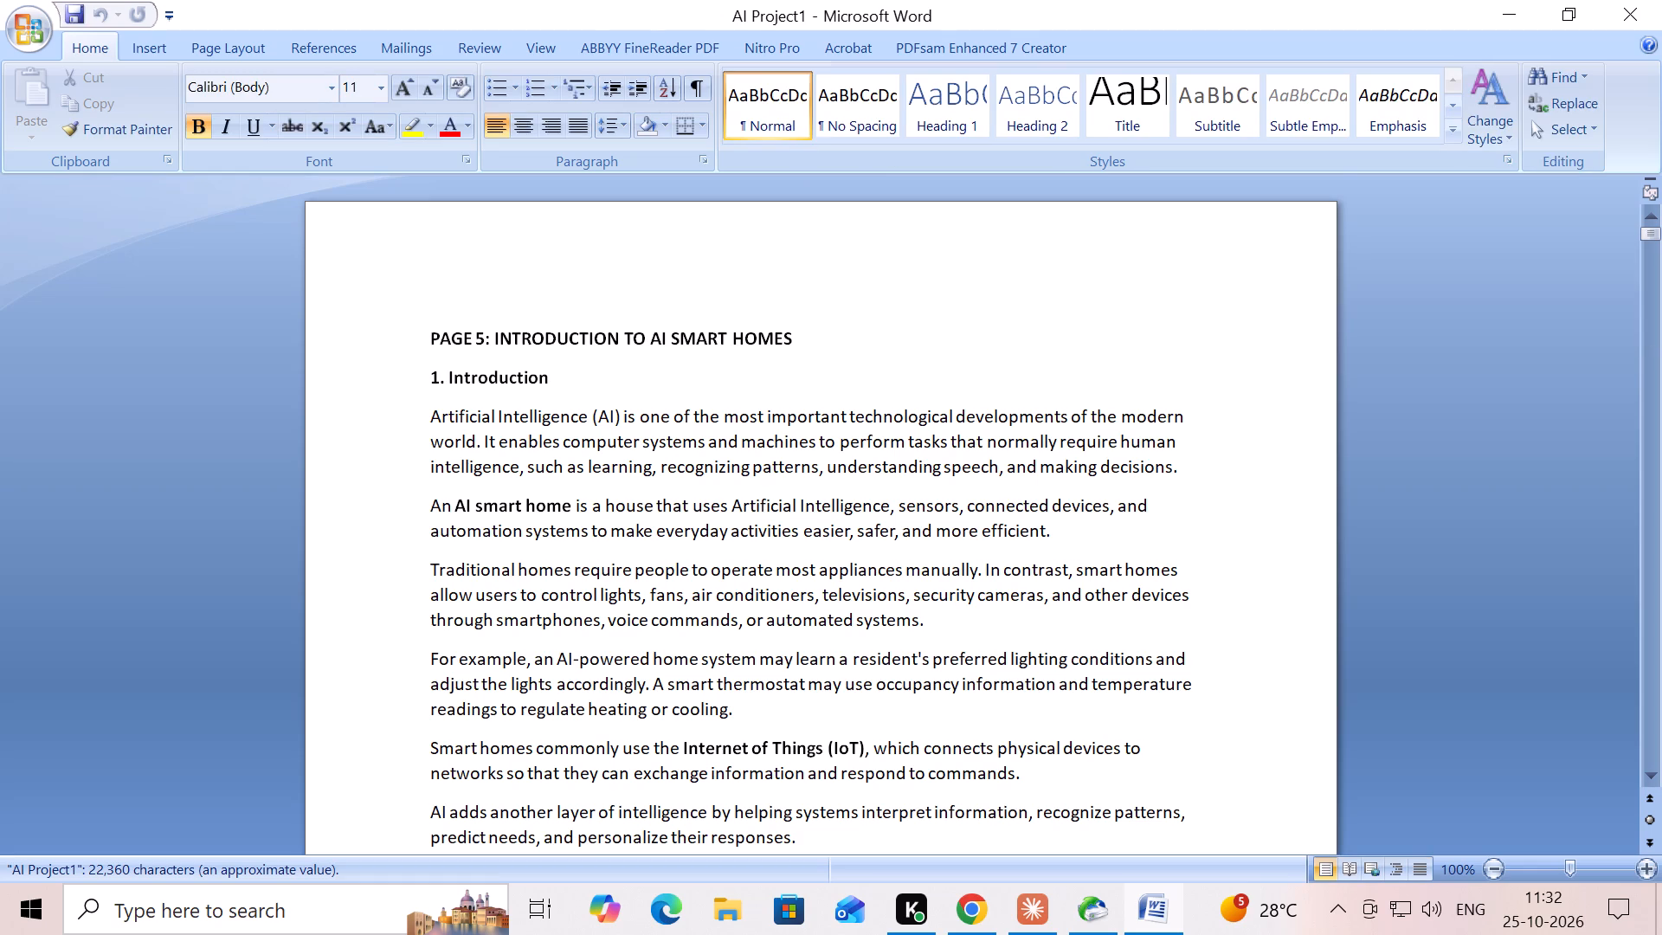
Read through the Introduction to AI Smart Homes section and the Objectives of the Project section.
scroll(858, 345, down, 10)
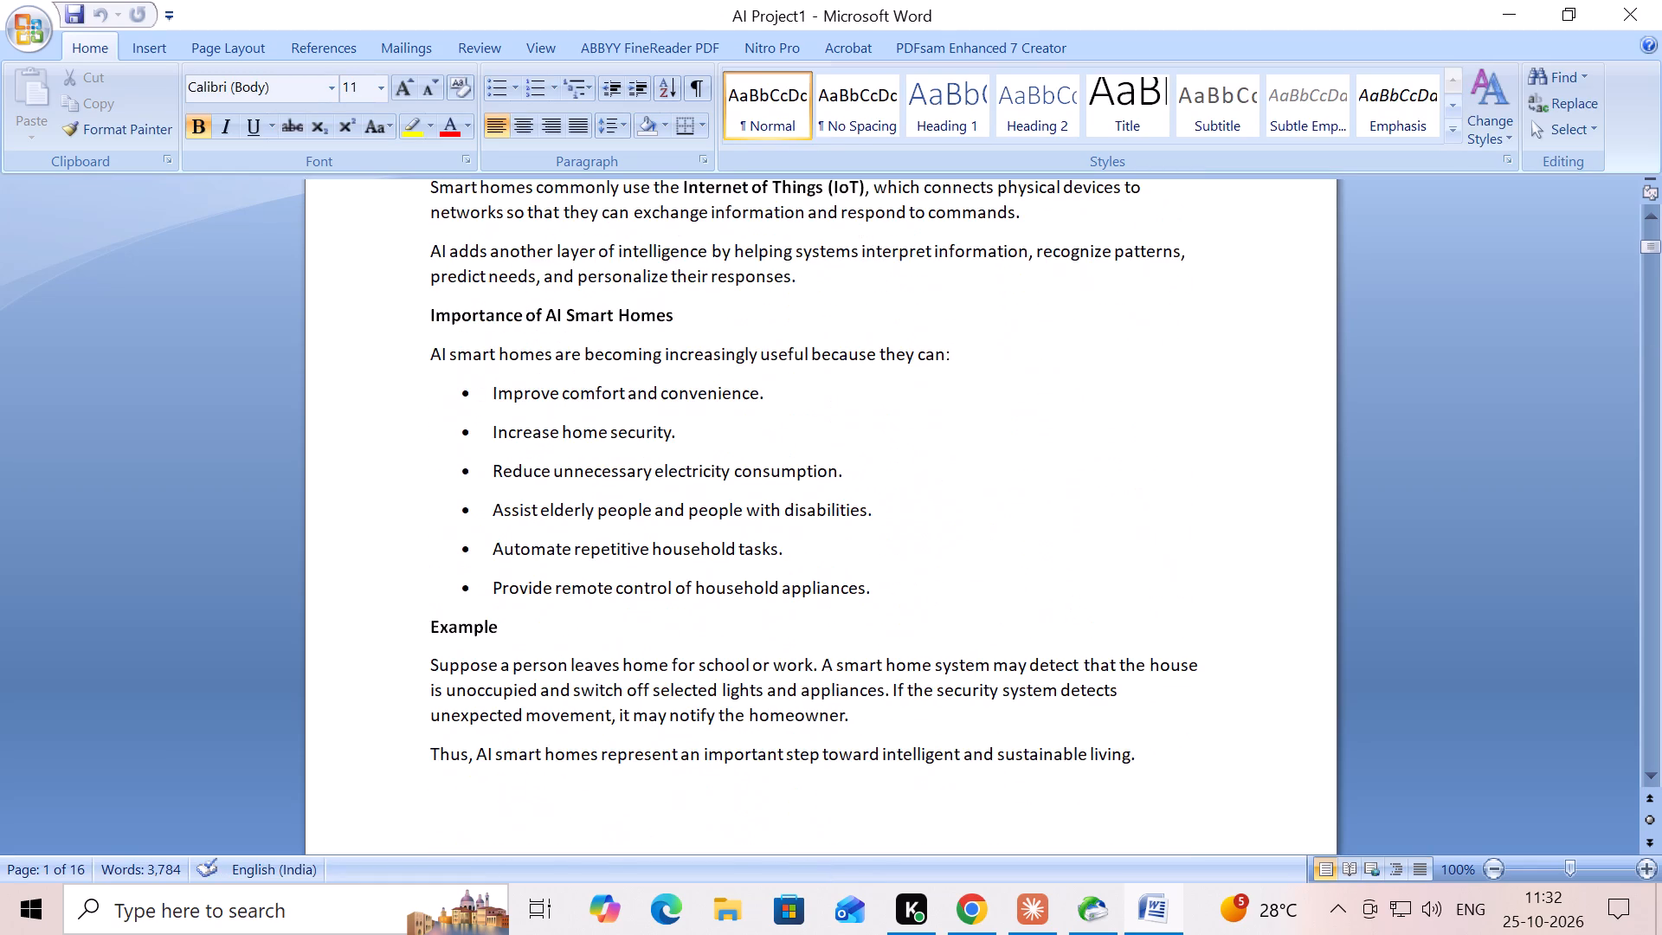
scroll(858, 345, down, 16)
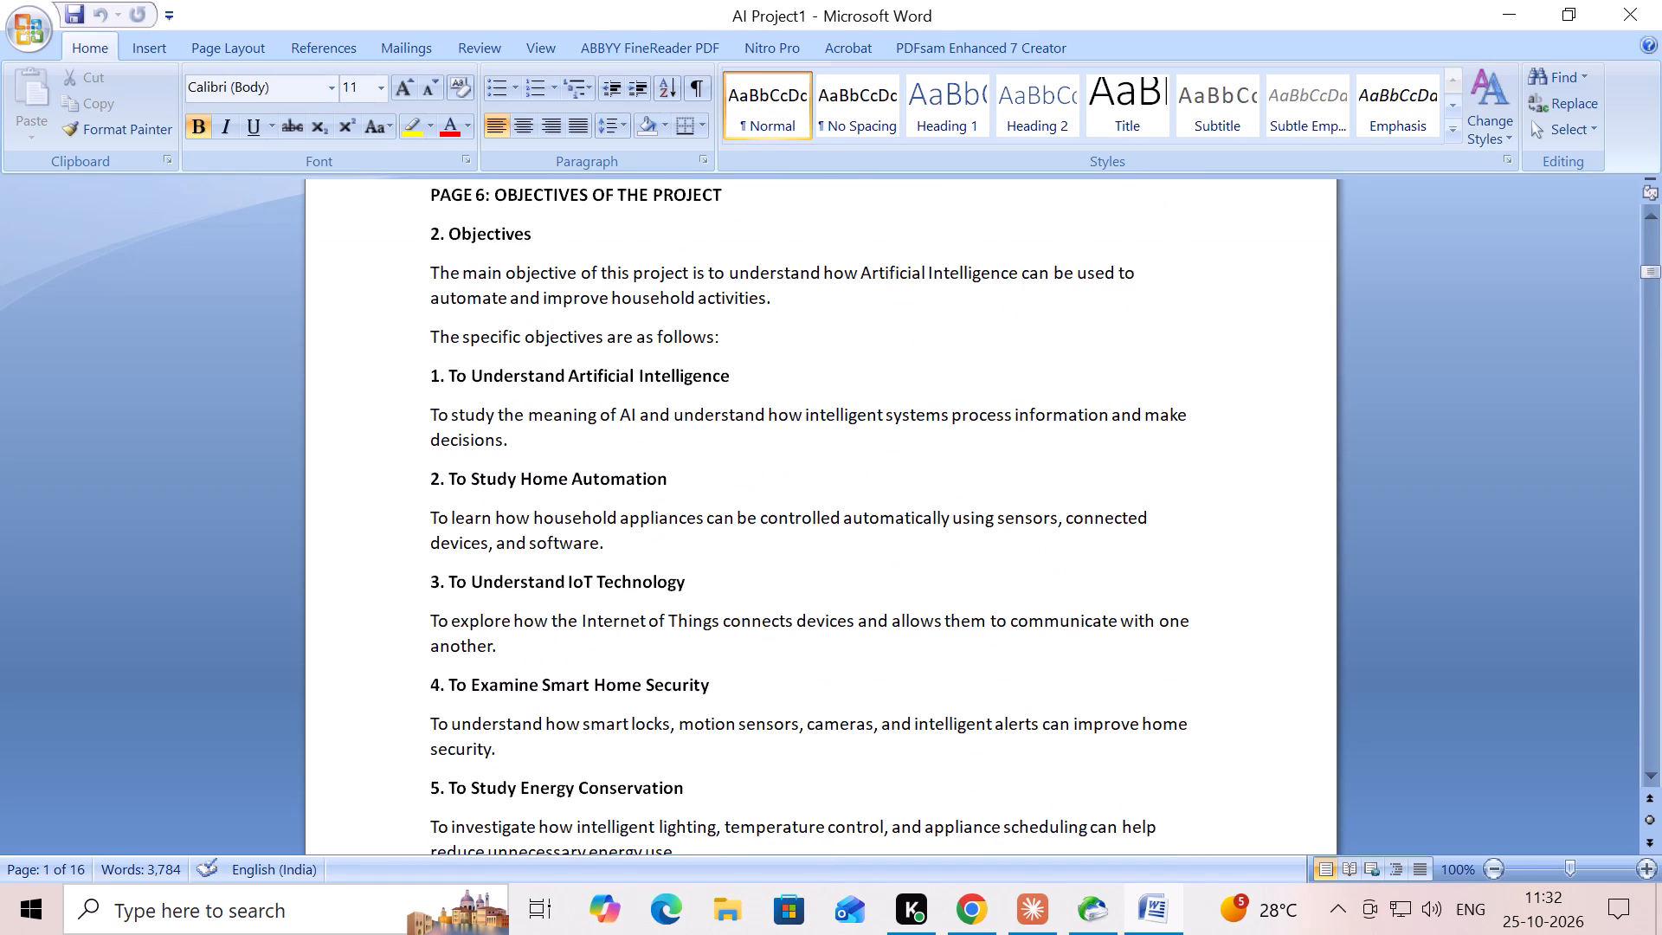
scroll(865, 349, down, 2)
scroll(865, 349, up, 18)
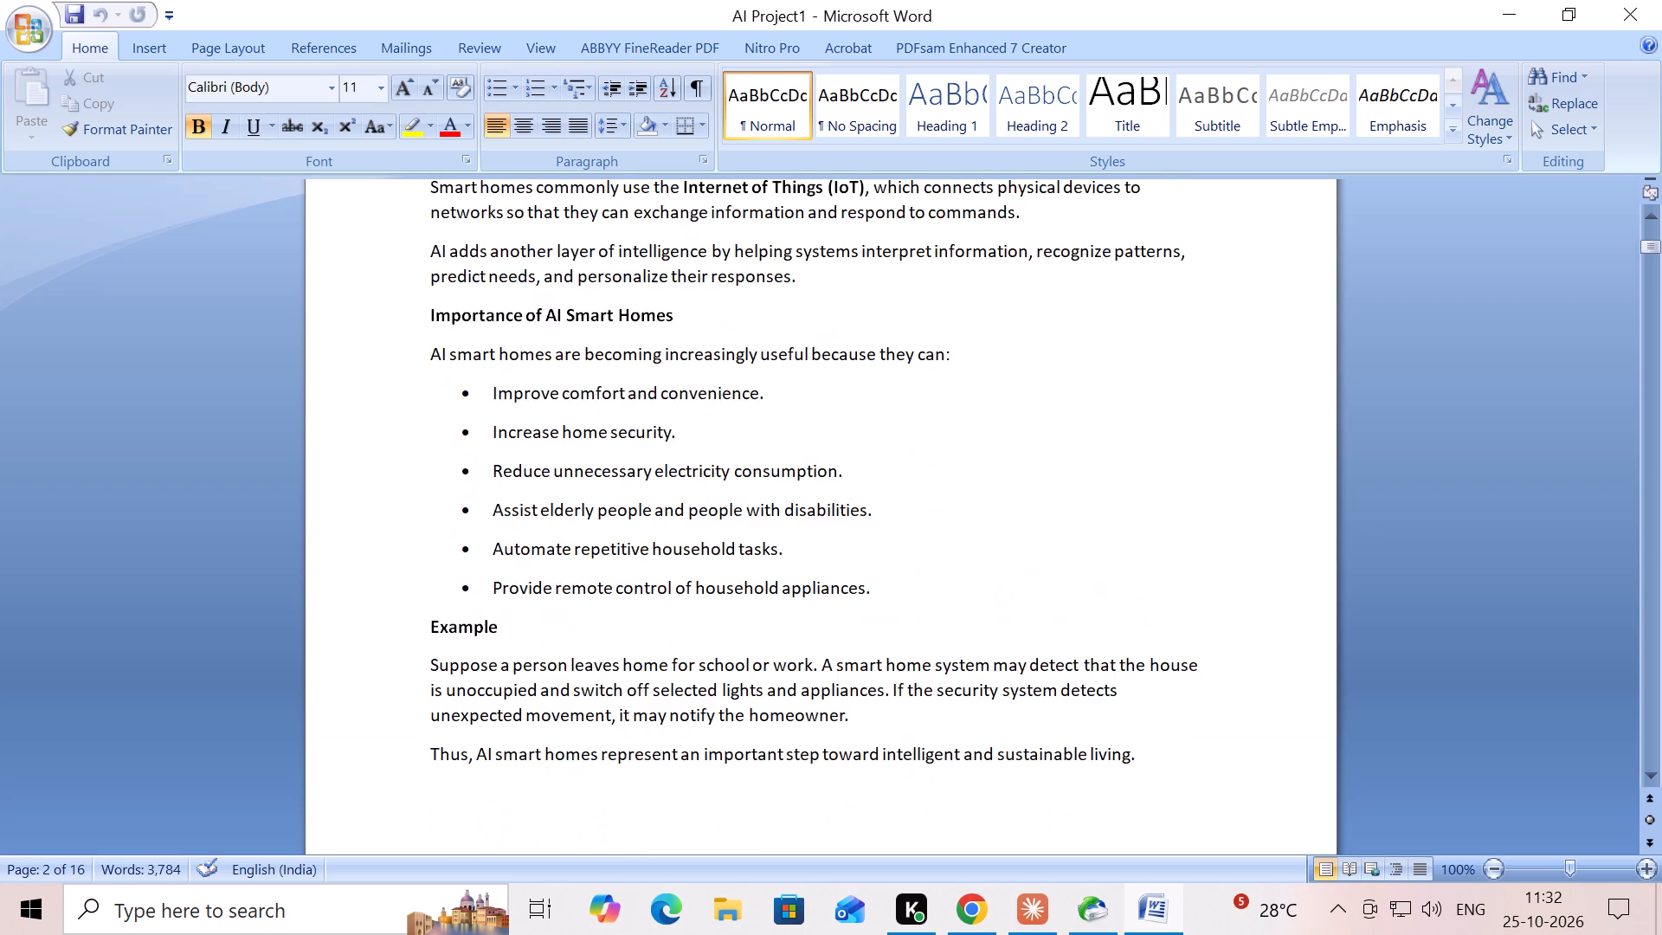
scroll(876, 342, up, 10)
scroll(876, 342, down, 10)
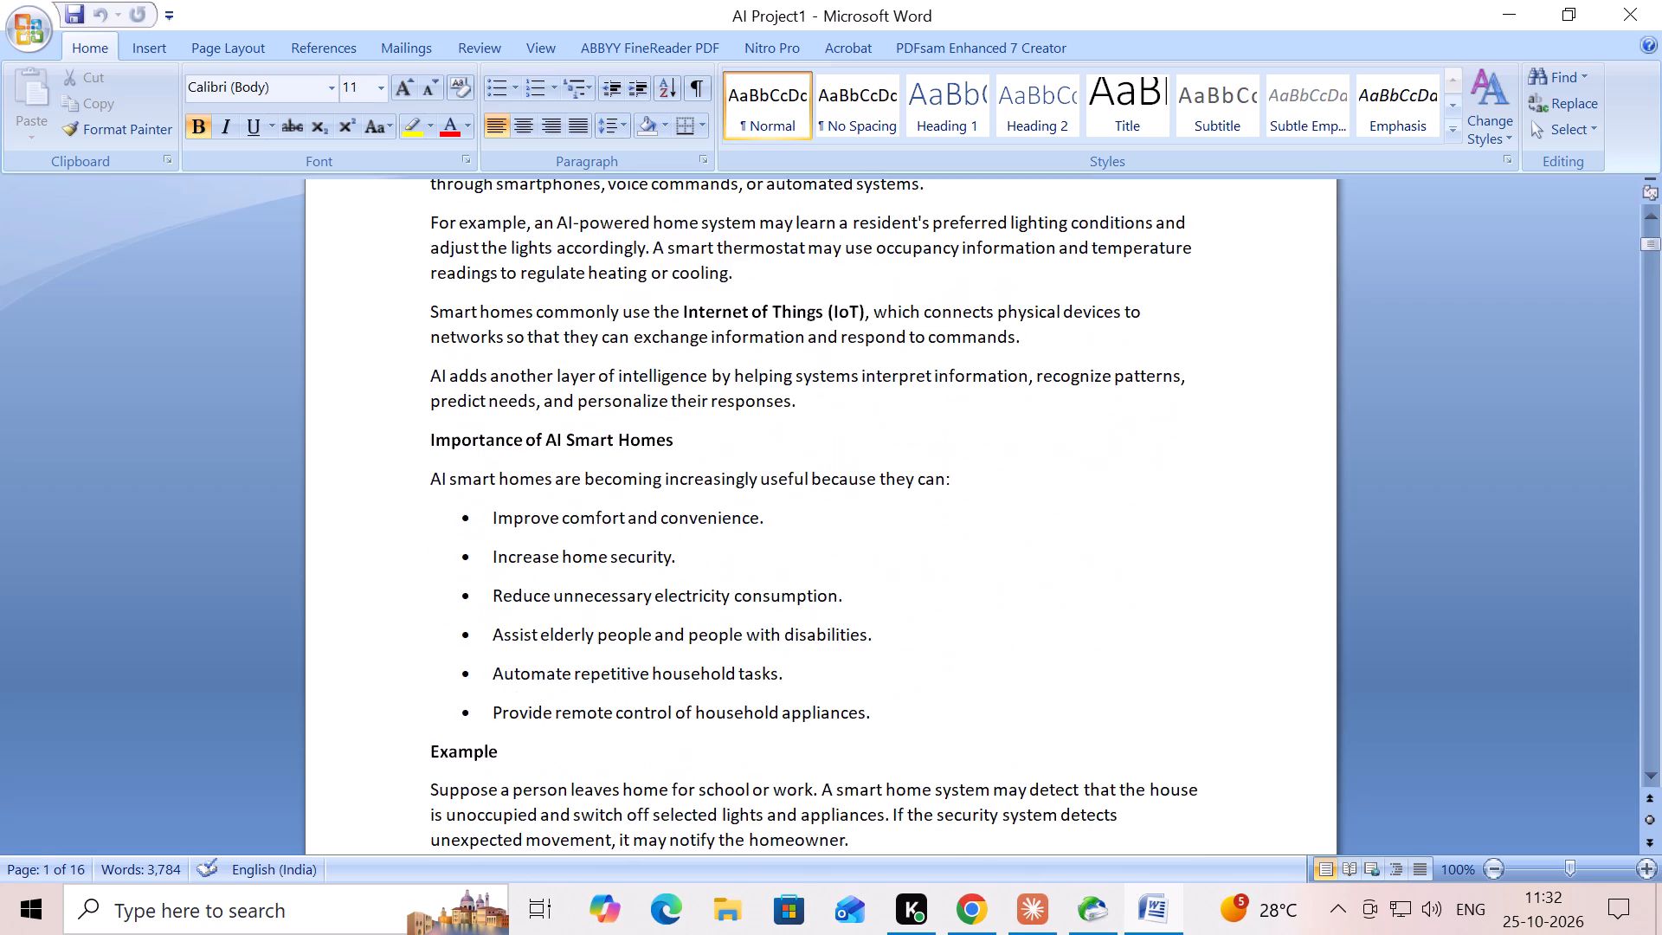
scroll(878, 339, down, 19)
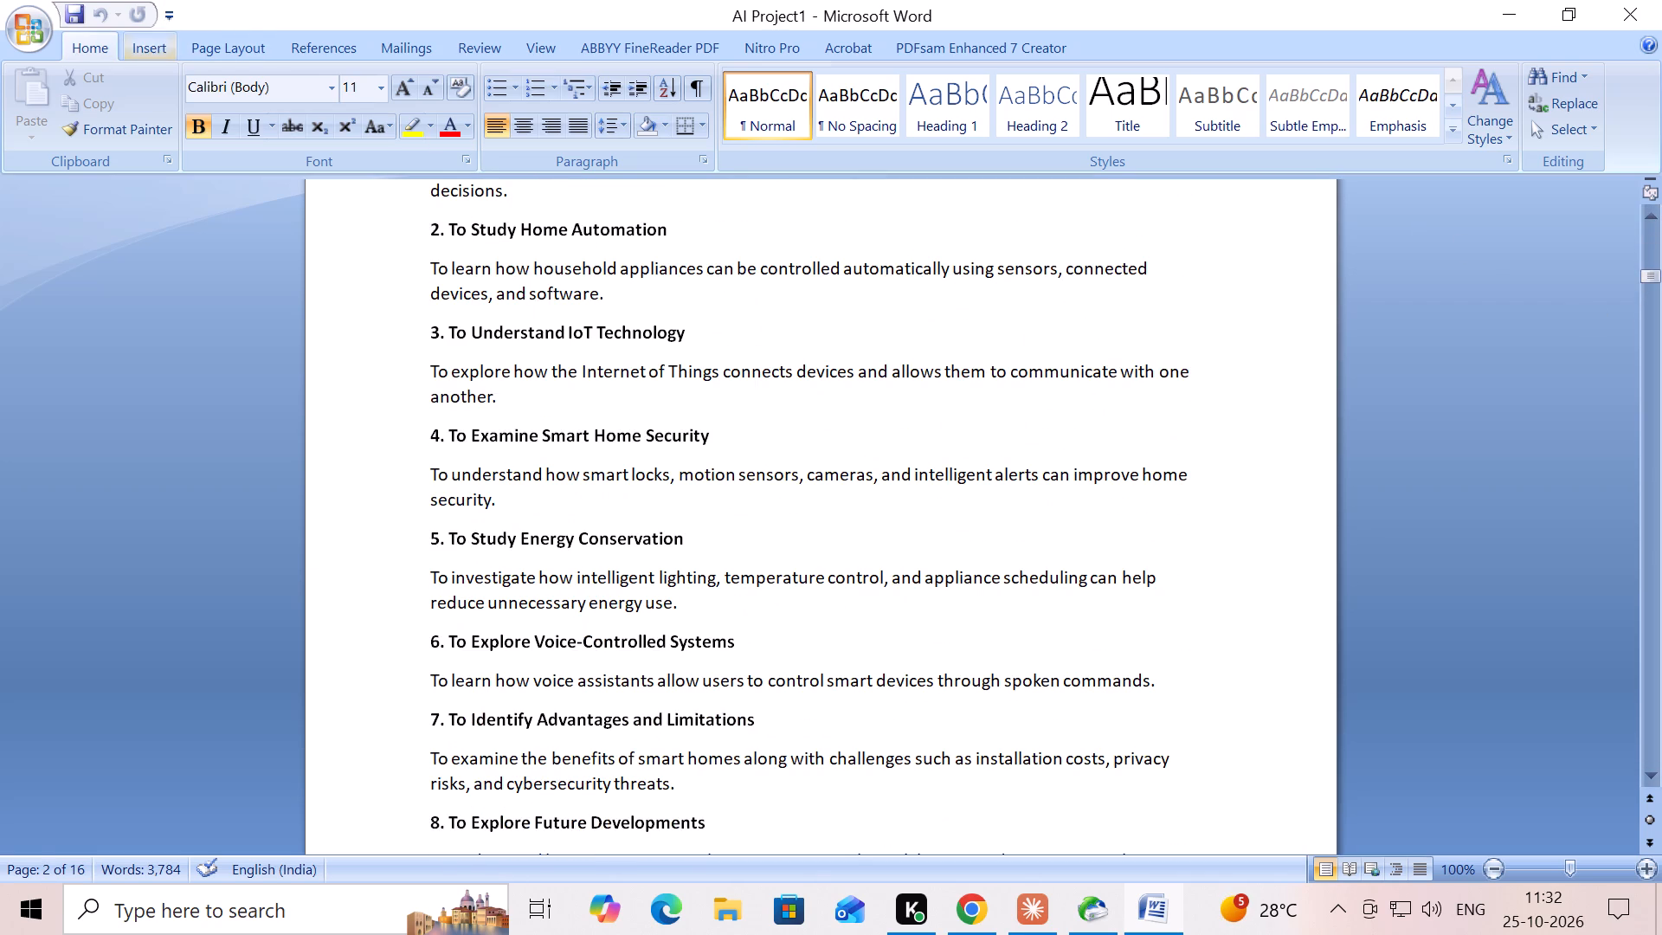
shift+scroll(392, 277, up, 2)
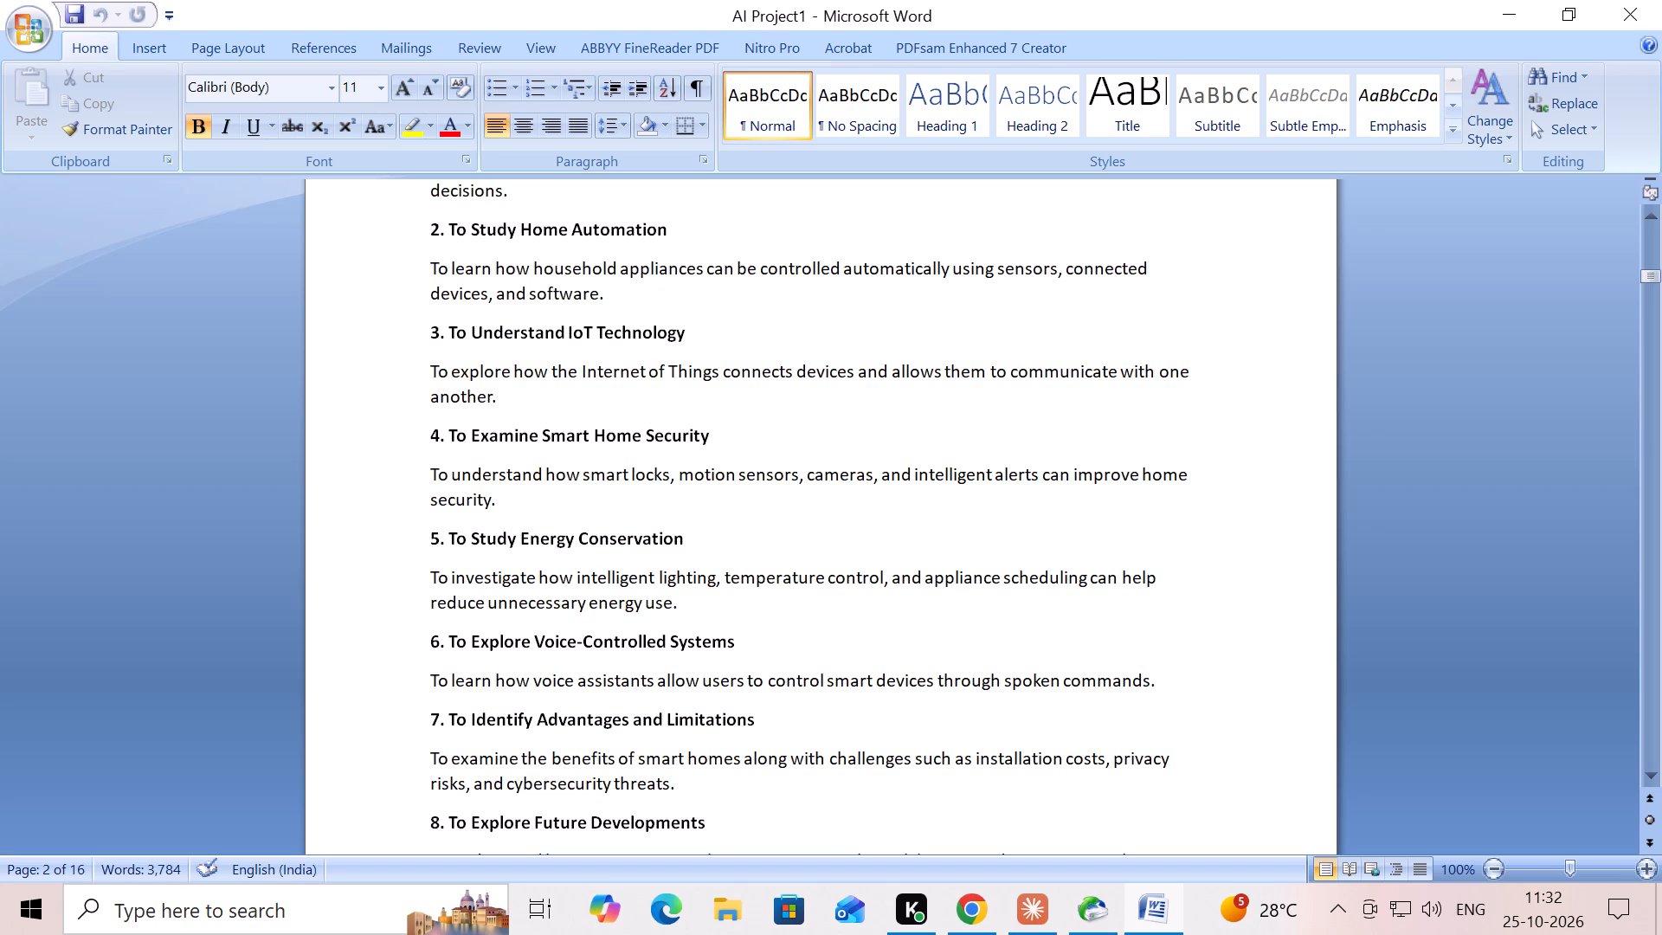
shift+scroll(394, 274, down, 3)
scroll(394, 274, down, 5)
scroll(394, 274, up, 5)
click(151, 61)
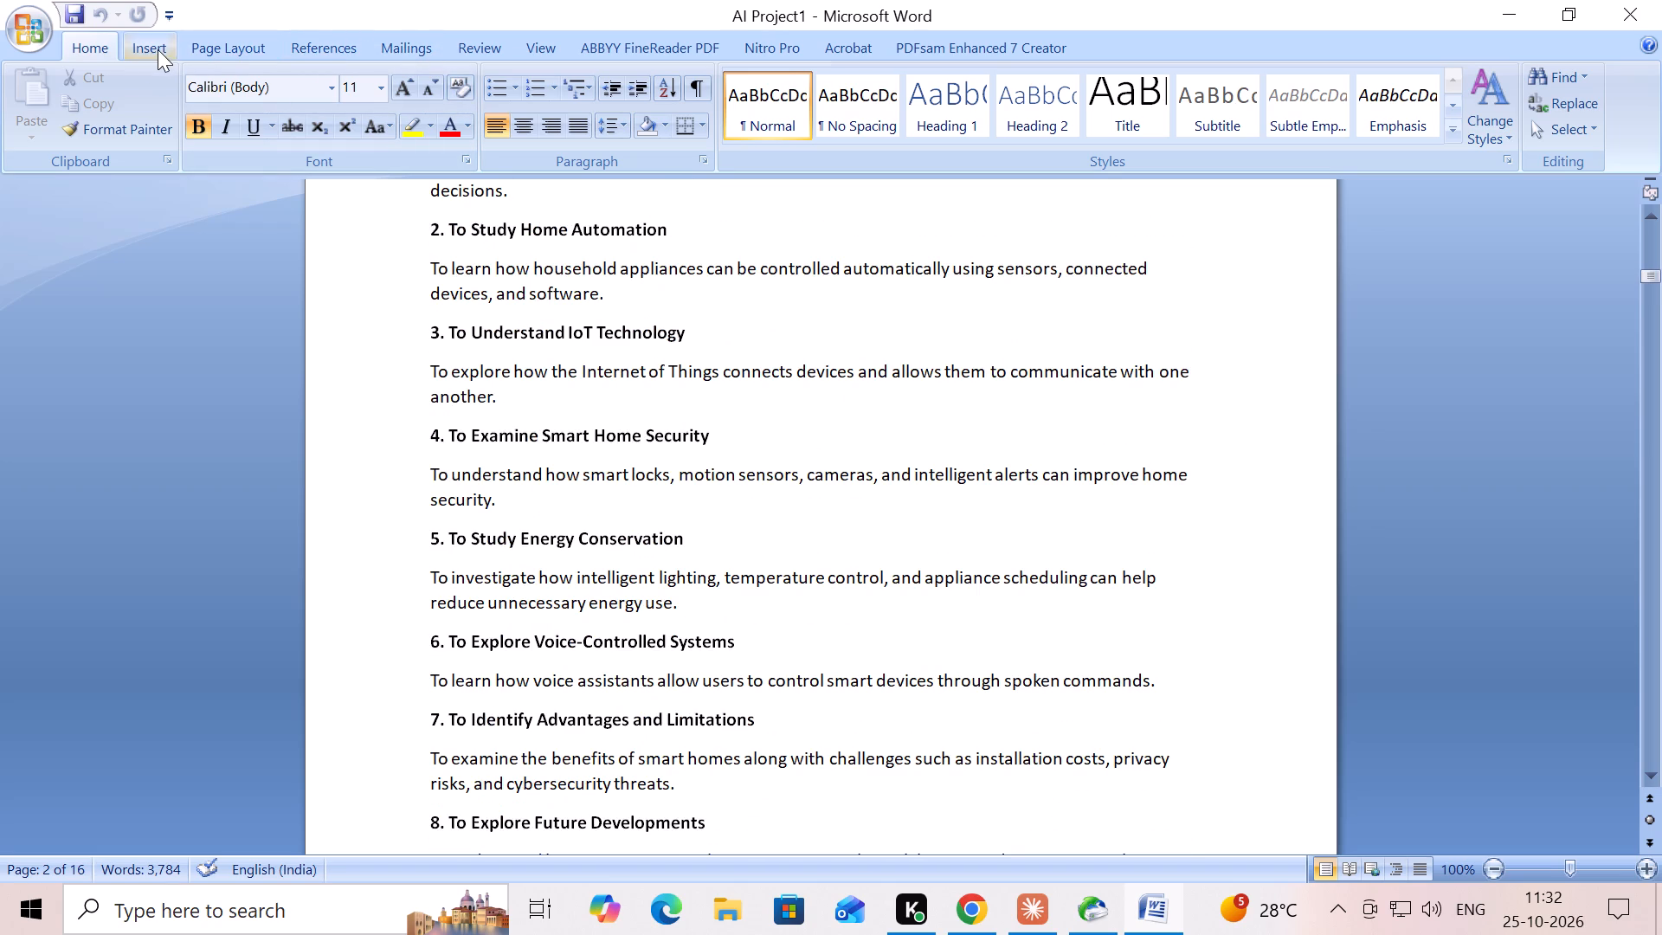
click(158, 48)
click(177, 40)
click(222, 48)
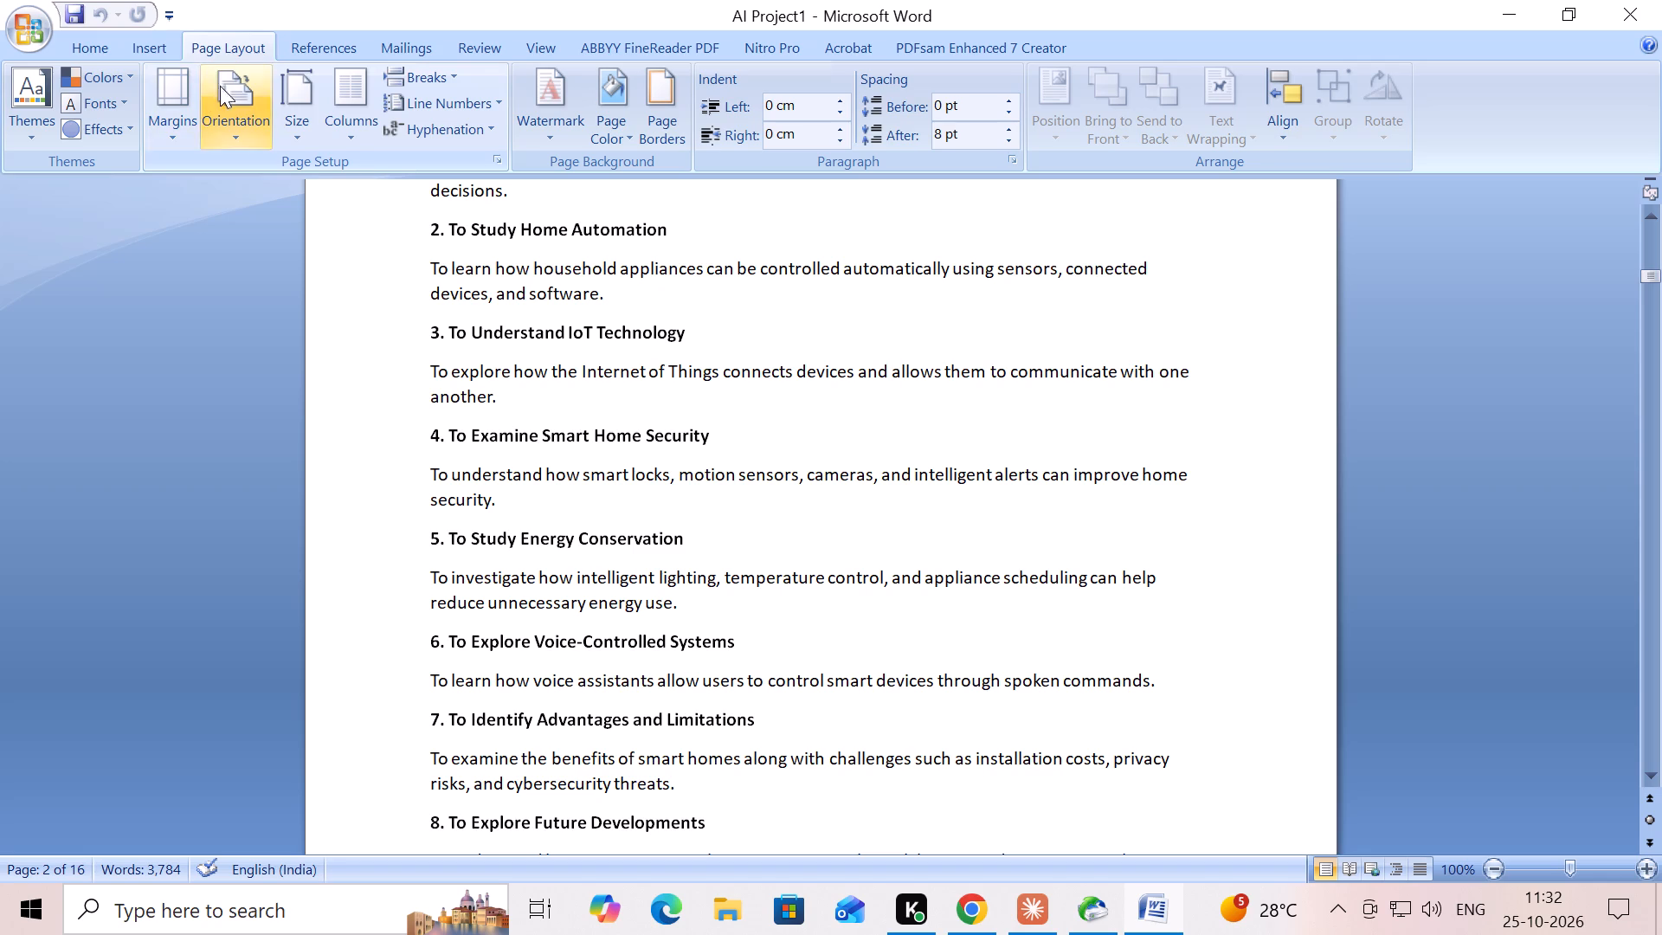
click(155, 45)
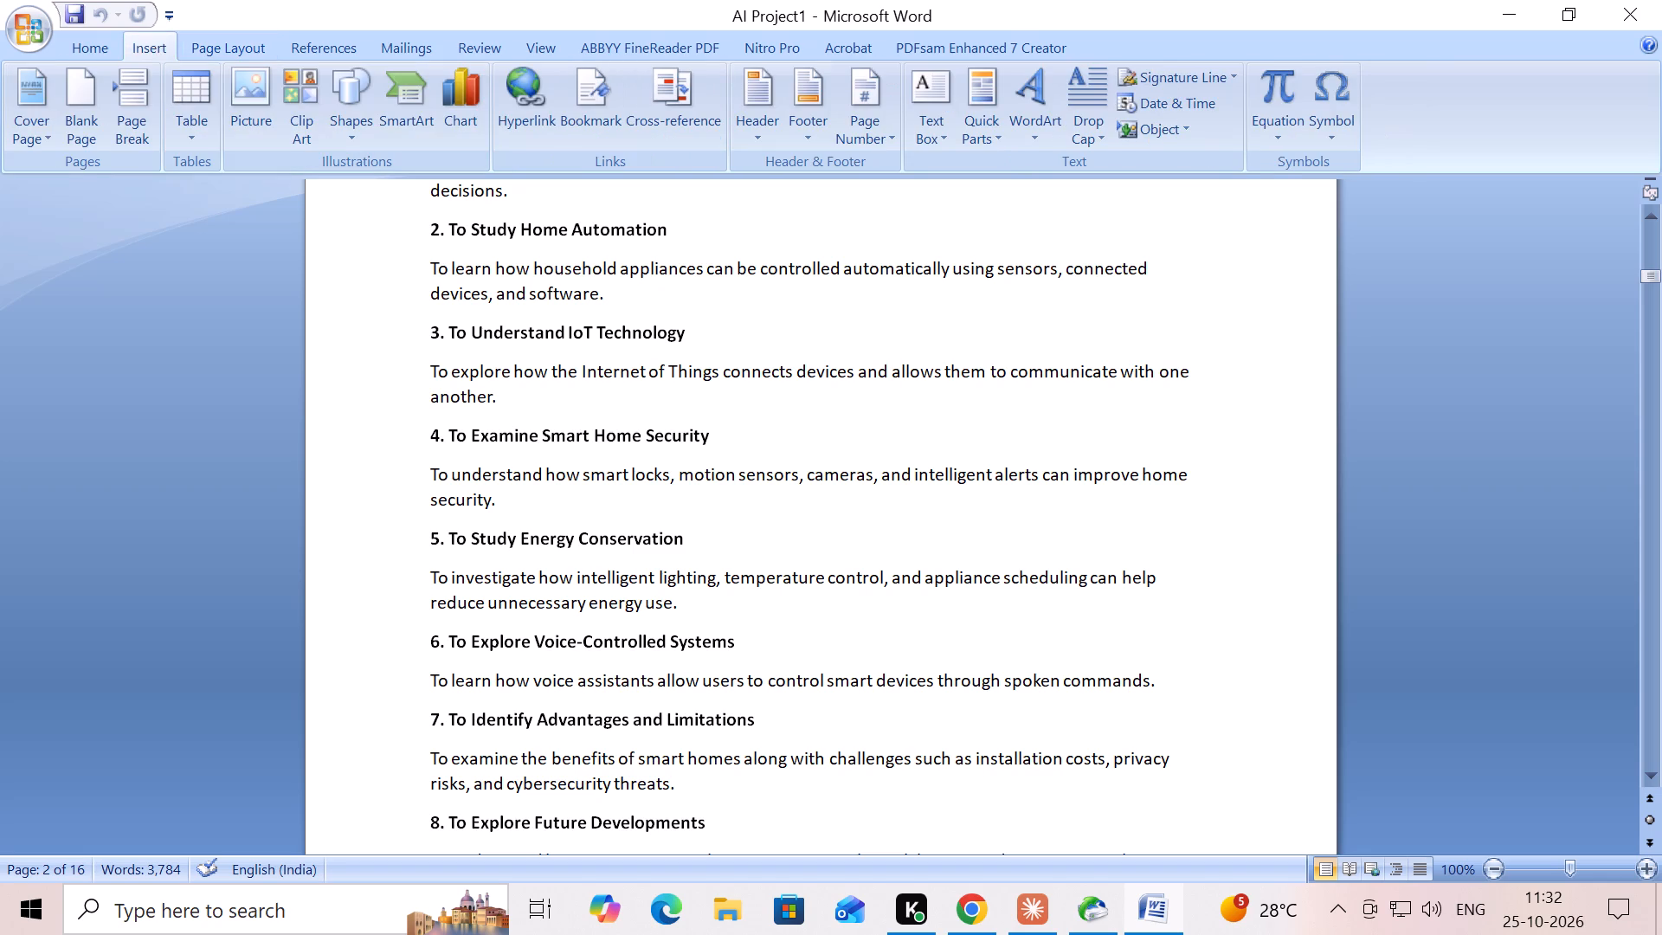
Examine the page layout of the whole AI smart homes report, from the introduction through the conclusion and bibliography.
shift+scroll(391, 429, down, 4)
ctrl+scroll(391, 429, down, 4)
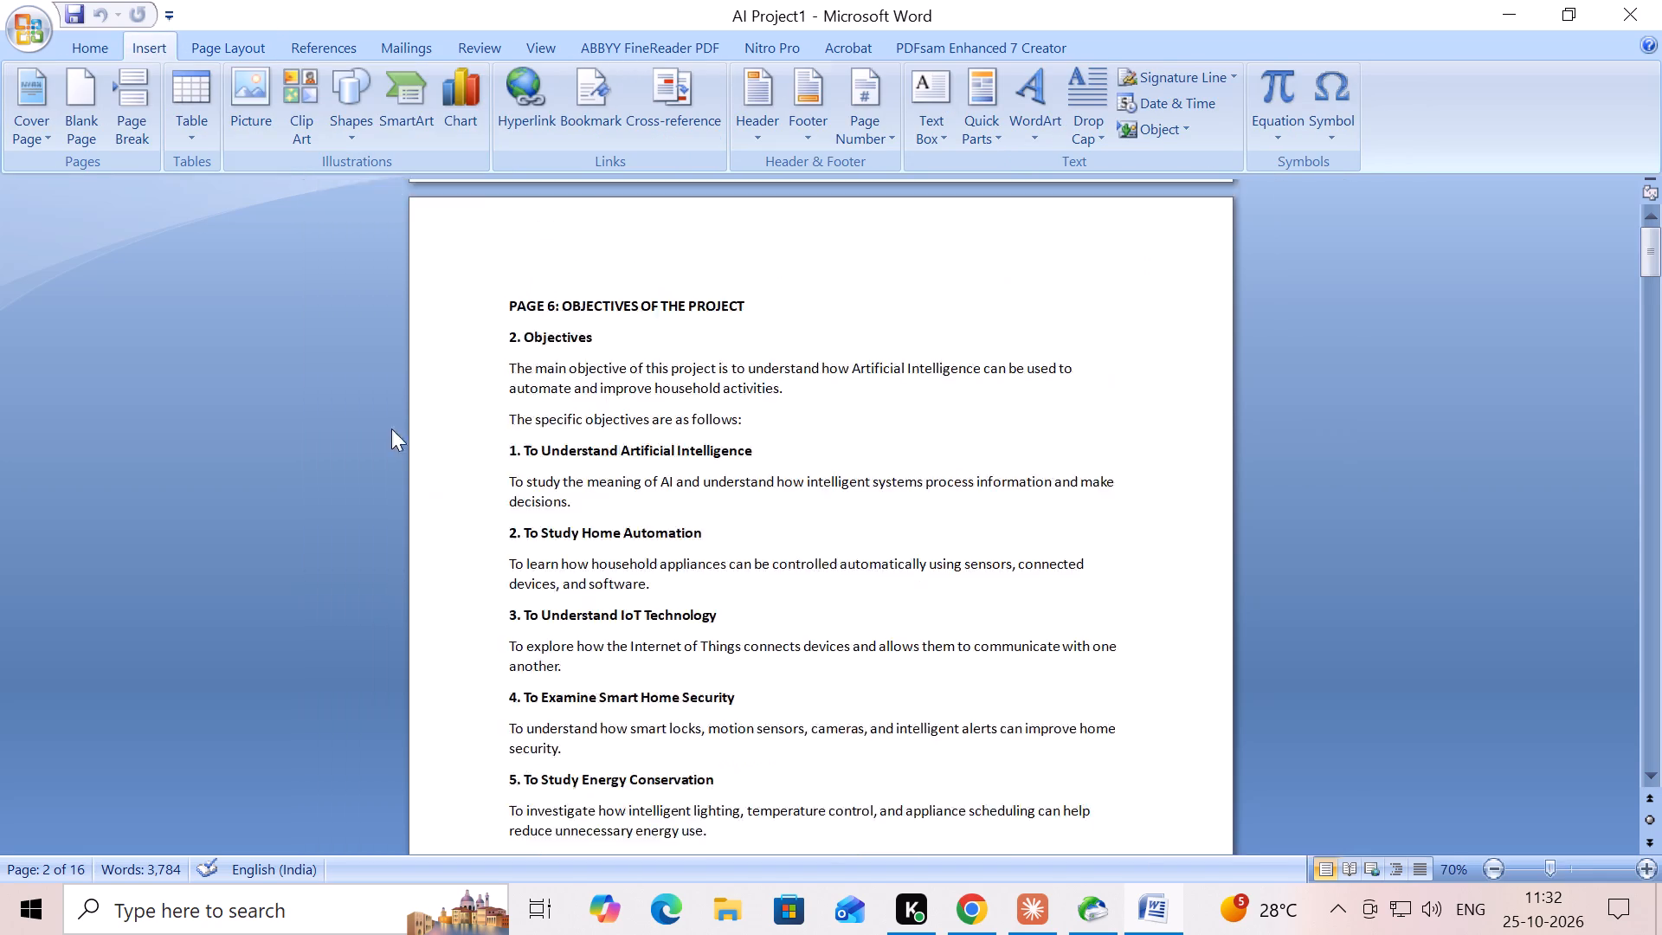
ctrl+scroll(391, 429, up, 4)
ctrl+scroll(391, 429, down, 7)
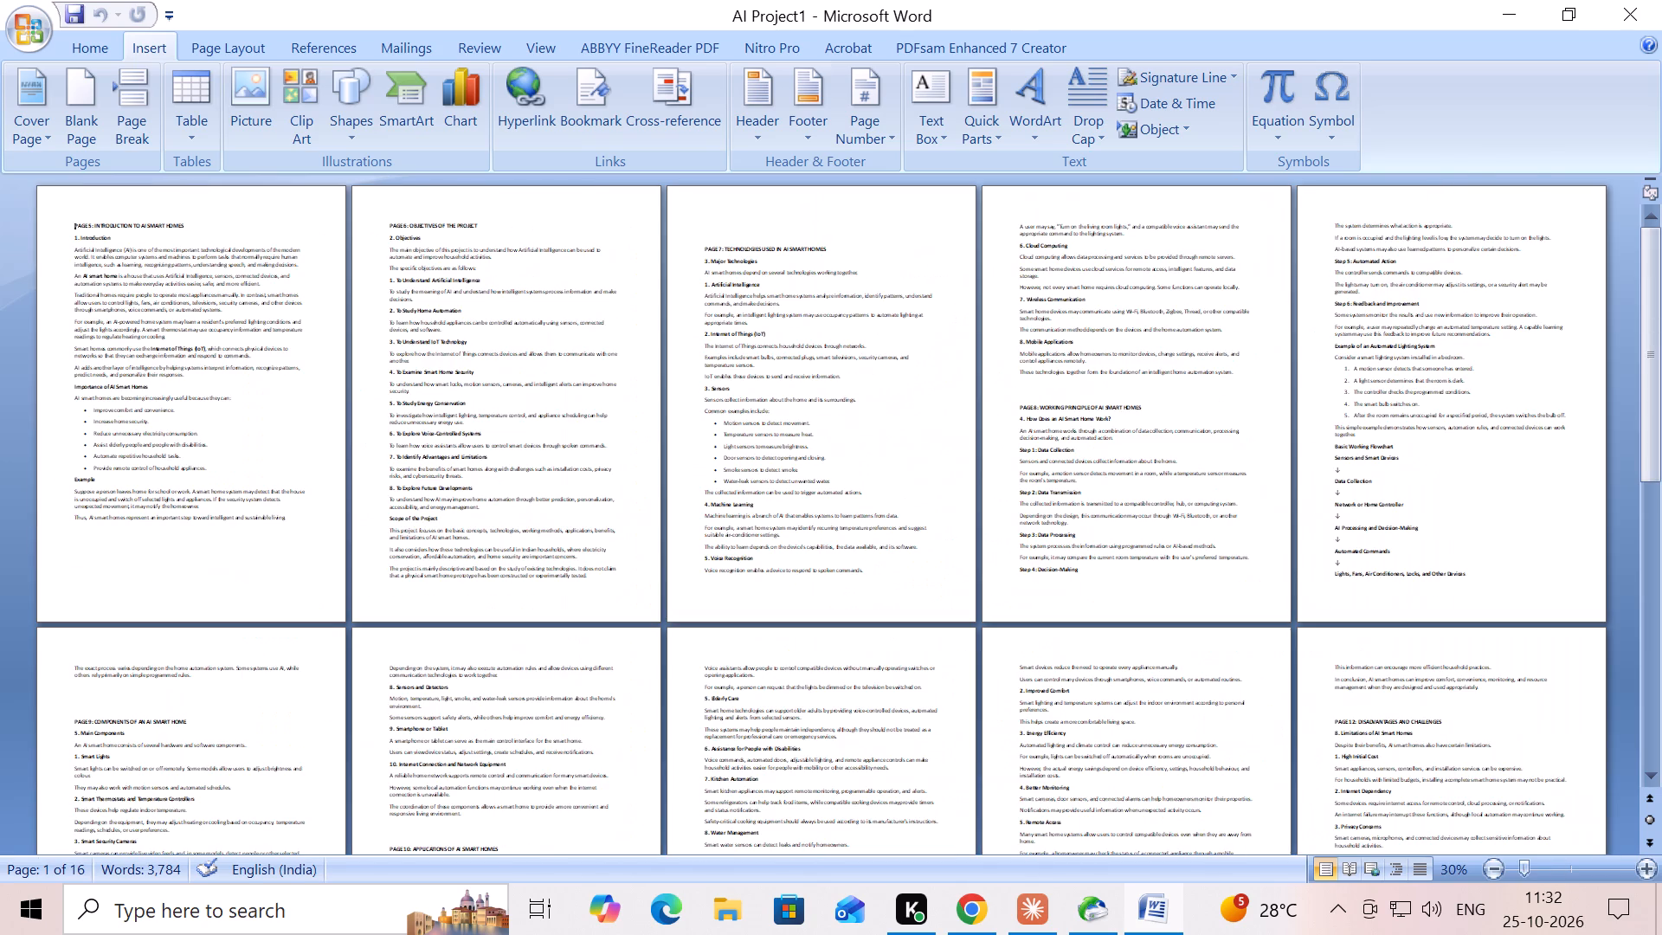
scroll(1037, 386, down, 2)
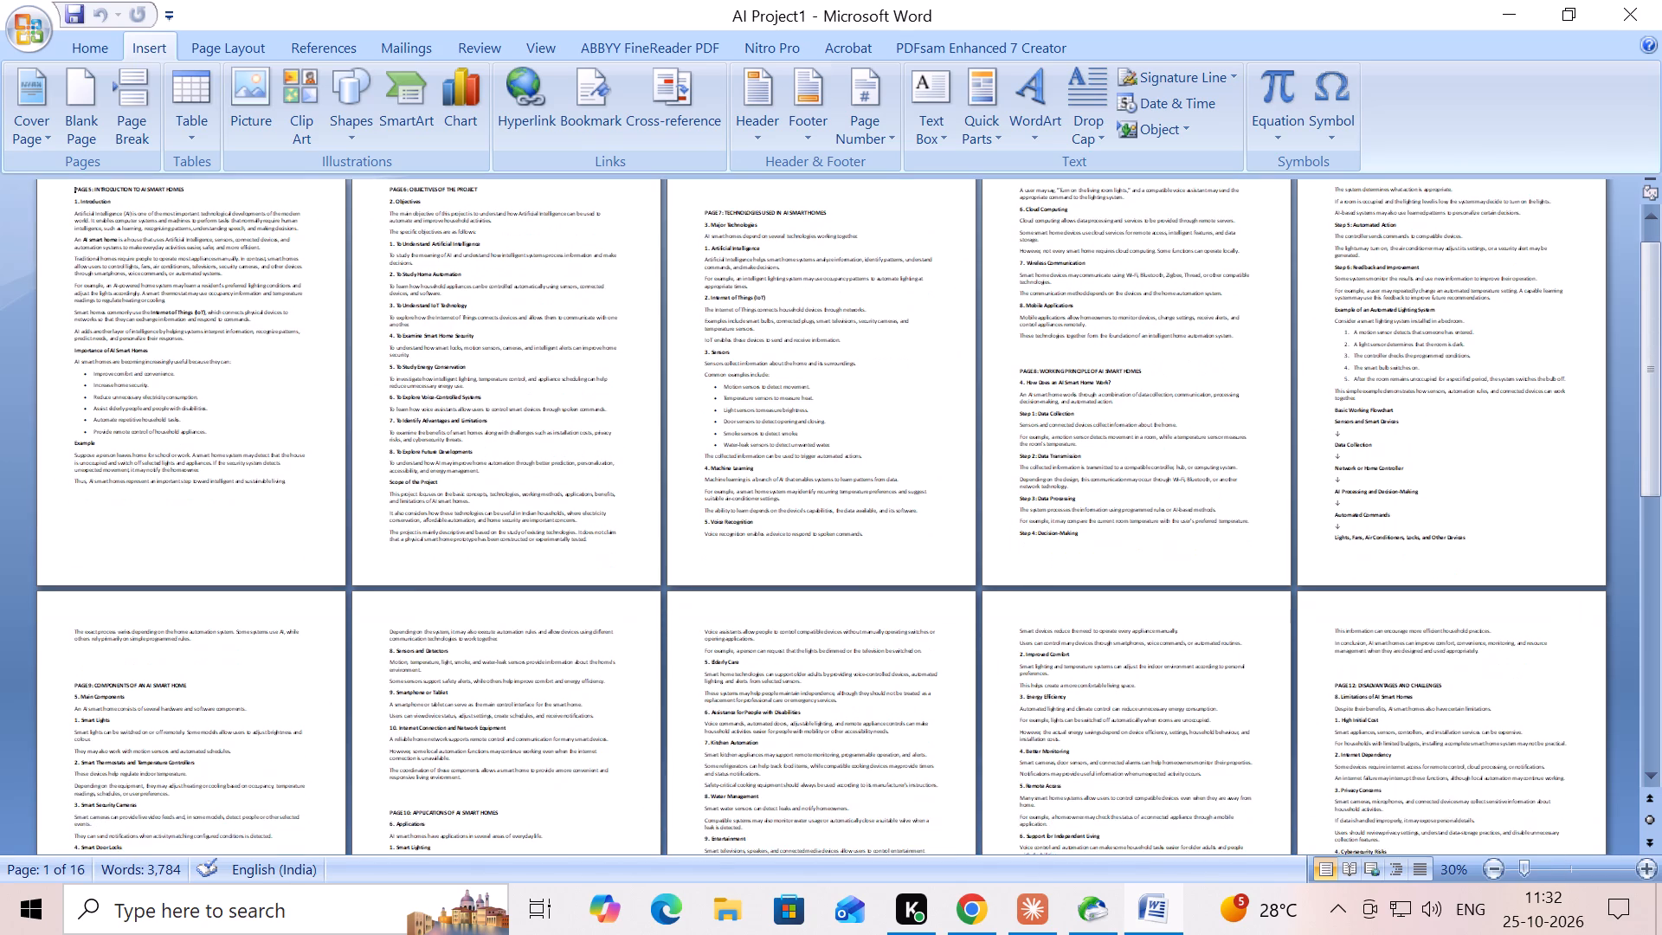
scroll(1037, 386, down, 11)
scroll(1037, 386, down, 16)
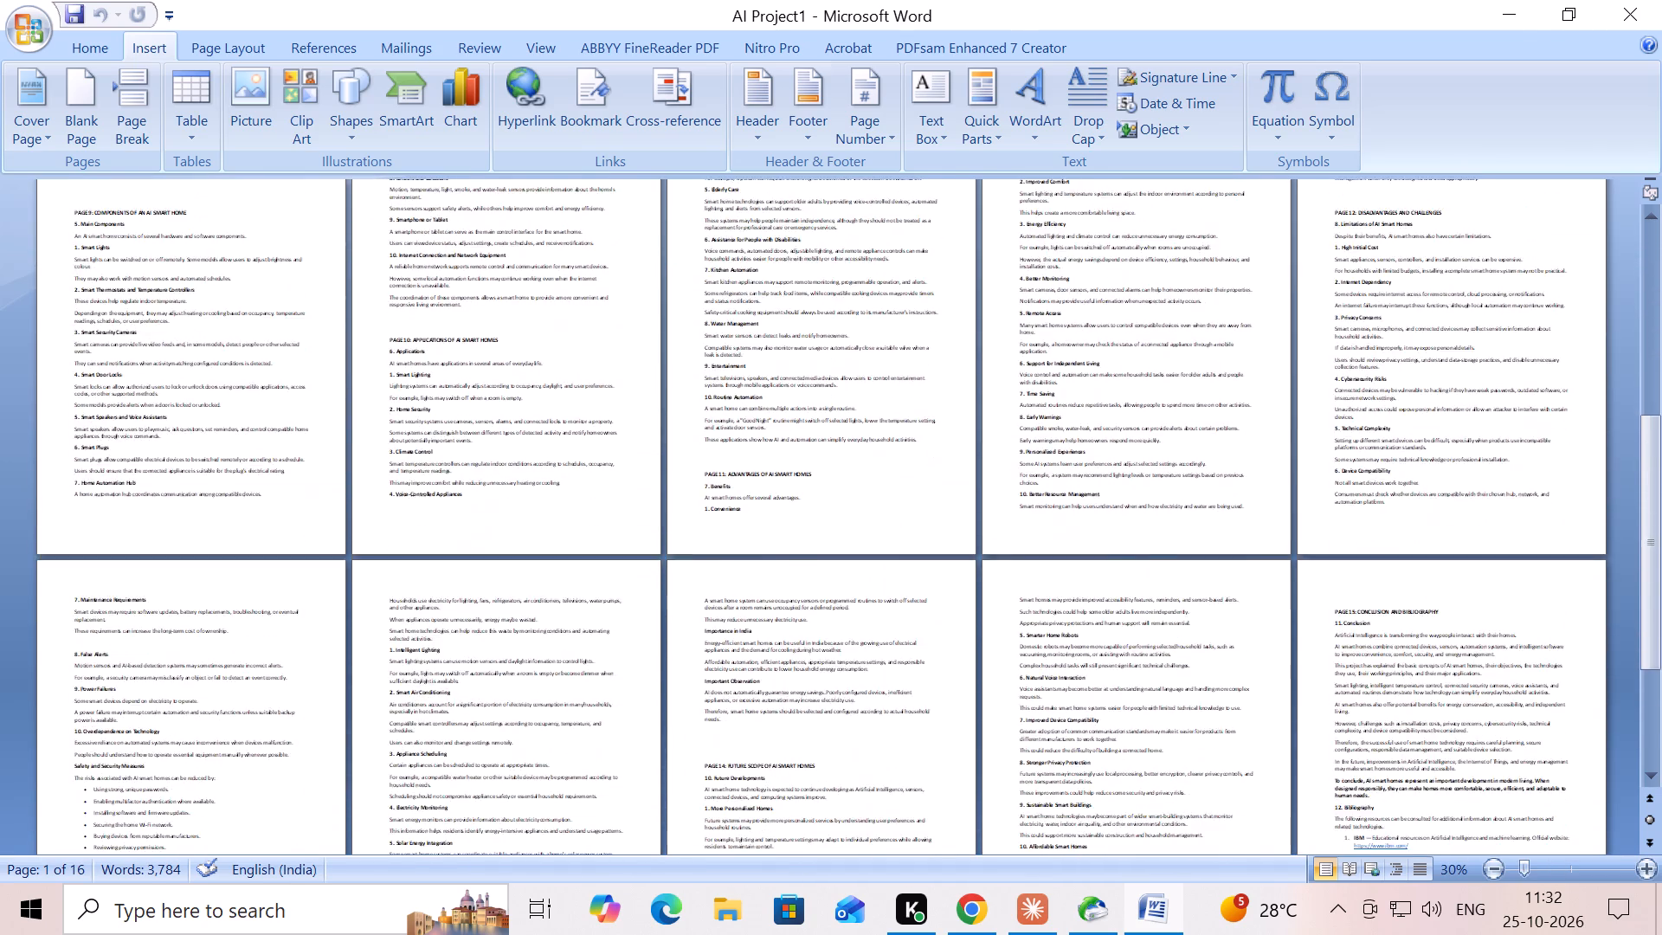
scroll(1037, 386, down, 20)
scroll(1037, 387, down, 5)
scroll(1037, 387, up, 5)
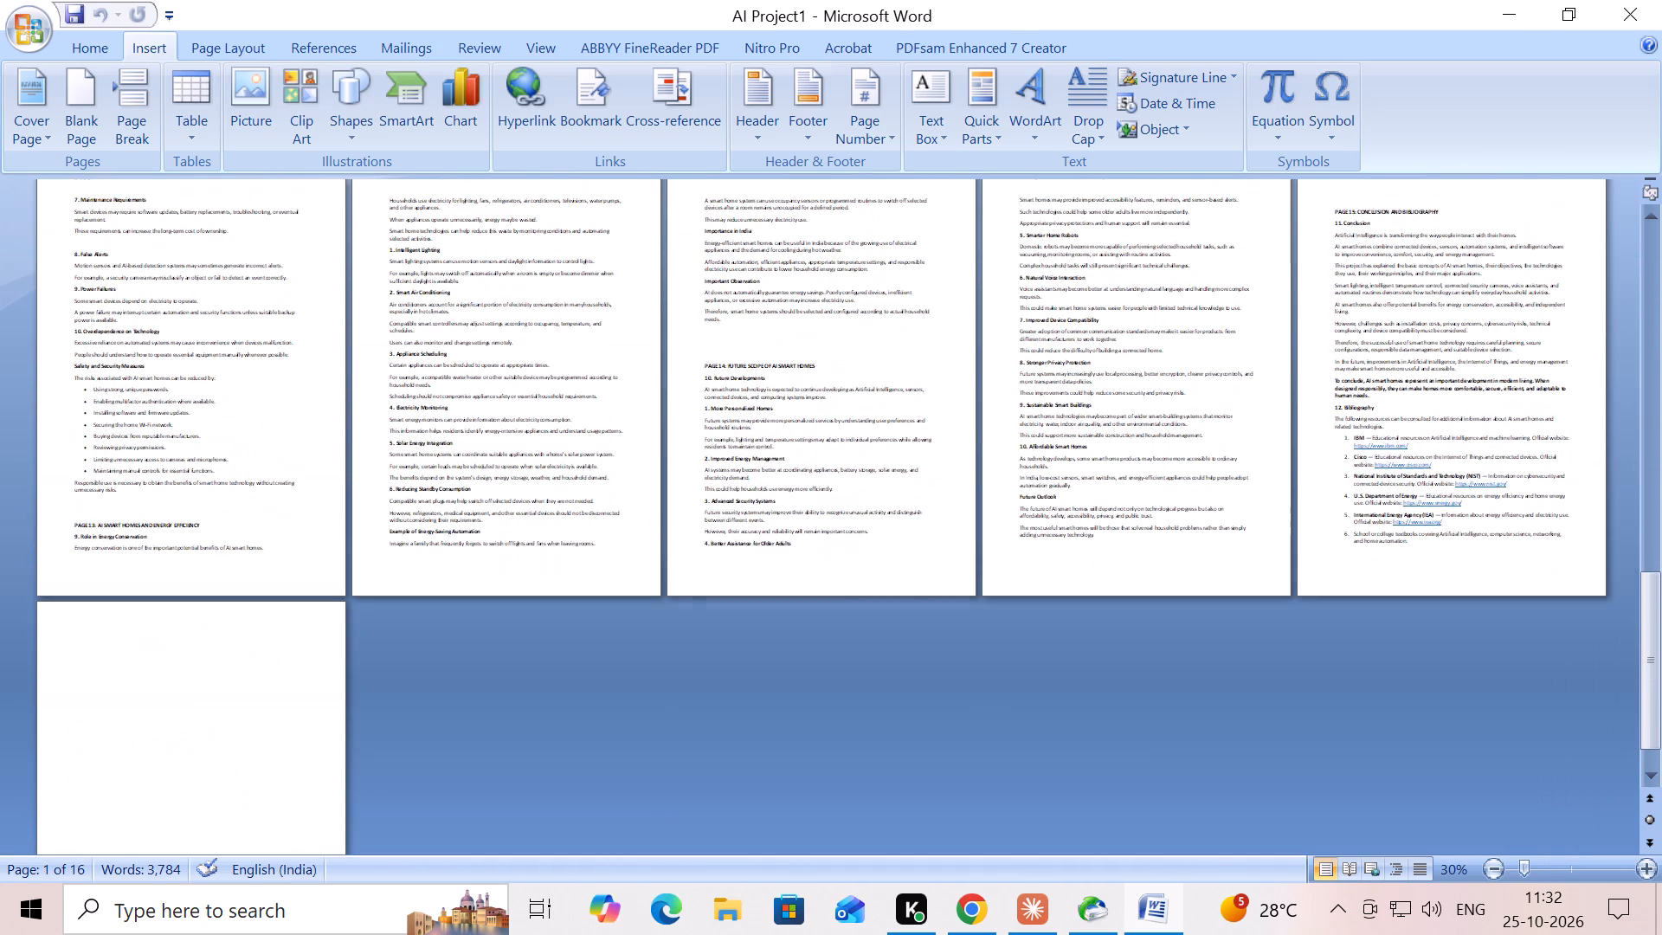
scroll(1038, 387, up, 3)
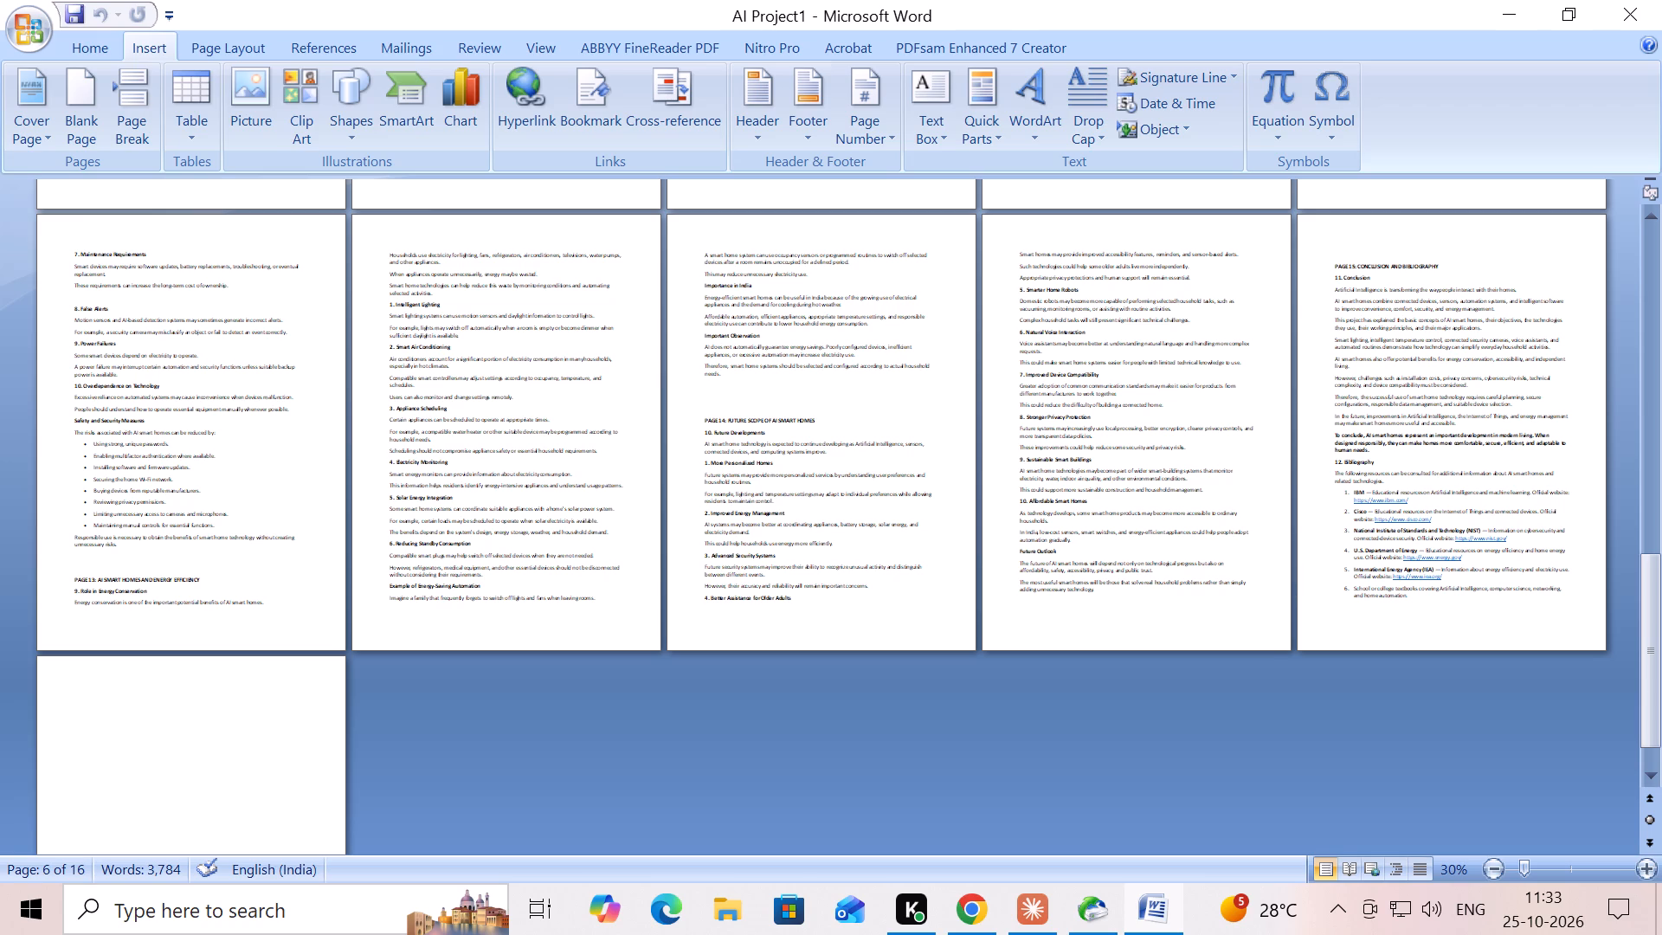
scroll(728, 392, up, 3)
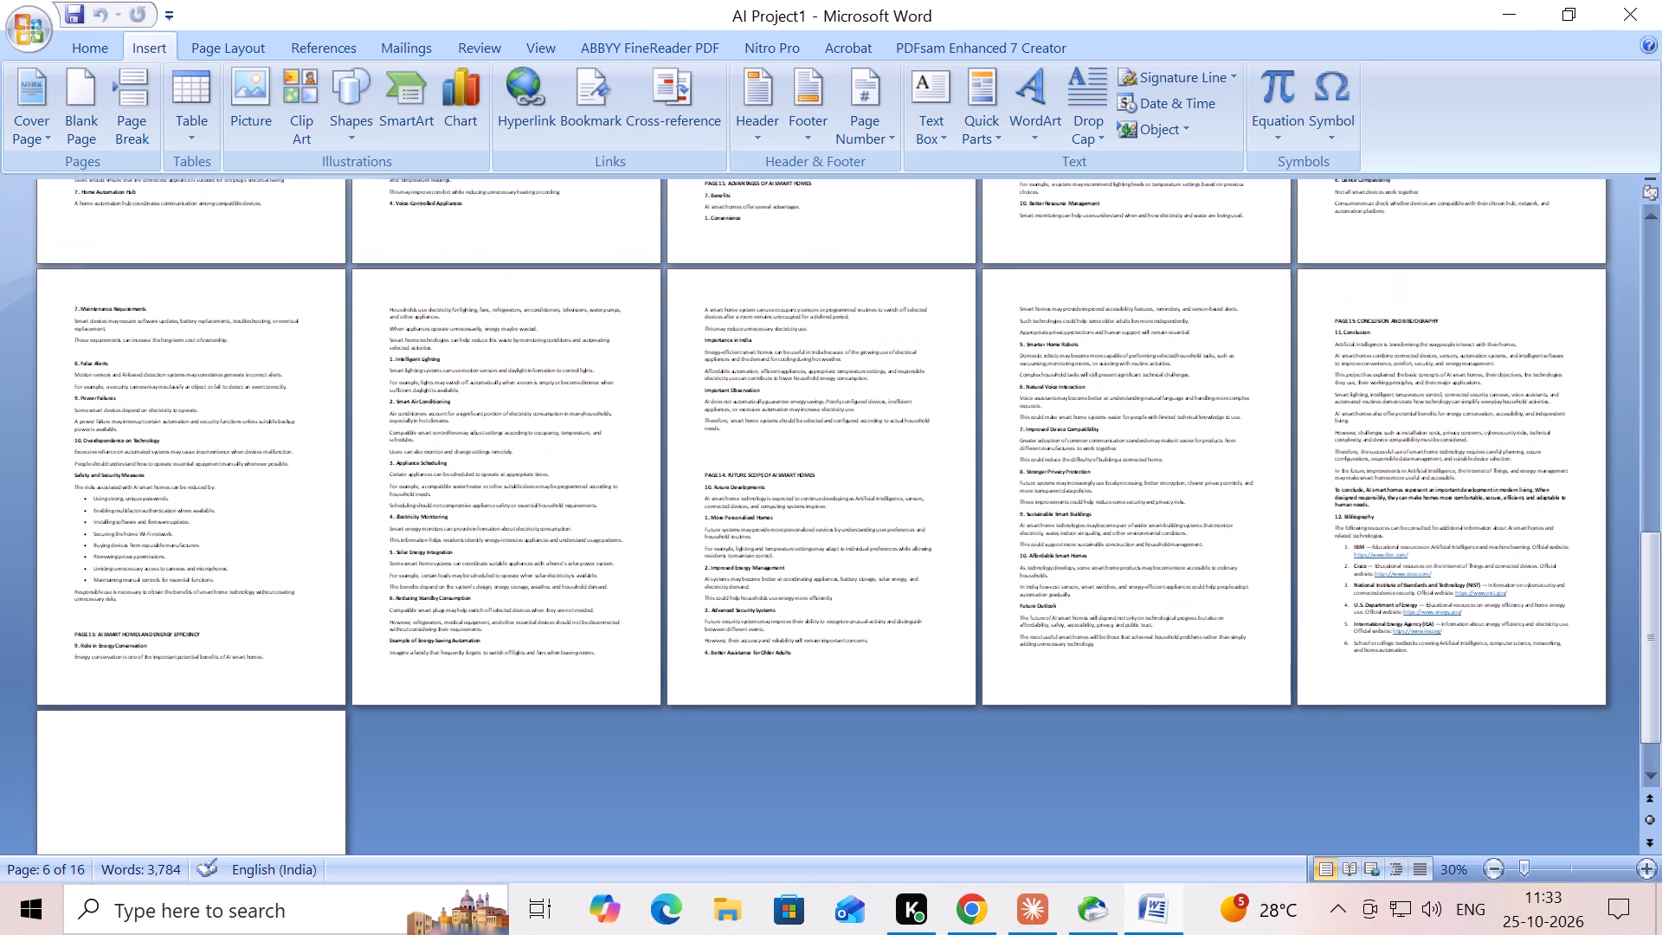
scroll(728, 392, up, 2)
scroll(735, 403, up, 20)
scroll(735, 403, up, 3)
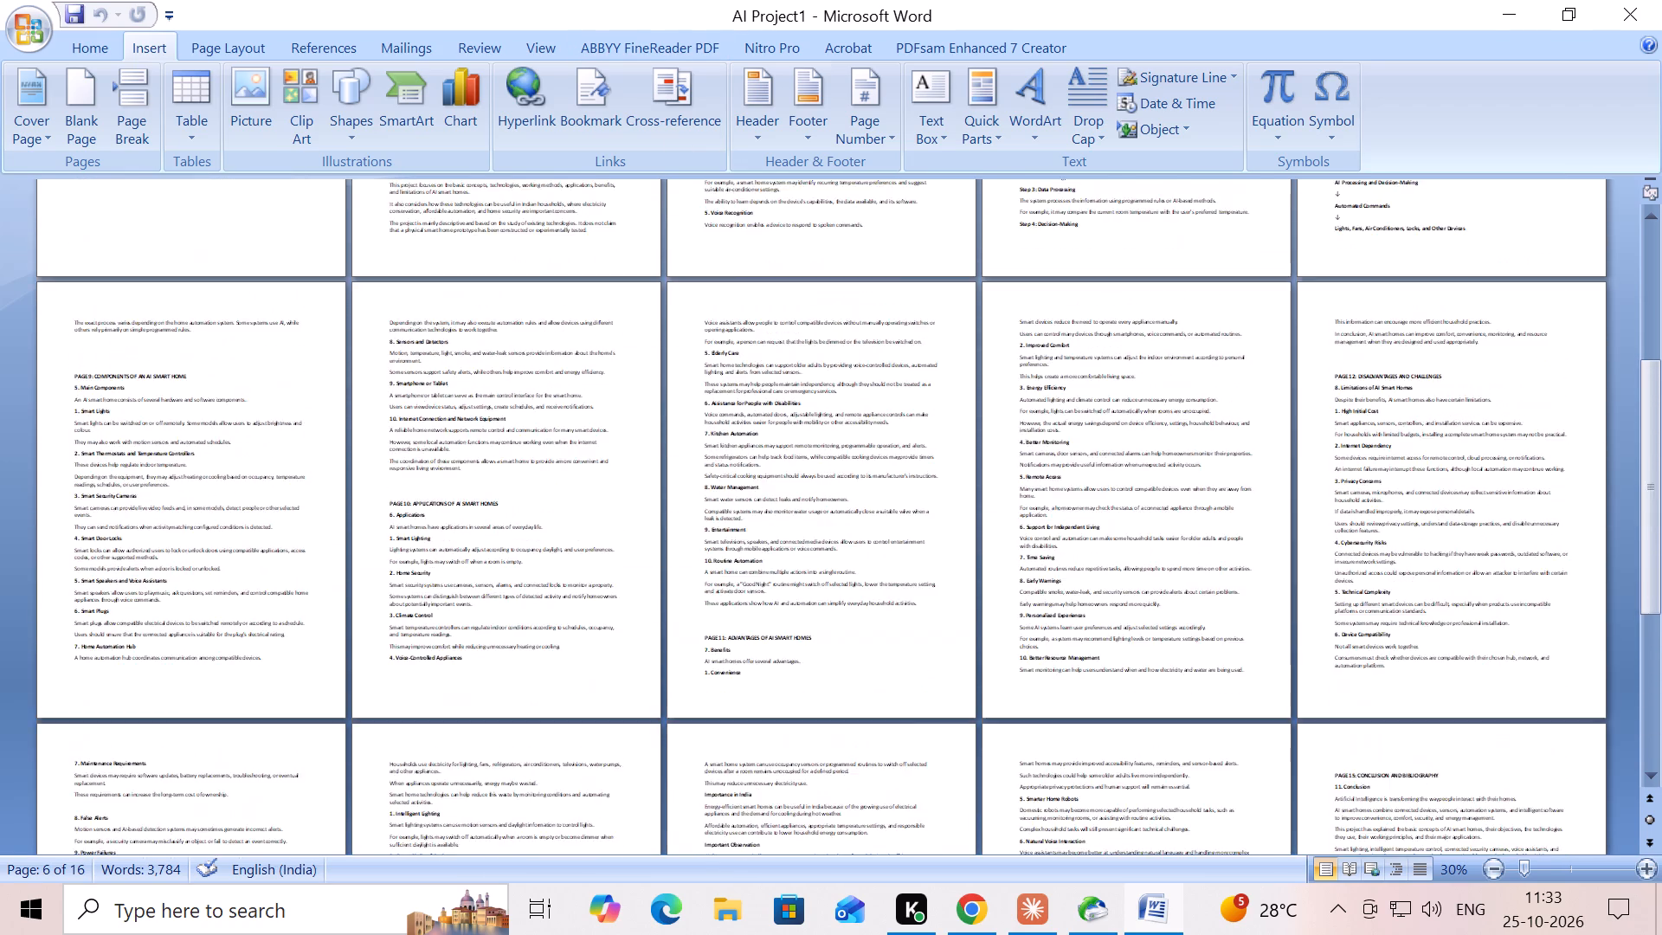
scroll(736, 403, up, 4)
scroll(736, 403, up, 18)
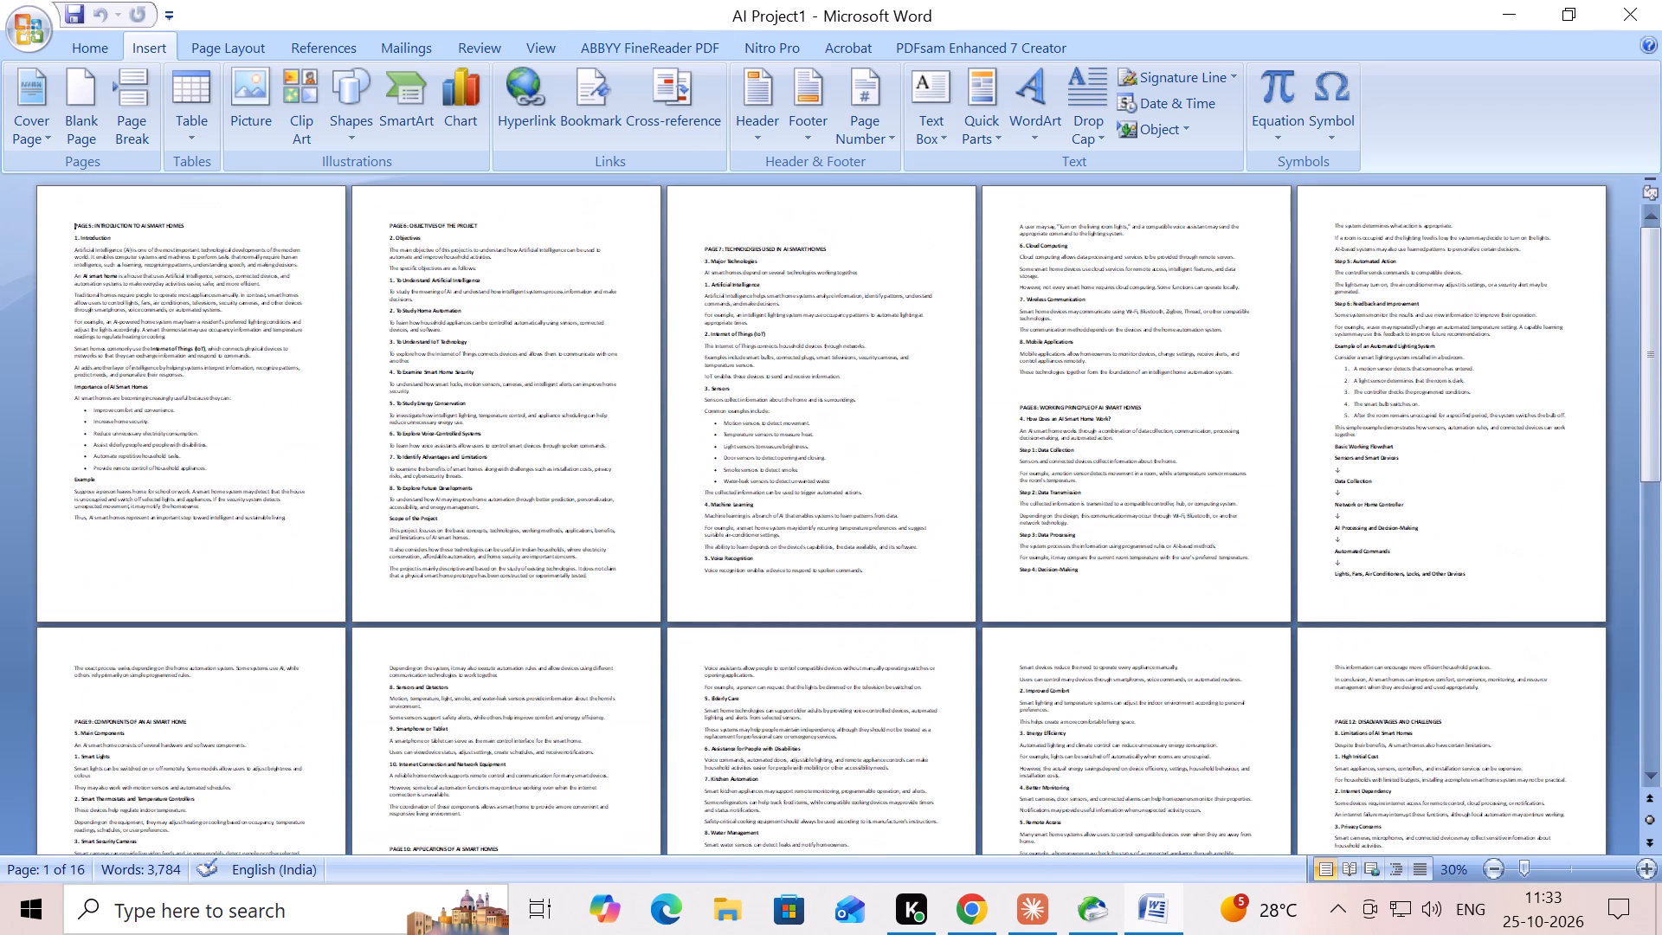
scroll(736, 404, up, 2)
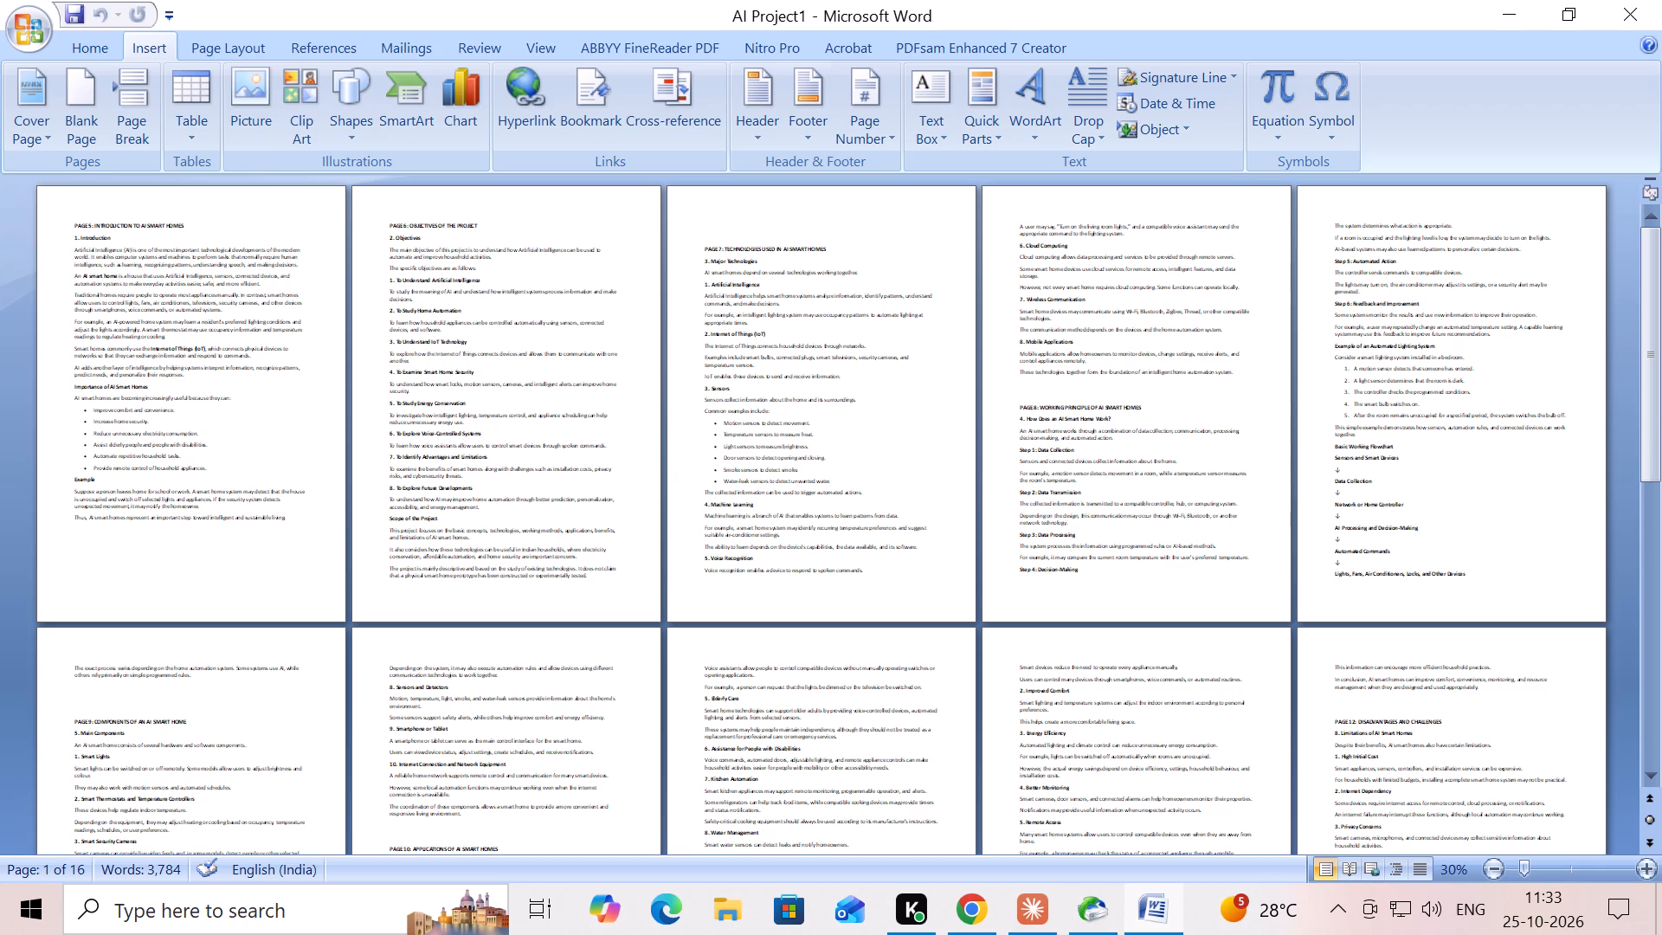
ctrl+scroll(638, 380, down, 5)
ctrl+scroll(639, 384, up, 5)
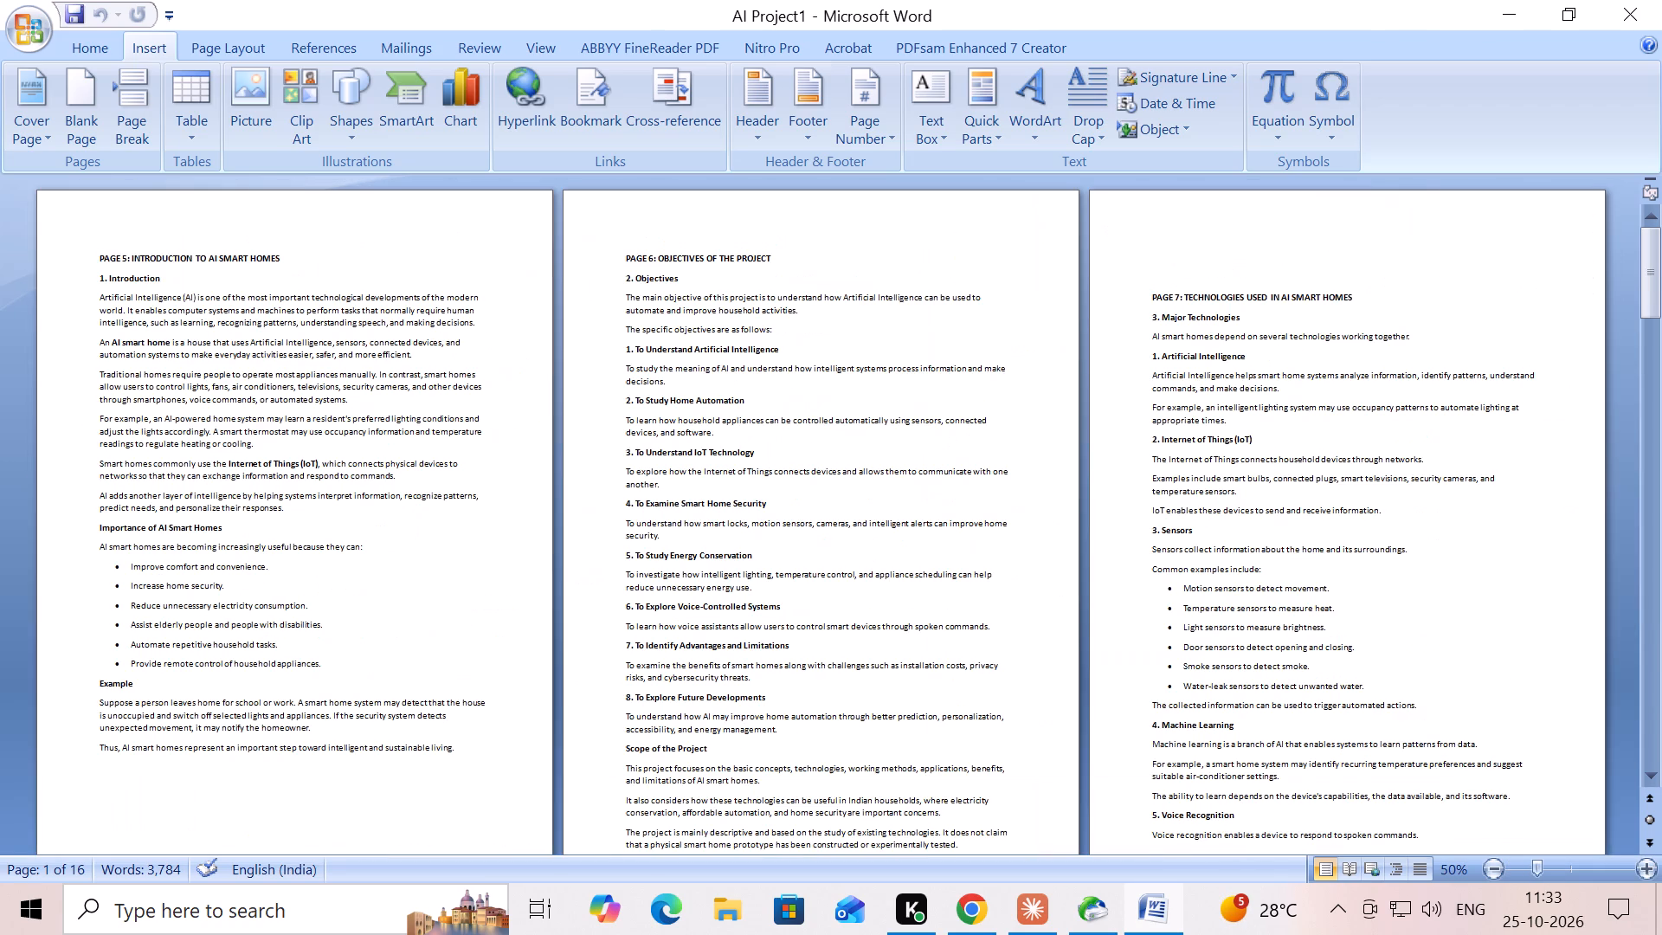
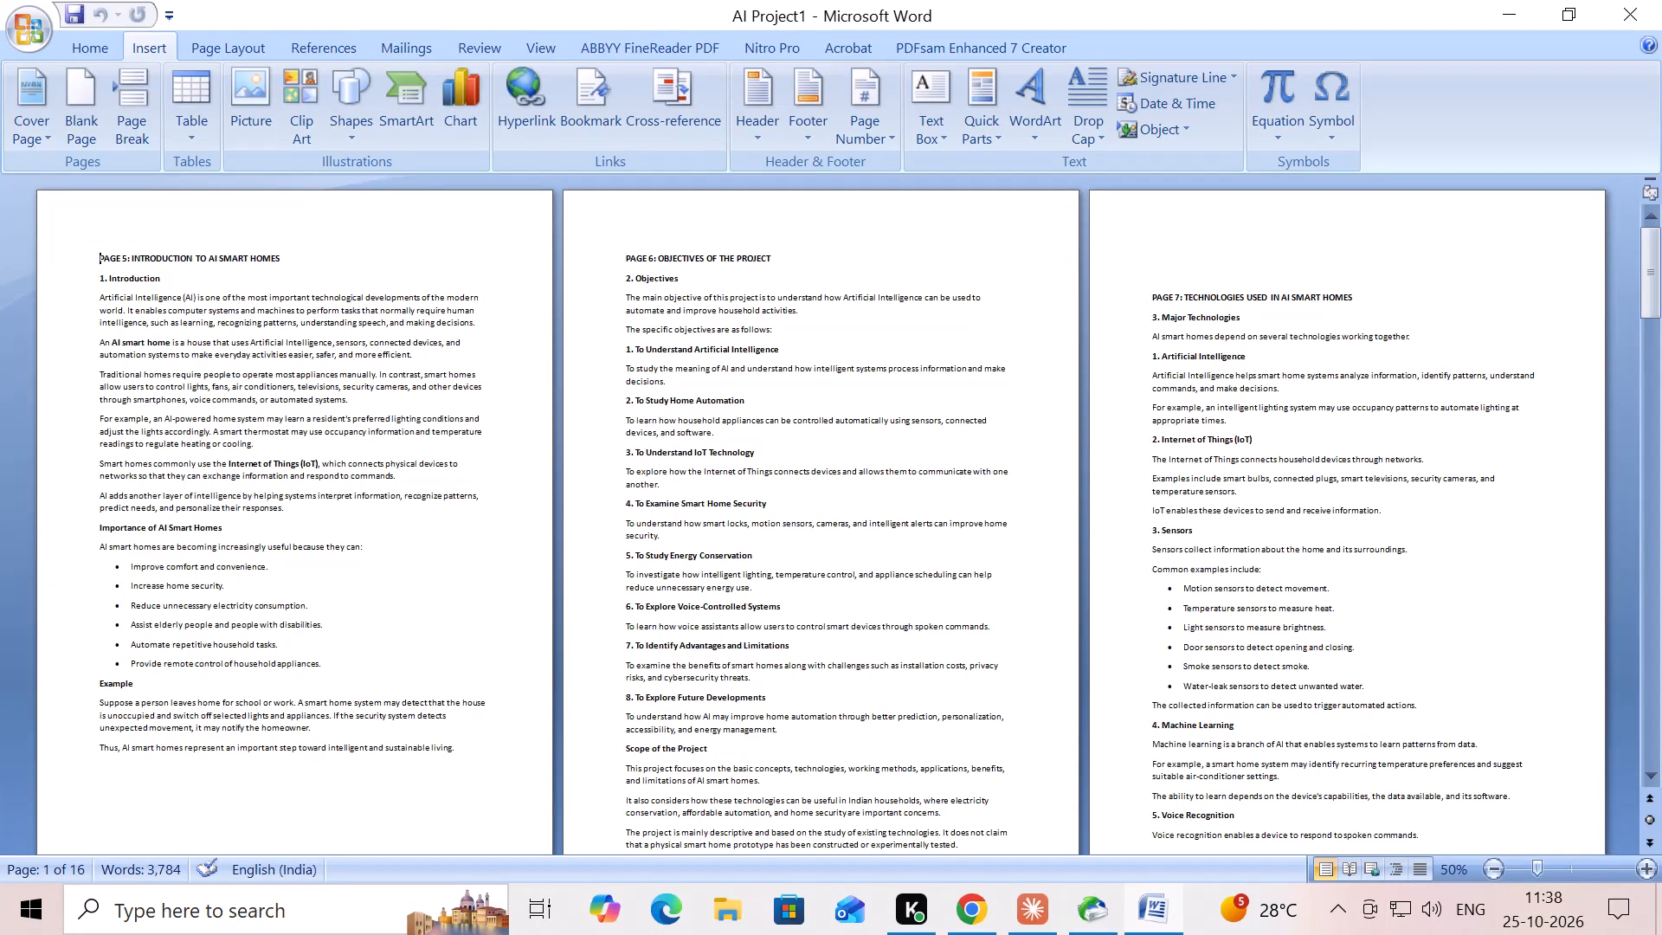
Set the "1. Introduction" heading to font size 20 and underline it.
drag(91, 278, 144, 278)
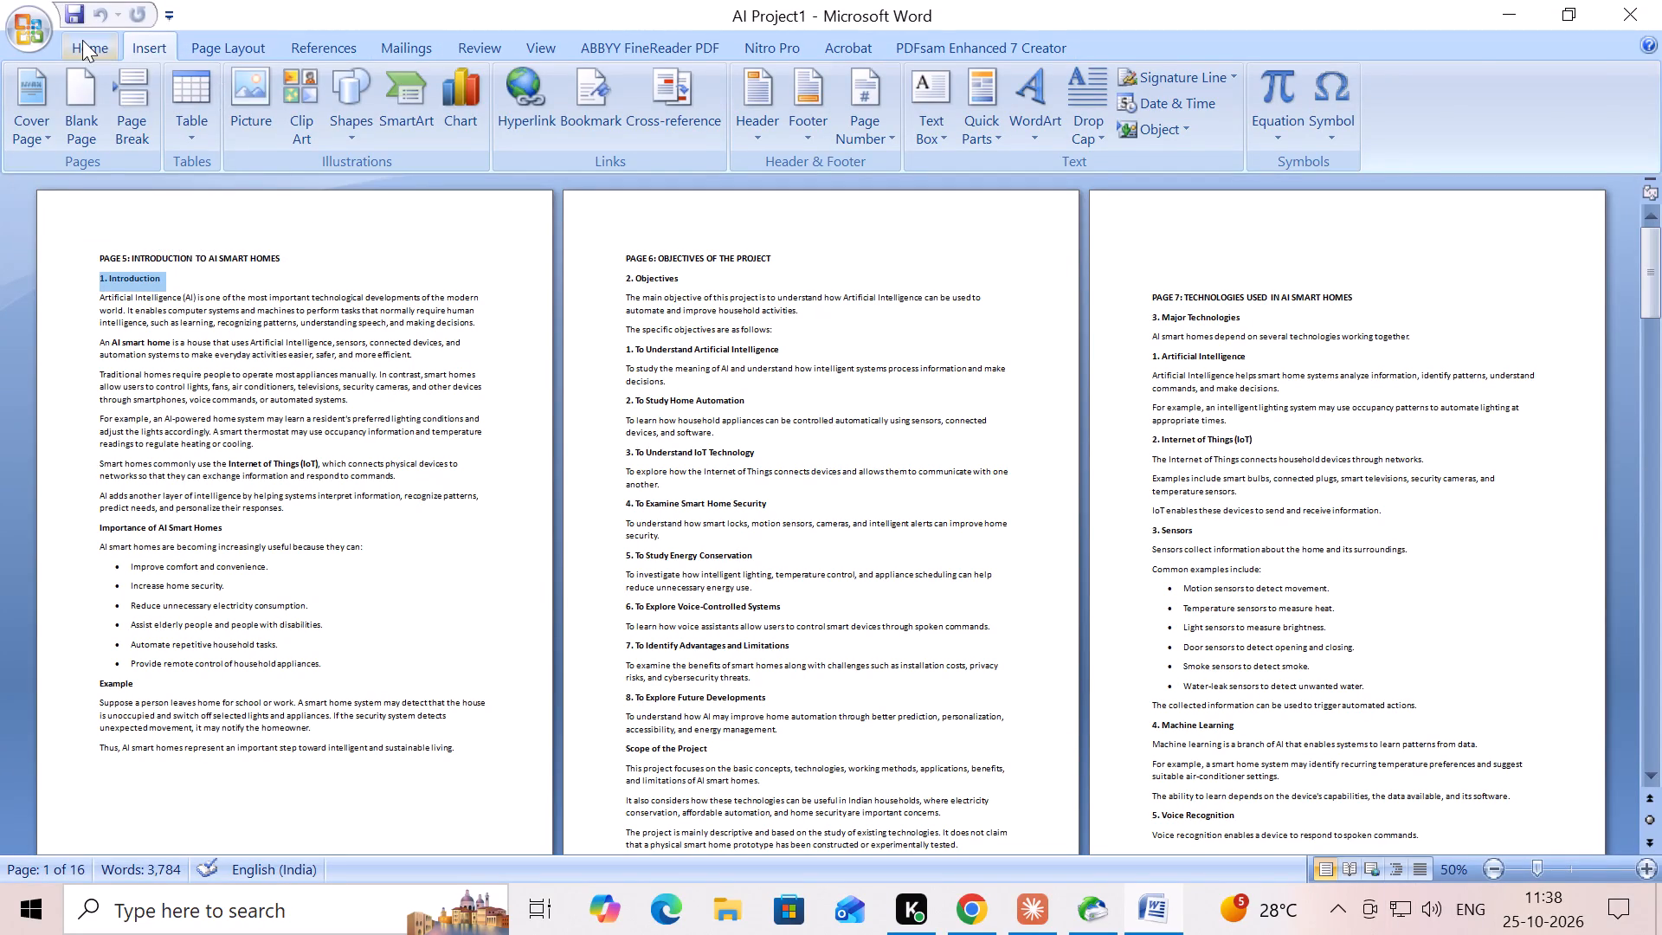
click(82, 40)
click(377, 96)
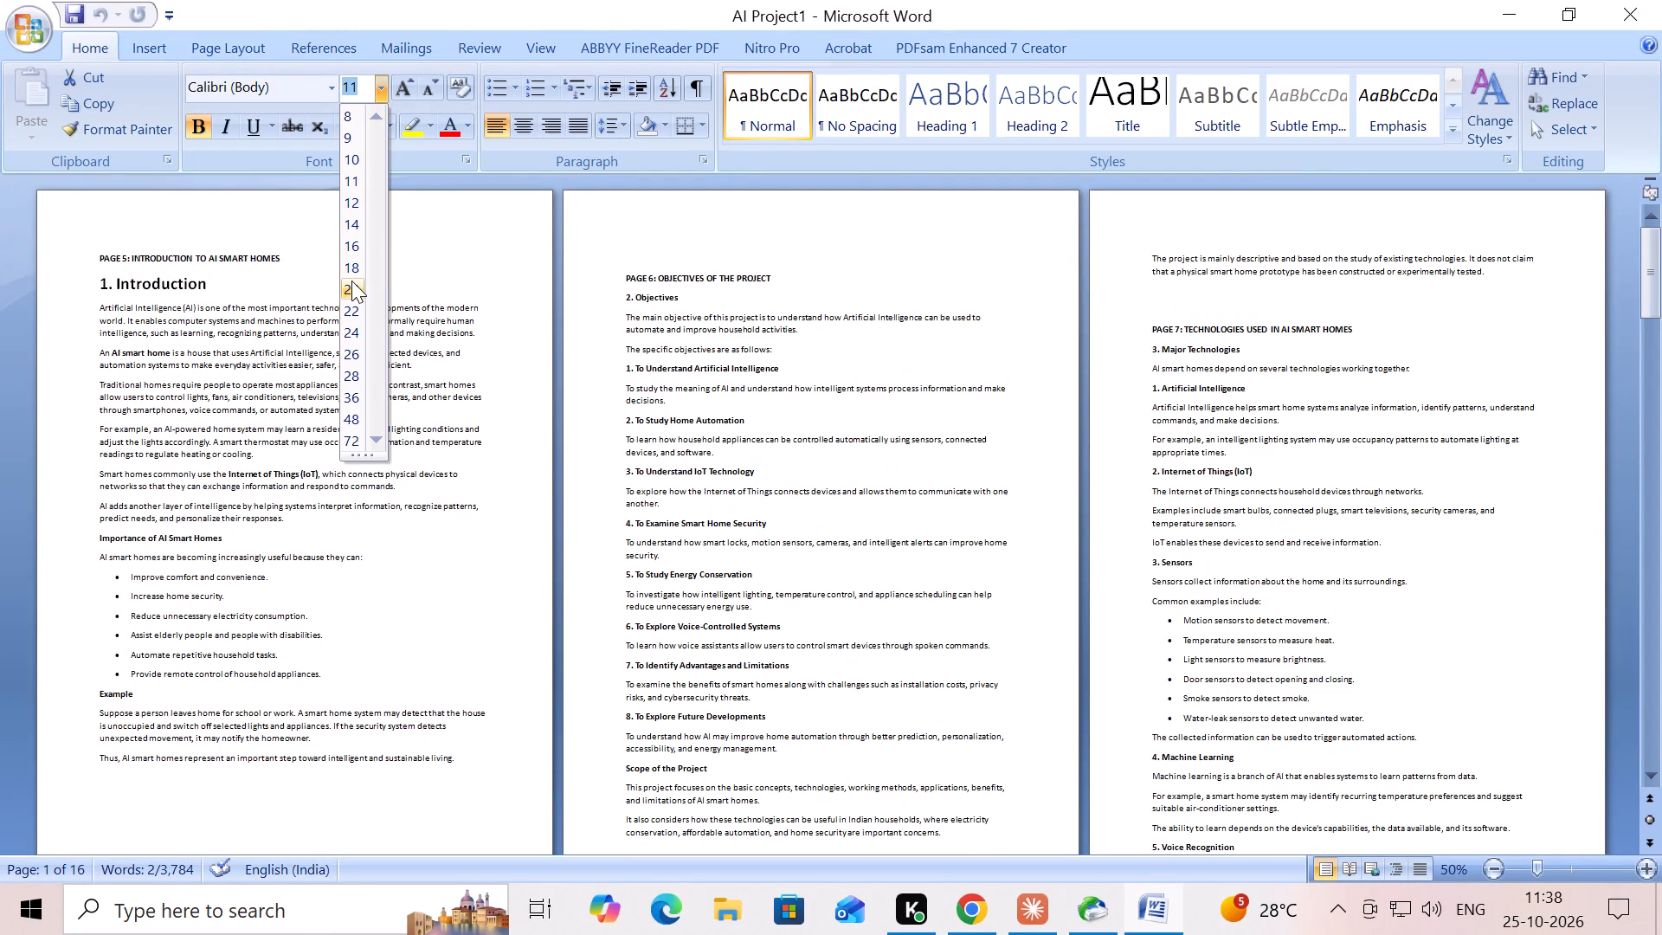
click(351, 280)
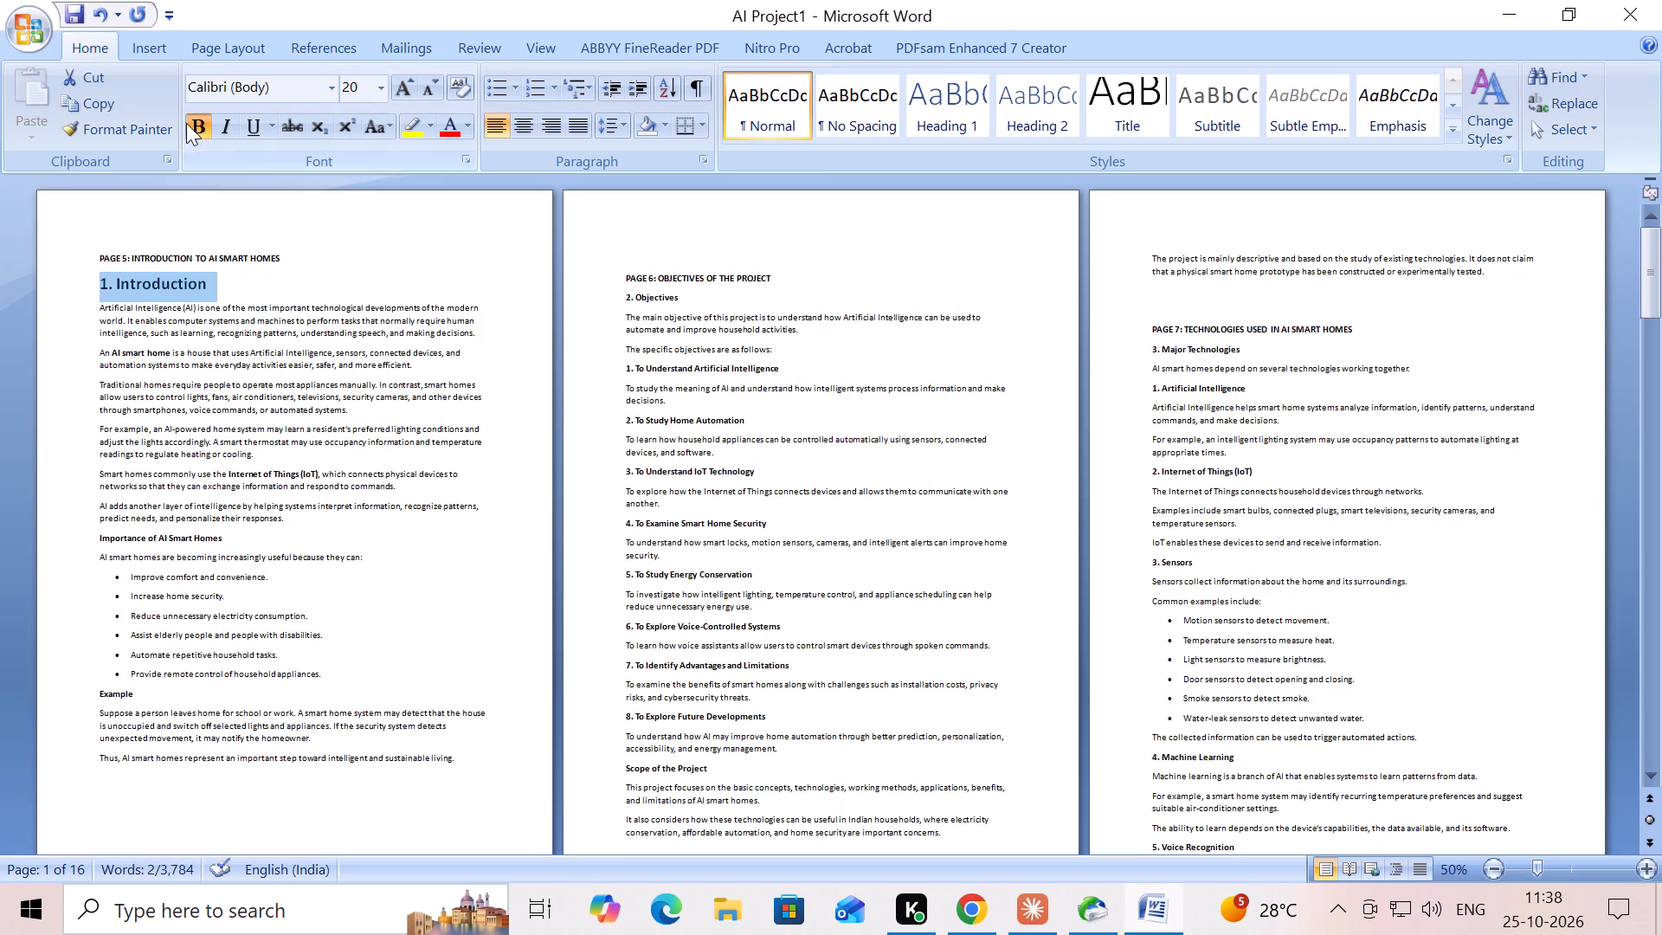
click(255, 129)
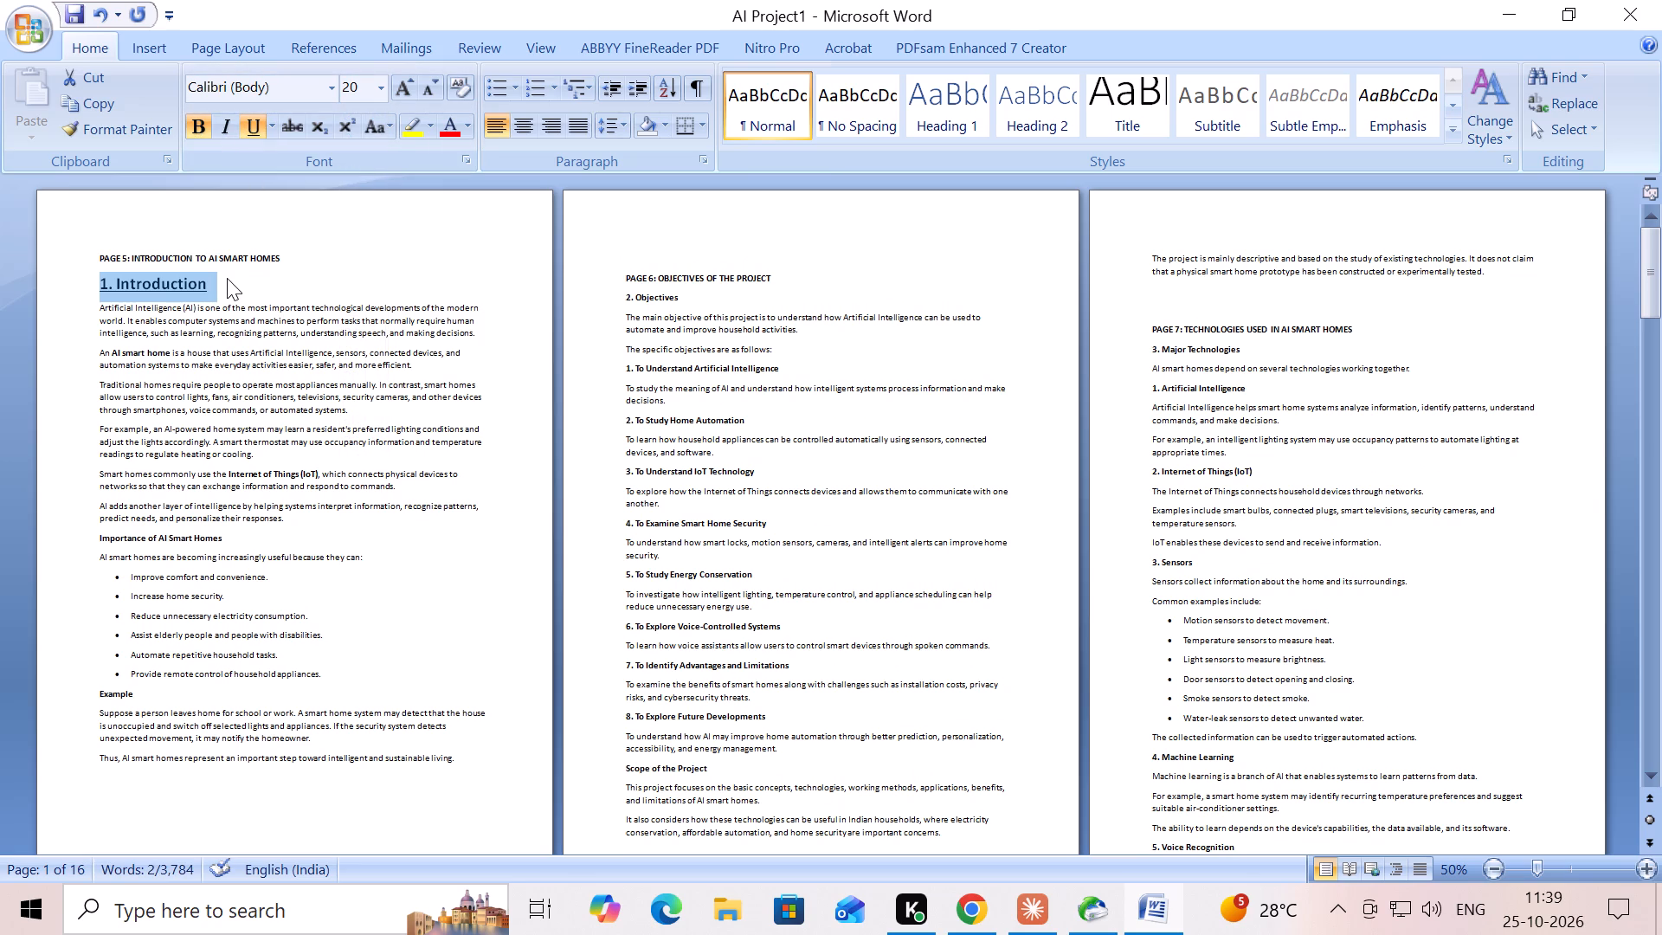
click(228, 277)
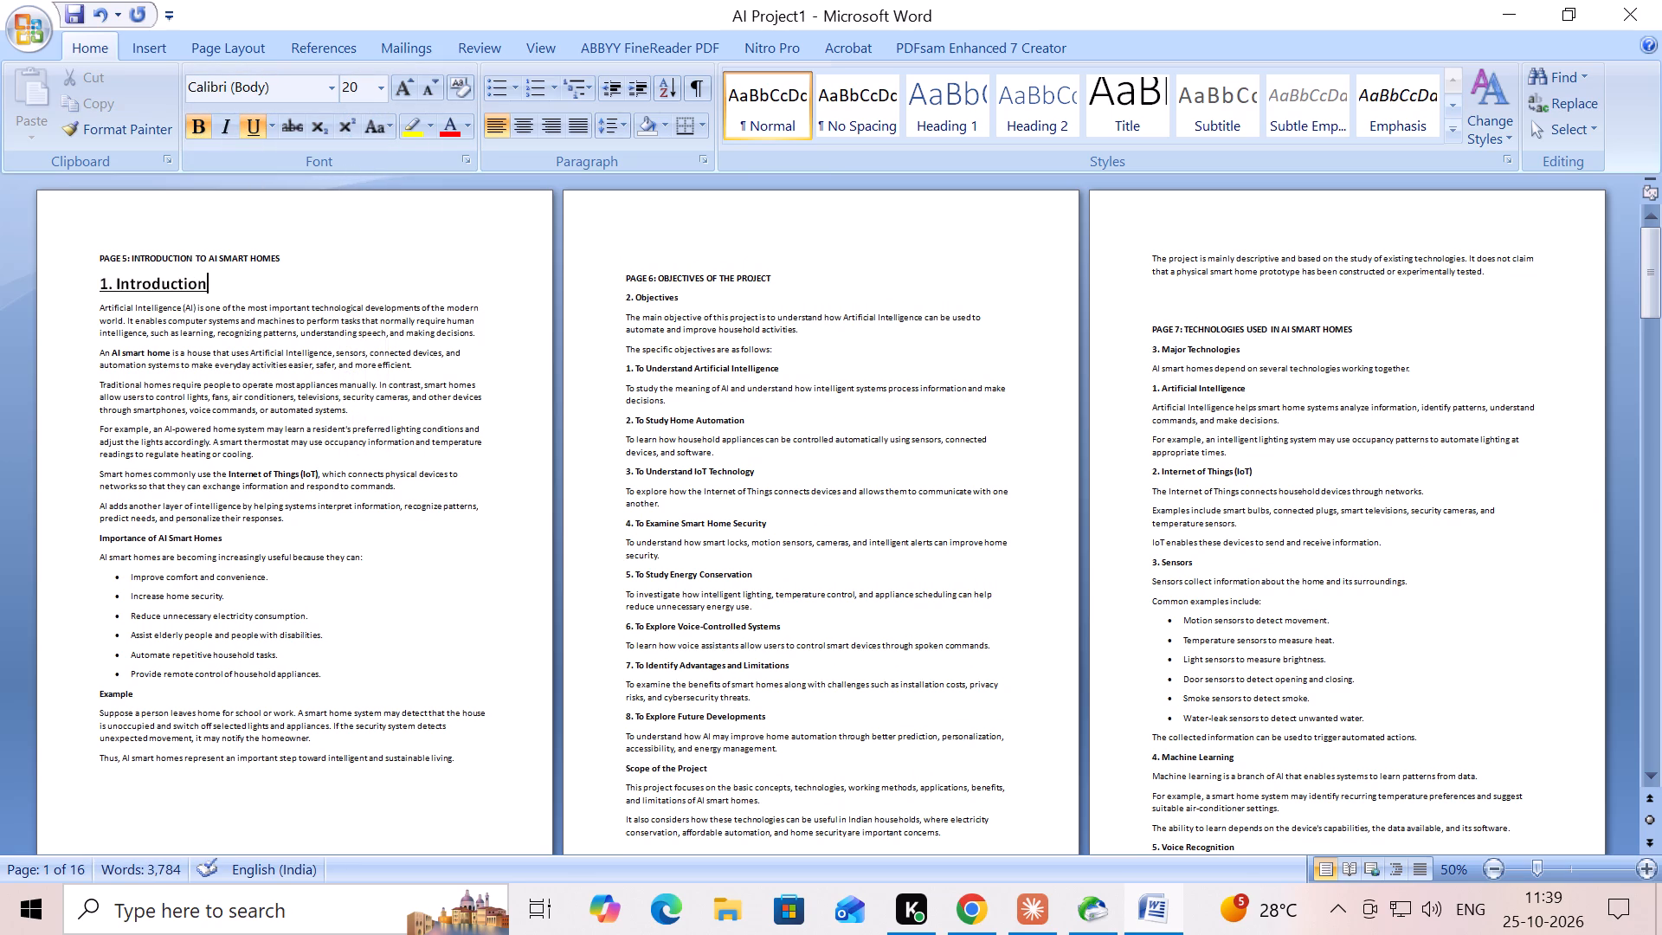
Set the "Importance of AI Smart Homes" subheading to font size 18.
drag(94, 534, 202, 538)
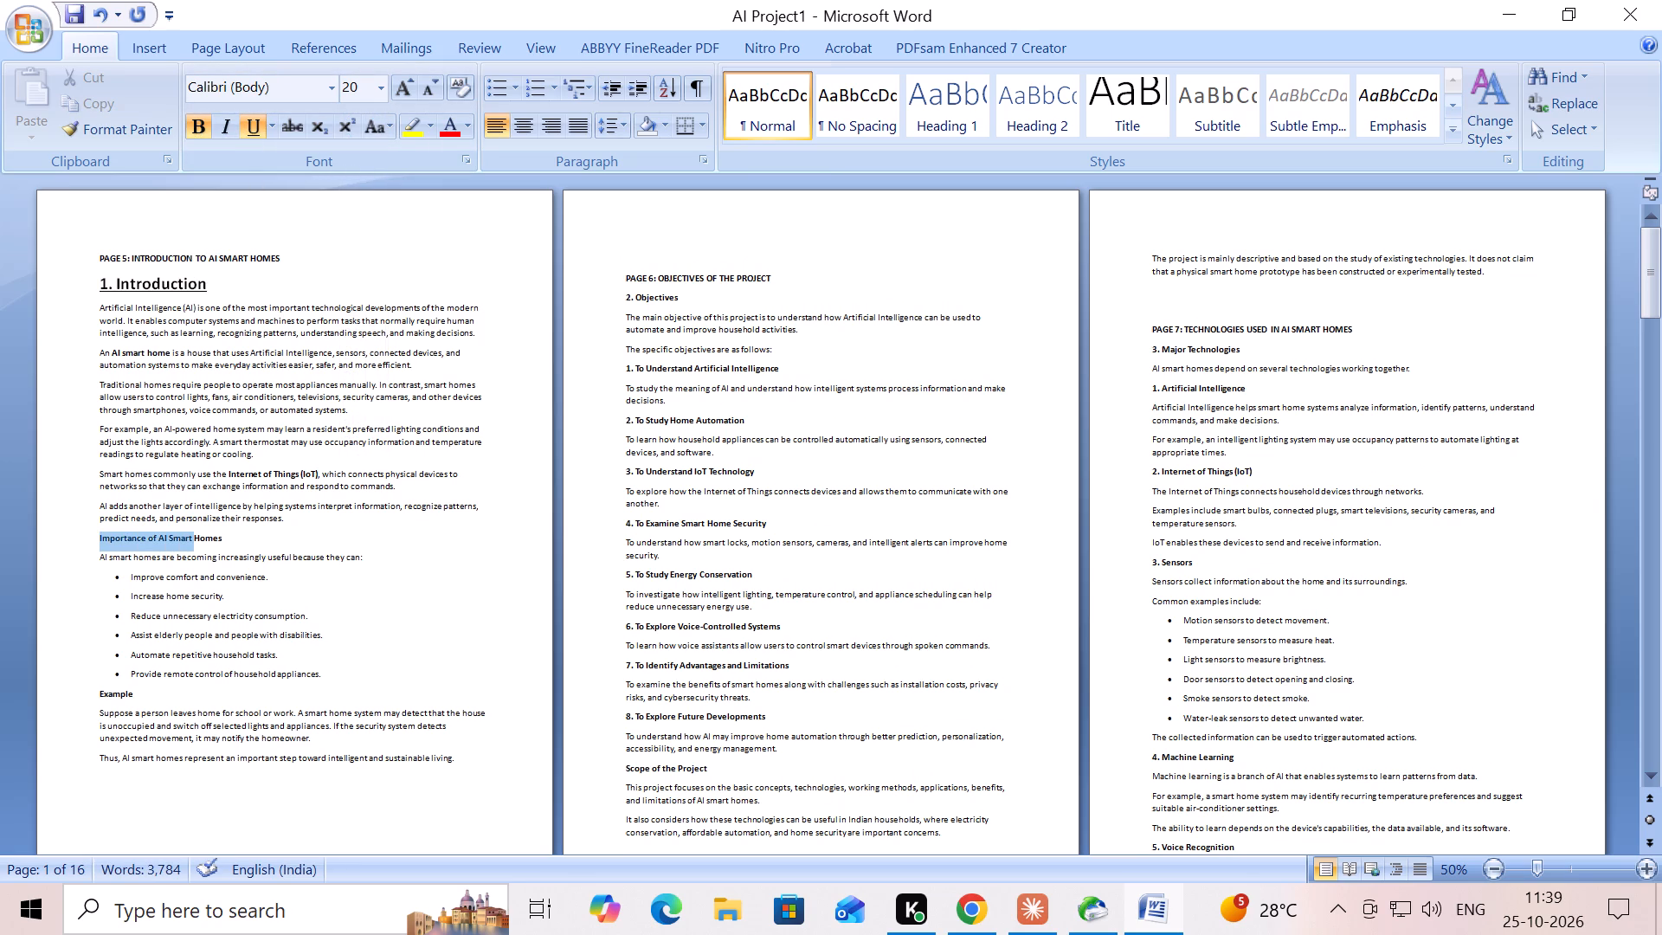
drag(202, 538, 227, 532)
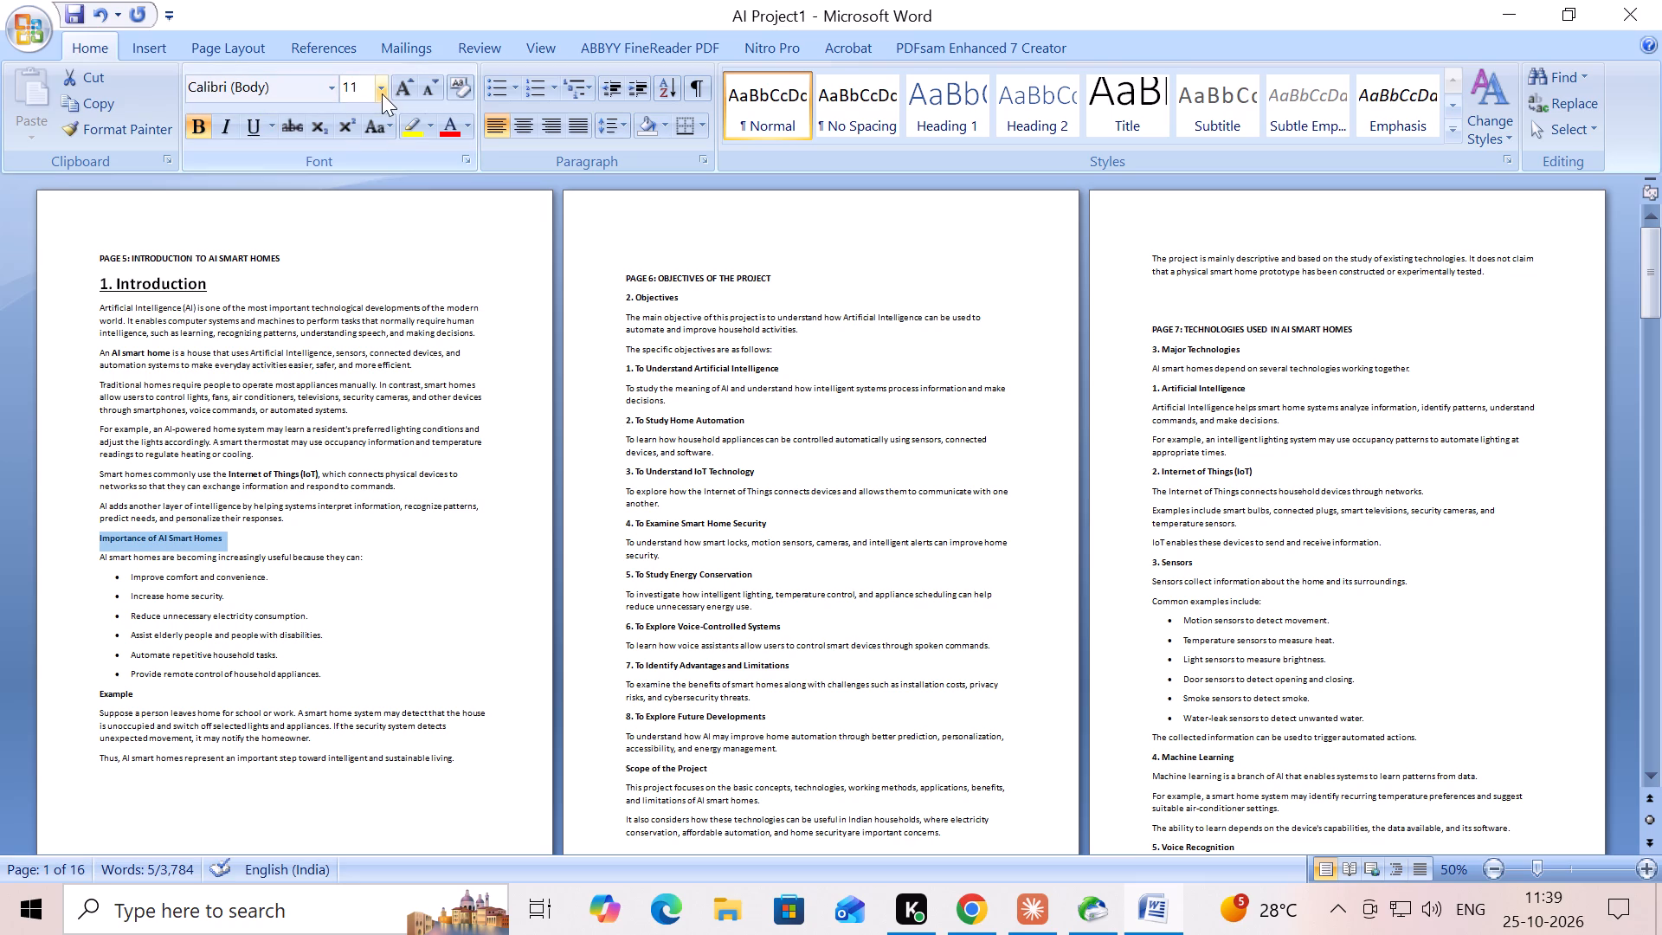
click(382, 93)
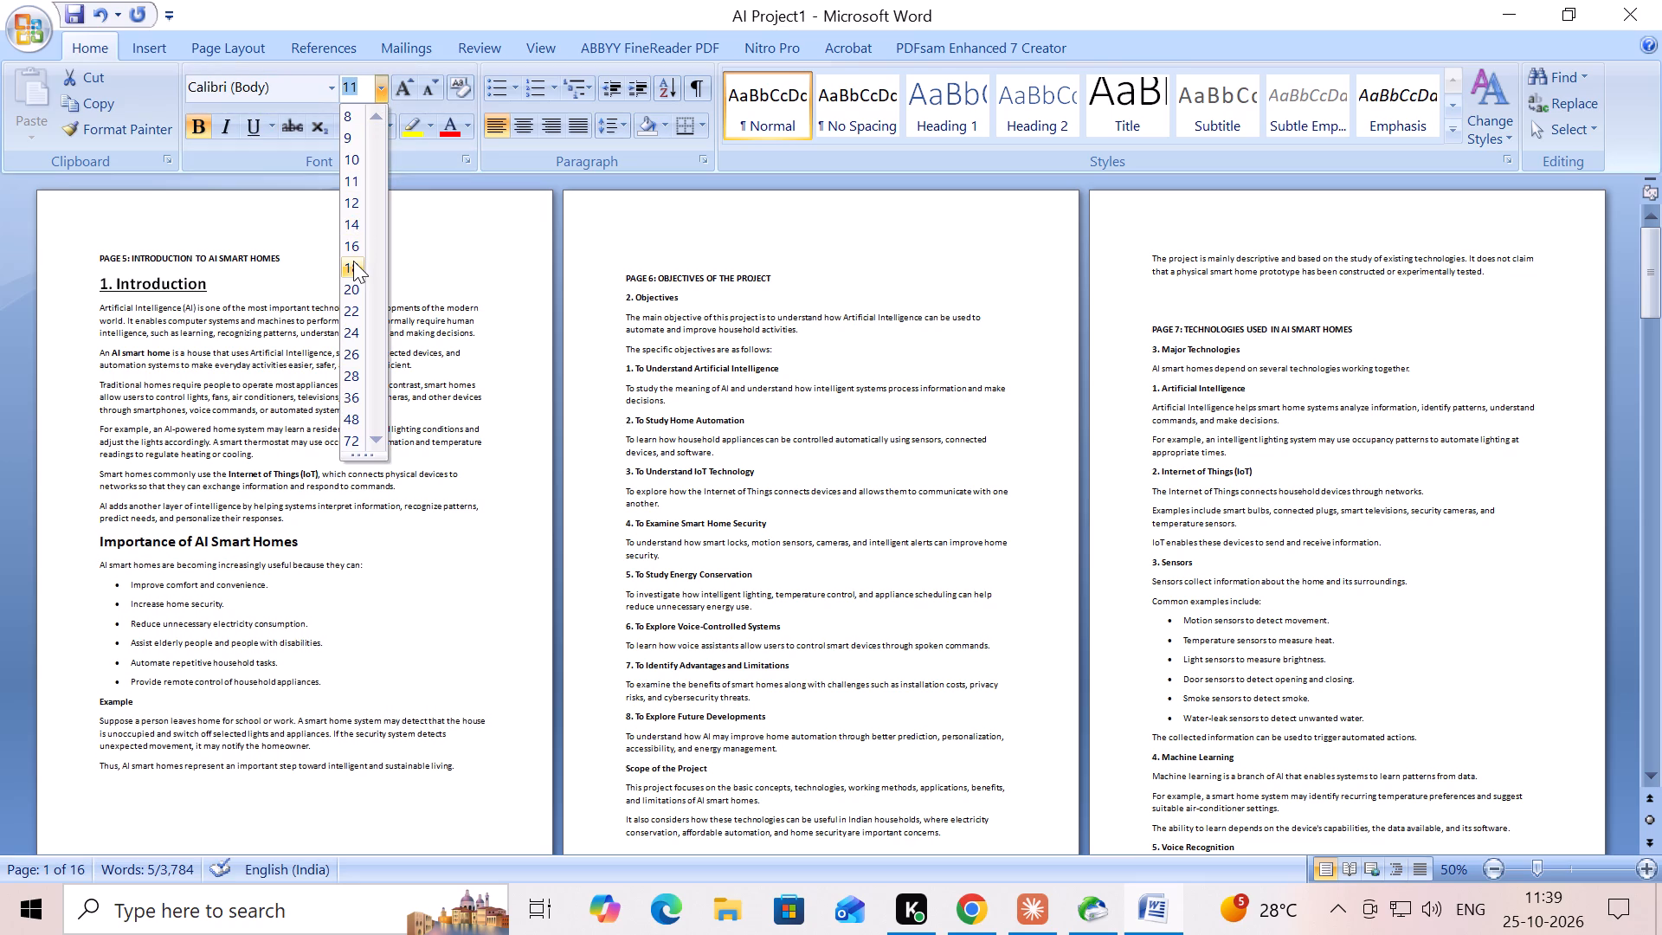
click(353, 261)
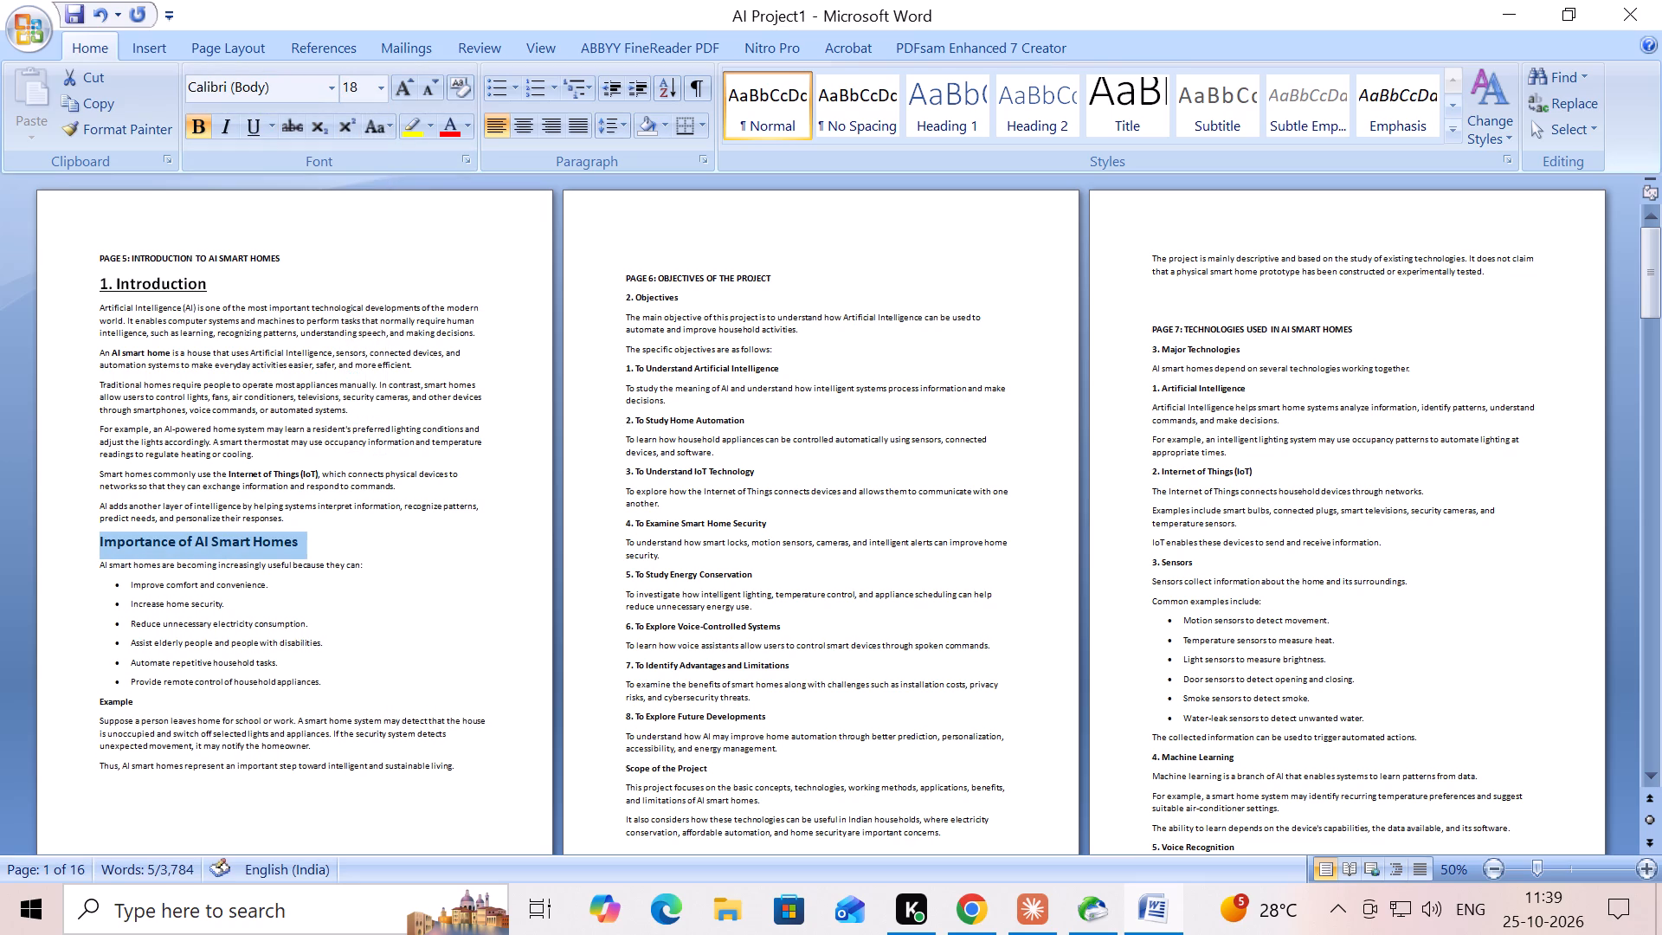
Restyle the "1. Introduction" heading by removing its bold and applying the Arial Black font at size 22.
click(214, 283)
drag(214, 282, 165, 284)
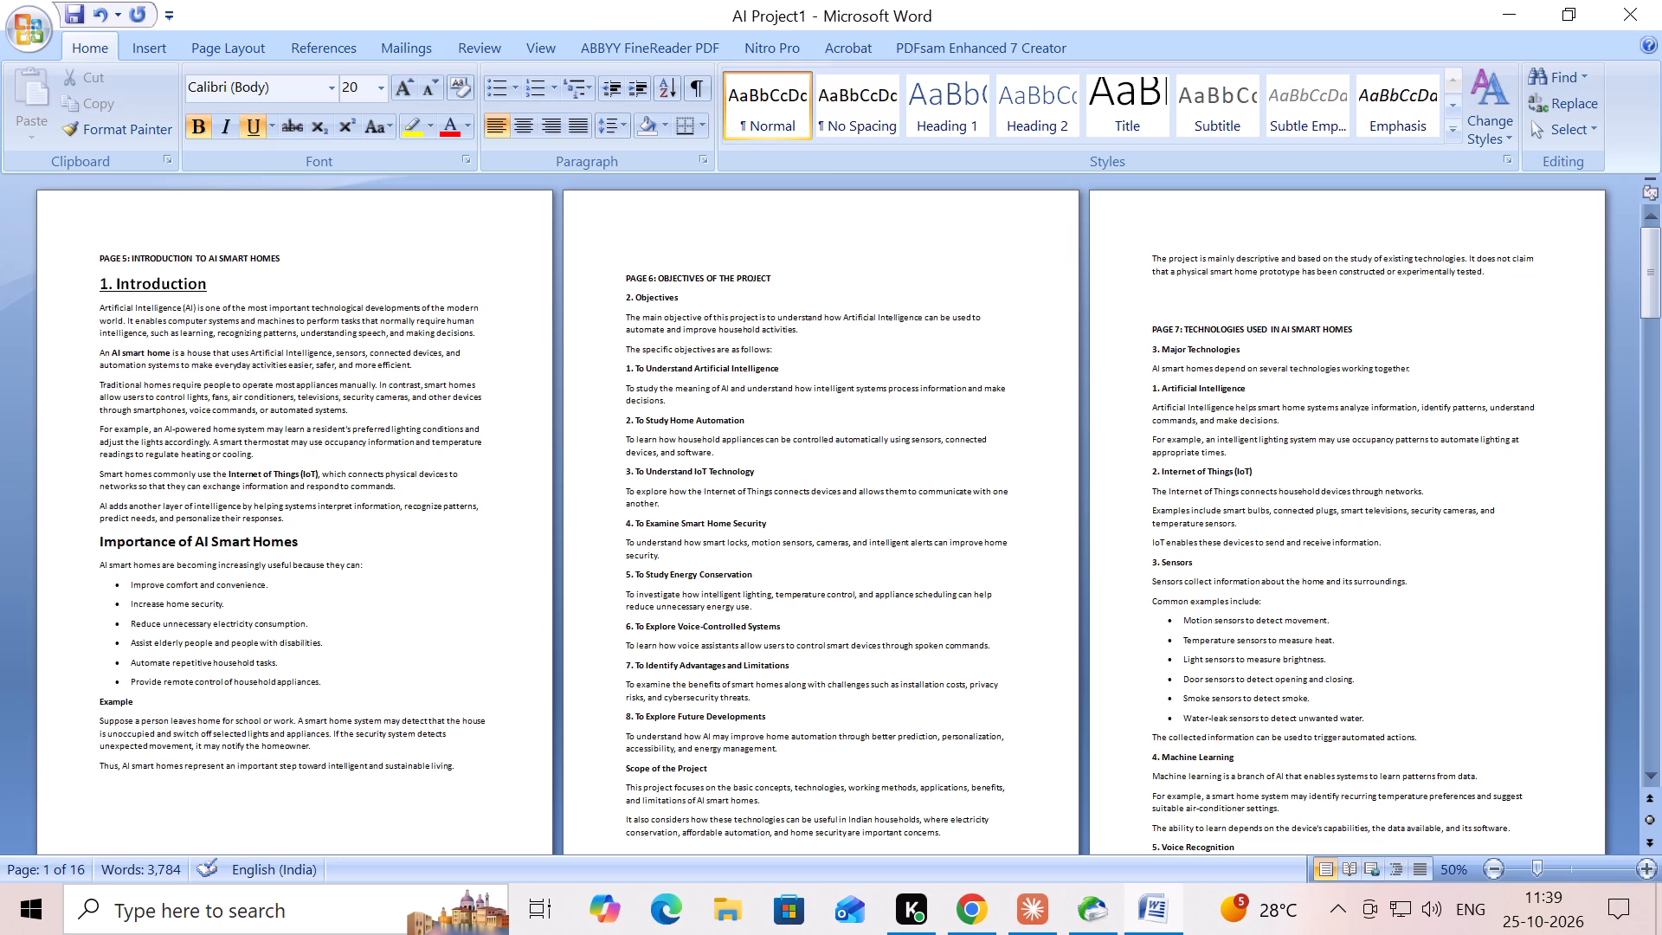
drag(165, 284, 61, 285)
click(195, 127)
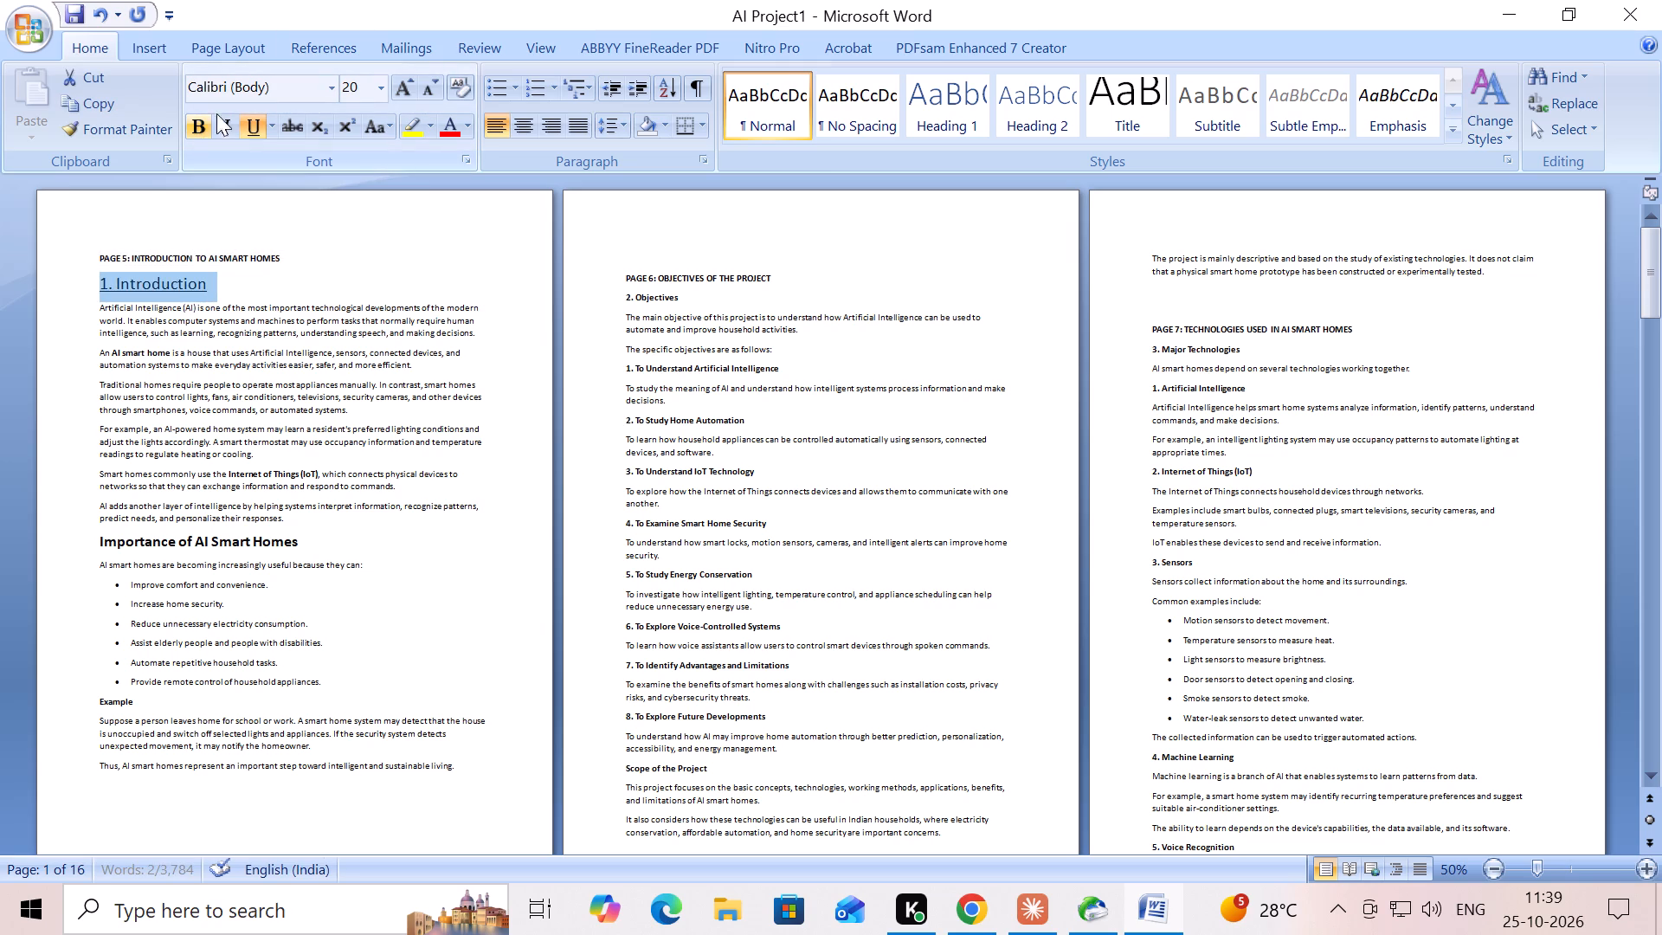
click(329, 93)
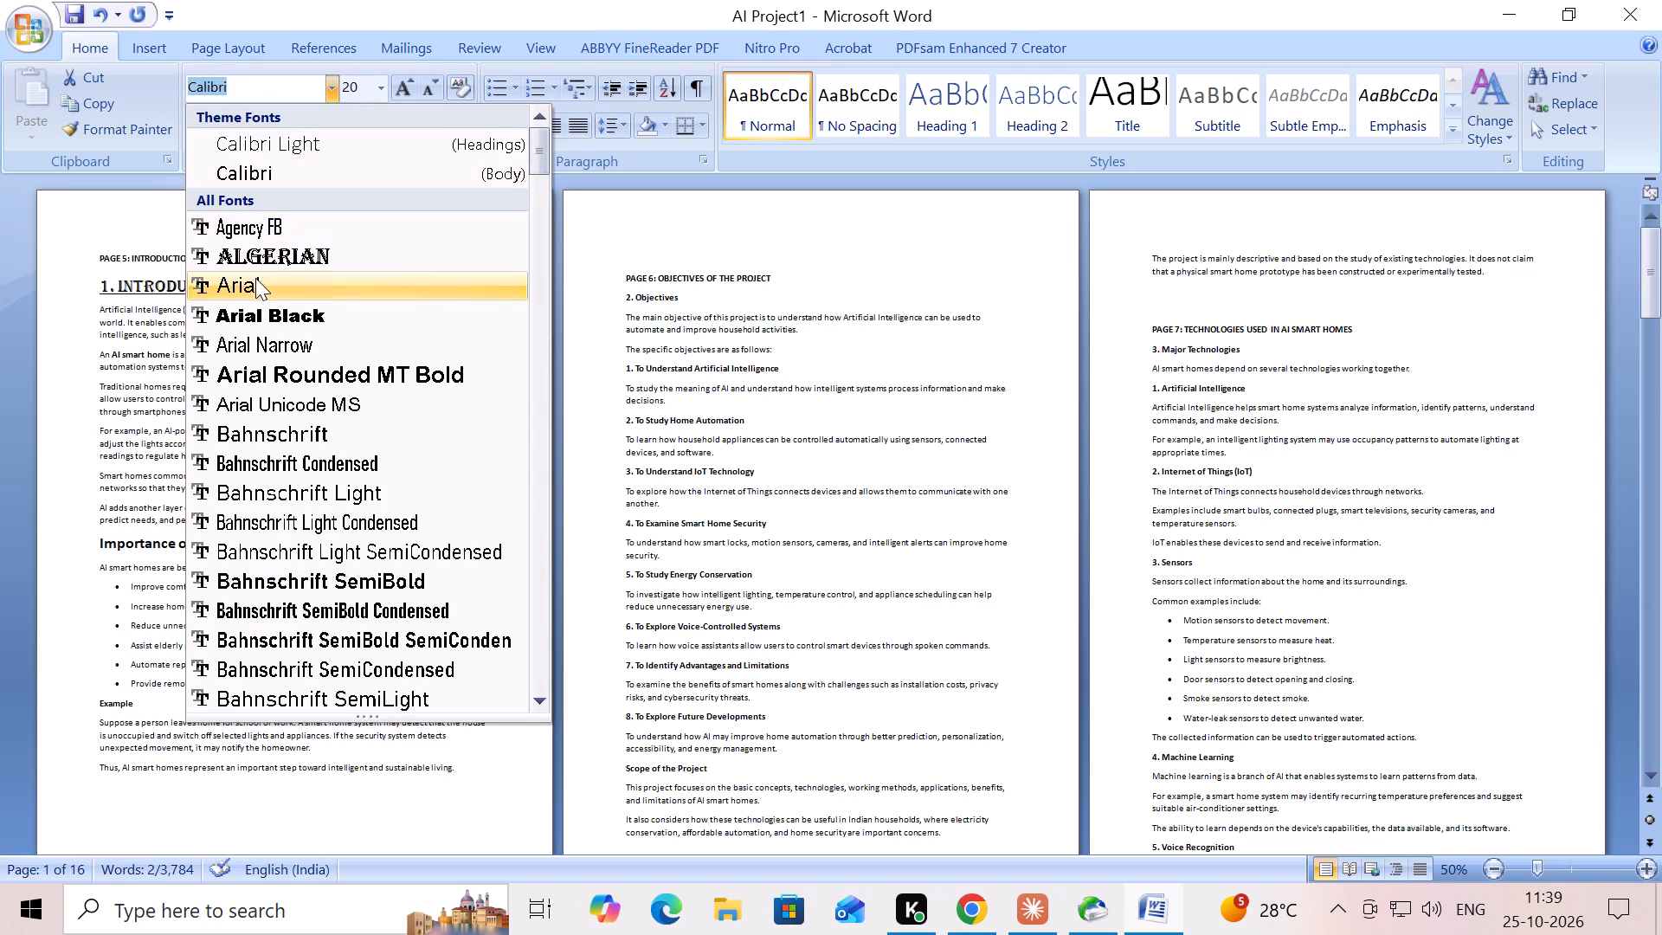
click(251, 307)
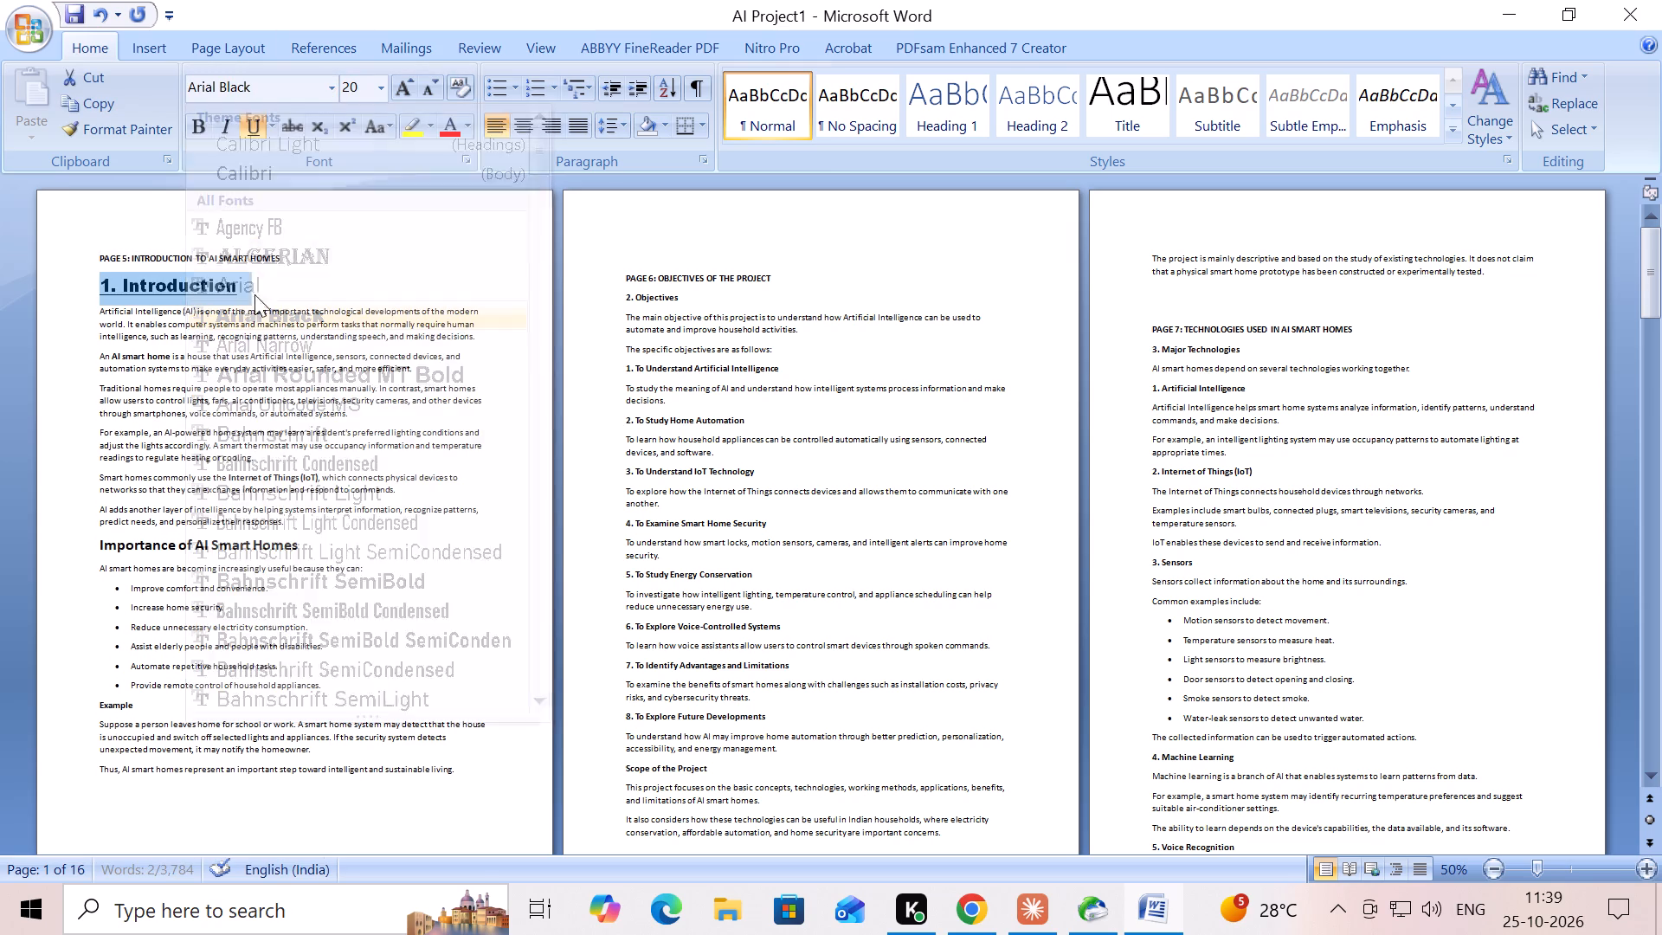
click(384, 87)
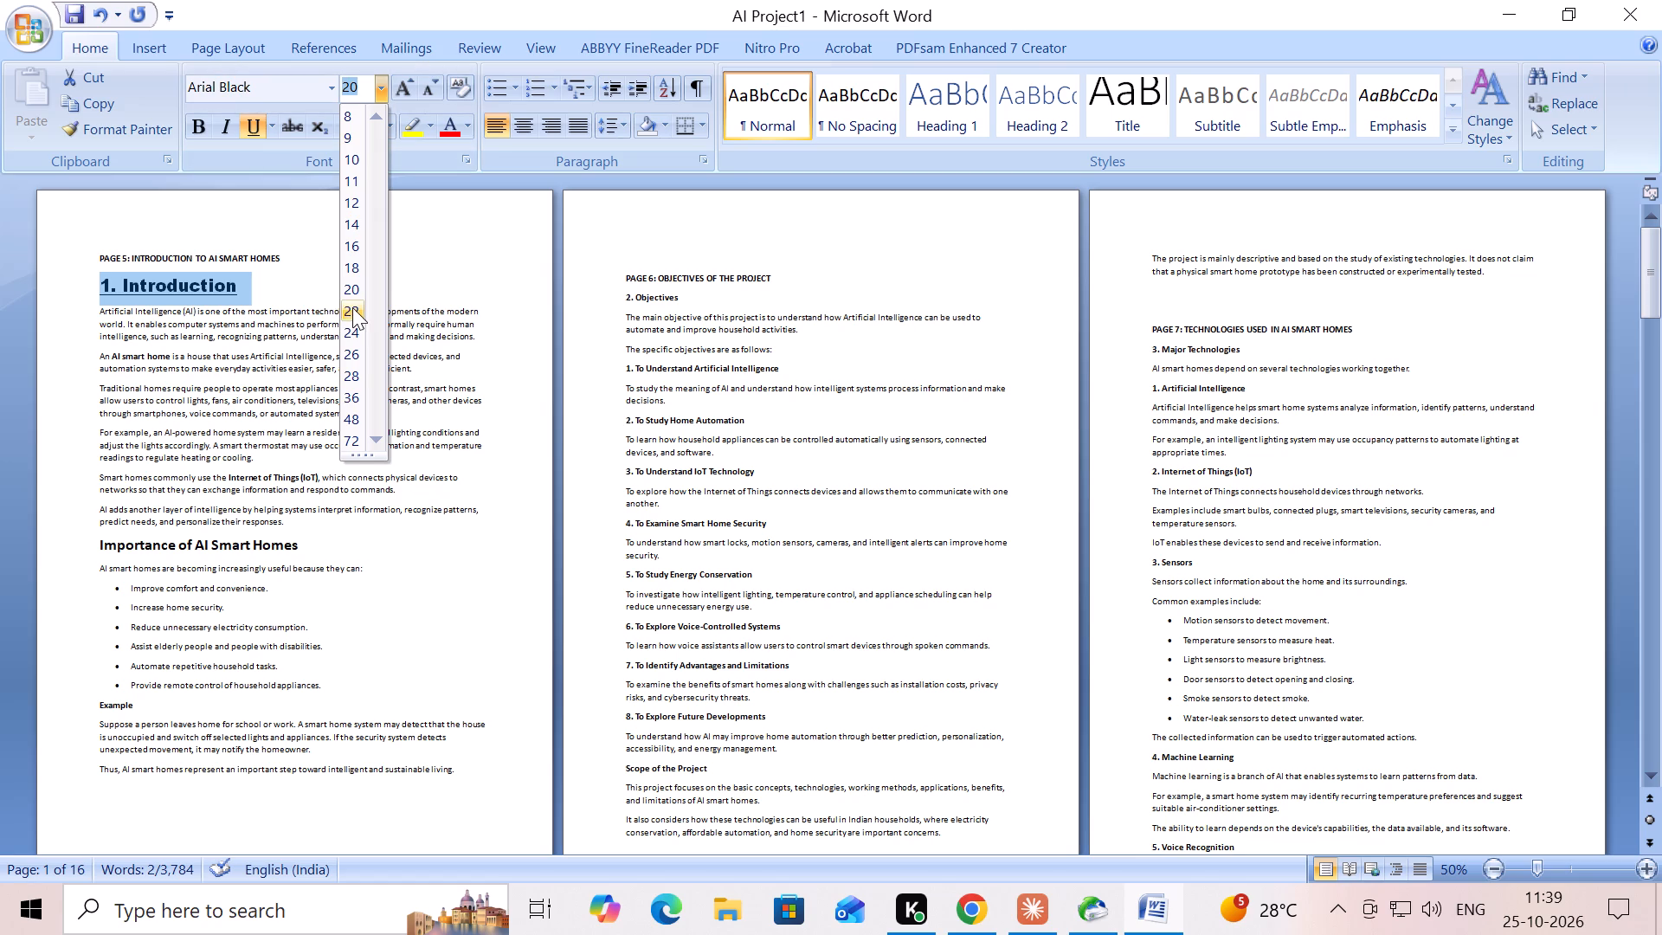
click(352, 307)
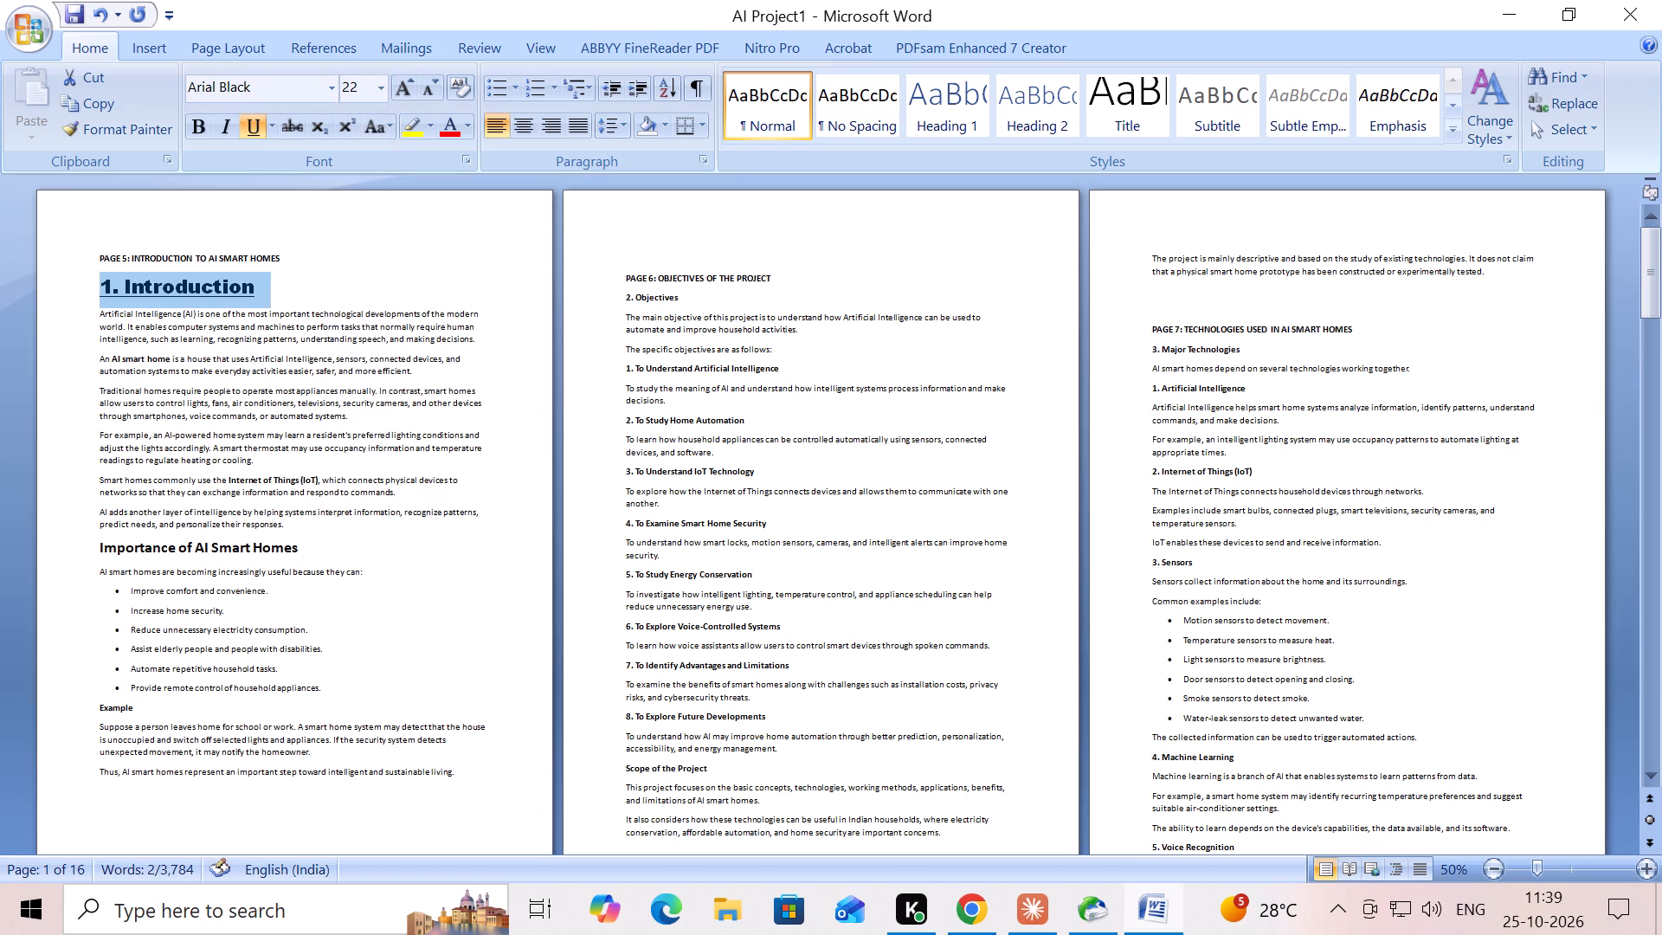
click(327, 287)
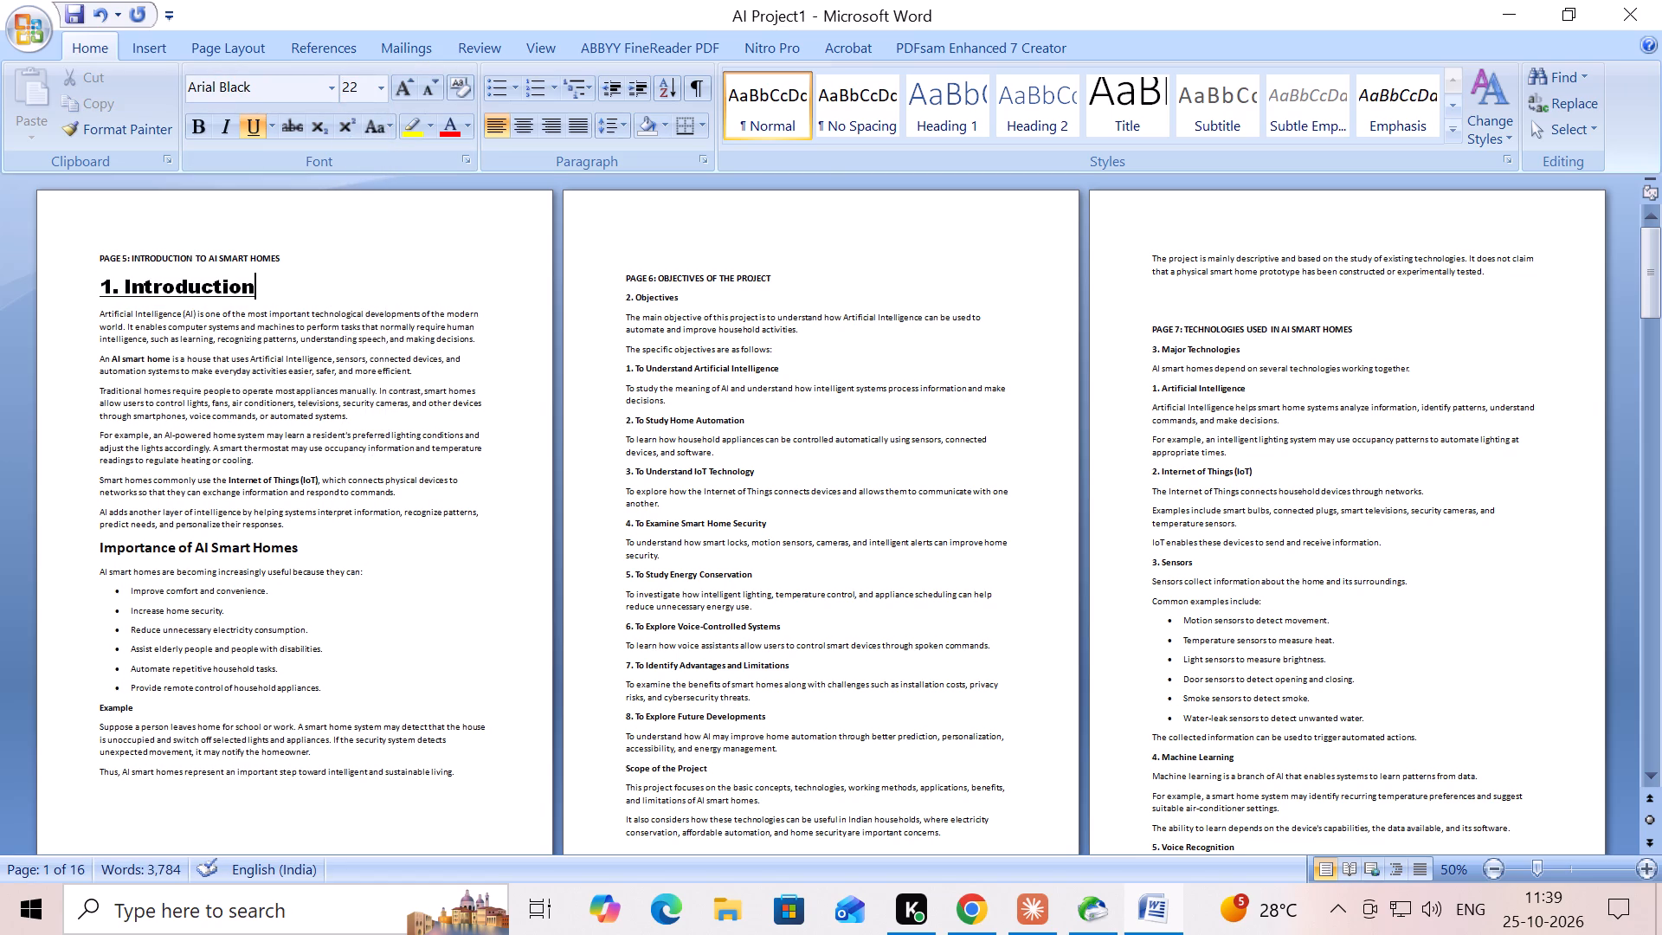
Set the "Example" subheading in the introduction to font size 16.
scroll(302, 492, down, 1)
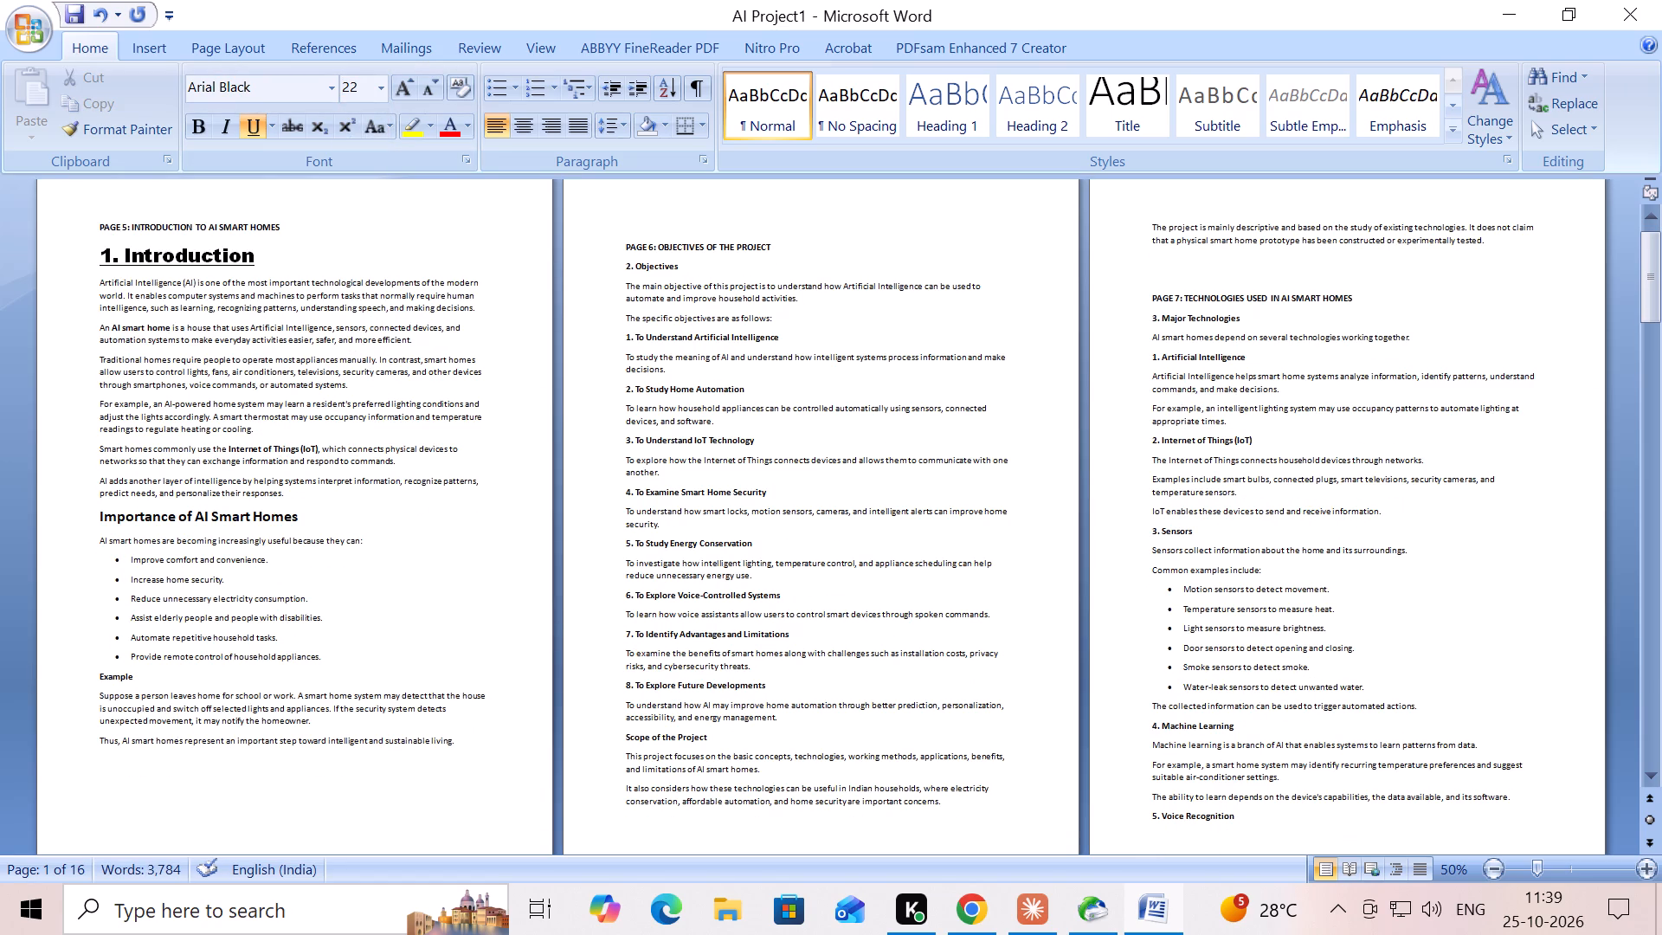
drag(96, 676, 138, 680)
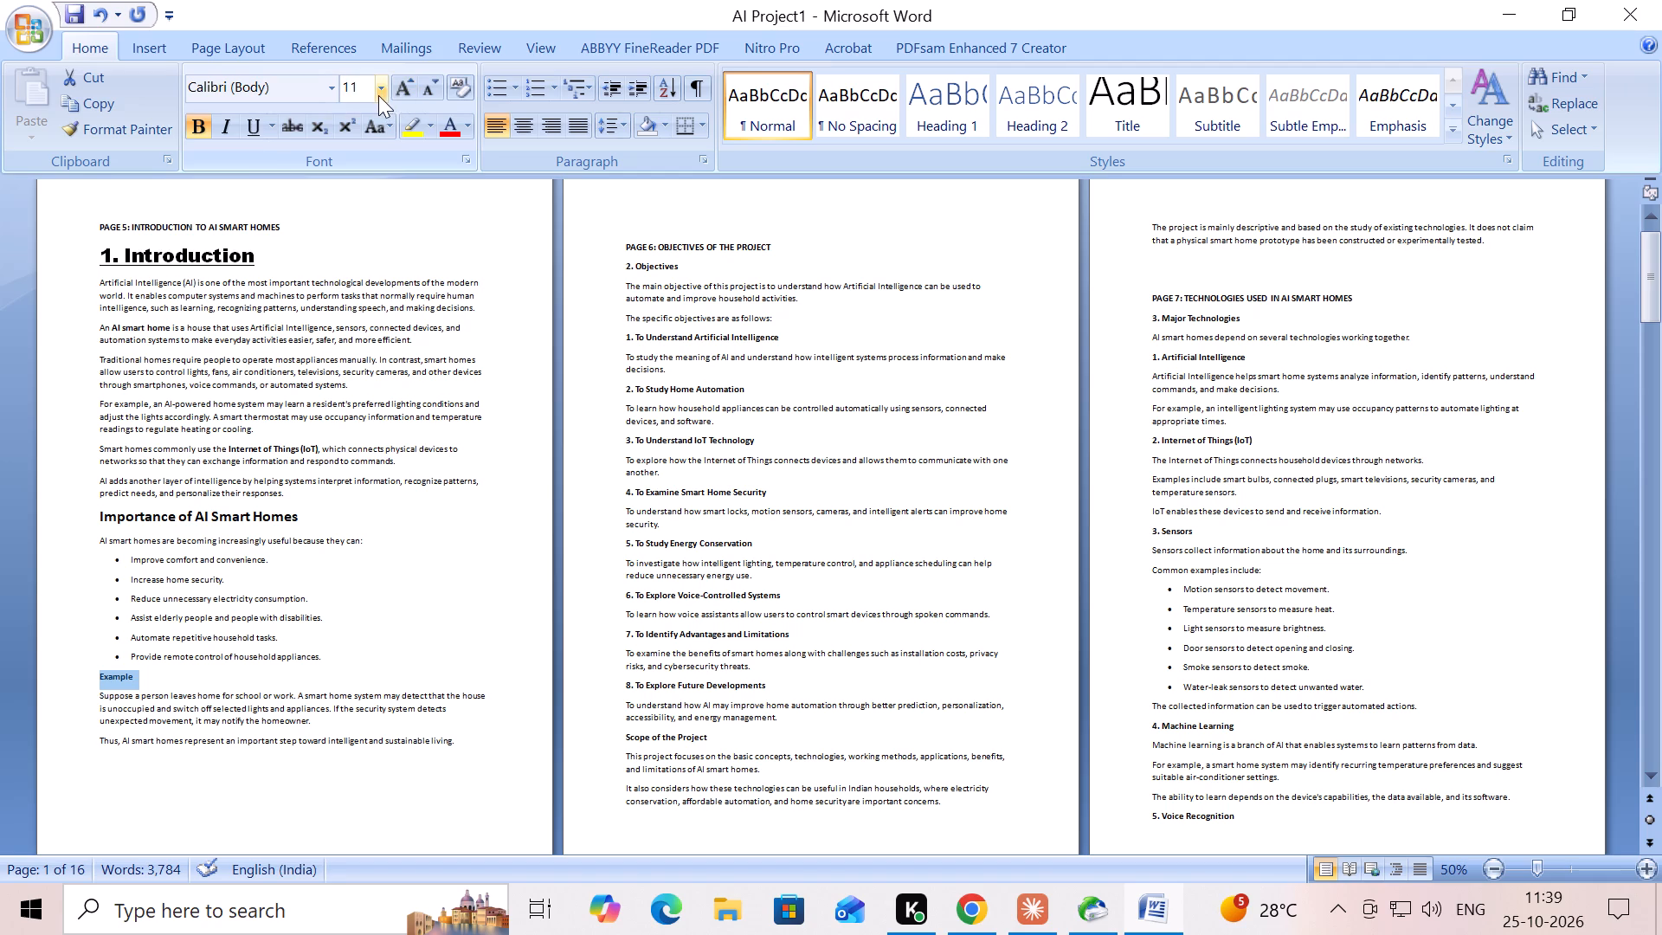
click(378, 95)
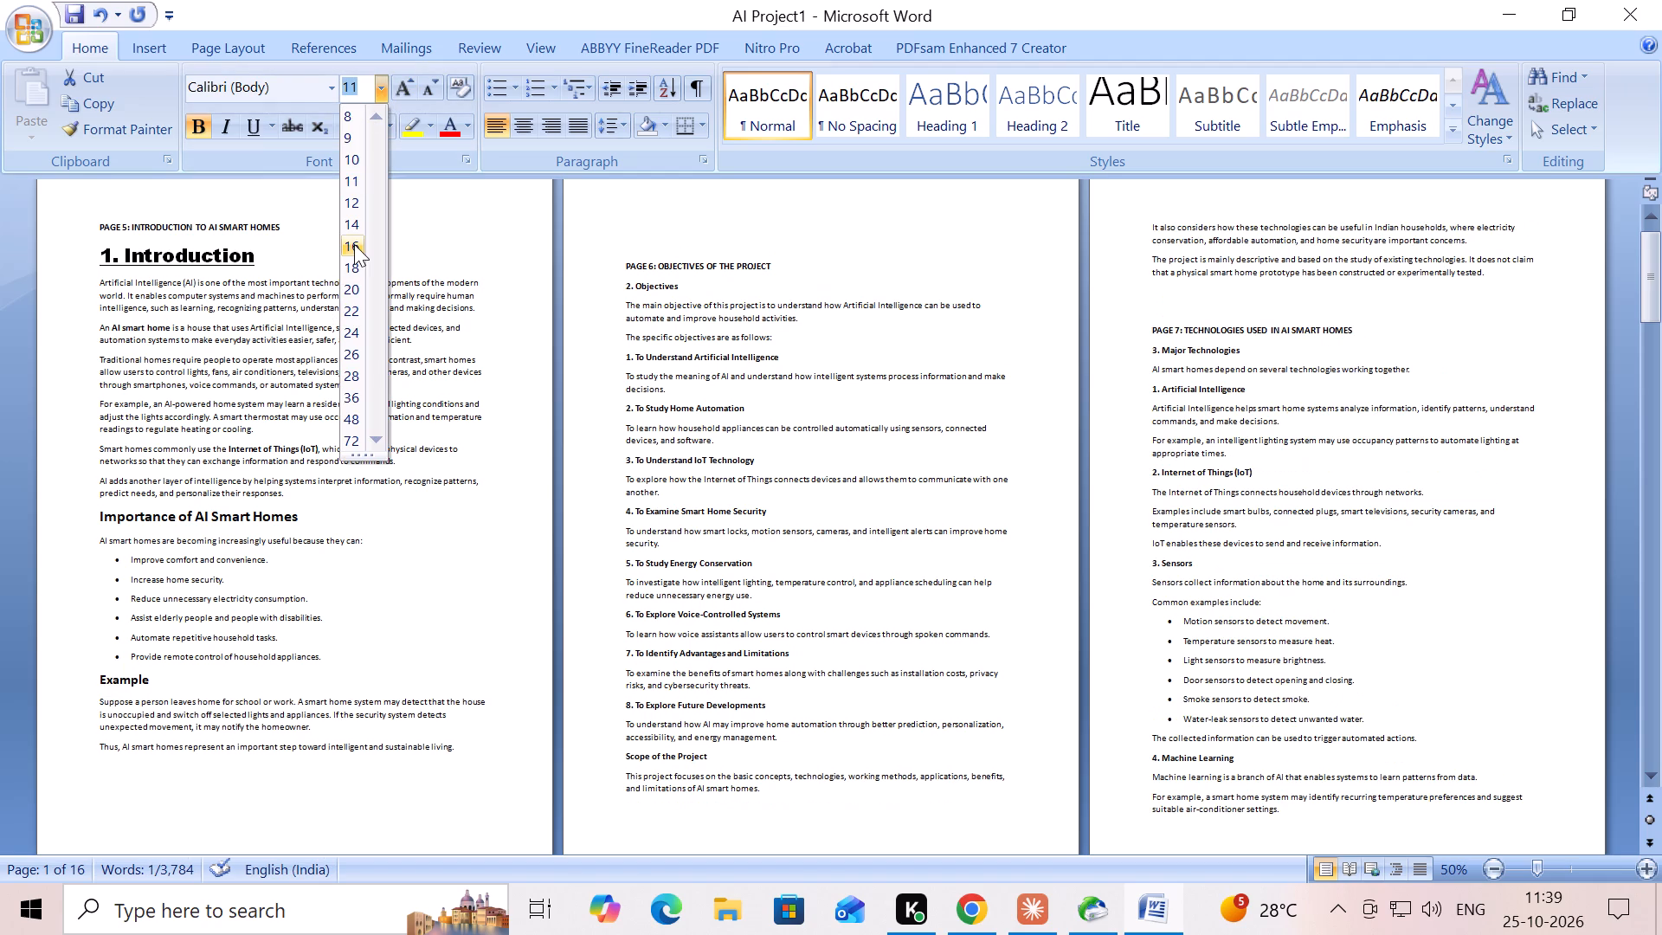
click(354, 244)
Format the "2. Objectives" heading as Arial Black, size 22, underlined.
click(704, 291)
drag(693, 287, 654, 273)
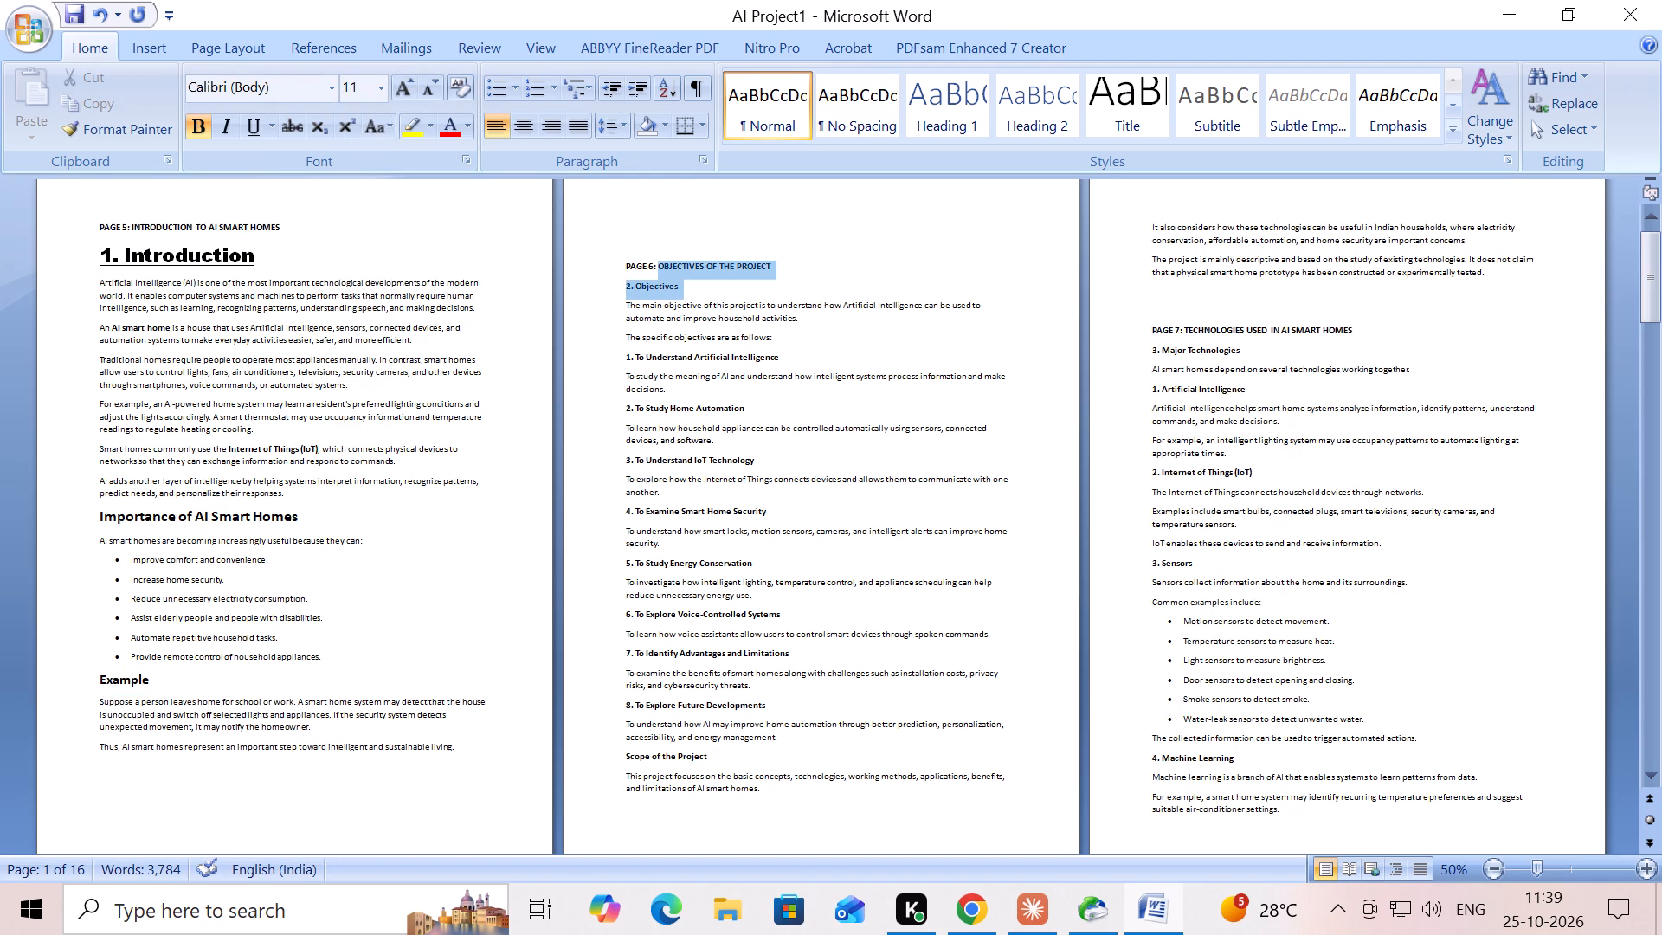
drag(654, 273, 591, 273)
click(688, 288)
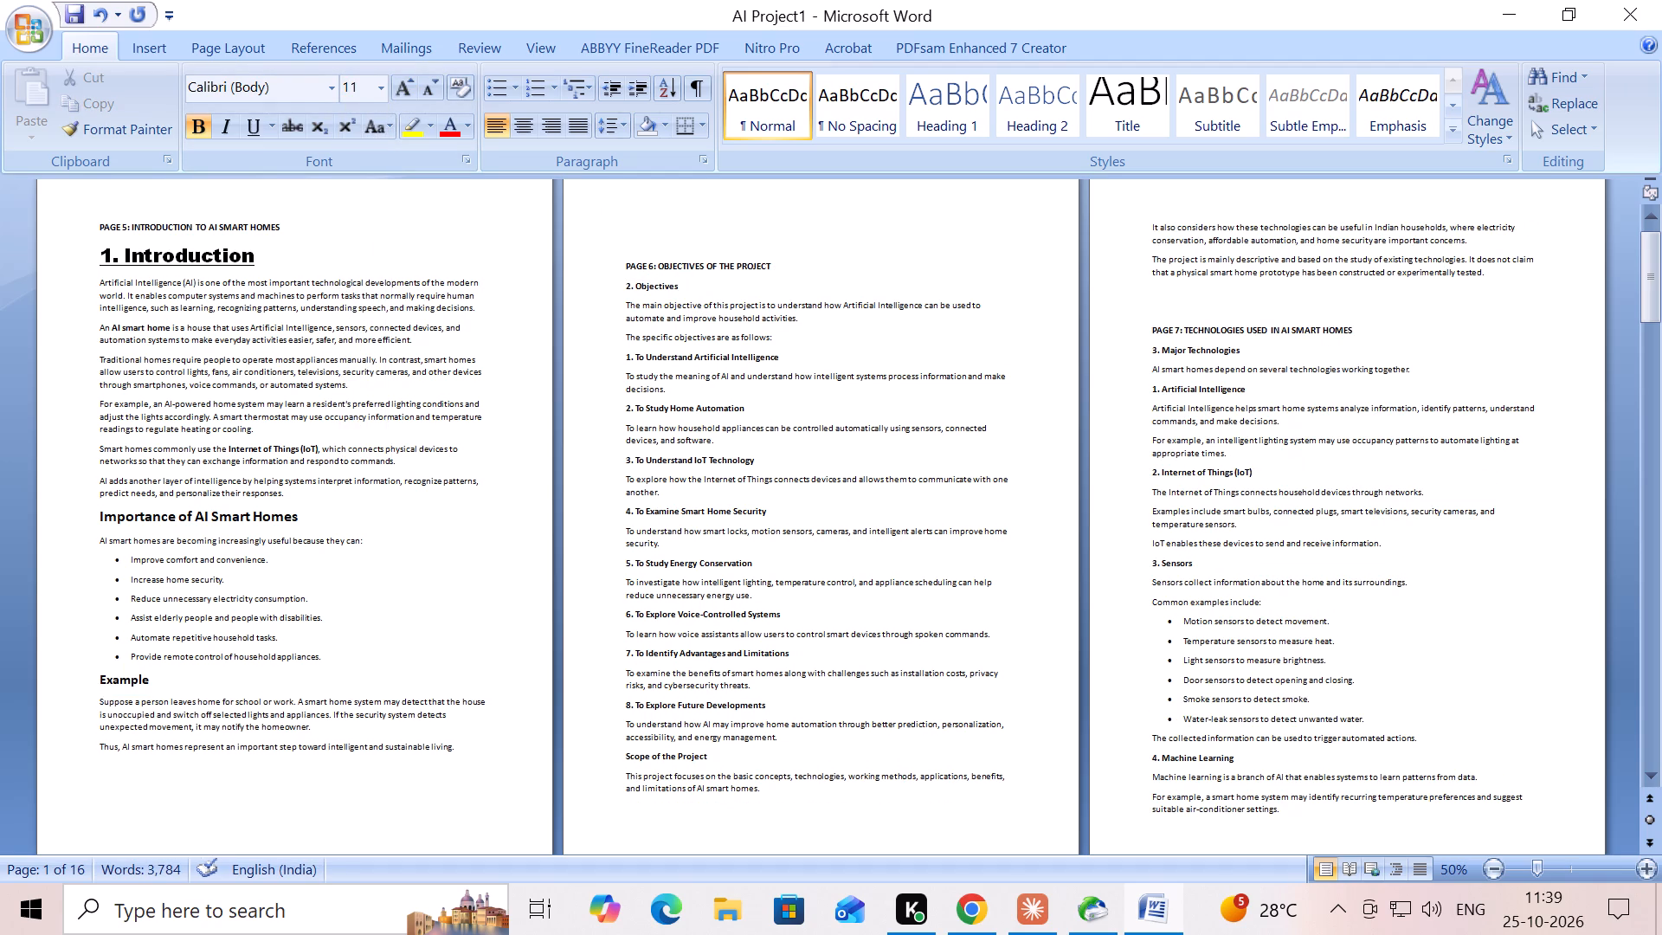
drag(680, 283, 615, 290)
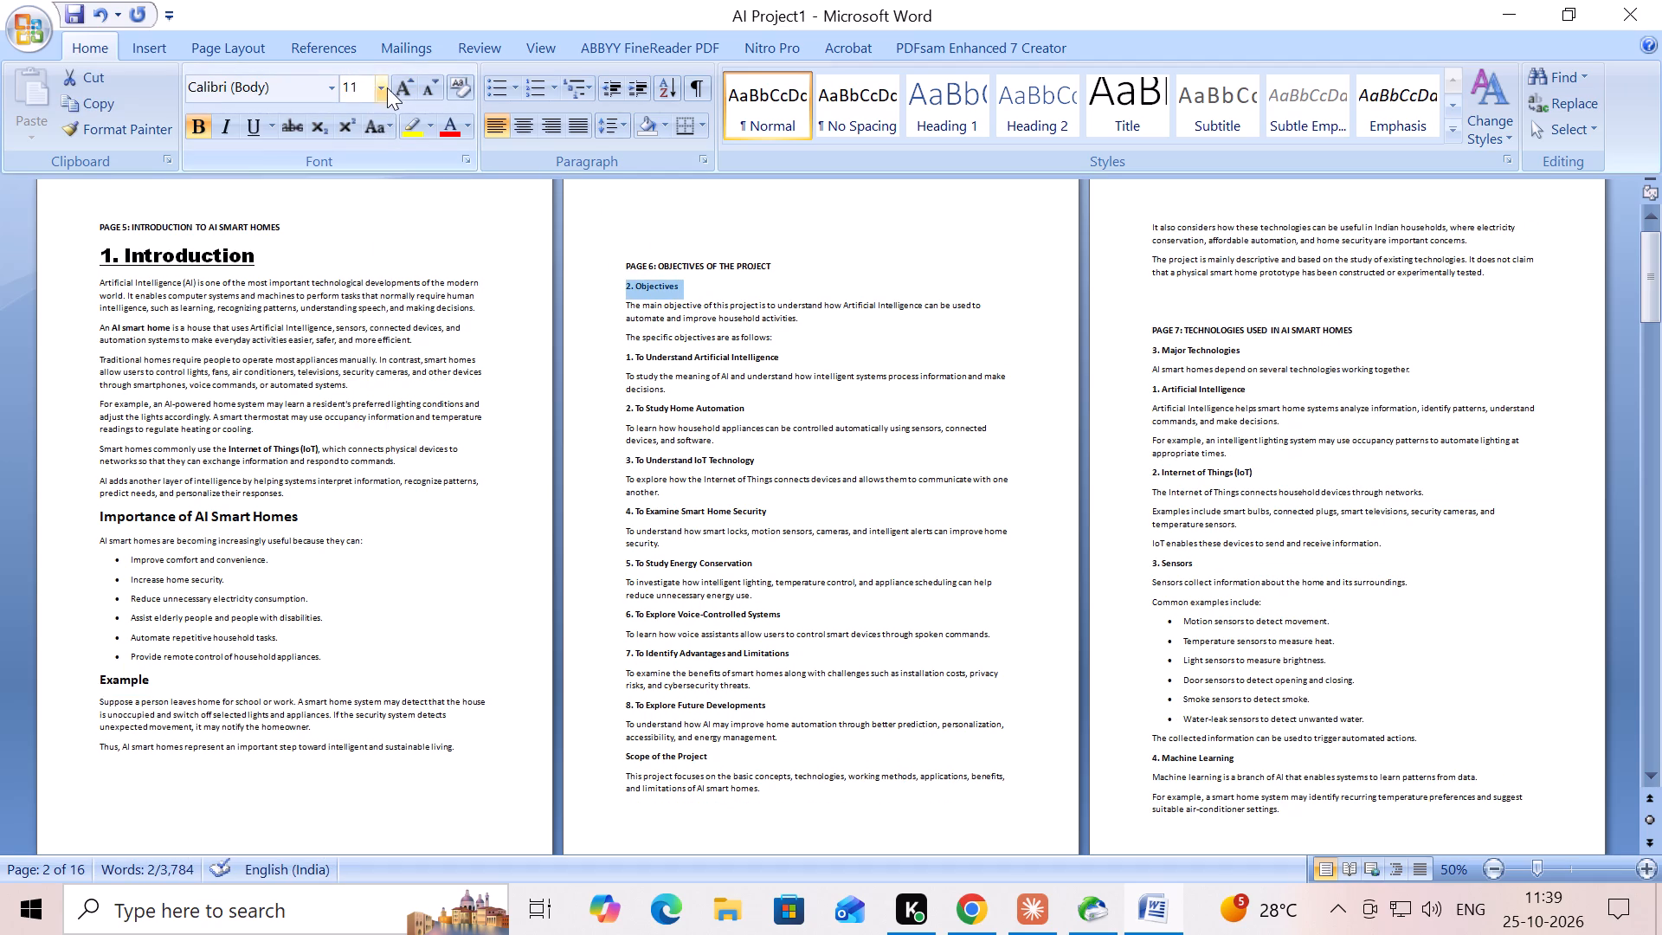
click(383, 93)
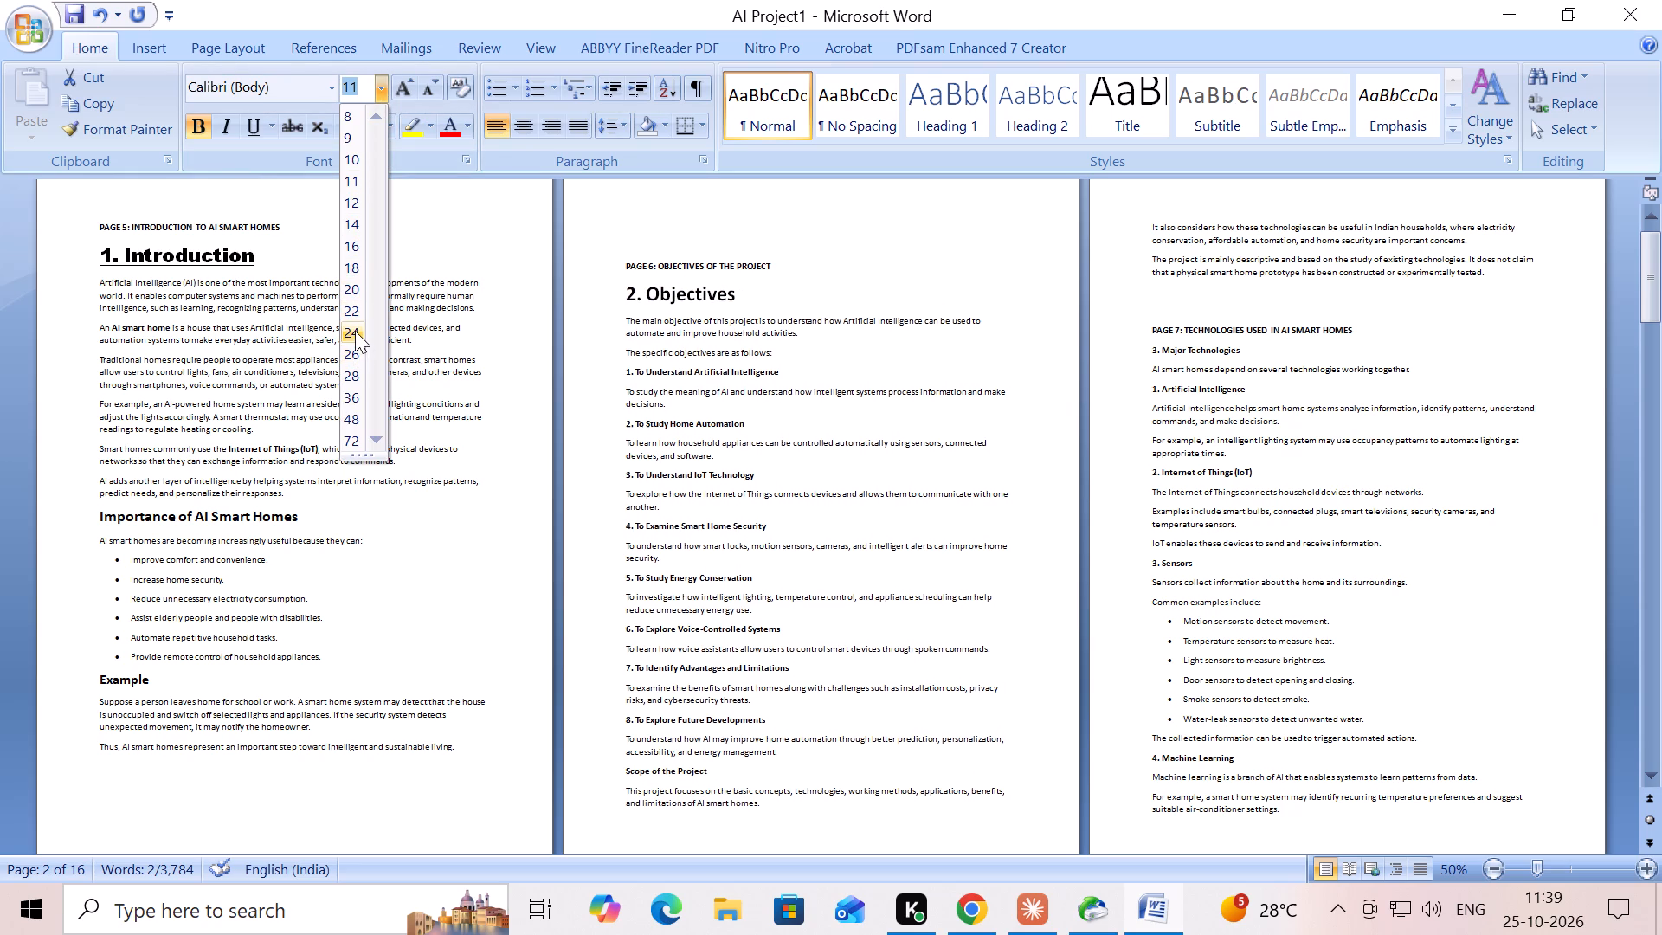
click(353, 310)
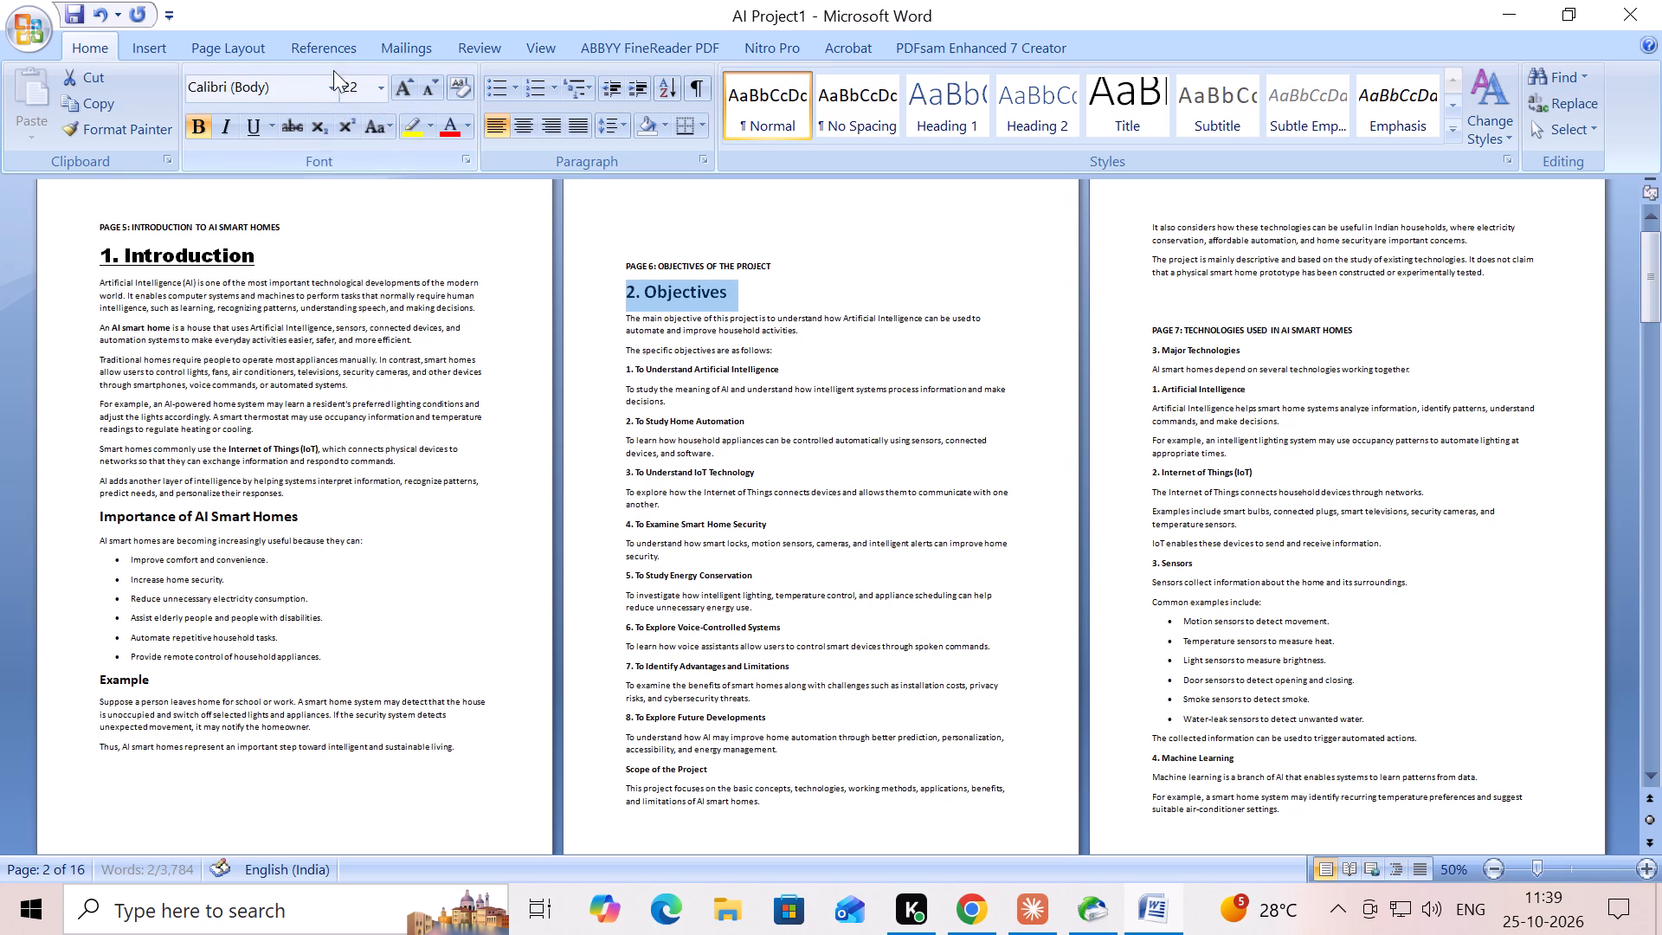
click(334, 95)
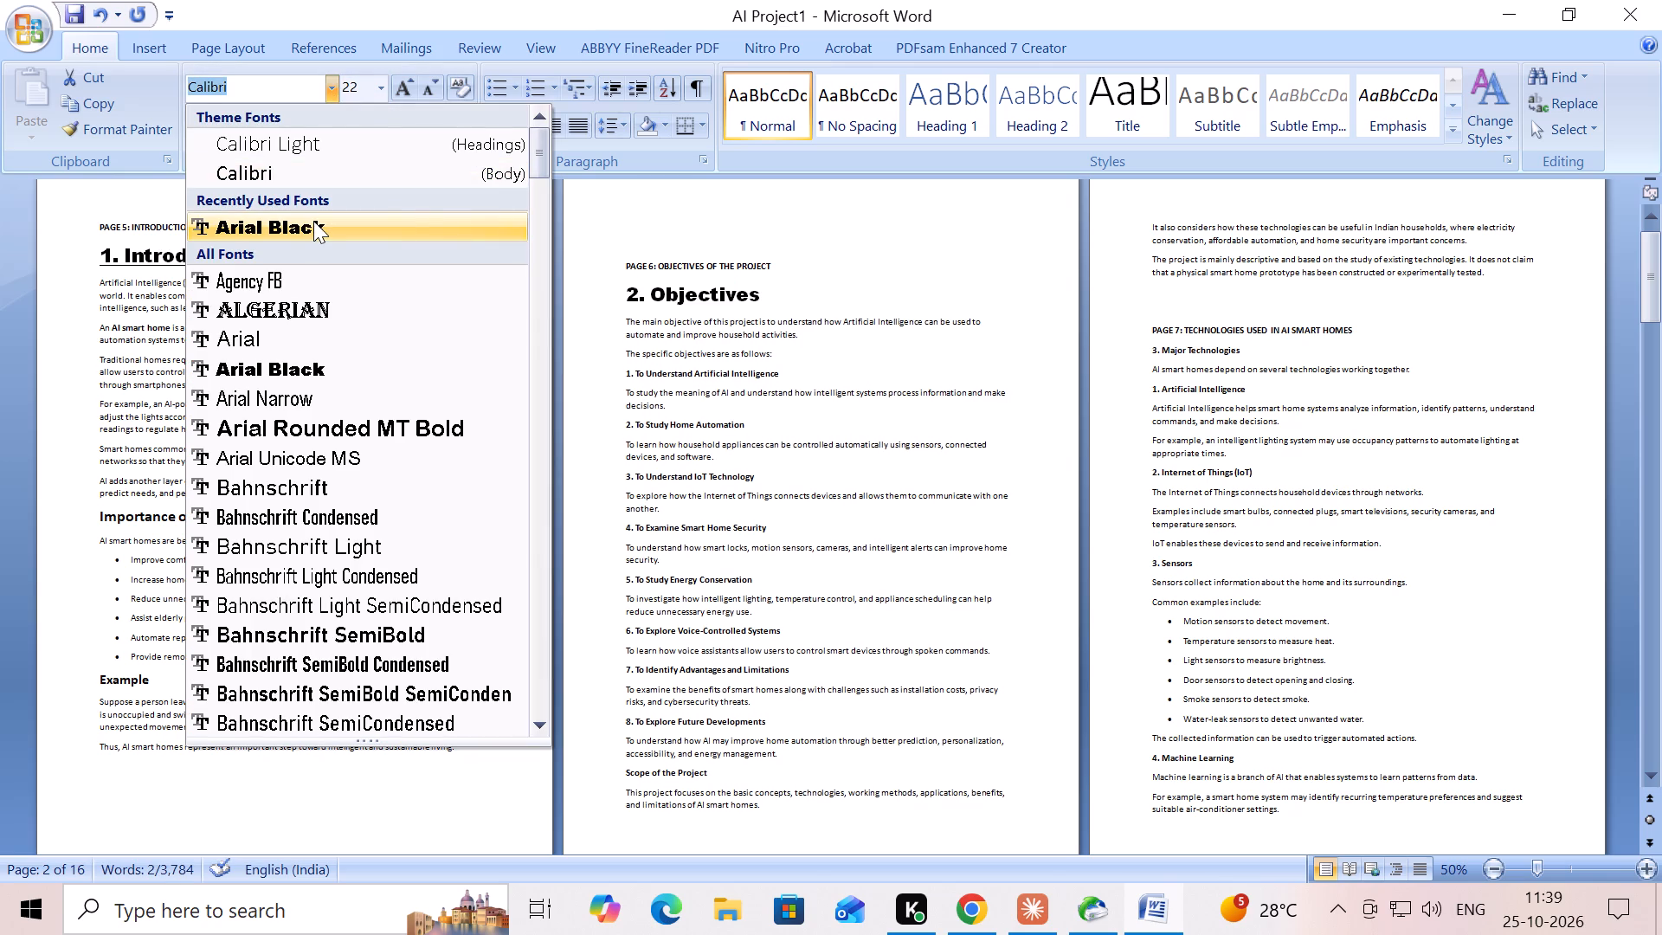
click(313, 221)
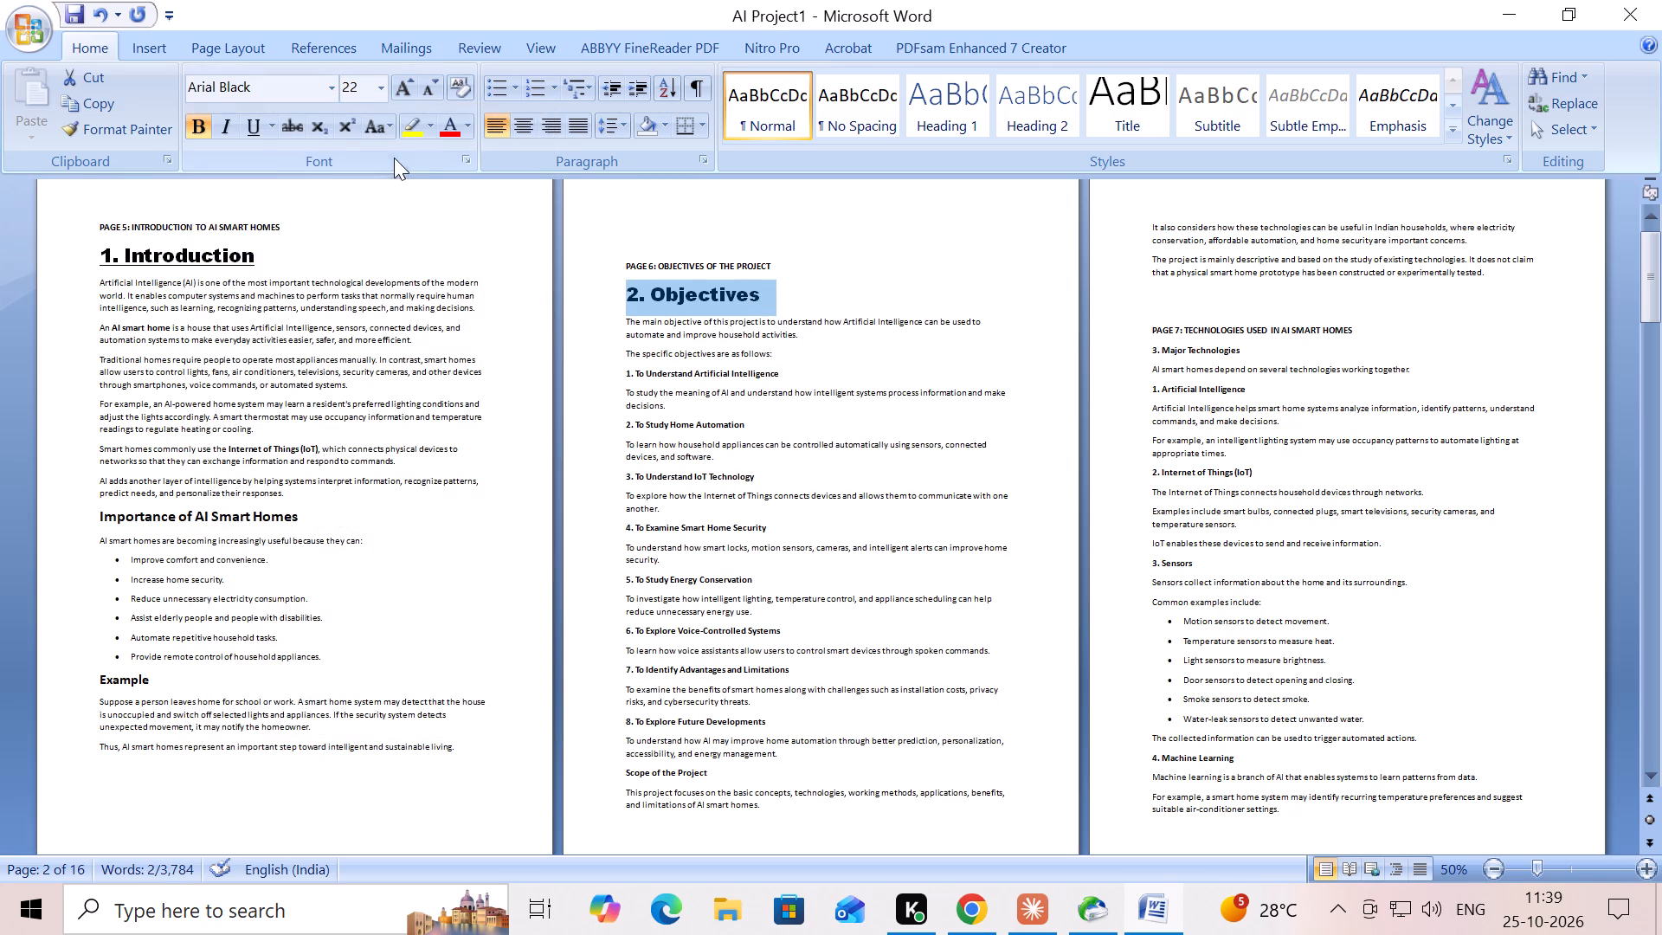
click(255, 116)
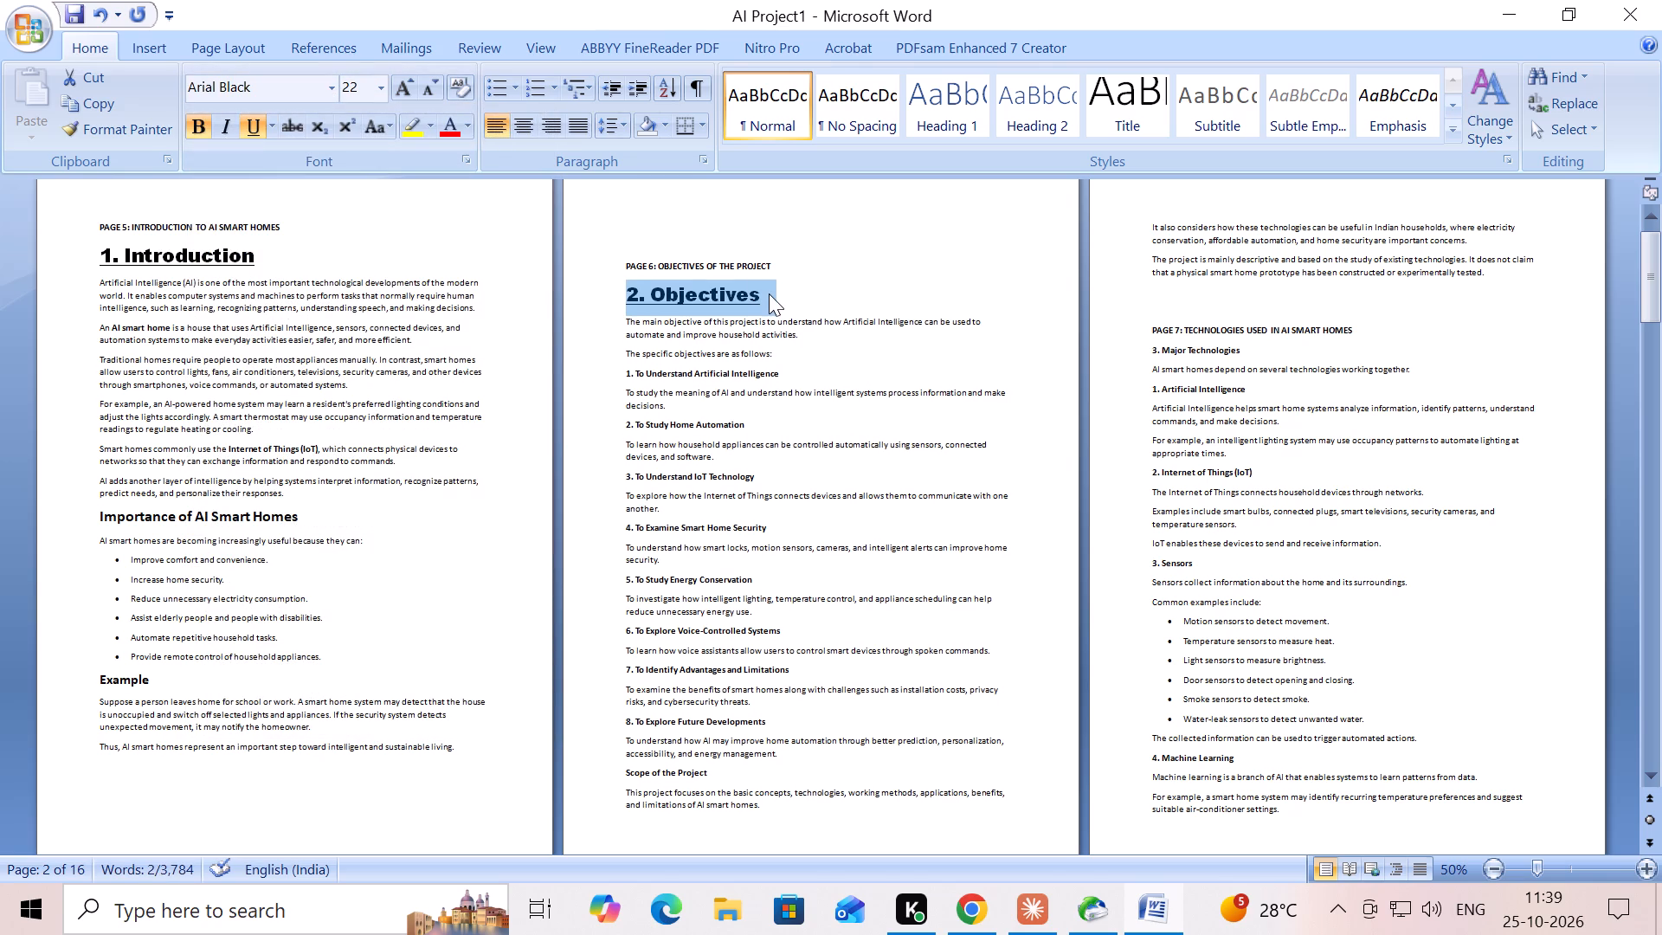
click(769, 293)
Set the objective title "To Understand Artificial Intelligence", excluding its number, to font size 16.
scroll(740, 519, down, 1)
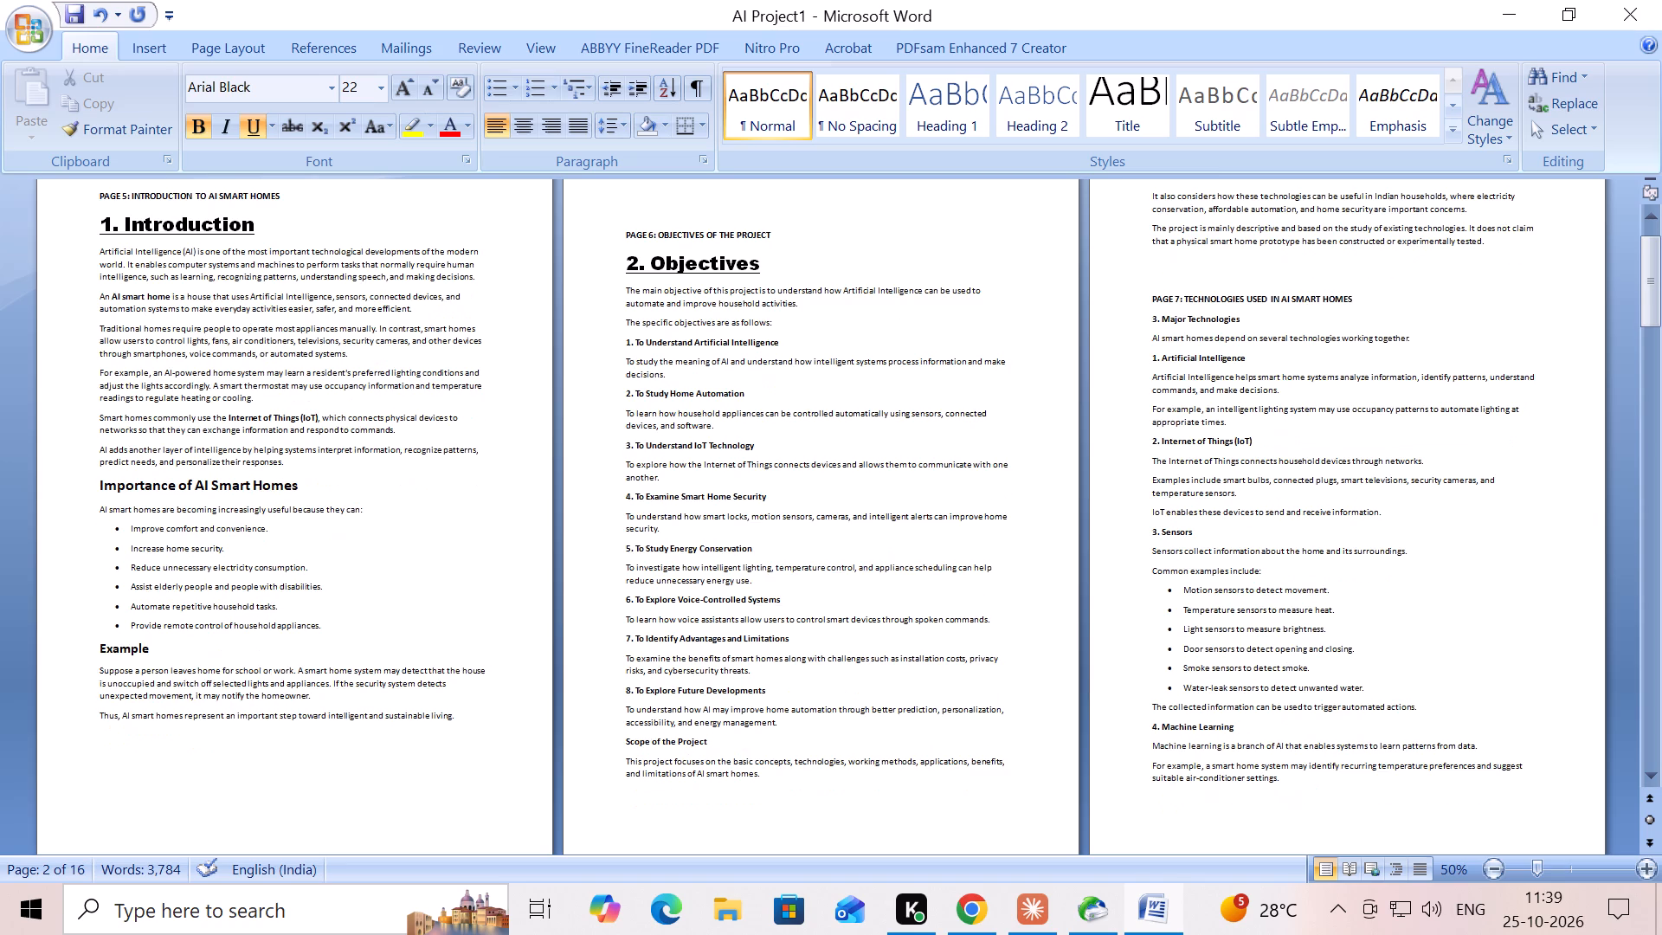
drag(628, 340, 685, 338)
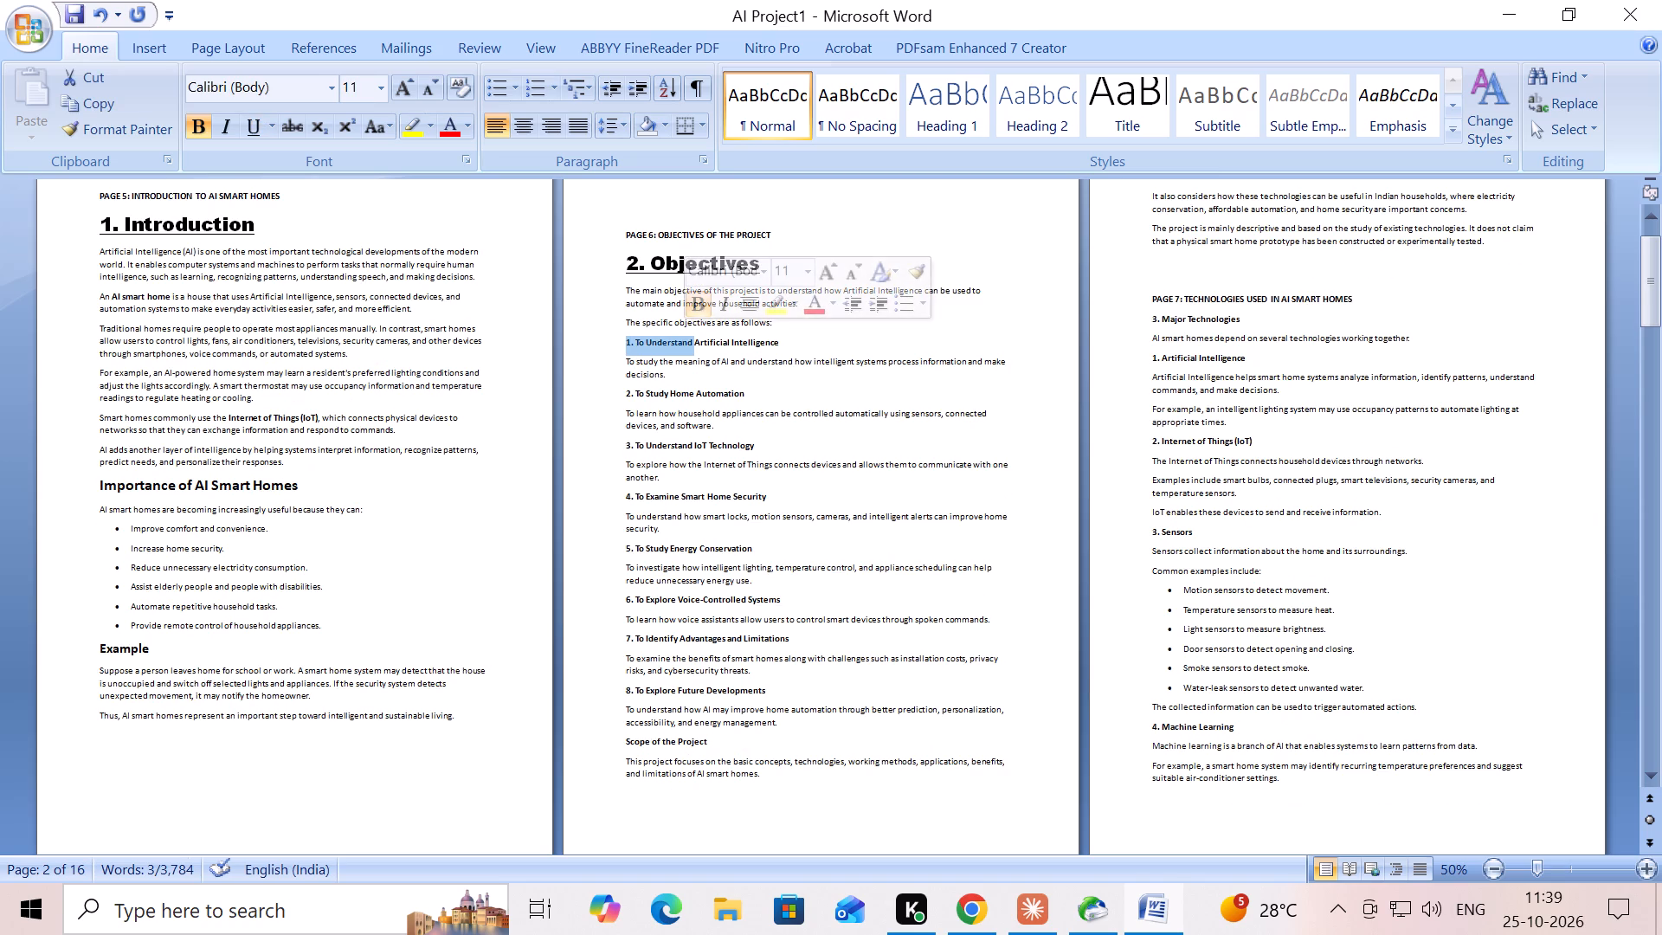
drag(777, 341, 630, 351)
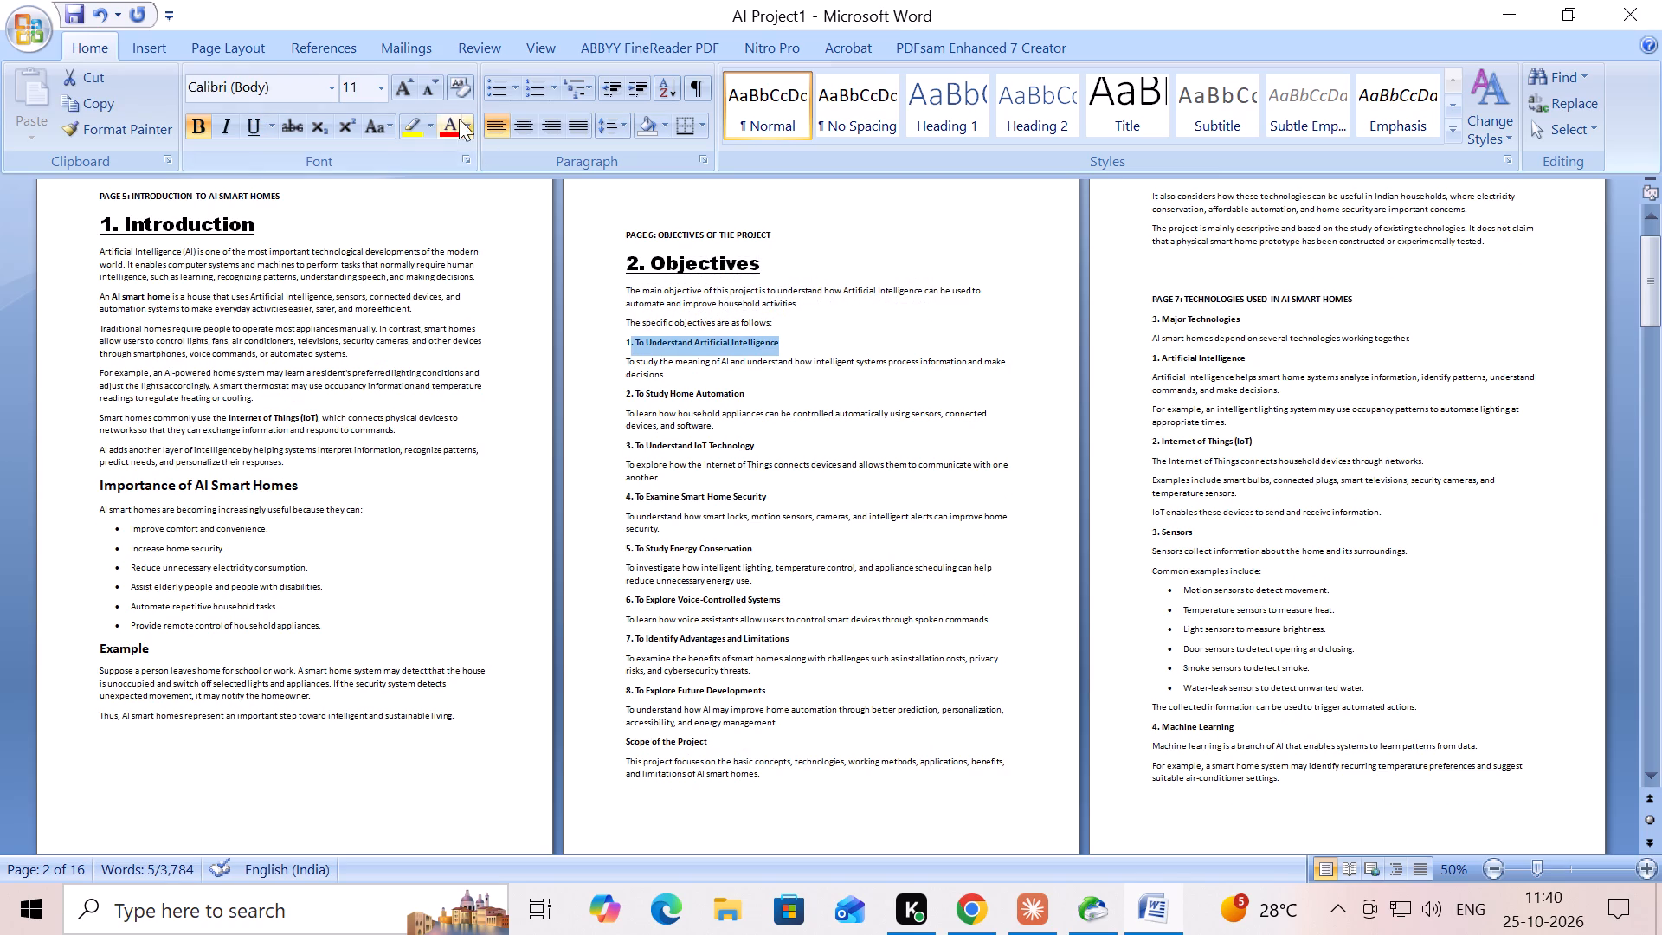
click(371, 87)
click(381, 98)
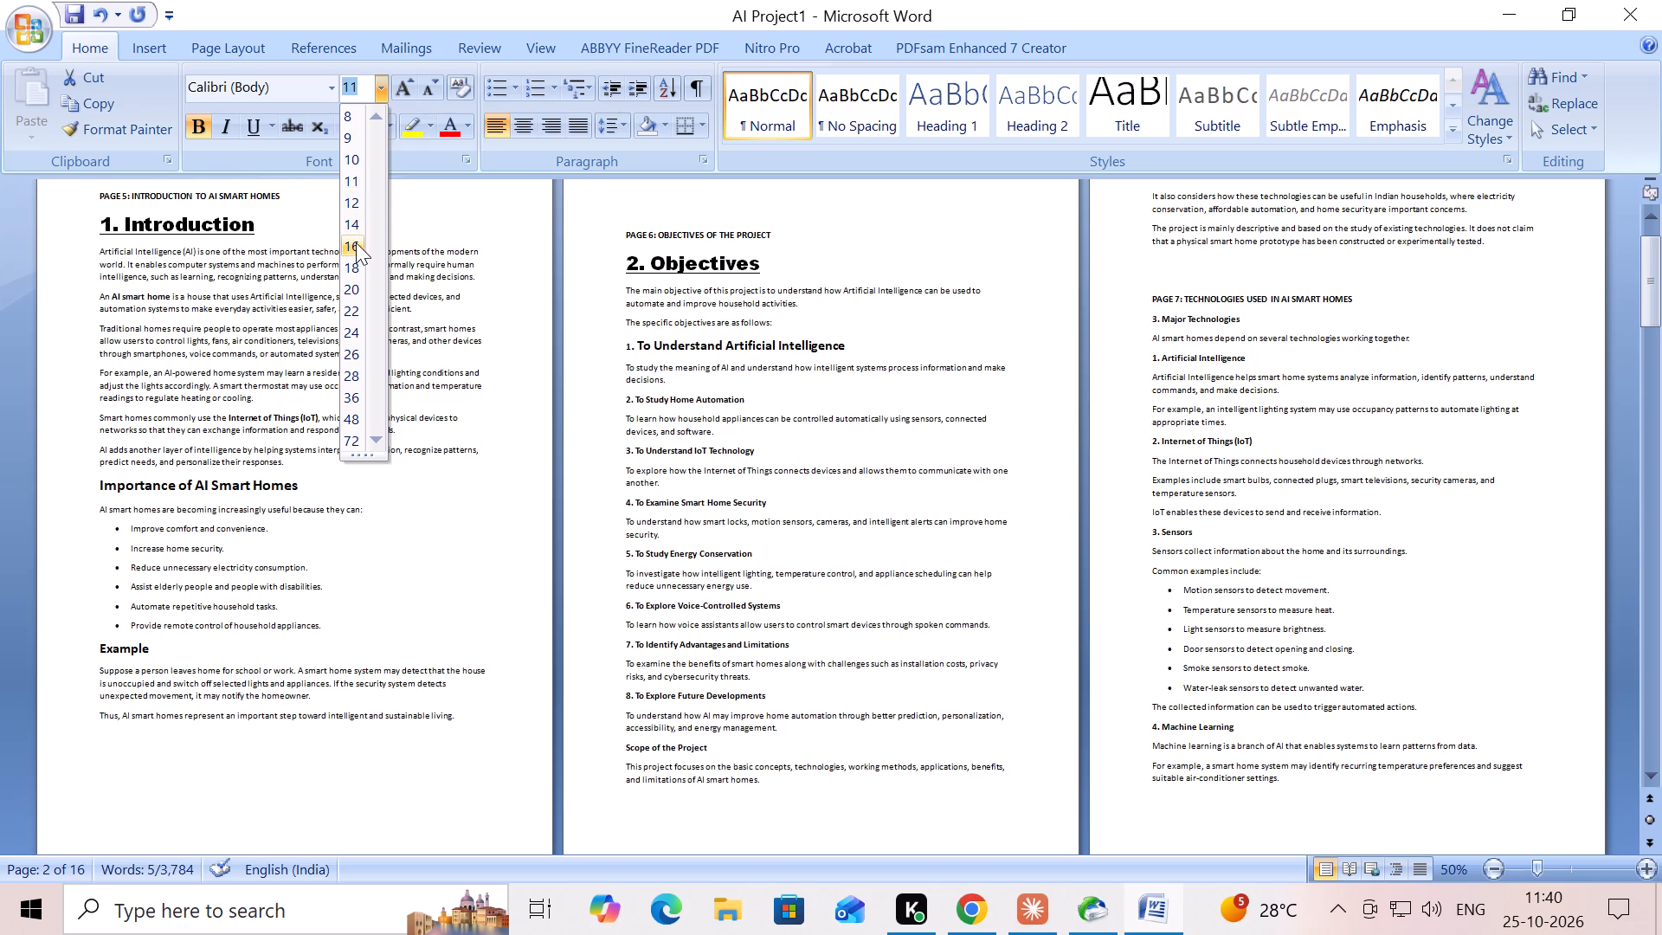
click(356, 237)
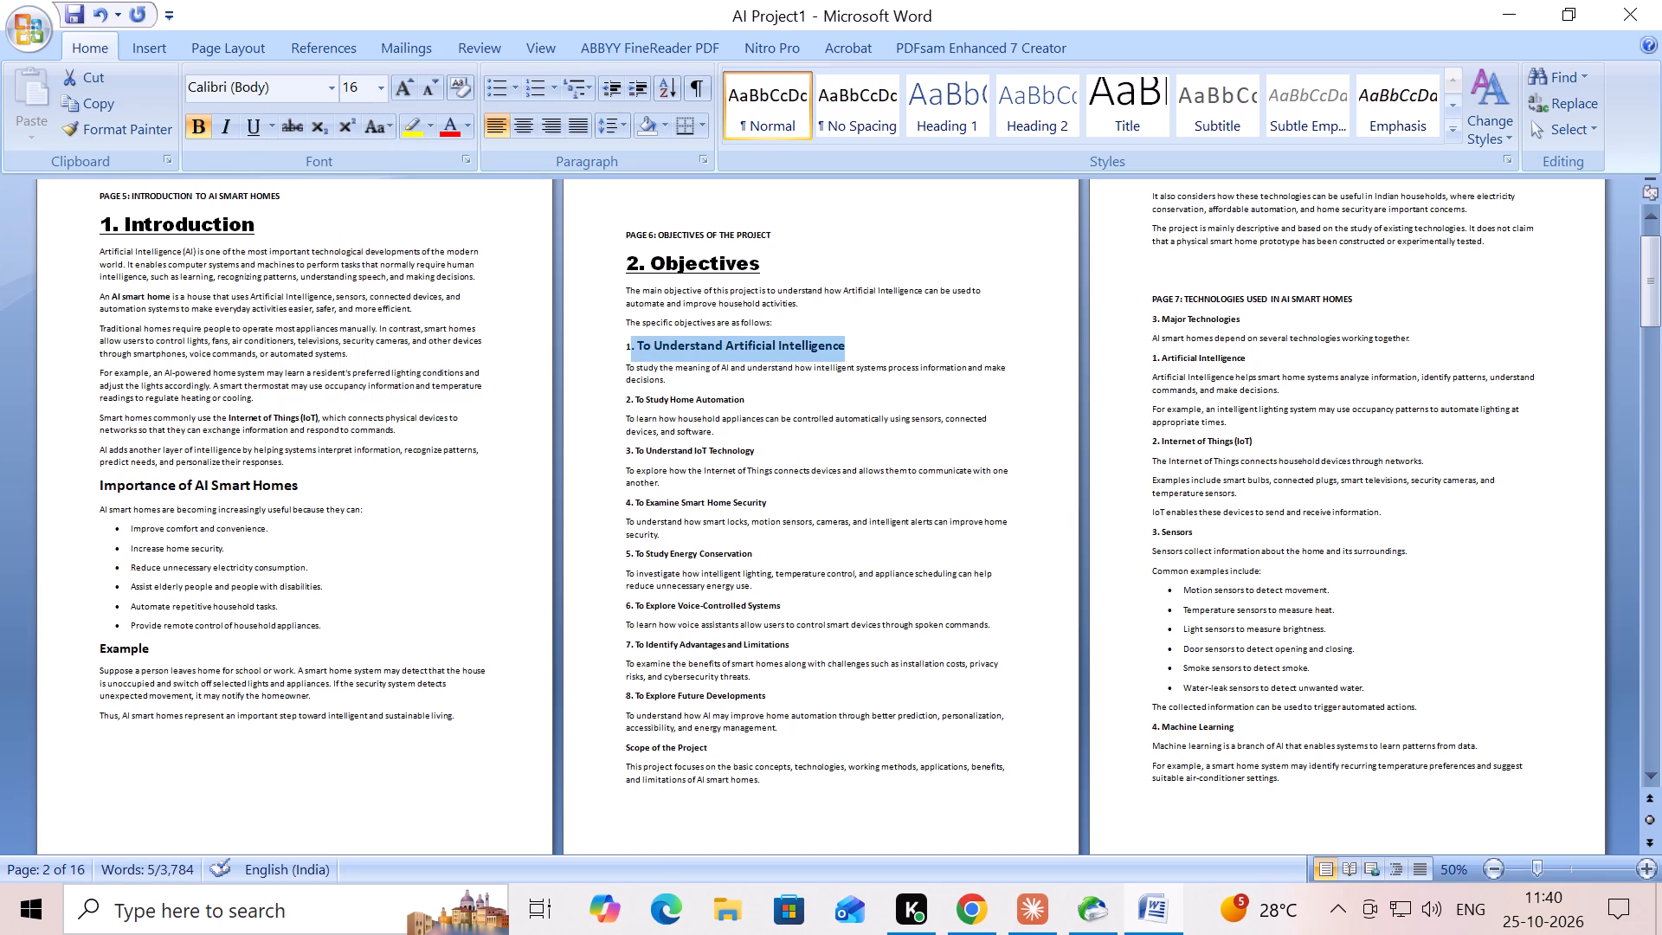
Set the objective title "To Study Home Automation", excluding its number, to font size 18.
drag(750, 392, 677, 390)
click(748, 391)
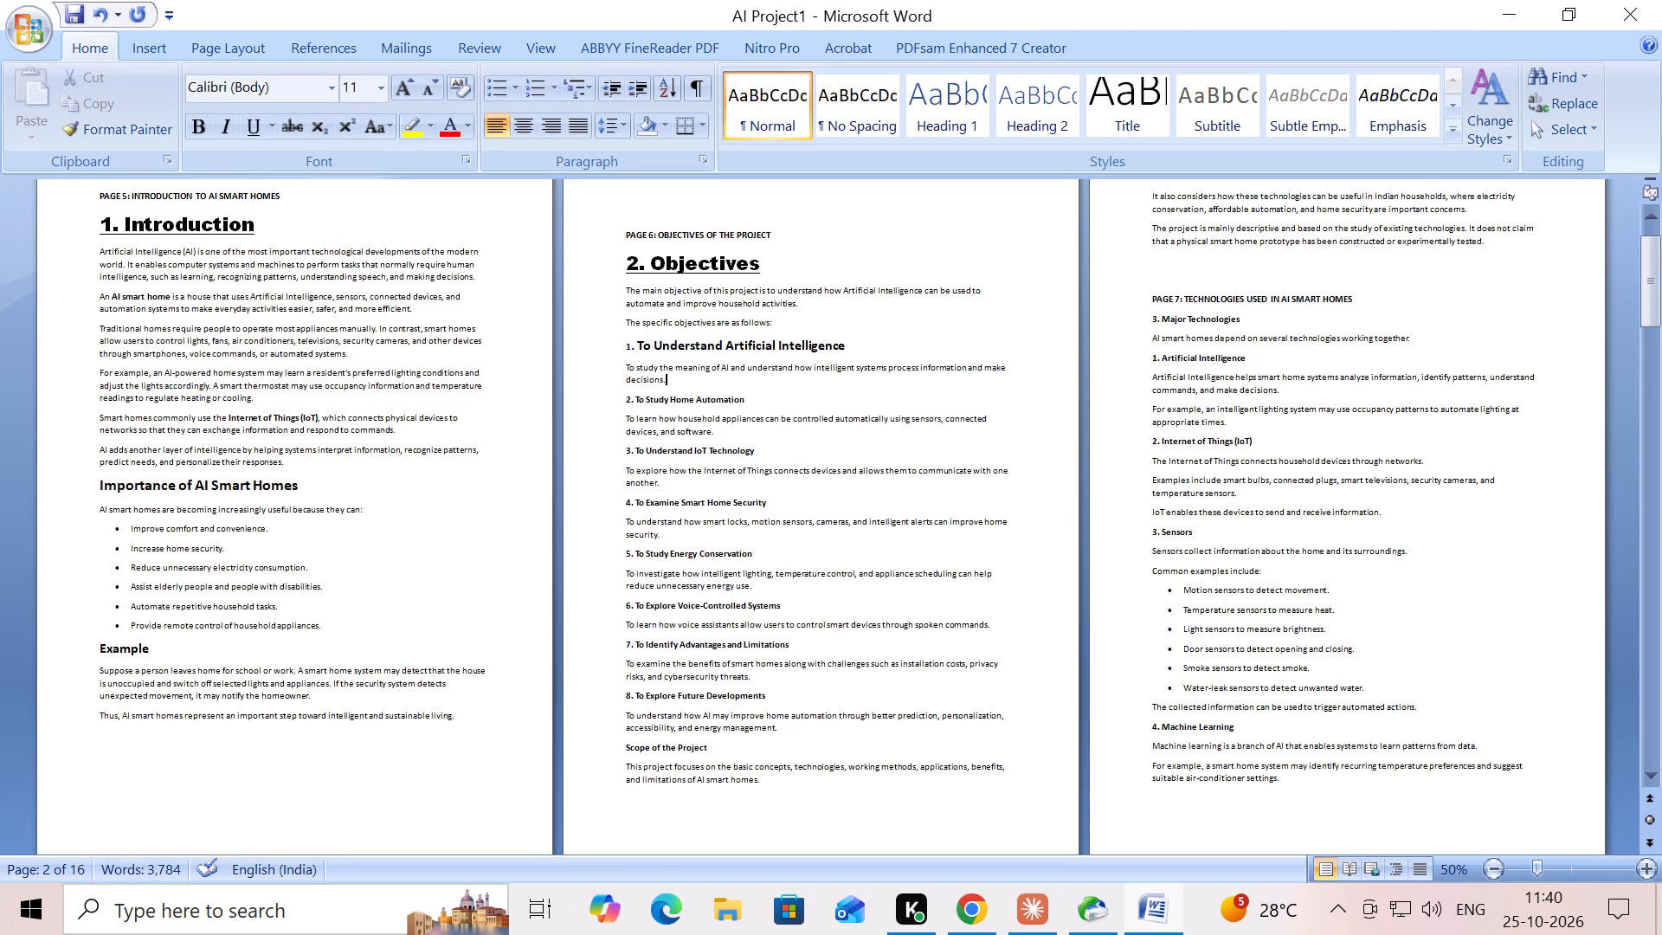
click(751, 397)
drag(750, 398, 641, 396)
click(382, 94)
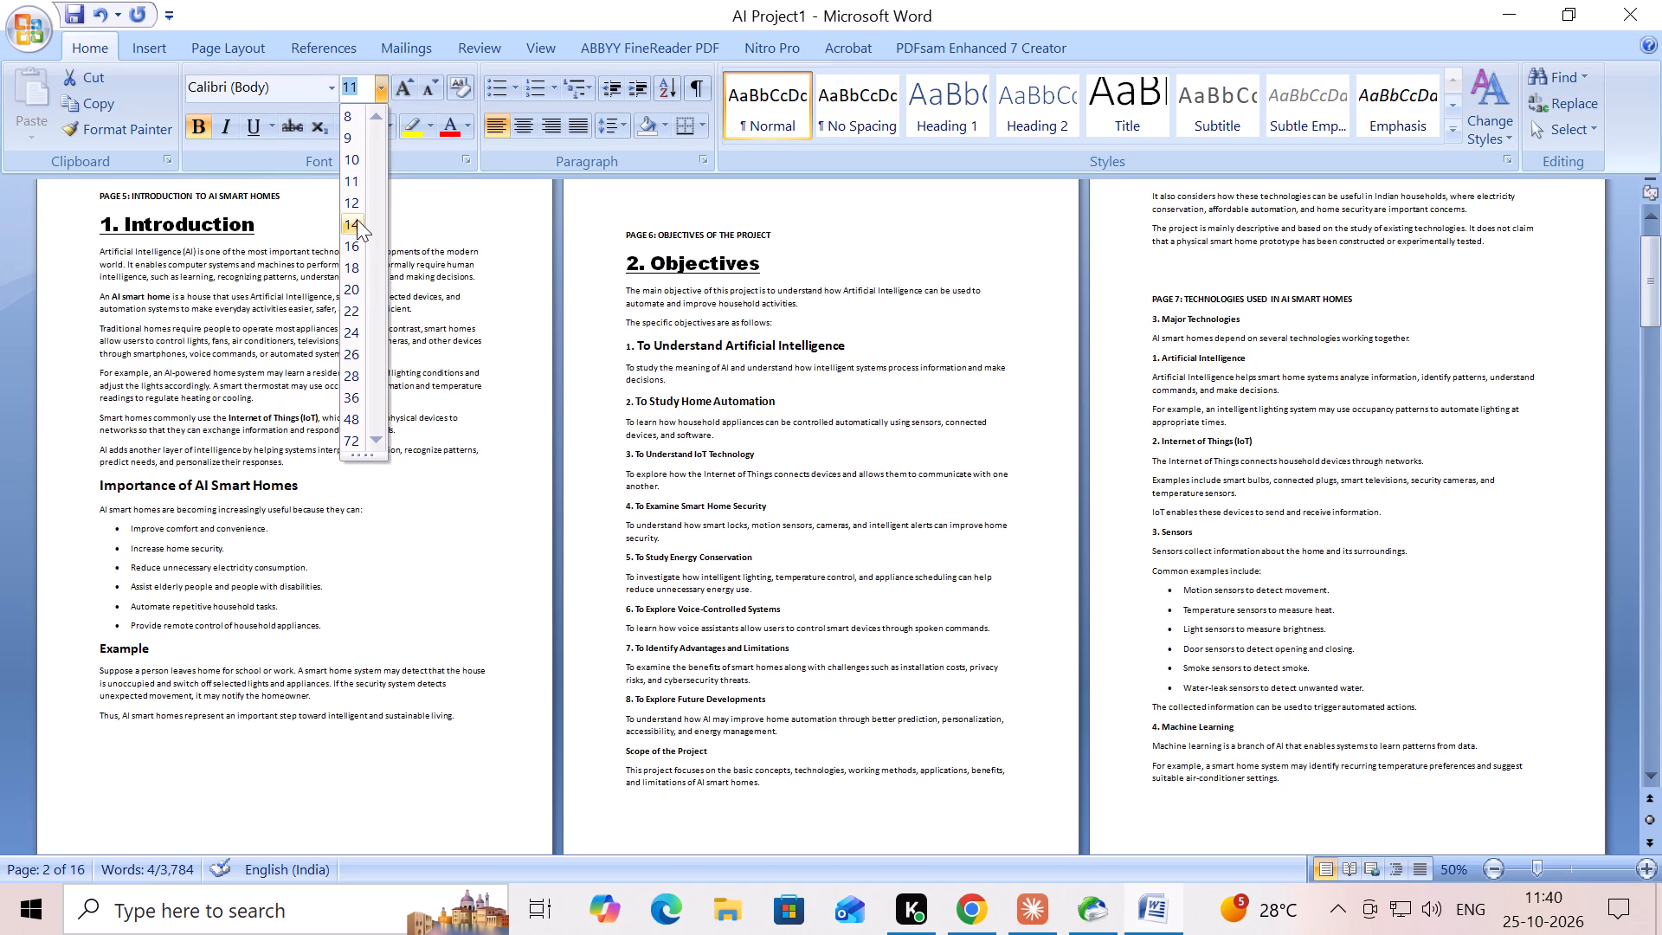
click(360, 257)
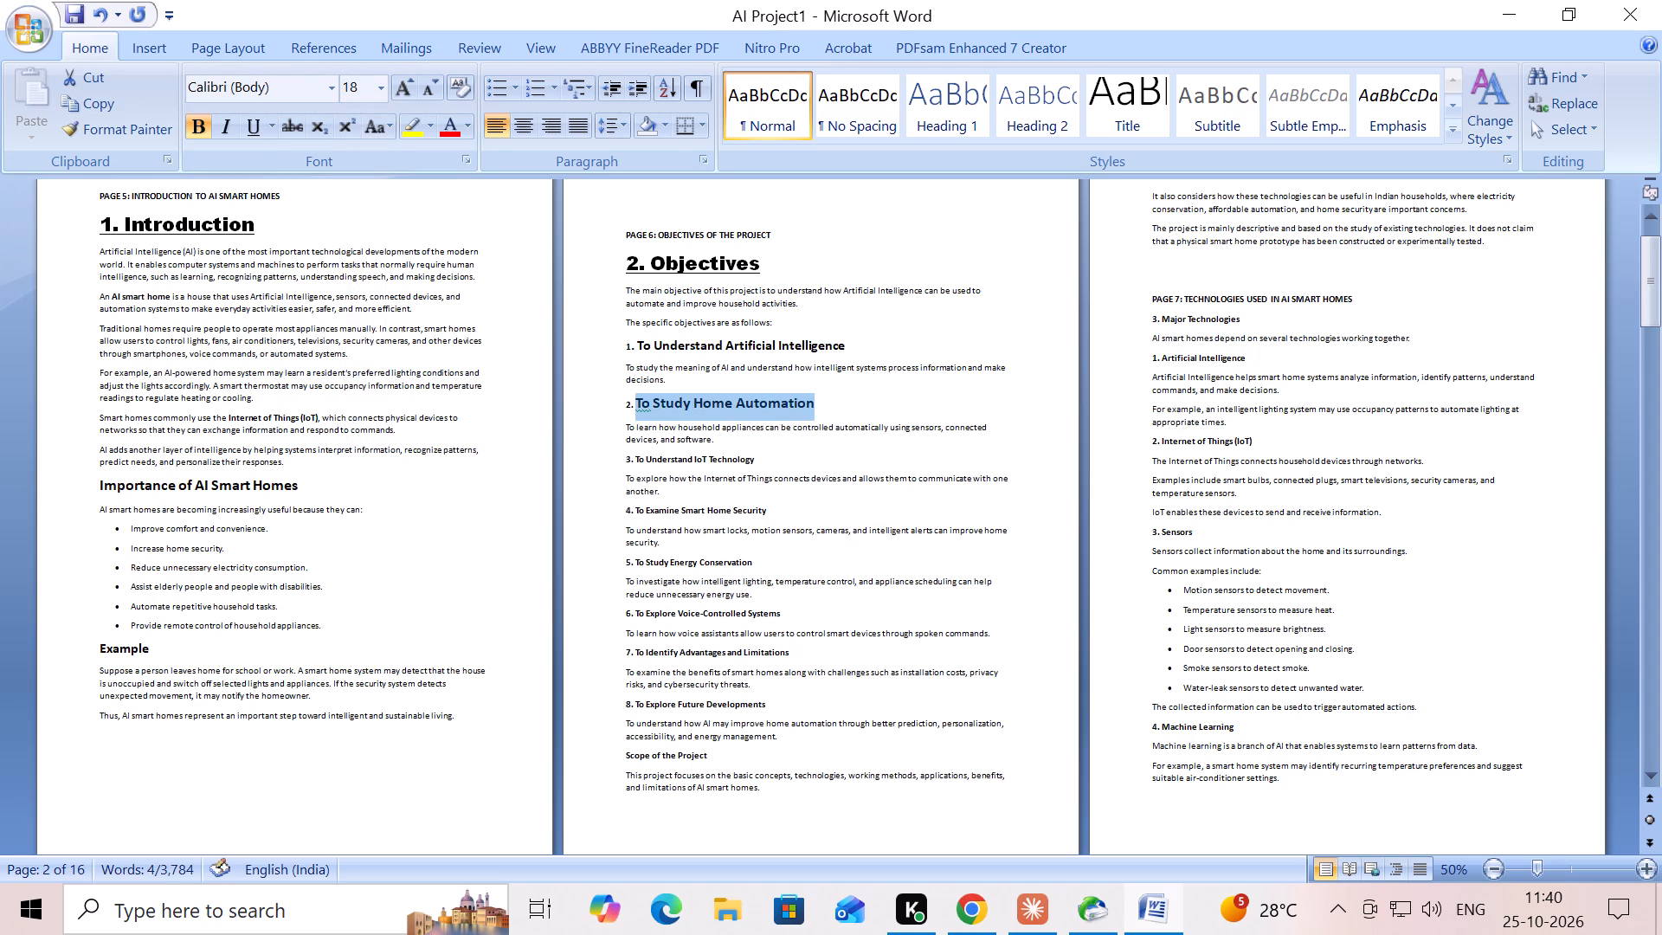
Set the objective title "To Understand IoT Technology", excluding its number, to font size 18.
drag(763, 461, 652, 456)
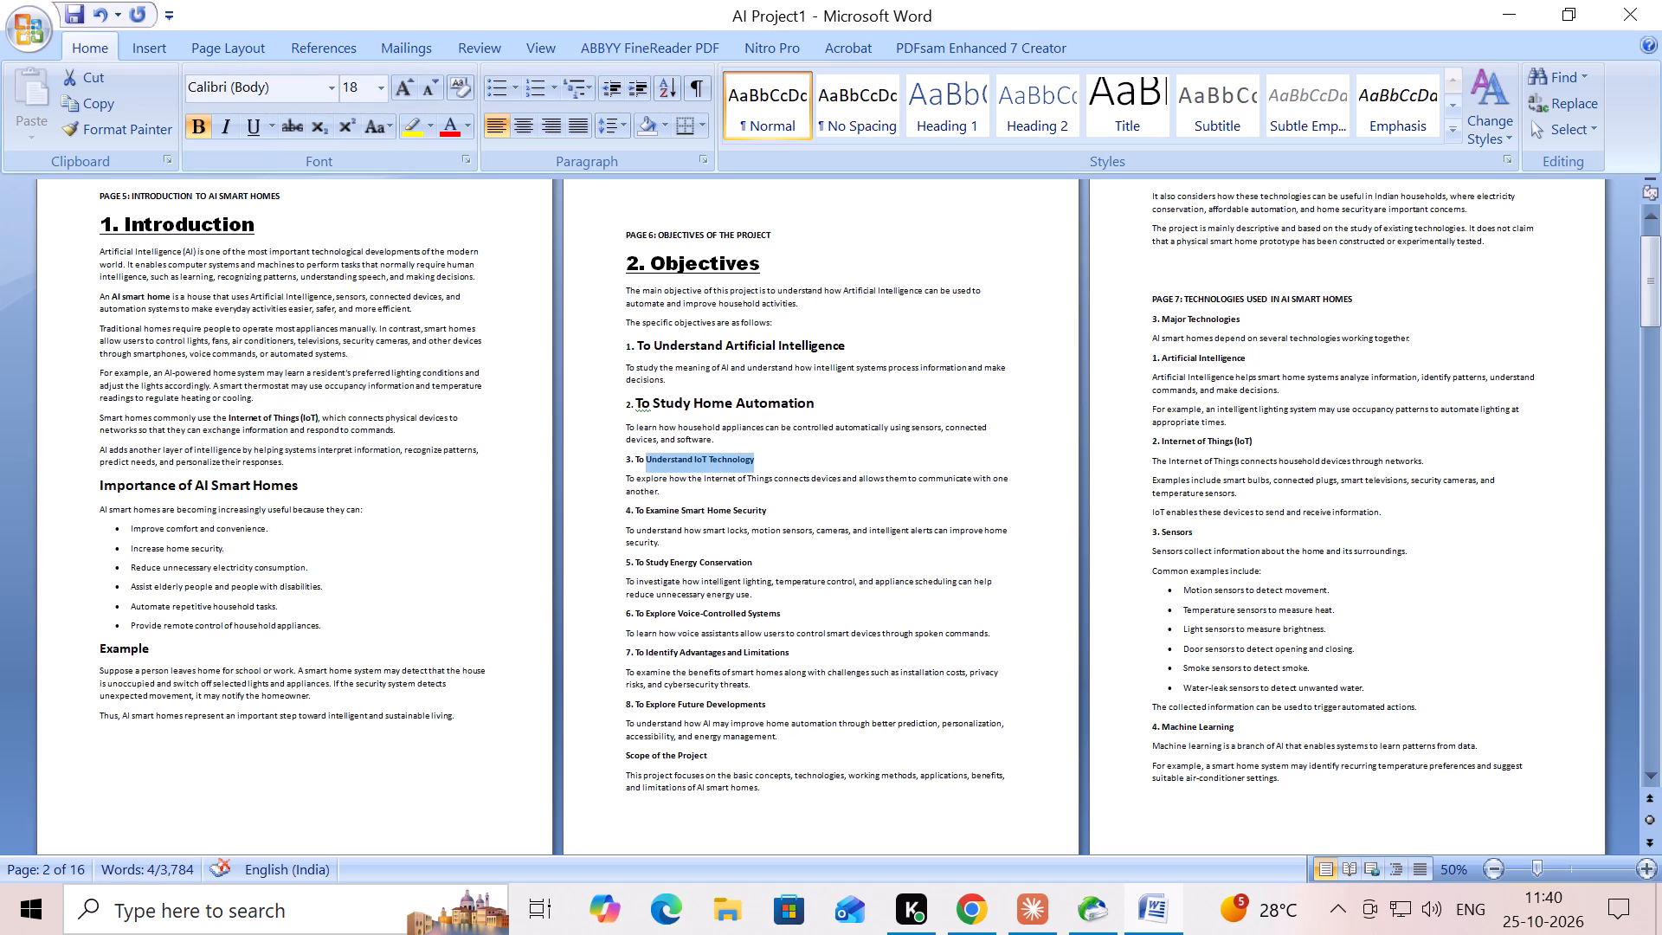
drag(652, 456, 635, 456)
click(383, 92)
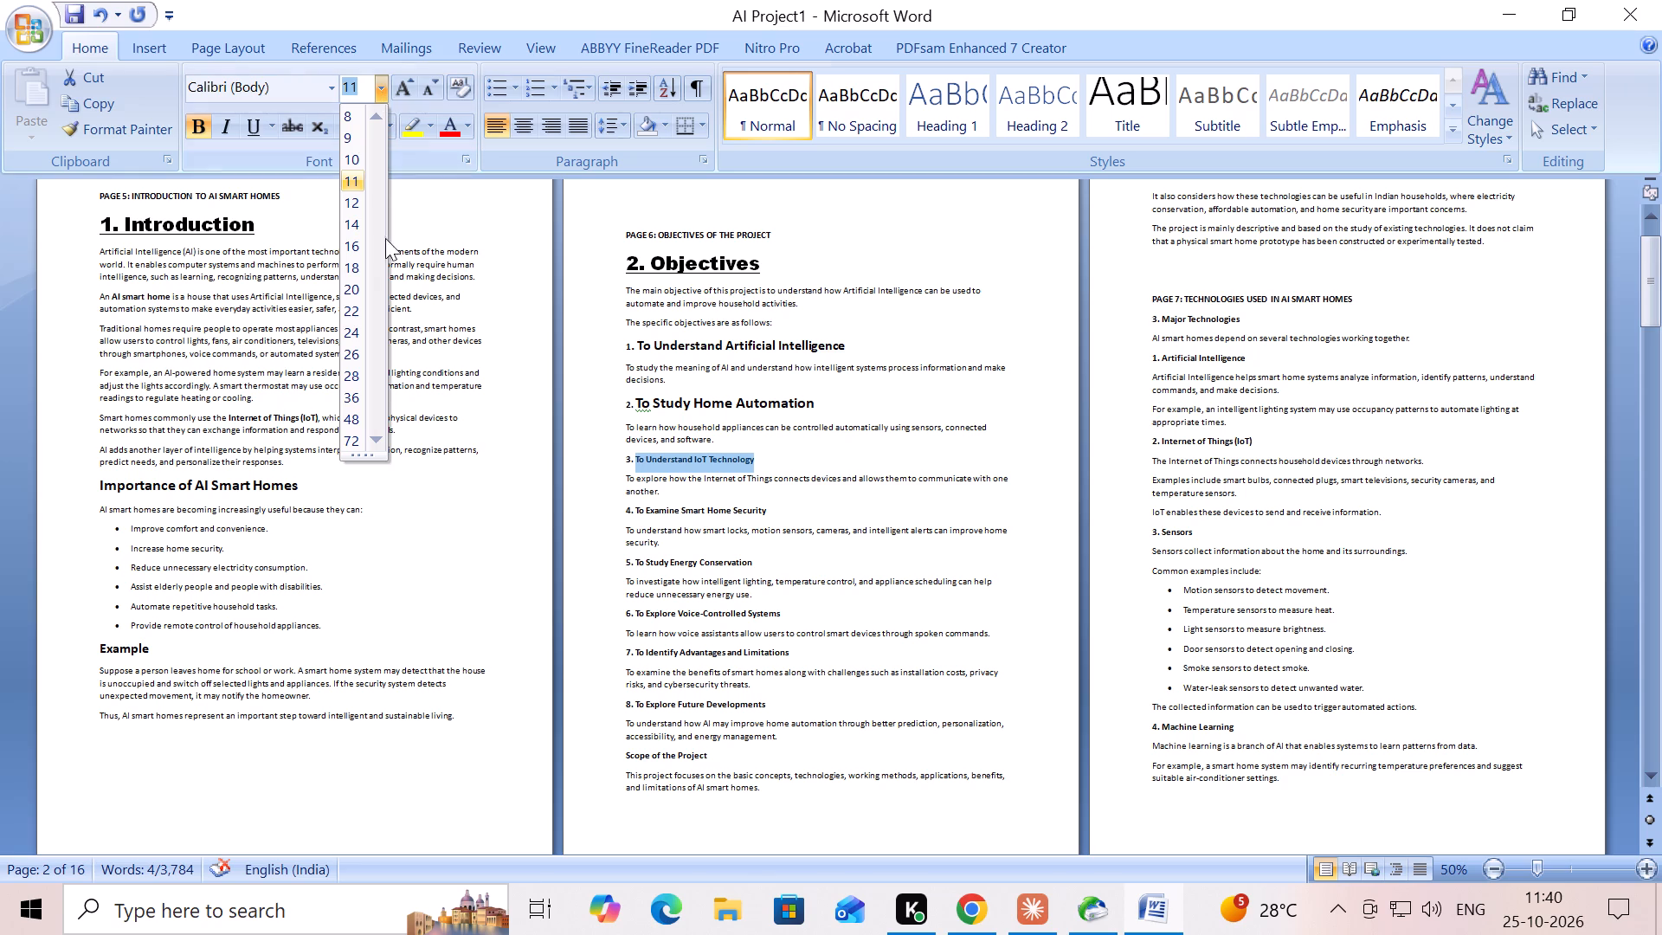
click(351, 263)
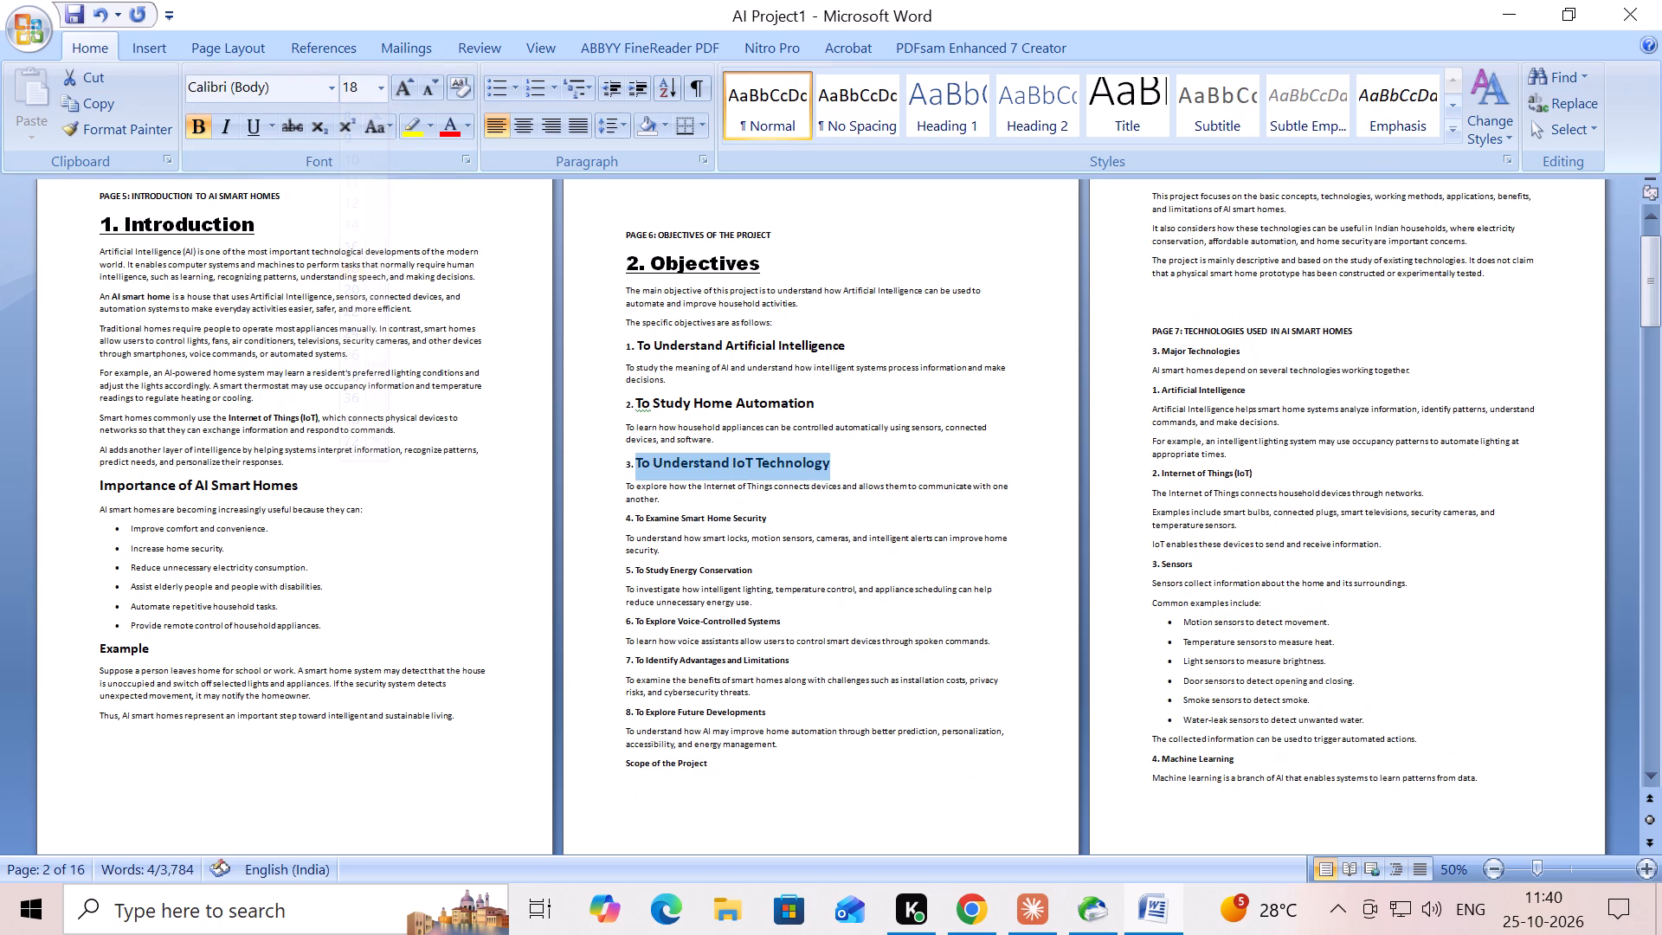
Change "IoT" to "Iot" in the third objective's title.
click(745, 463)
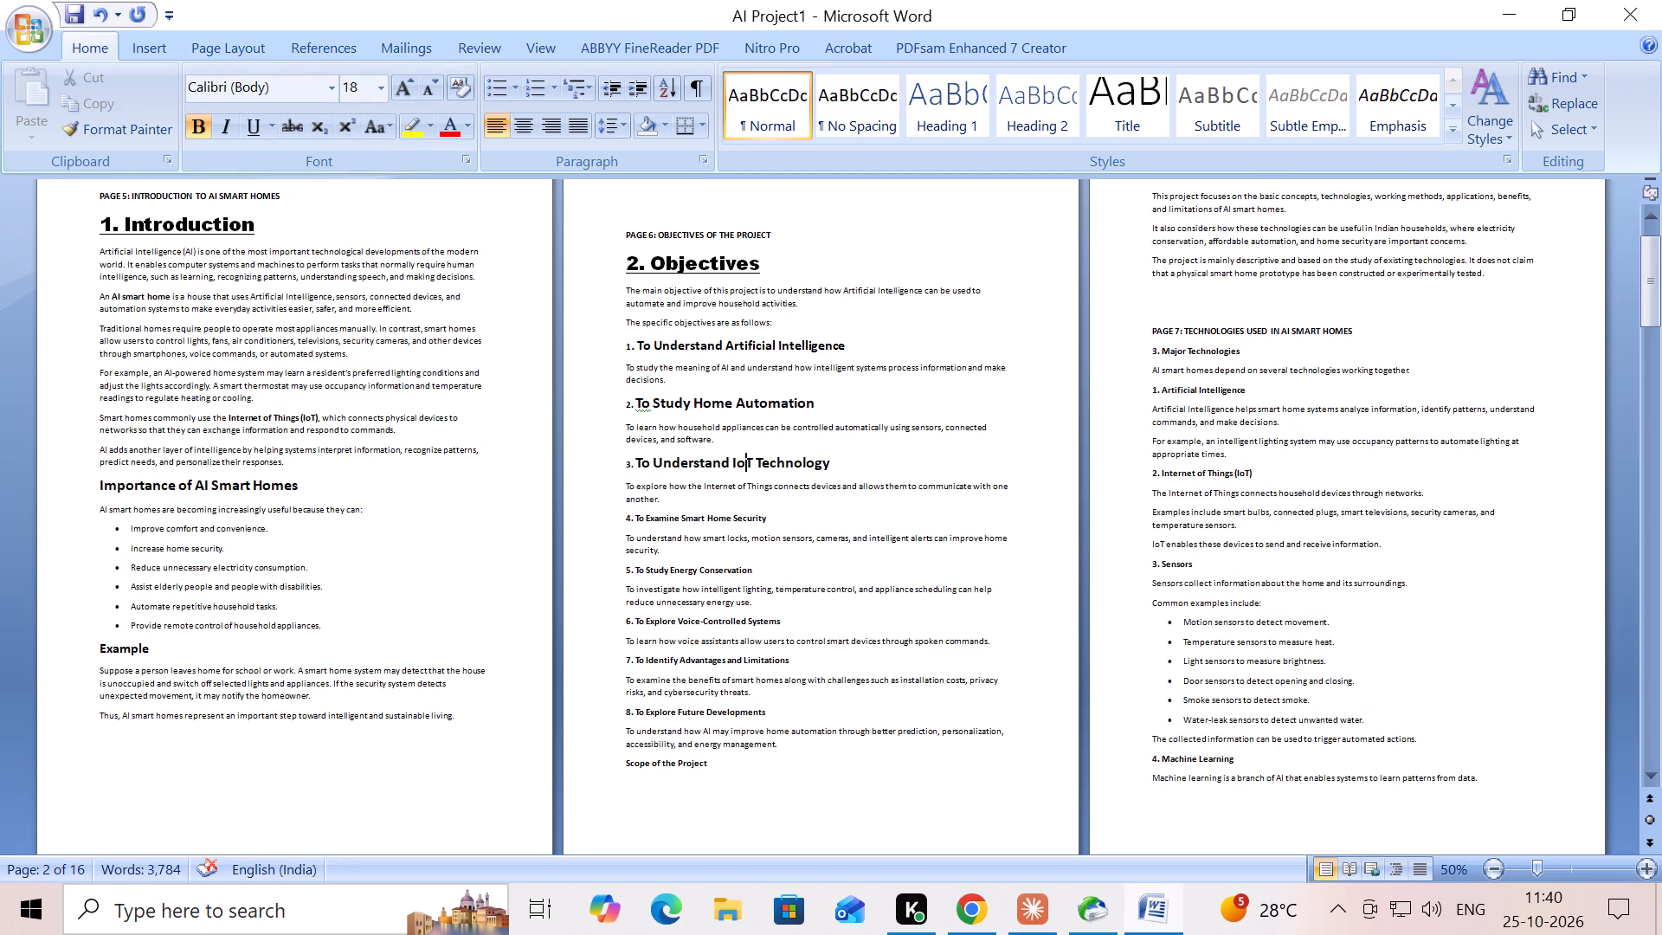
key(Right)
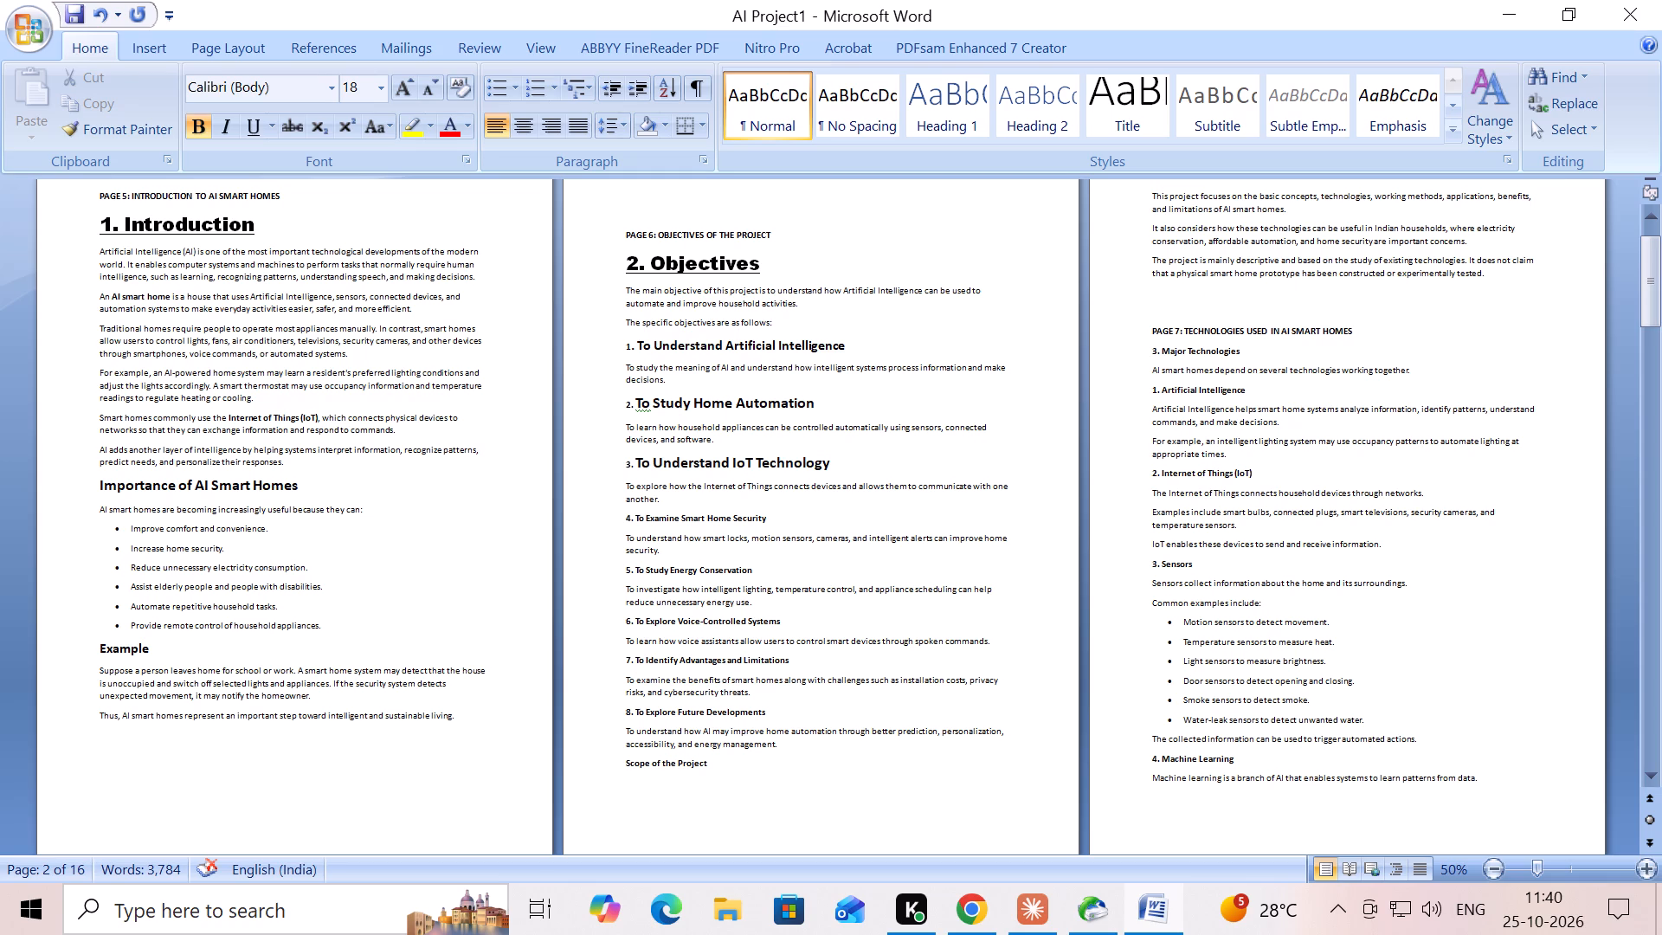
key(BackSpace)
key(t)
Set the whole "4. To Examine Smart Home Security" objective heading, including its number, to font size 18.
drag(776, 516, 676, 509)
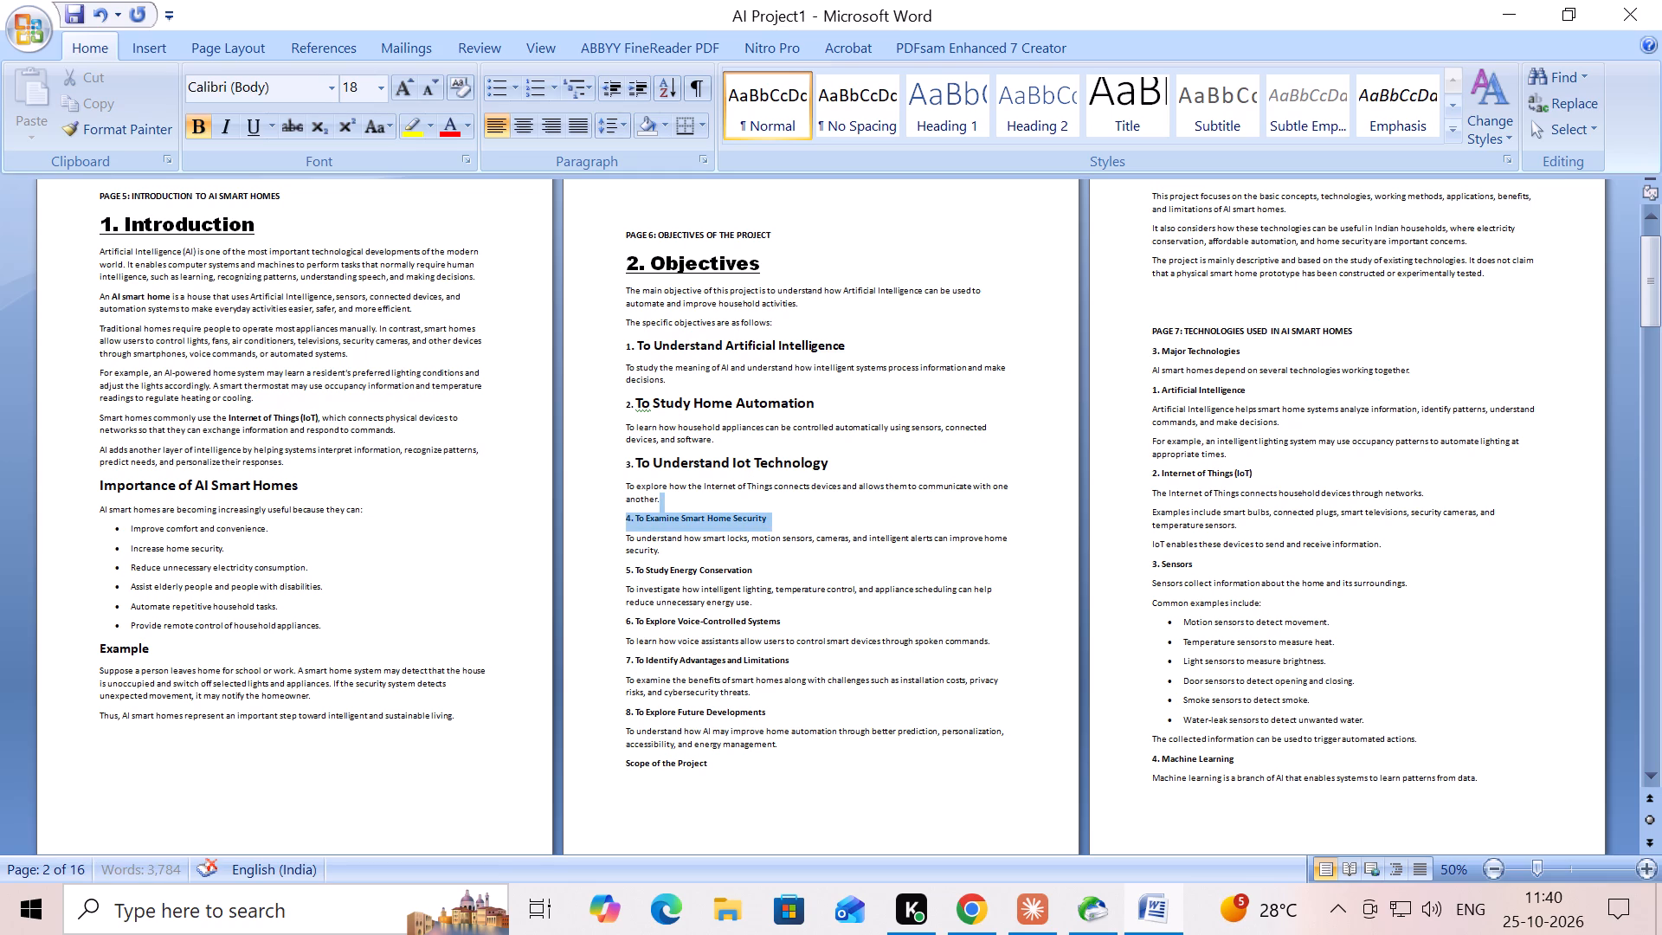
drag(676, 509, 613, 519)
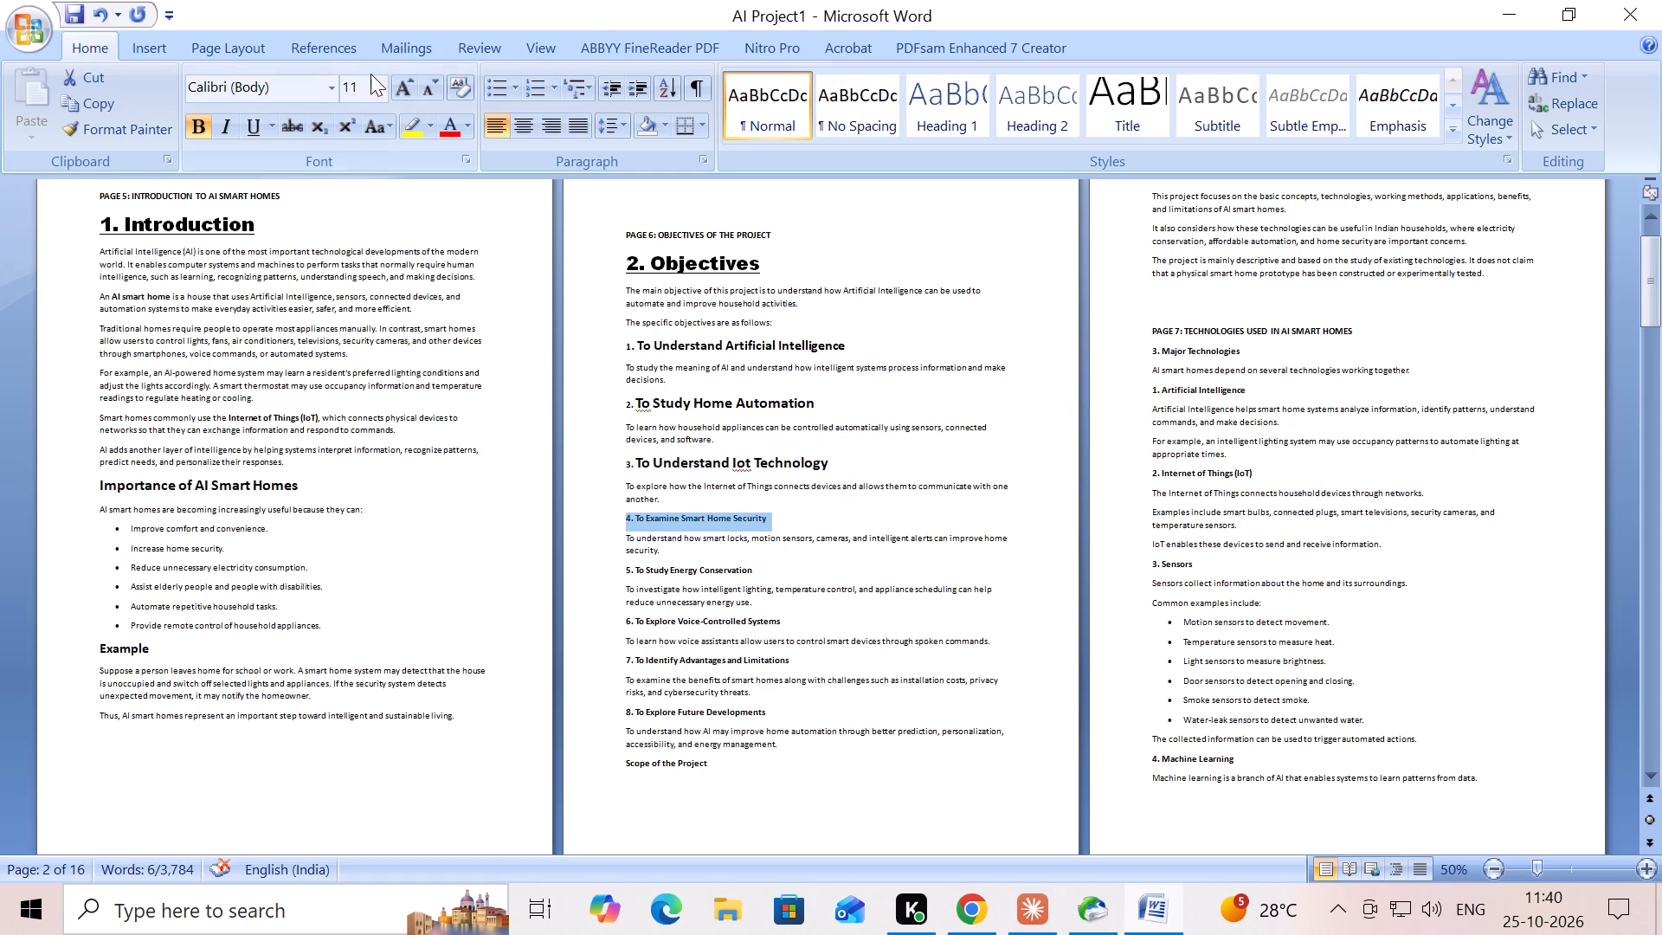
click(377, 80)
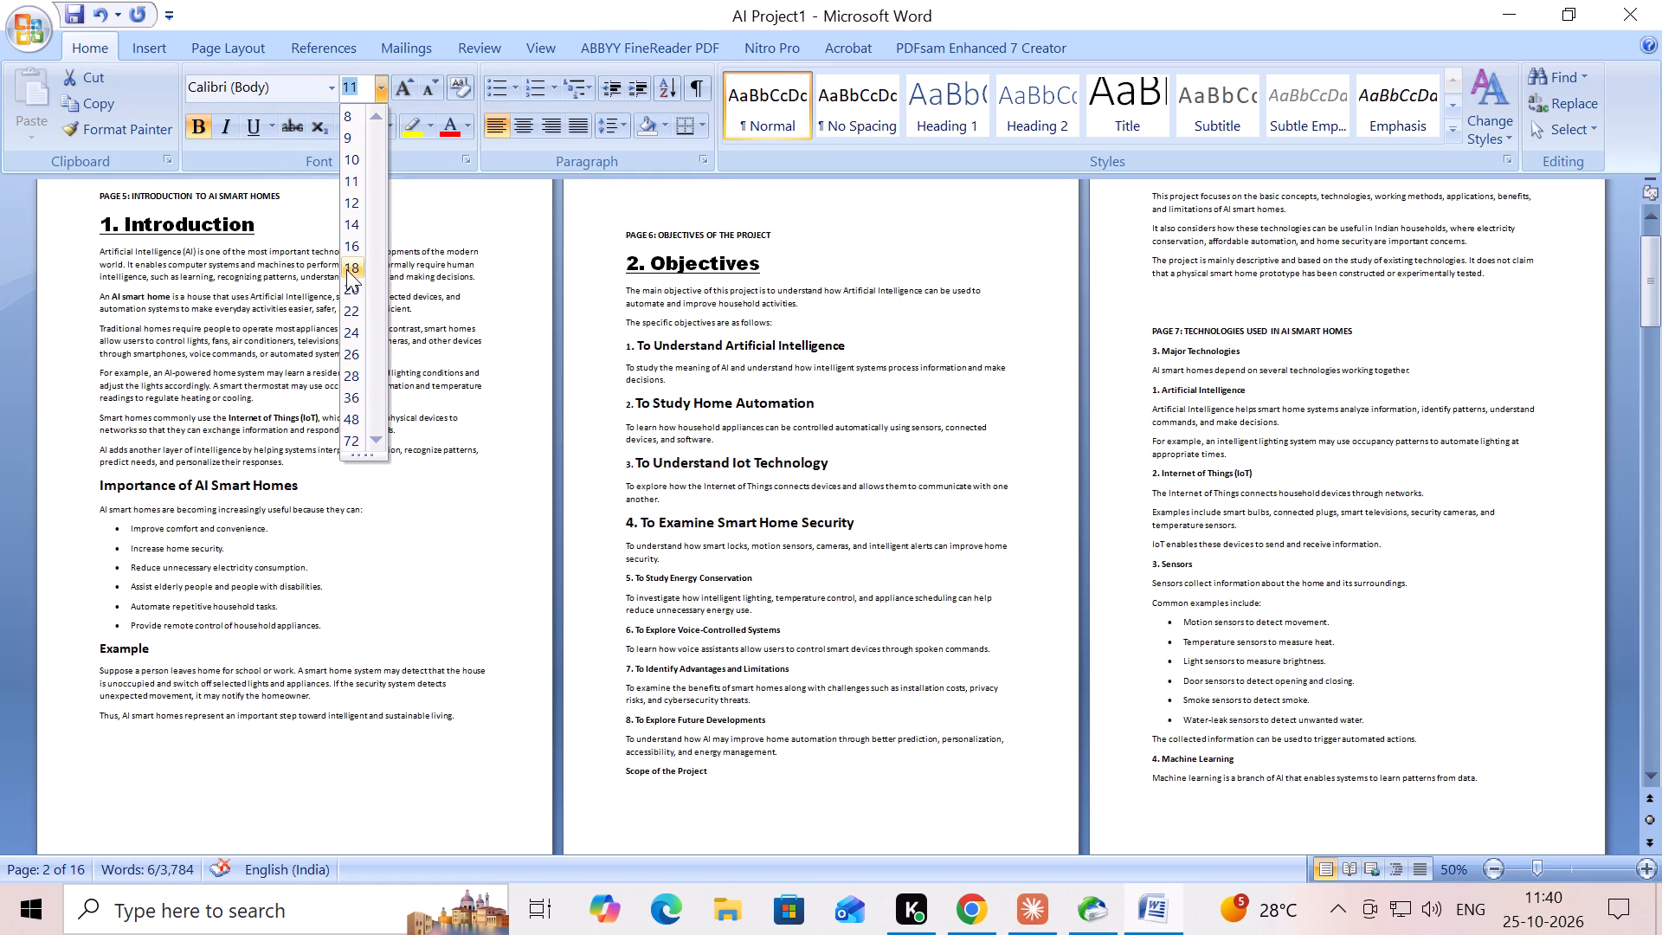
click(346, 269)
Set the whole "5. To Study Energy Conservation" objective heading, including its number, to font size 18.
drag(755, 576, 596, 593)
click(761, 577)
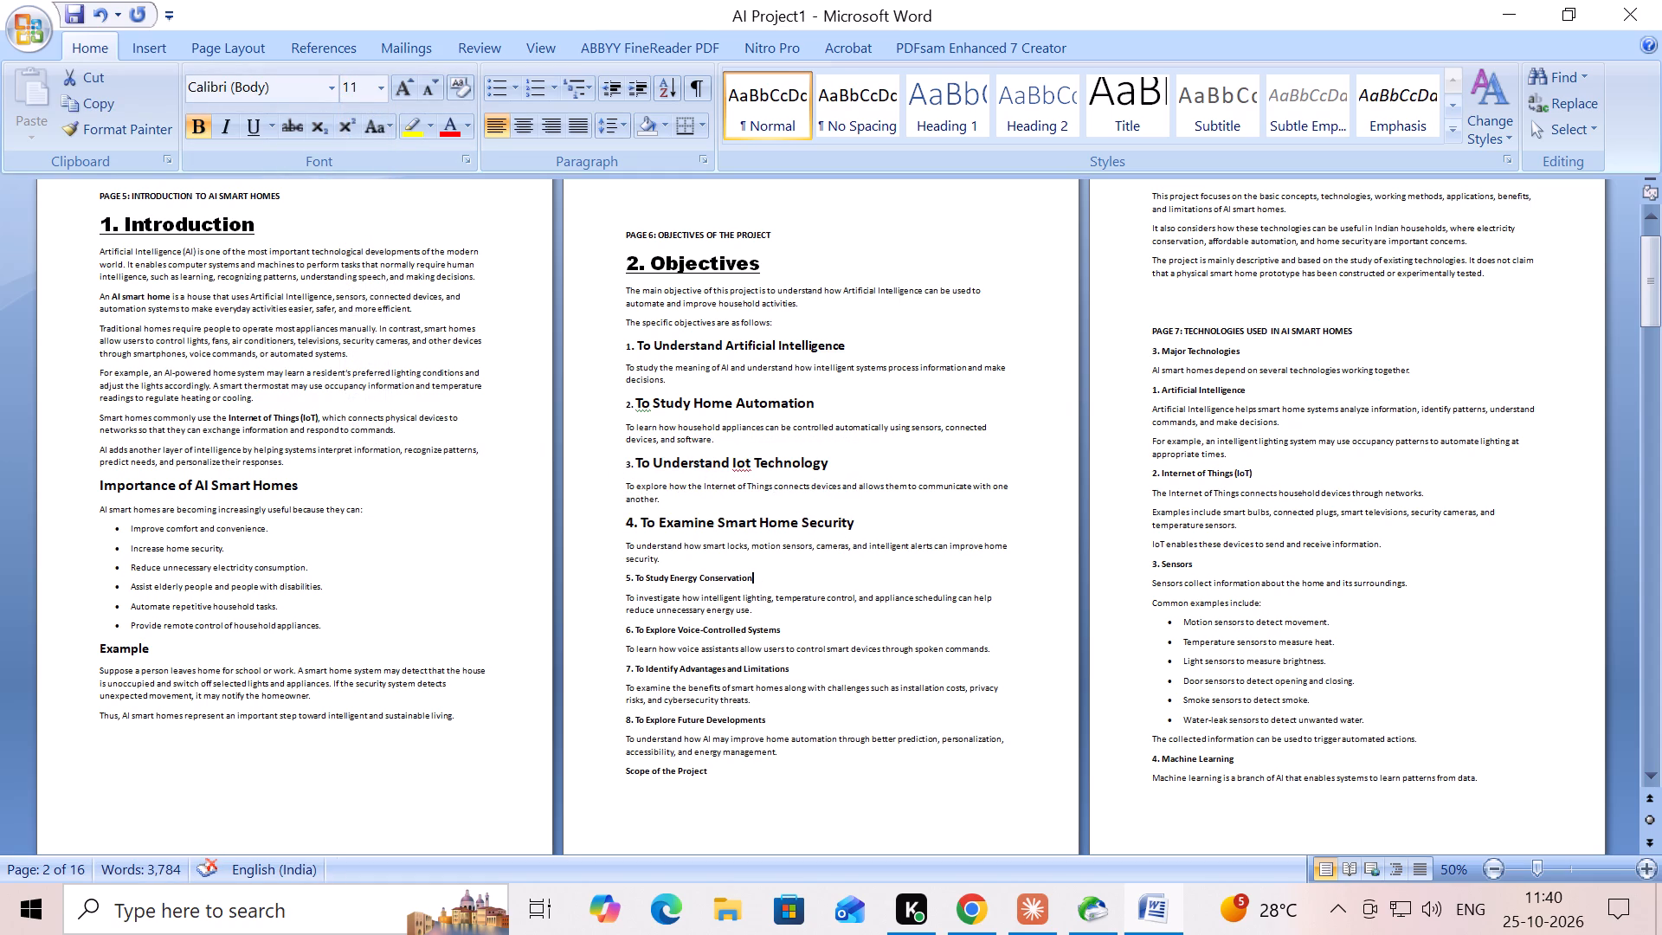
drag(763, 578, 620, 589)
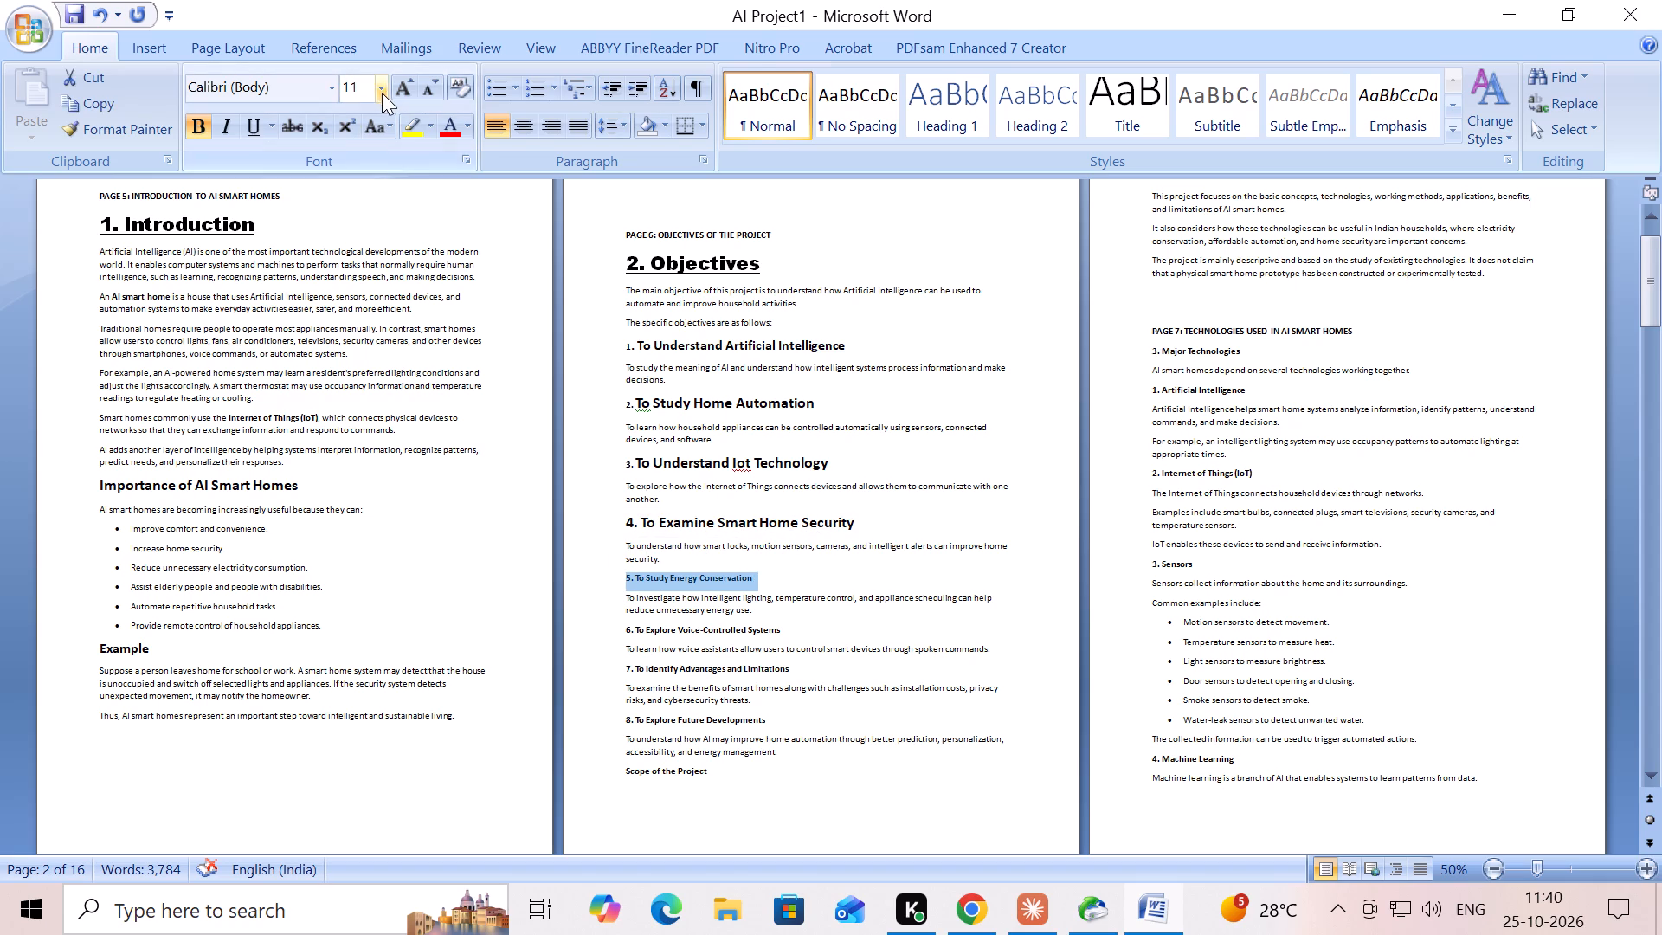
click(382, 93)
click(358, 265)
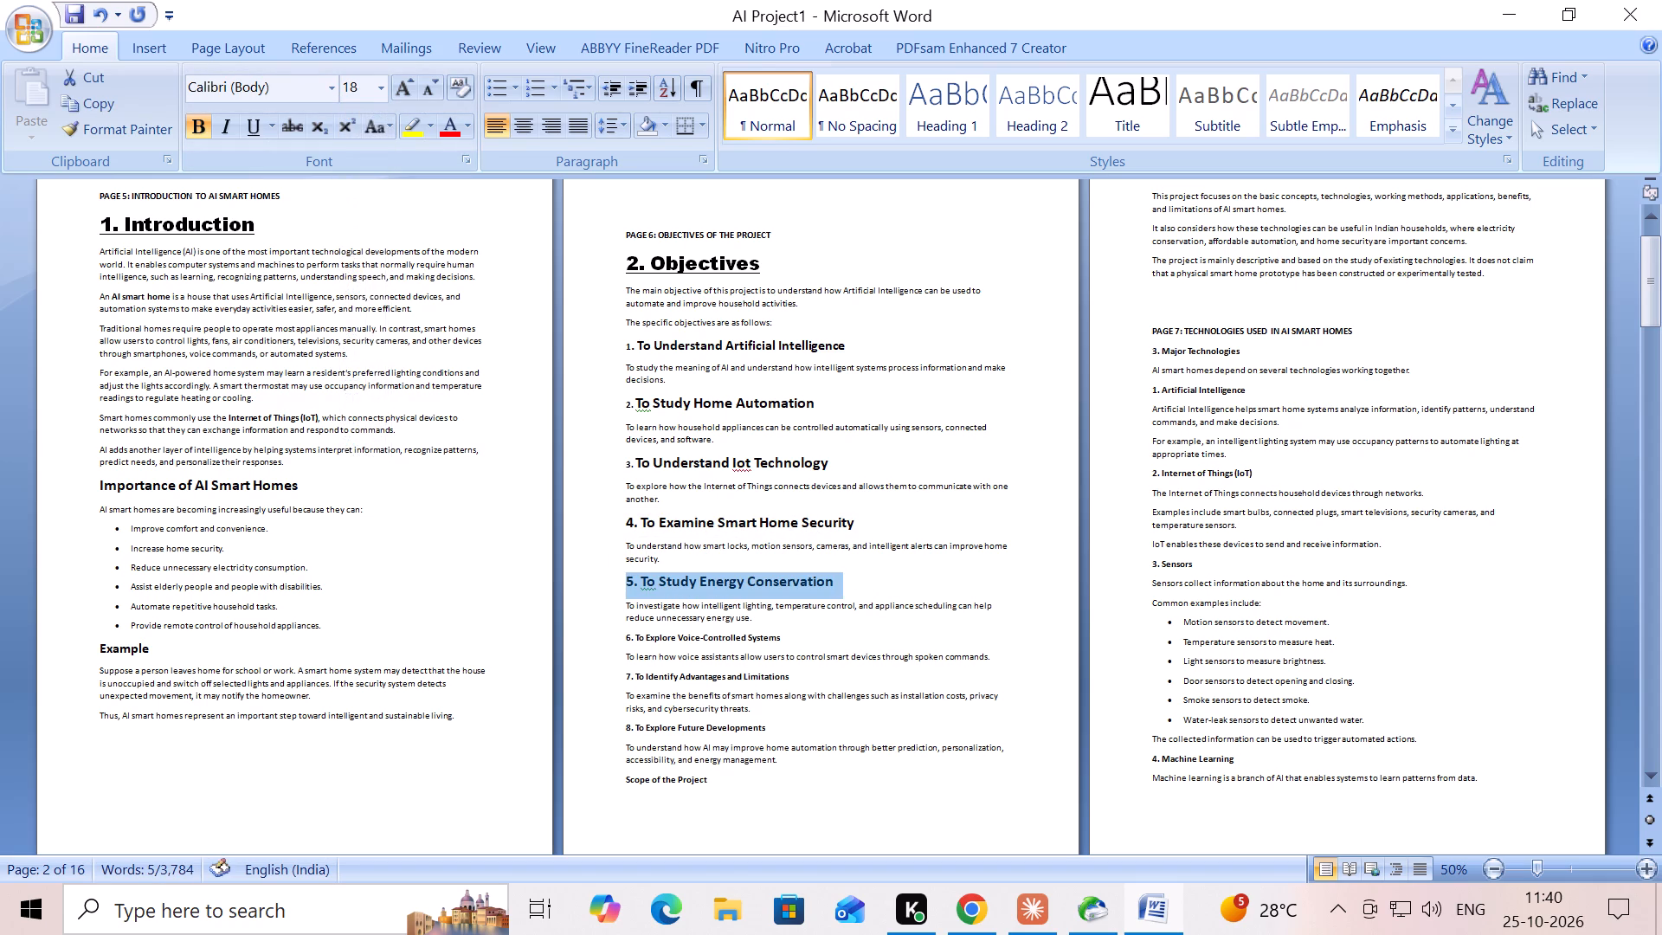
Set the whole "6. To Explore Voice-Controlled Systems" objective heading, including its number, to font size 18.
drag(783, 641, 623, 643)
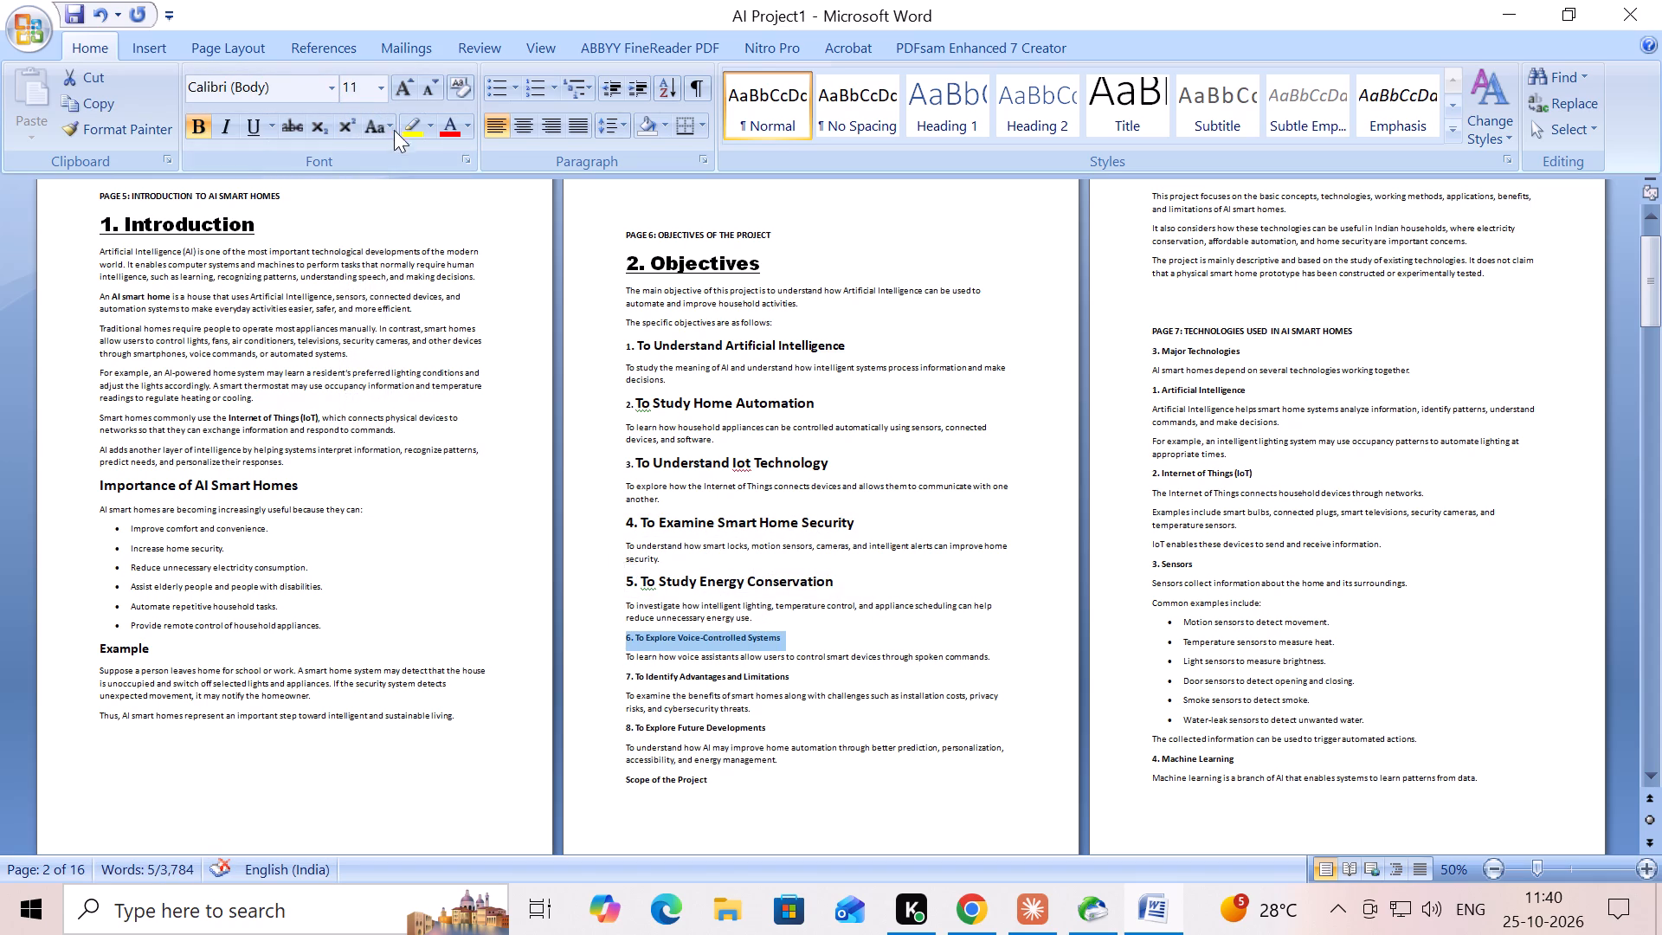
click(383, 87)
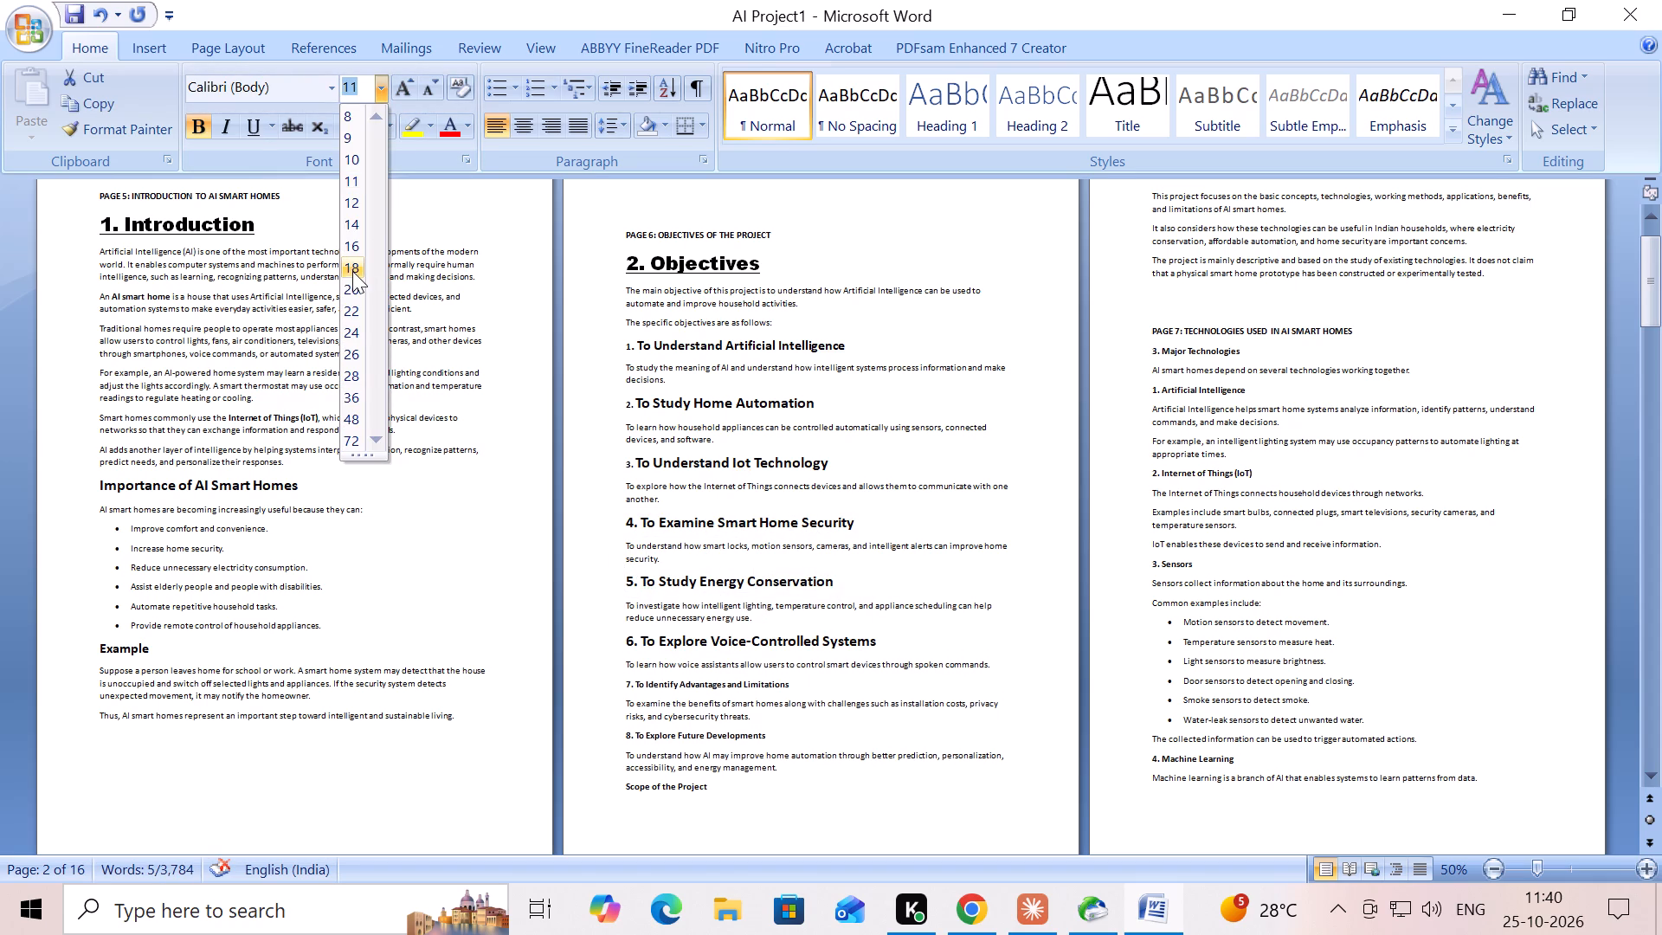
click(352, 271)
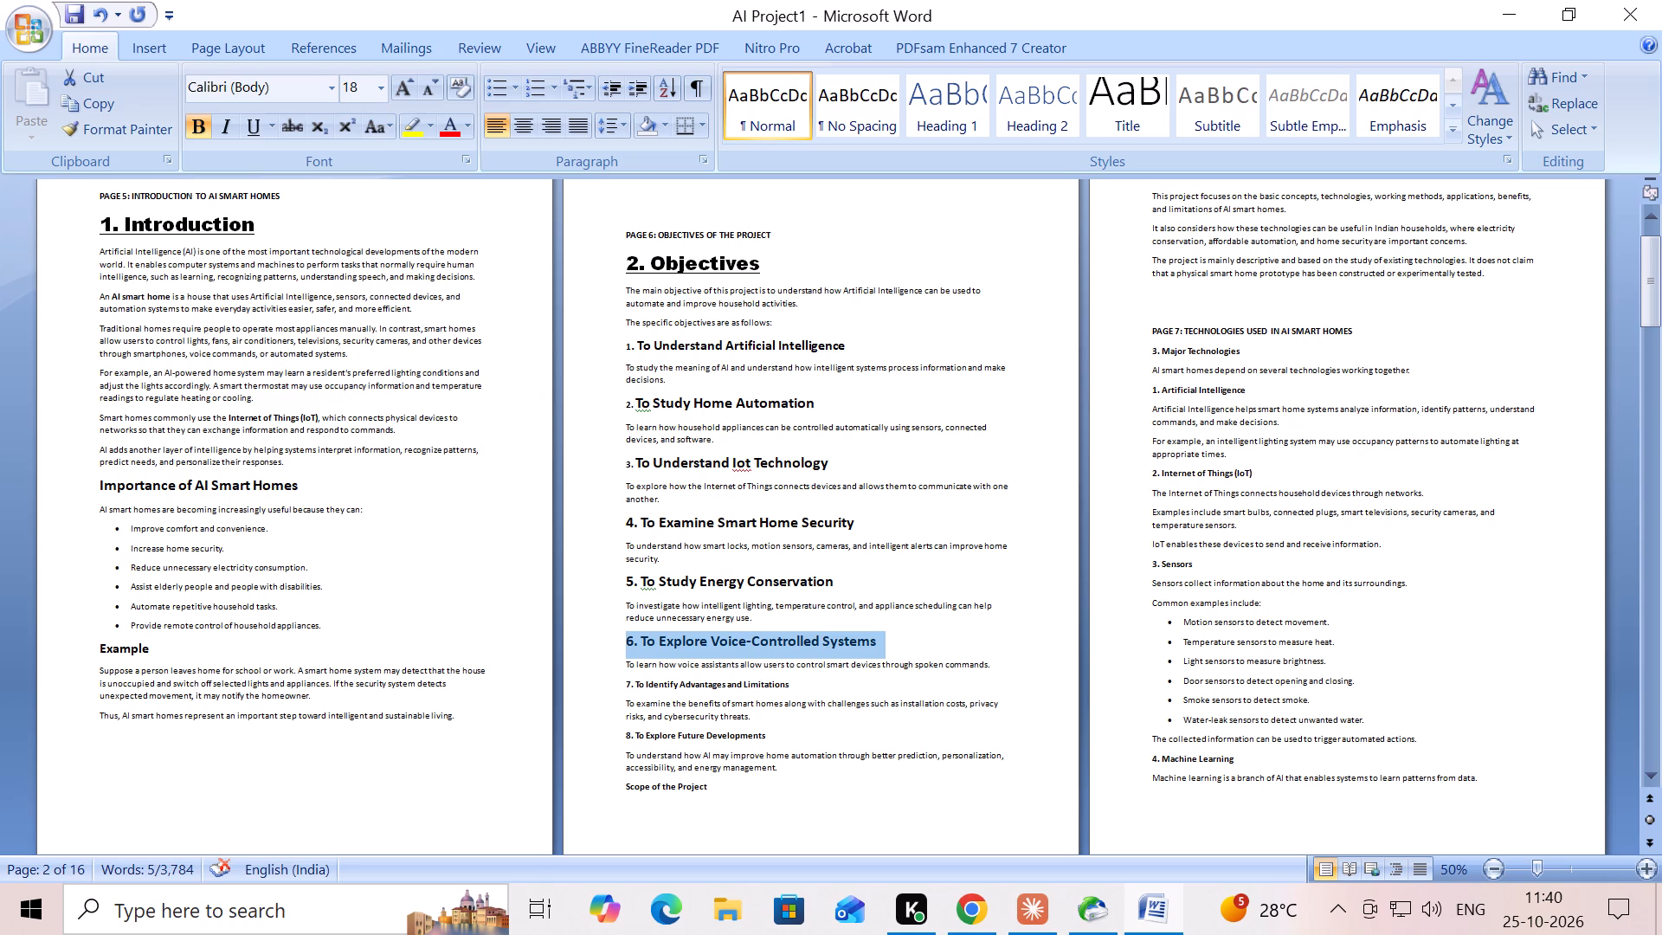
Set the whole "7. To Identify Advantages and Limitations" objective heading, including its number, to font size 18.
drag(796, 690, 609, 694)
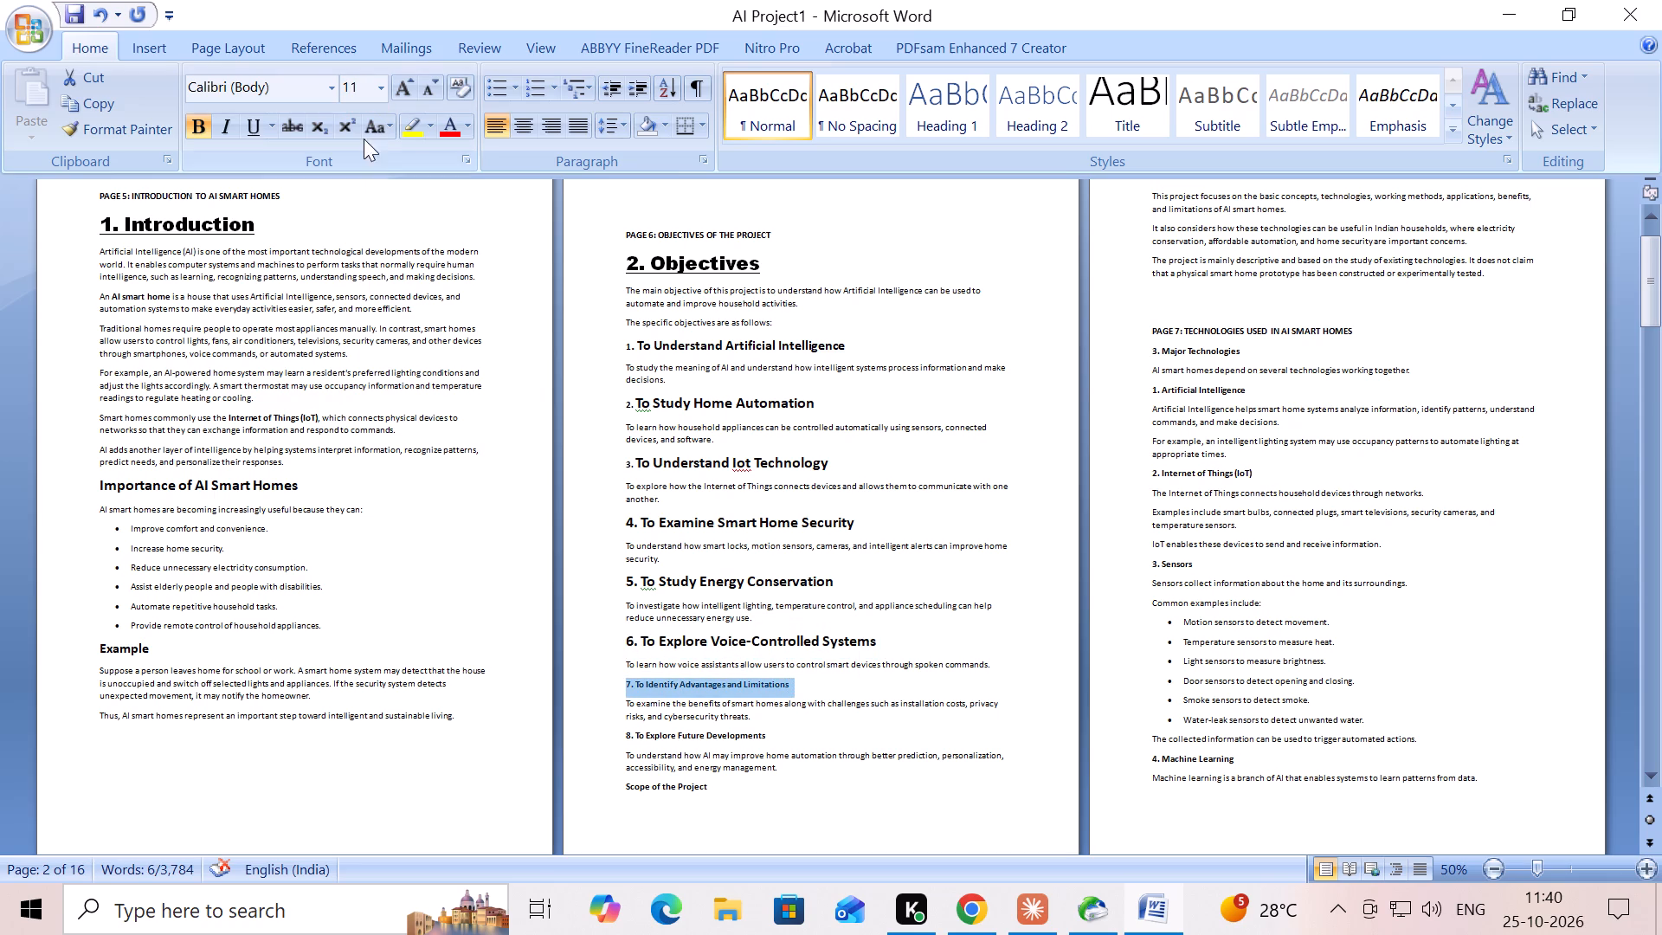
click(383, 96)
click(351, 267)
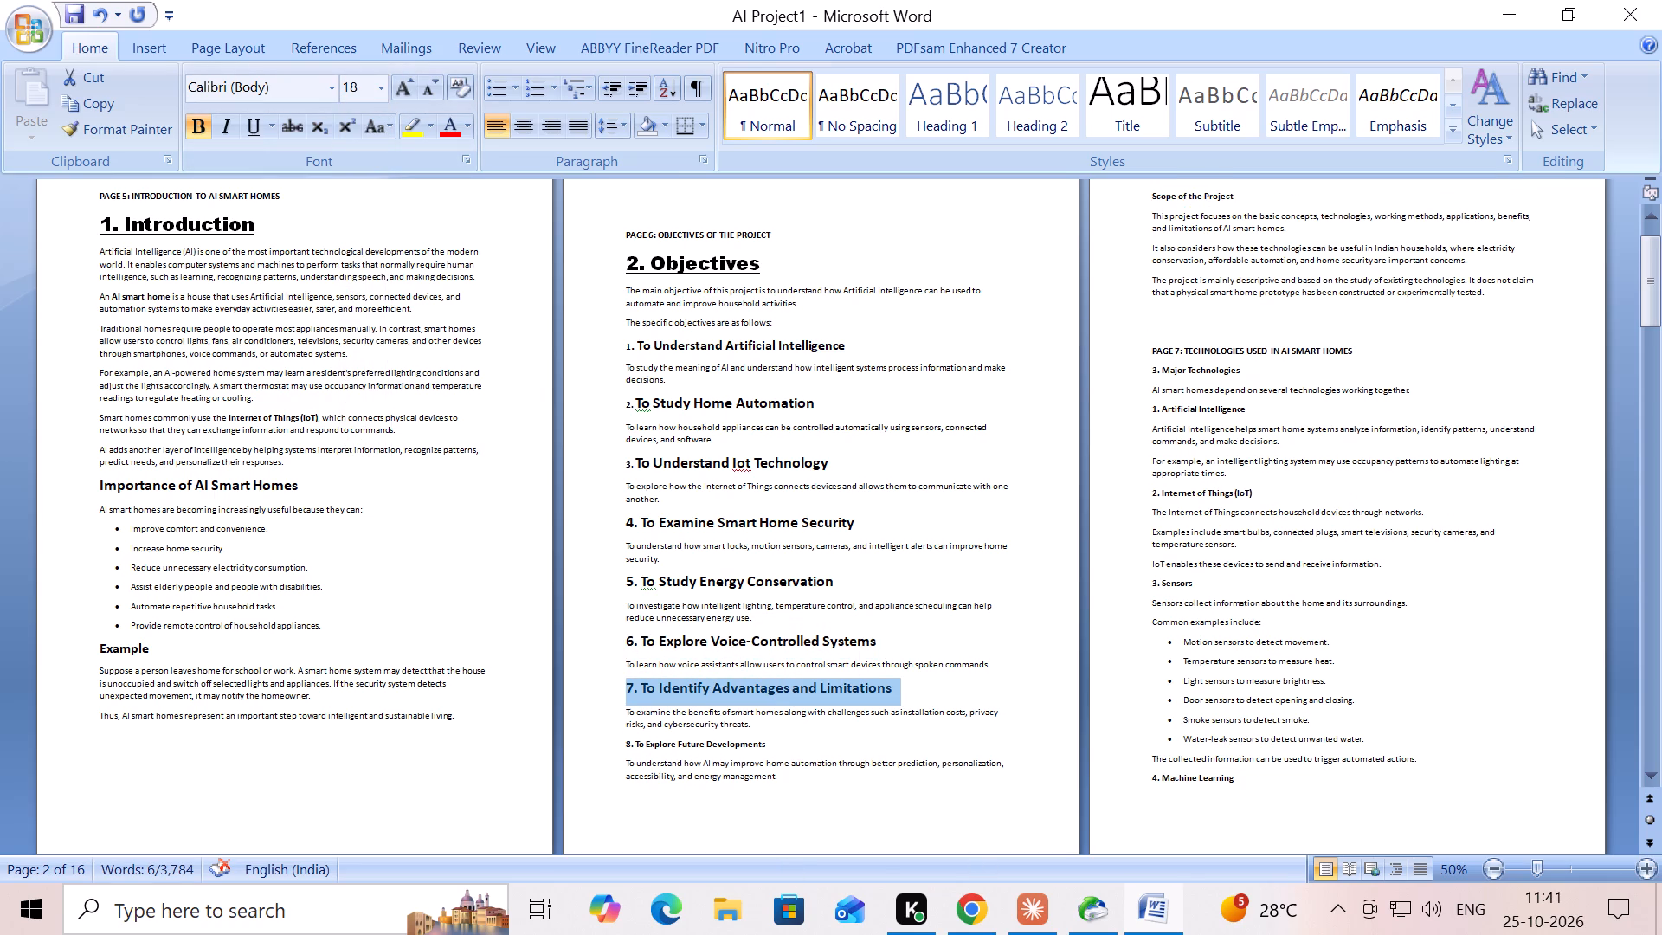
Set the whole "8. To Explore Future Developments" objective heading, including its number, to font size 18.
drag(770, 746, 571, 758)
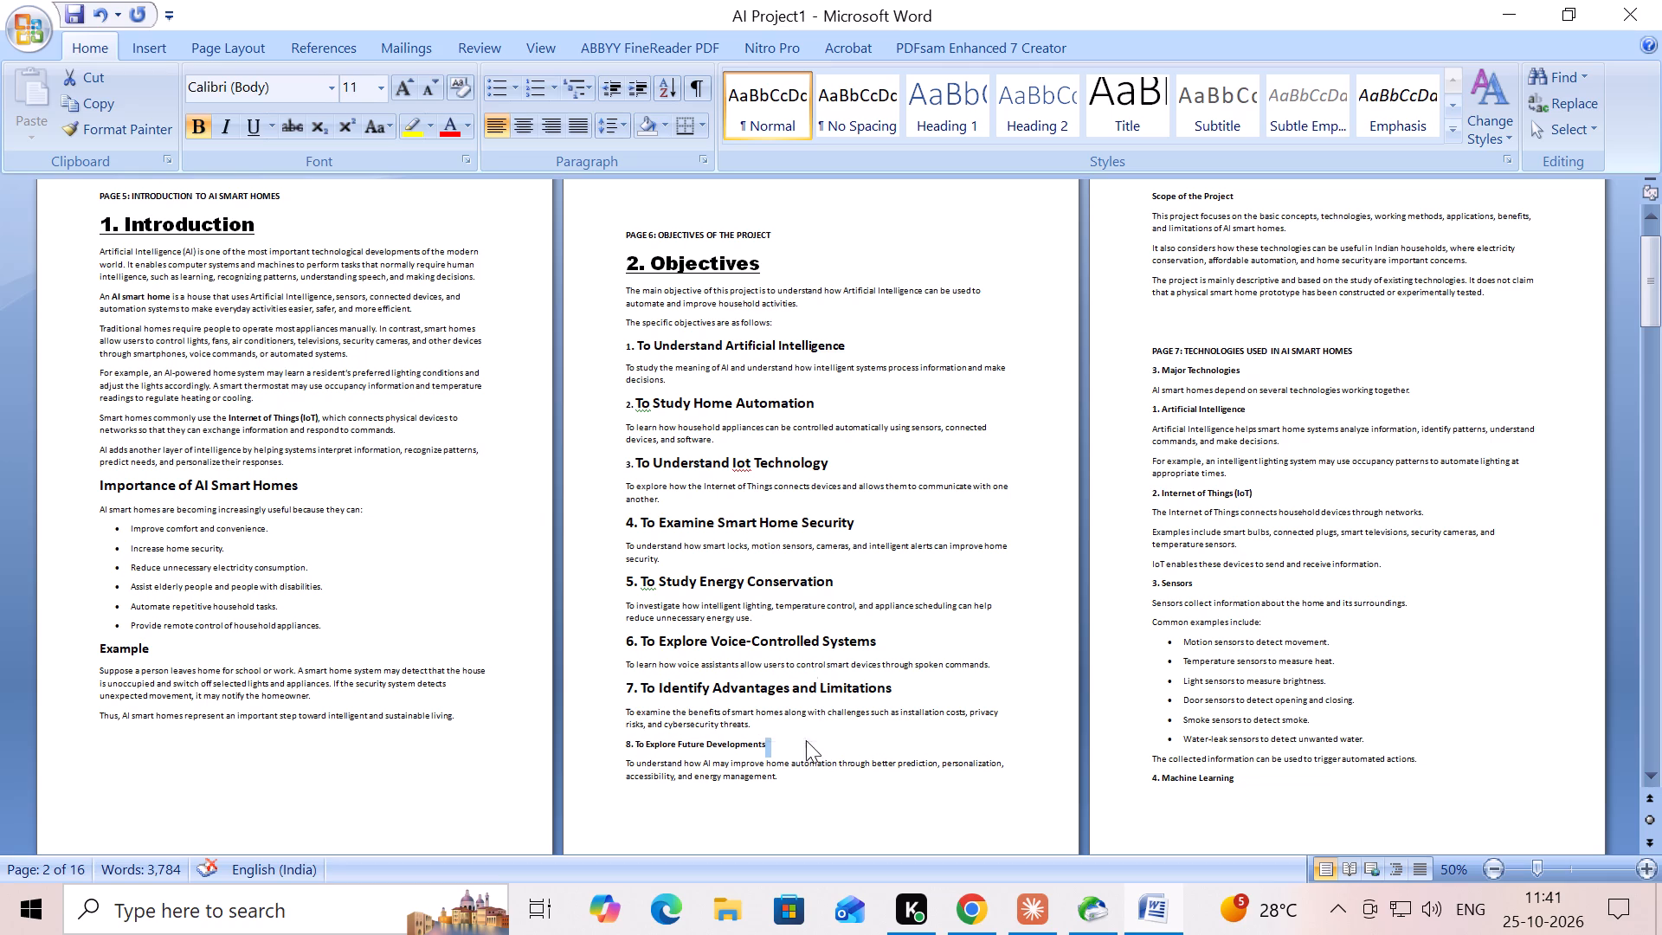
click(806, 740)
drag(780, 745, 624, 742)
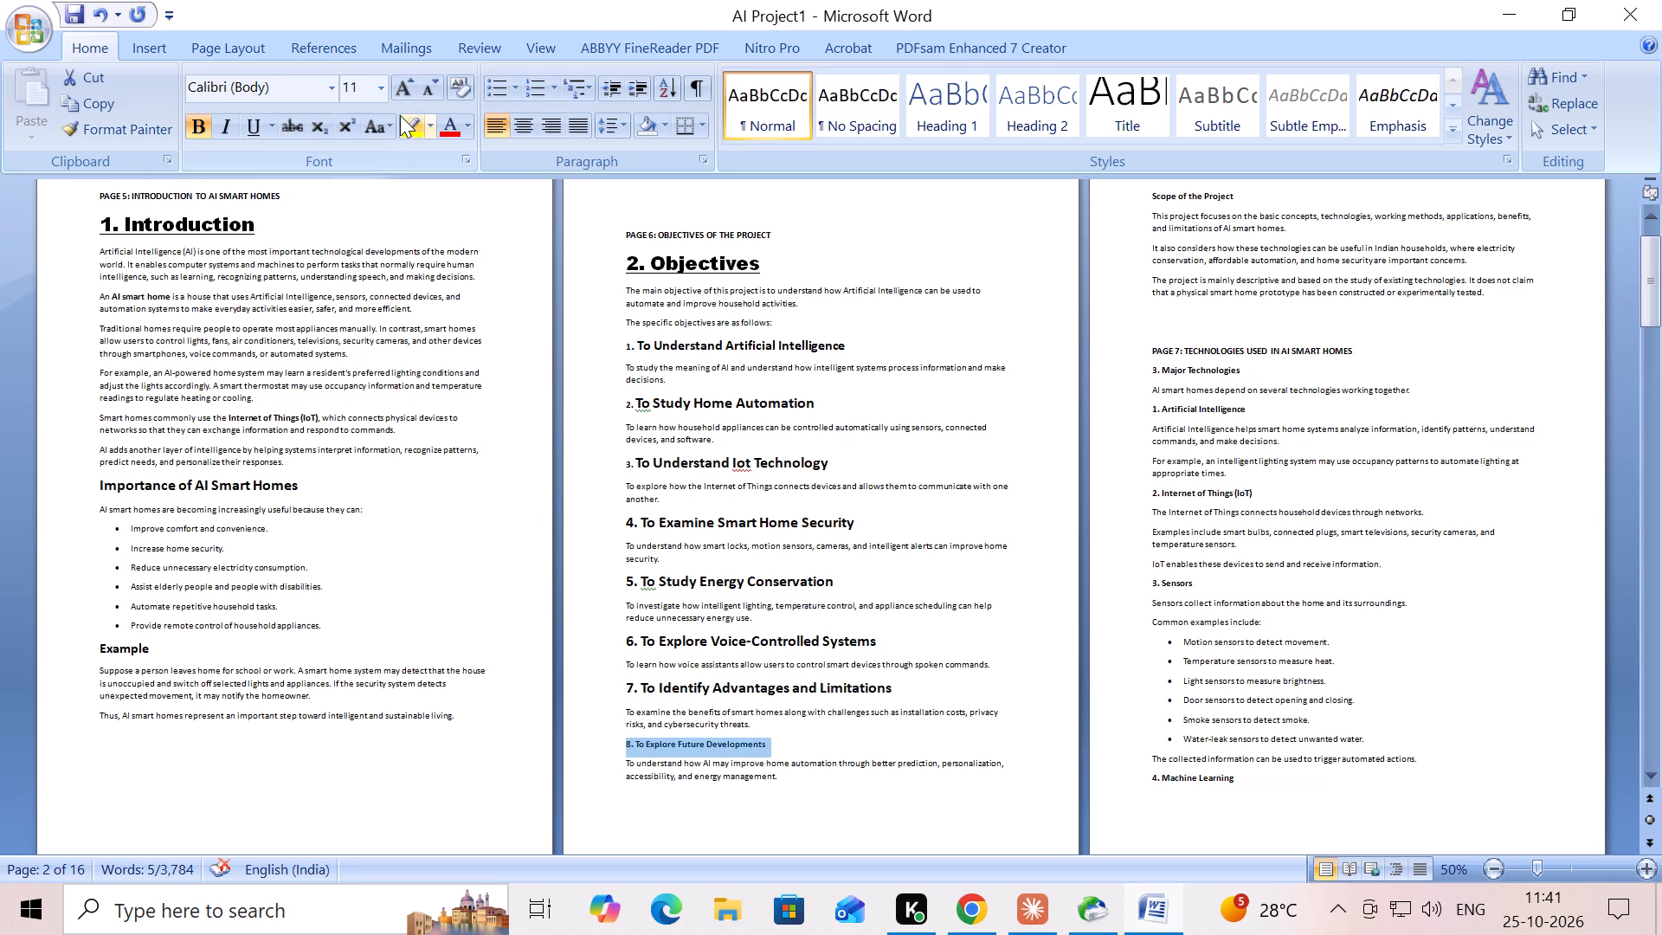
click(383, 91)
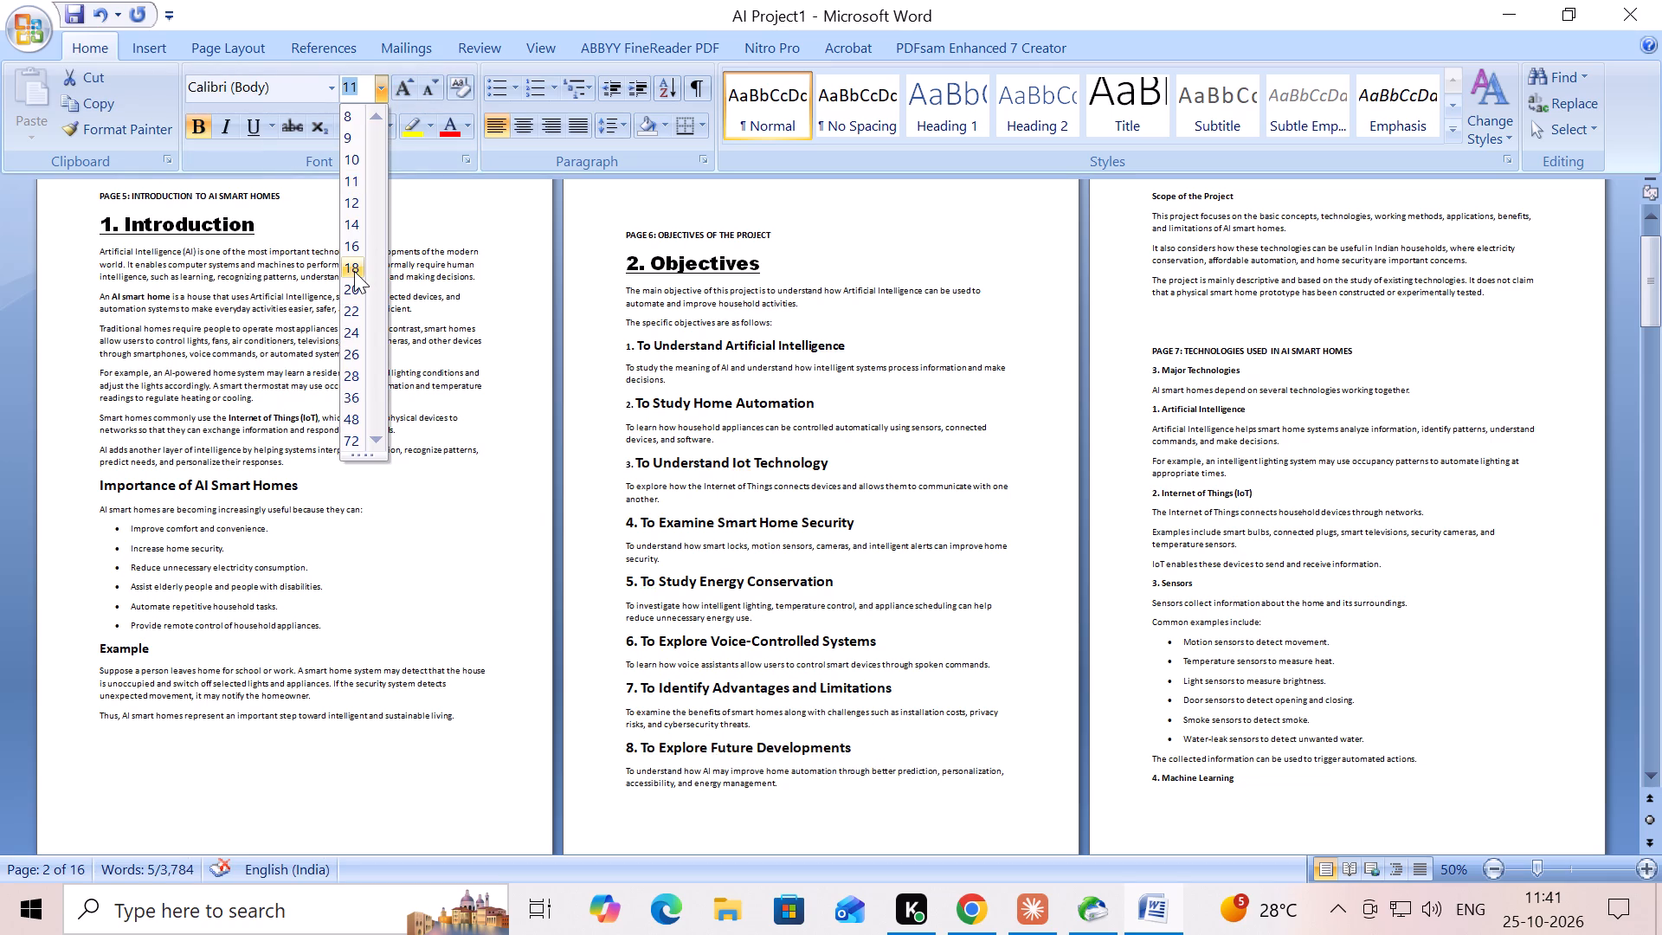
click(354, 271)
click(891, 751)
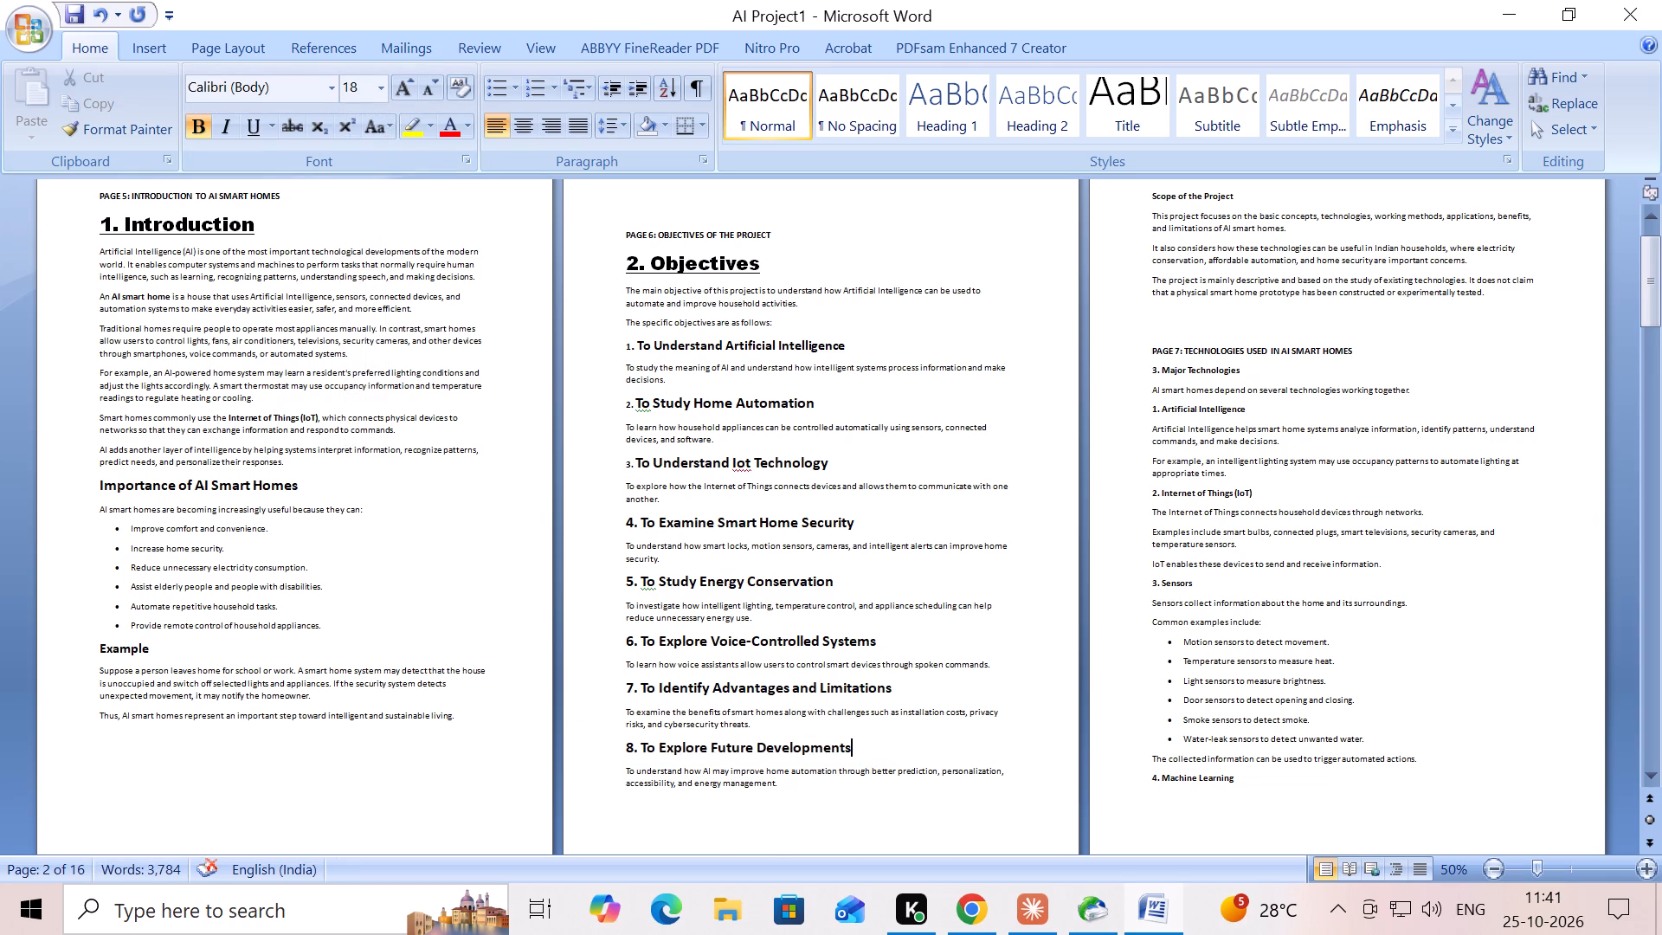
Set the numbers 1, 2 and 3 in front of the first three objective titles to font size 18.
scroll(1204, 497, up, 3)
scroll(709, 596, down, 1)
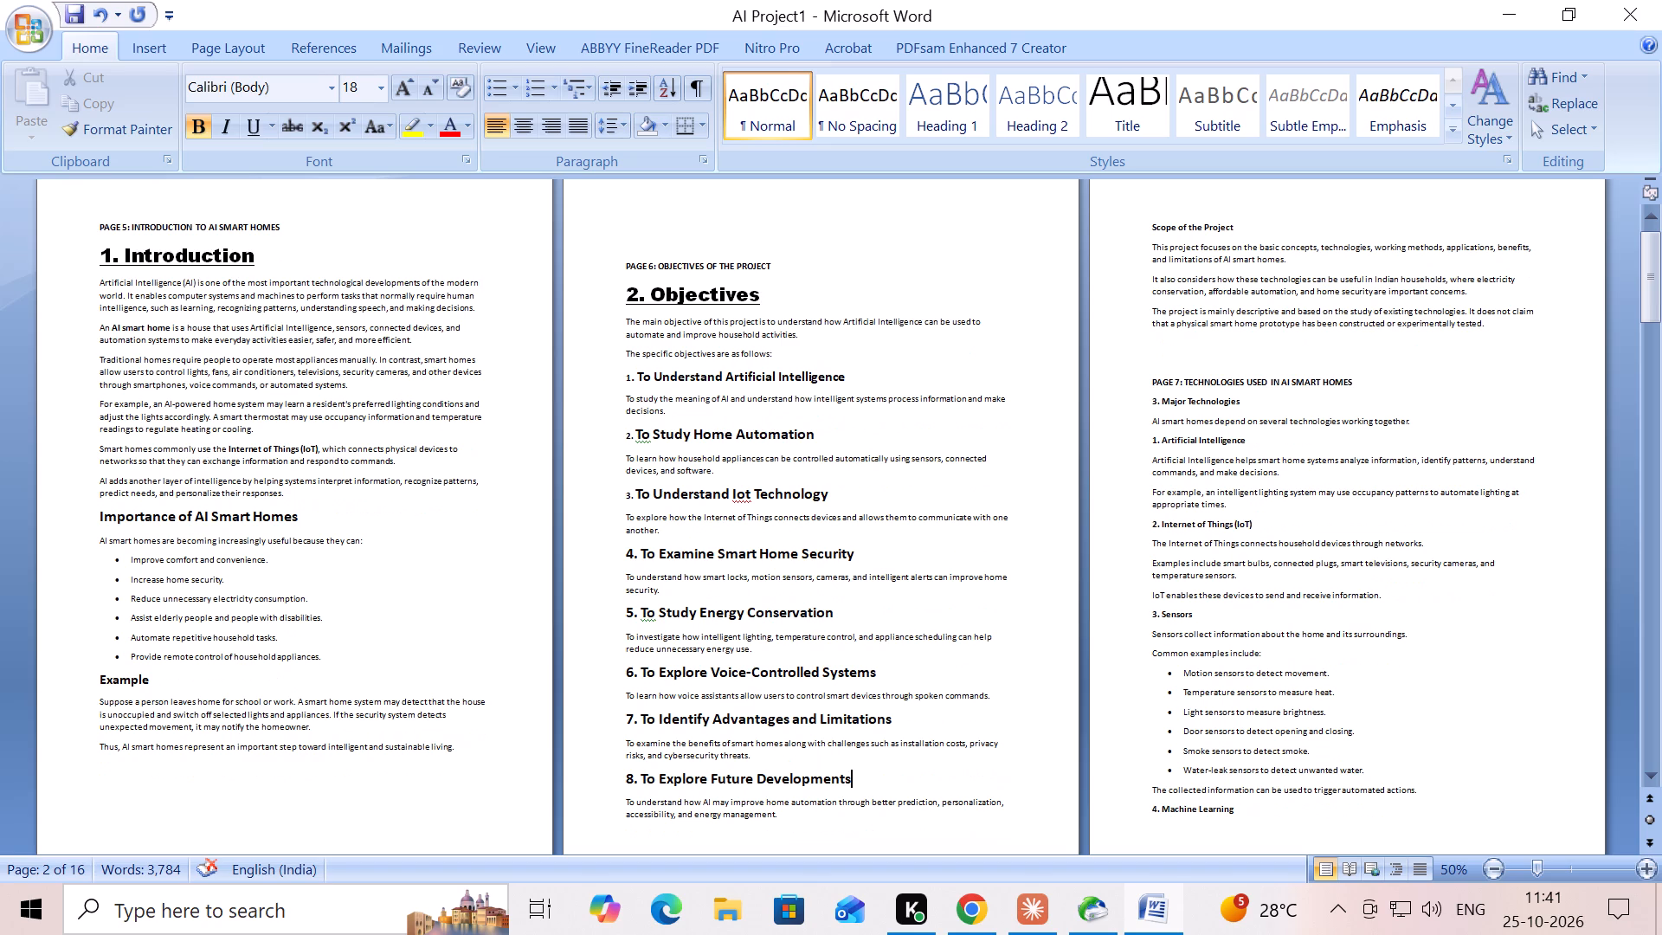
click(635, 377)
drag(635, 377, 625, 373)
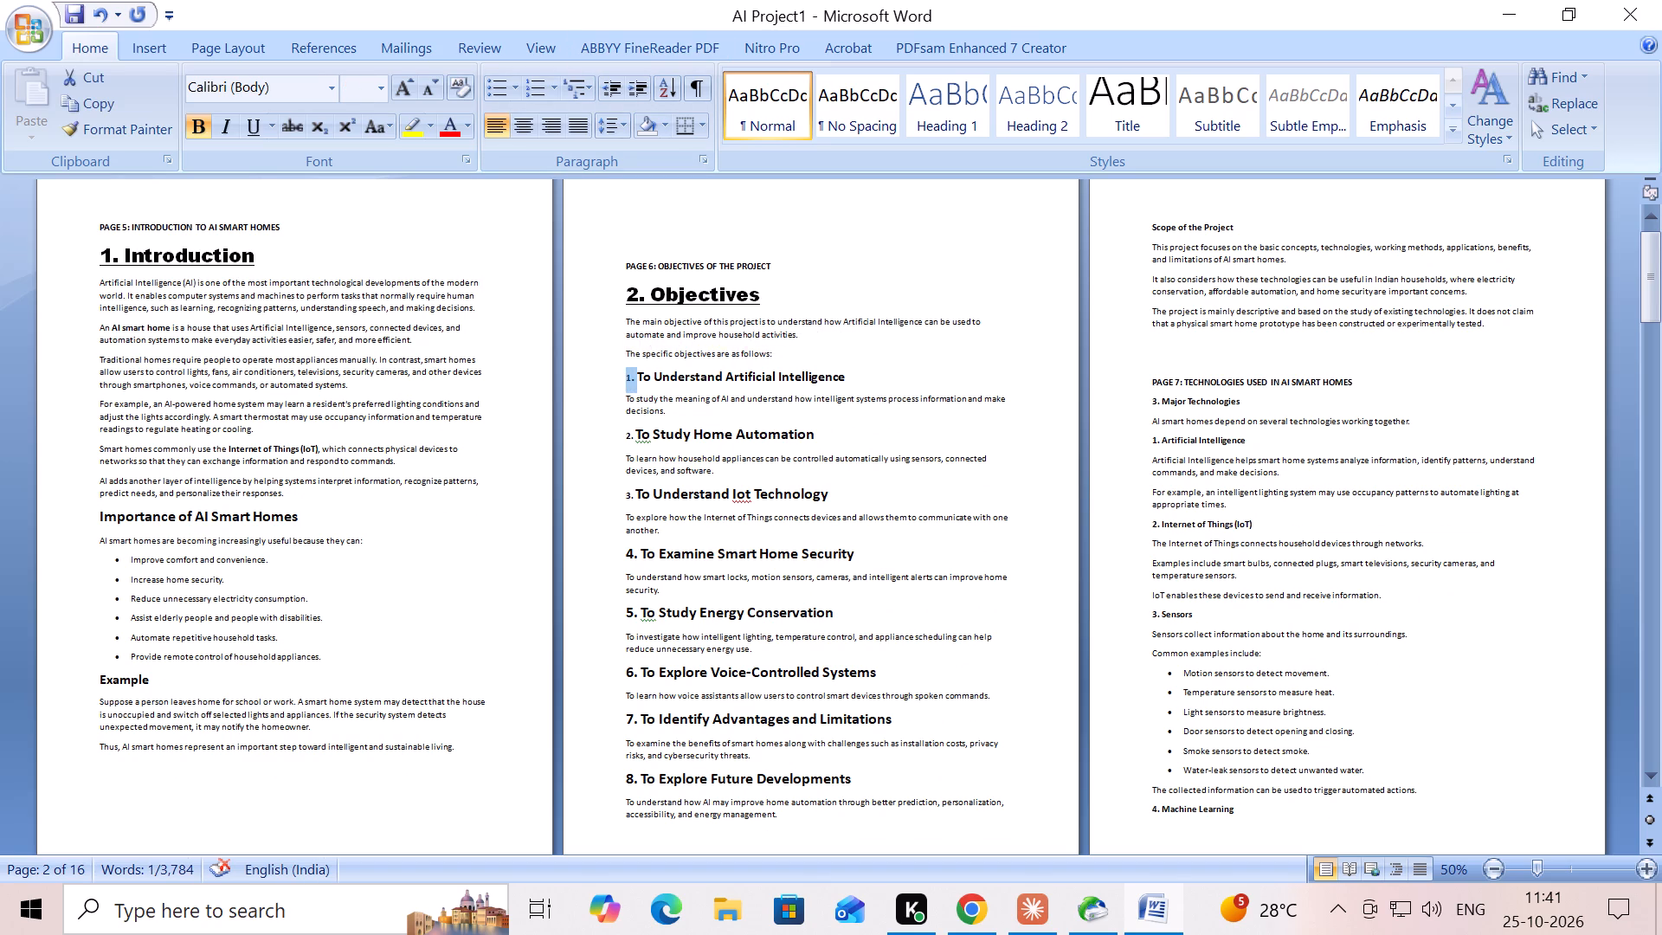
click(379, 93)
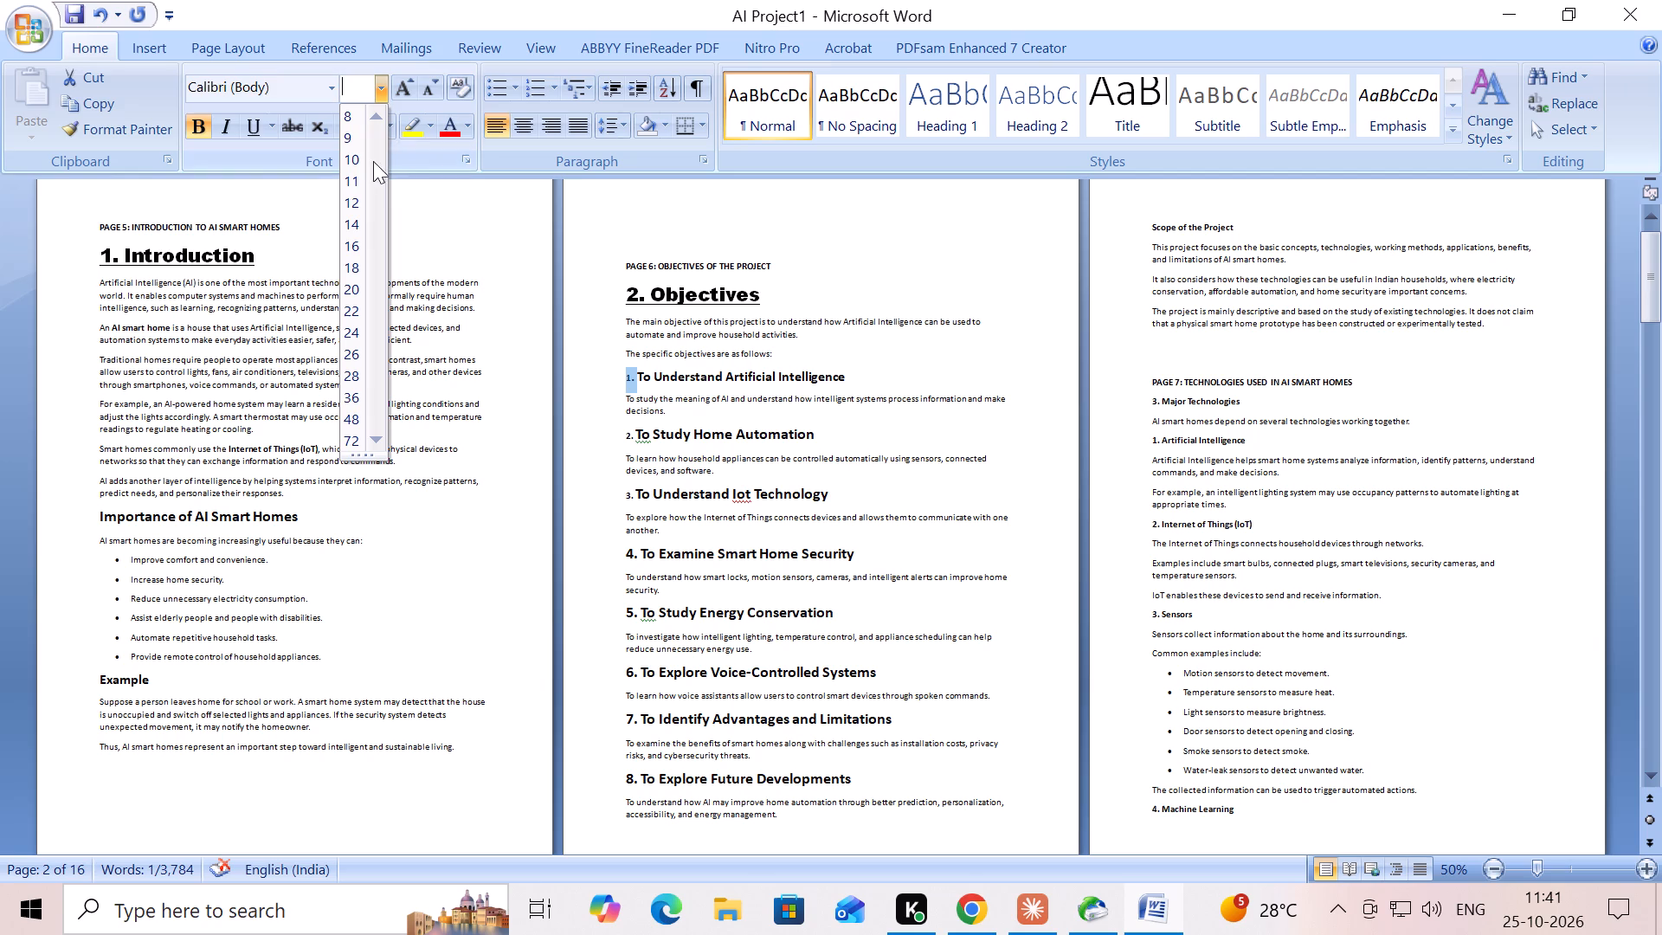
click(351, 261)
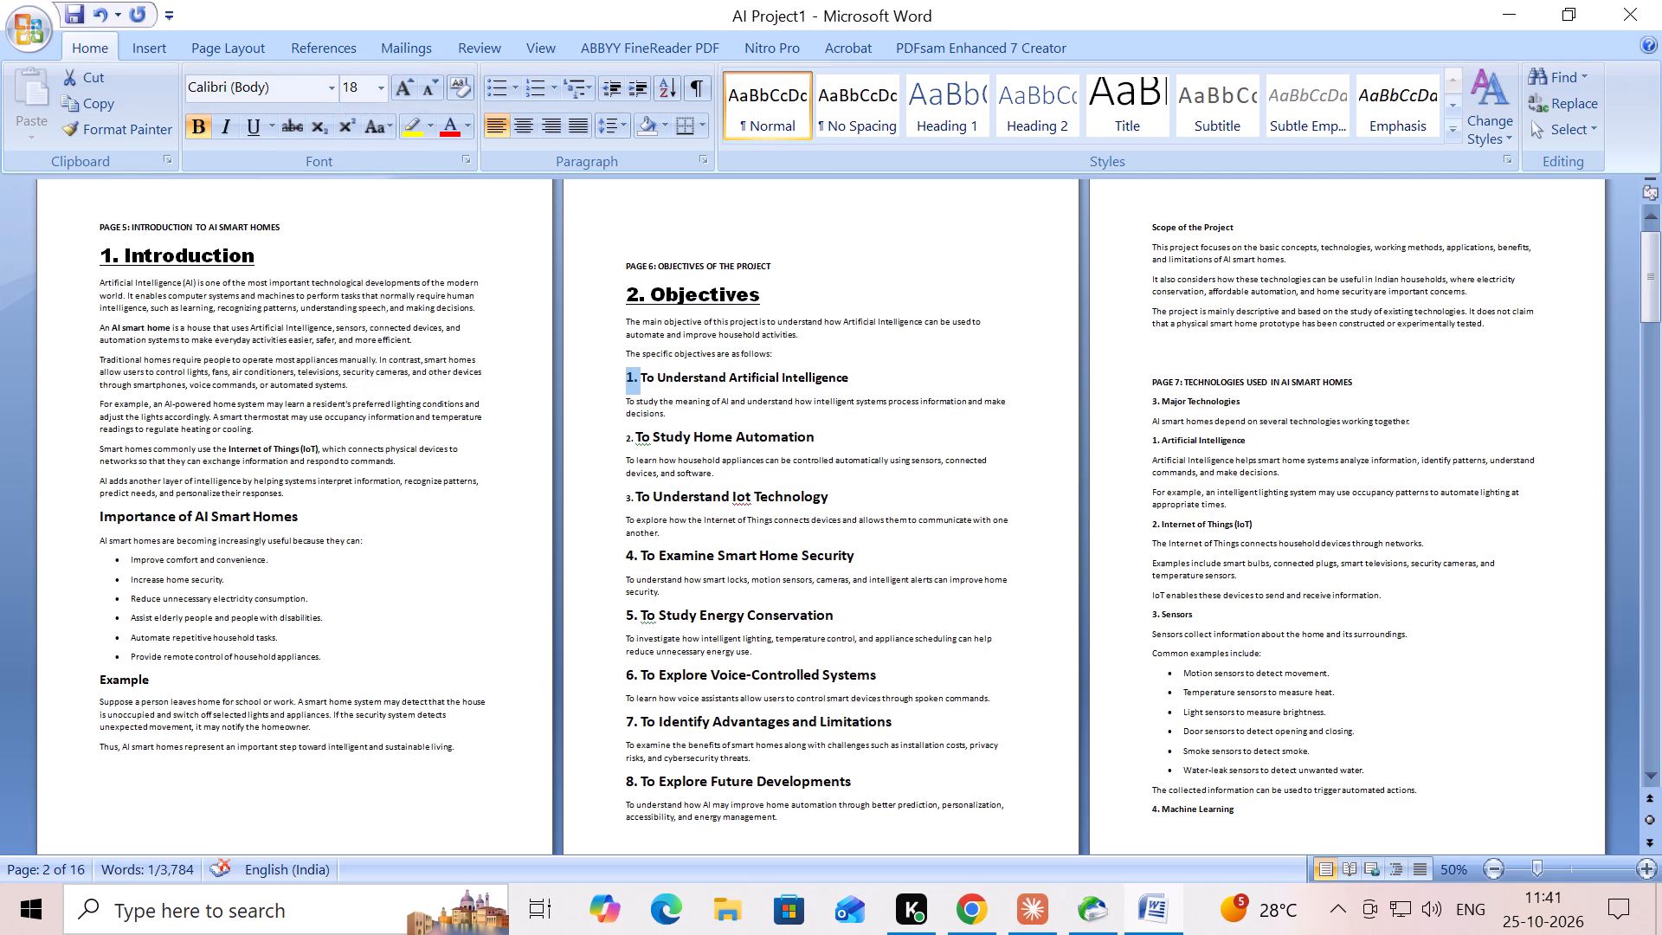
drag(620, 438, 631, 438)
click(379, 93)
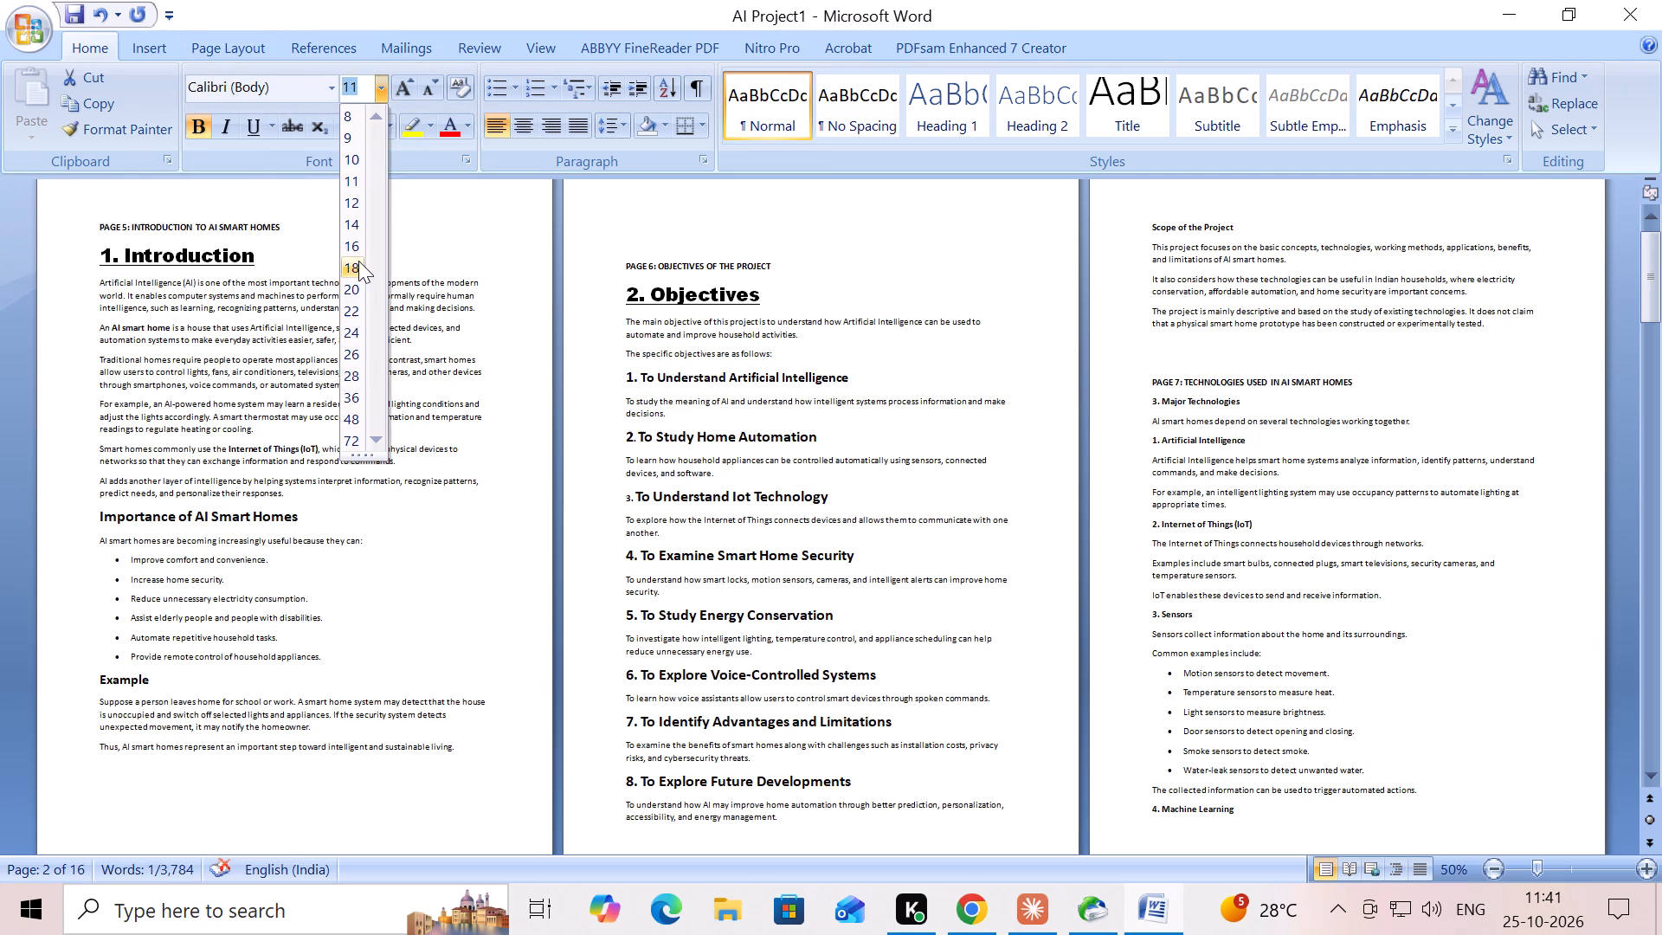
click(358, 261)
drag(620, 493, 625, 495)
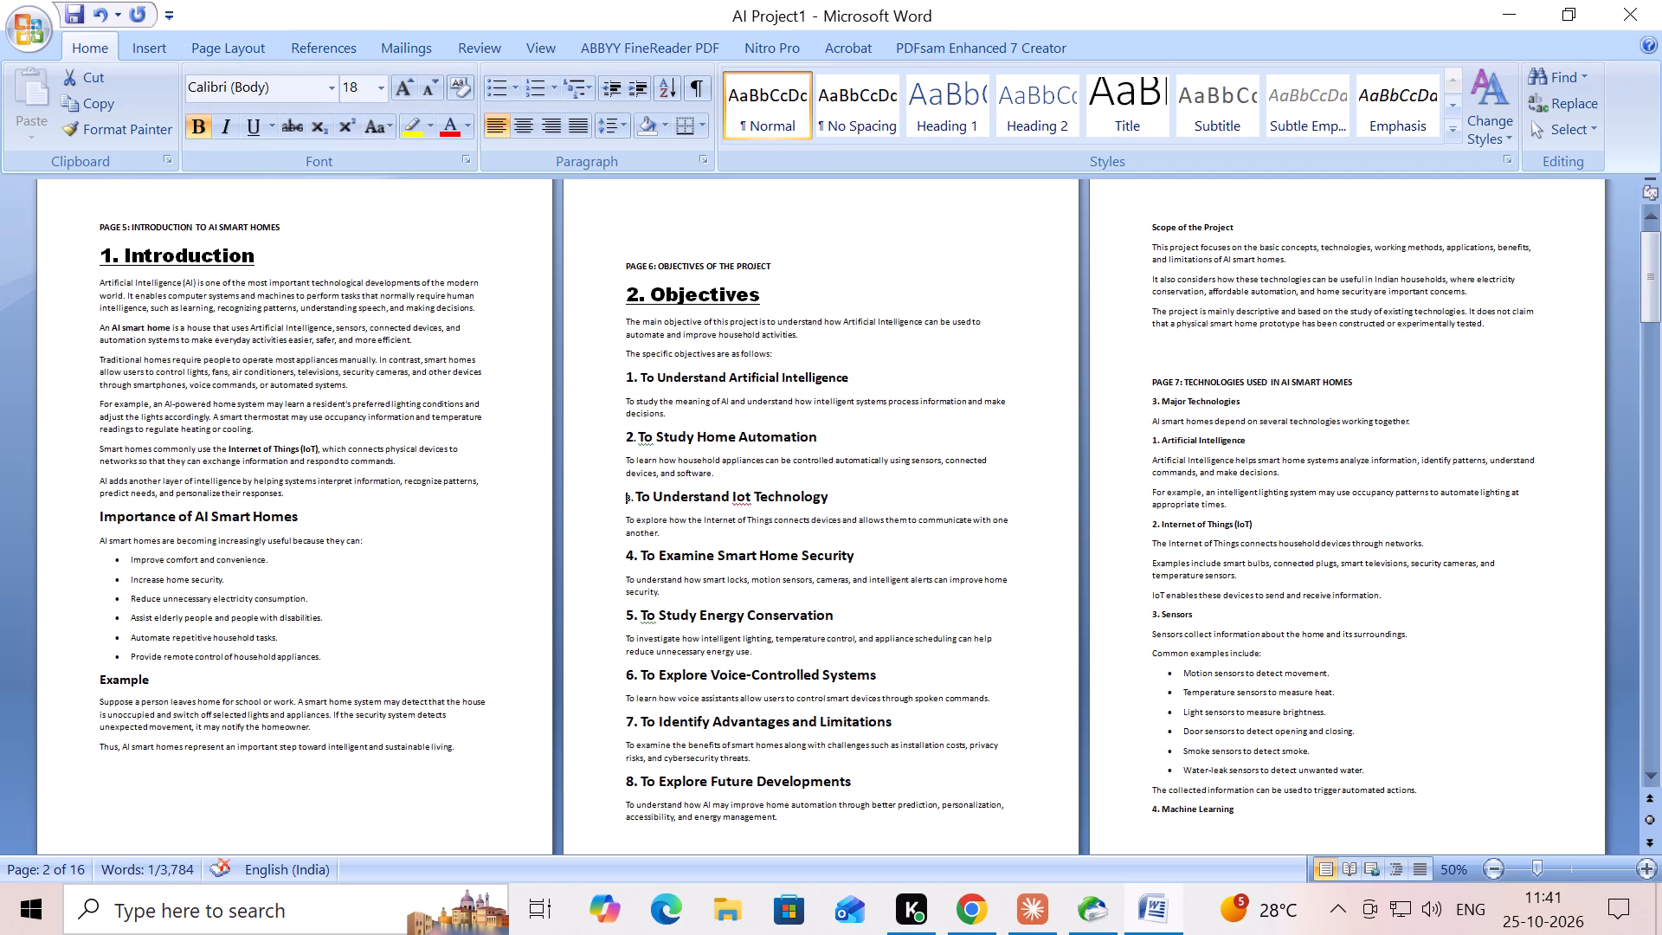
drag(625, 495, 628, 496)
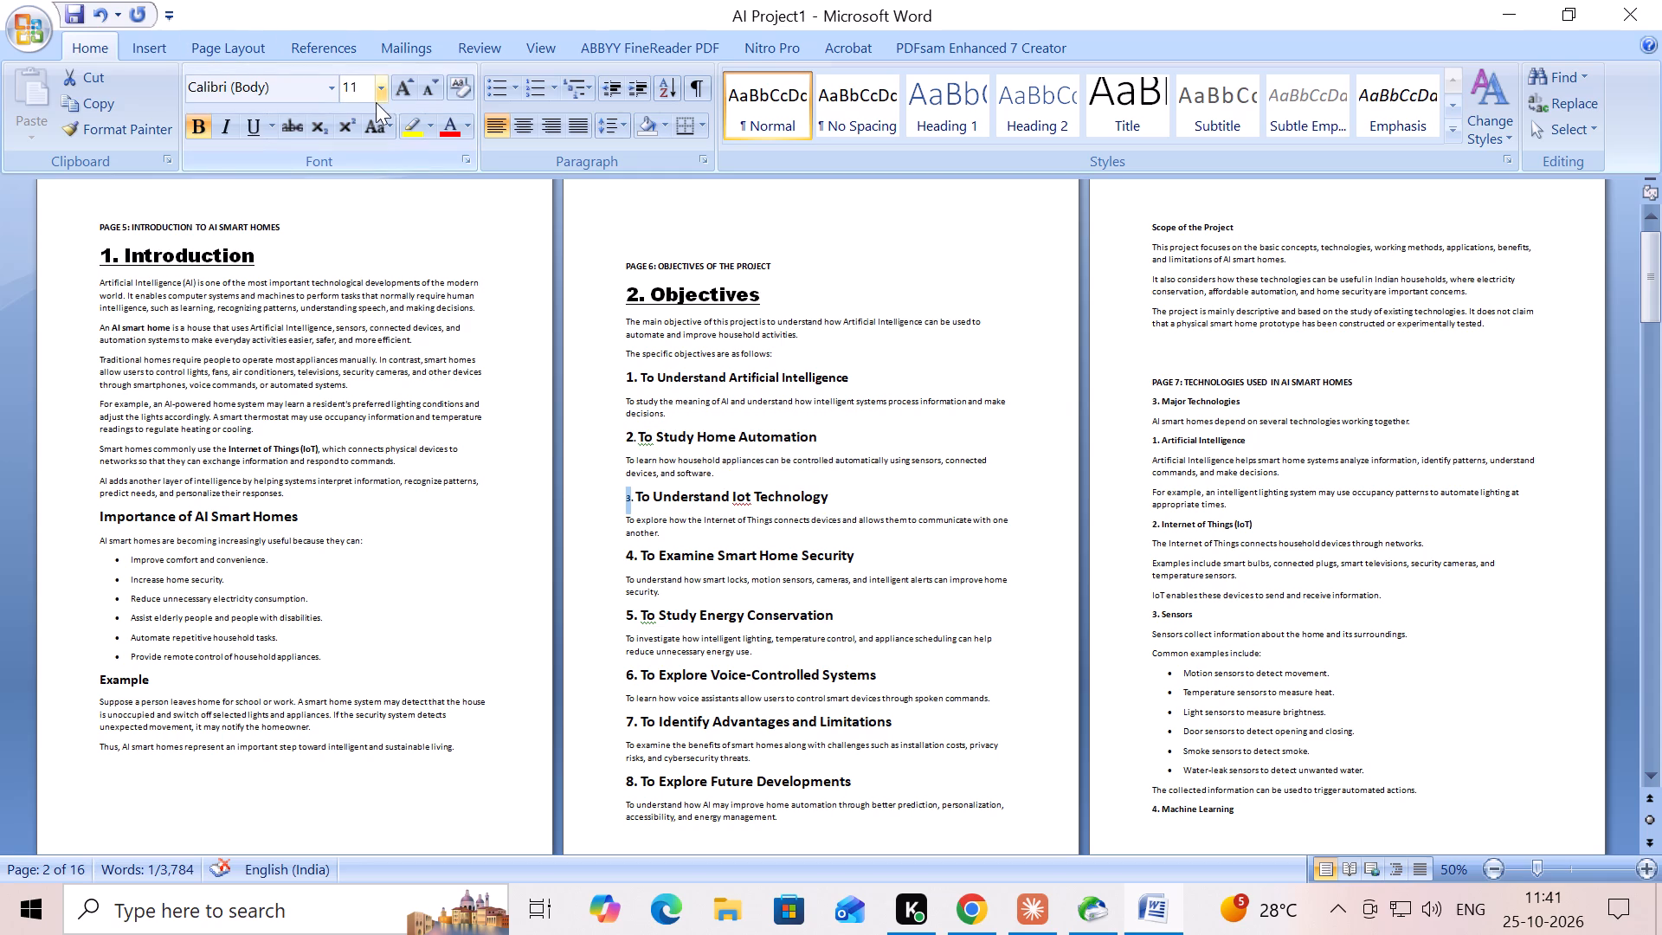
click(382, 95)
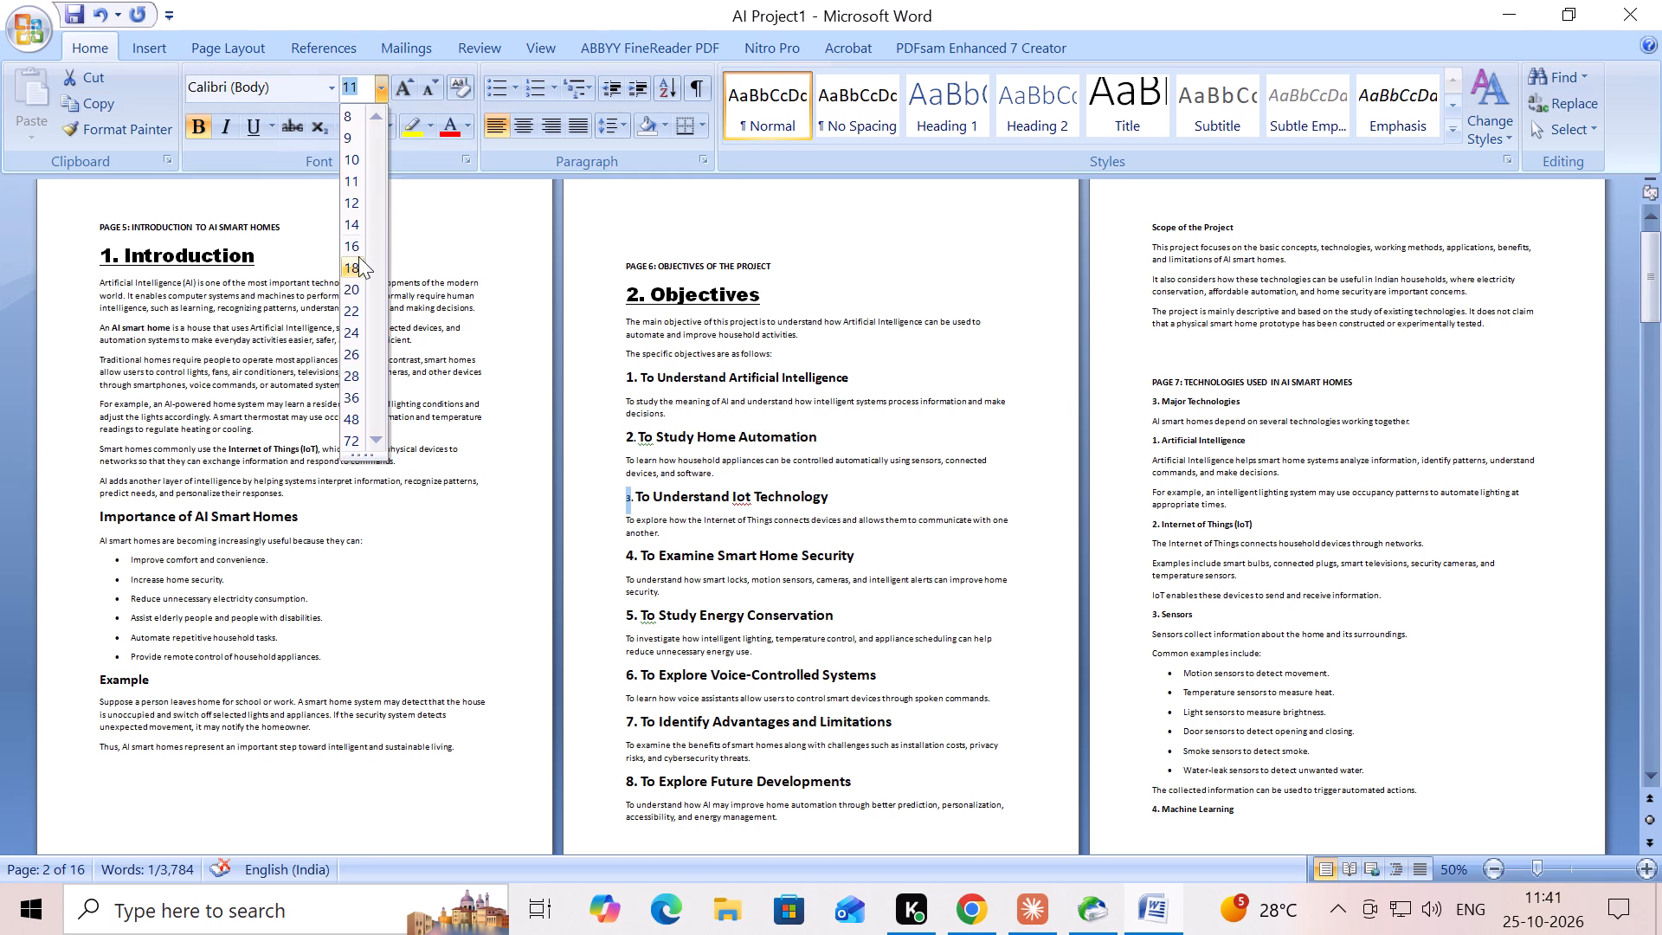
click(355, 261)
click(965, 251)
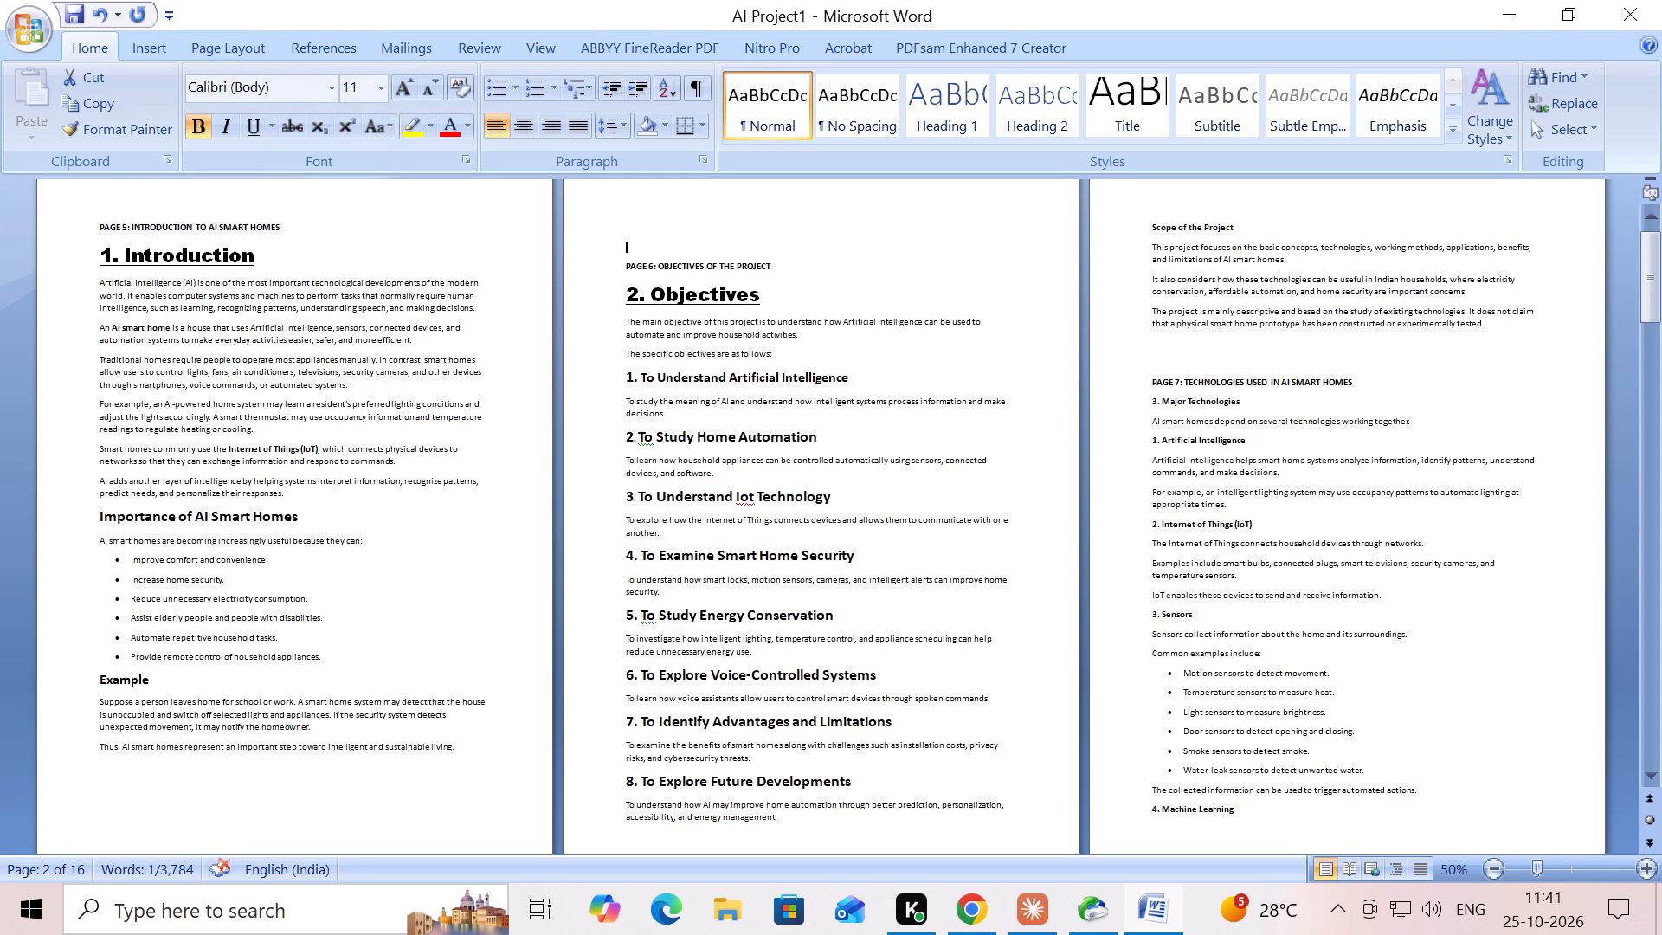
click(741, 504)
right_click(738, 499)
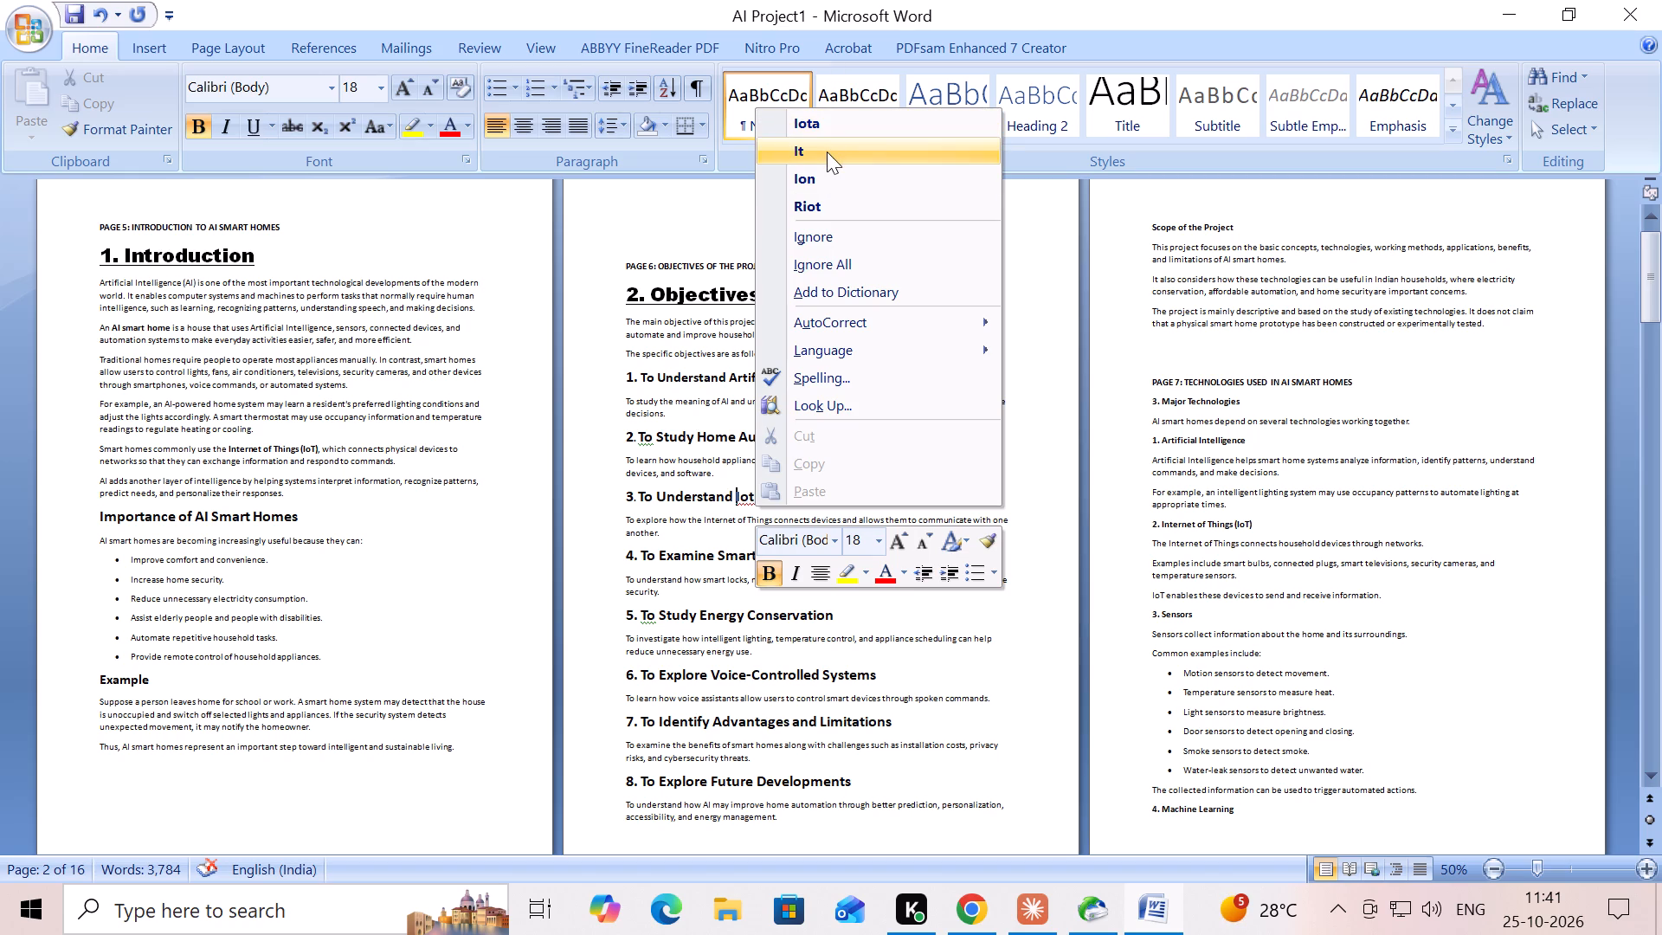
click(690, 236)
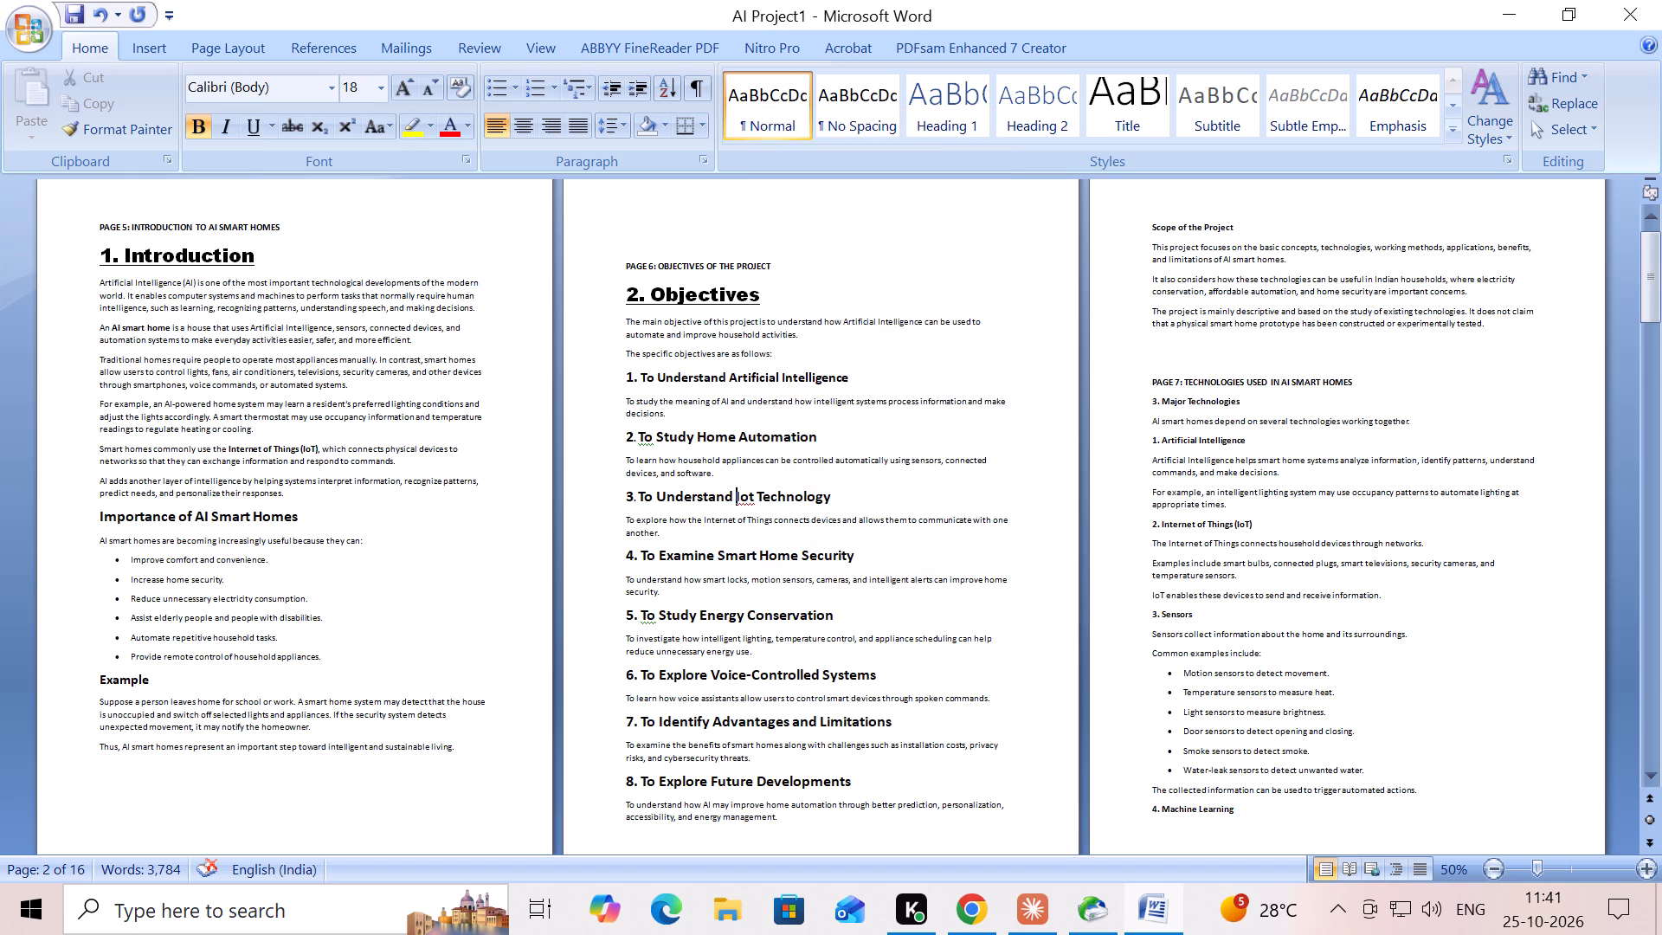
Ignore the grammar flag on "To" in objective heading 5 and the spelling flag on "Iot" in objective heading 3.
click(647, 613)
right_click(646, 613)
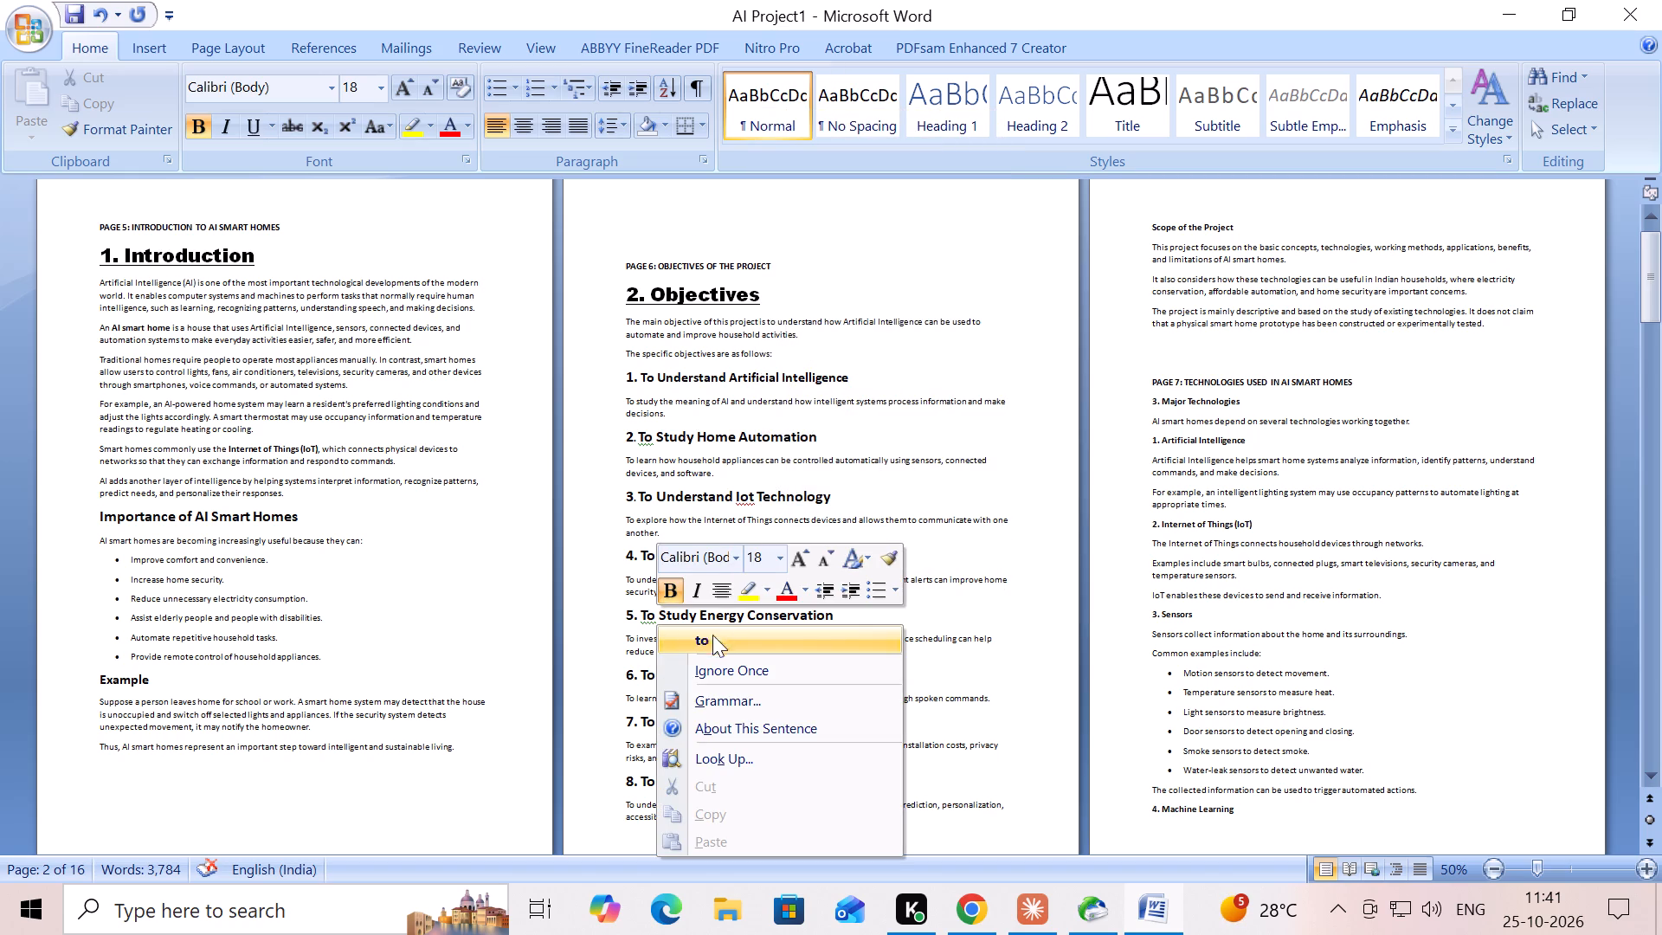
click(725, 671)
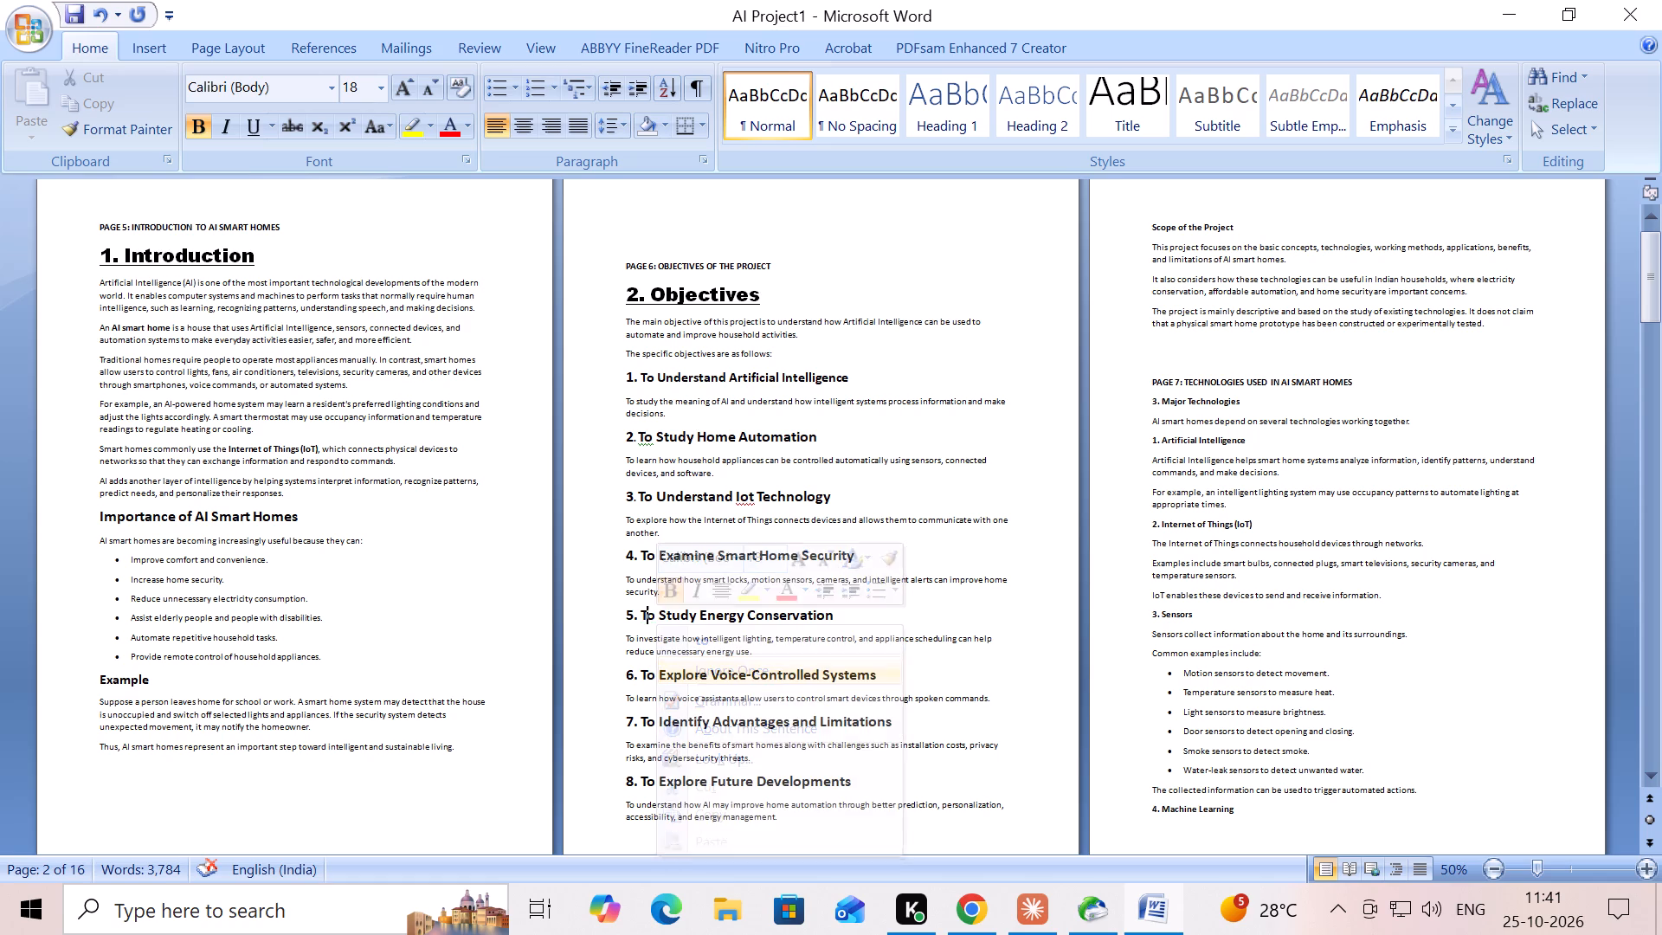
click(742, 499)
right_click(742, 506)
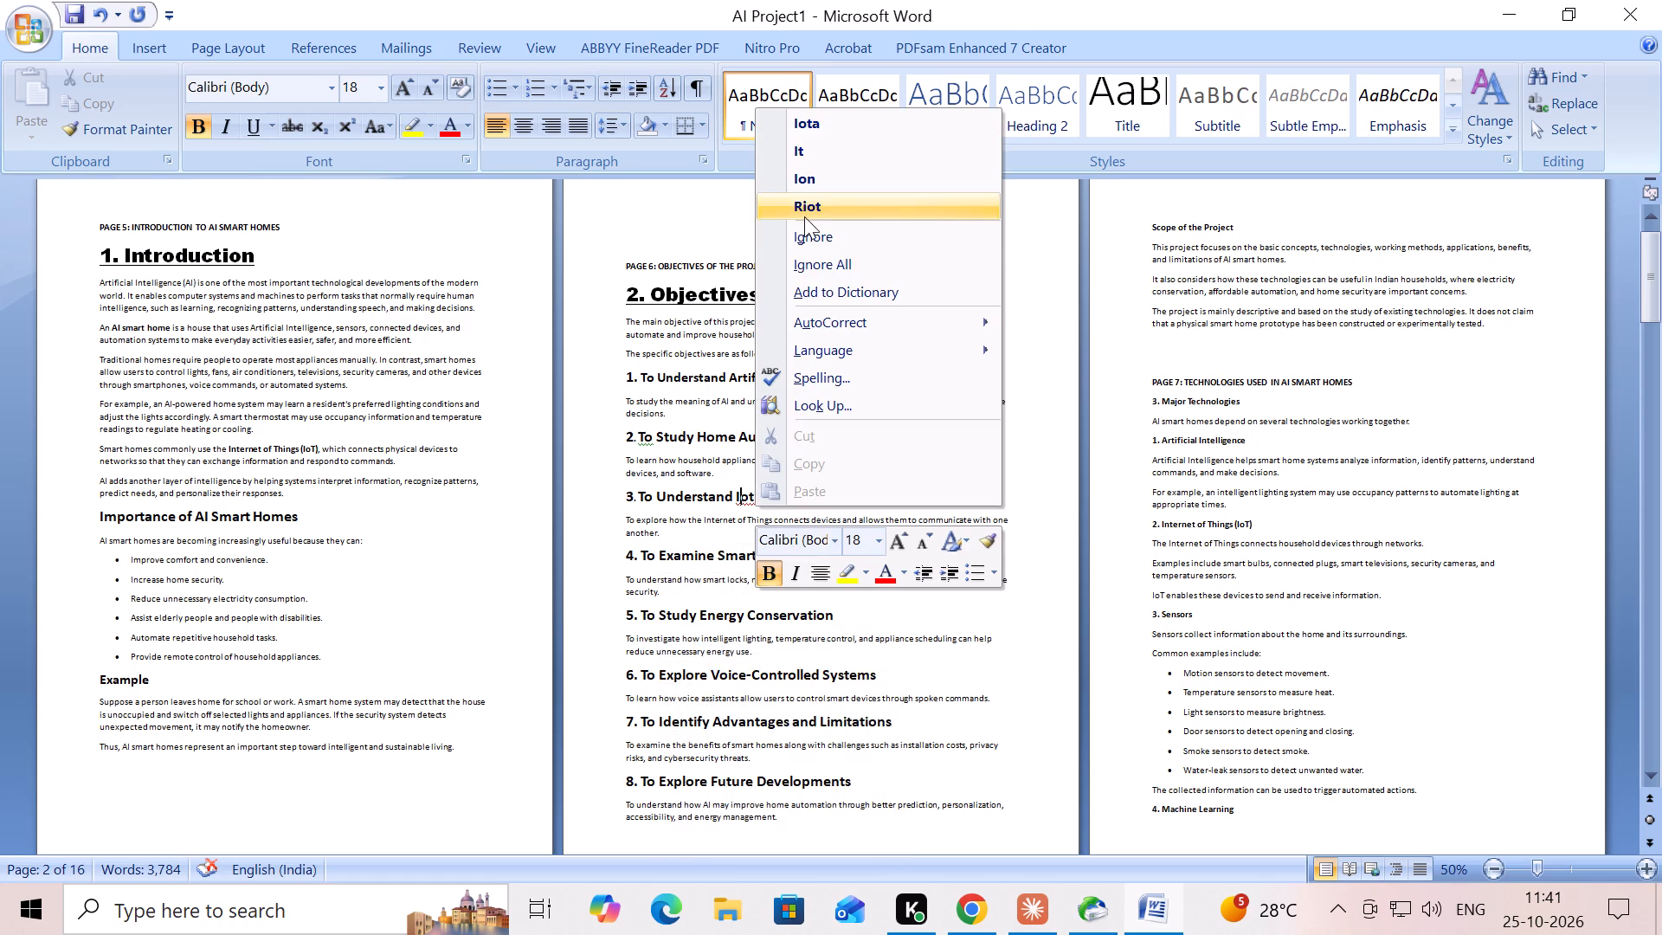
click(812, 238)
Set the "Scope of the Project" heading to font size 18.
scroll(902, 450, down, 1)
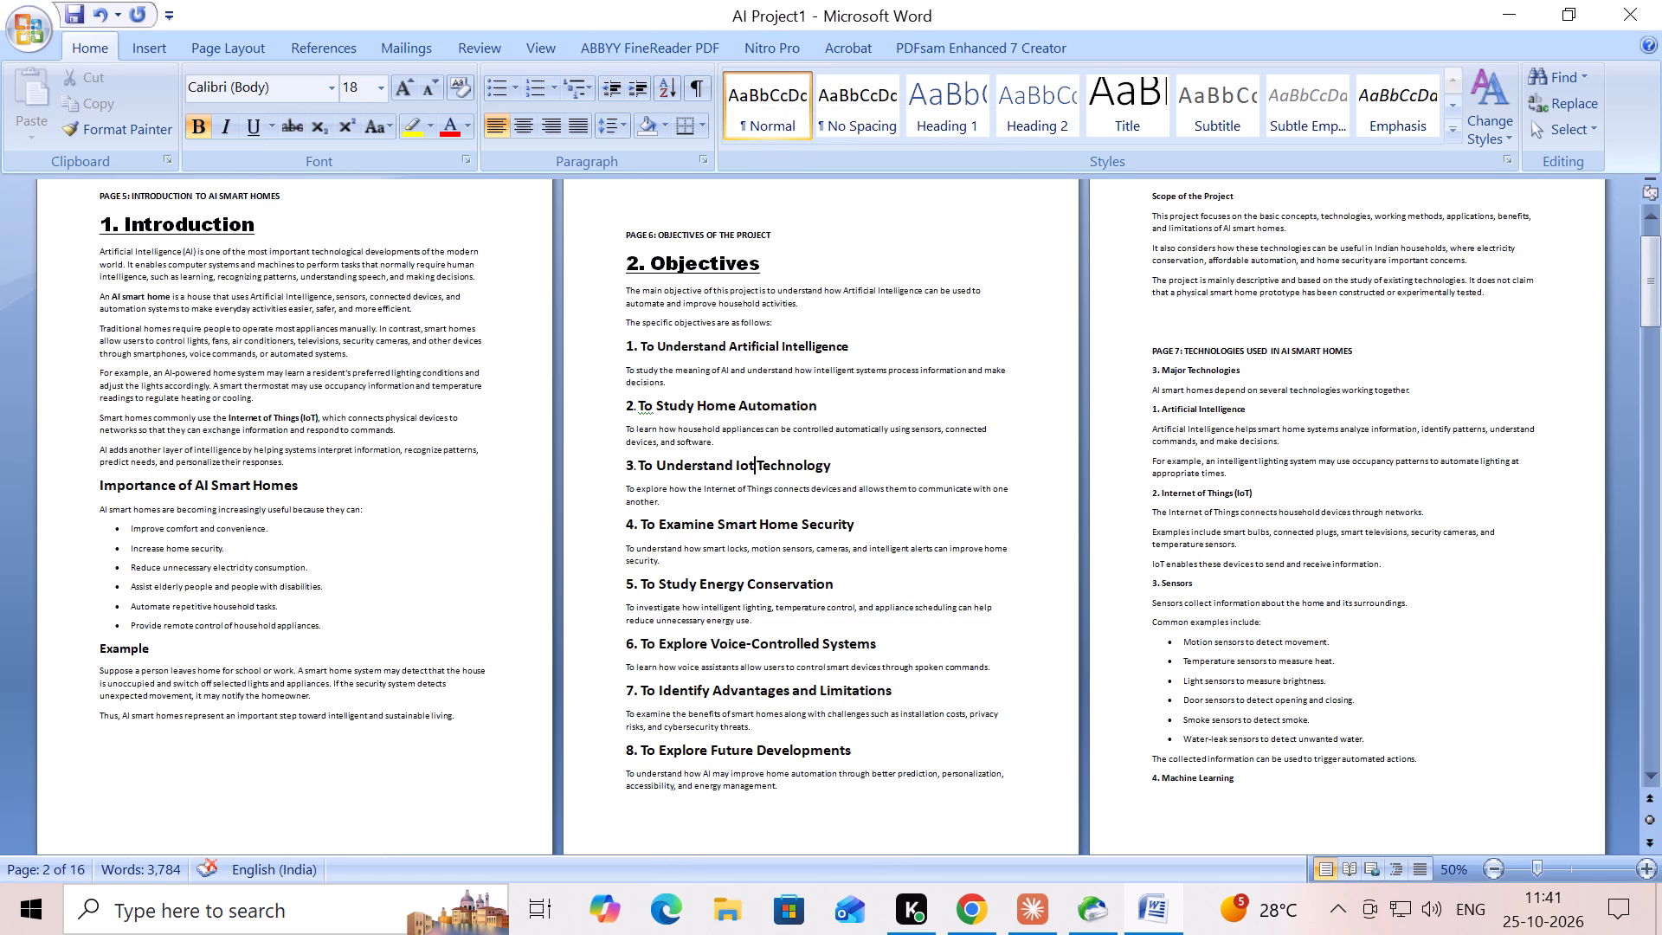
scroll(1209, 255, up, 2)
drag(1255, 243, 1114, 290)
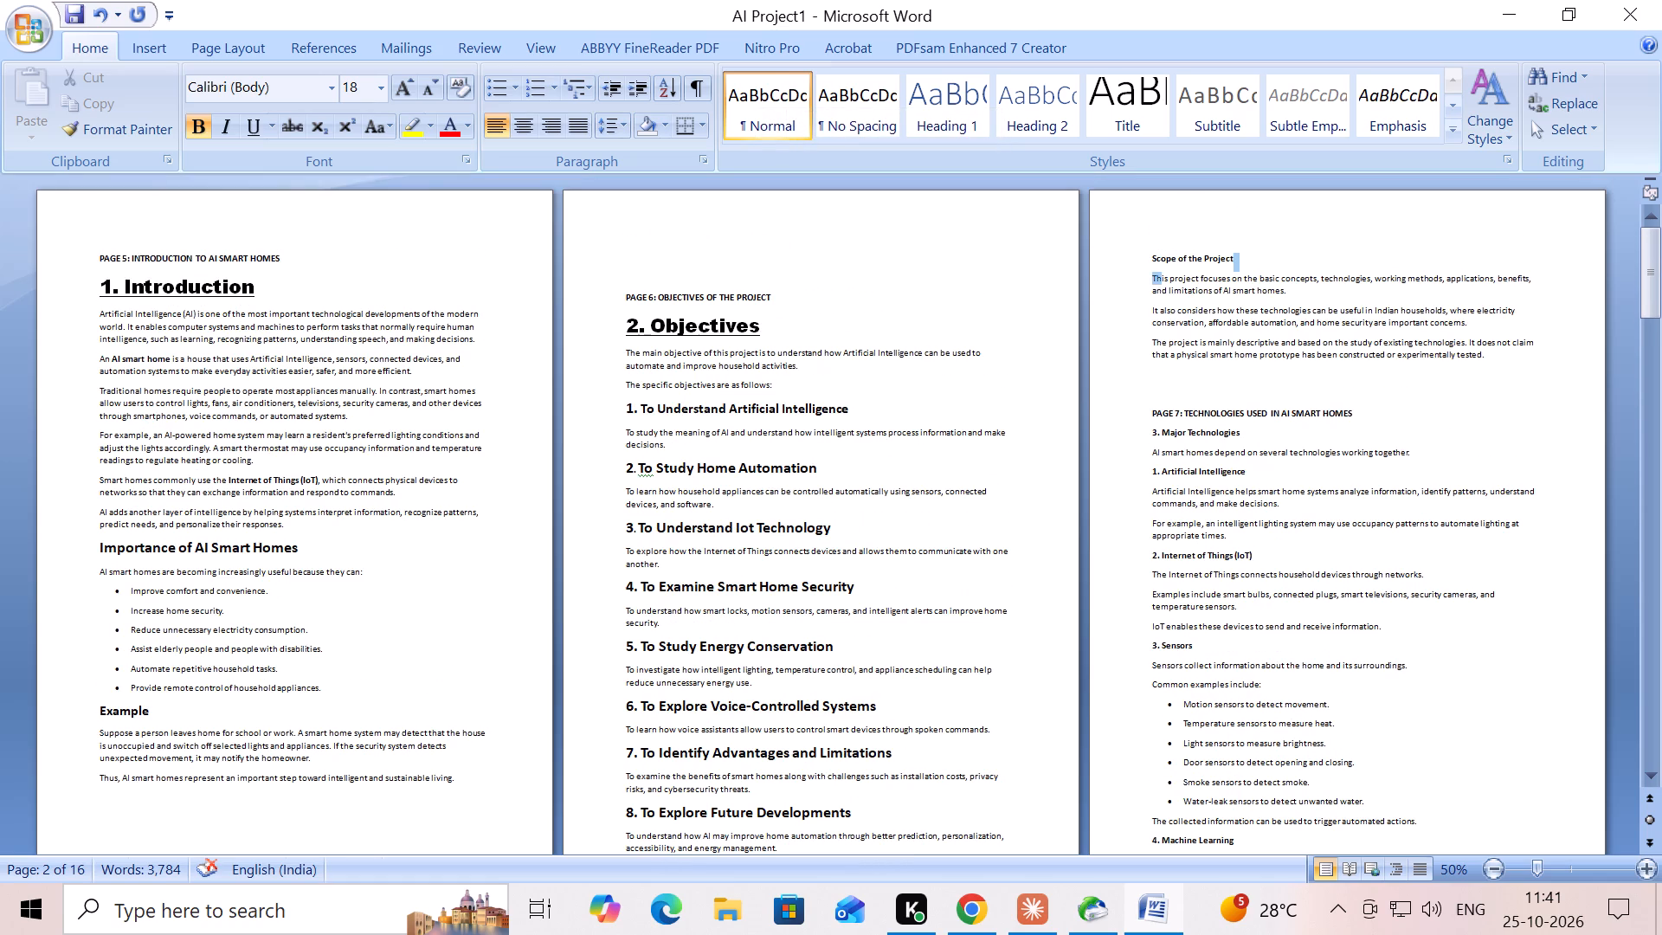
drag(1114, 290, 1129, 276)
click(1177, 247)
click(1138, 272)
drag(1143, 254, 1176, 250)
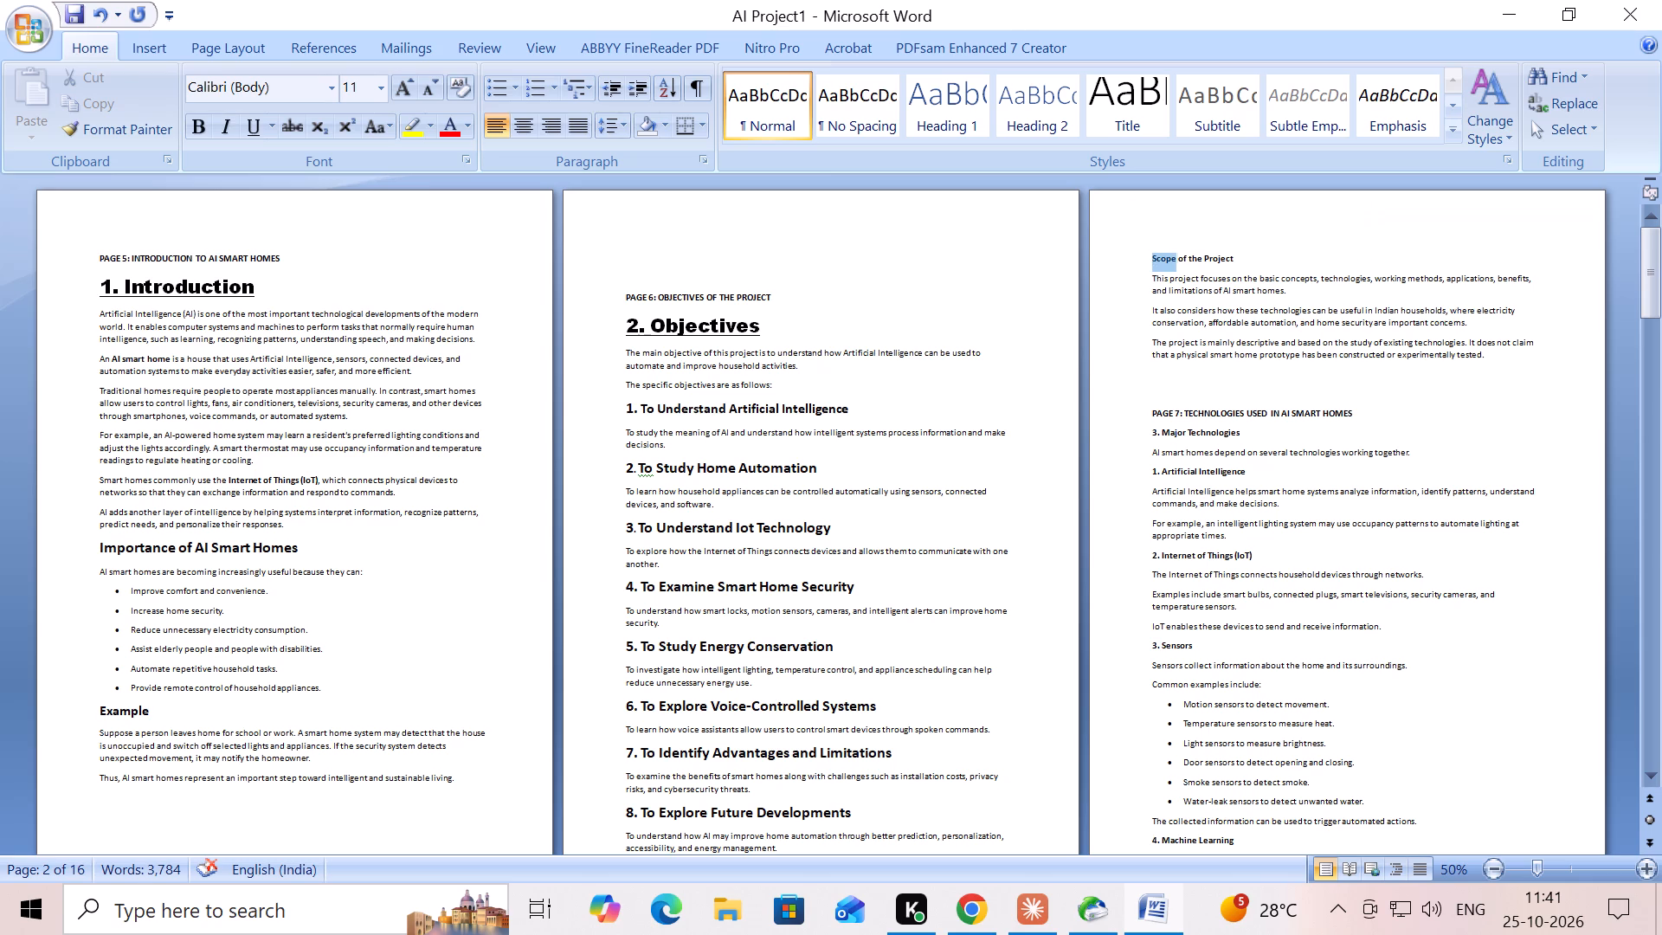
drag(1176, 250, 1228, 248)
click(382, 82)
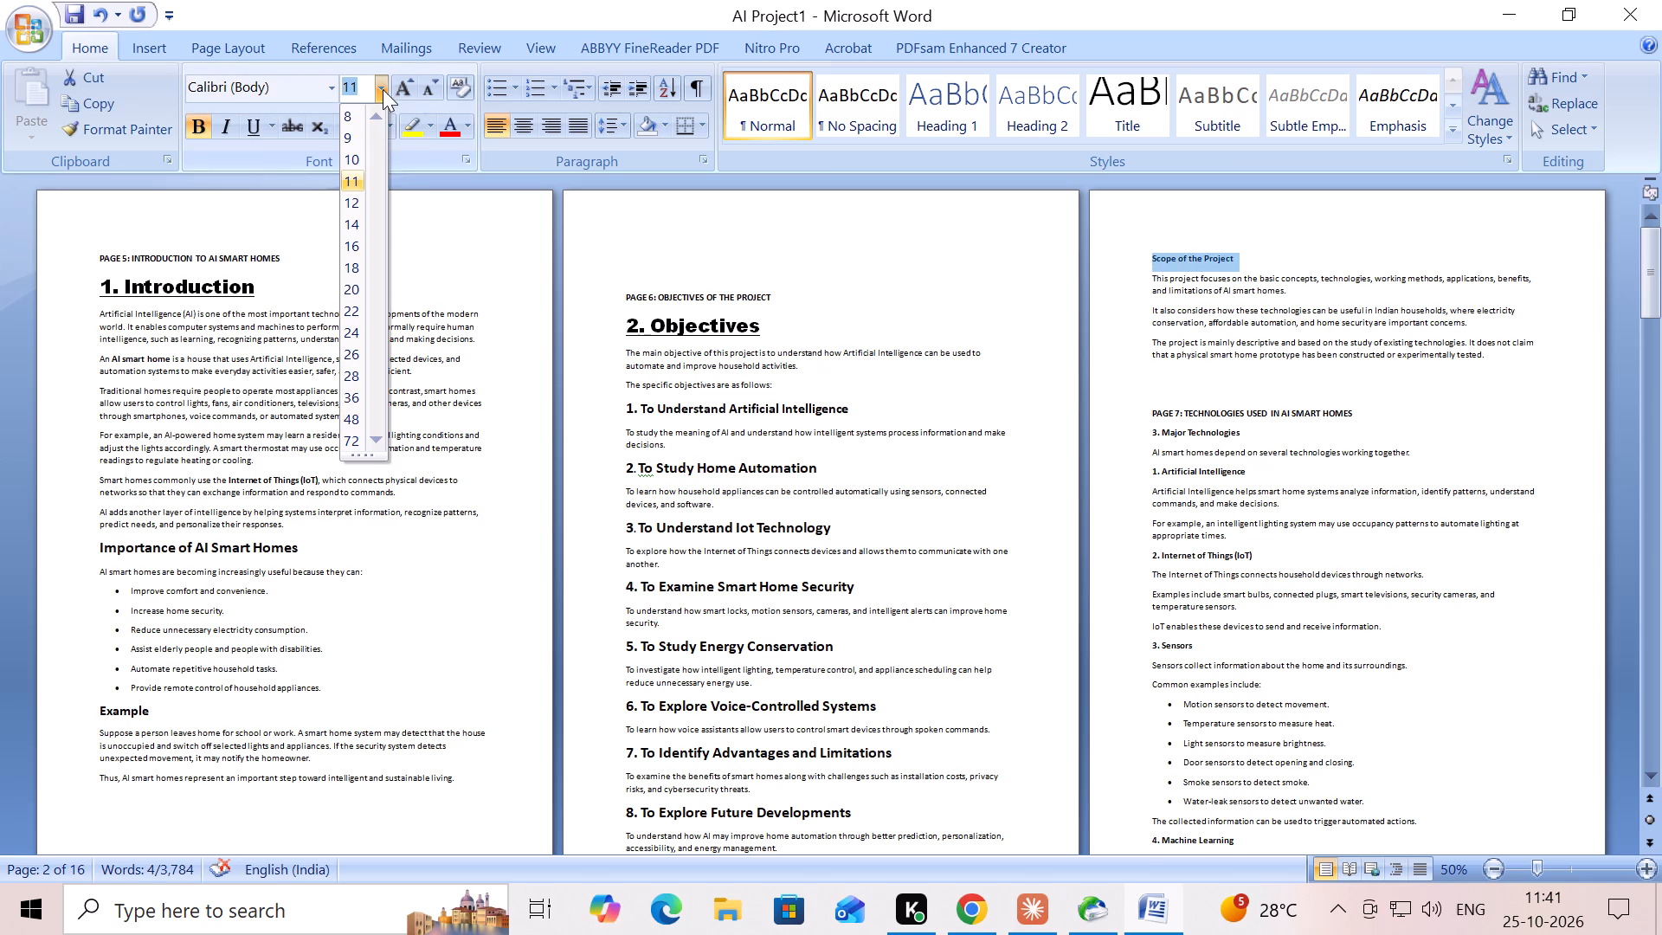
click(352, 273)
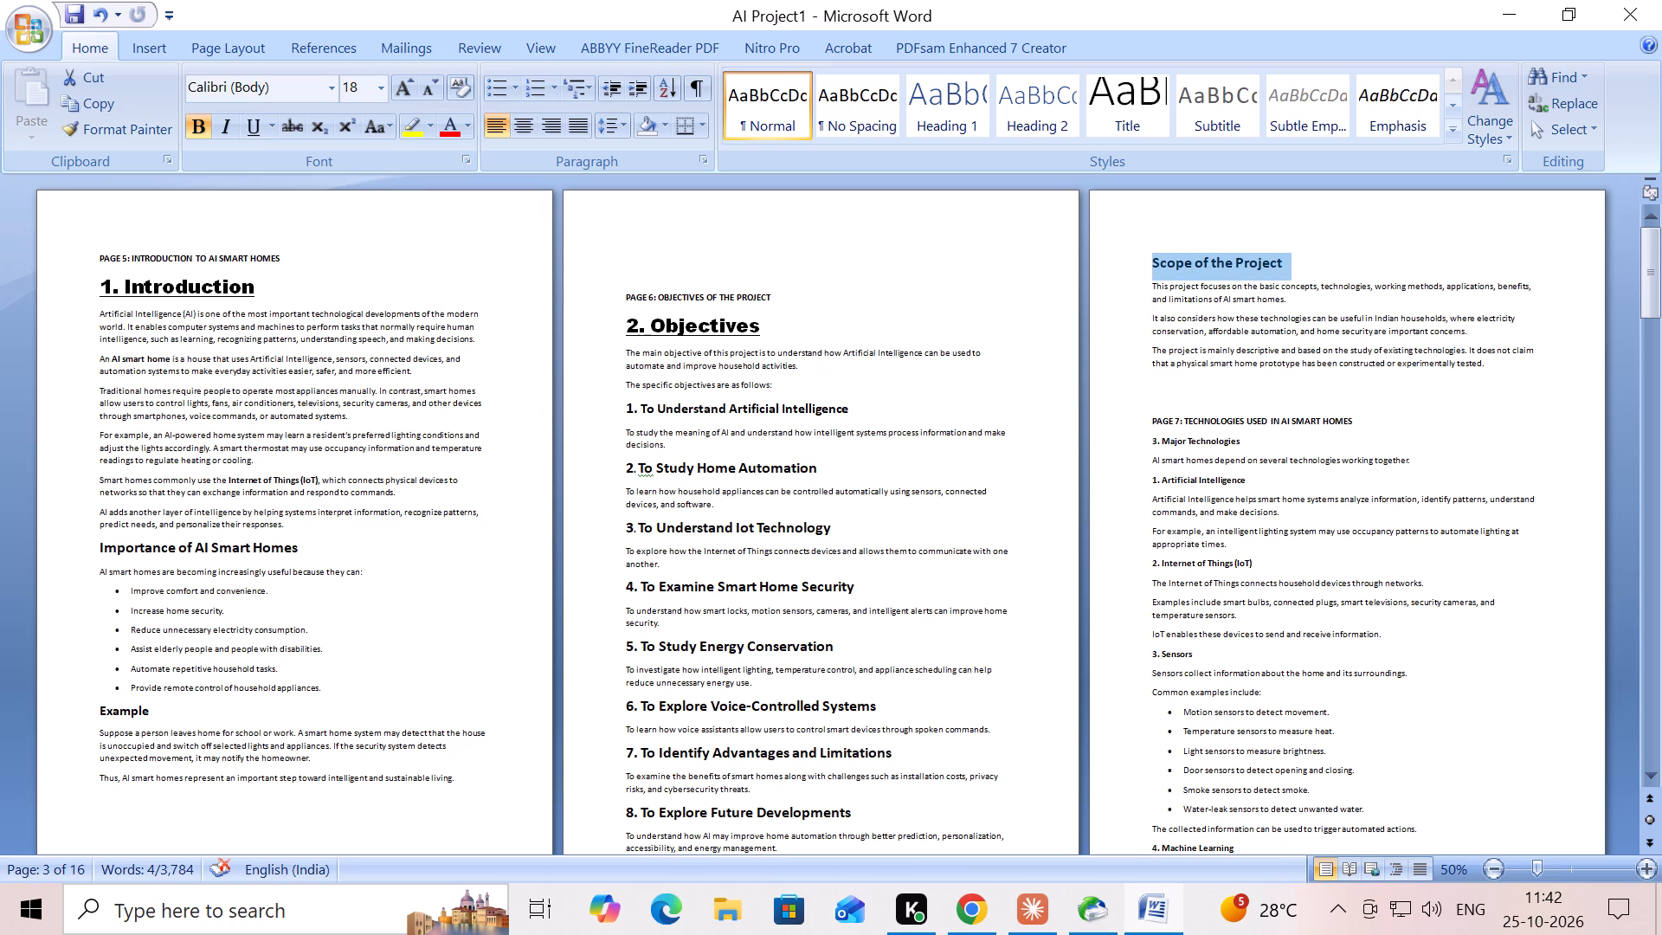
Format the "3. Major Technologies" section heading in Arial Black, font size 22, with an underline.
scroll(1003, 483, down, 1)
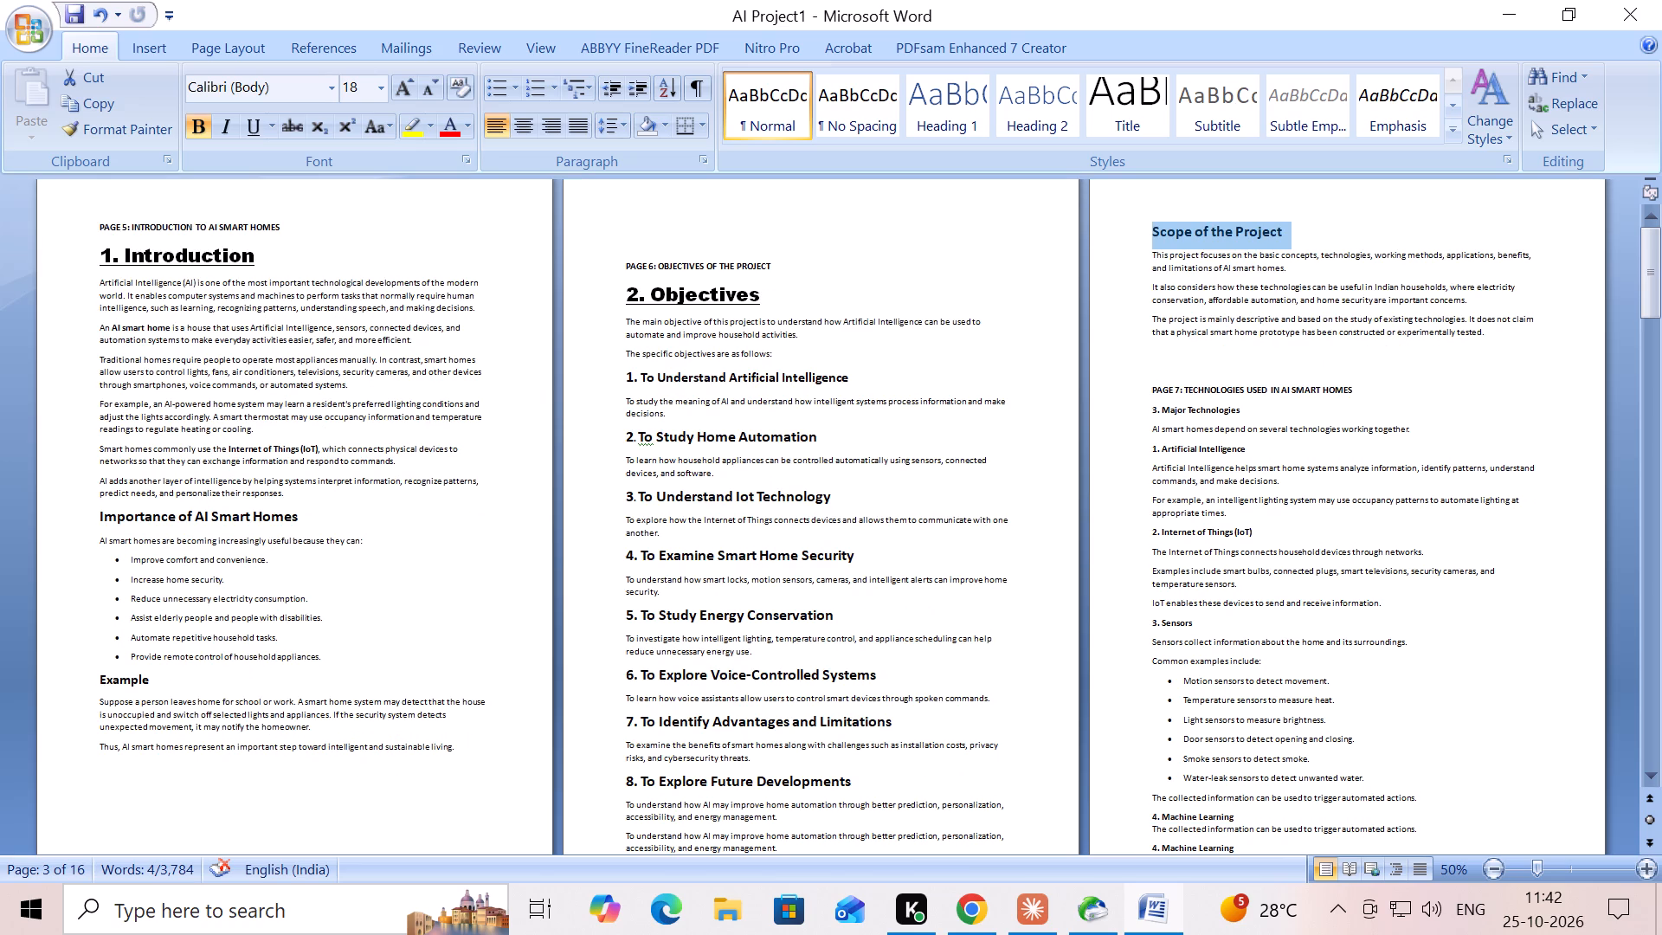
drag(1250, 408, 1193, 411)
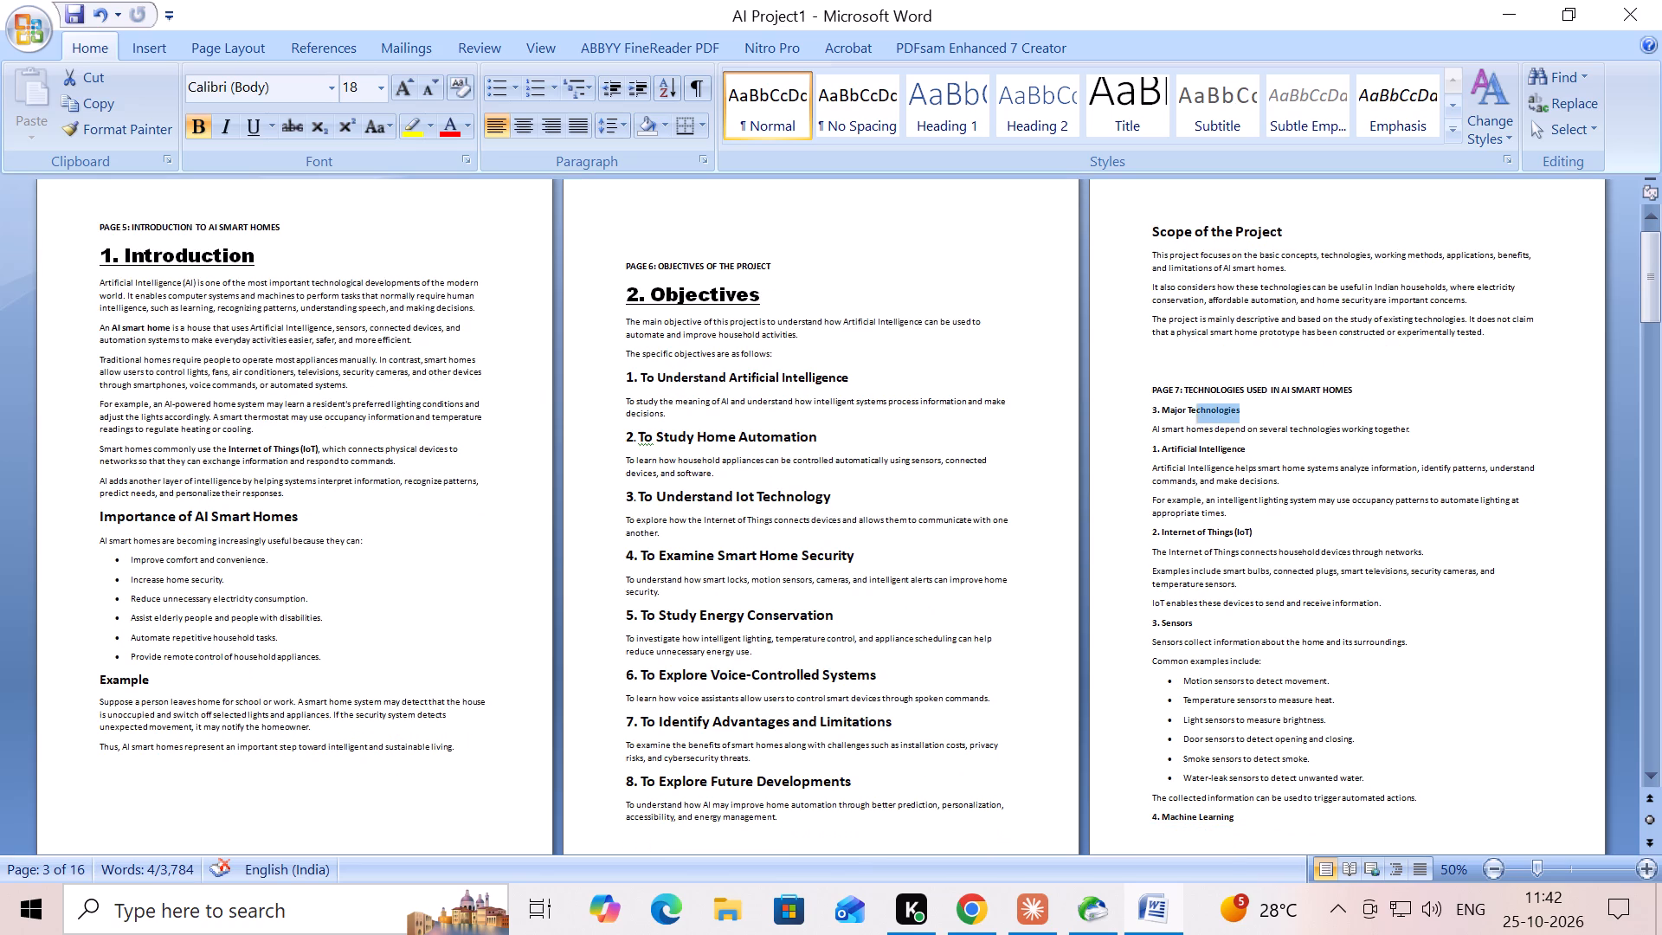
drag(1193, 411, 1122, 422)
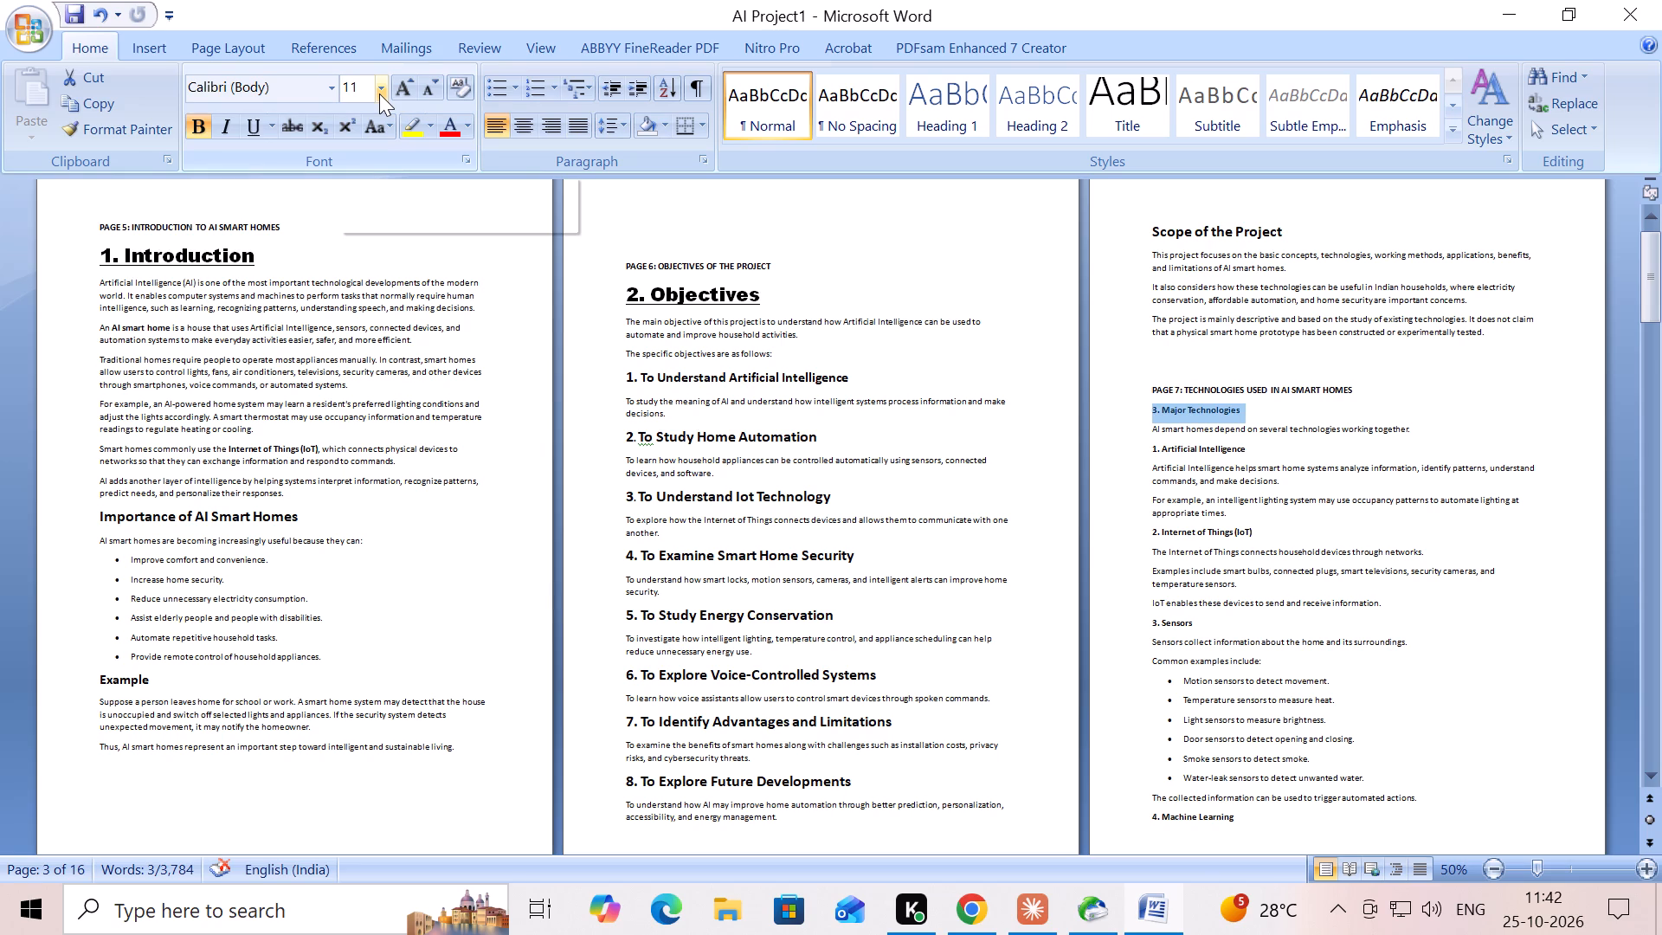
click(379, 93)
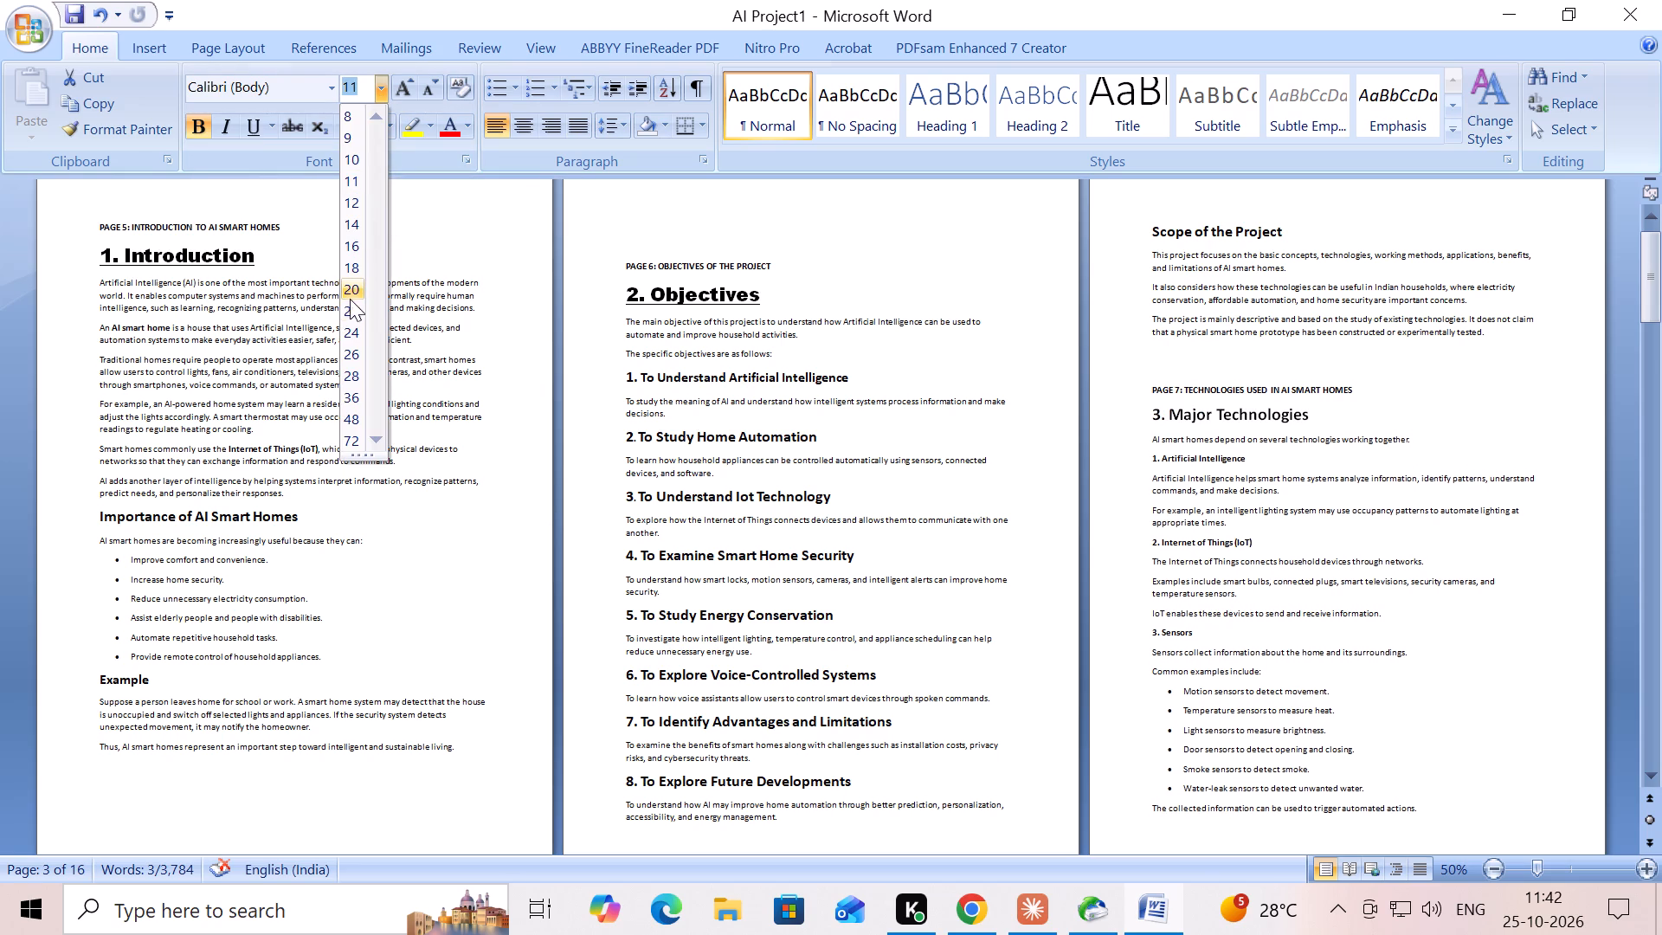
click(355, 319)
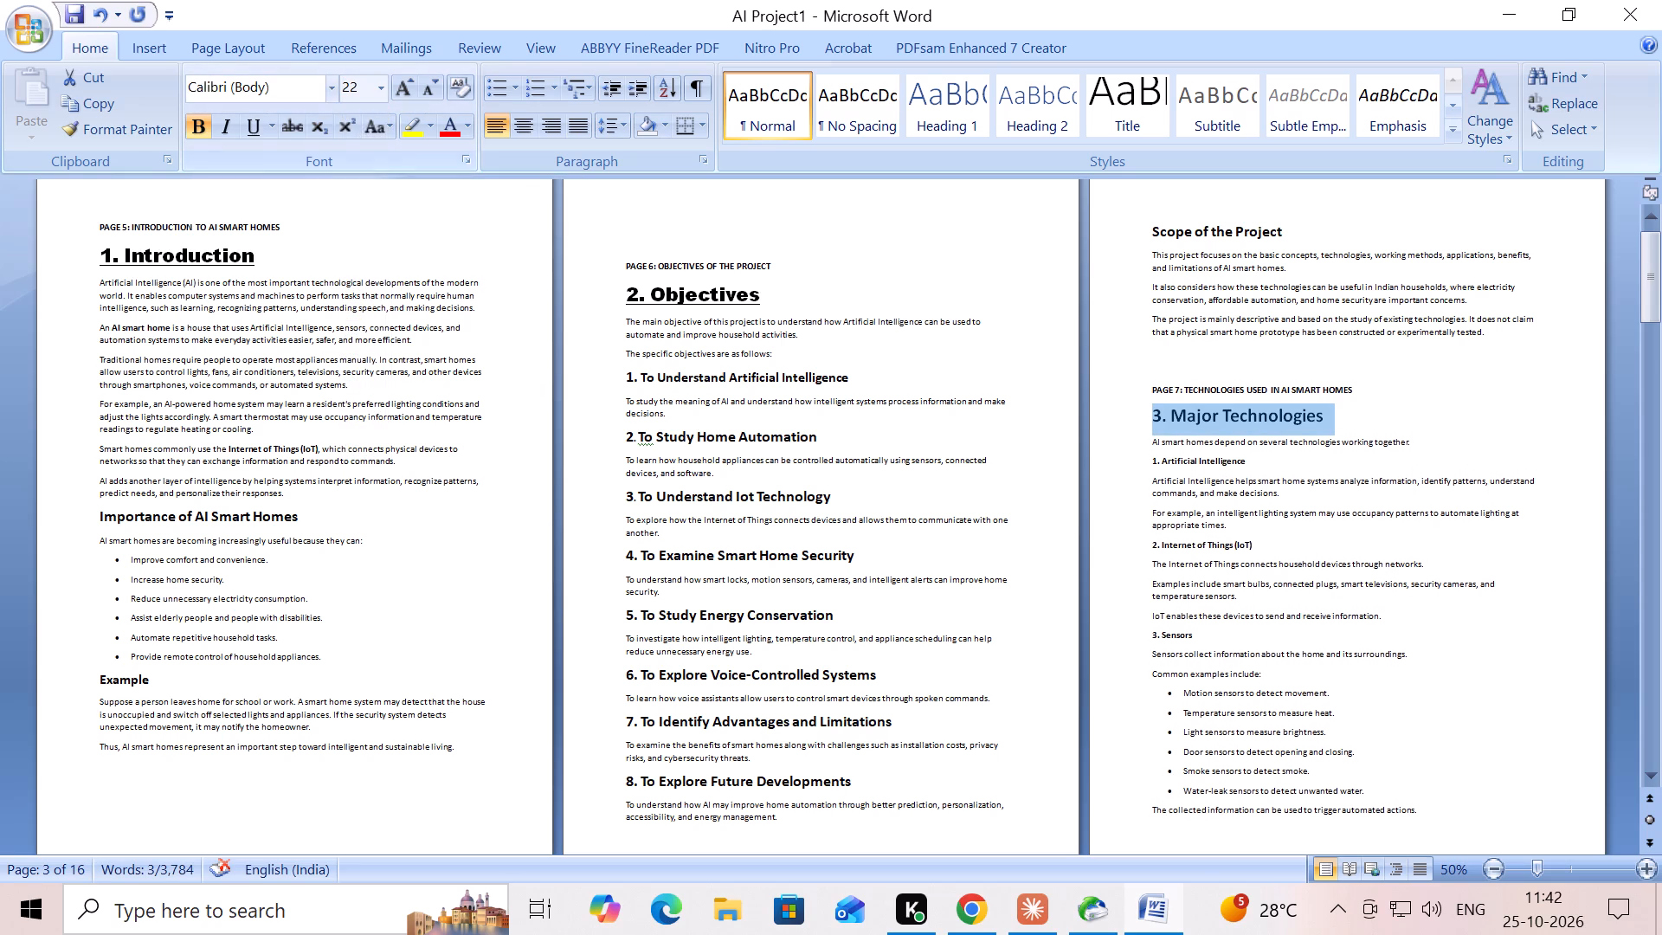
click(338, 92)
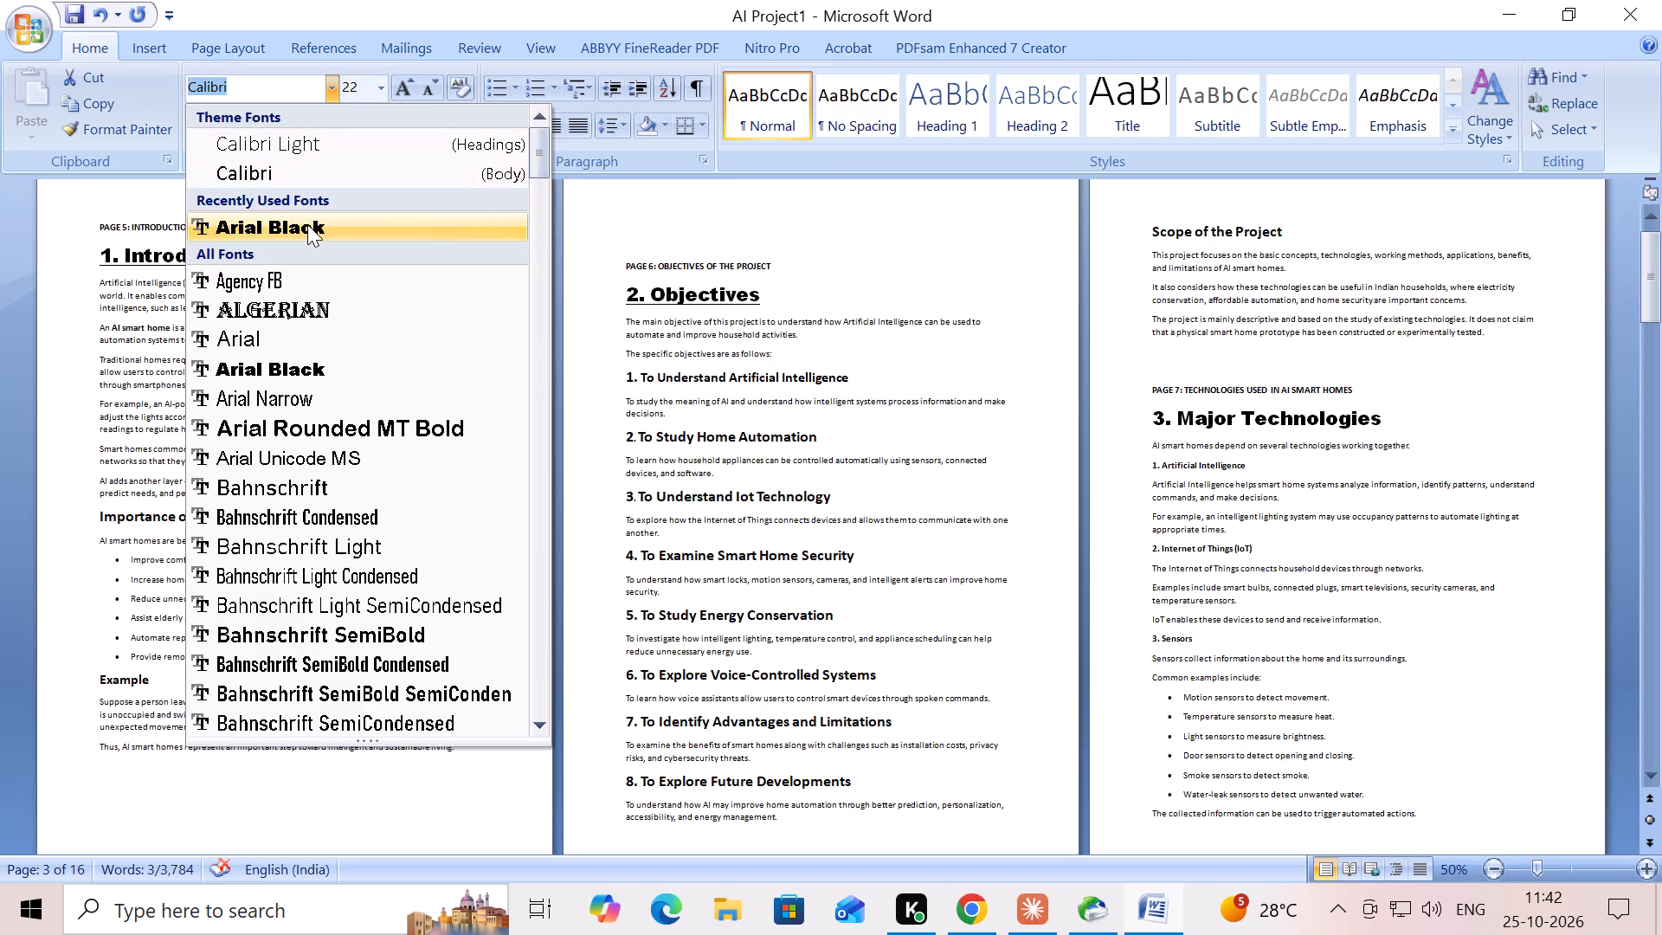
click(307, 224)
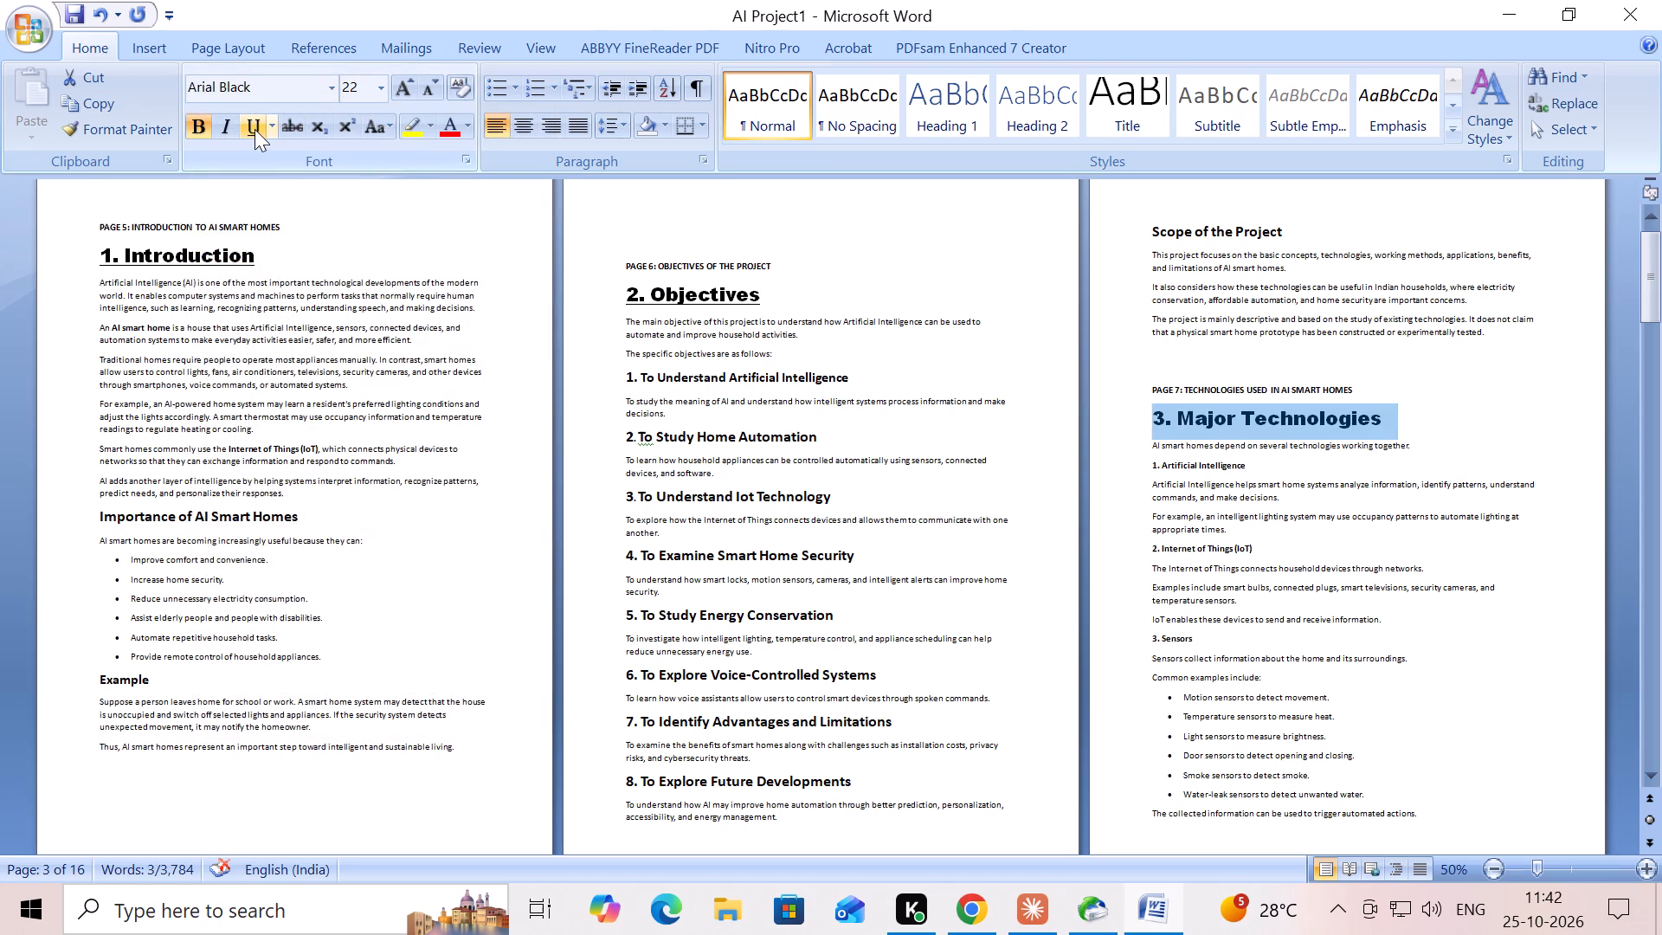
click(254, 129)
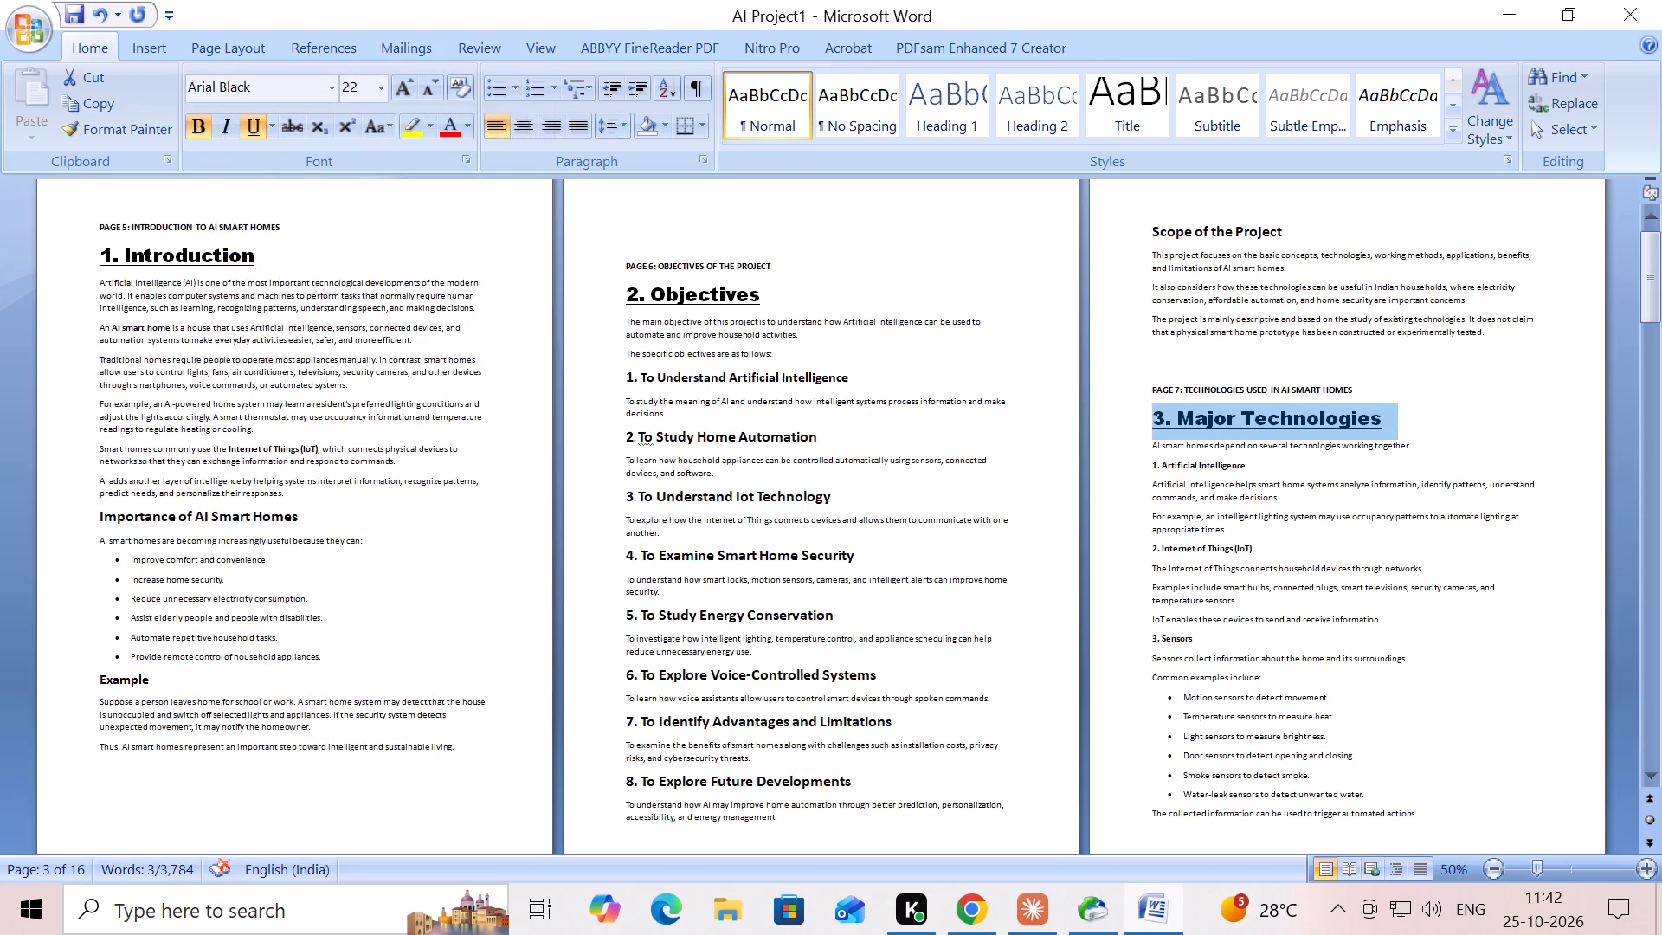
Set the "1. Artificial Intelligence" subheading under Major Technologies to font size 18.
scroll(1314, 425, down, 2)
drag(1244, 397, 1093, 422)
click(1133, 427)
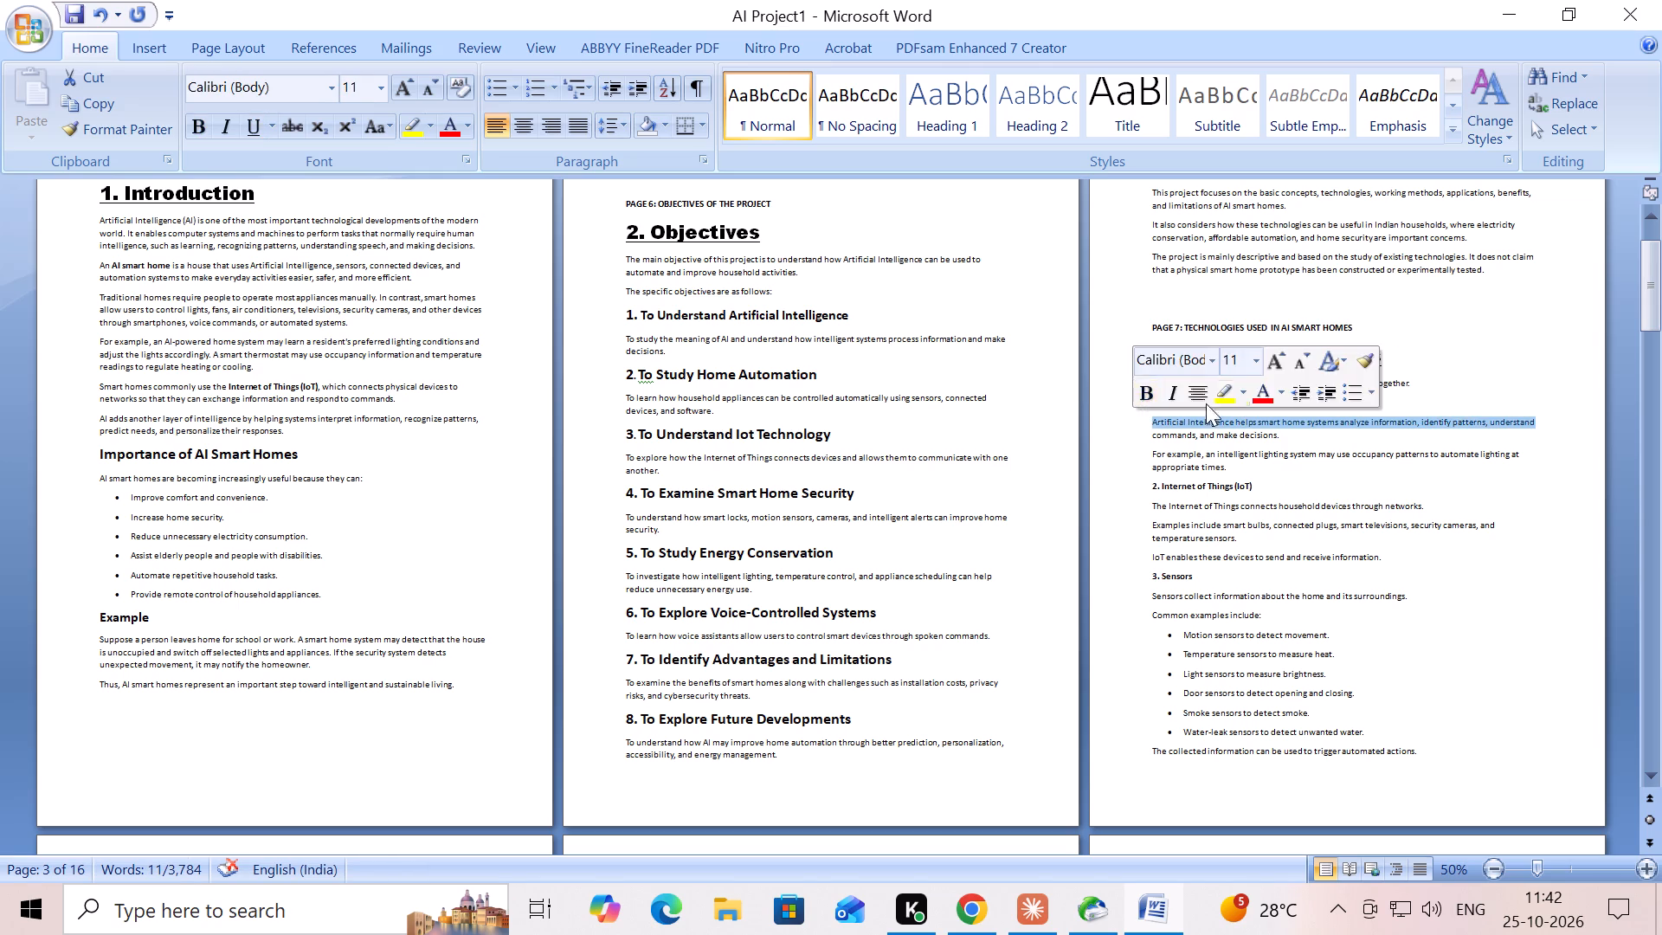
click(1111, 448)
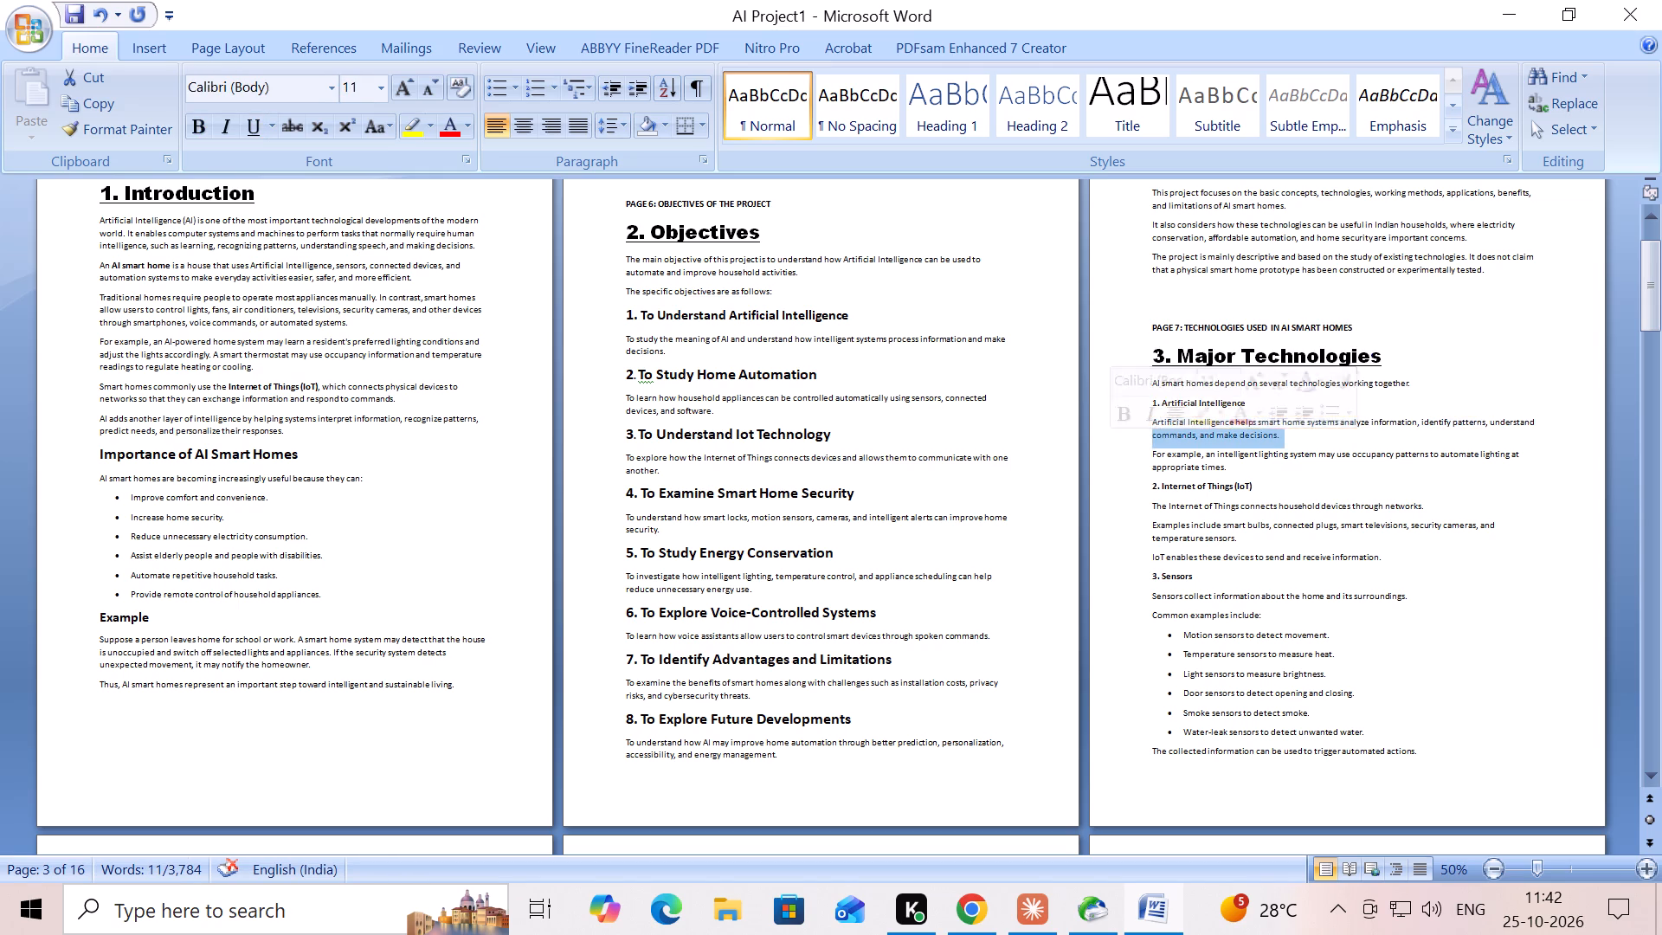
click(1447, 385)
drag(1254, 404, 1234, 402)
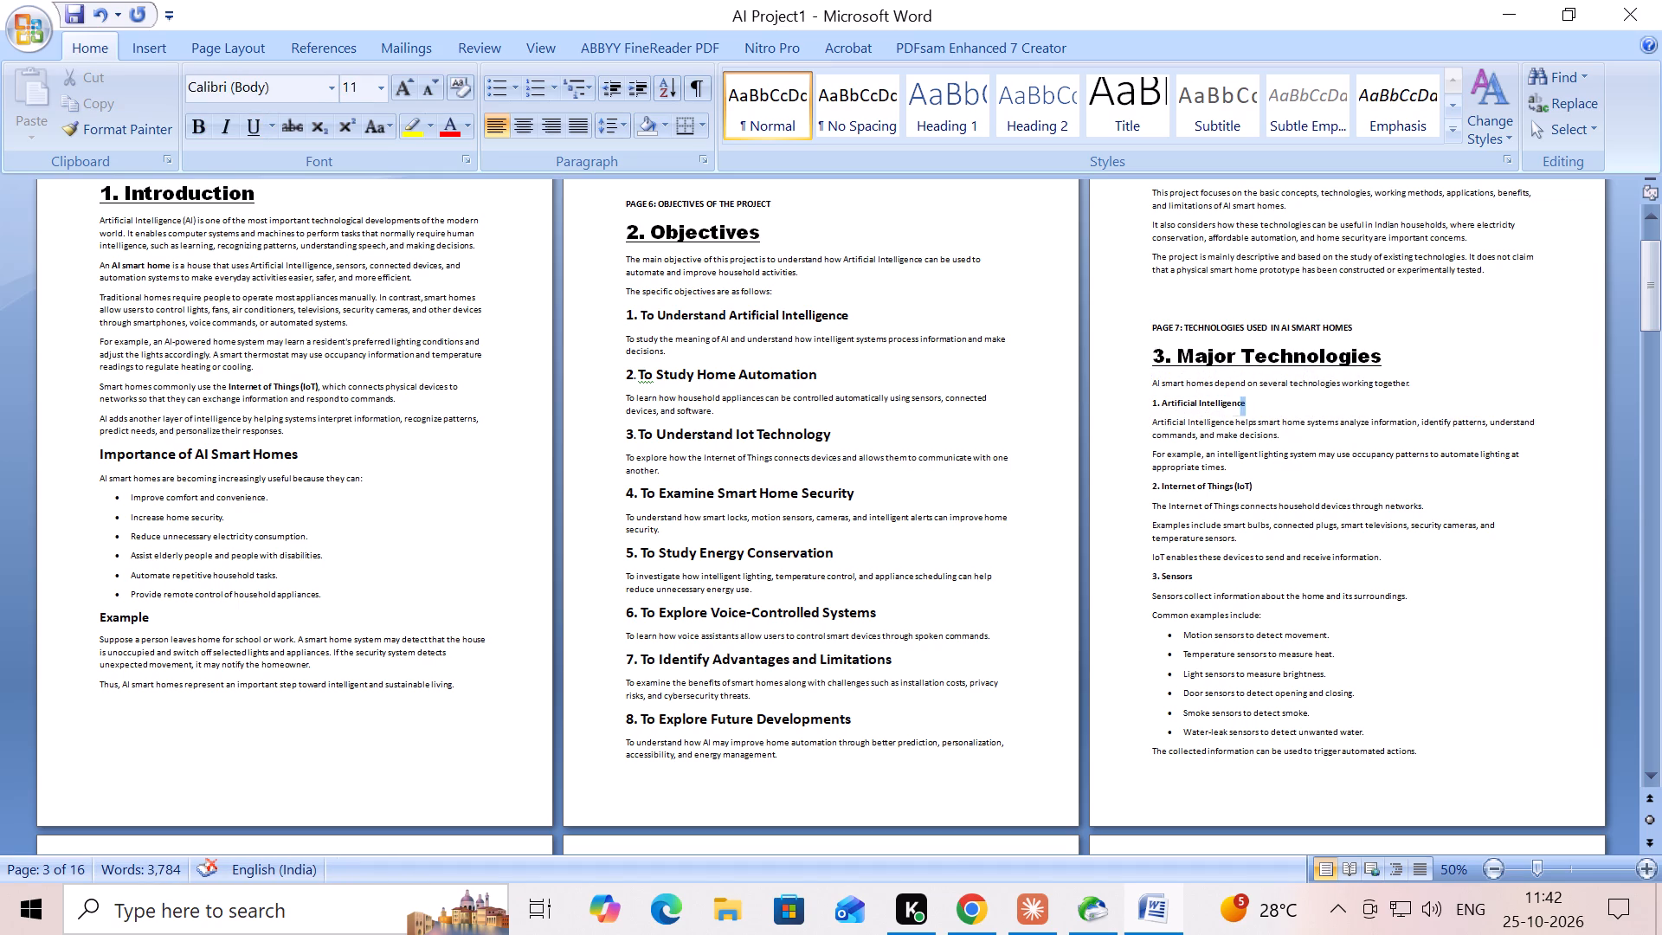
drag(1234, 402, 1131, 408)
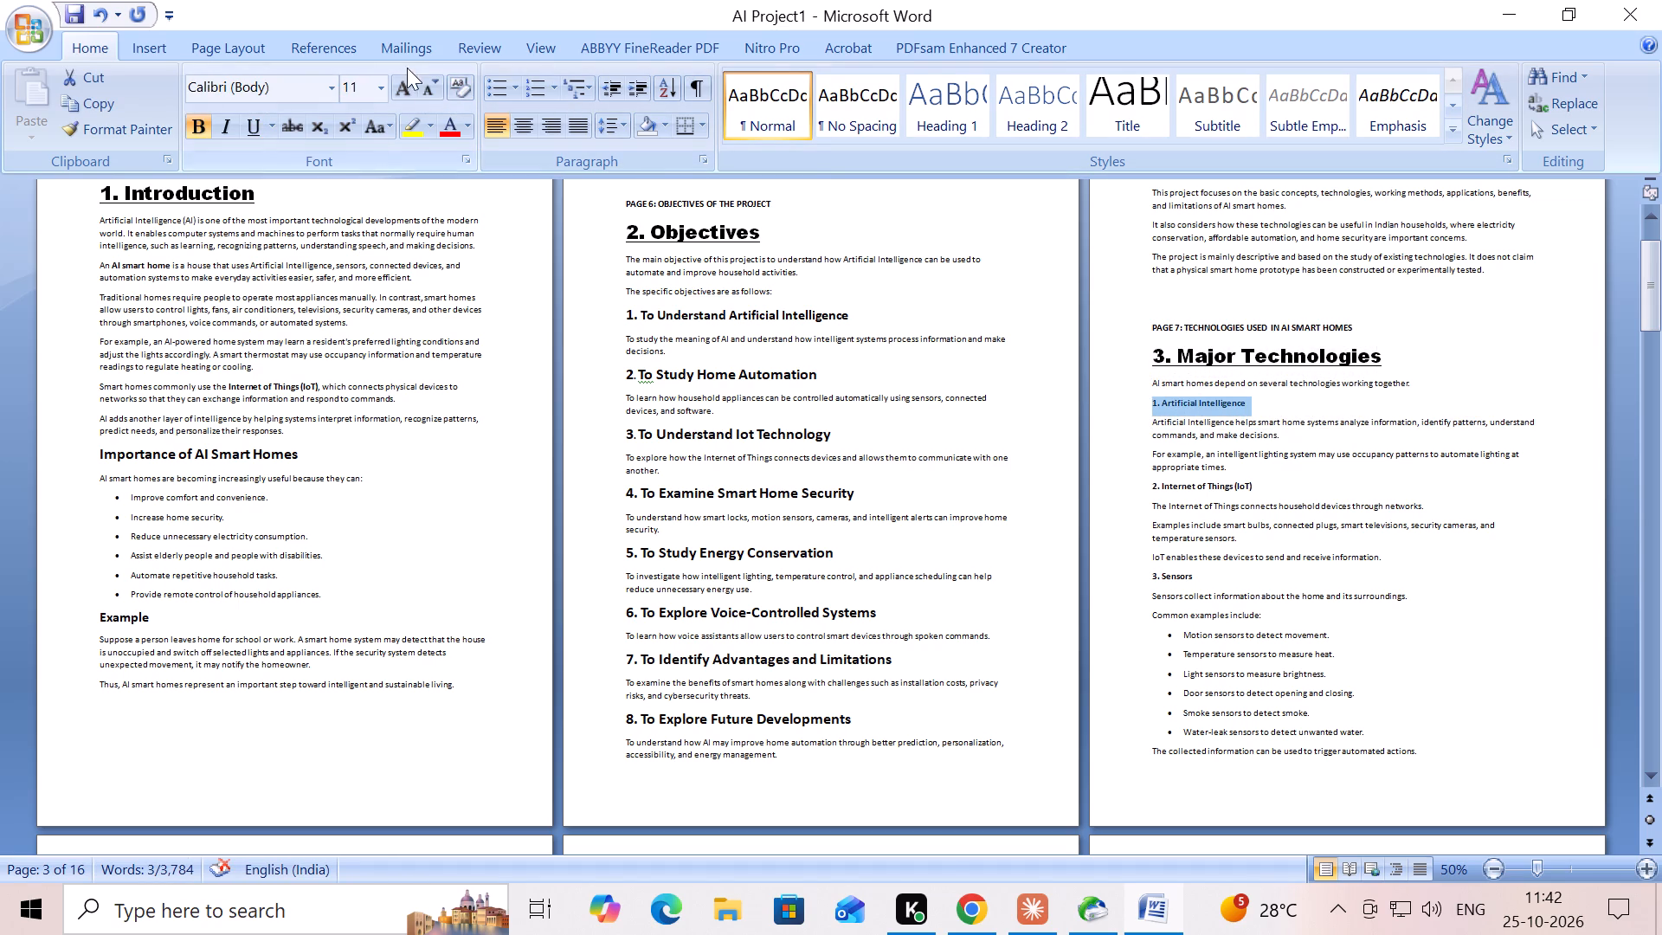
click(394, 87)
click(385, 91)
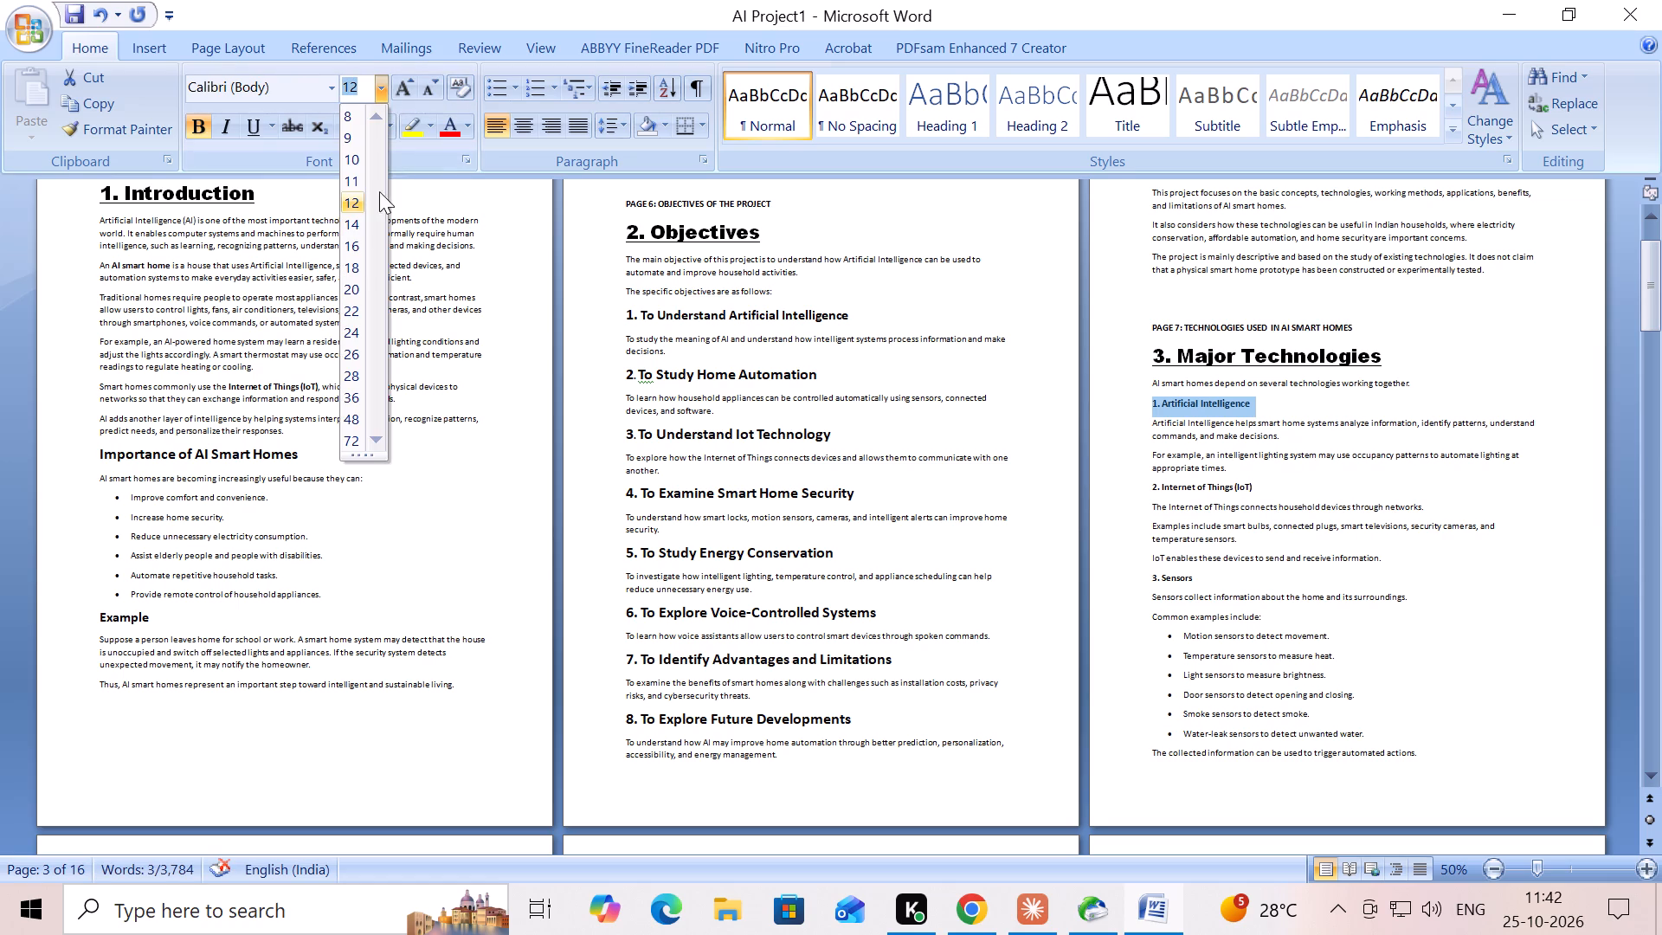
click(359, 263)
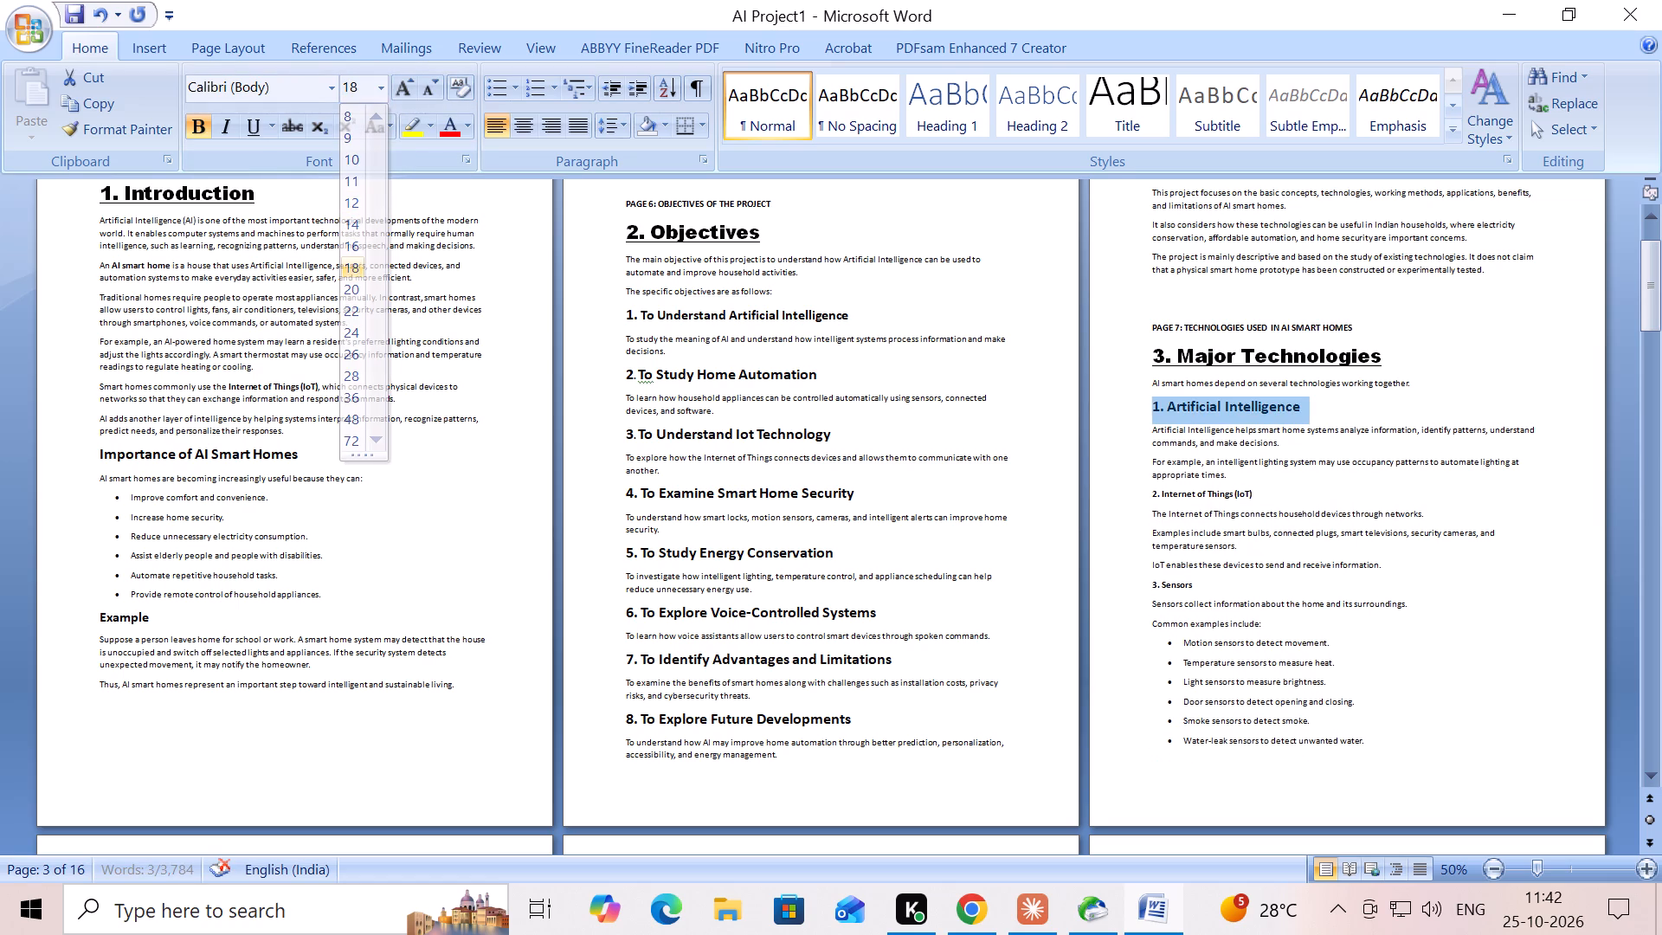
Set the "2. Internet of Things (IoT)" subheading to font size 18, trying Arial Black before returning it to Calibri (Body).
click(1257, 488)
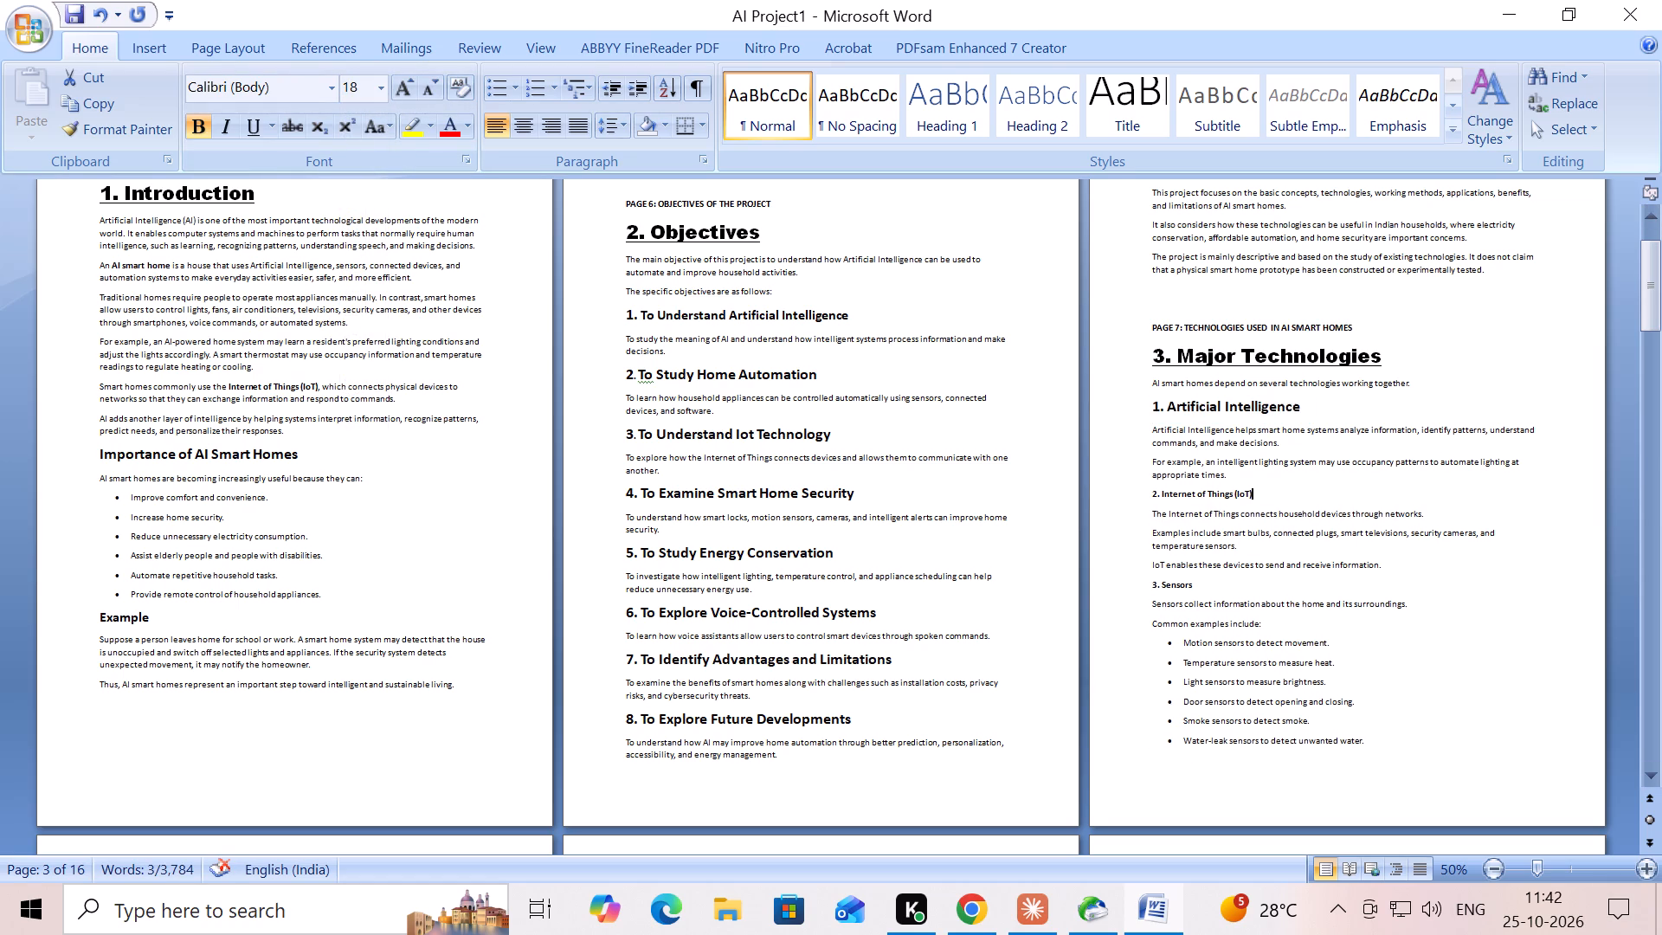
drag(1256, 490, 1145, 493)
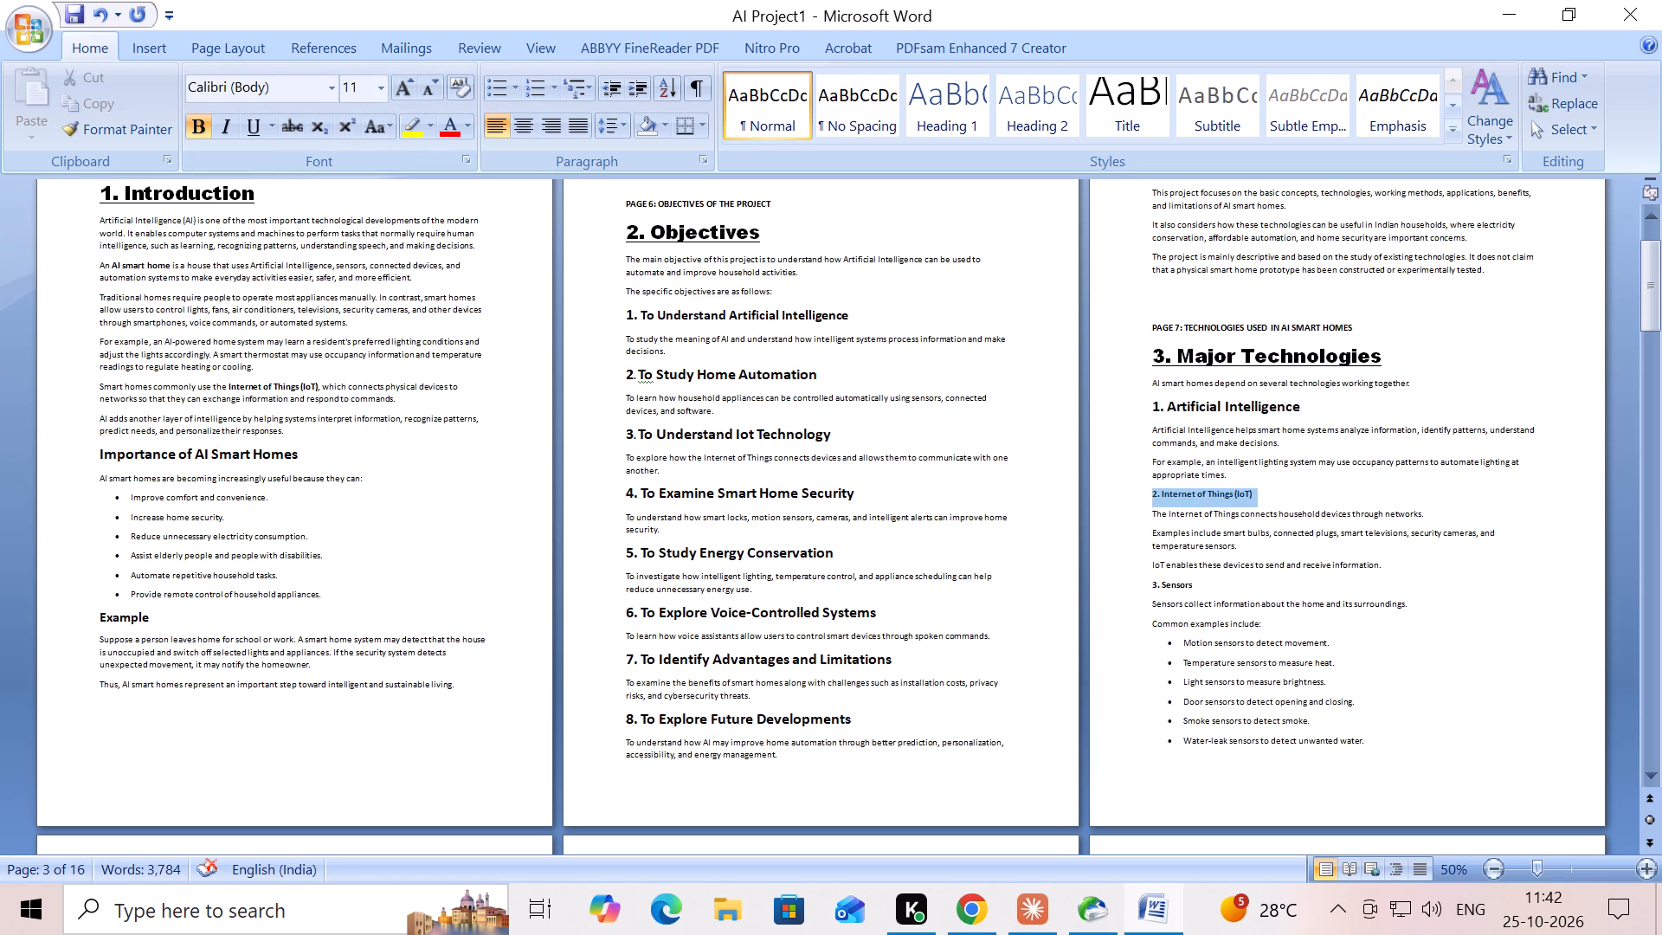
drag(1145, 493, 1144, 493)
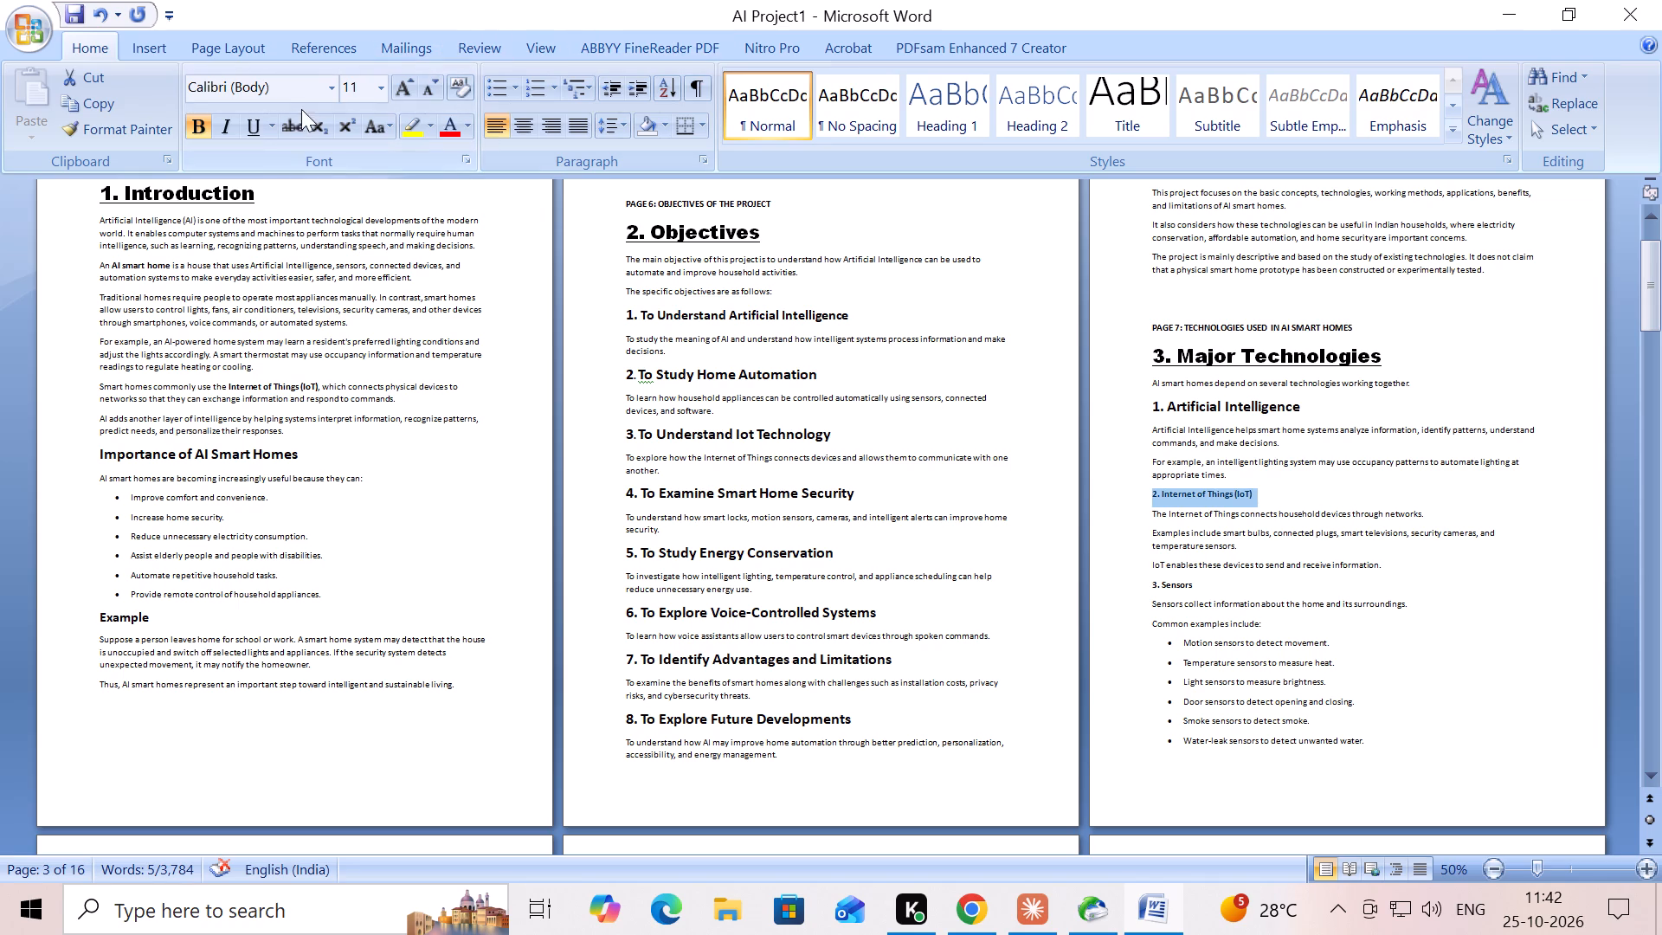
click(332, 87)
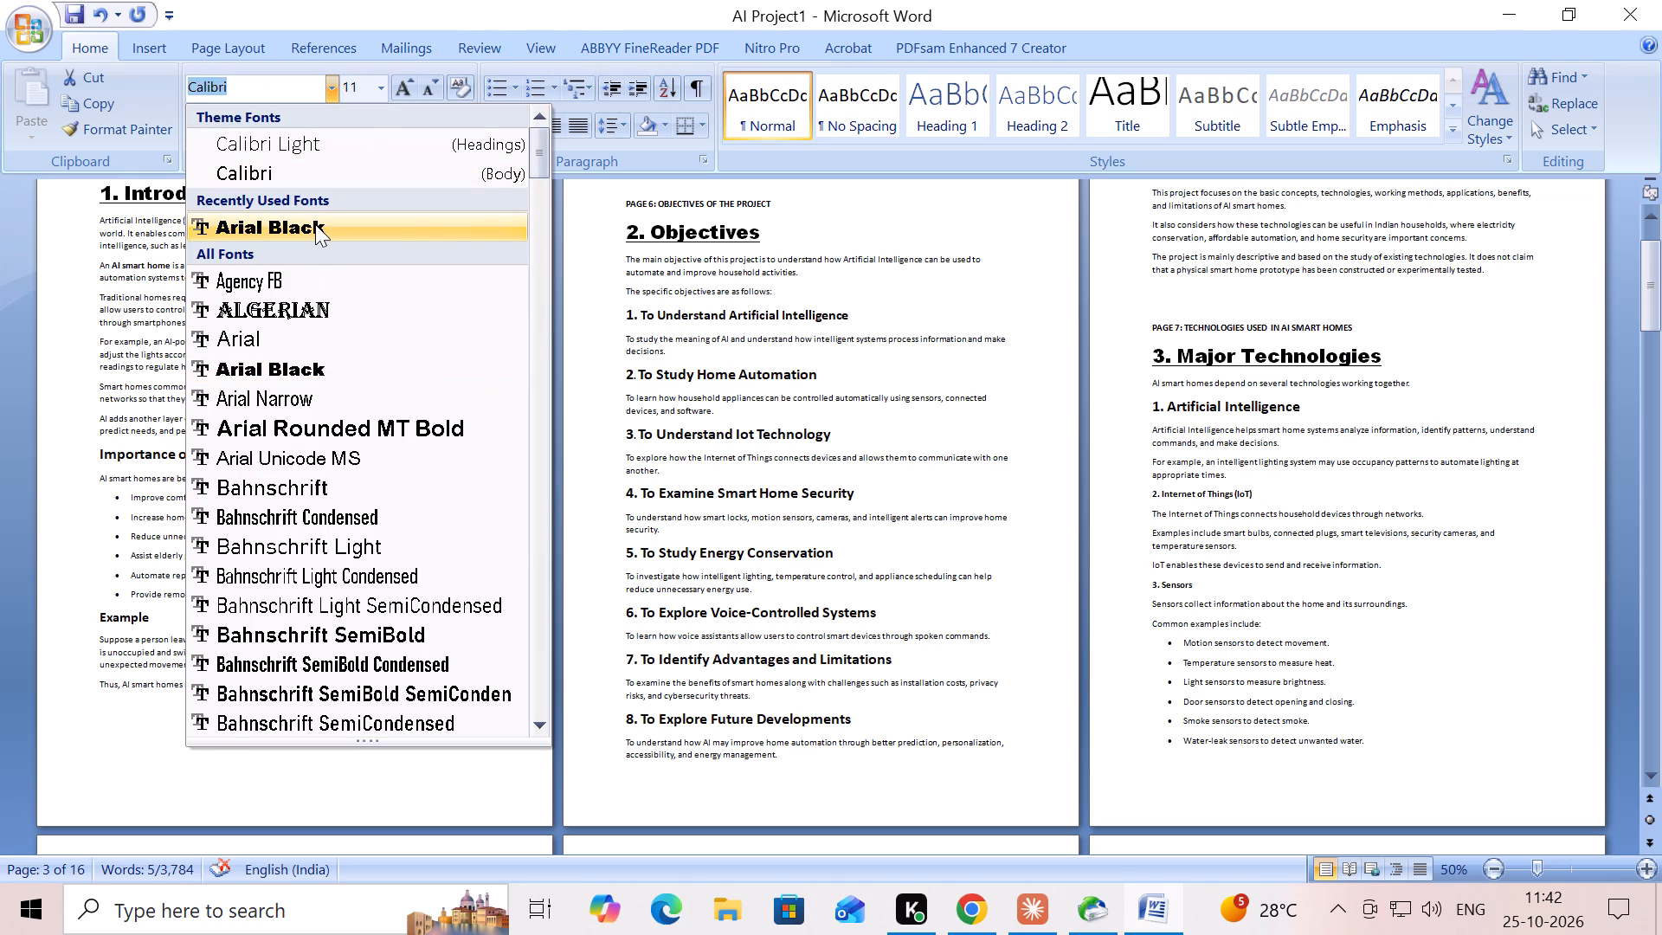
click(324, 235)
click(374, 92)
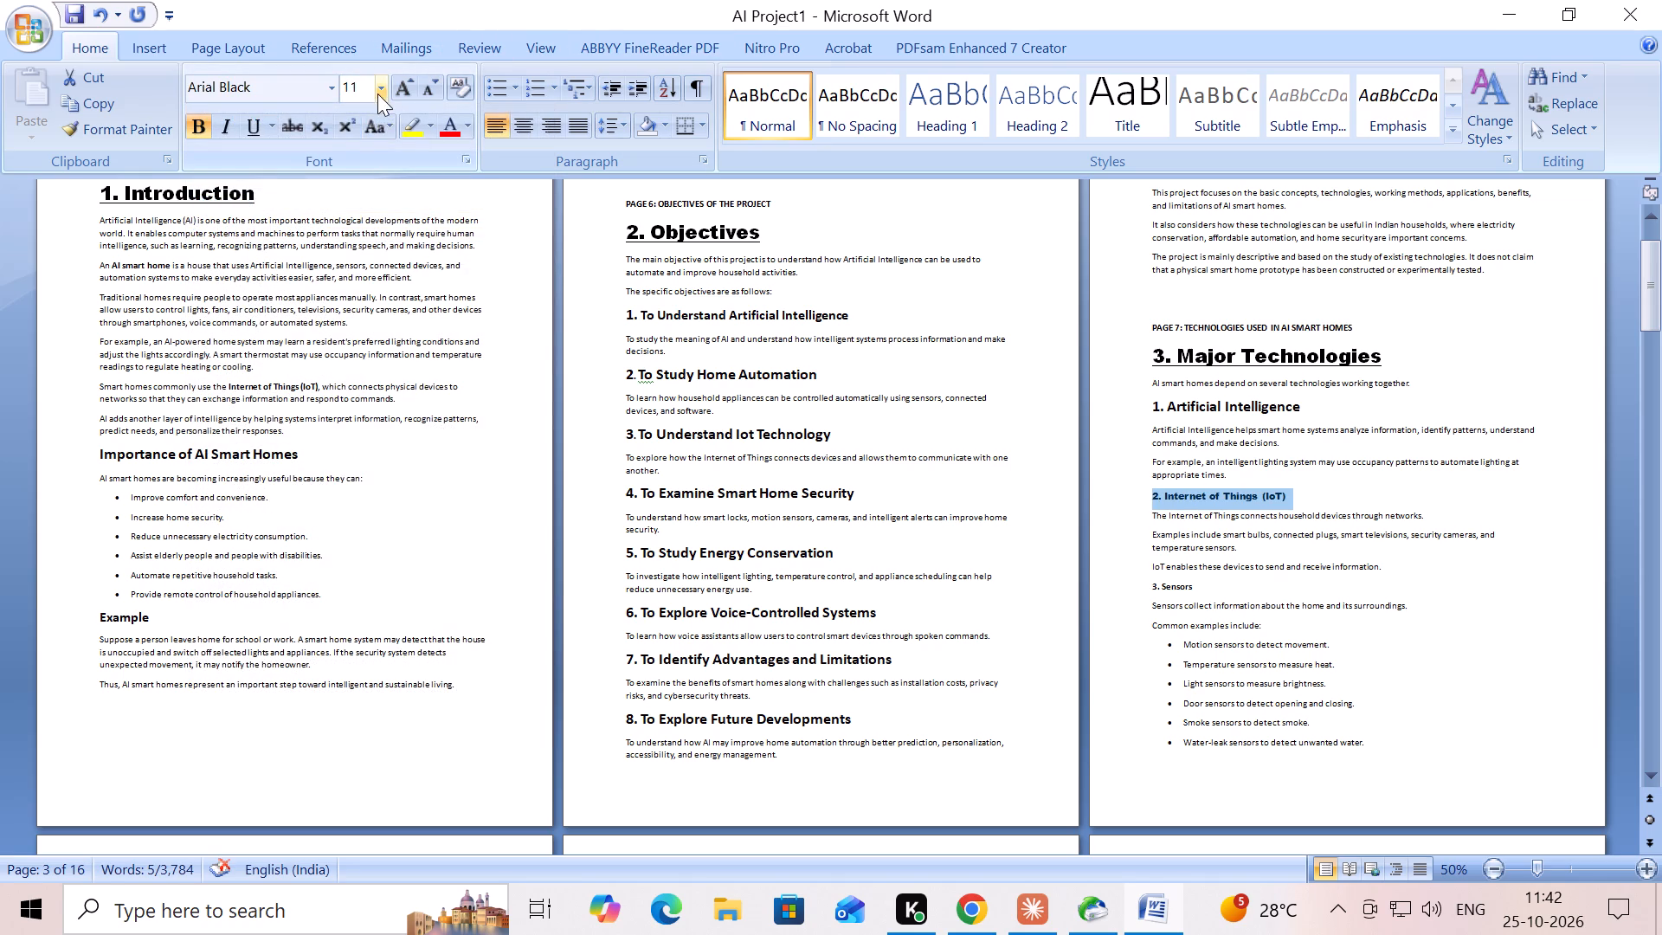
click(377, 93)
click(354, 266)
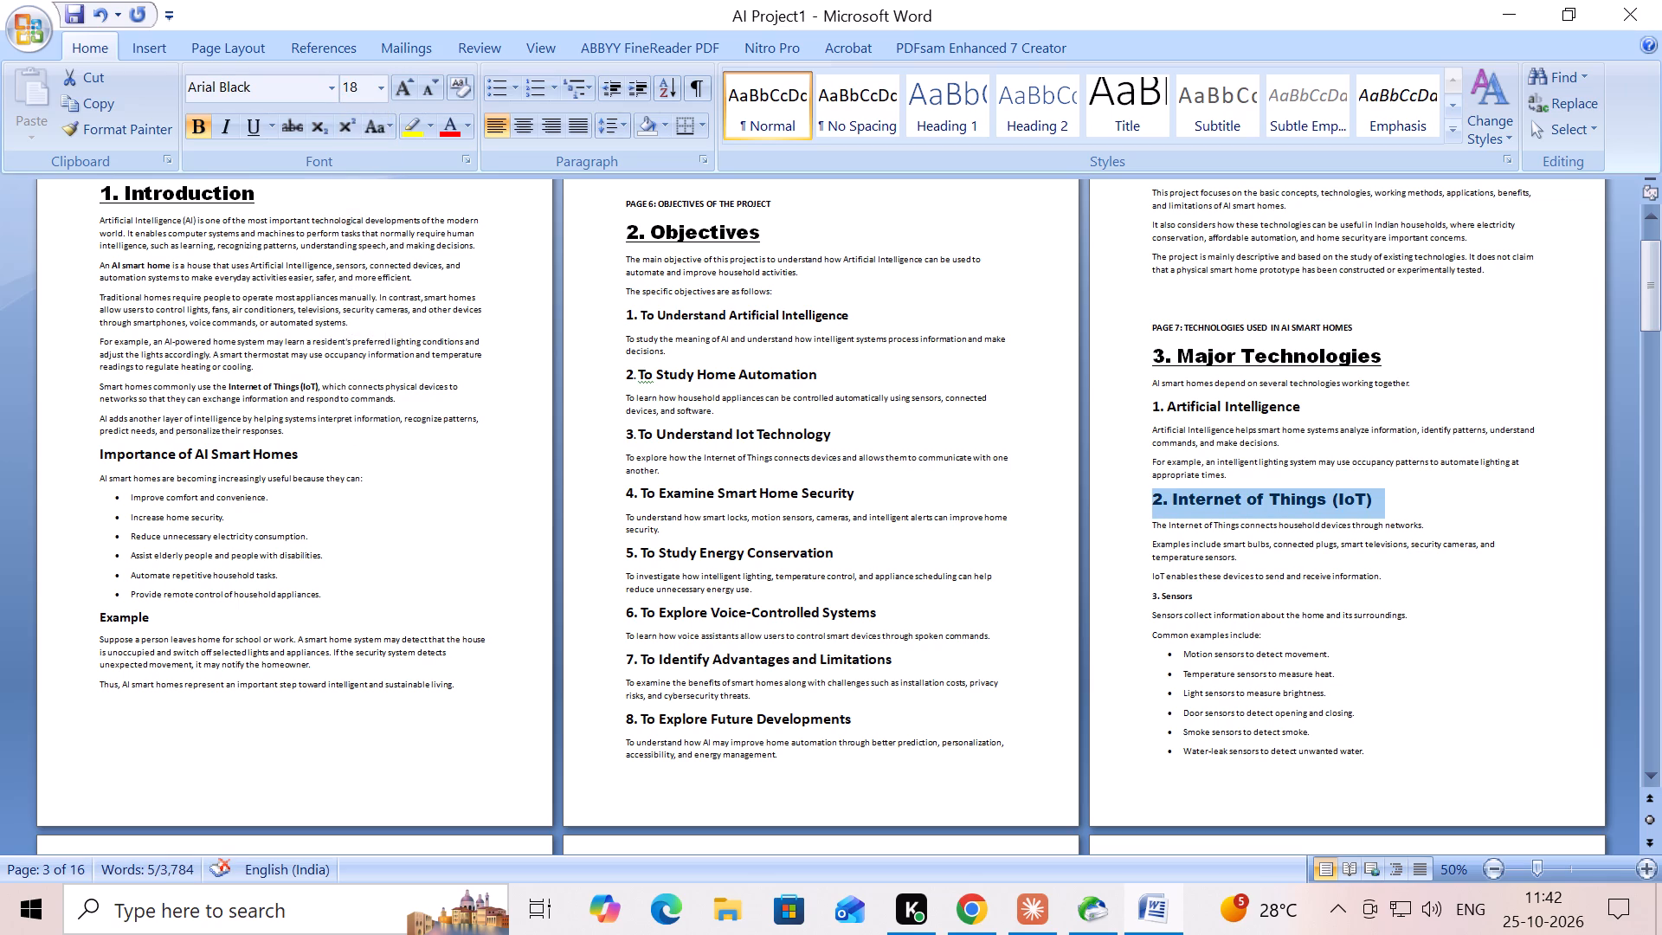
click(332, 89)
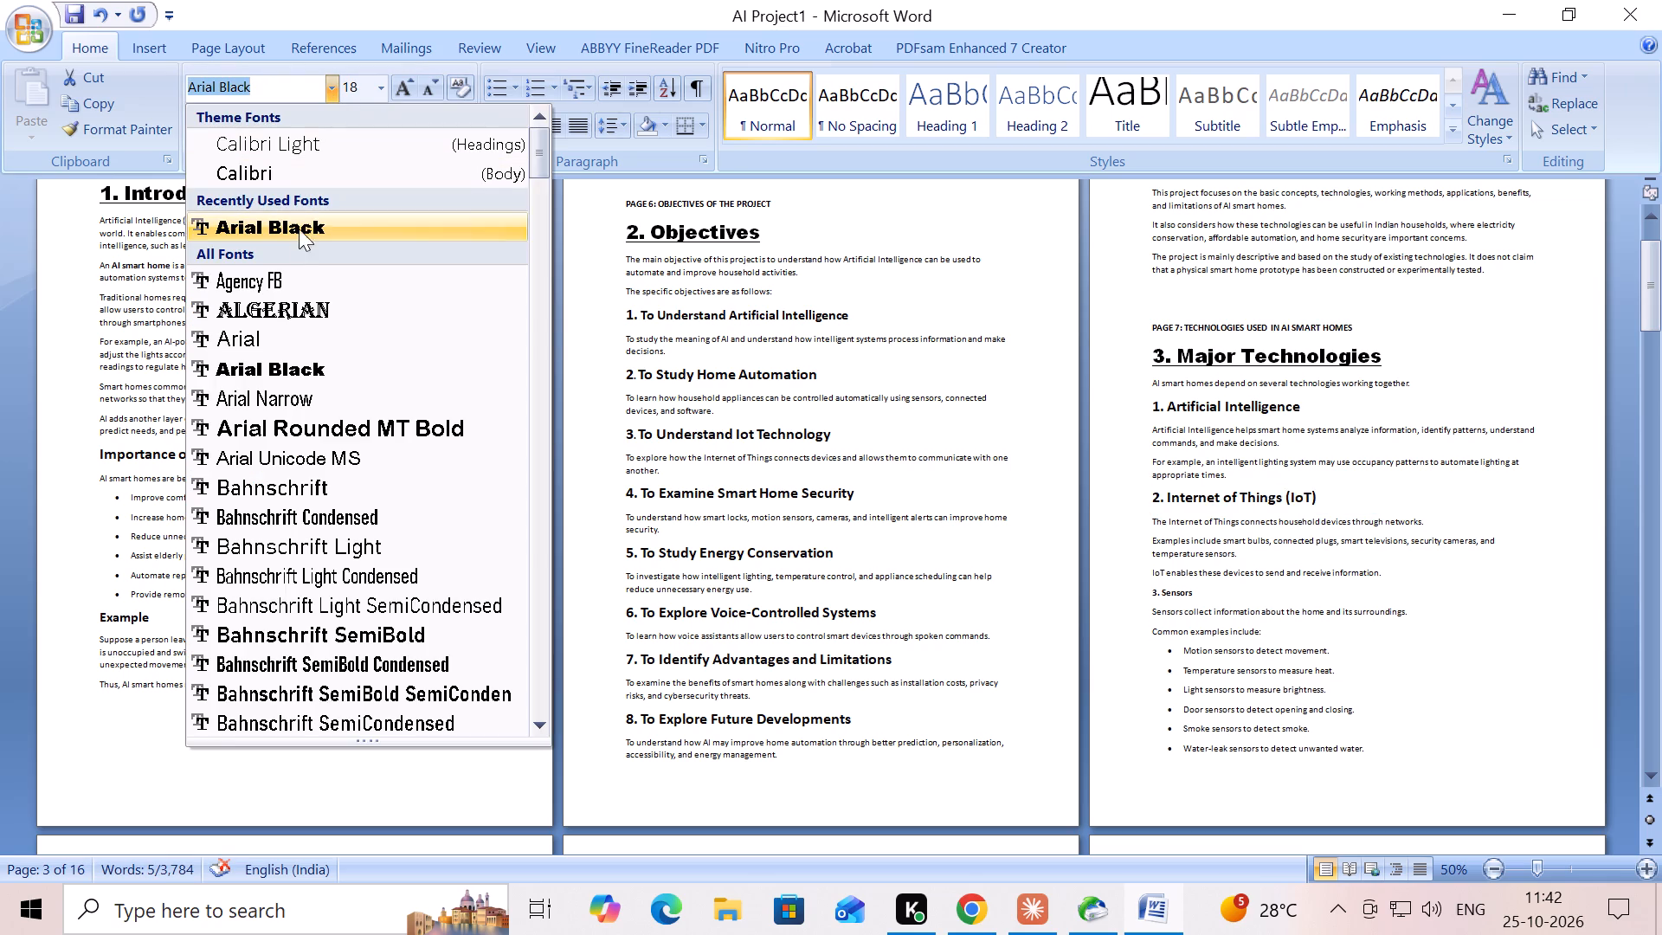
click(298, 171)
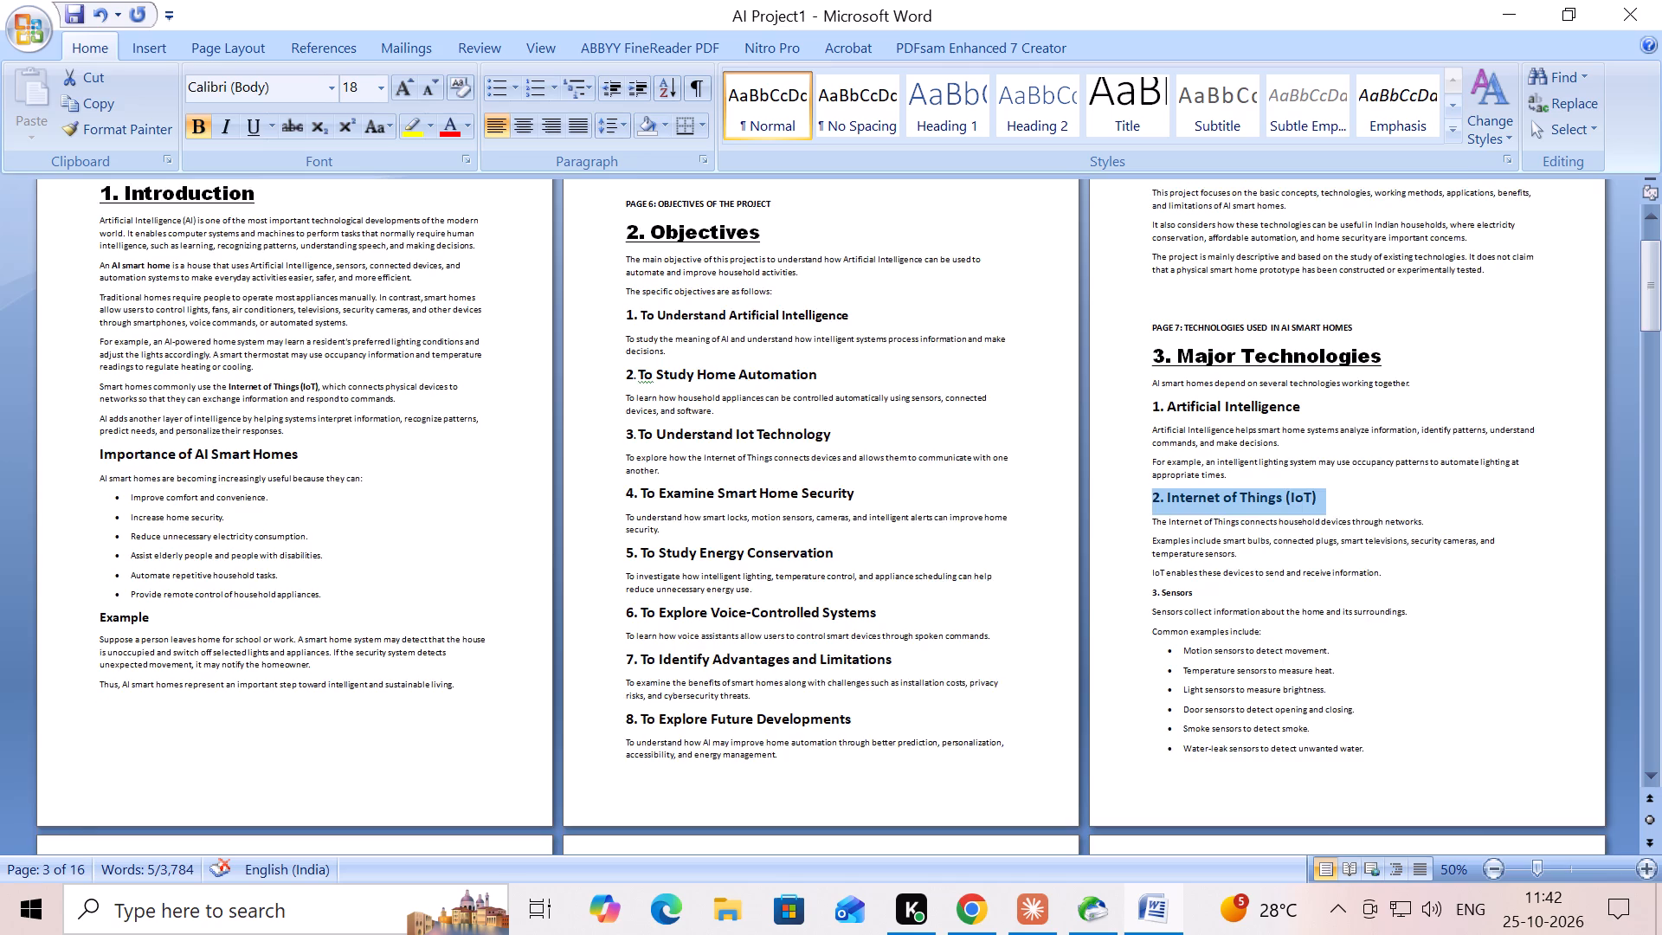
Set the "3. Sensors" subheading under Major Technologies to font size 18.
scroll(1304, 525, down, 1)
drag(1201, 564, 1118, 575)
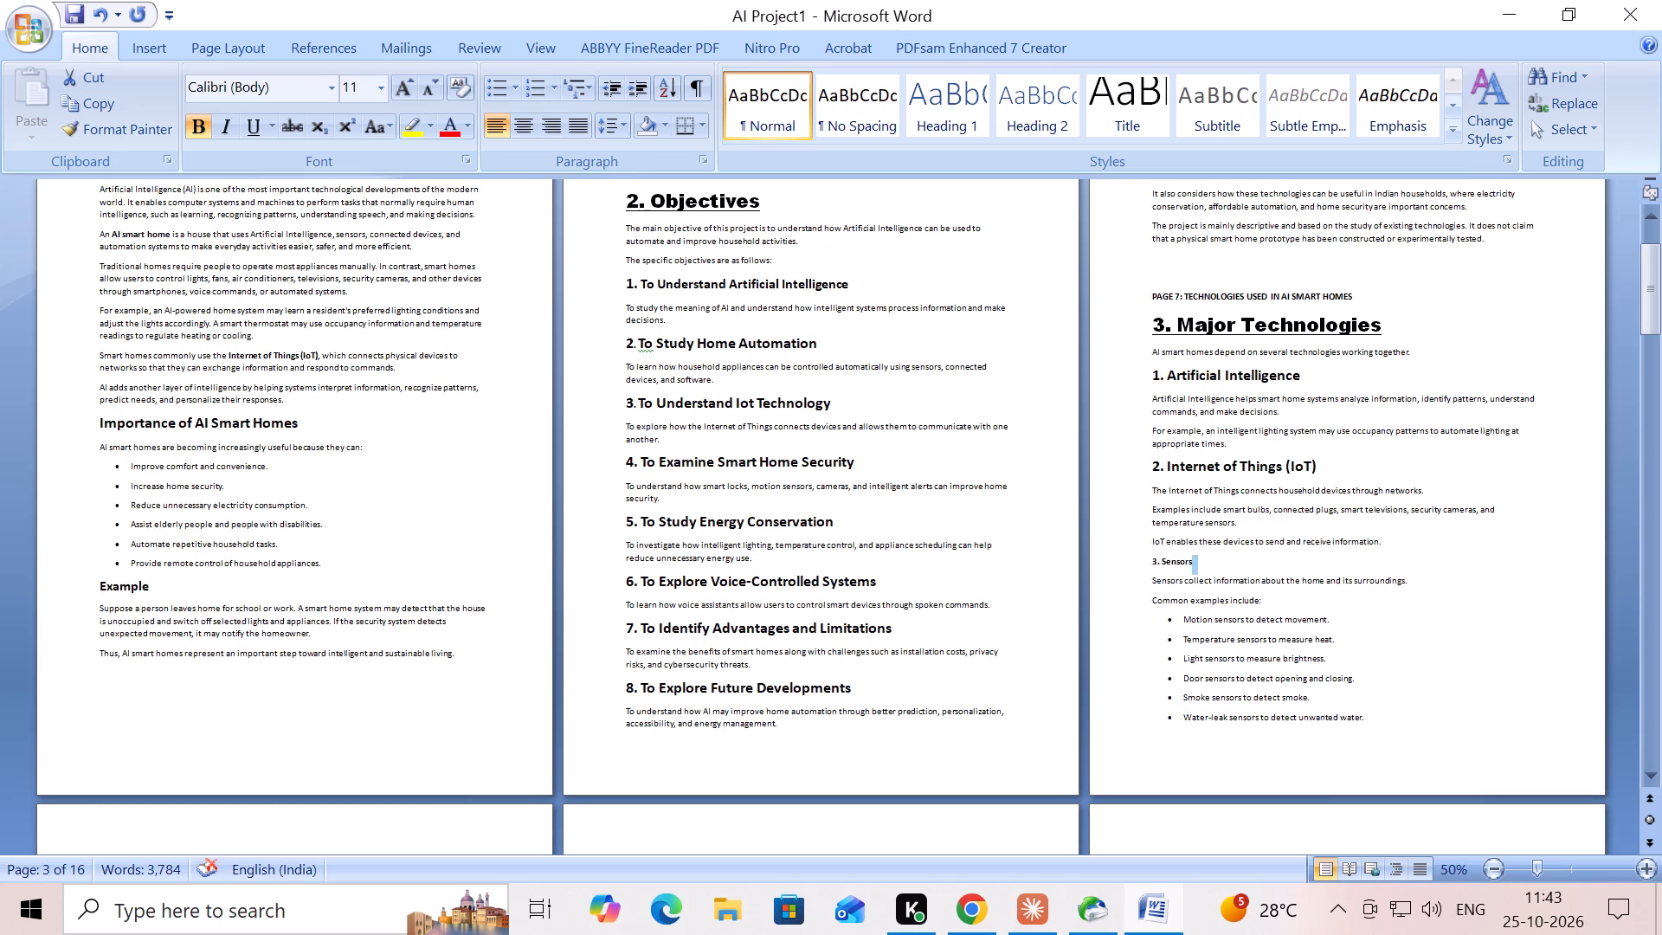
click(1208, 560)
drag(1196, 558, 1176, 558)
drag(1176, 558, 1124, 559)
click(387, 97)
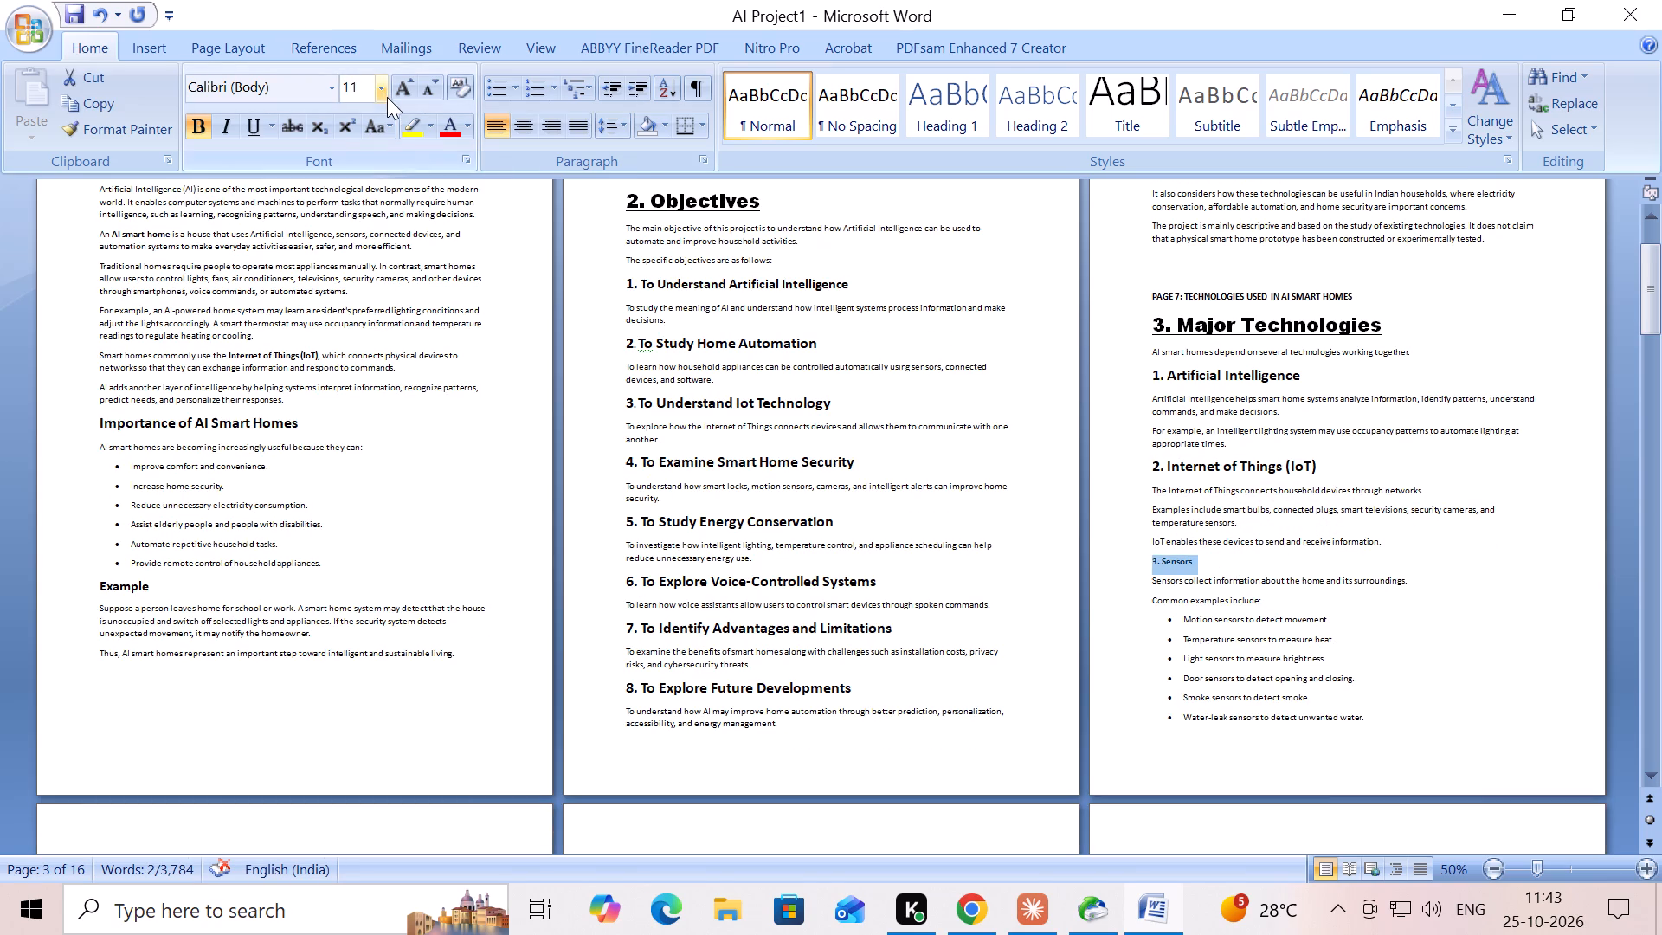
click(358, 263)
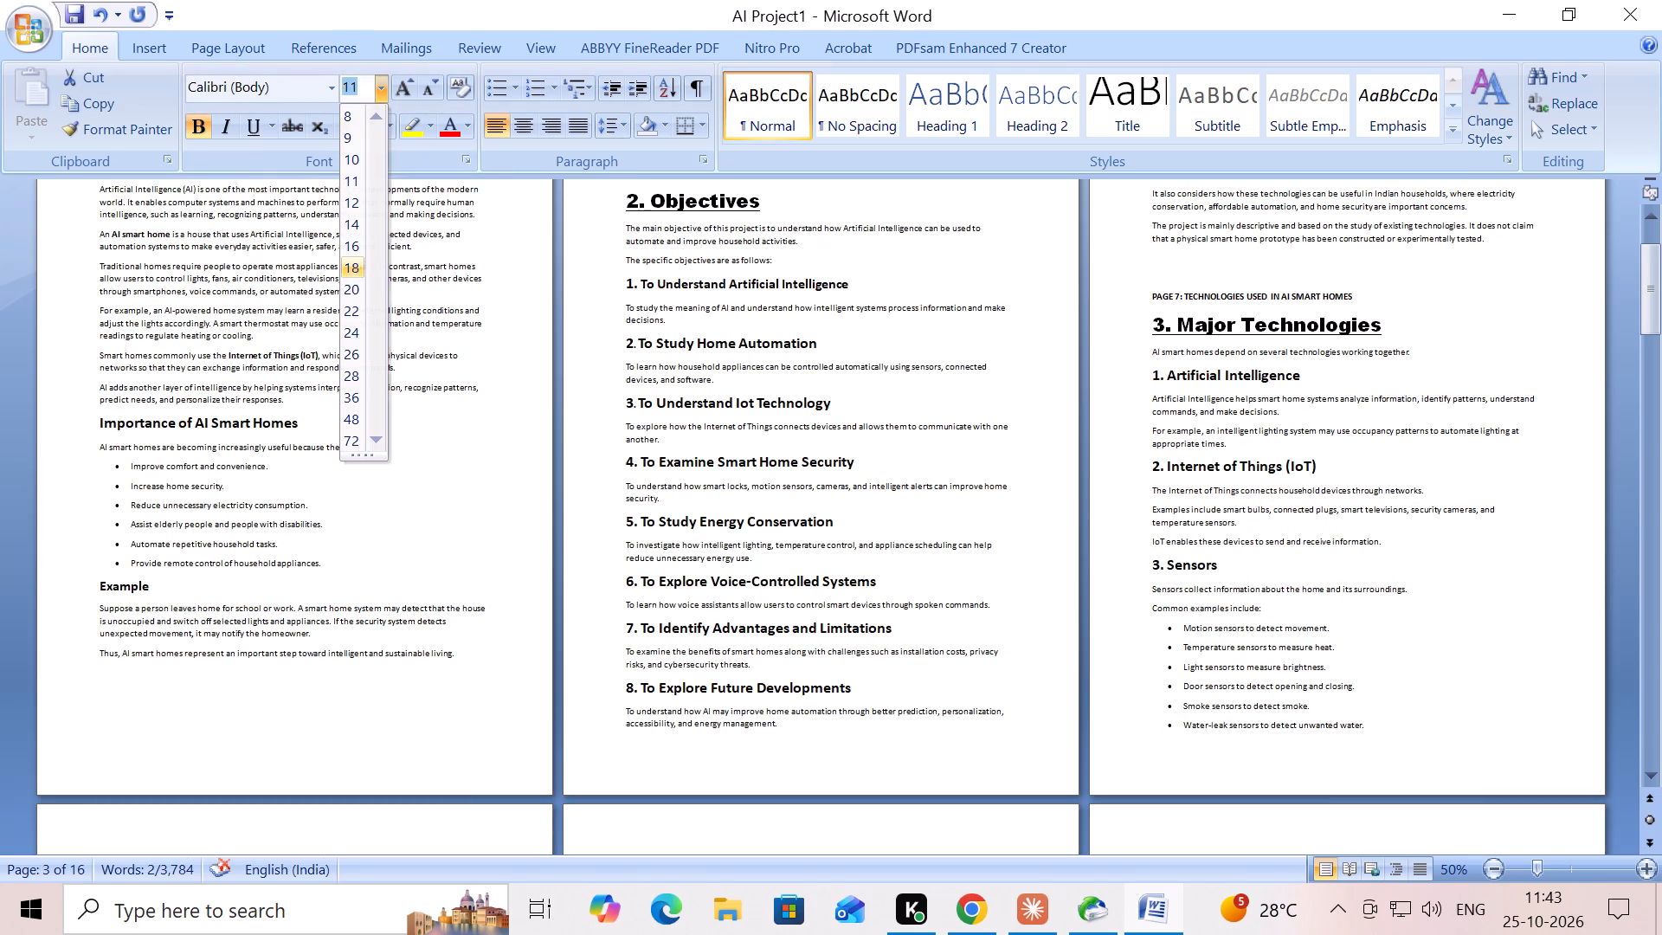
Set the "4. Machine Learning" subheading under Major Technologies to font size 18.
scroll(1224, 530, down, 7)
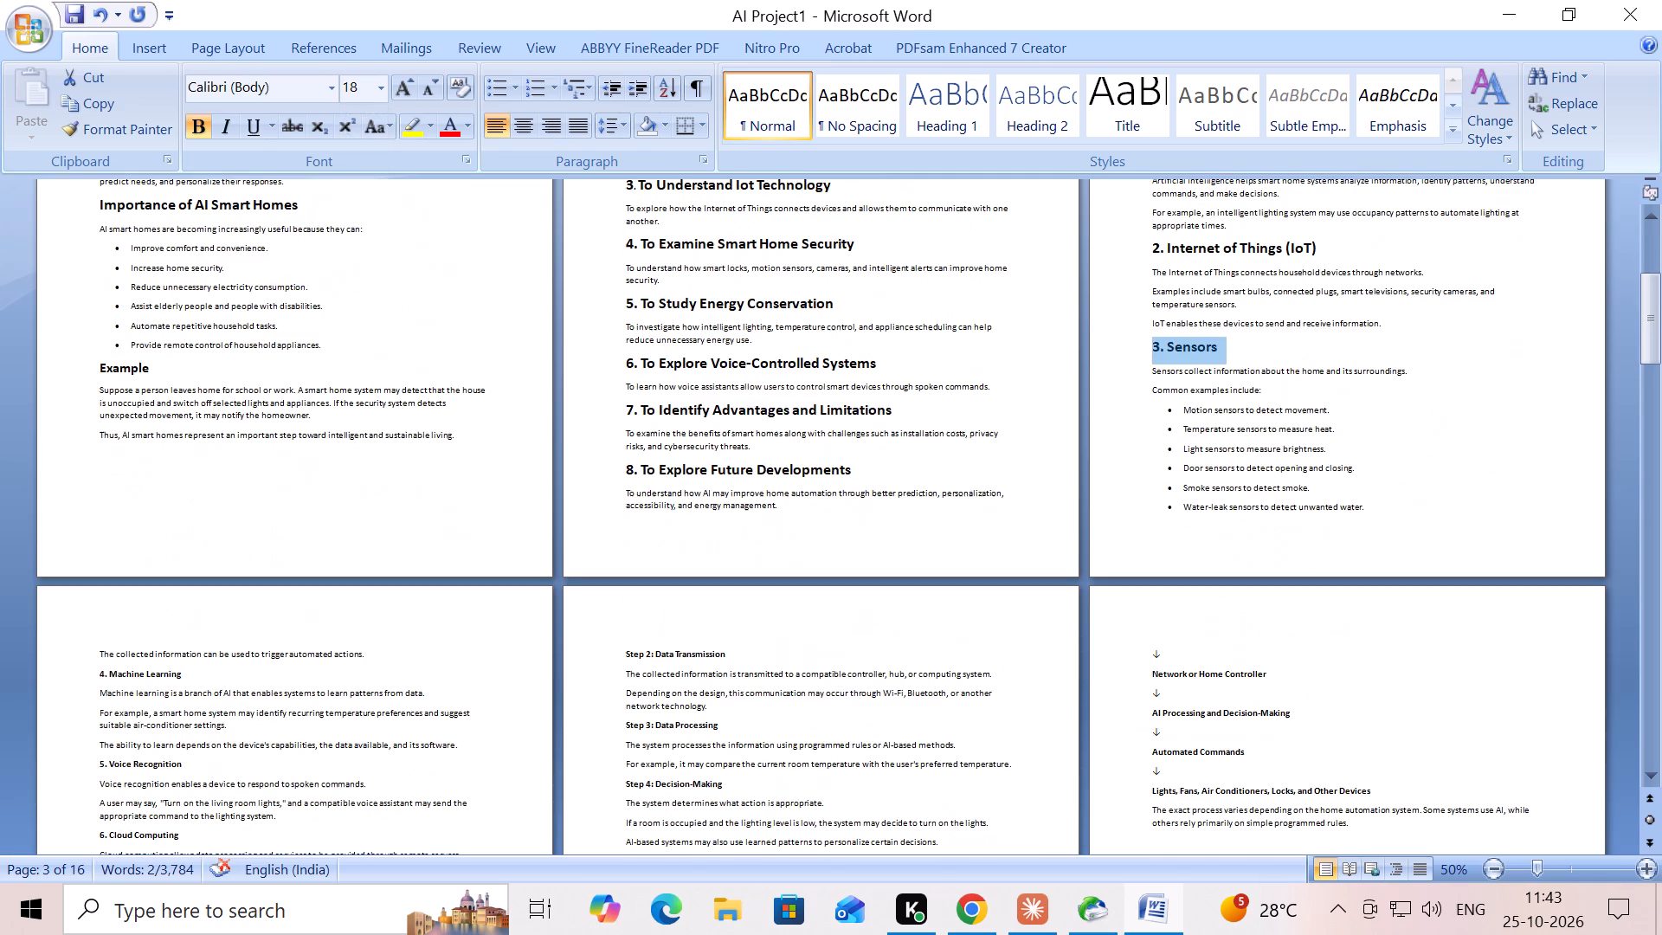
scroll(1223, 515, down, 6)
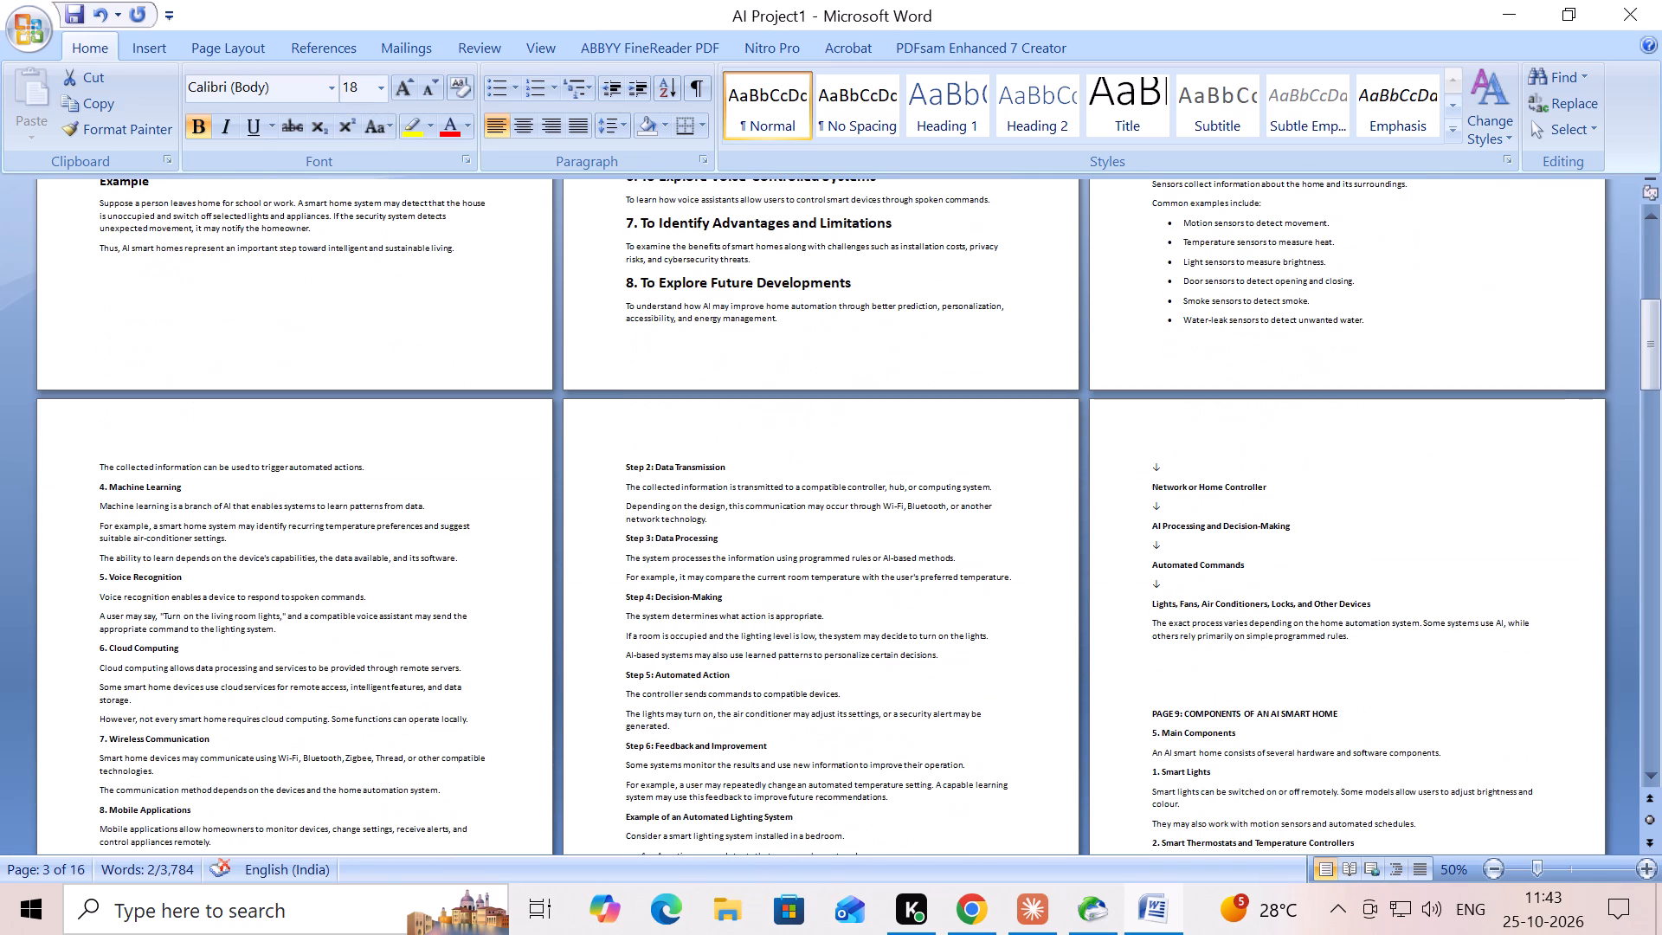
drag(191, 487, 74, 488)
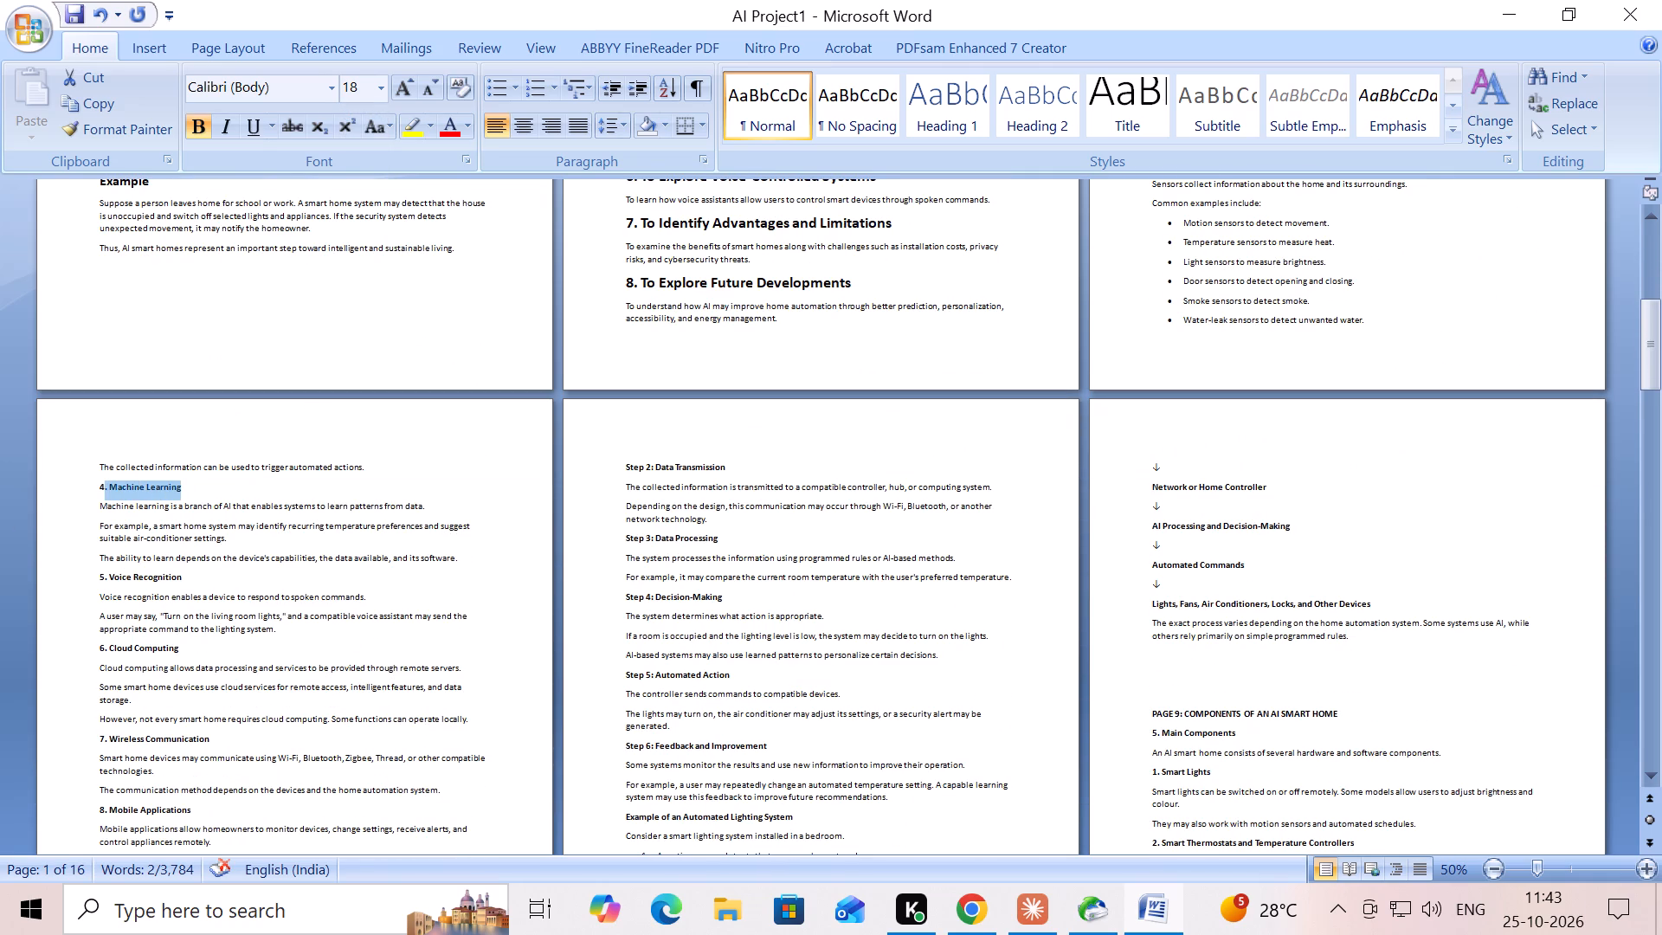
drag(74, 488, 69, 488)
click(387, 87)
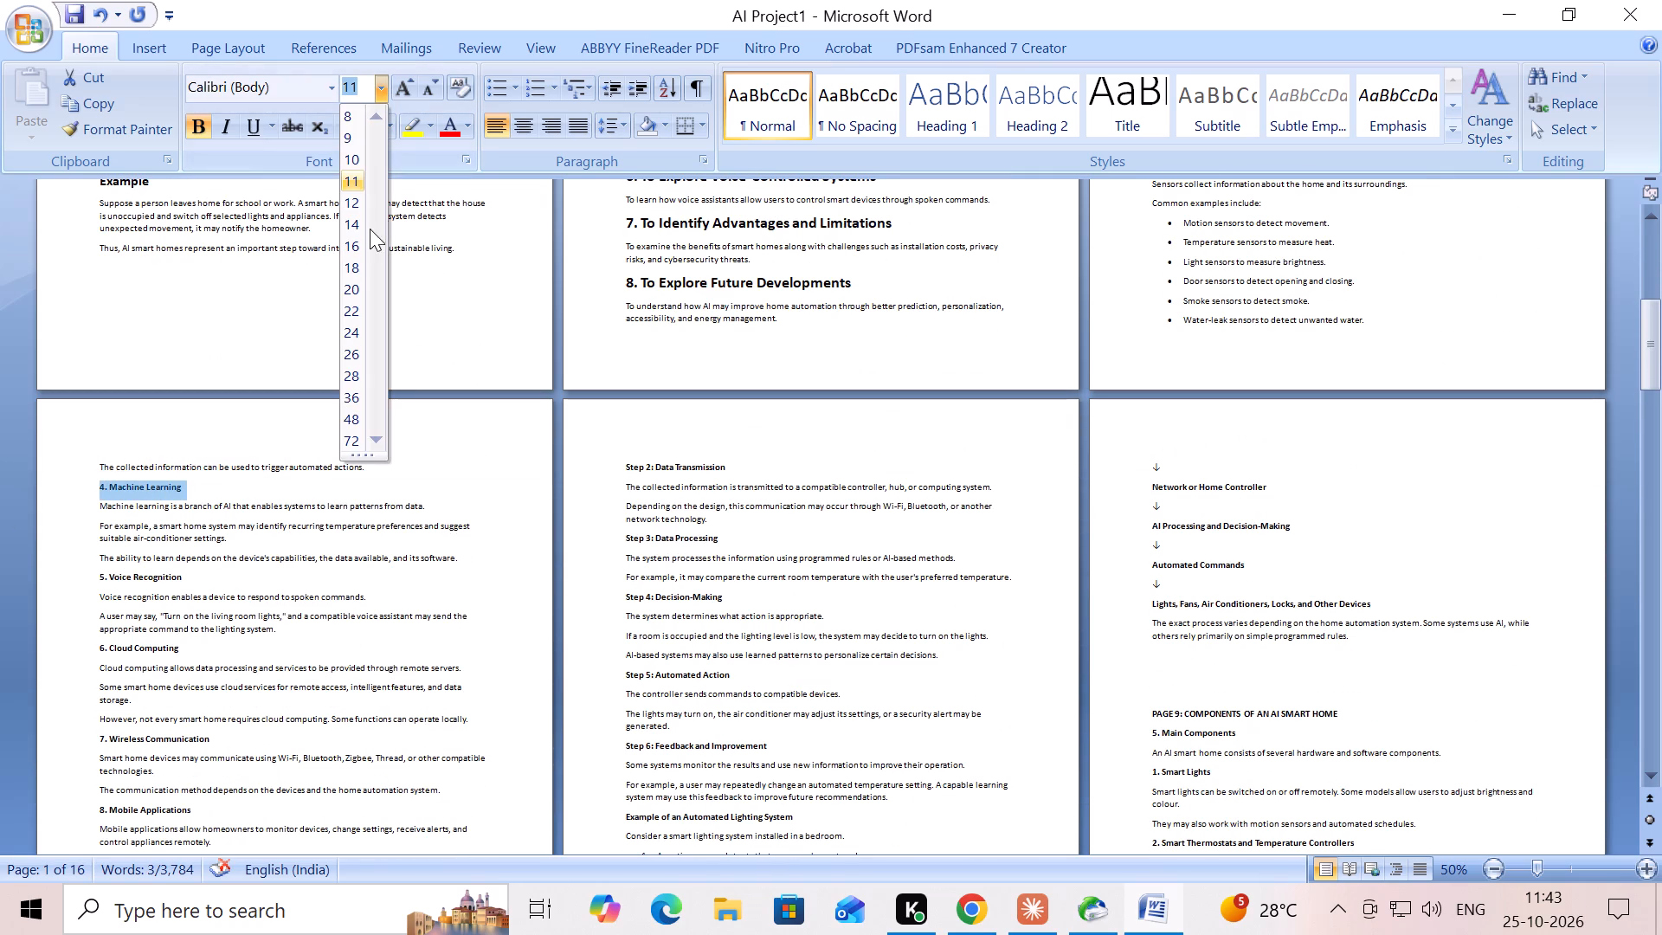
click(356, 260)
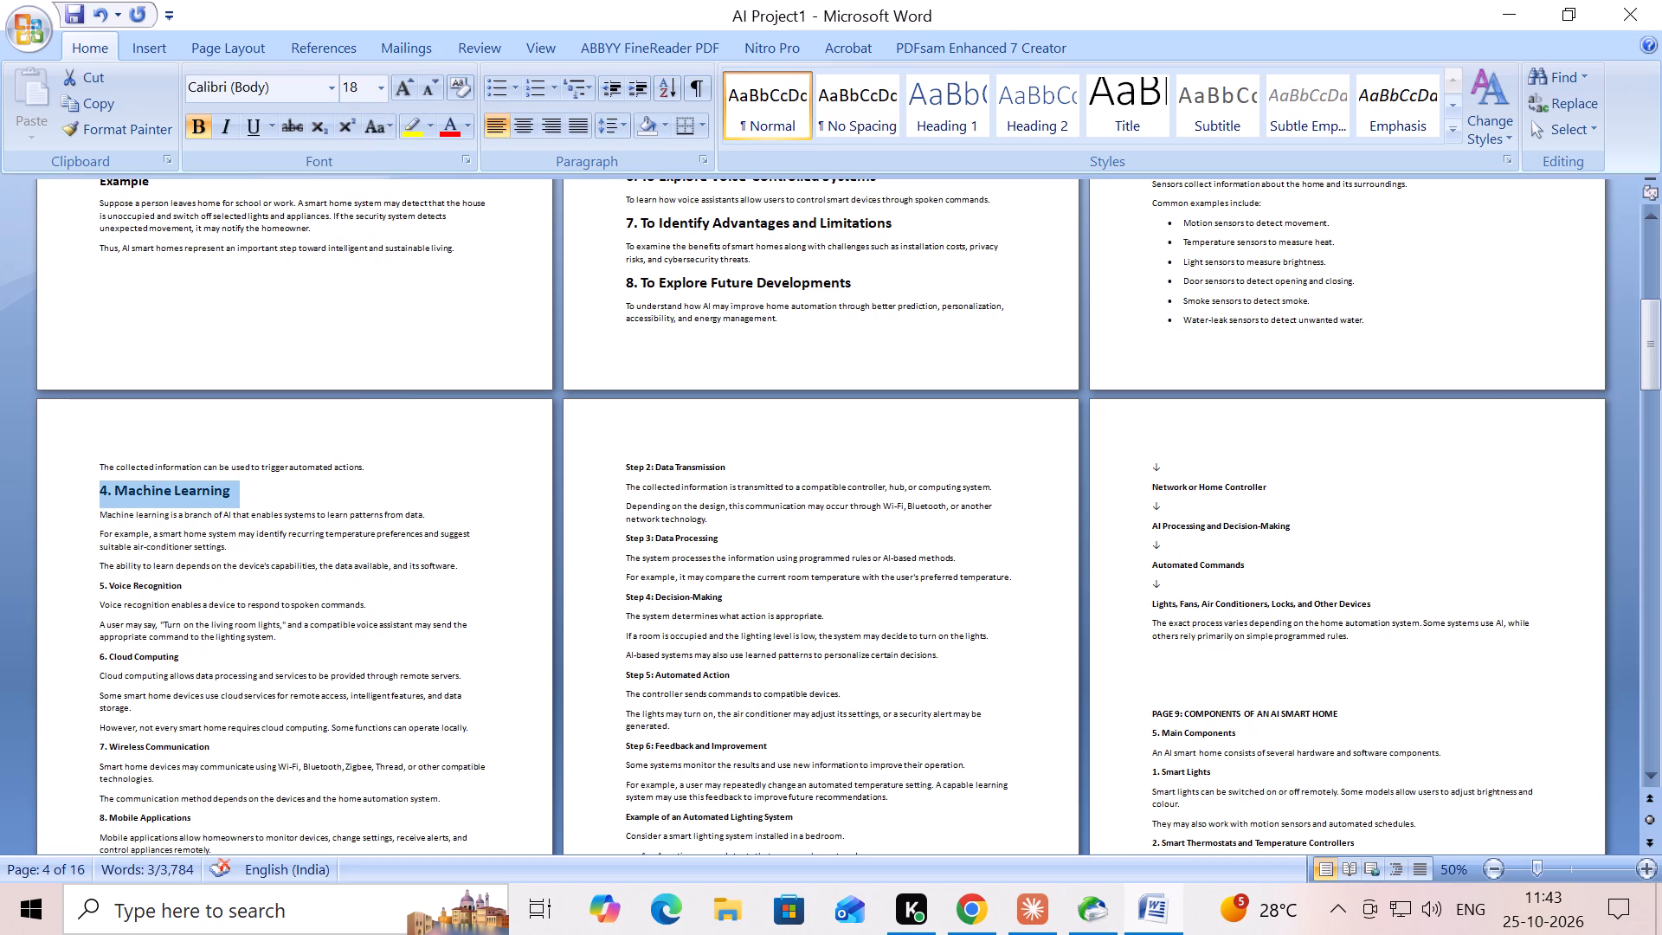
Select the "5. Voice Recognition" subheading under Major Technologies for formatting.
drag(212, 584, 24, 602)
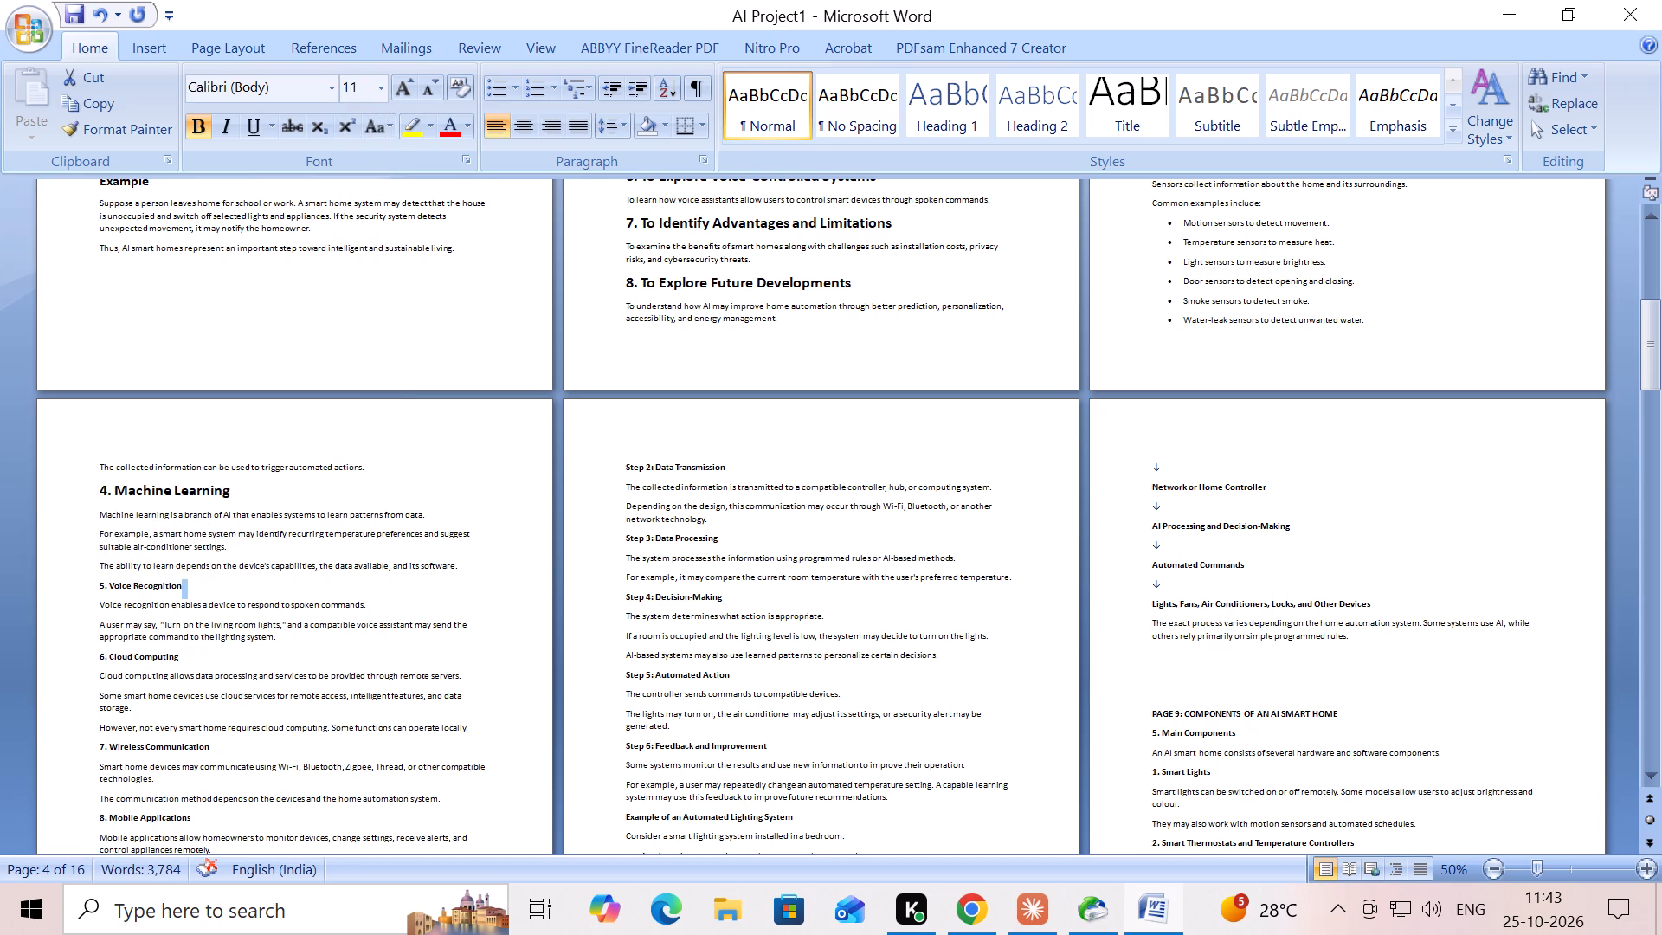
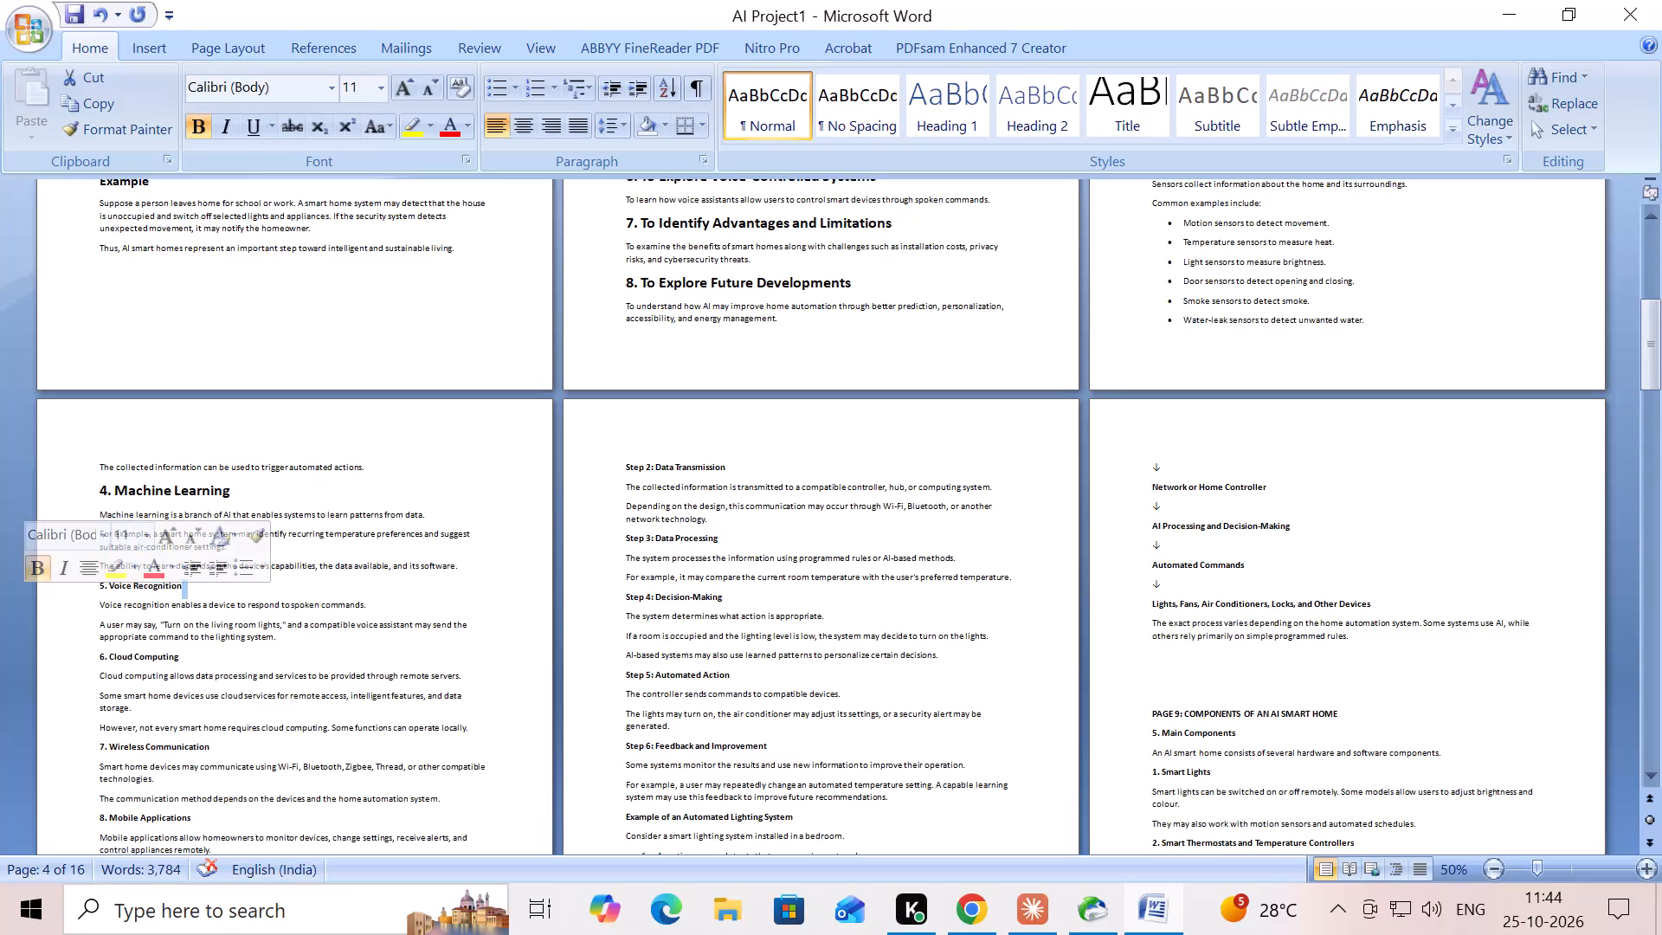
Set the "5. Voice Recognition" subheading under Major Technologies to font size 18.
click(189, 587)
drag(189, 585, 50, 582)
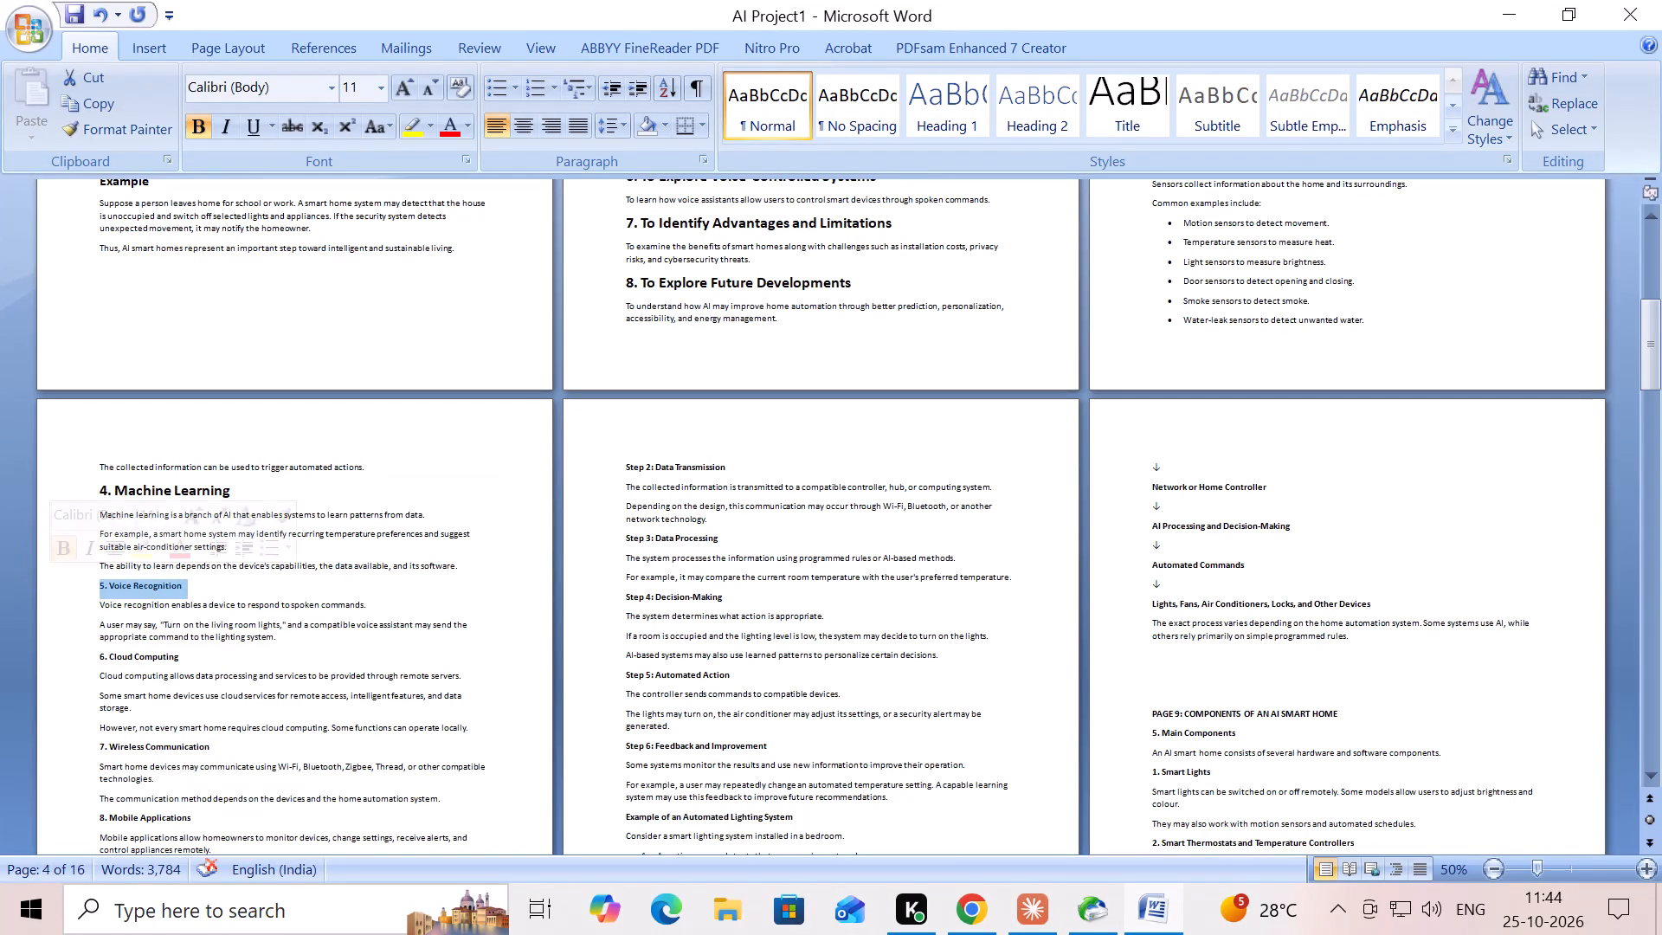
click(383, 87)
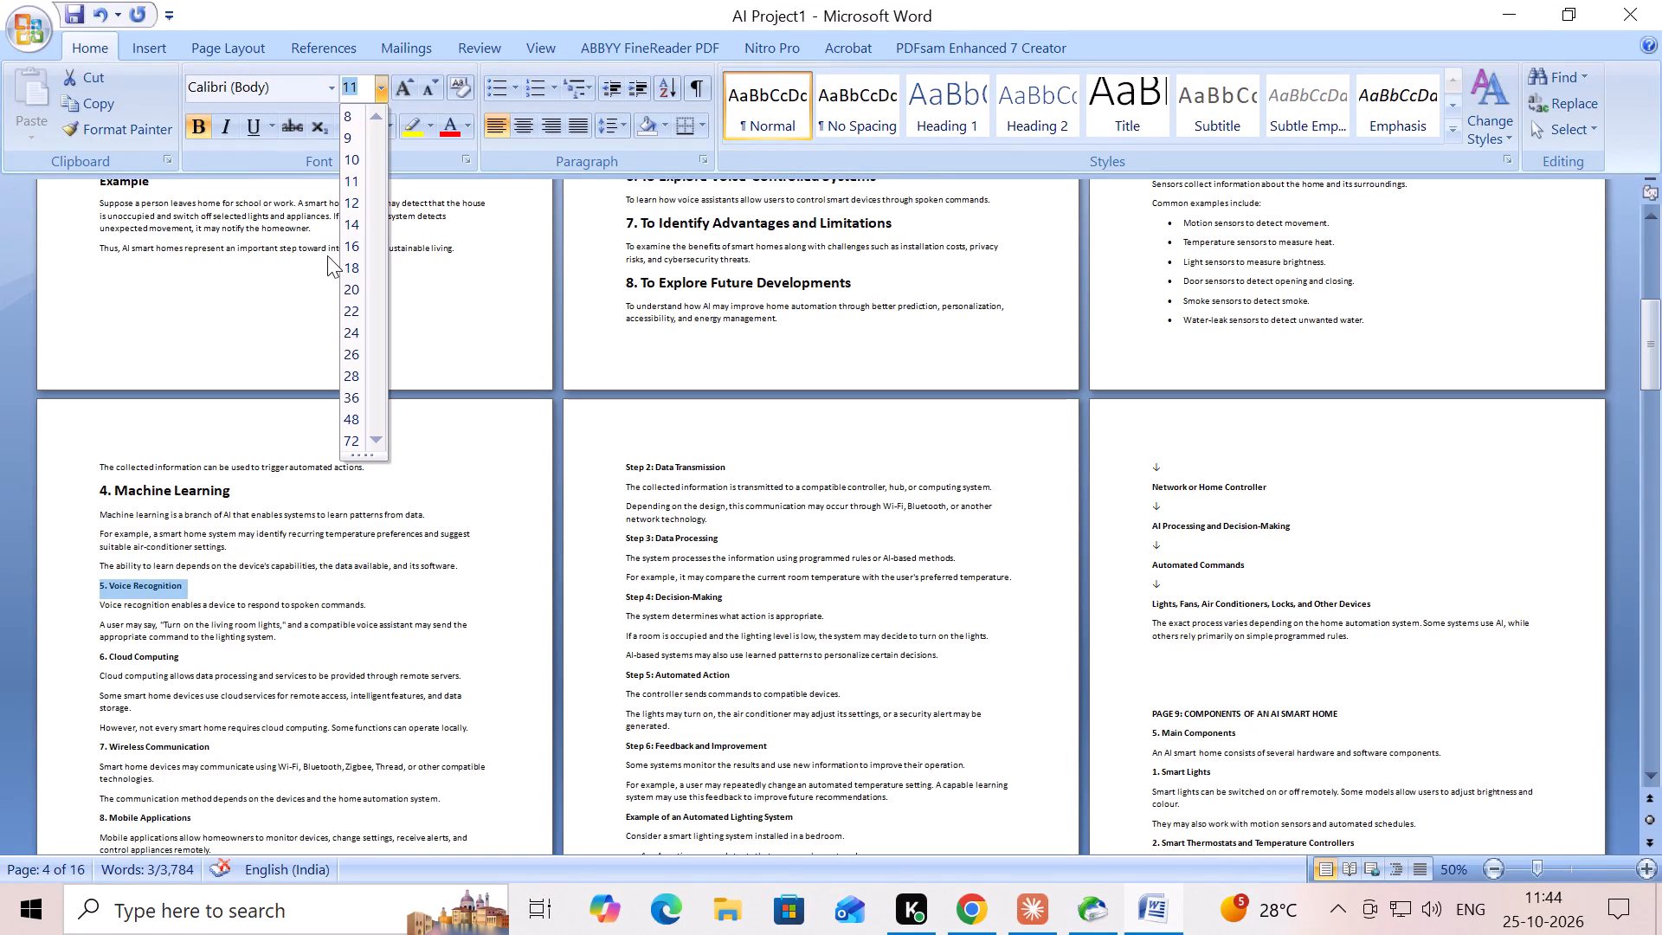
click(345, 262)
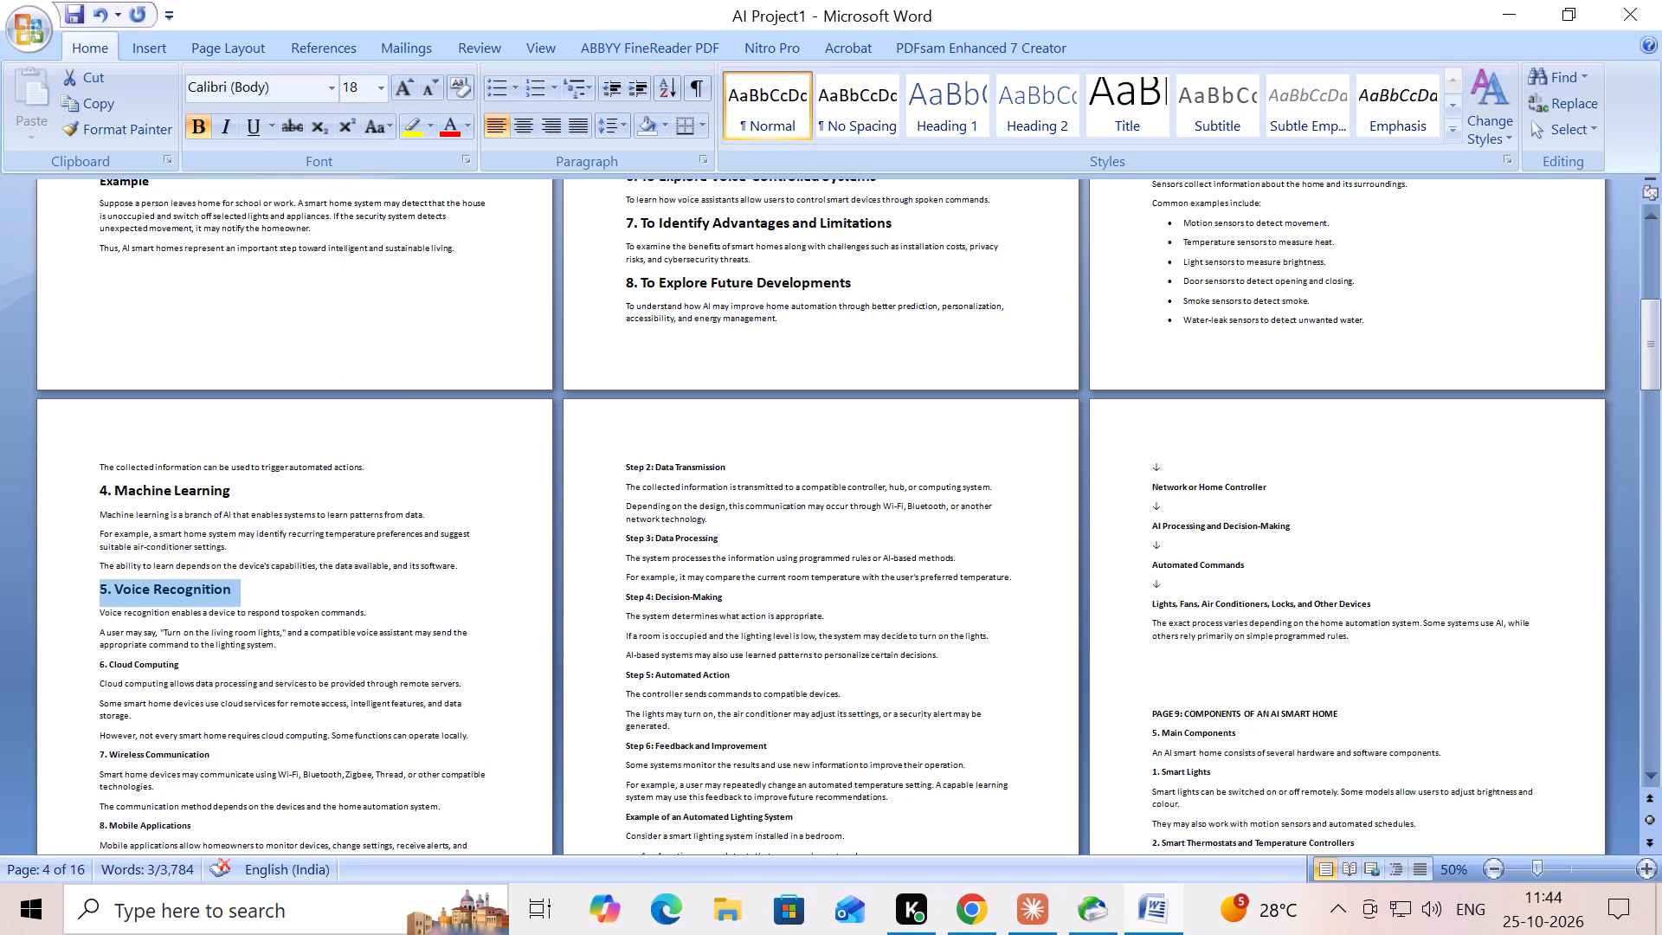
Set the "6. Cloud Computing" subheading under Major Technologies to font size 18.
drag(188, 659, 85, 666)
click(383, 91)
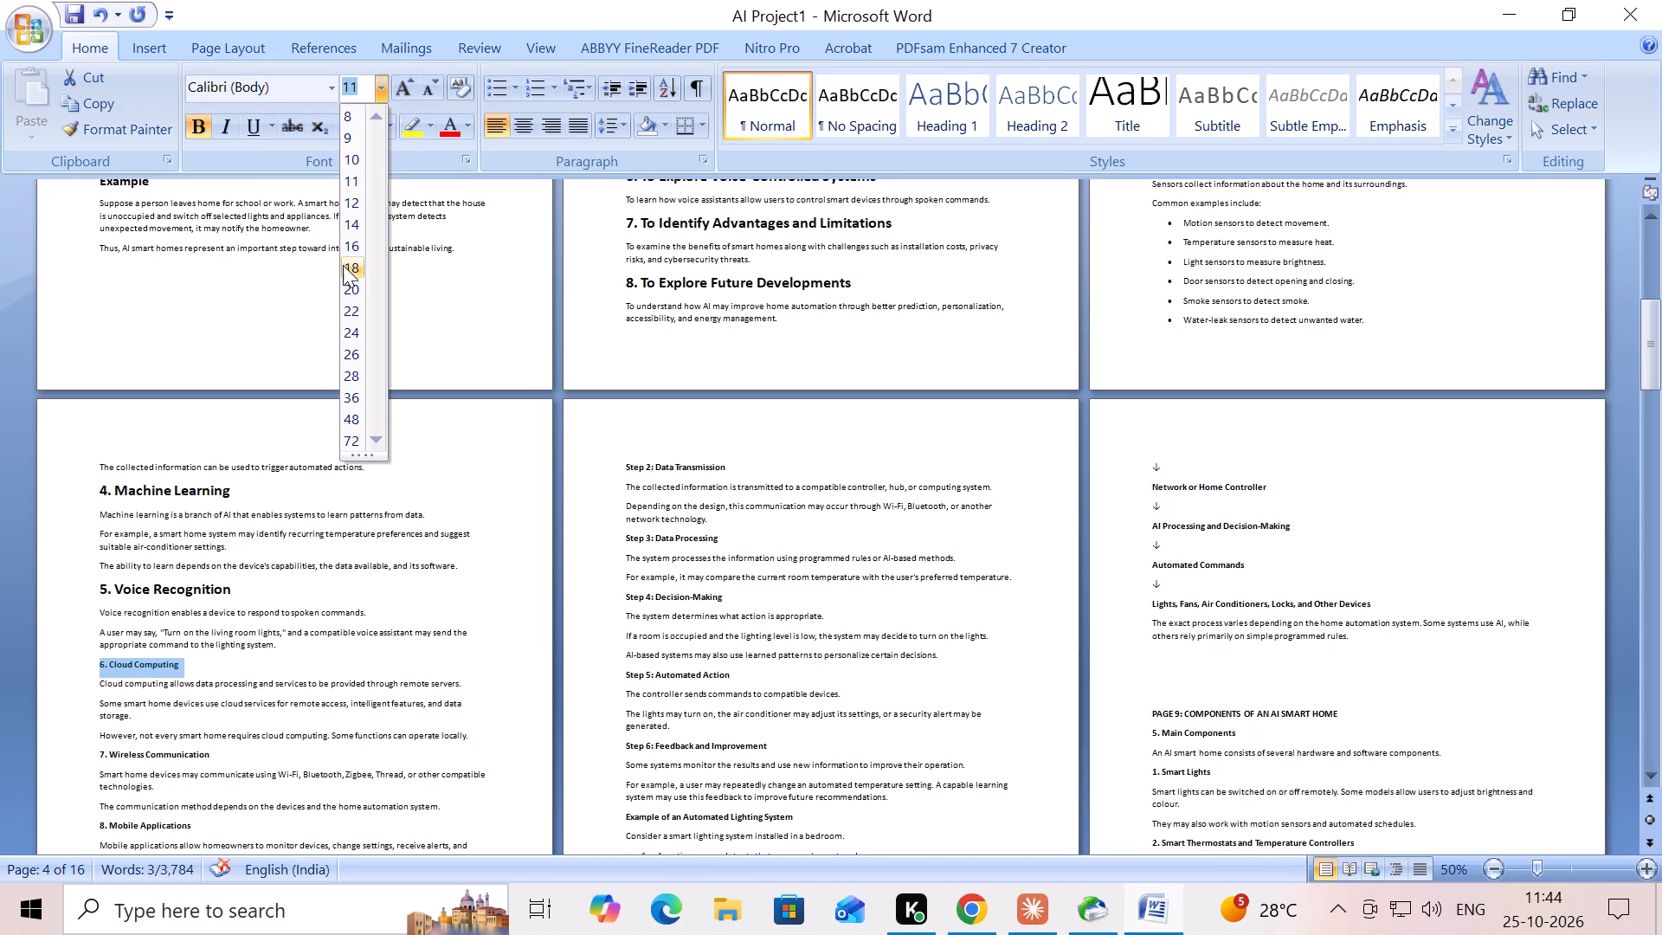
Apply font size 18 to the selected "6. Cloud Computing" subheading under Major Technologies.
click(343, 265)
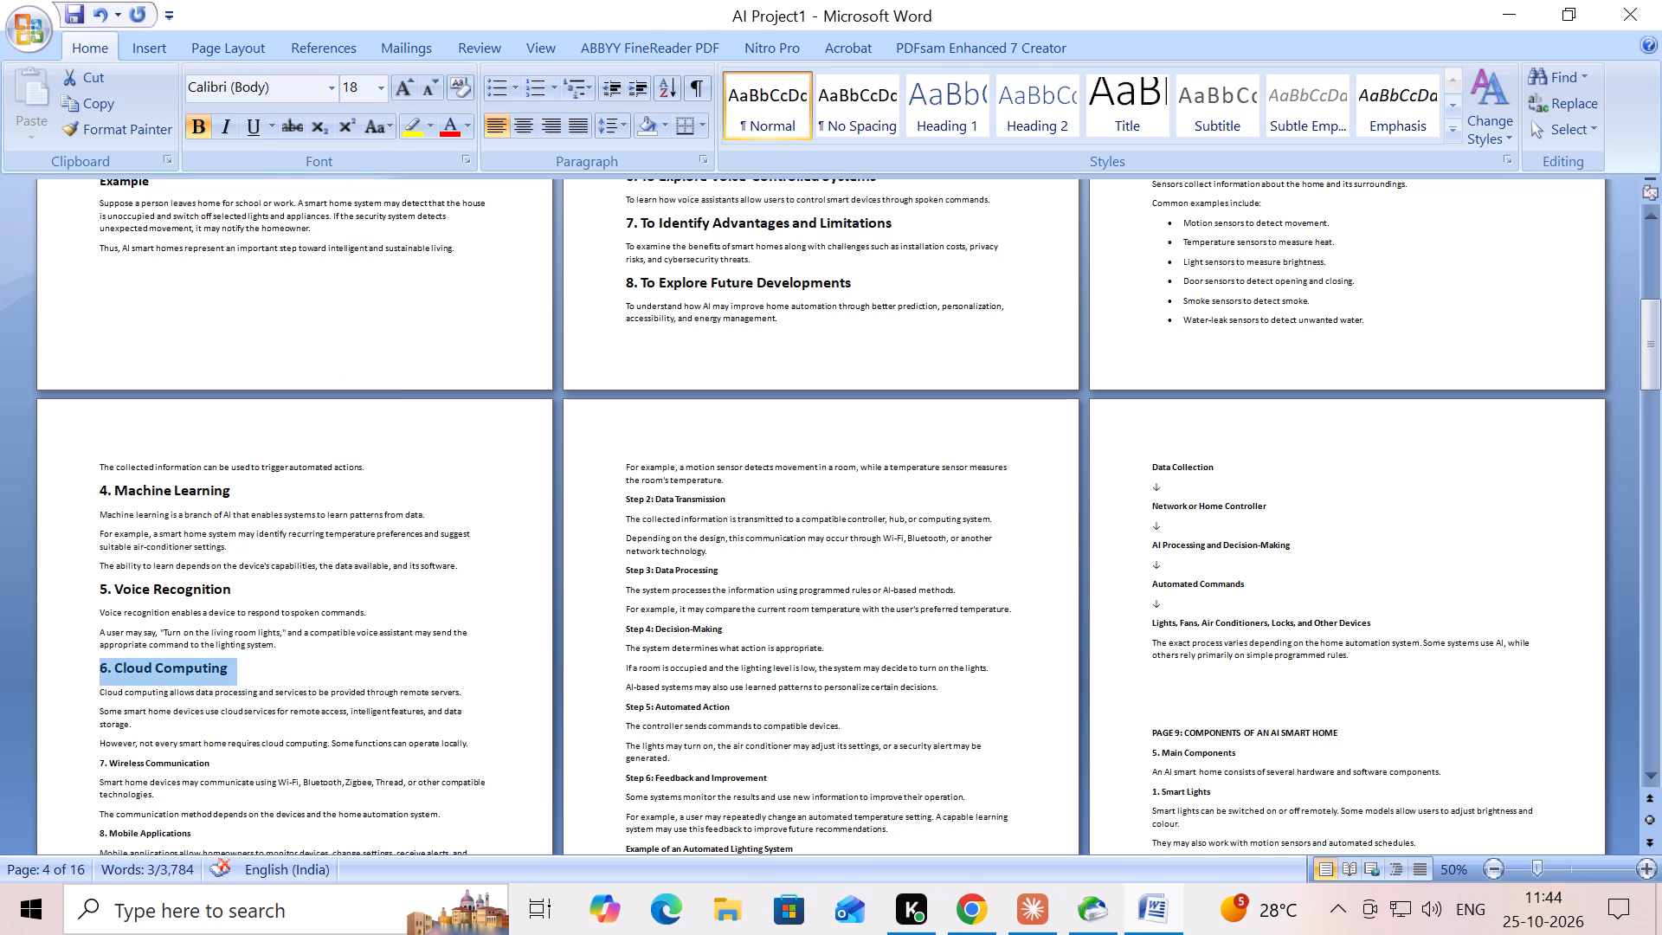
Set the "7. Wireless Communication" subheading under Major Technologies to font size 18.
scroll(283, 705, down, 1)
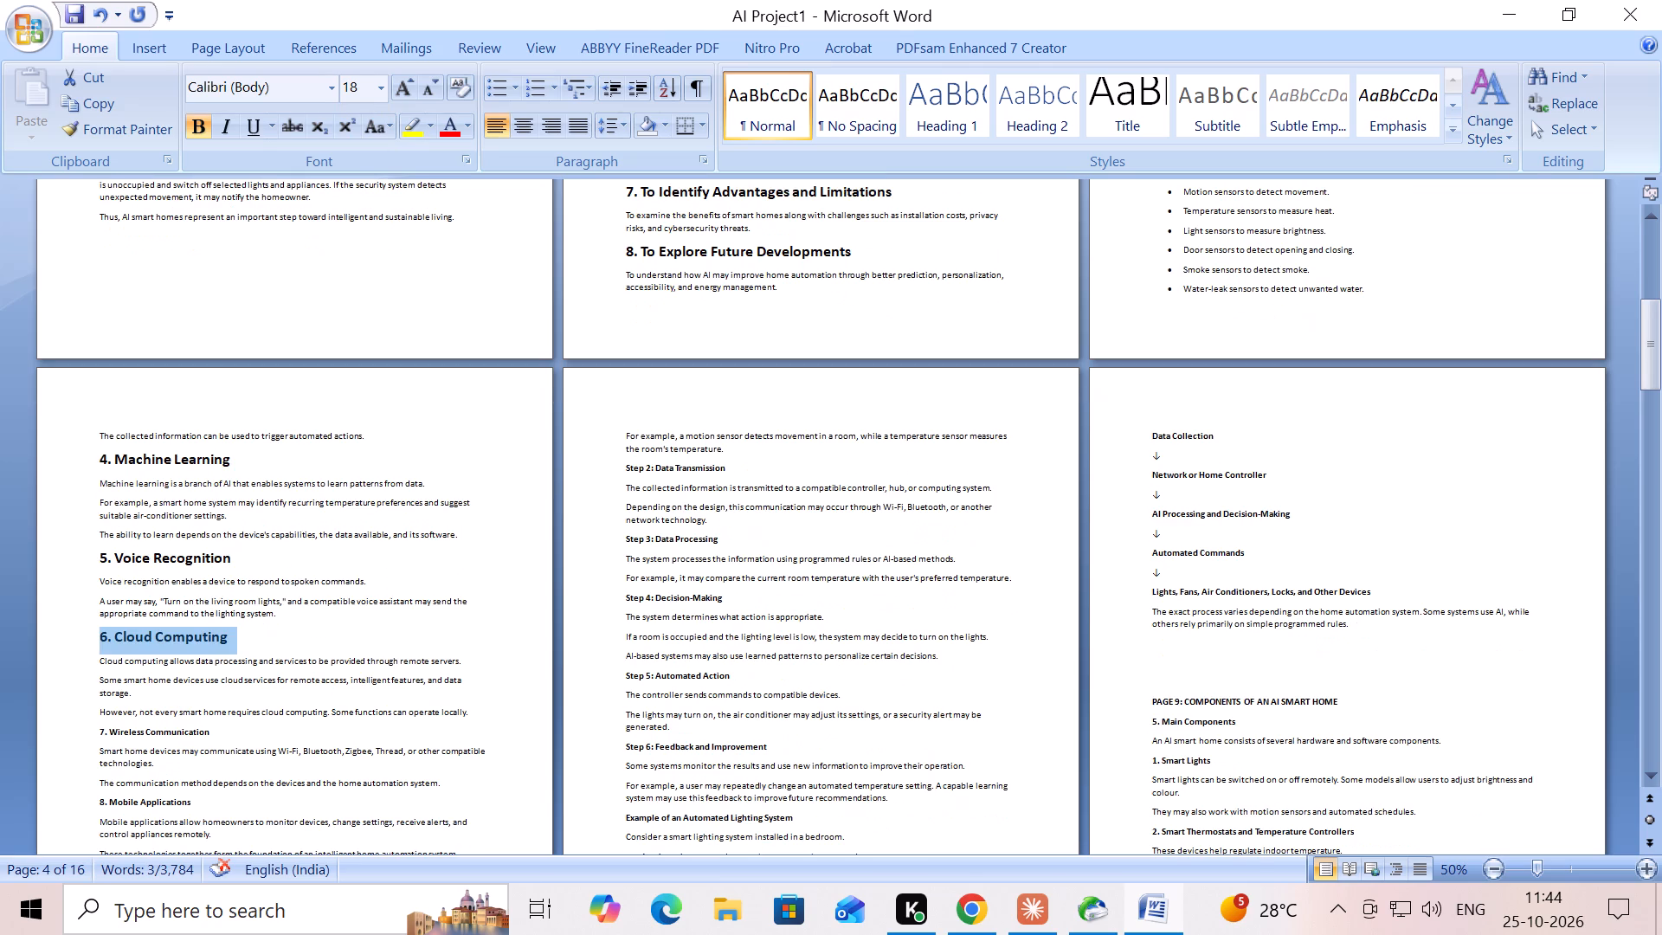
drag(220, 732, 64, 730)
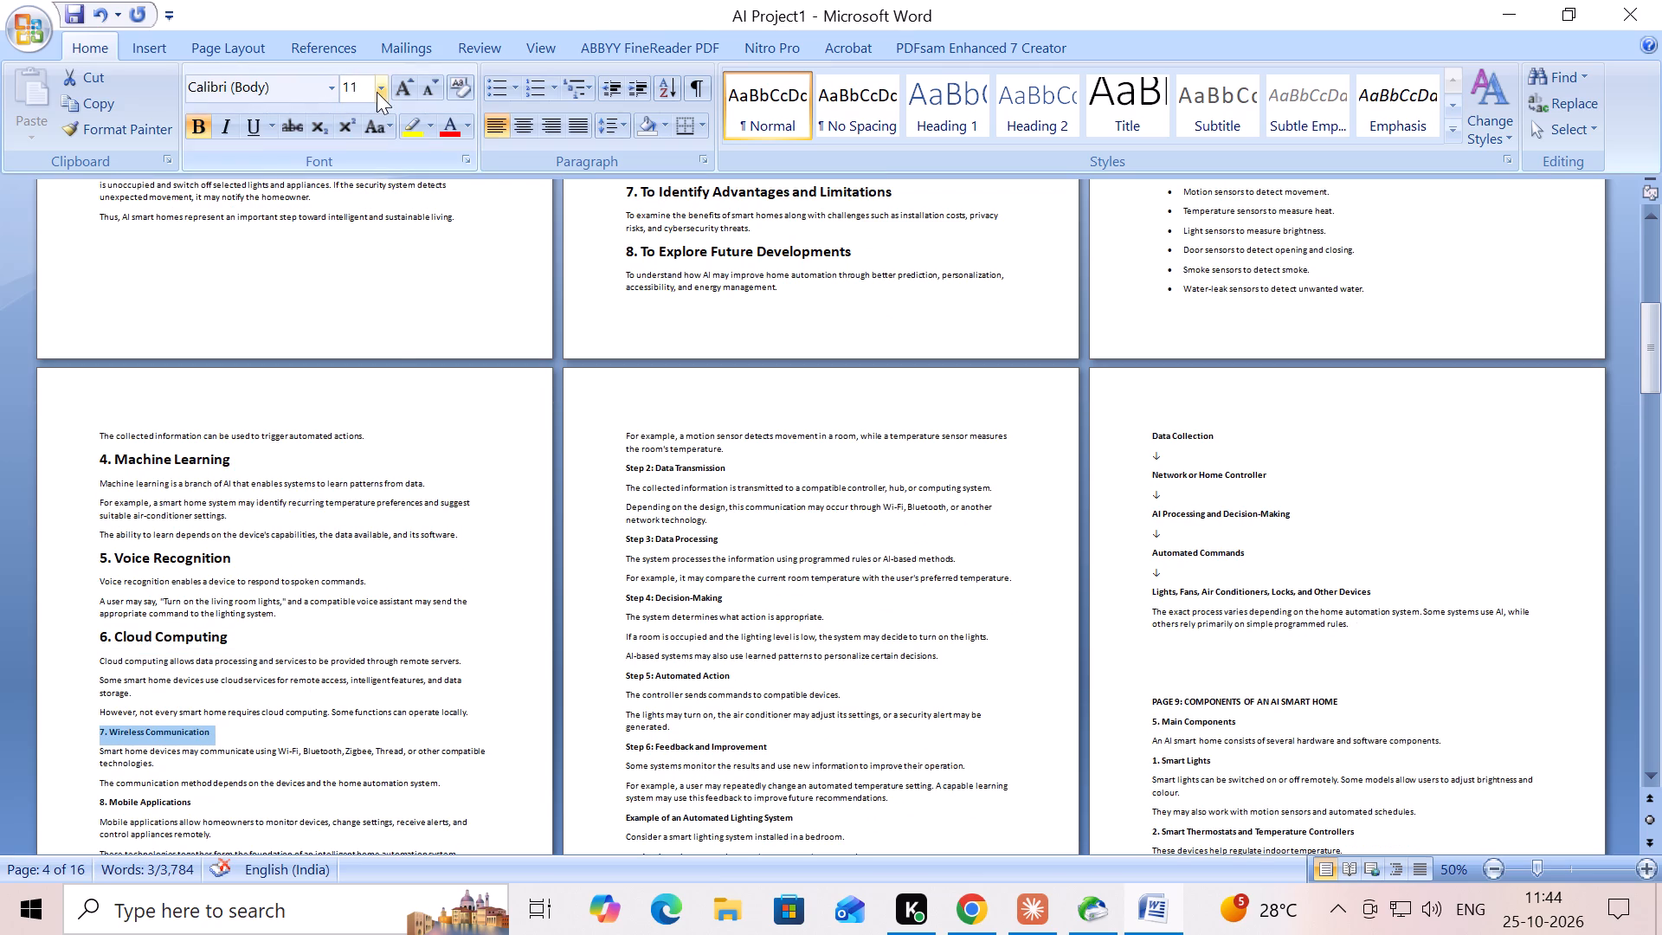
click(377, 92)
click(351, 265)
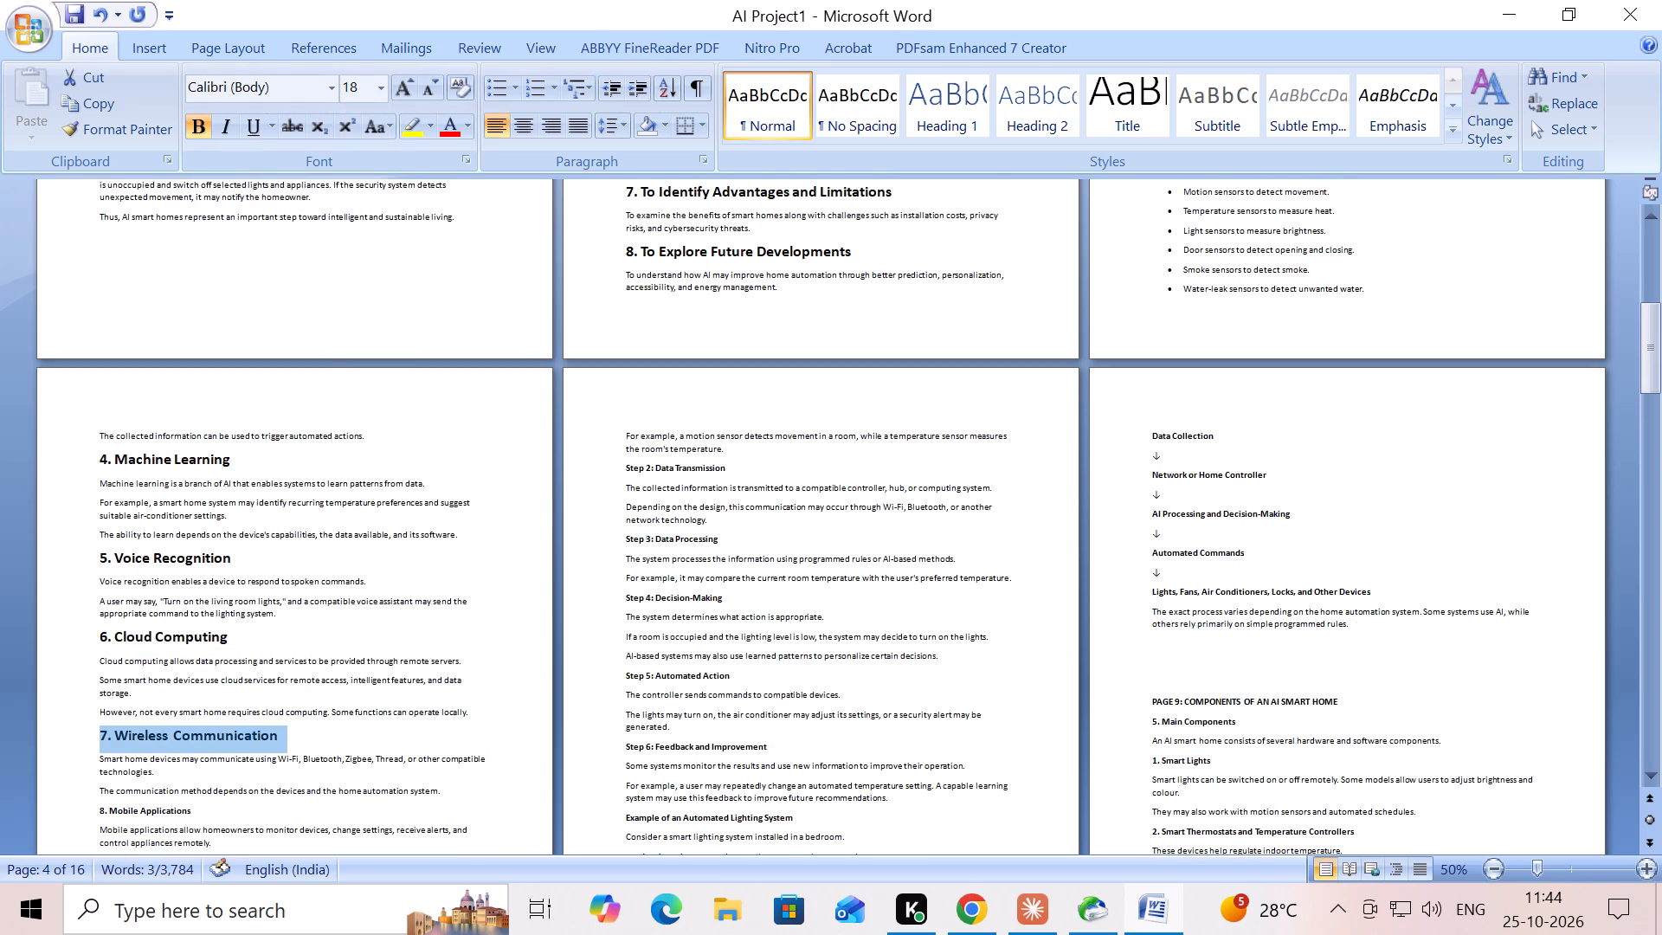
Set the "8. Mobile Applications" subheading under Major Technologies to font size 18.
scroll(365, 572, down, 3)
drag(198, 720, 153, 716)
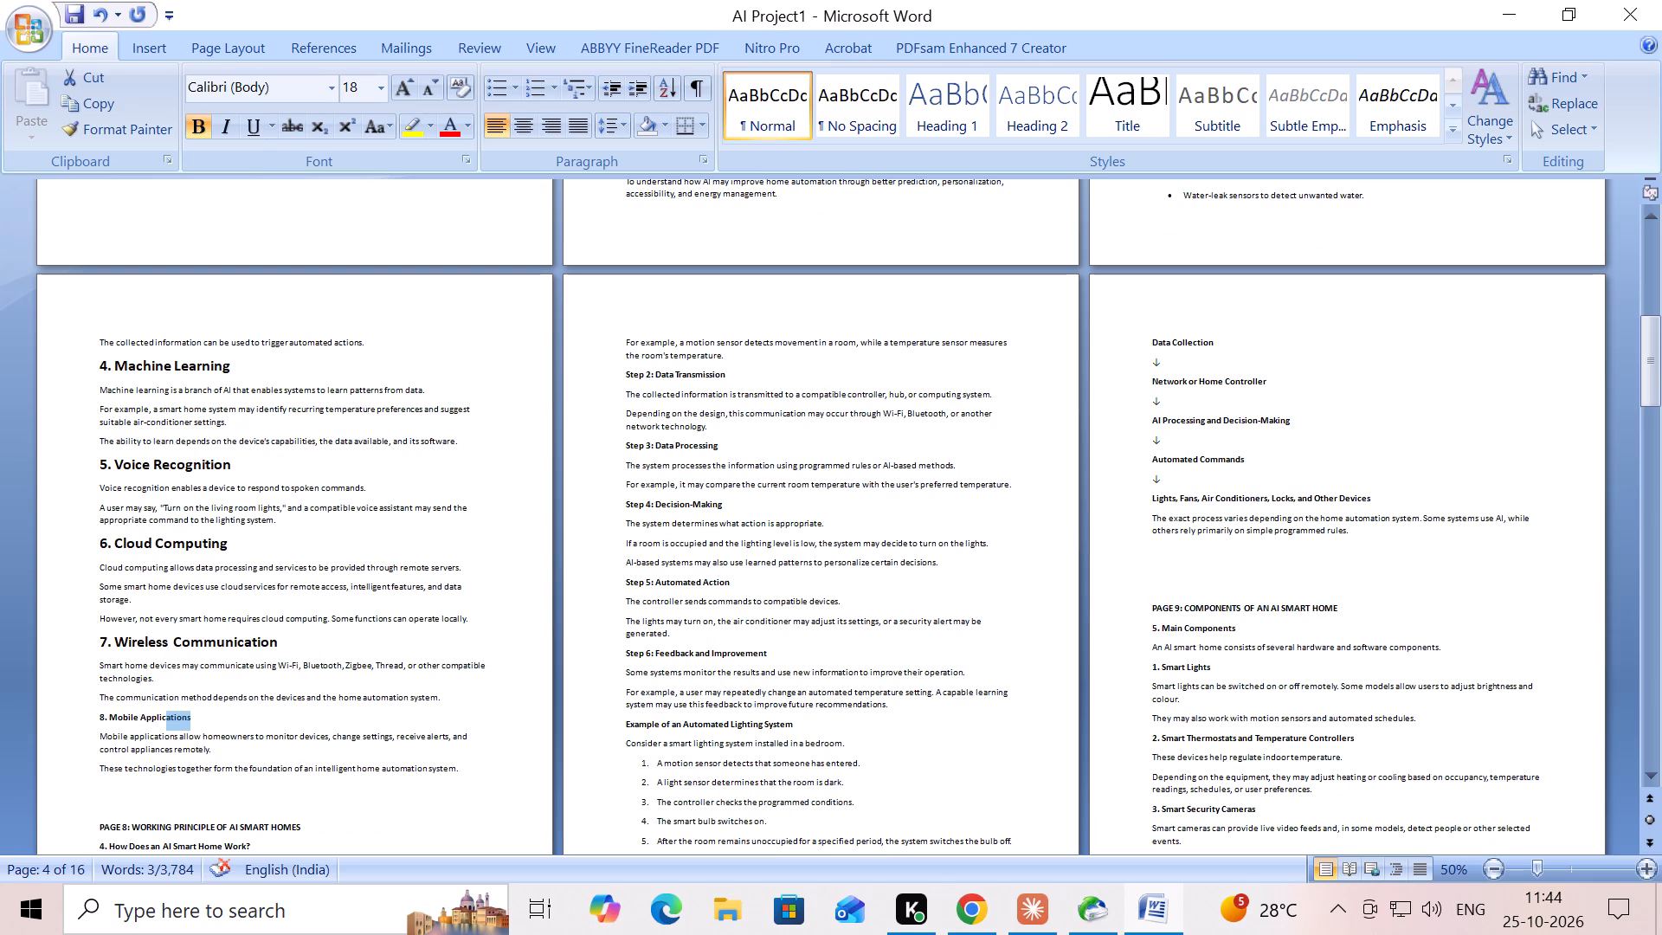
drag(153, 716, 85, 721)
click(379, 101)
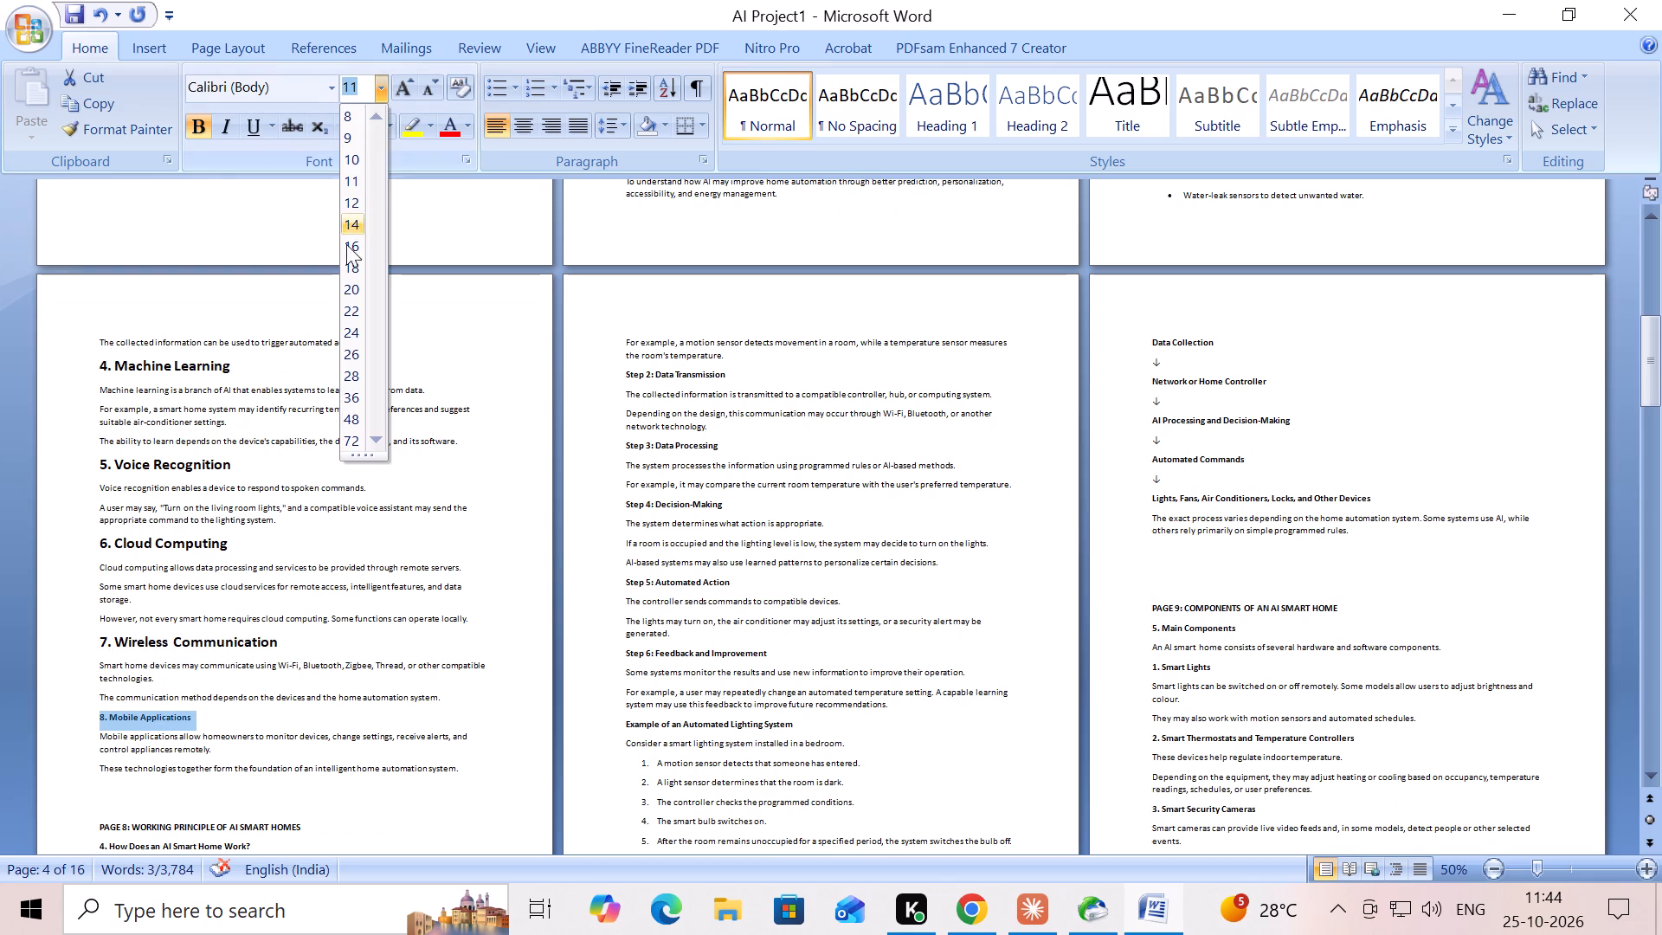
click(349, 270)
Insert six blank lines above "PAGE 8: WORKING PRINCIPLE OF AI SMART HOMES" to move that section to the top of the next page.
scroll(347, 620, down, 4)
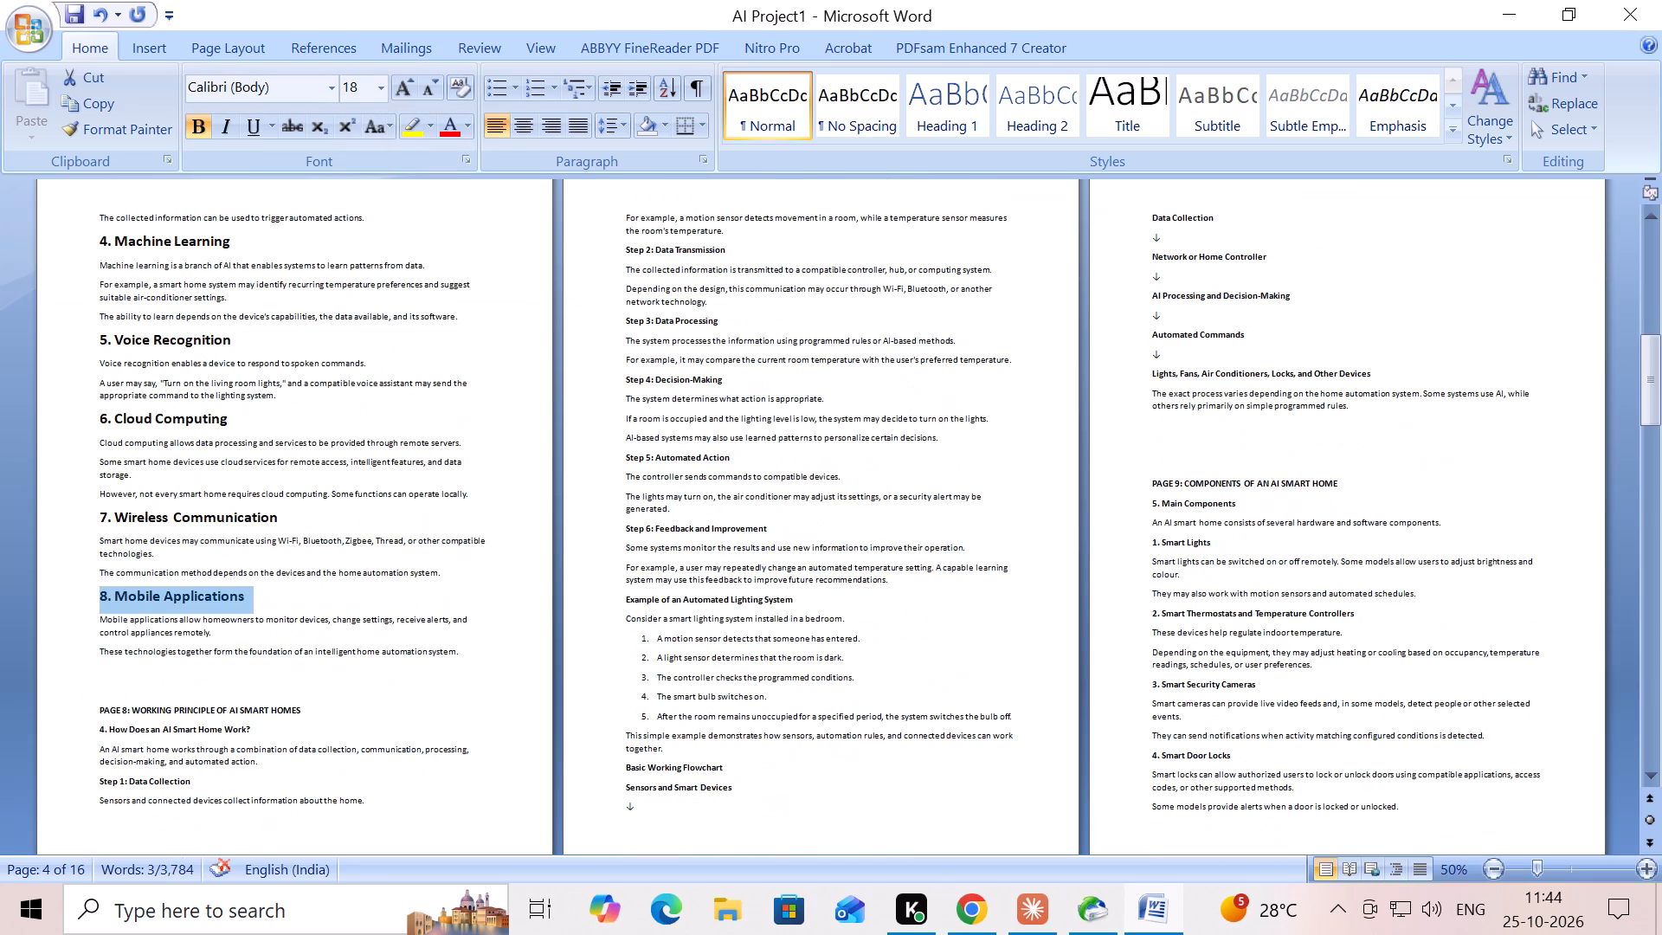
click(99, 687)
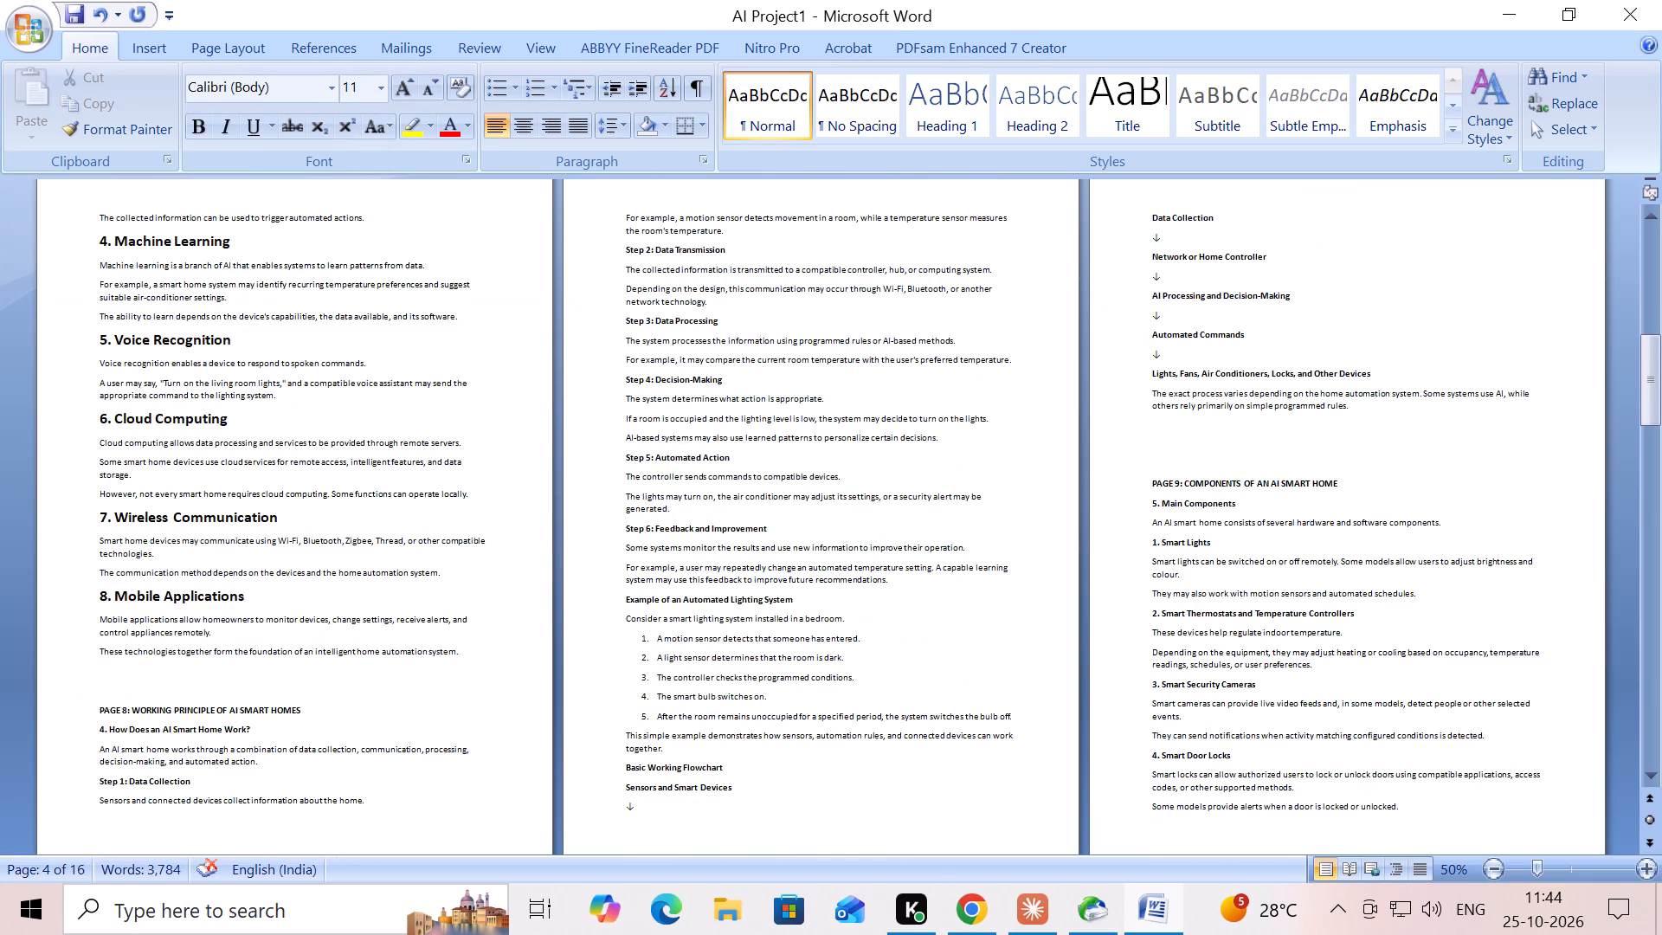
key(Return)
key(Return)
key(Return)
key(Return)
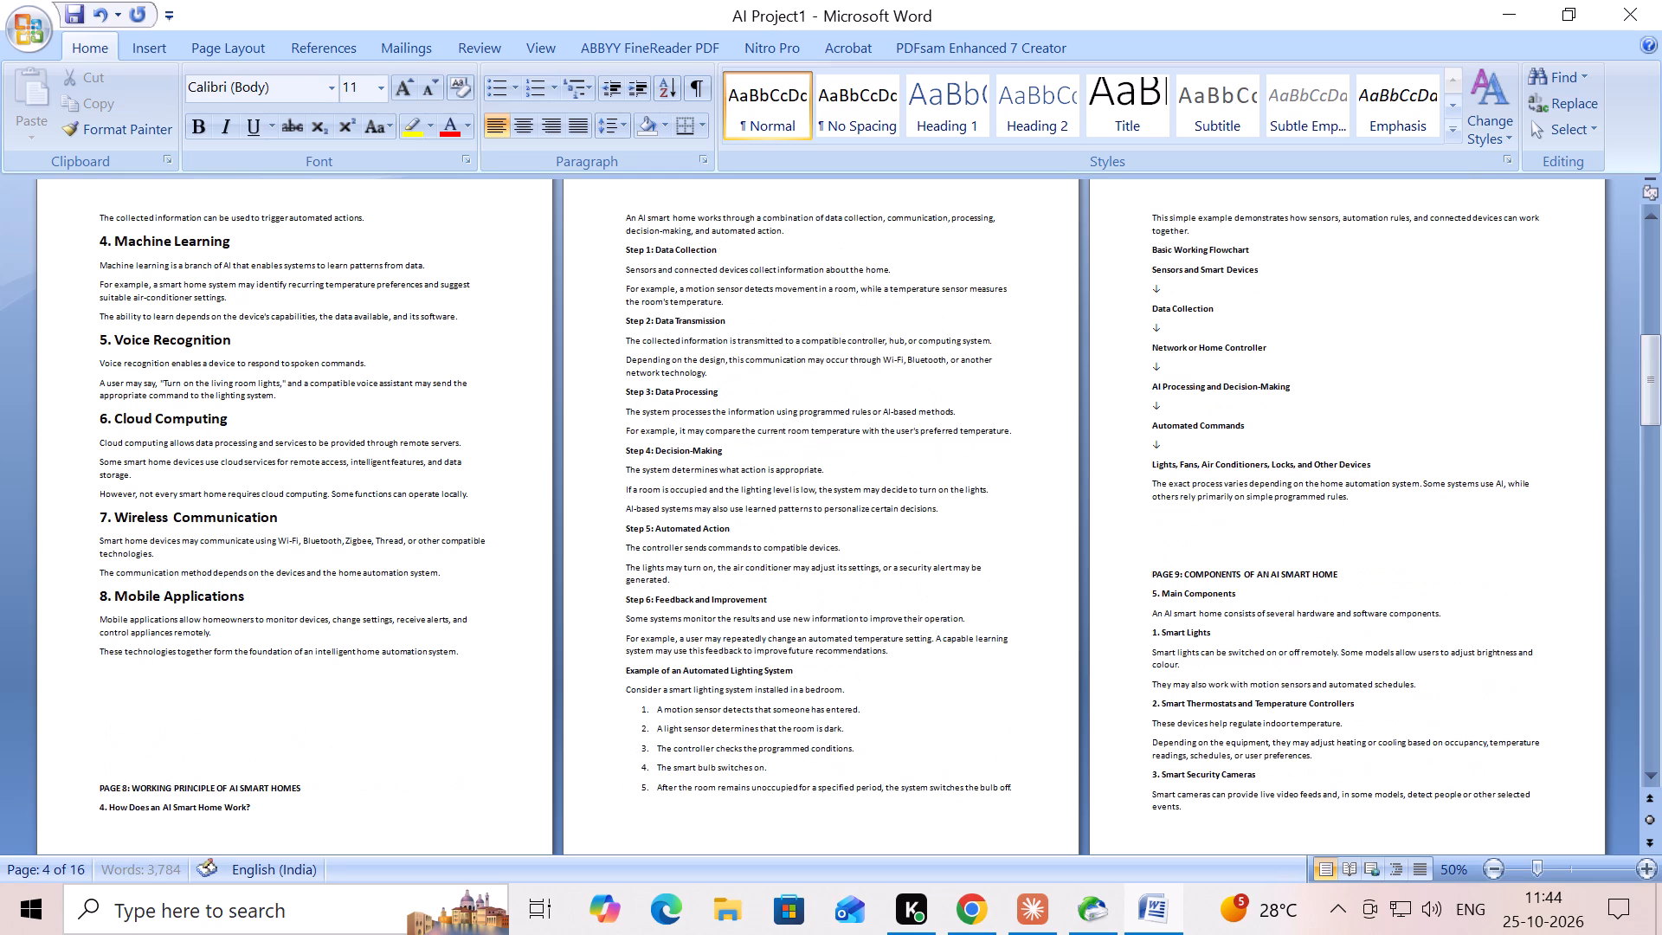
key(Return)
key(Return)
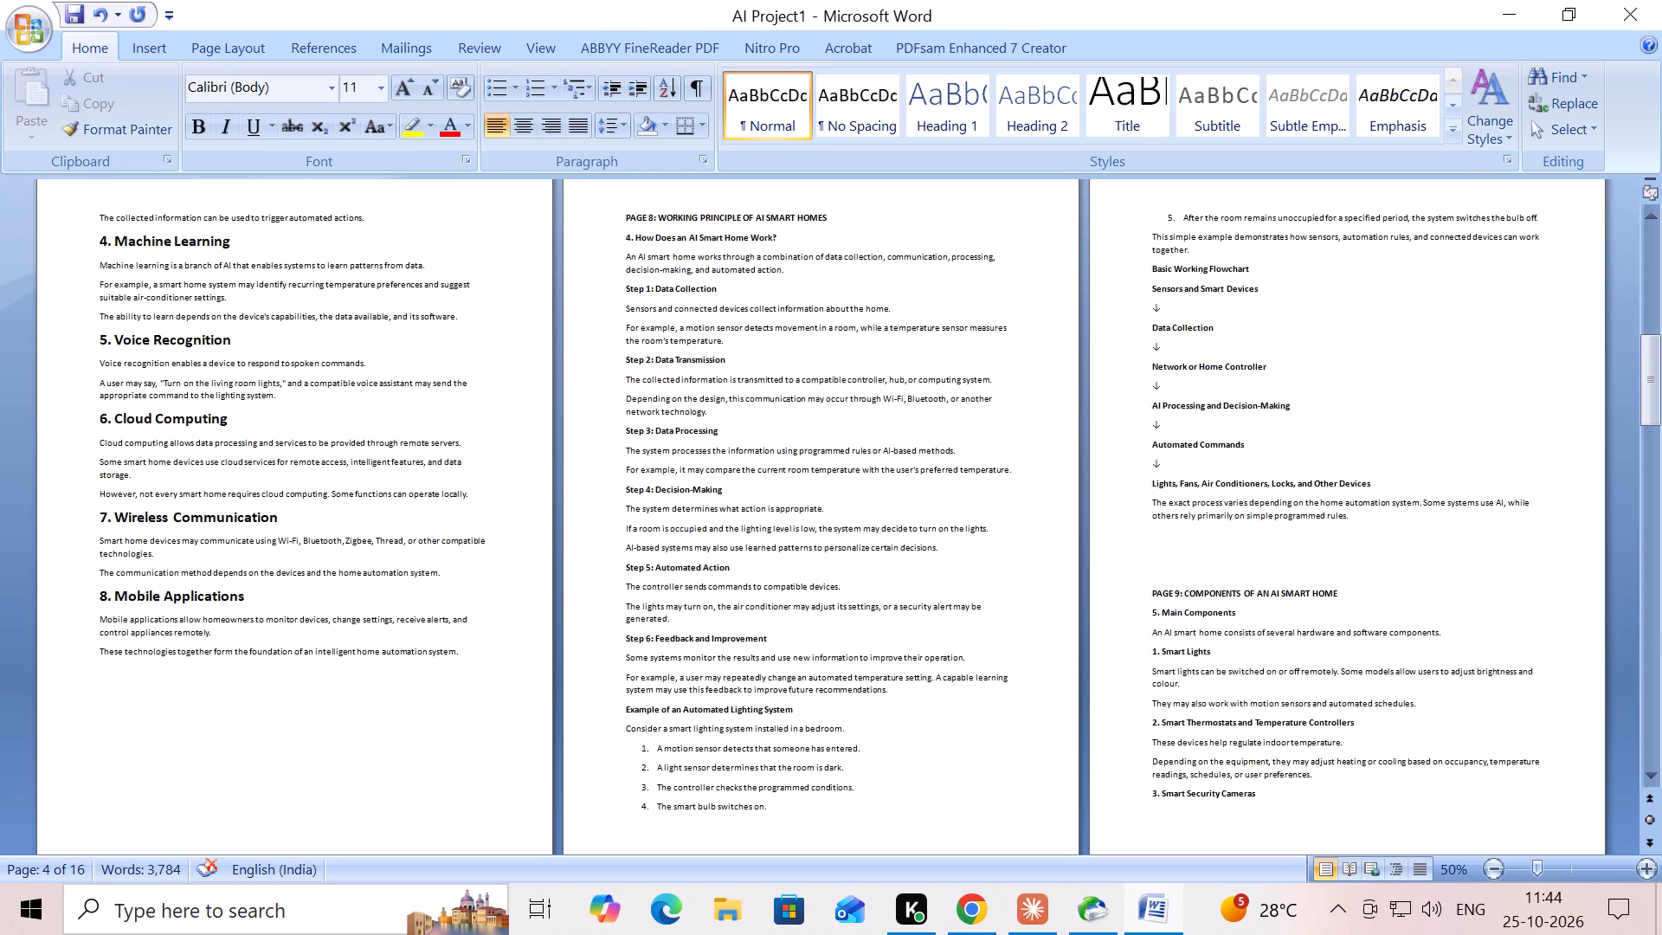
Set the heading text "4. How Does an AI Smart Home Work", excluding its question mark, to font size 18.
scroll(362, 429, up, 2)
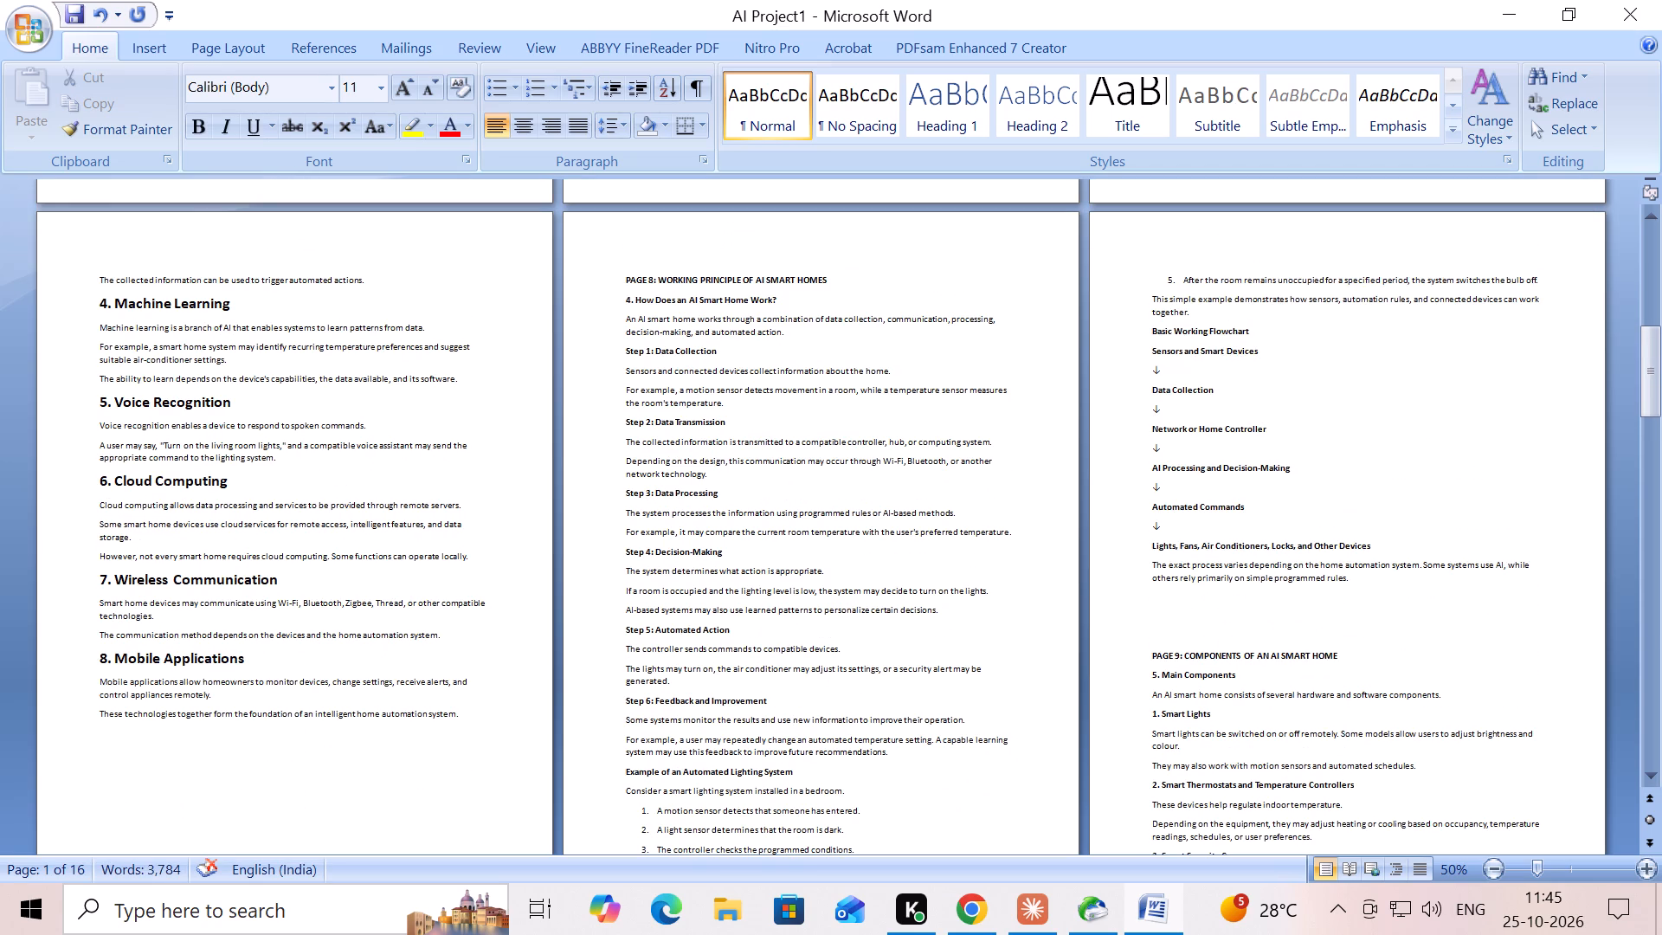
drag(774, 296, 609, 294)
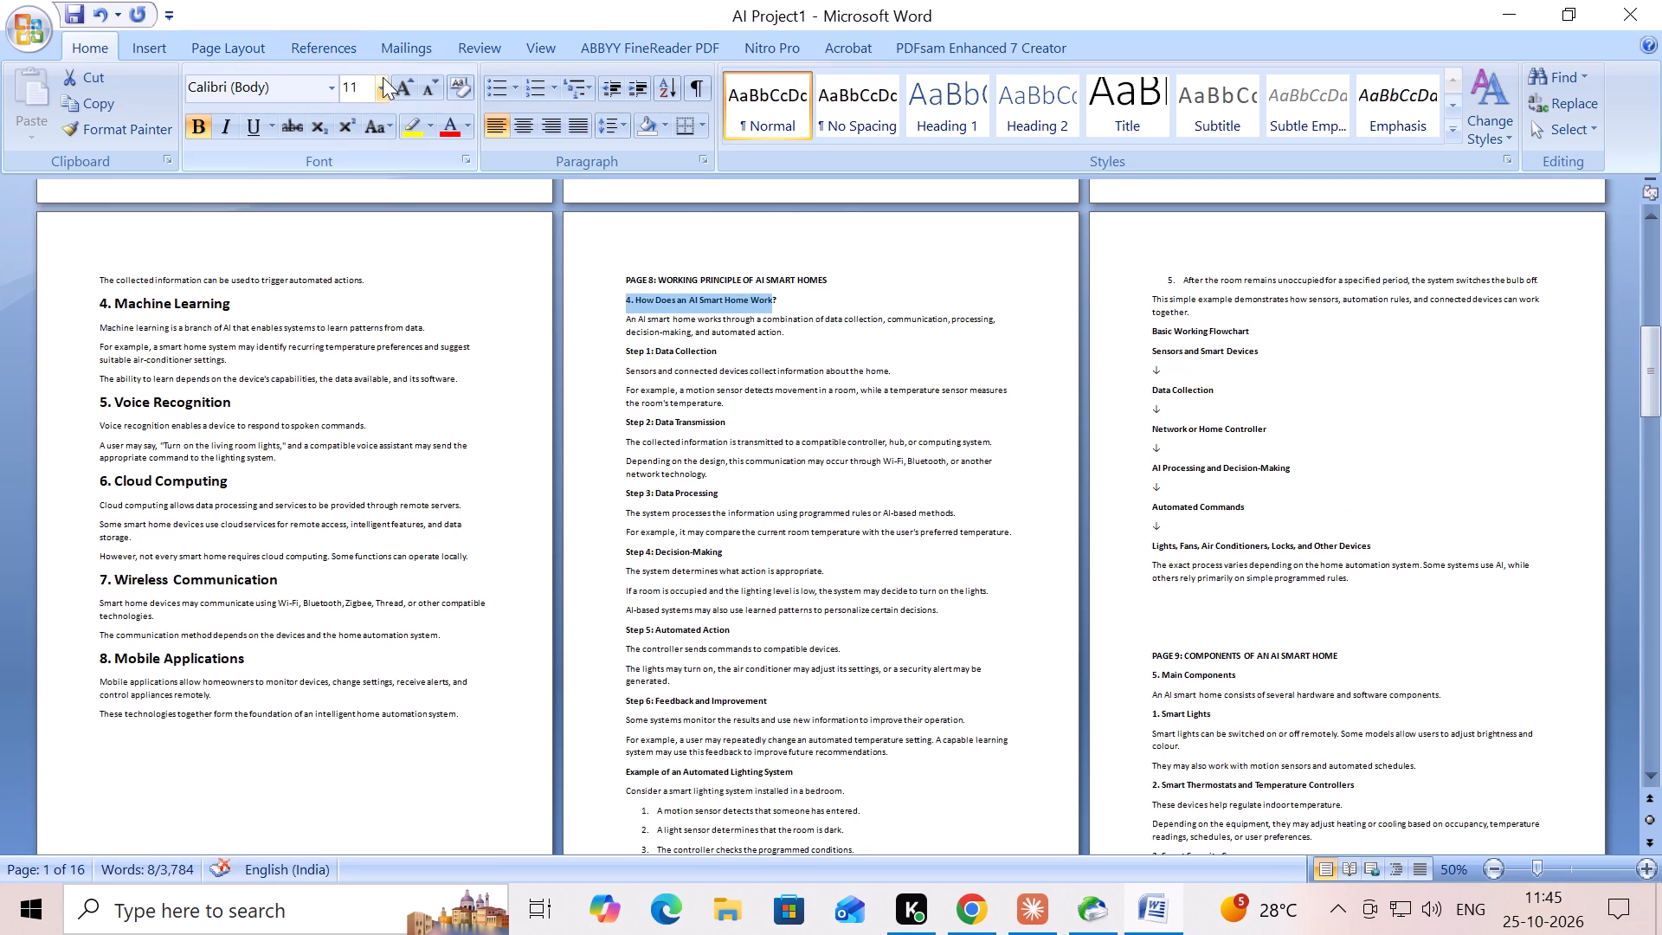
click(383, 77)
click(350, 271)
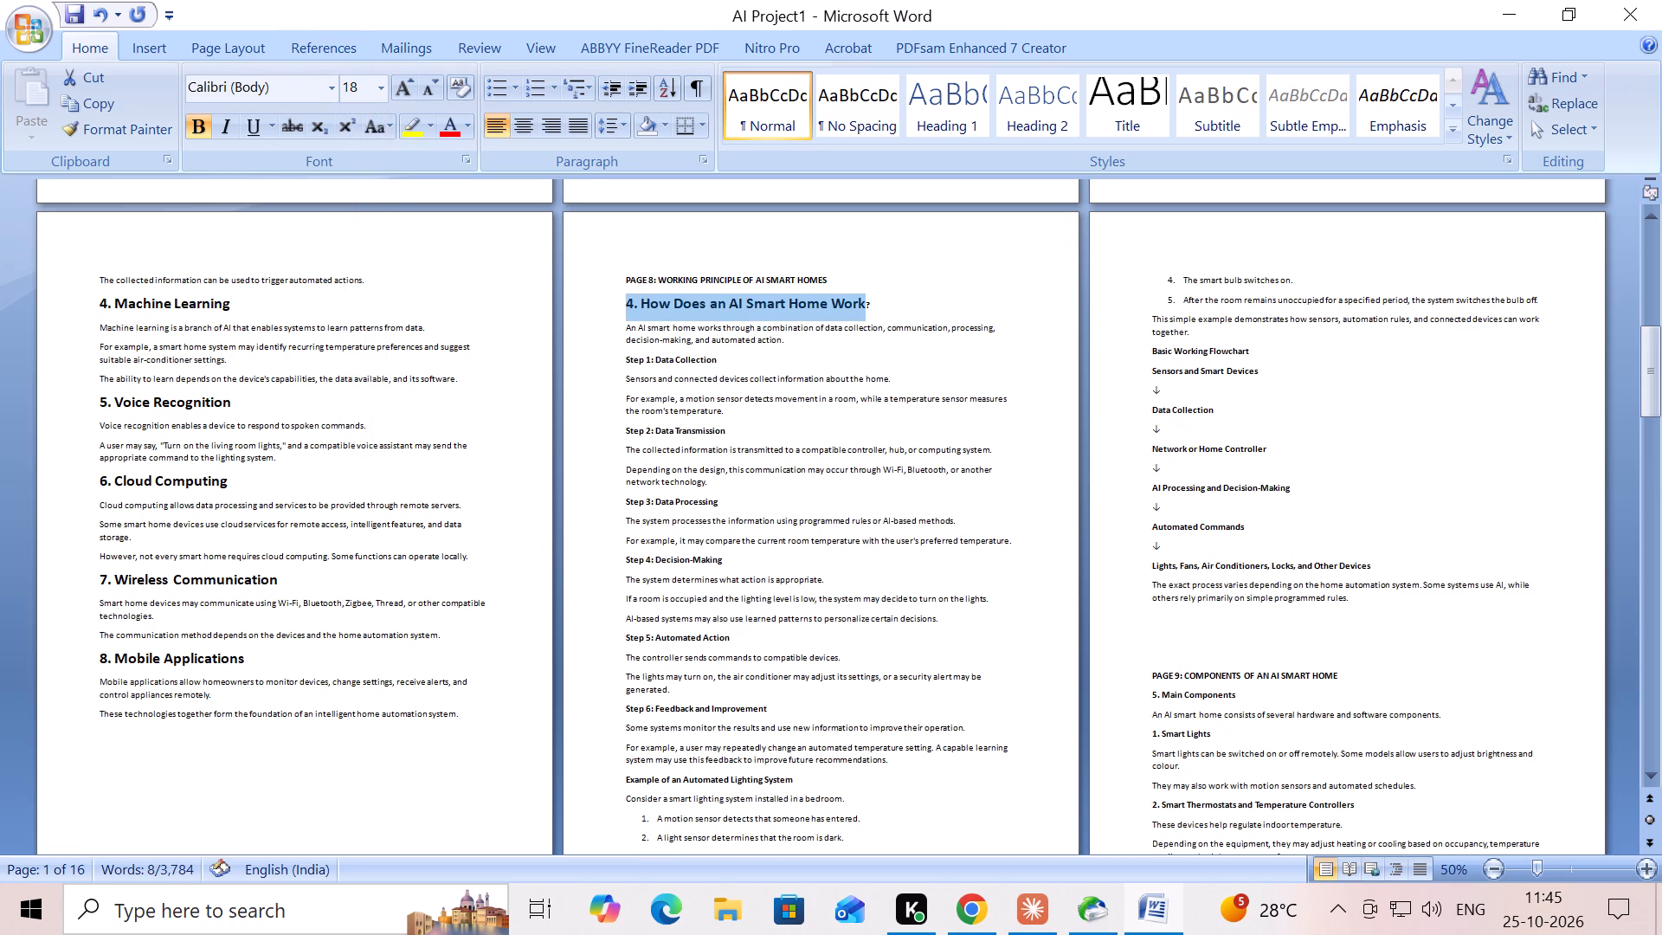
Format the "4. How Does an AI Smart Home Work?" main heading in Arial Black at font size 22.
drag(891, 301, 769, 324)
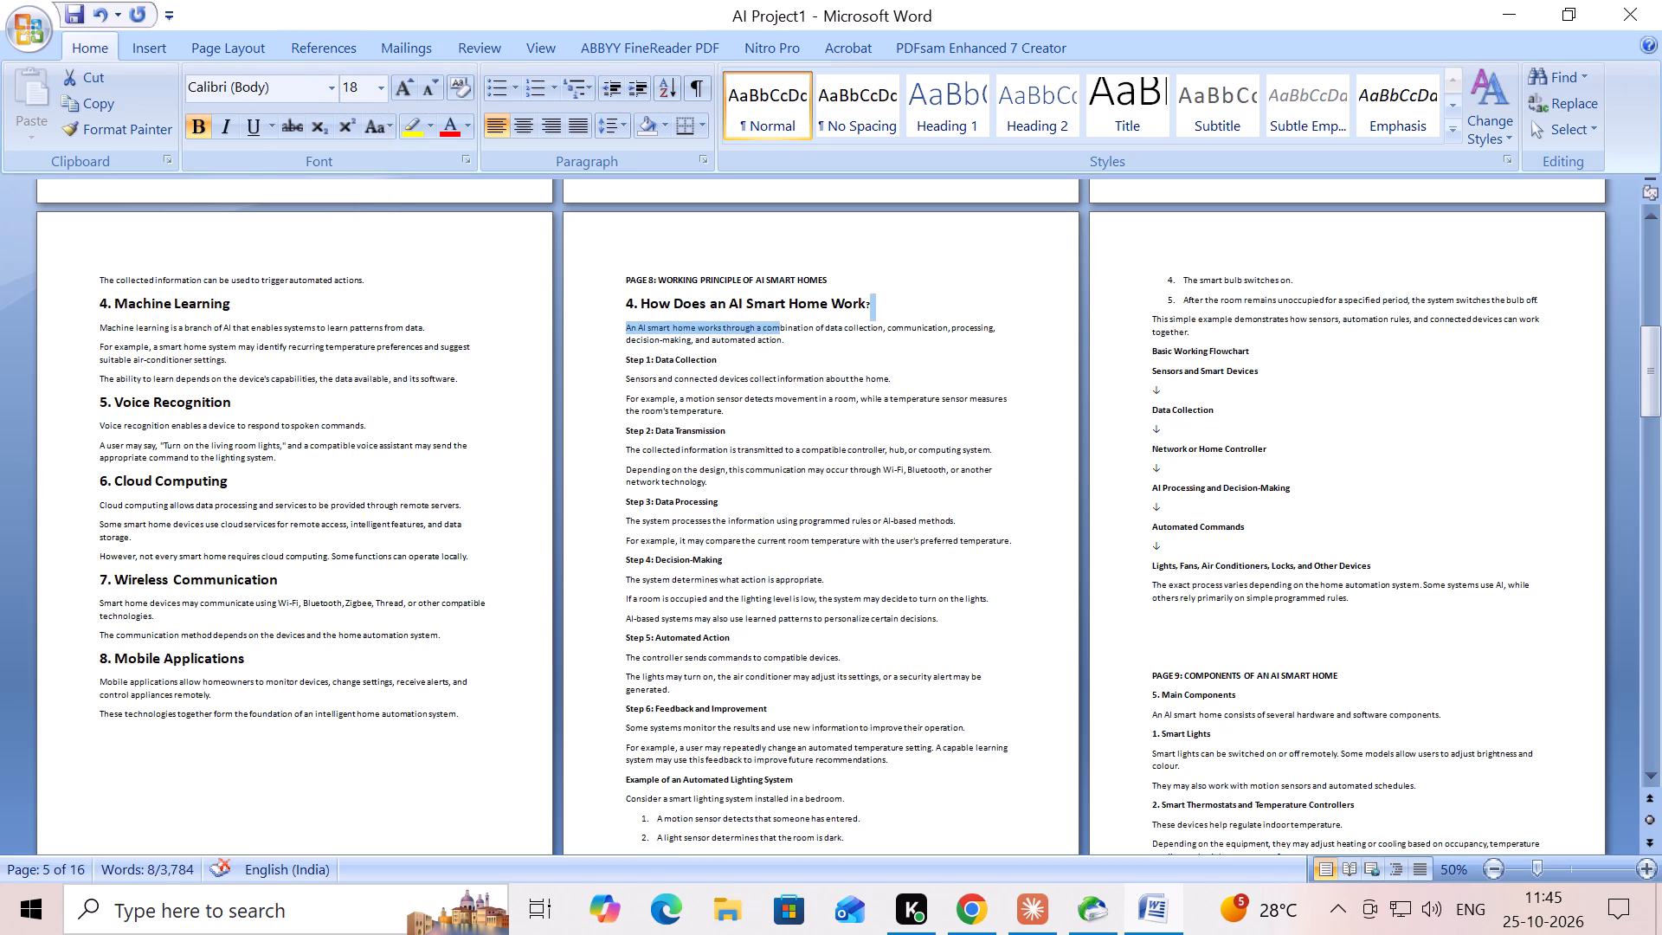
drag(769, 324, 666, 323)
click(1021, 232)
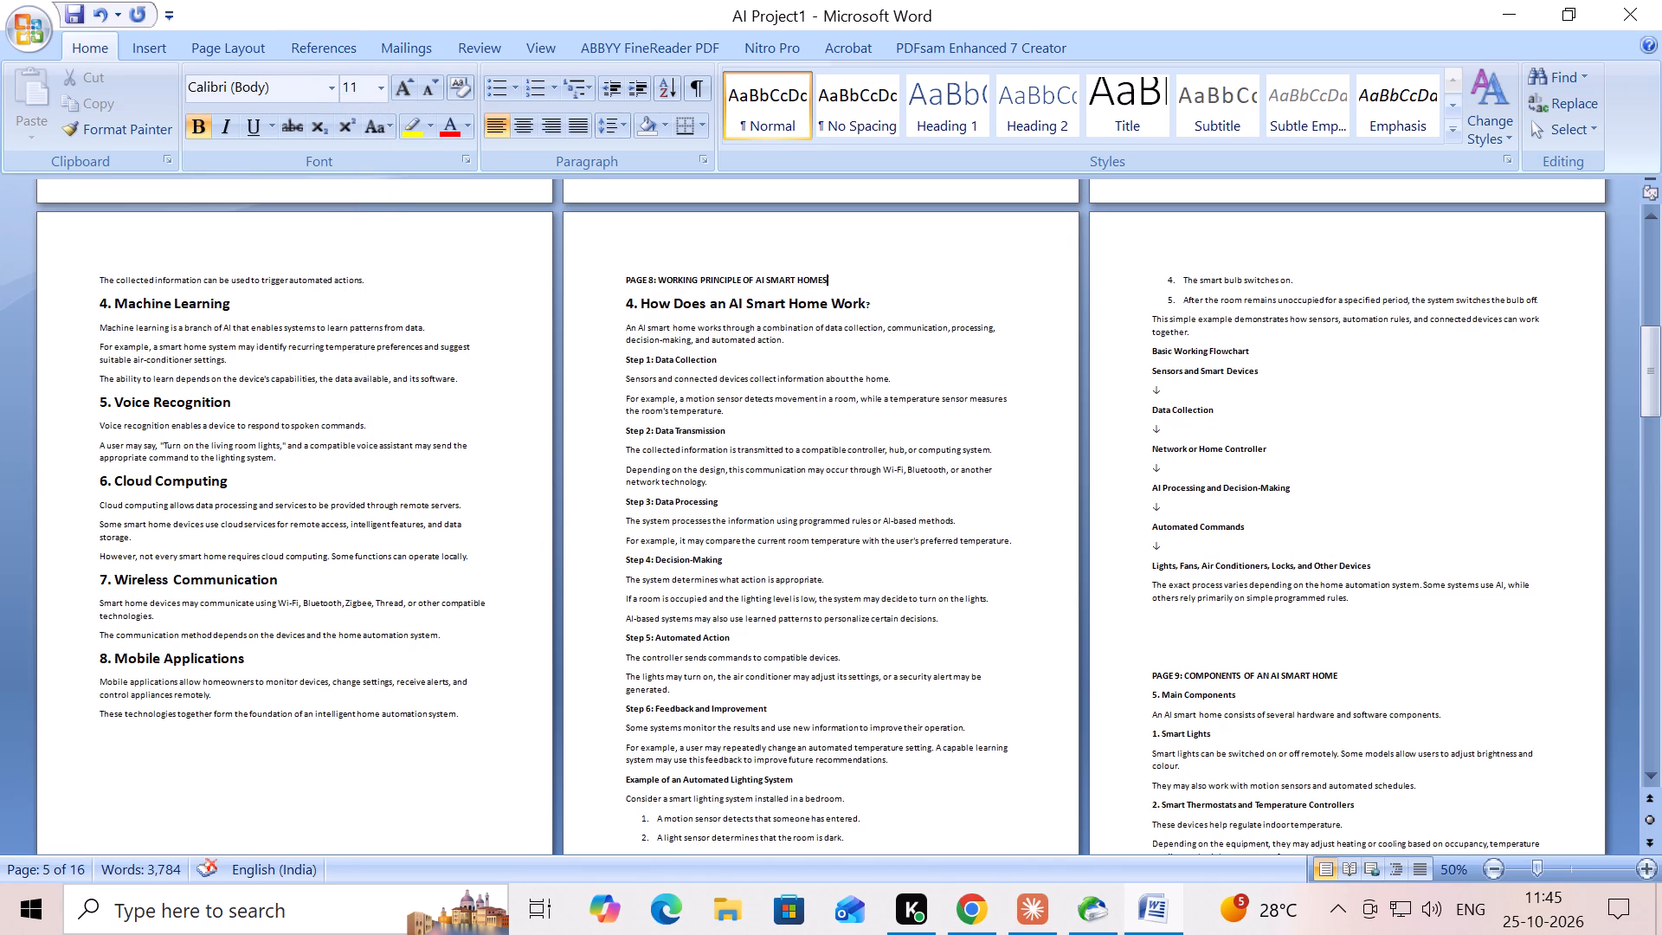
drag(881, 300, 602, 302)
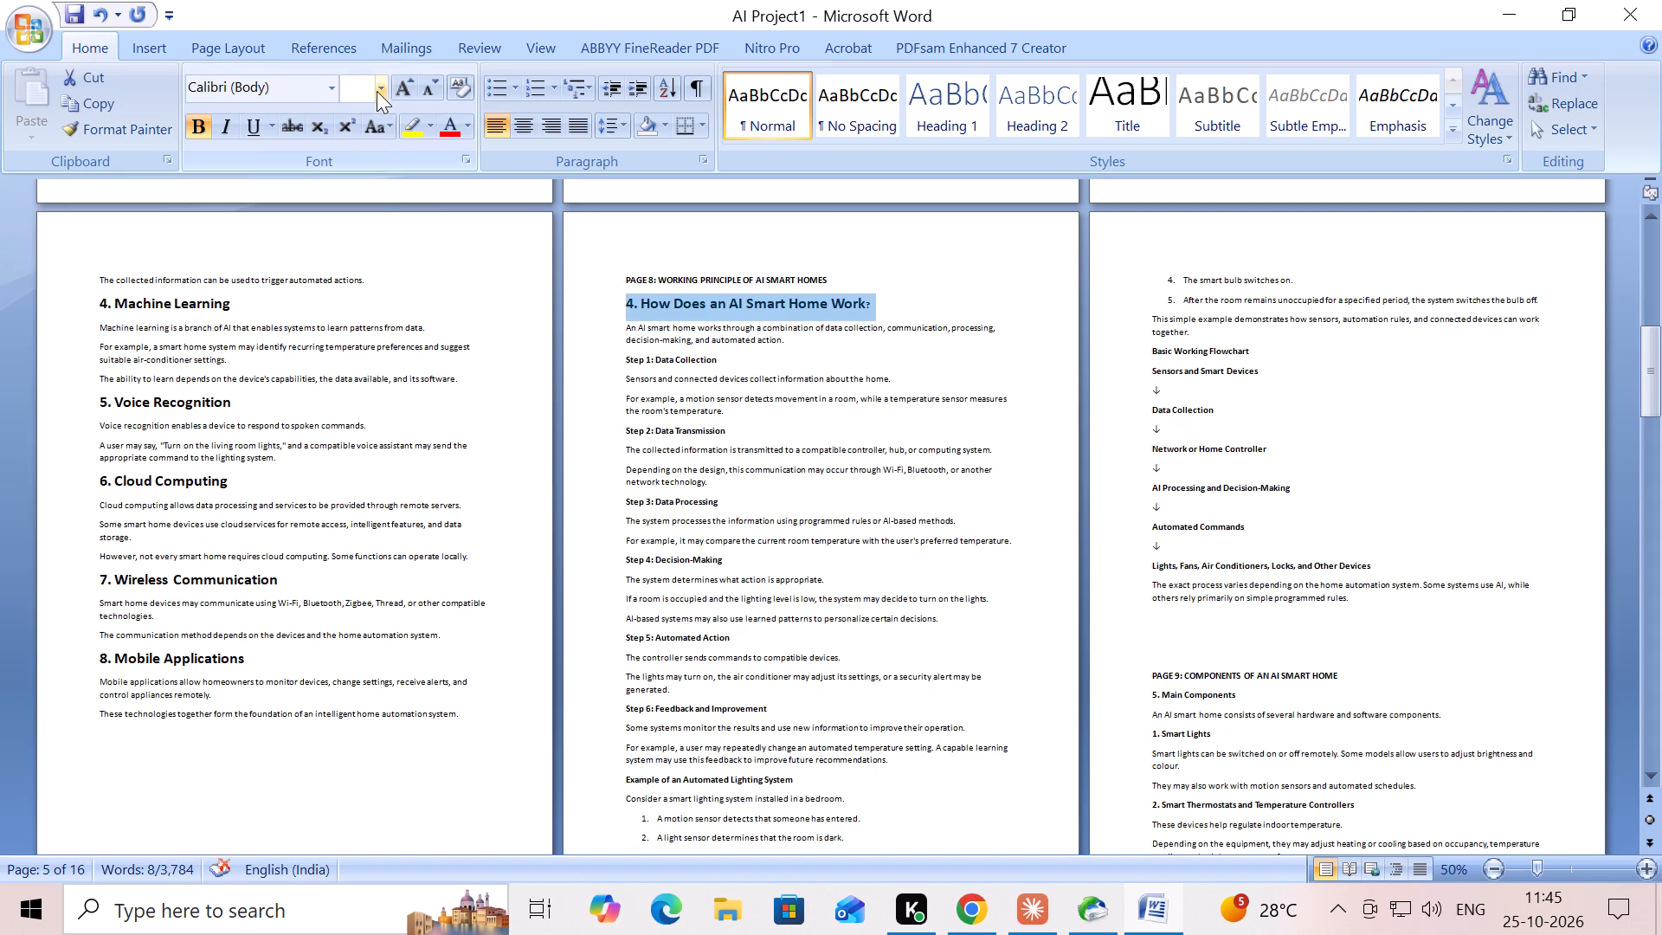
click(379, 92)
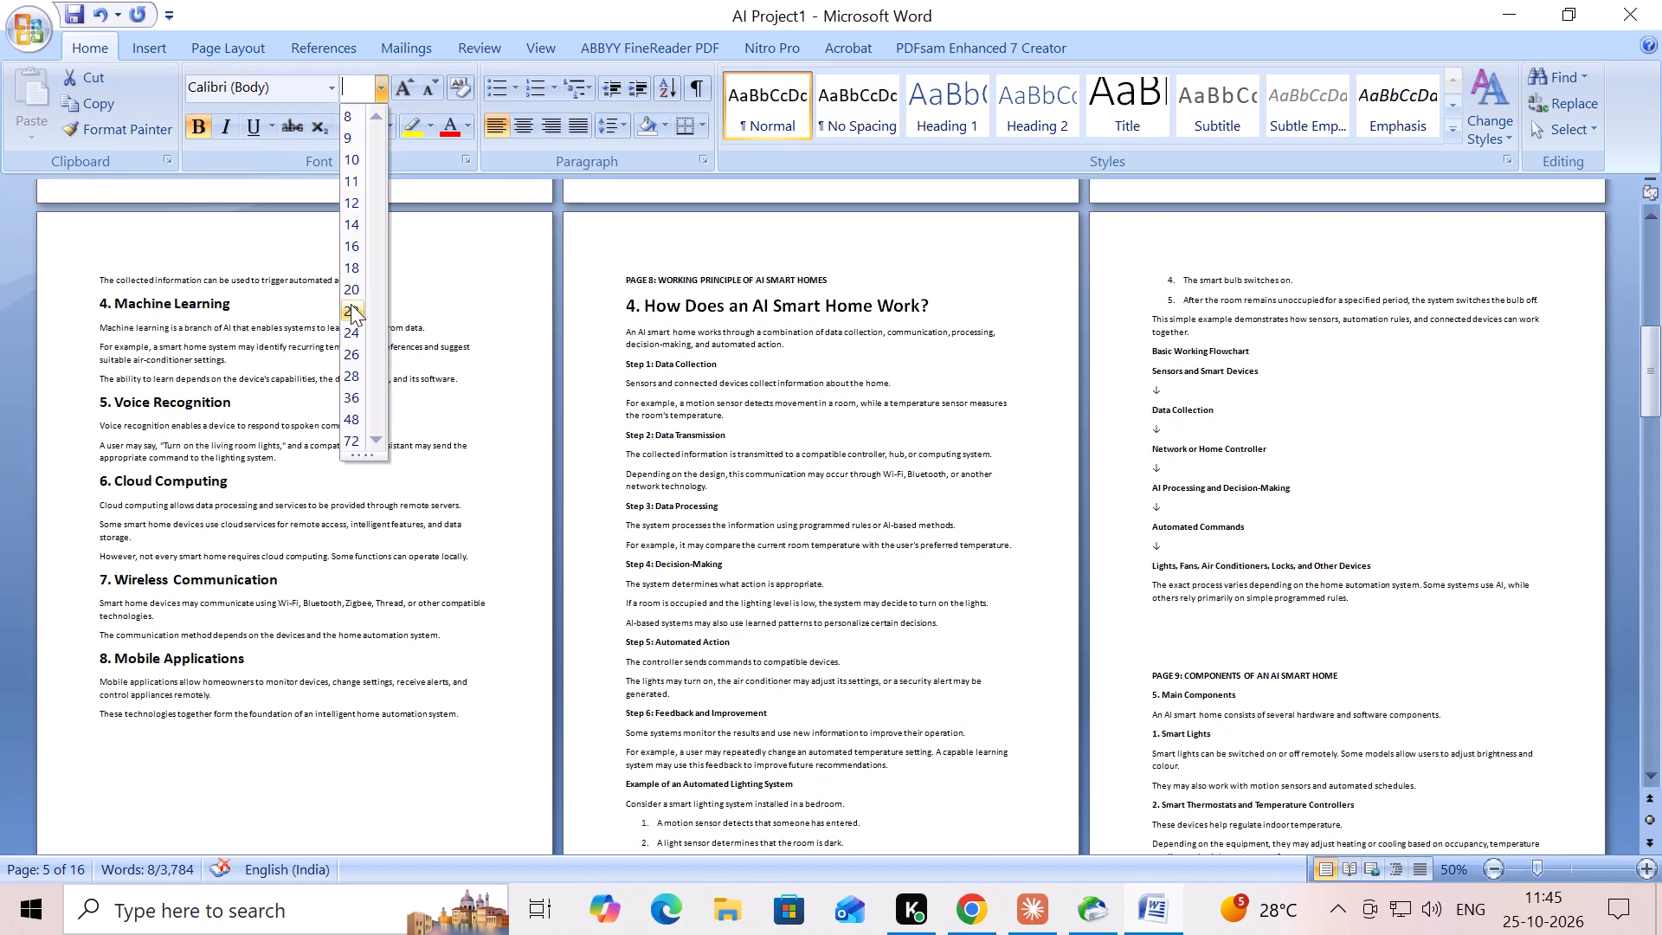
click(351, 304)
click(332, 93)
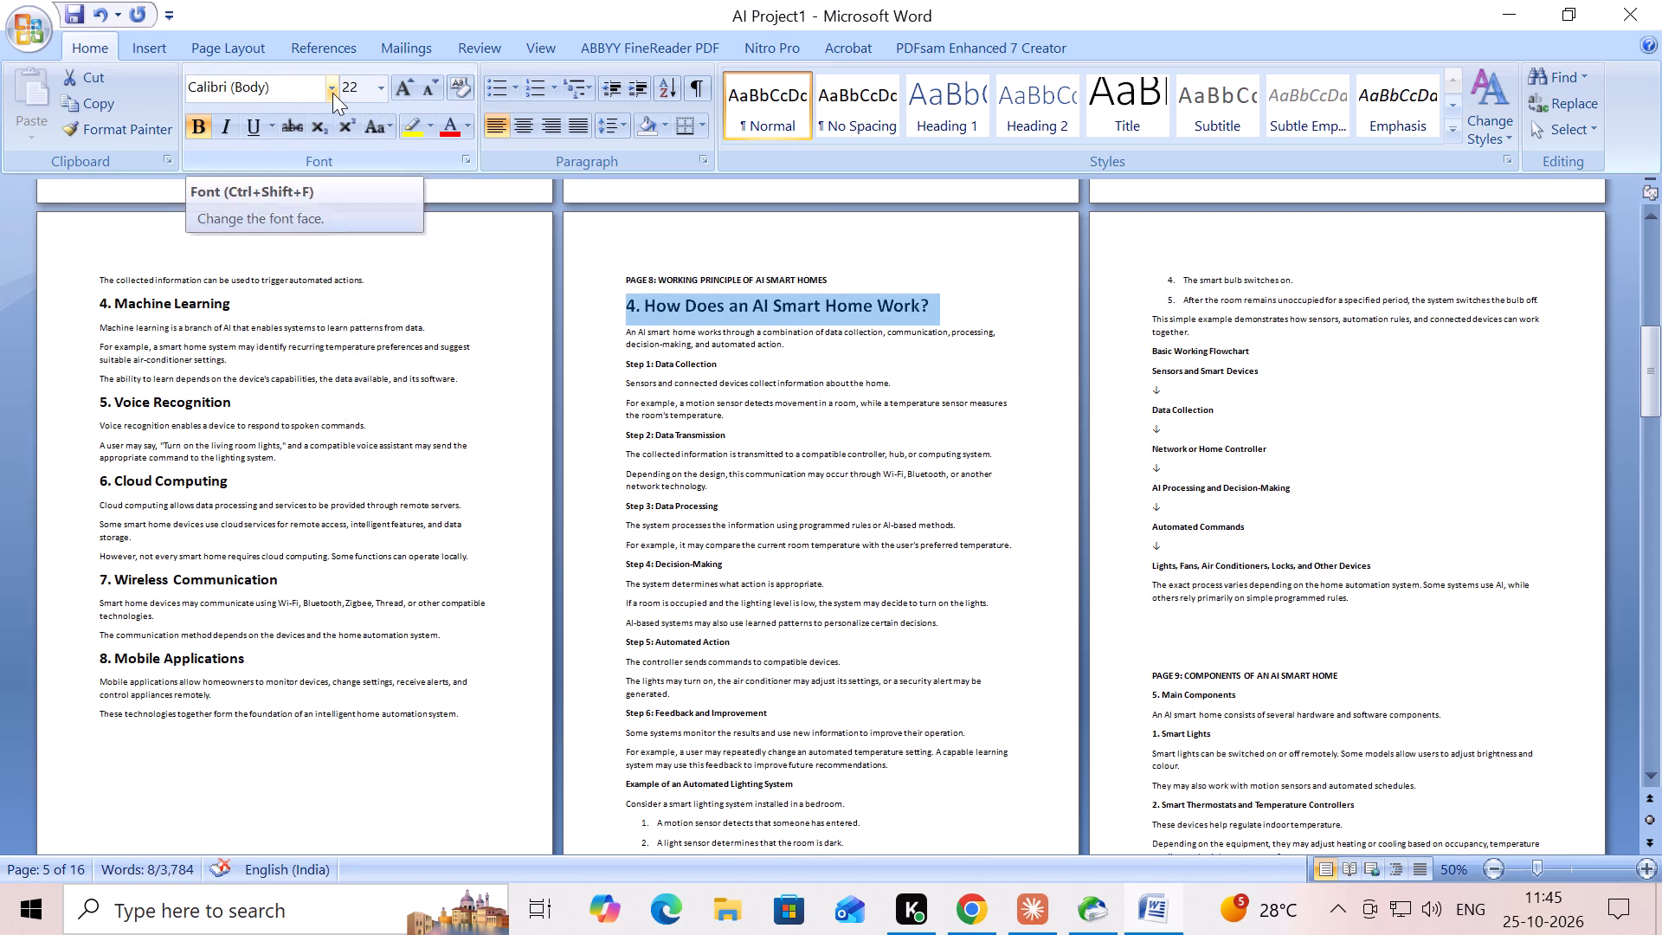
click(319, 223)
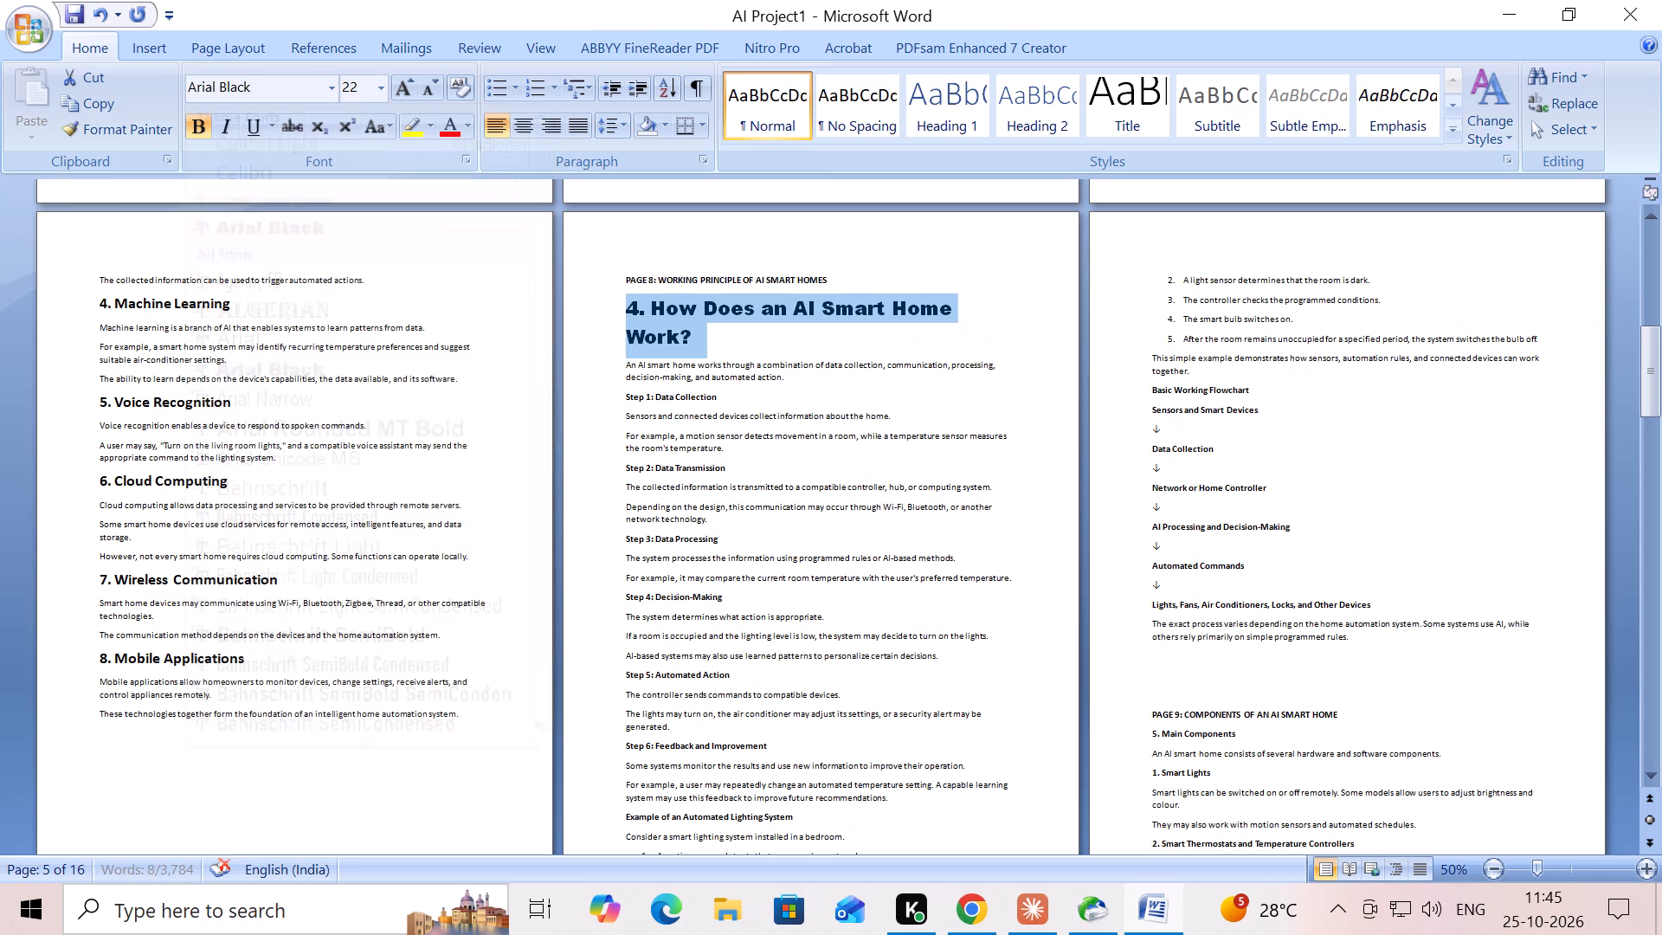
Underline the whole "4. How Does an AI Smart Home Work?" main heading.
click(750, 332)
click(706, 328)
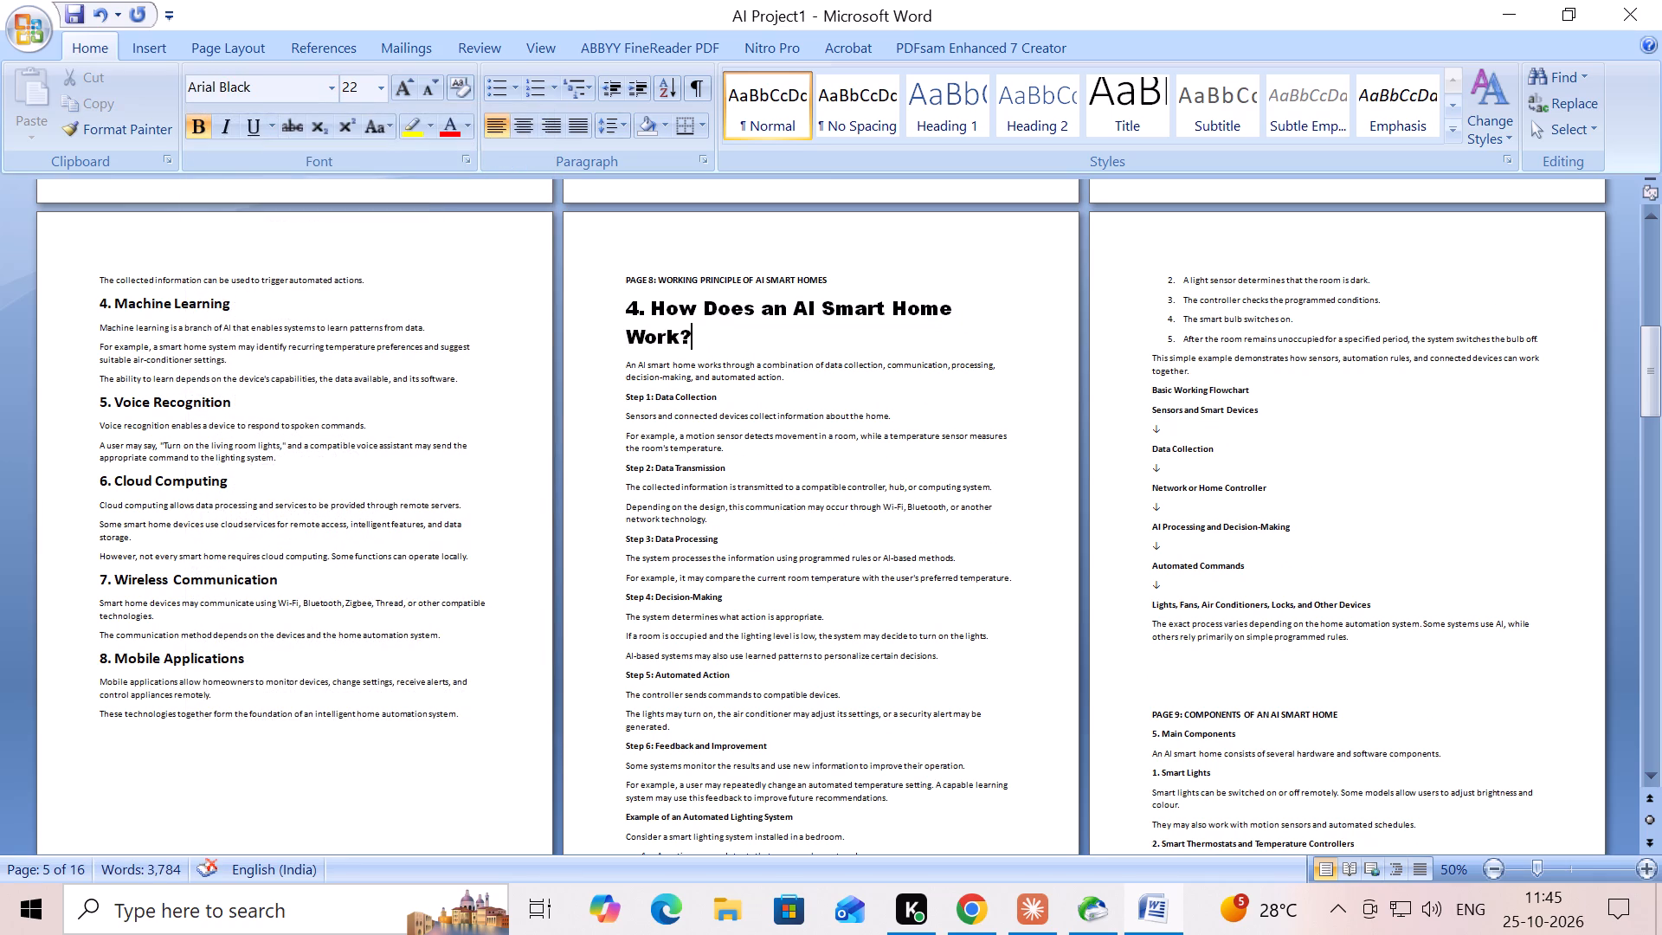
drag(701, 330, 617, 308)
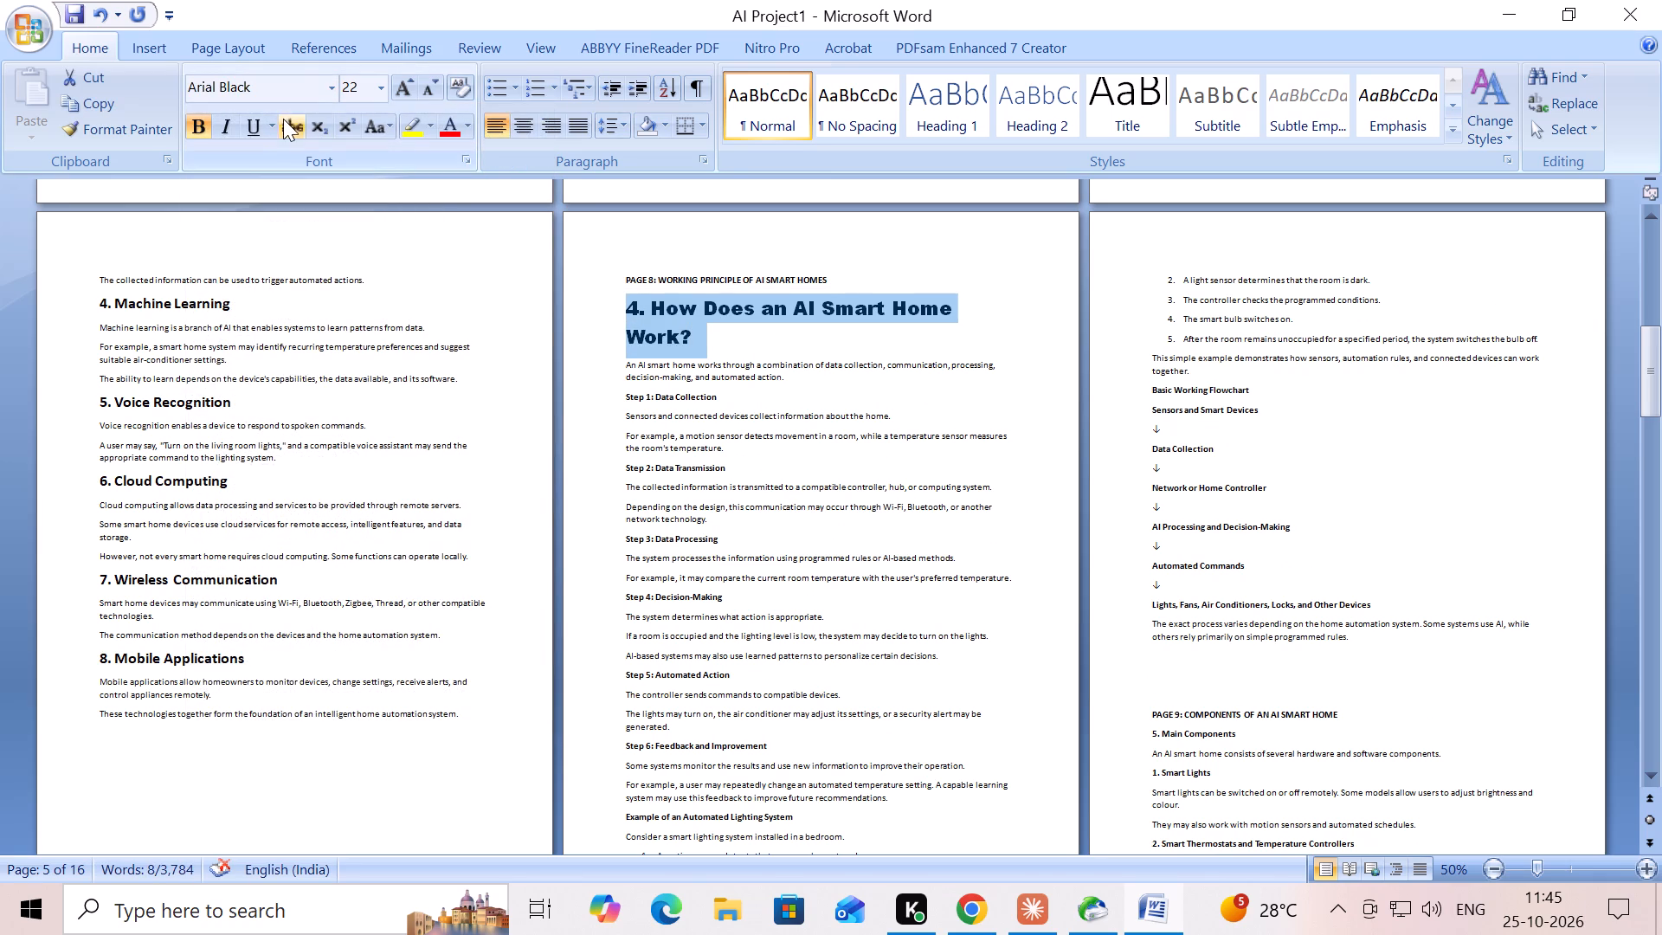
click(259, 134)
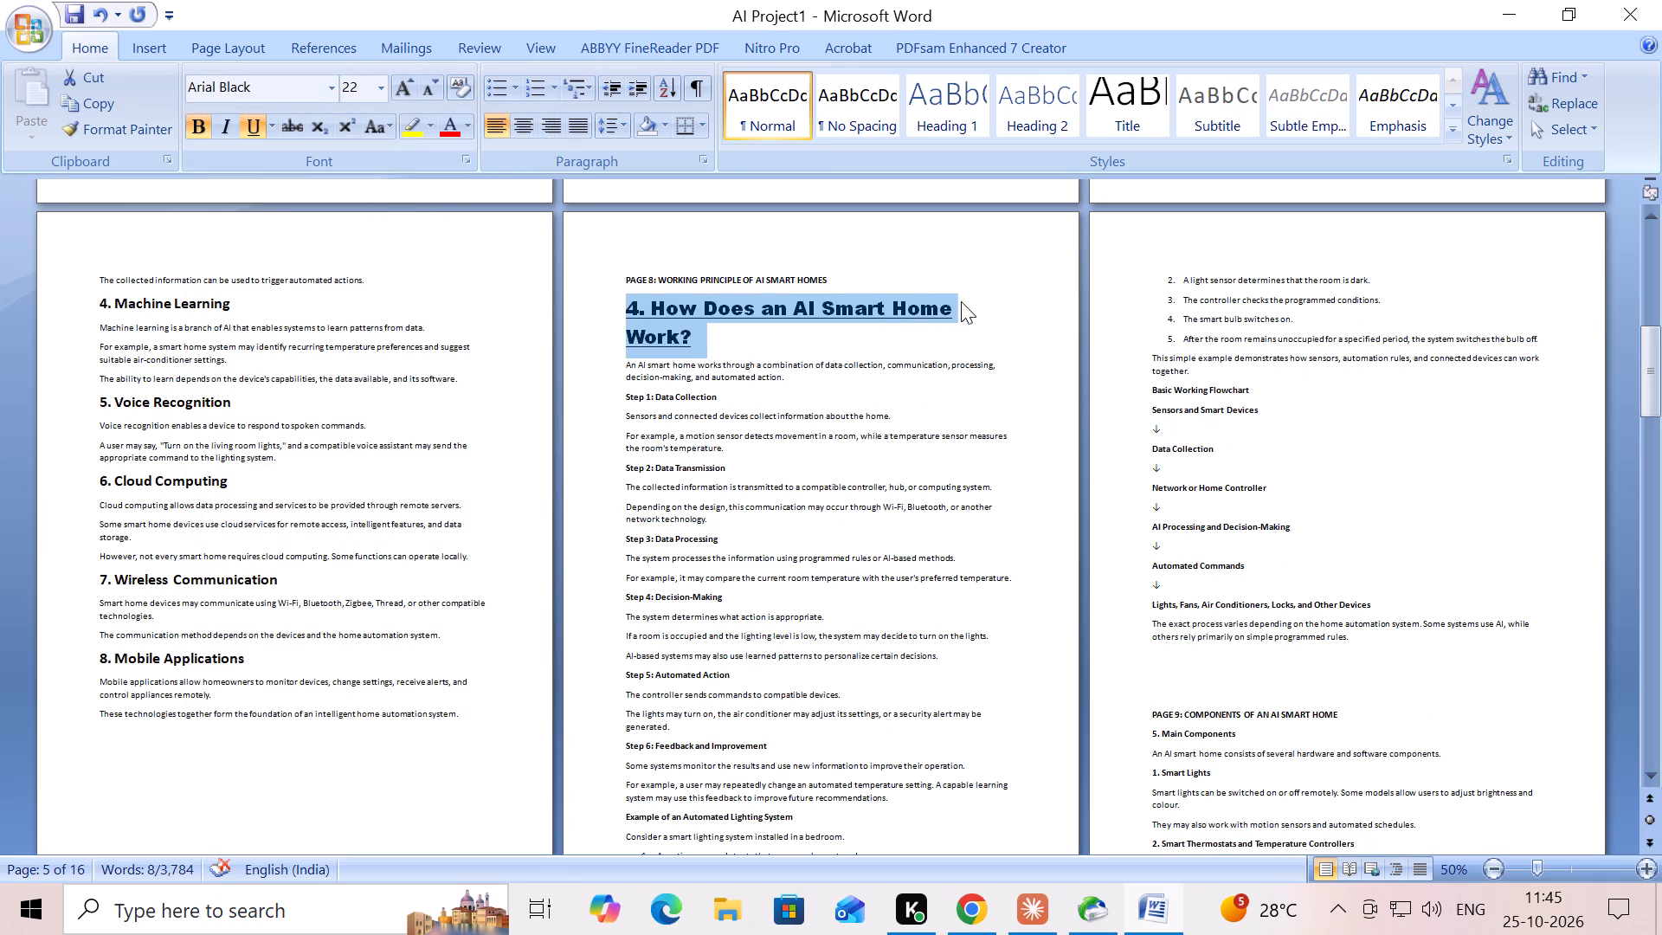
click(964, 299)
Set the "Step 1: Data Collection" subheading in the working principle section to font size 18.
scroll(788, 402, down, 3)
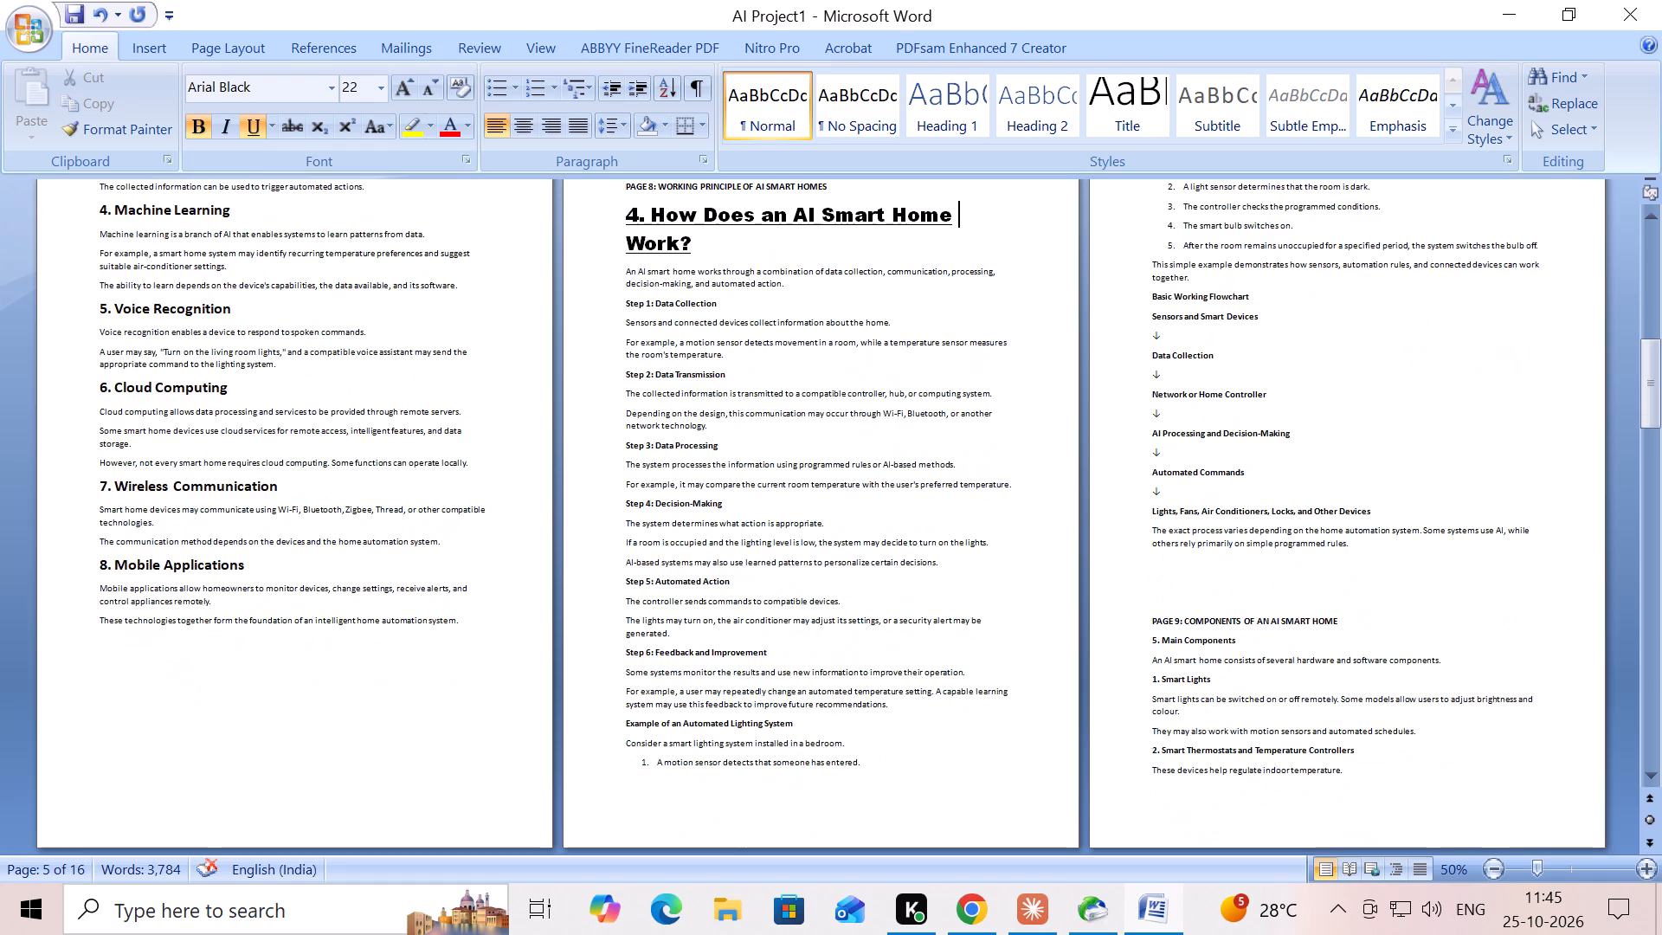
drag(723, 306, 602, 306)
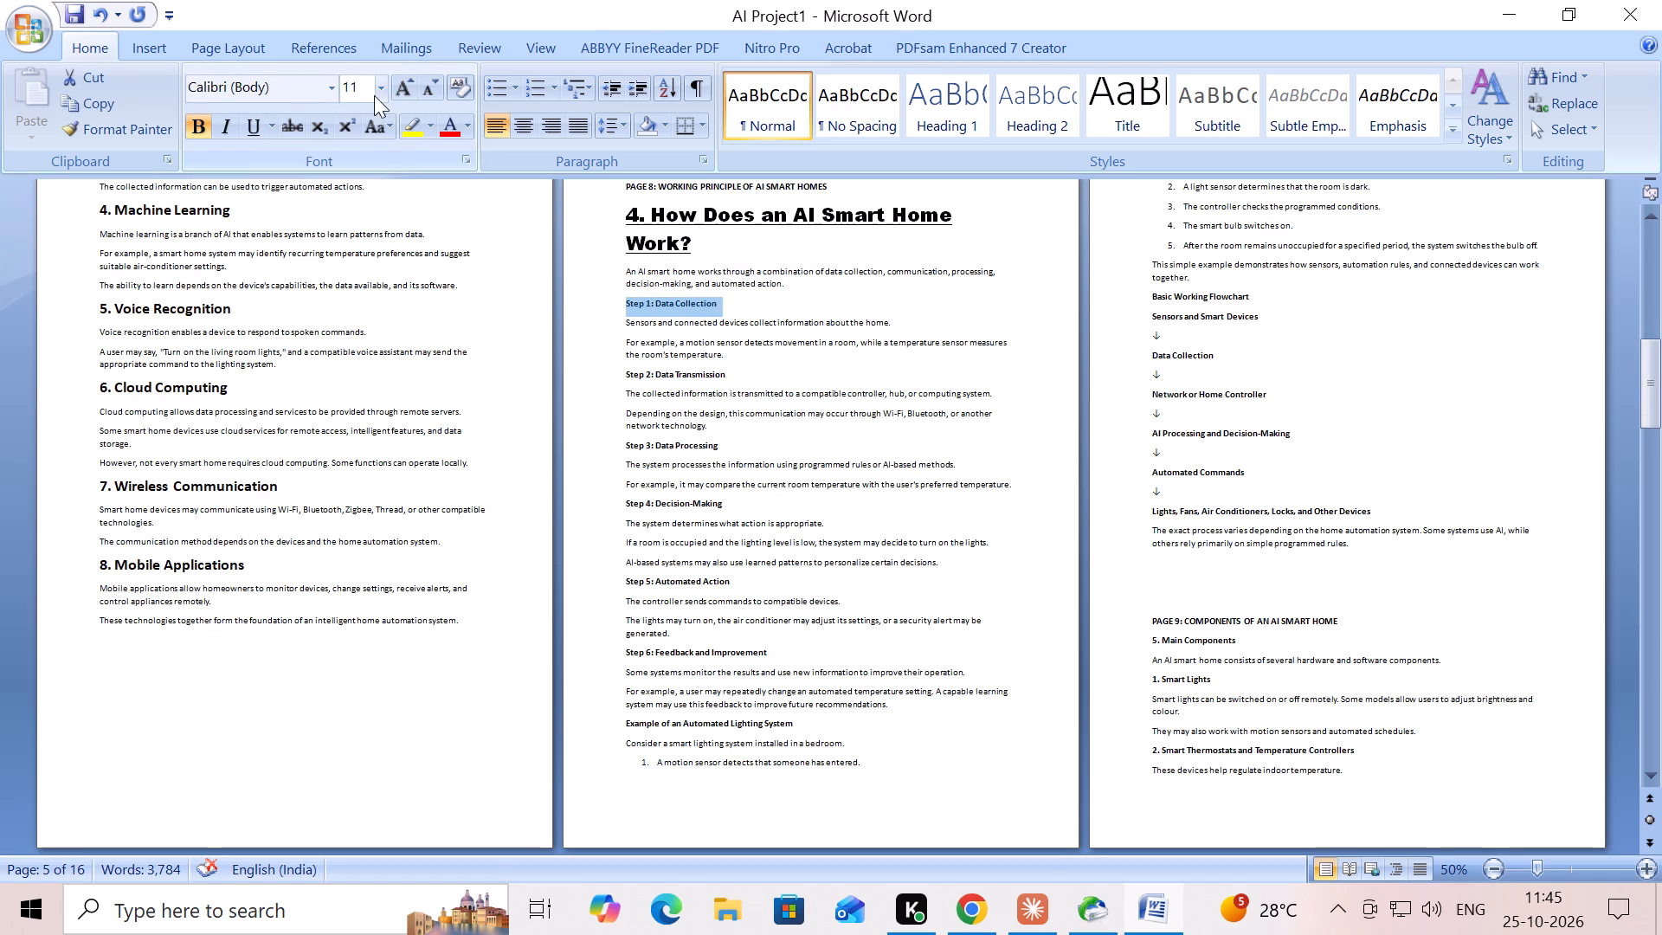
click(377, 90)
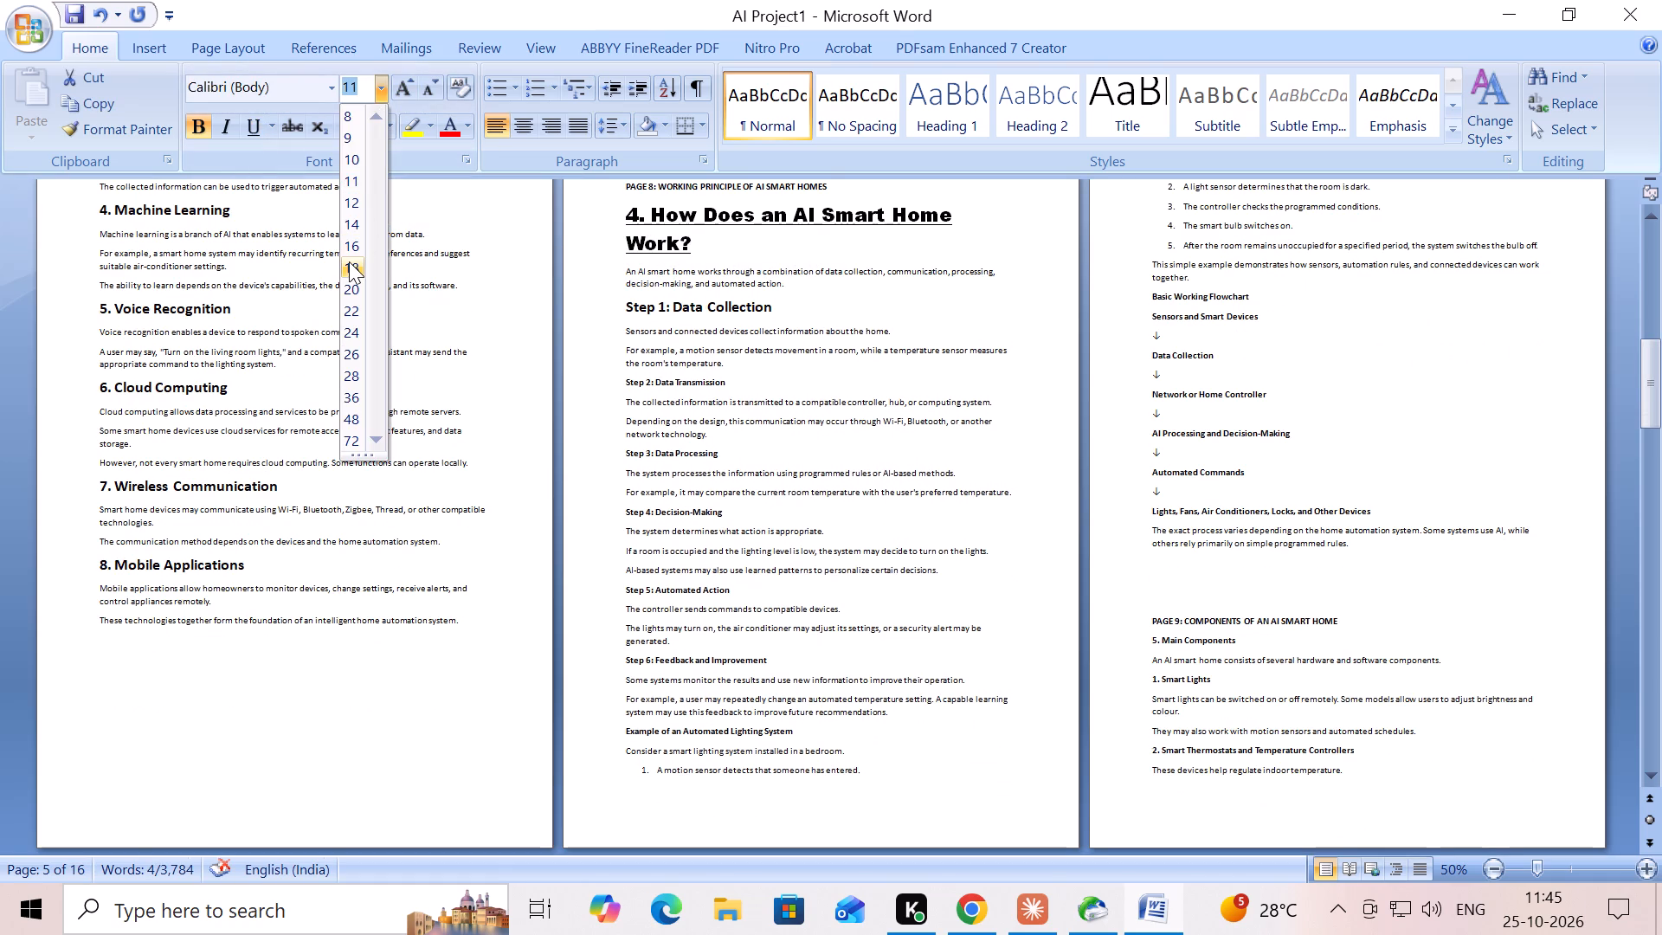
click(349, 261)
Set the "Step 2: Data Transmission" subheading in the working principle section to font size 18.
drag(730, 378, 682, 378)
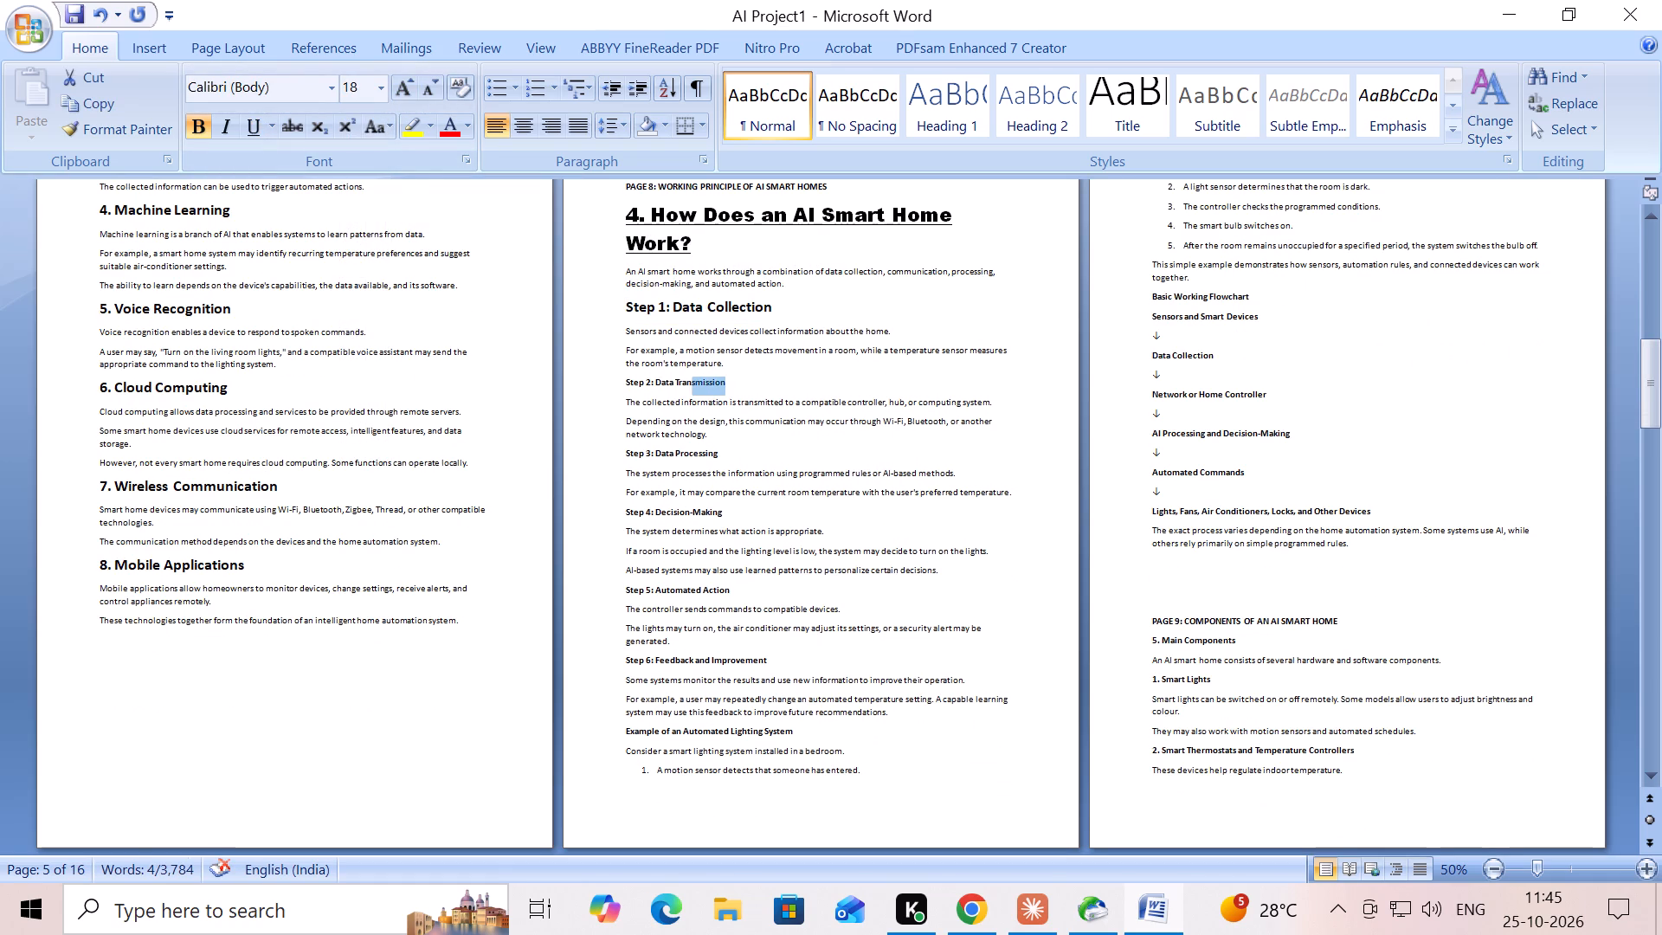
drag(682, 378, 575, 378)
click(386, 87)
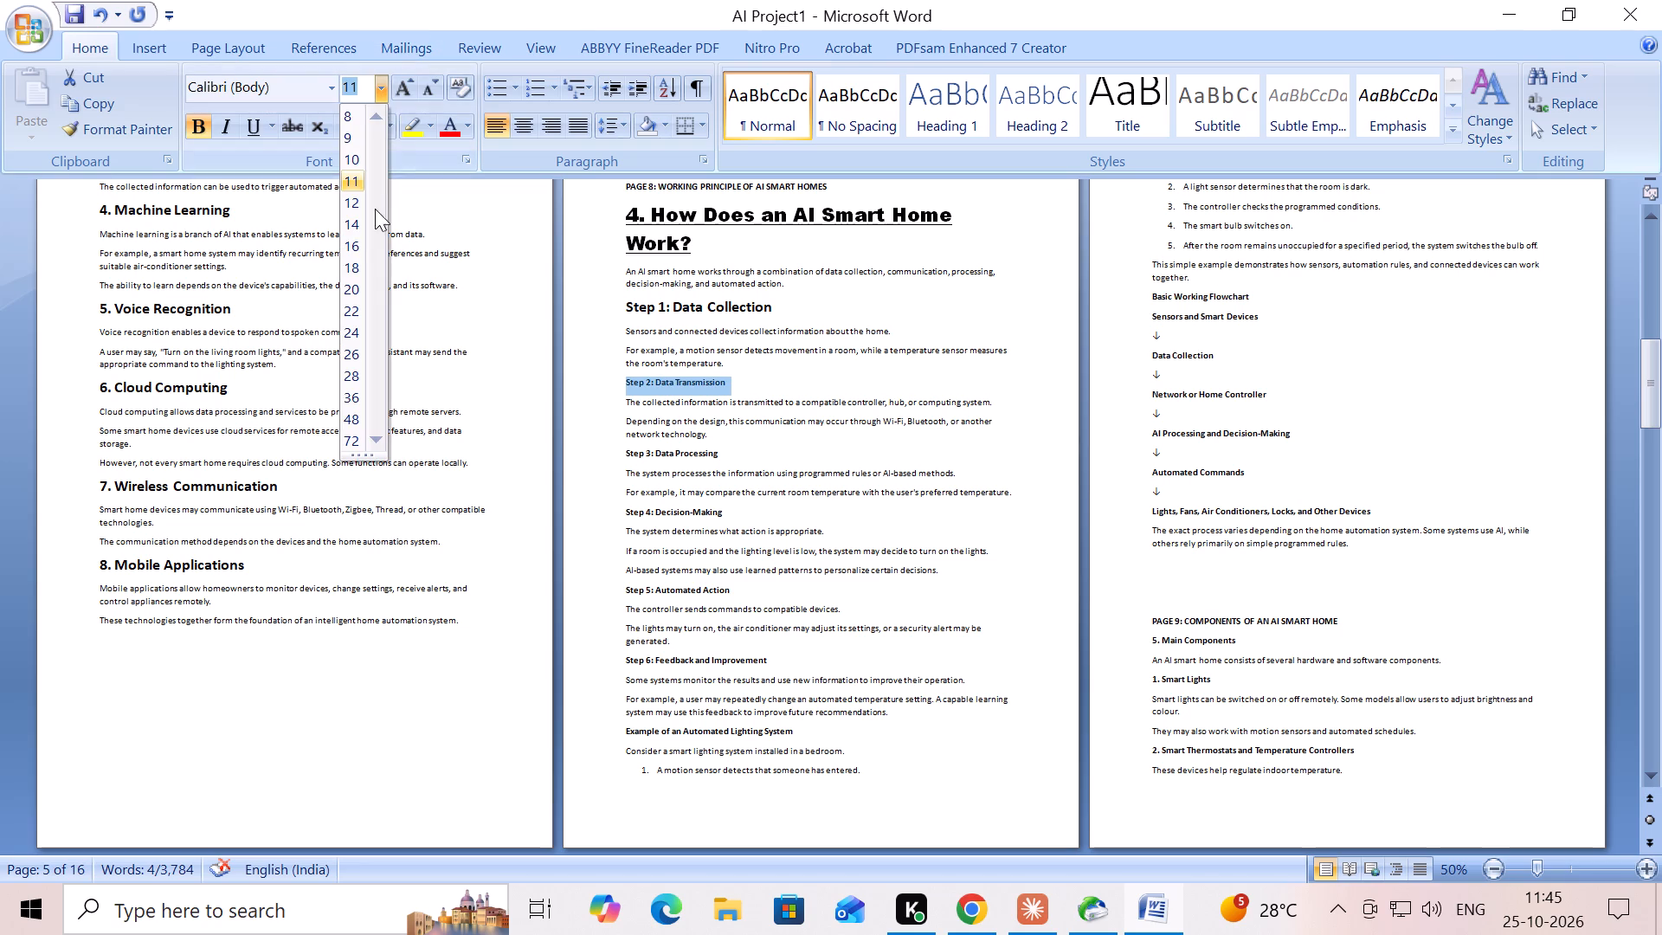
click(351, 260)
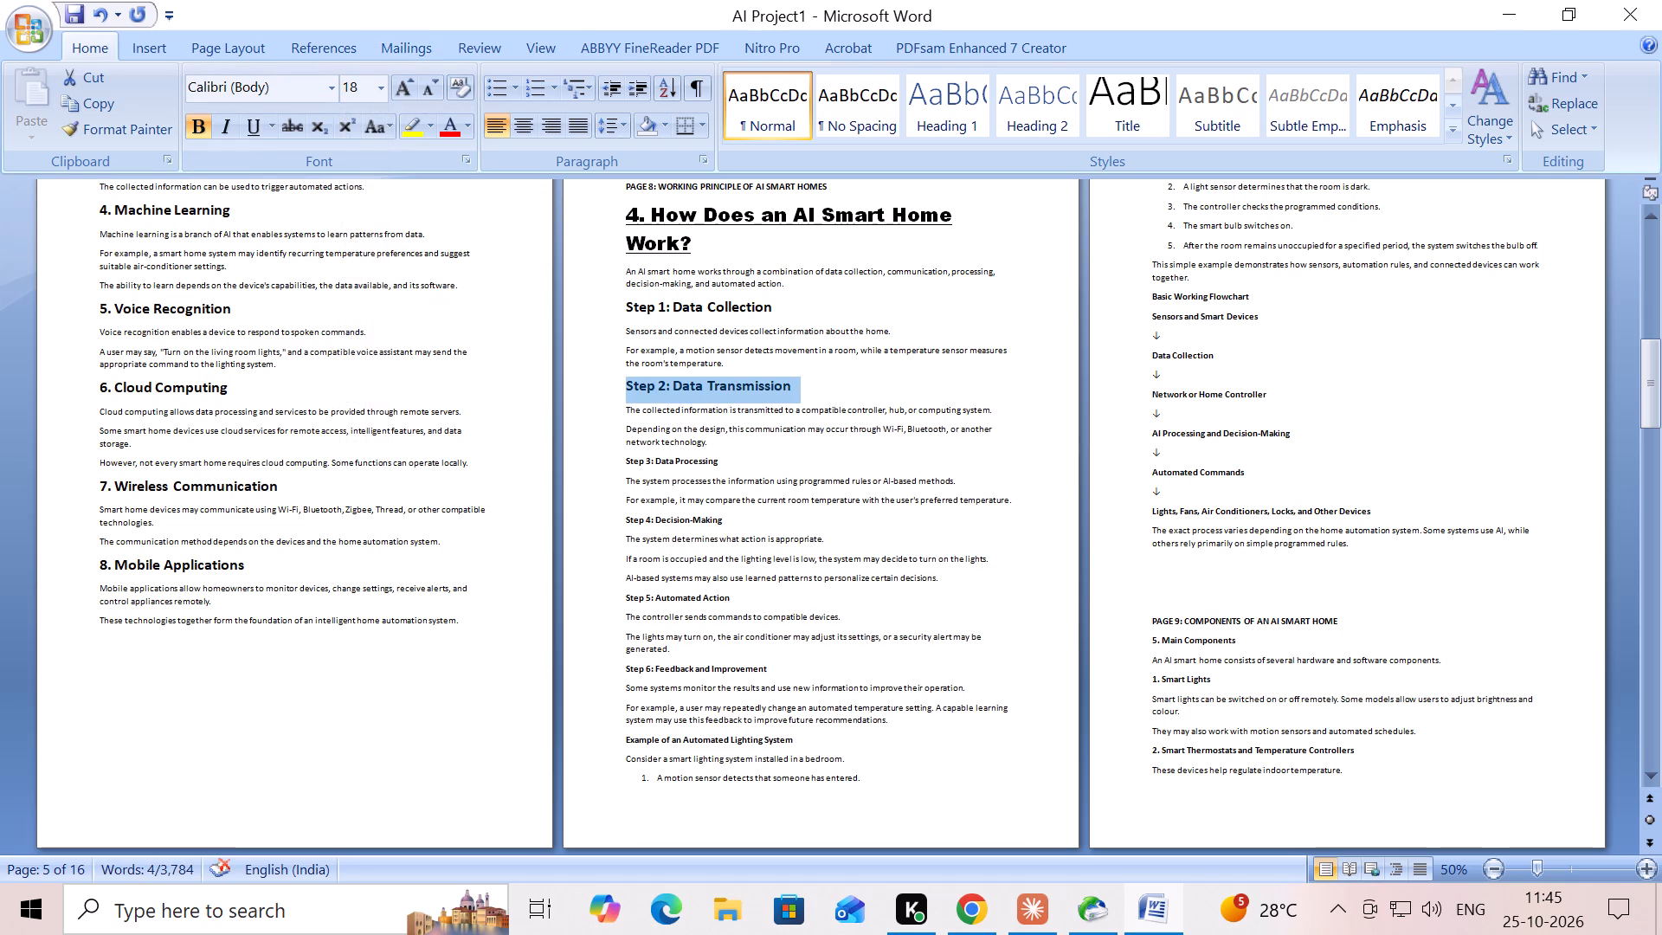
Set only the "Step 3: Data Processing" subheading in the working principle section to font size 18.
drag(741, 461, 549, 461)
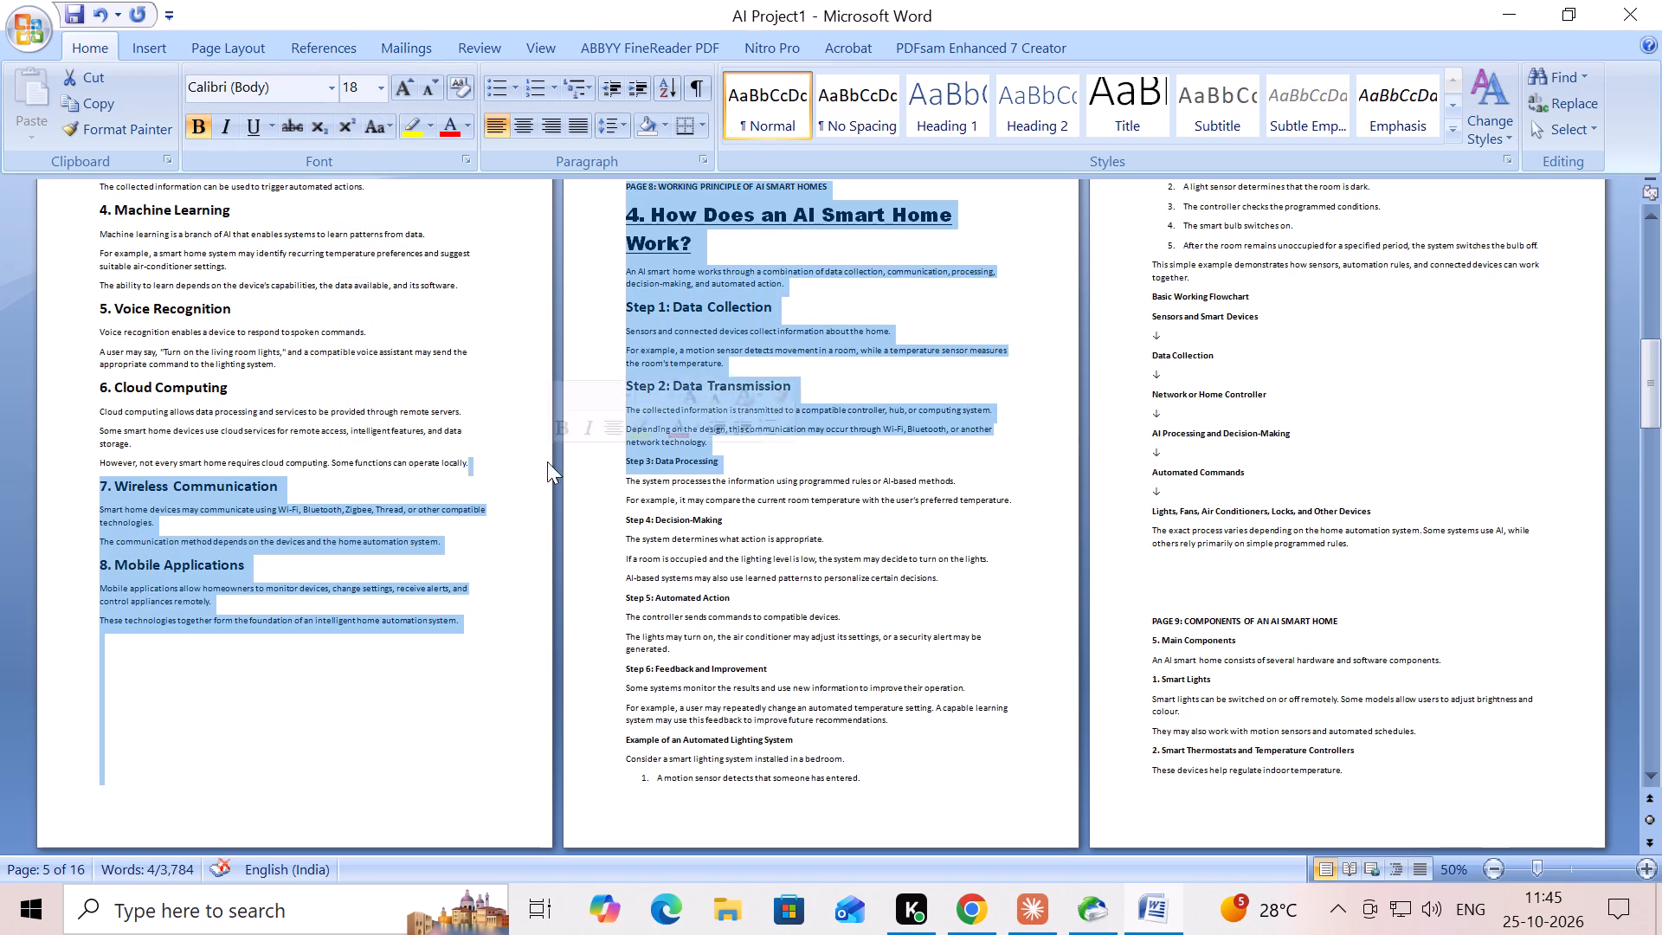
click(1023, 241)
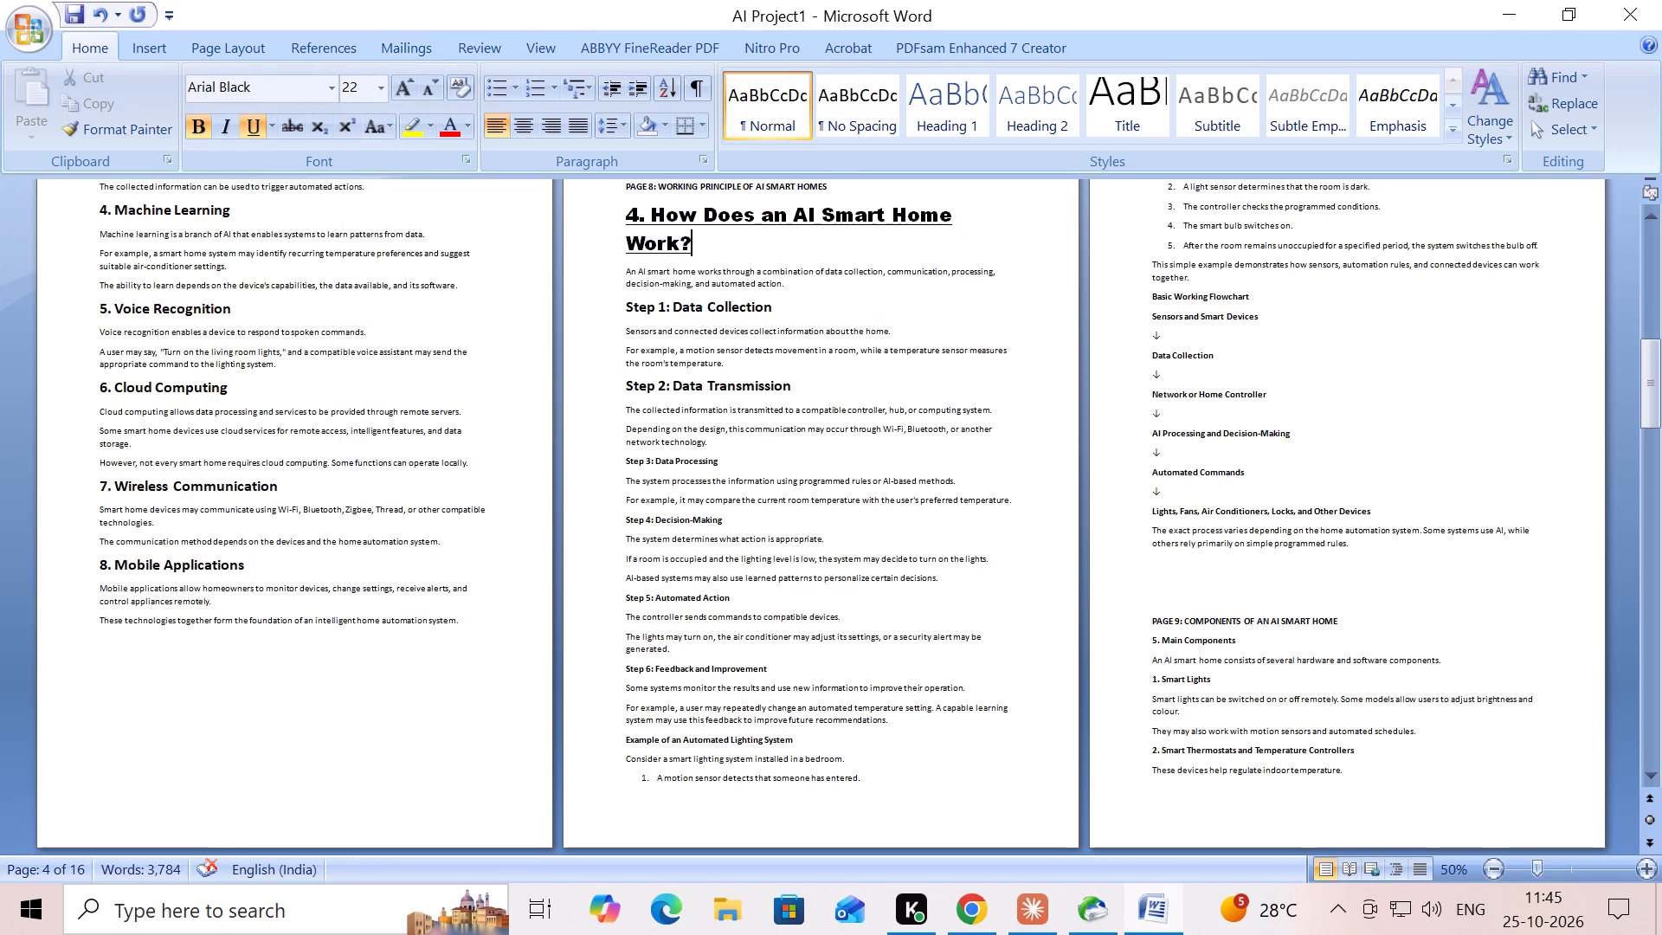
drag(716, 458, 602, 463)
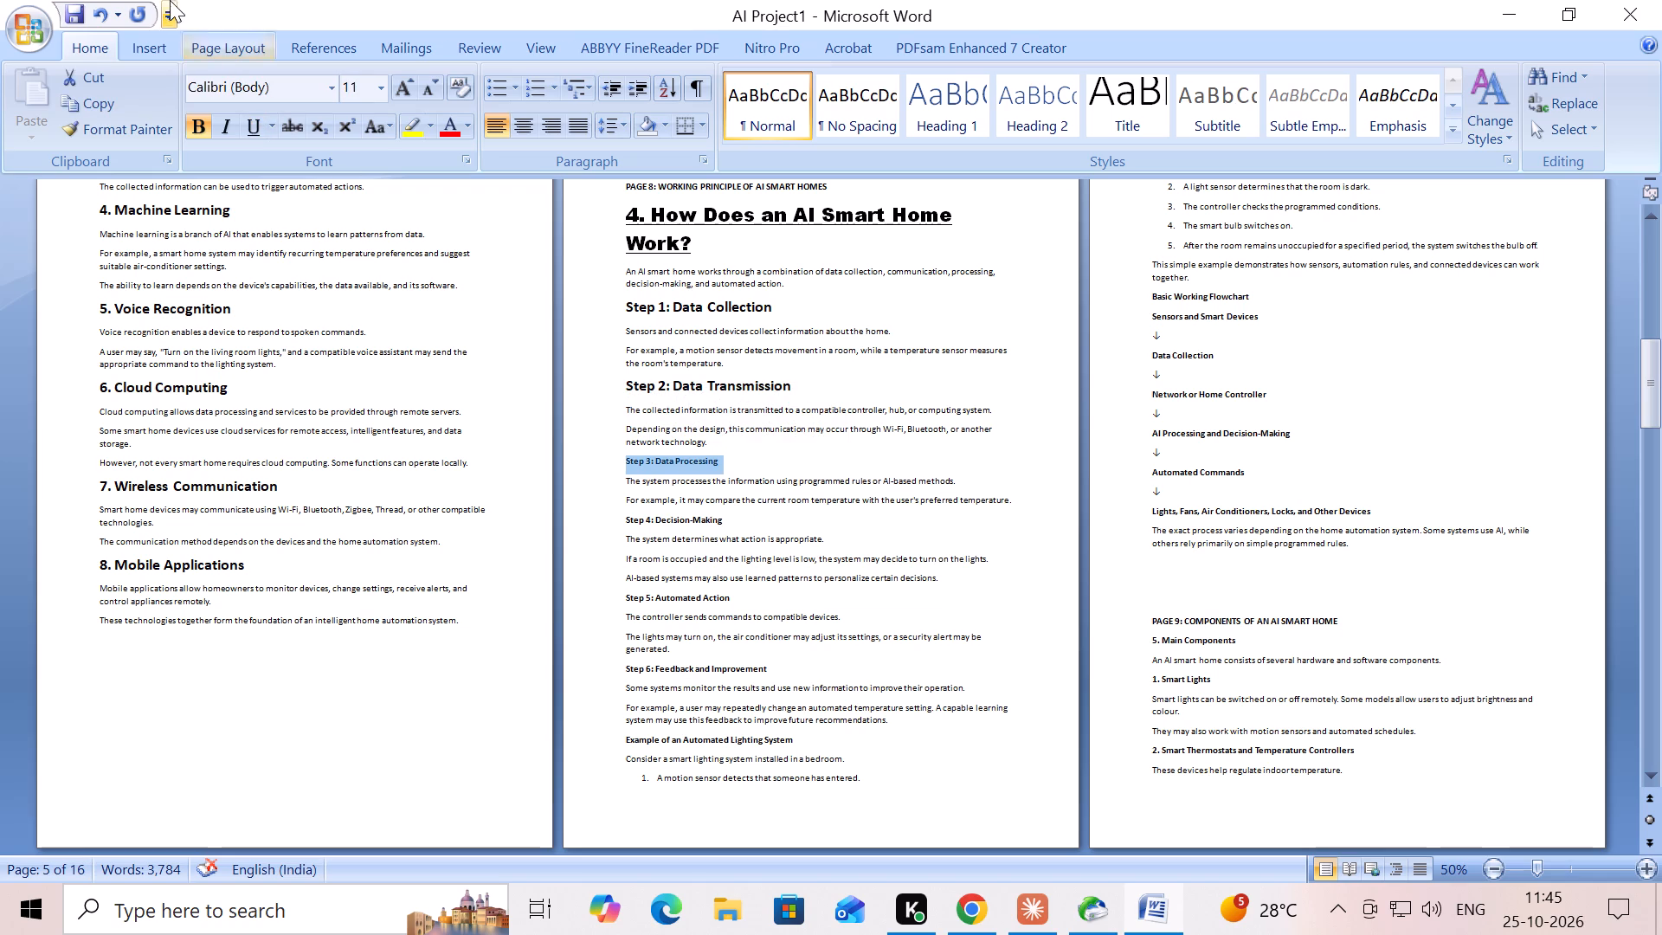
click(381, 94)
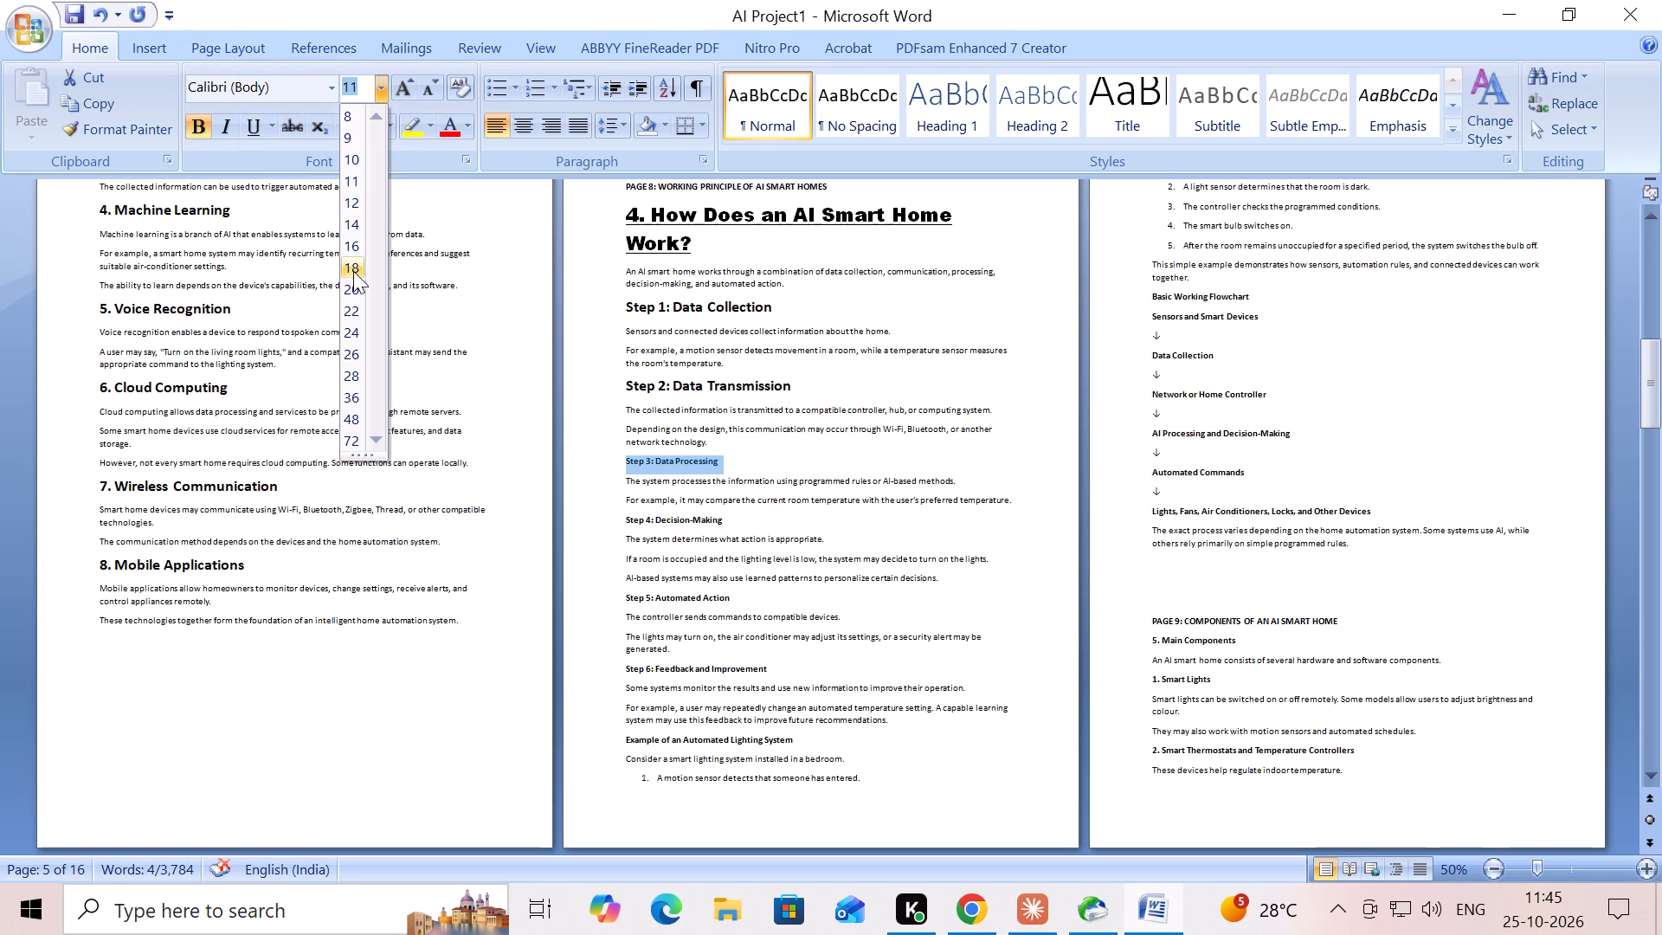
click(347, 268)
Set the "Step 4: Decision-Making" subheading in the working principle section to font size 18.
drag(727, 529, 705, 524)
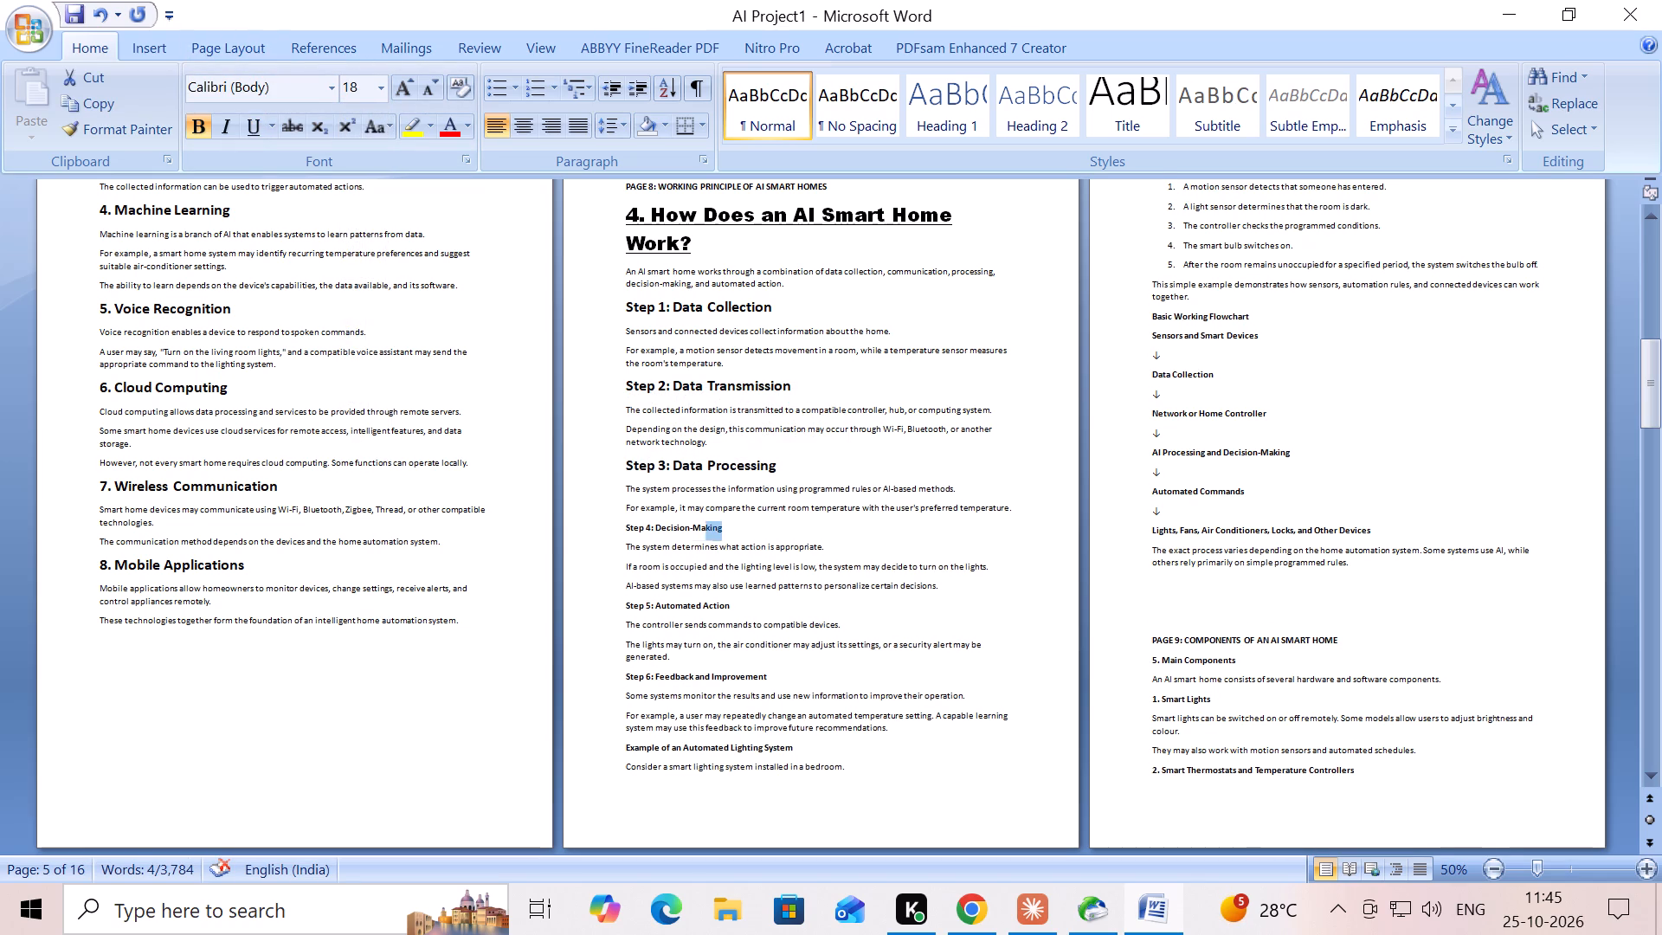
drag(705, 524, 625, 527)
click(384, 93)
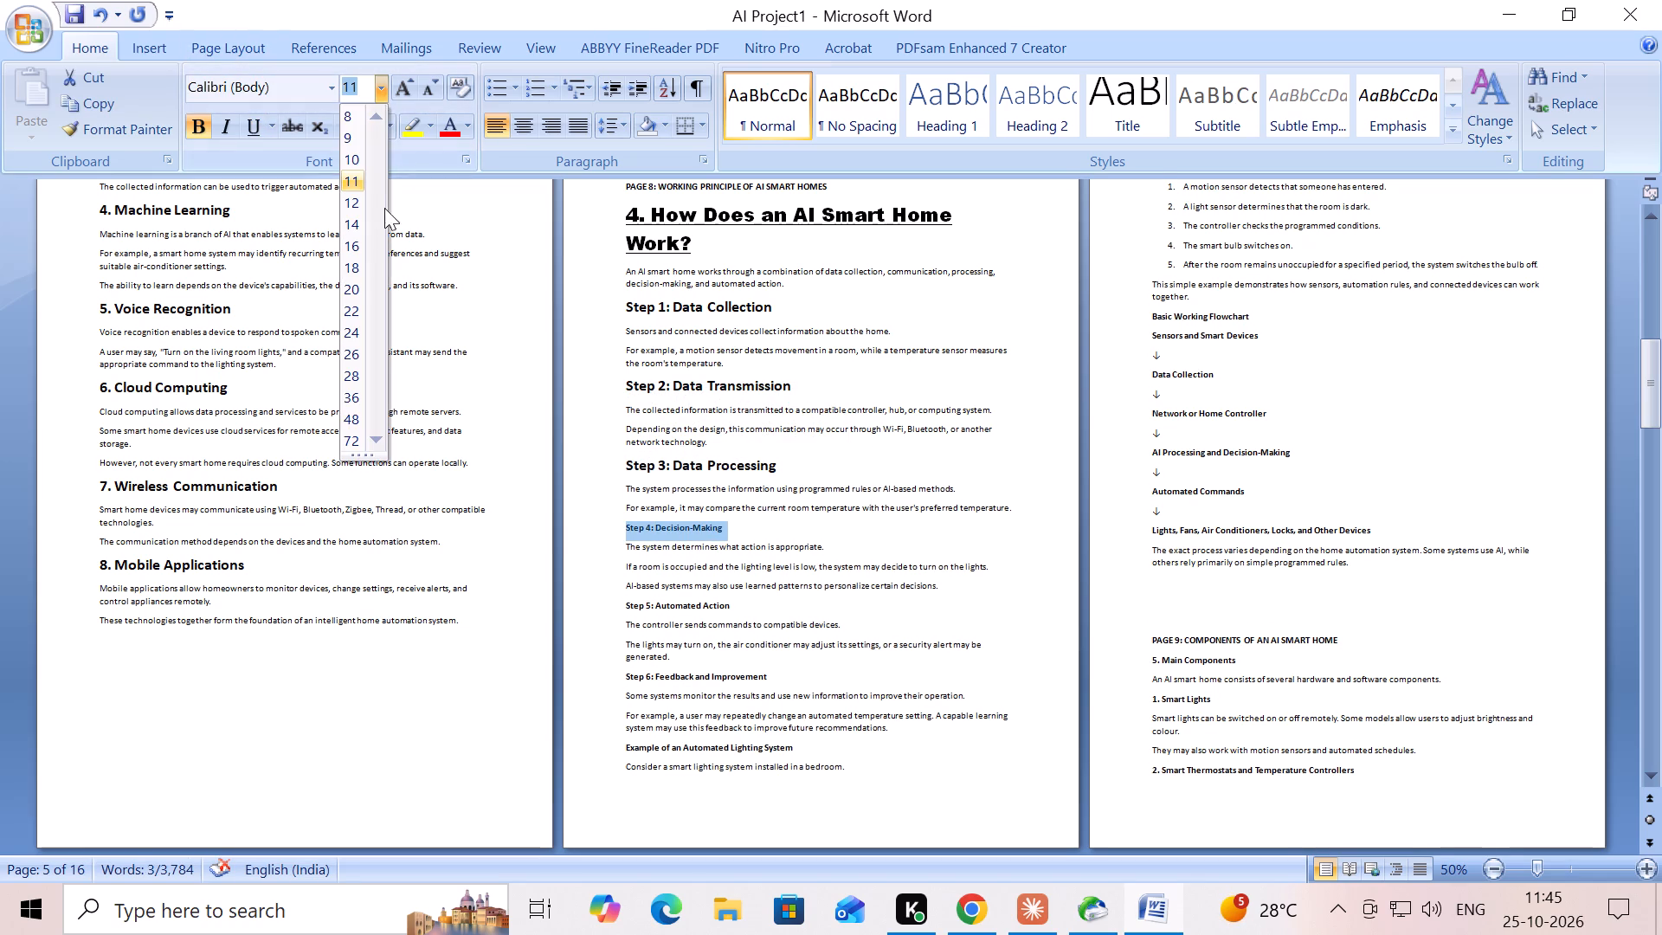
click(358, 268)
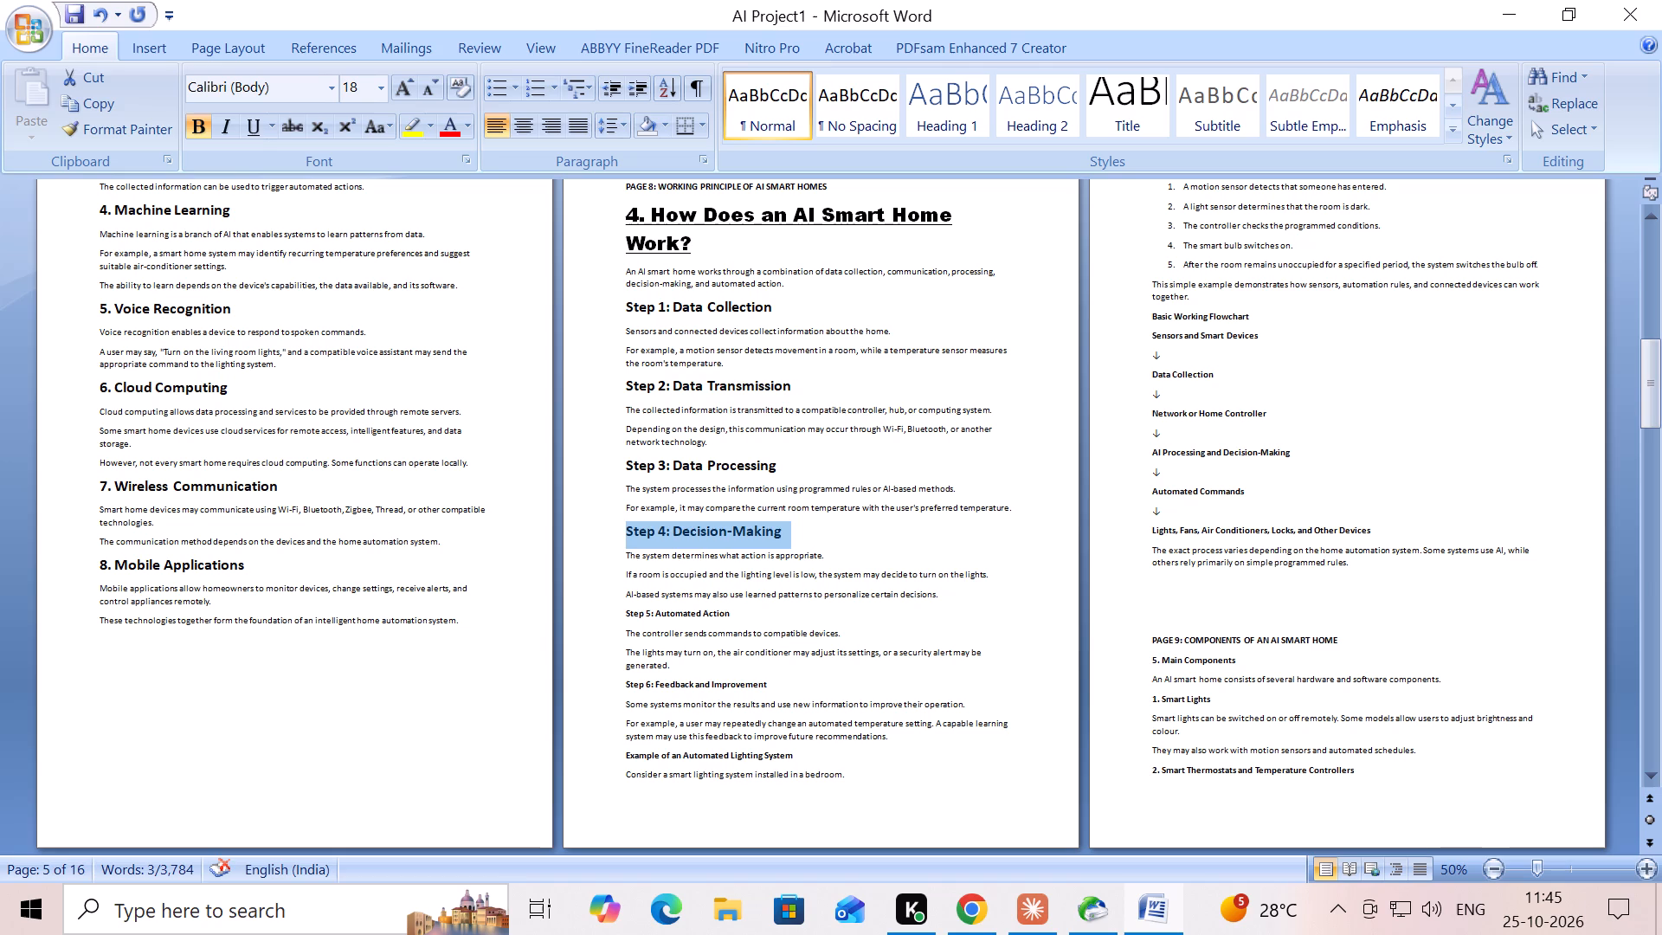
Set the "Step 5: Automated Action" subheading in the working principle section to font size 18.
drag(731, 609, 630, 613)
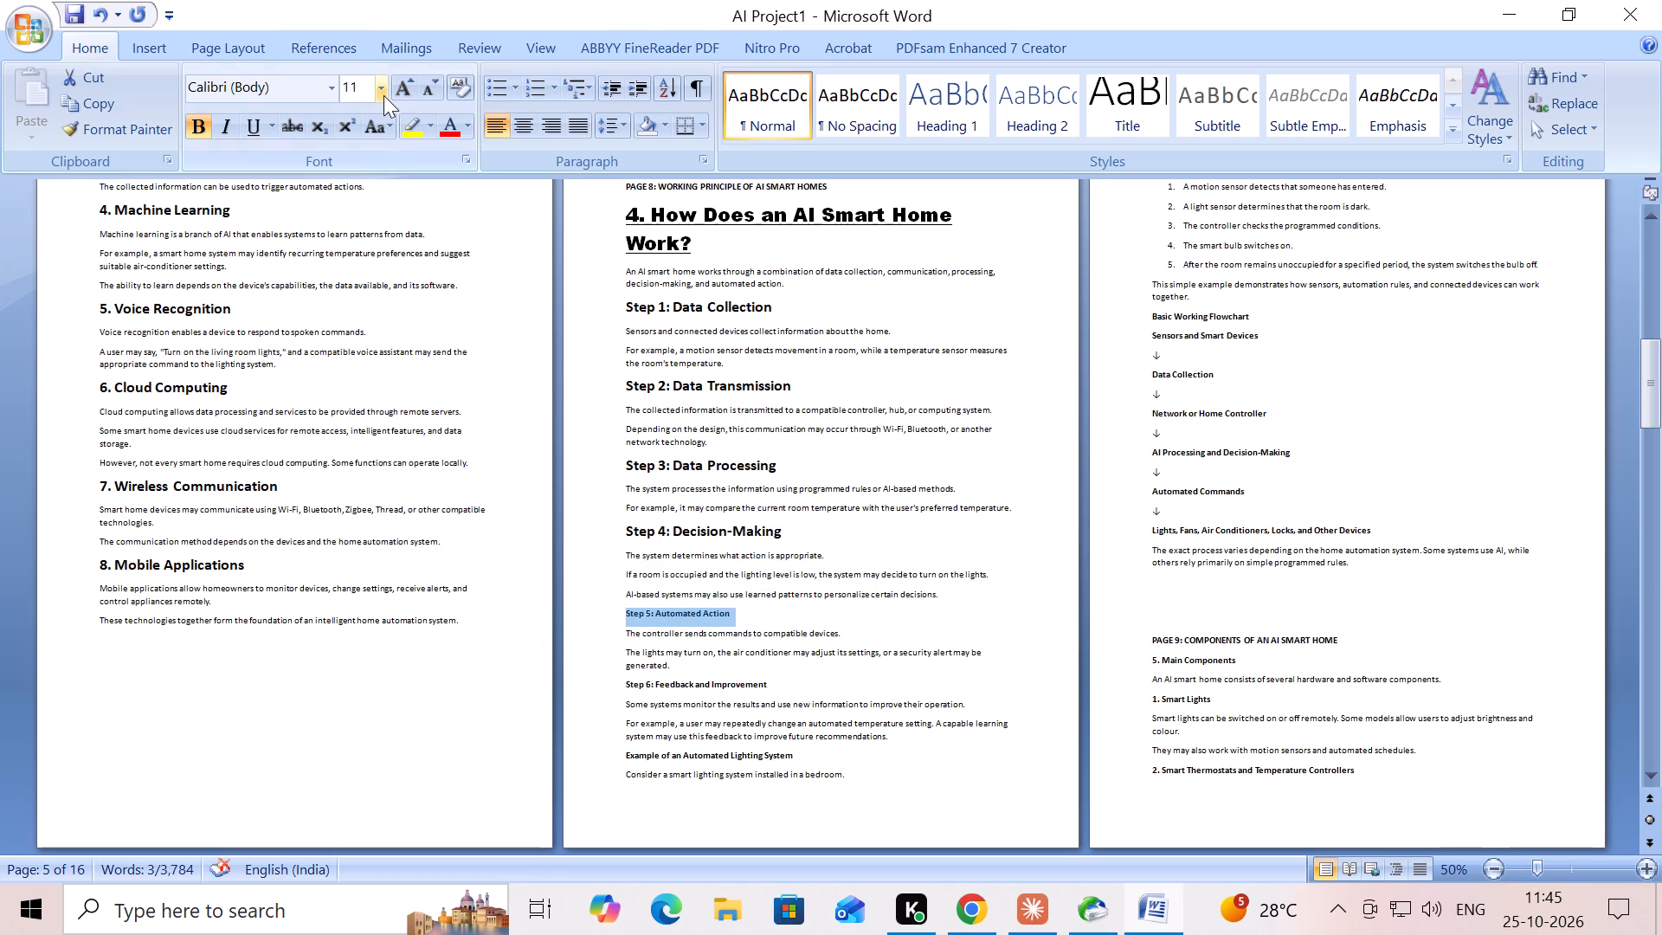
click(383, 94)
click(354, 265)
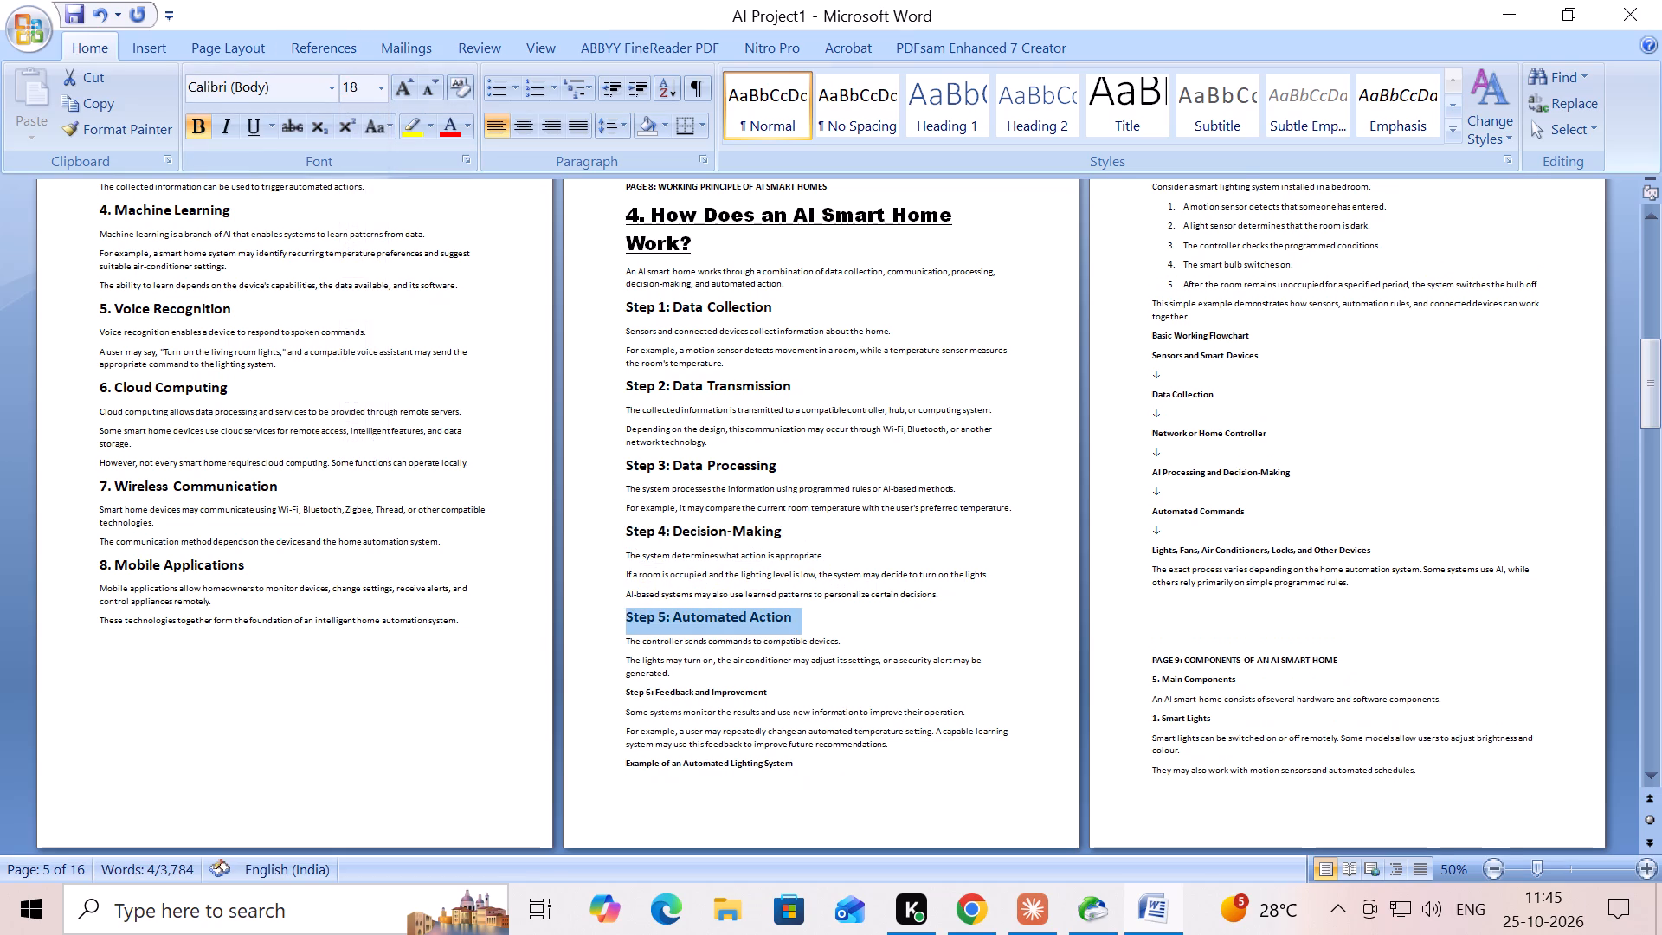
Set the "Step 6: Feedback and Improvement" subheading in the working principle section to font size 18.
drag(763, 695, 607, 690)
click(381, 88)
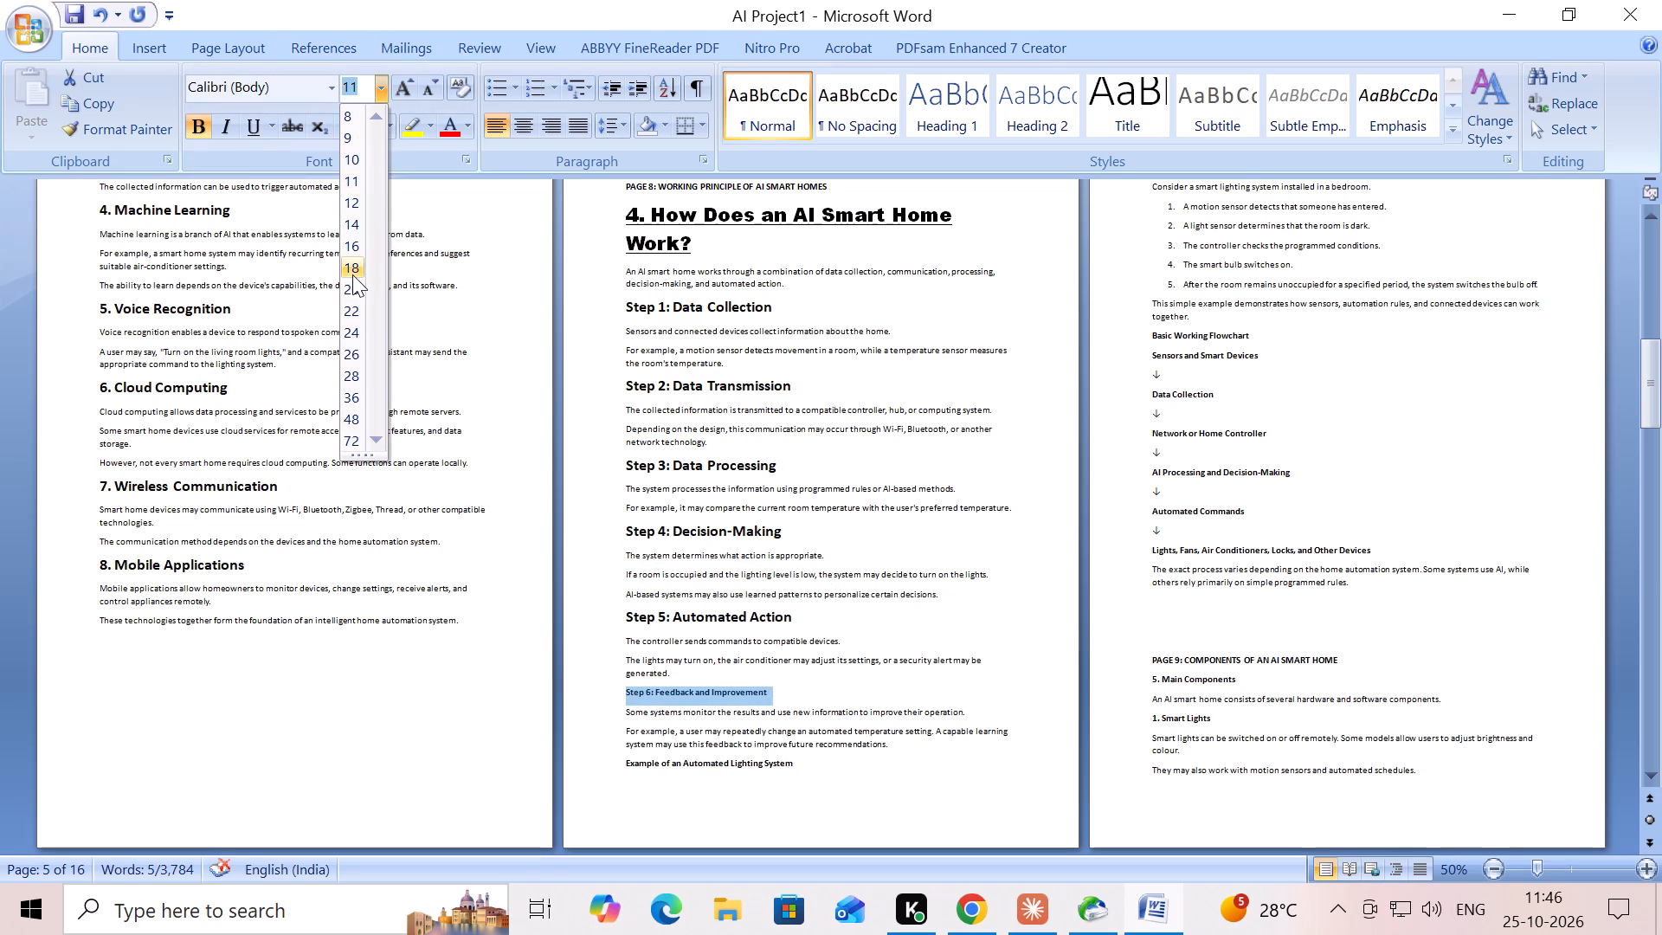
click(352, 274)
Insert a blank line after the Step 6 text to move "Example of an Automated Lighting System" onto the following page.
scroll(782, 636, down, 1)
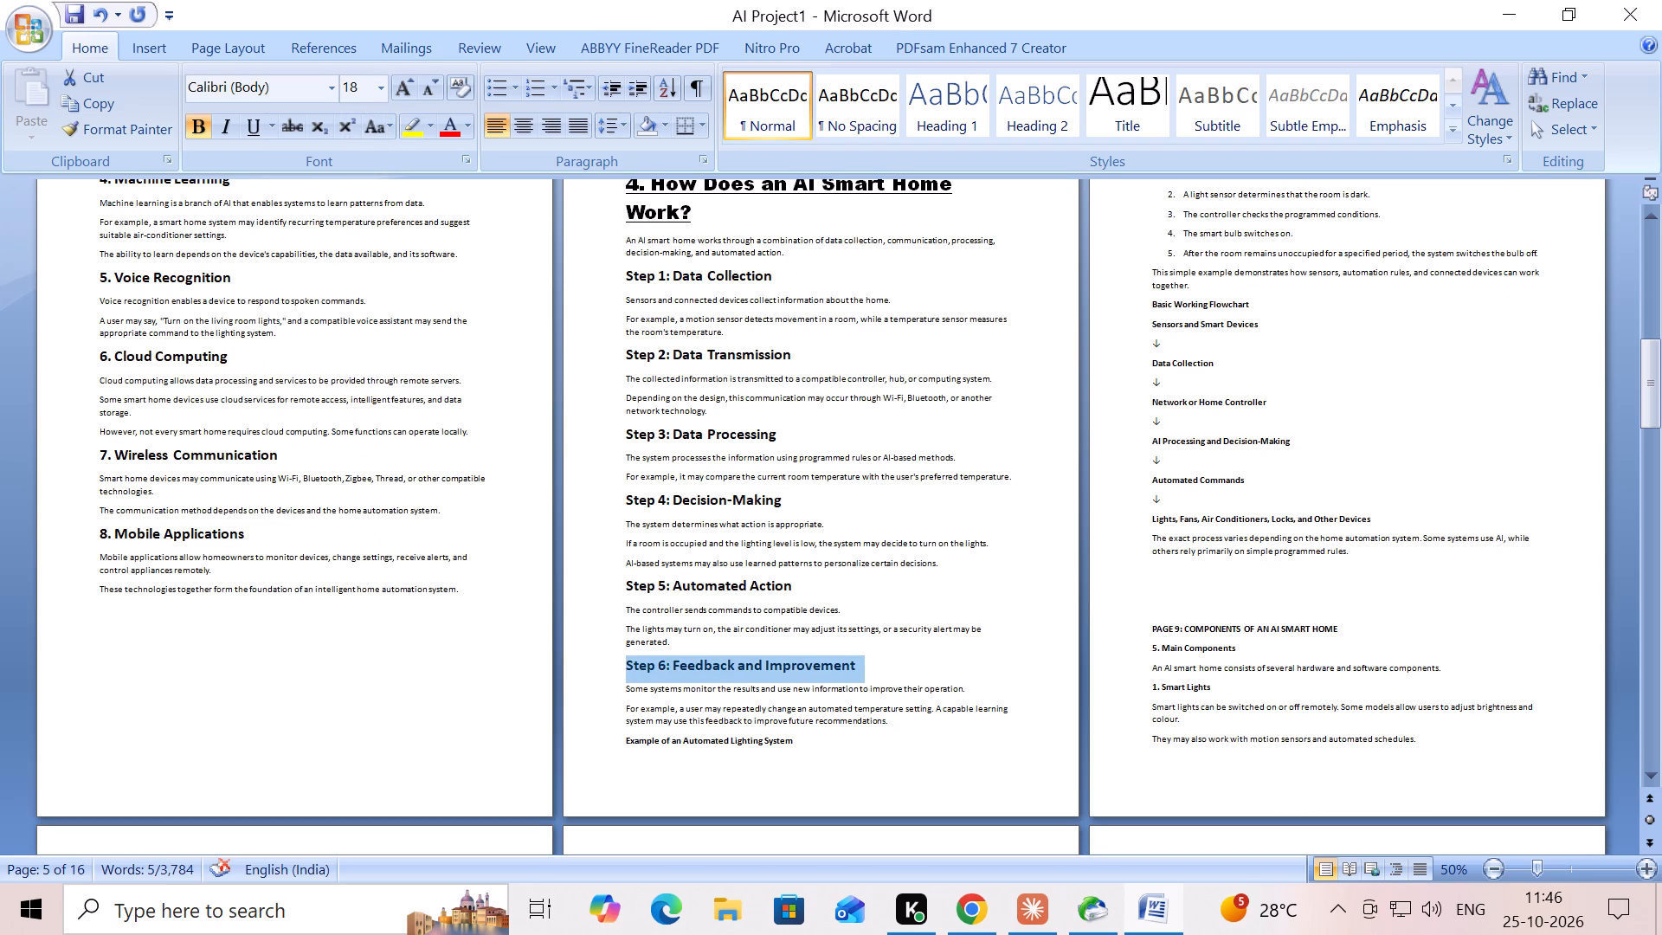
scroll(820, 722, up, 3)
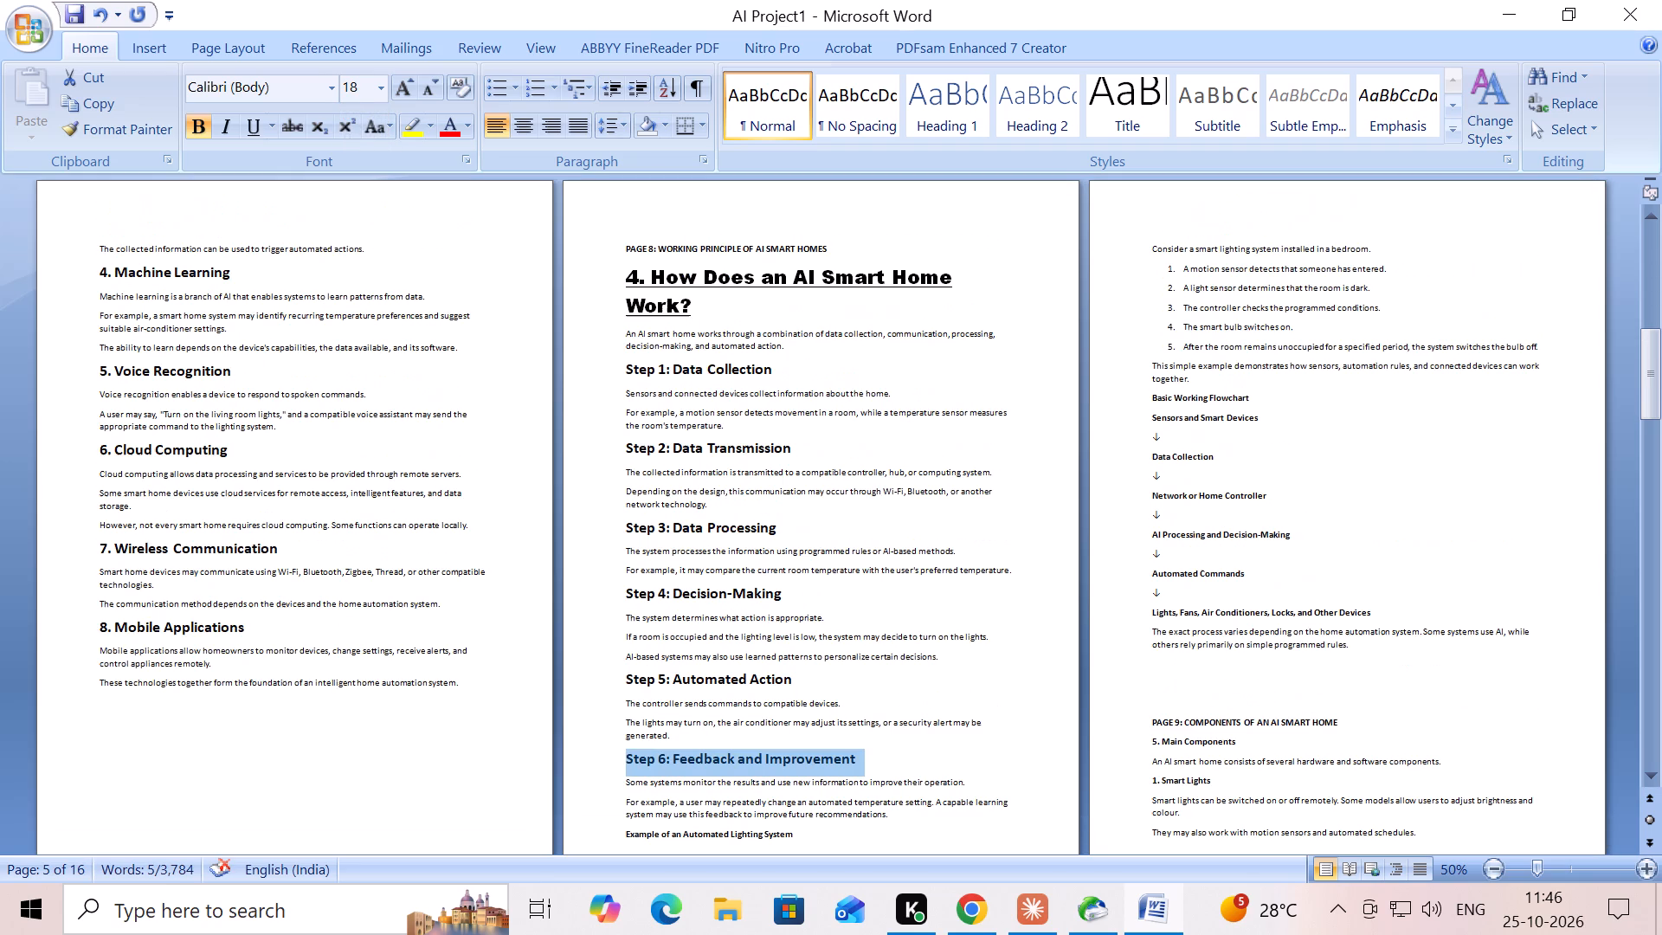
scroll(820, 723, down, 3)
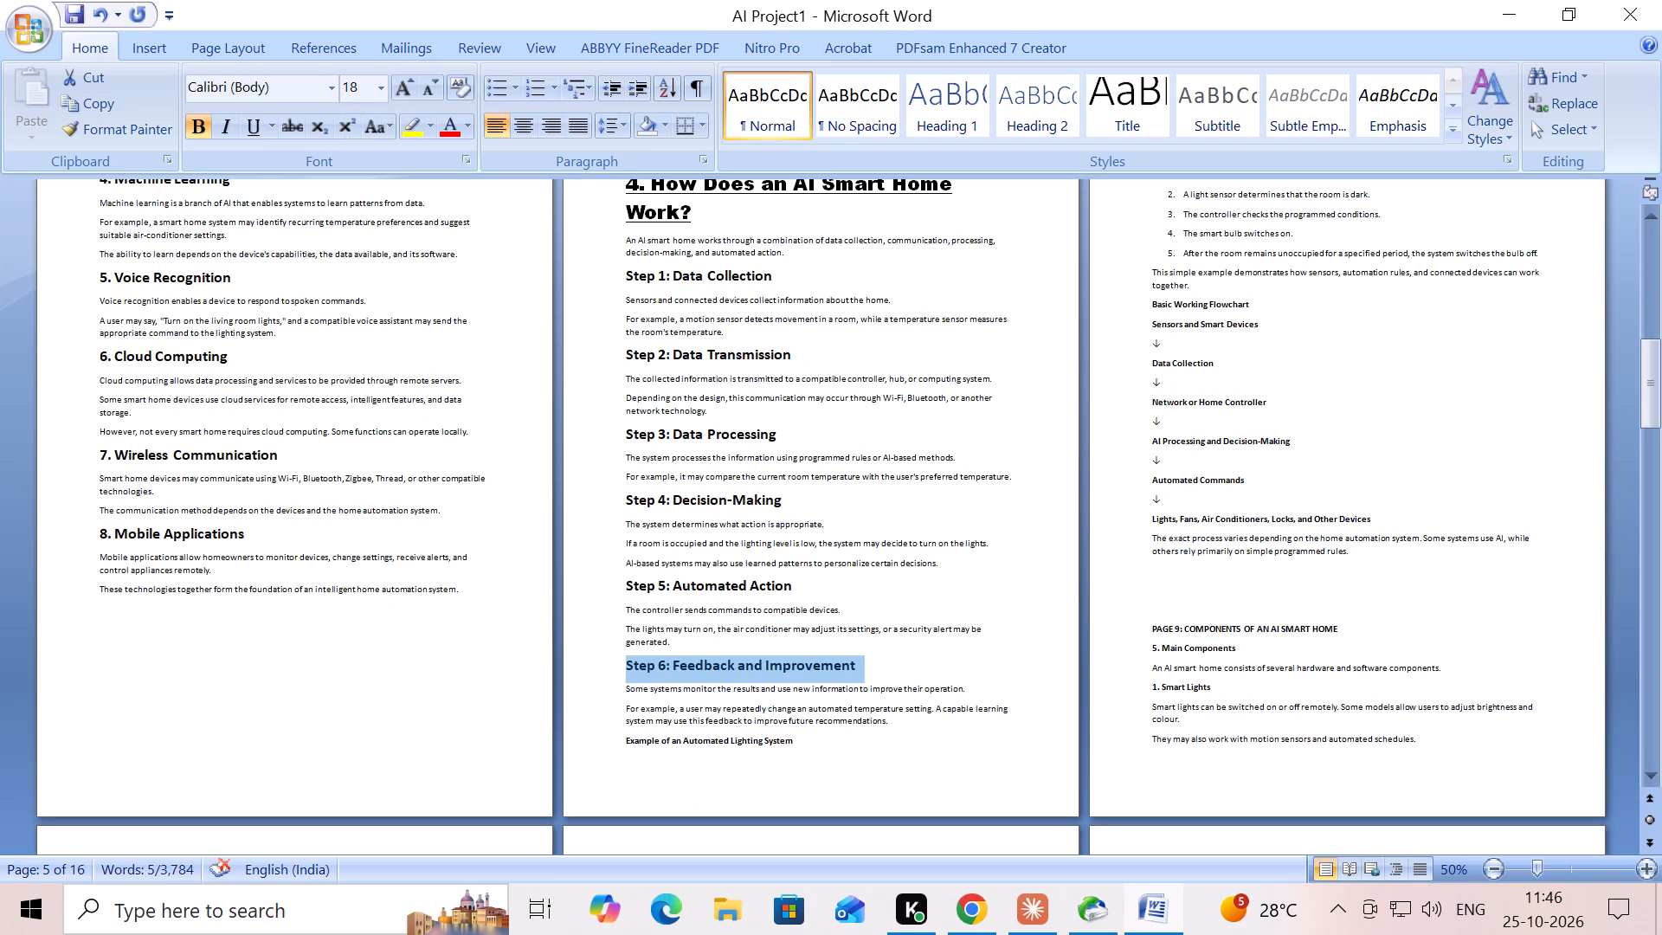
click(631, 726)
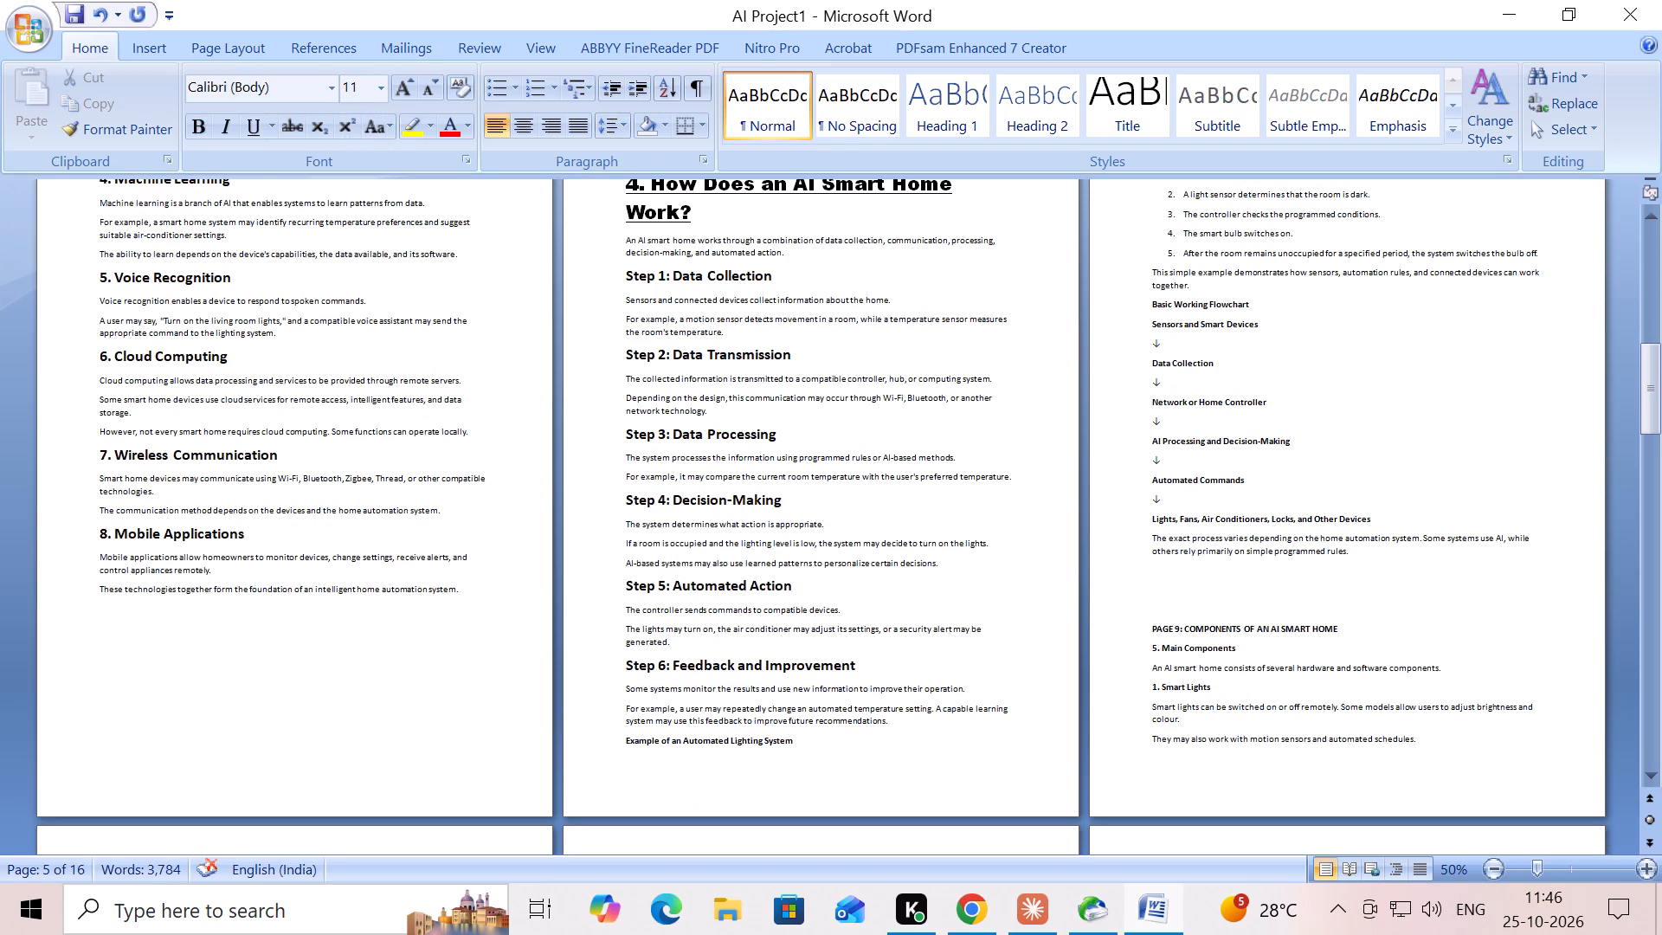
click(896, 729)
key(Return)
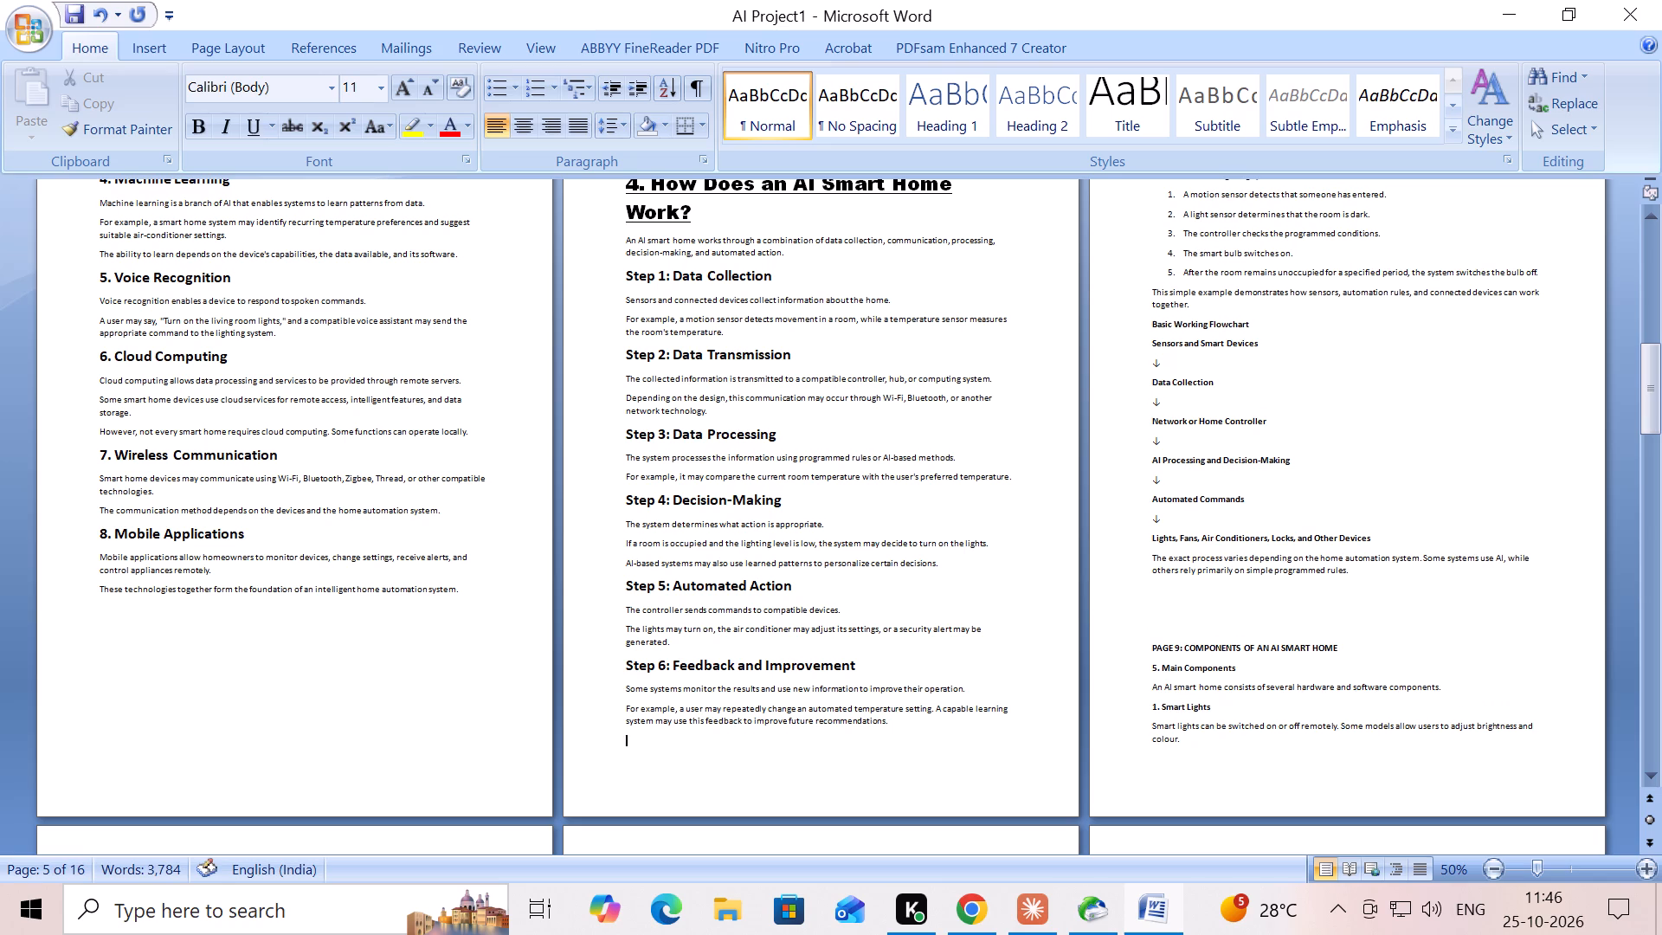
scroll(1255, 507, up, 5)
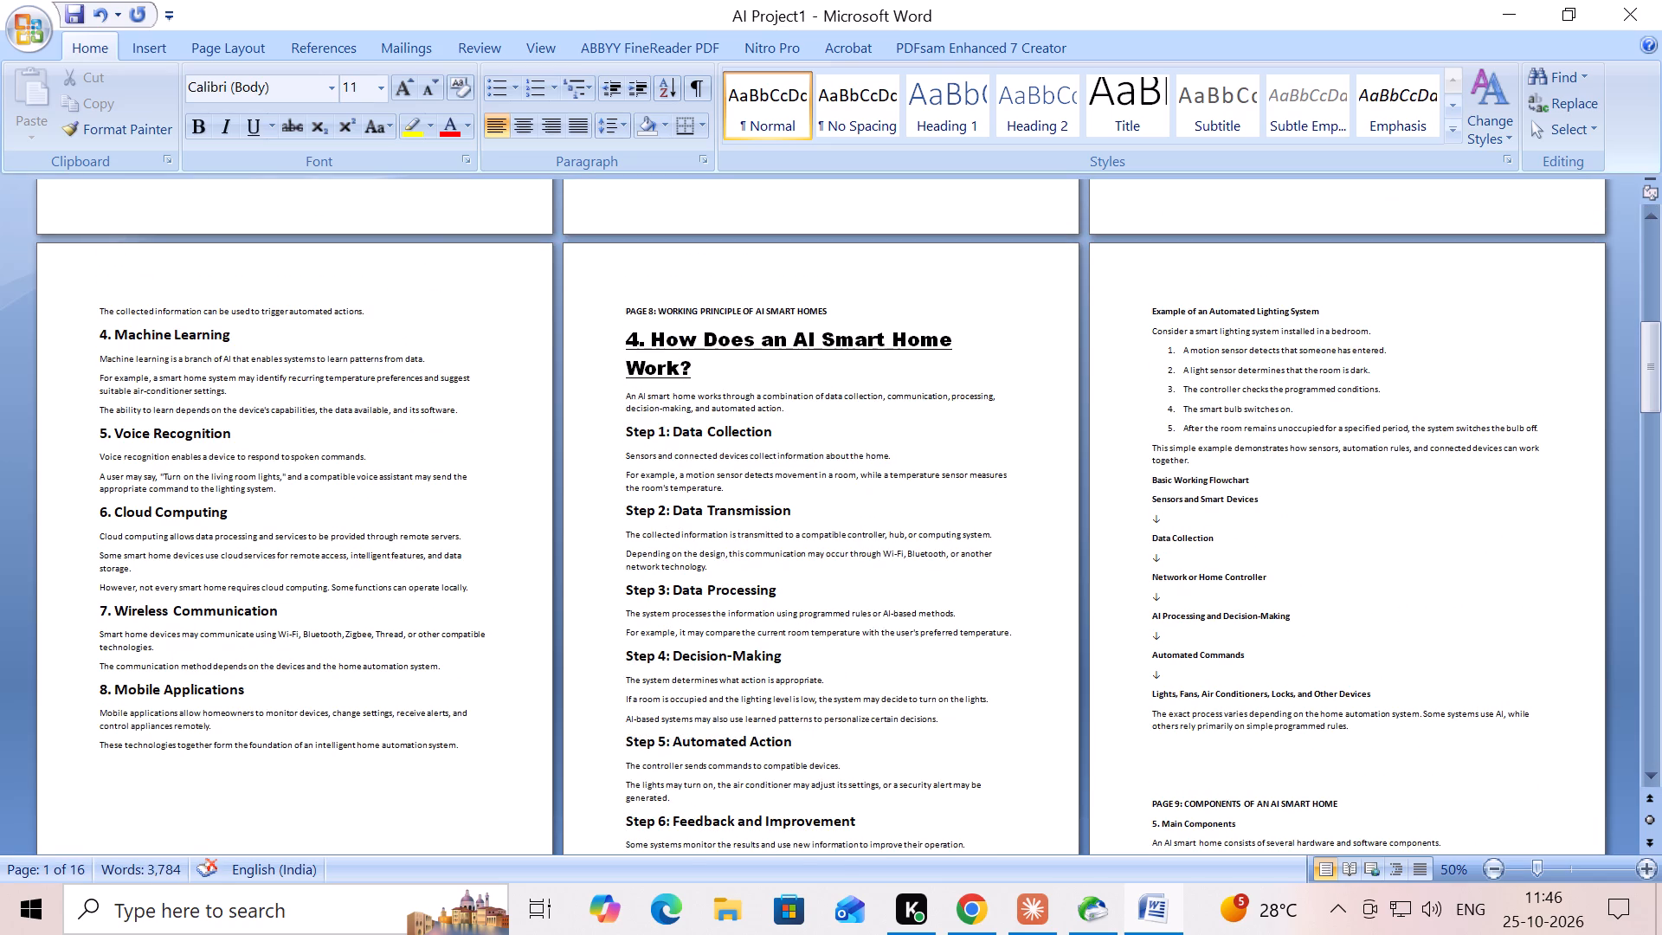
Set the "Example of an Automated Lighting System" subheading to font size 16.
drag(1334, 304, 1142, 313)
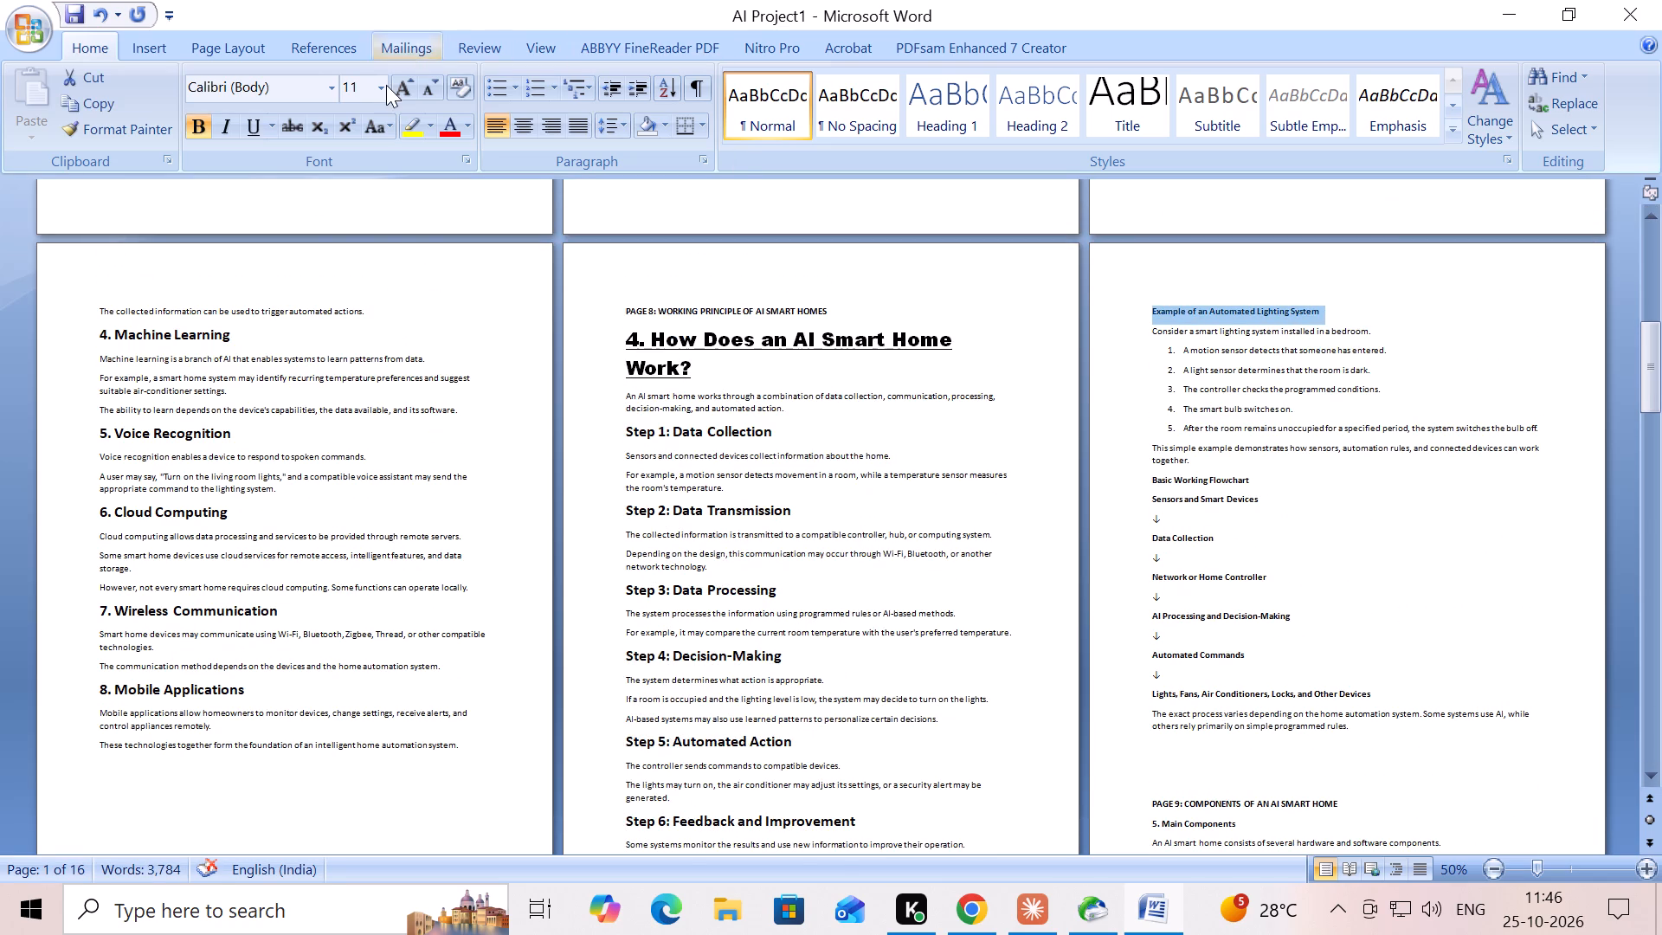
click(386, 86)
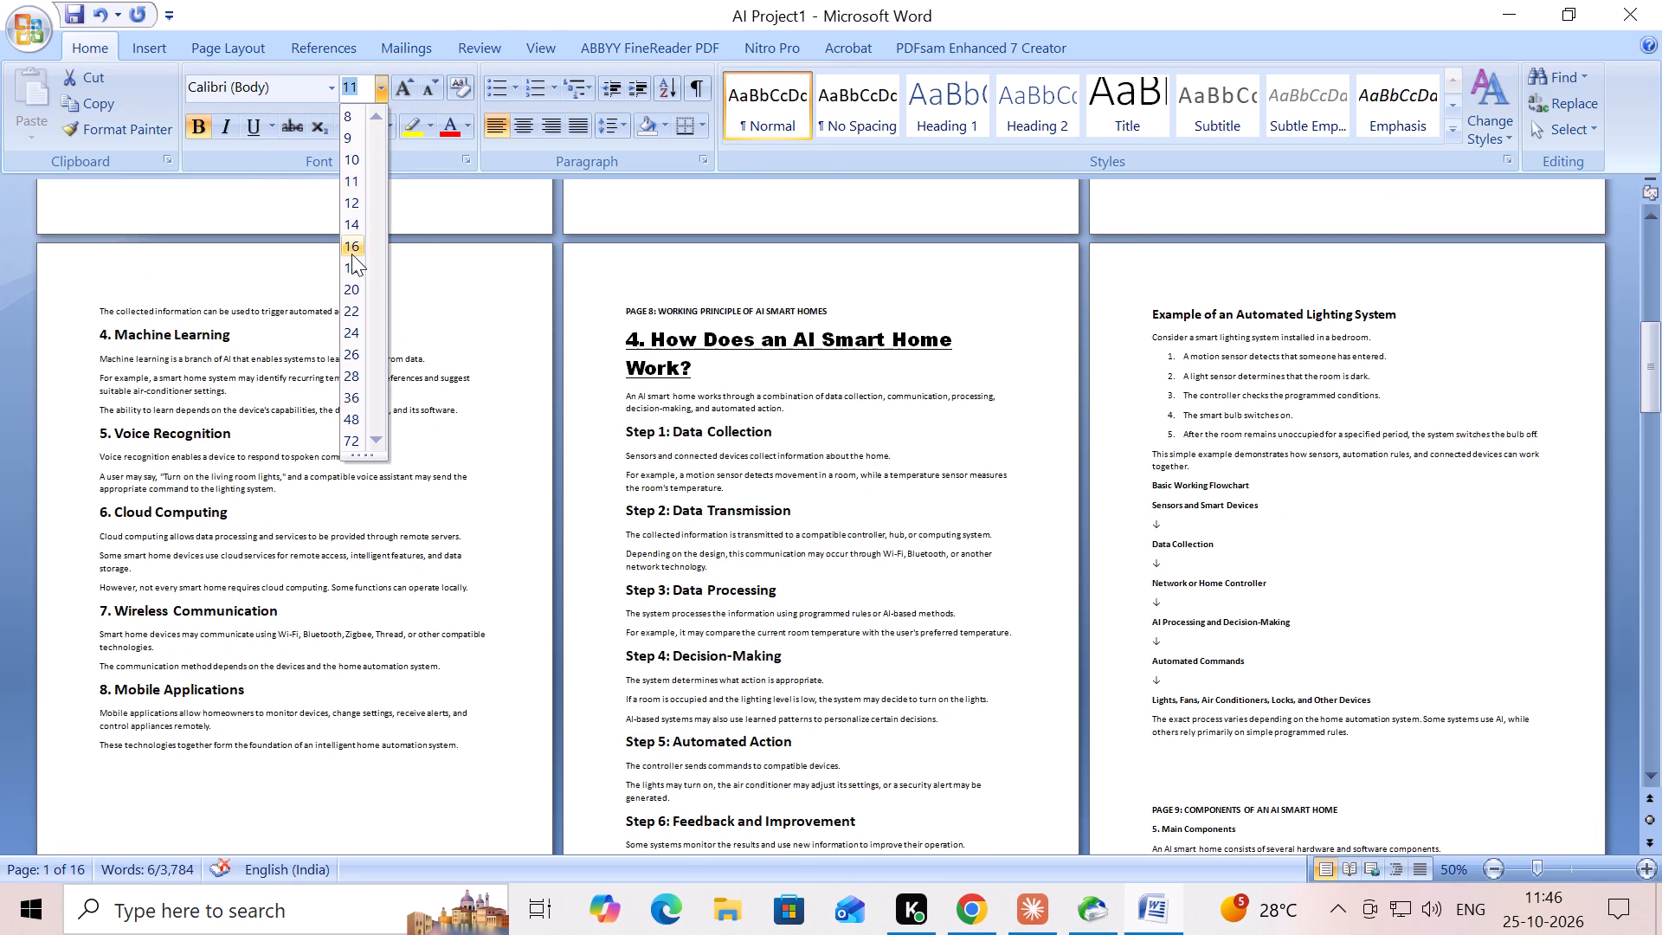
click(351, 254)
Insert five blank lines above "PAGE 9: COMPONENTS OF AN AI SMART HOME" to move that section onto the following page.
scroll(1273, 474, down, 1)
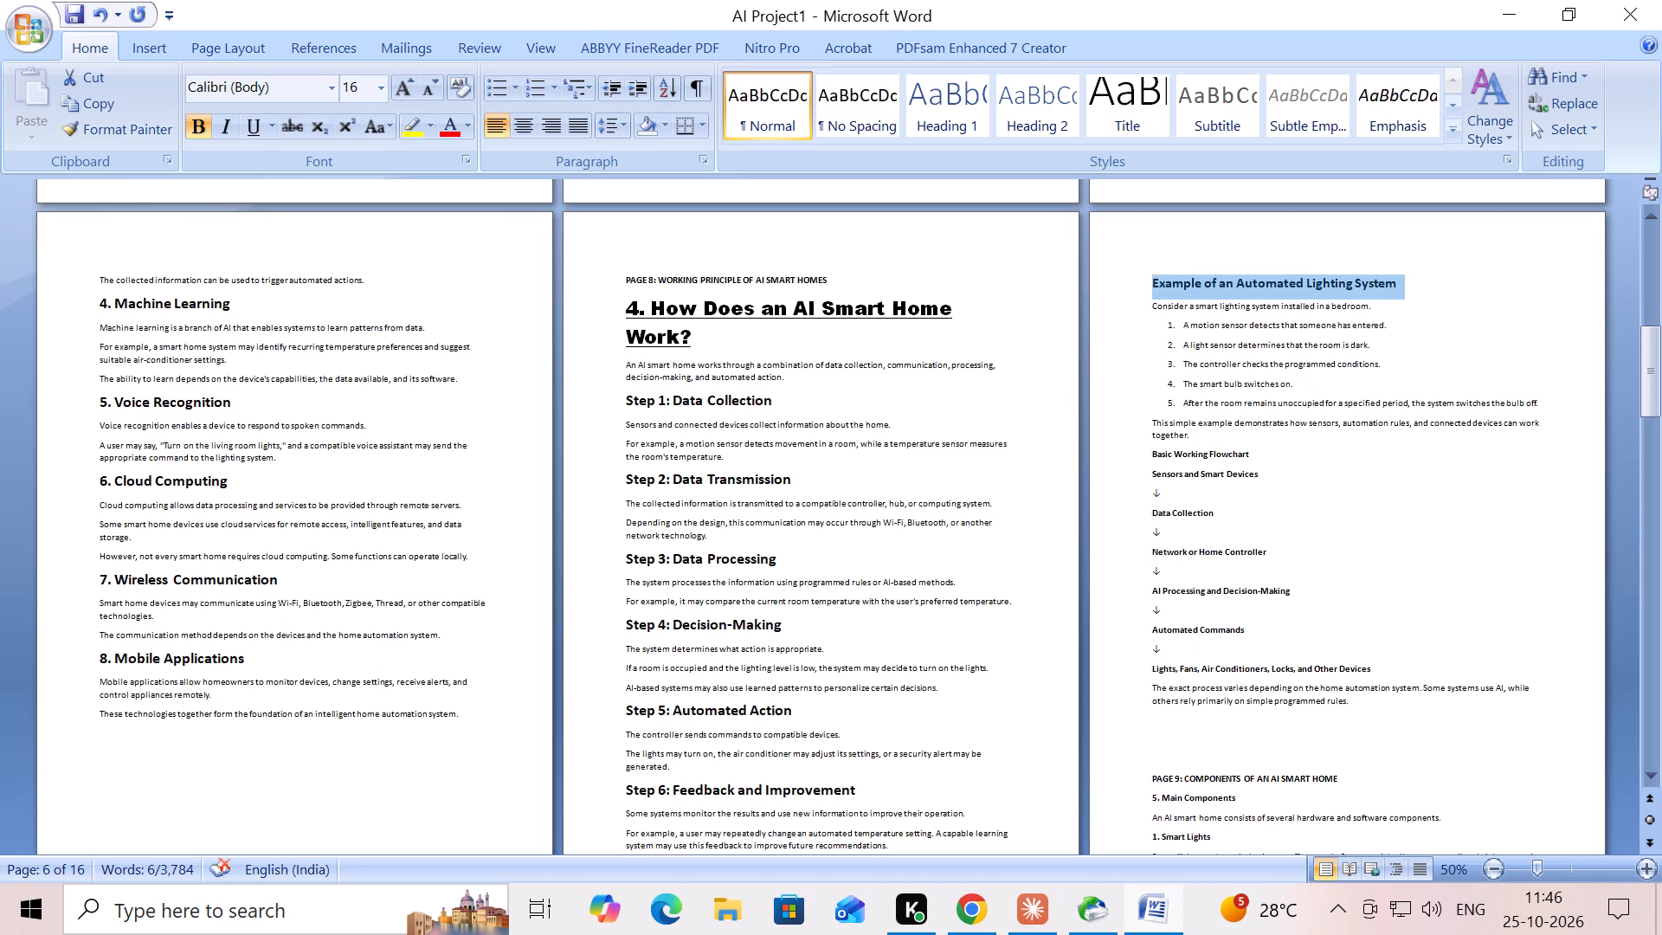
scroll(1212, 557, down, 3)
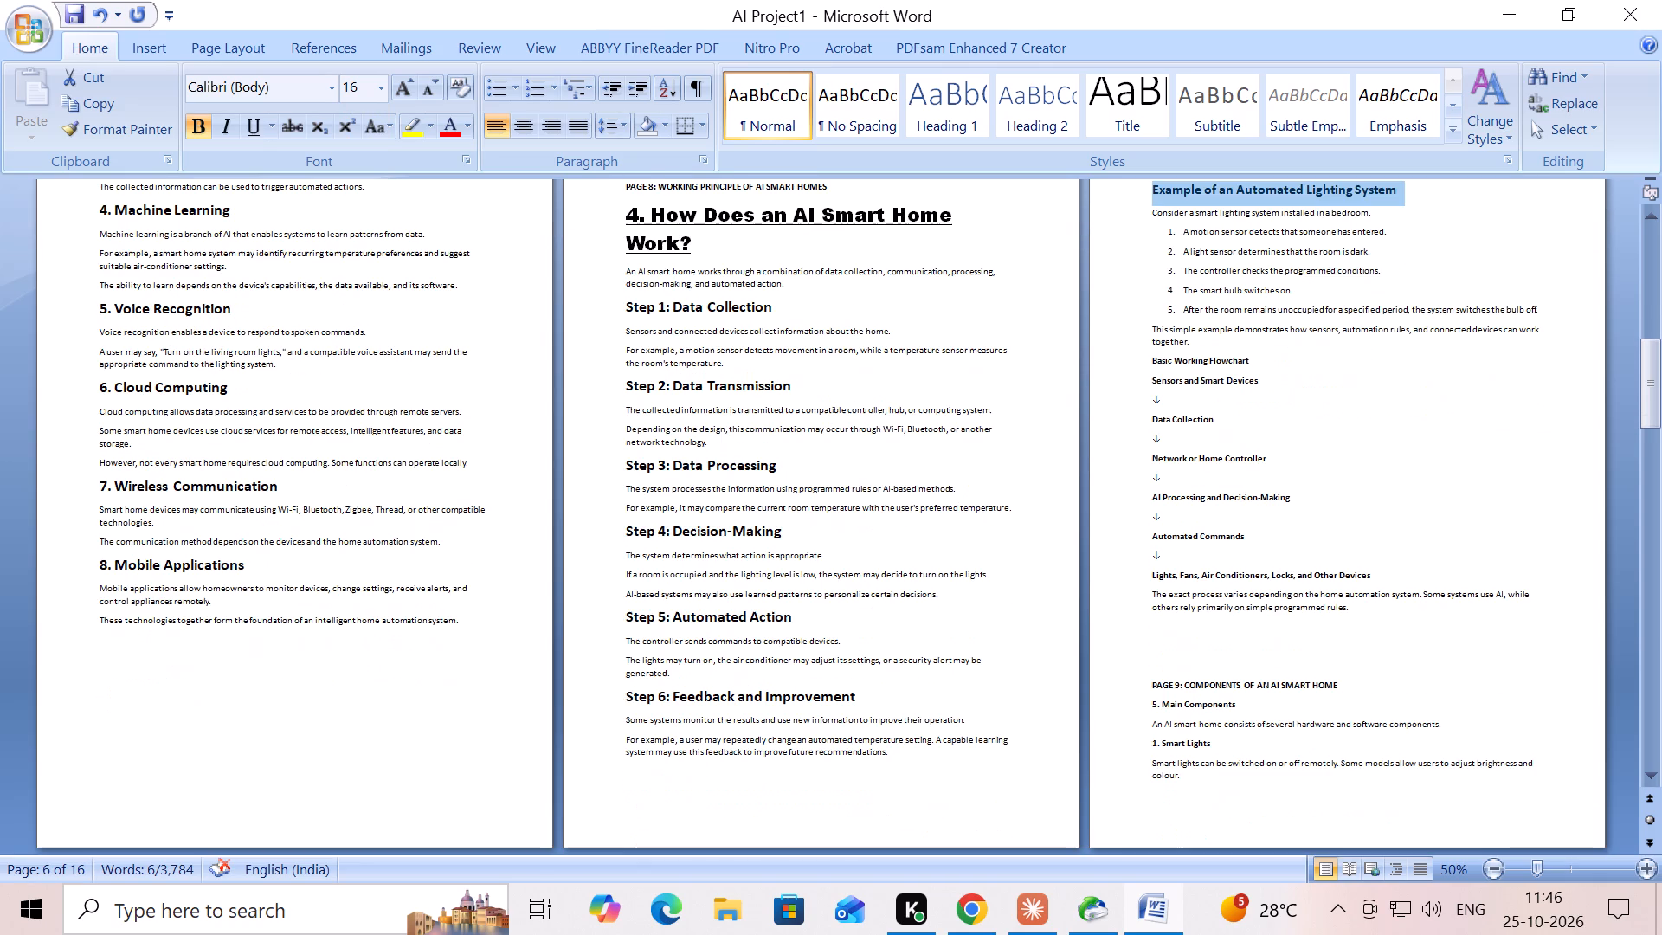
click(1171, 666)
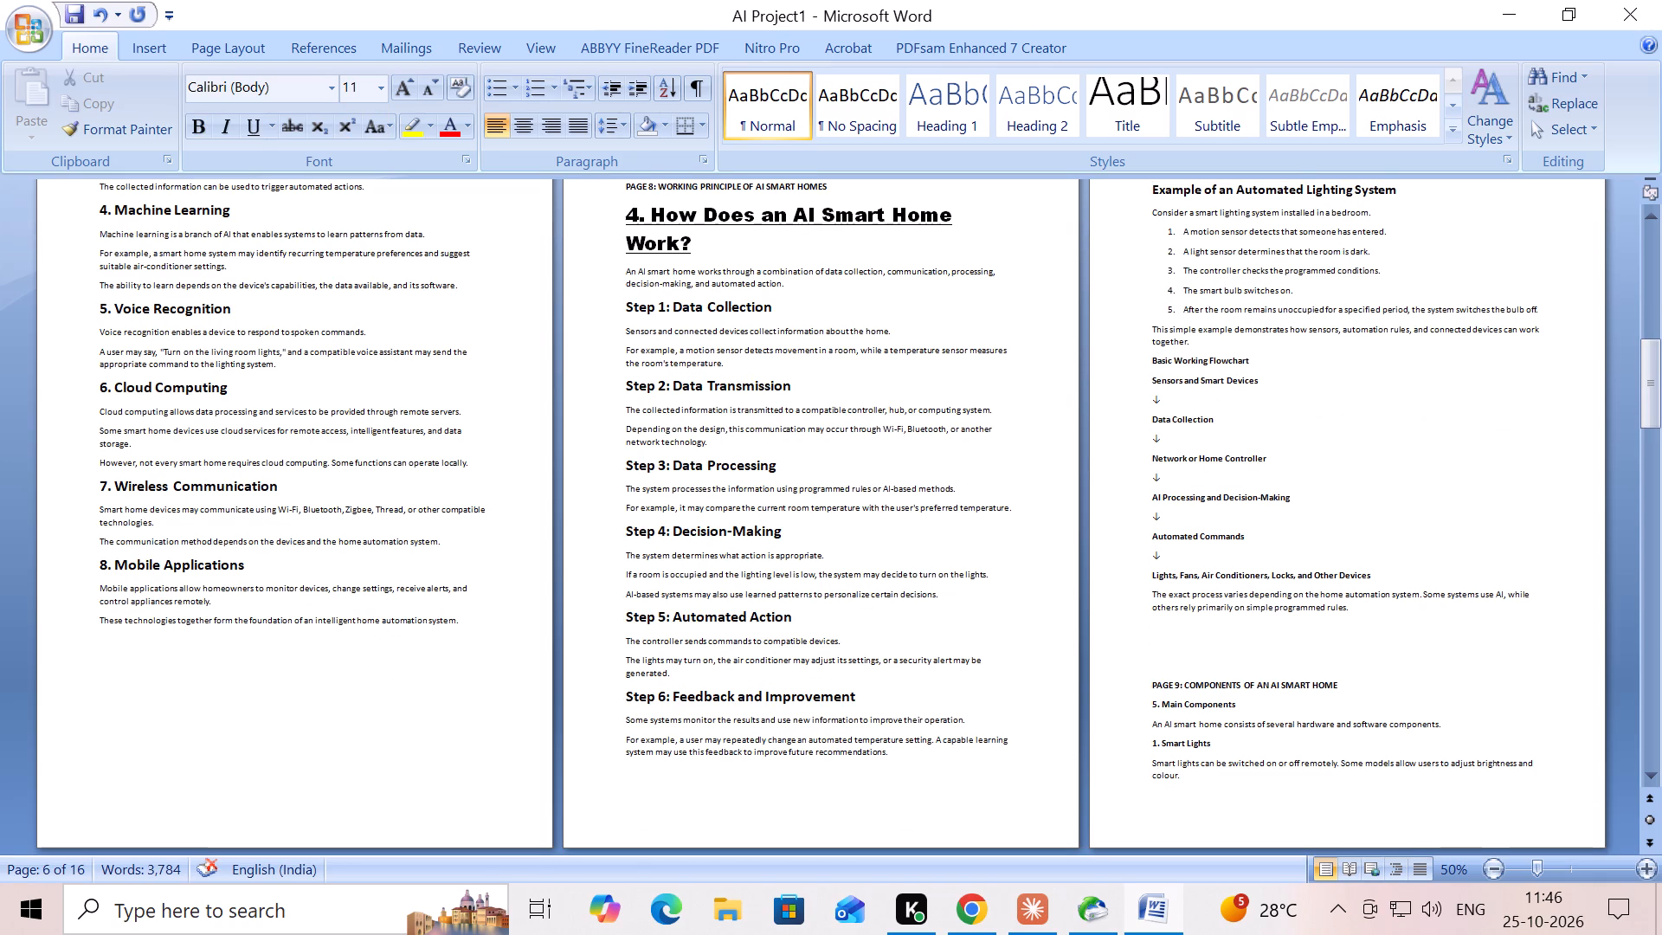
key(Return)
key(Return)
key(Return)
key(Return)
key(Return)
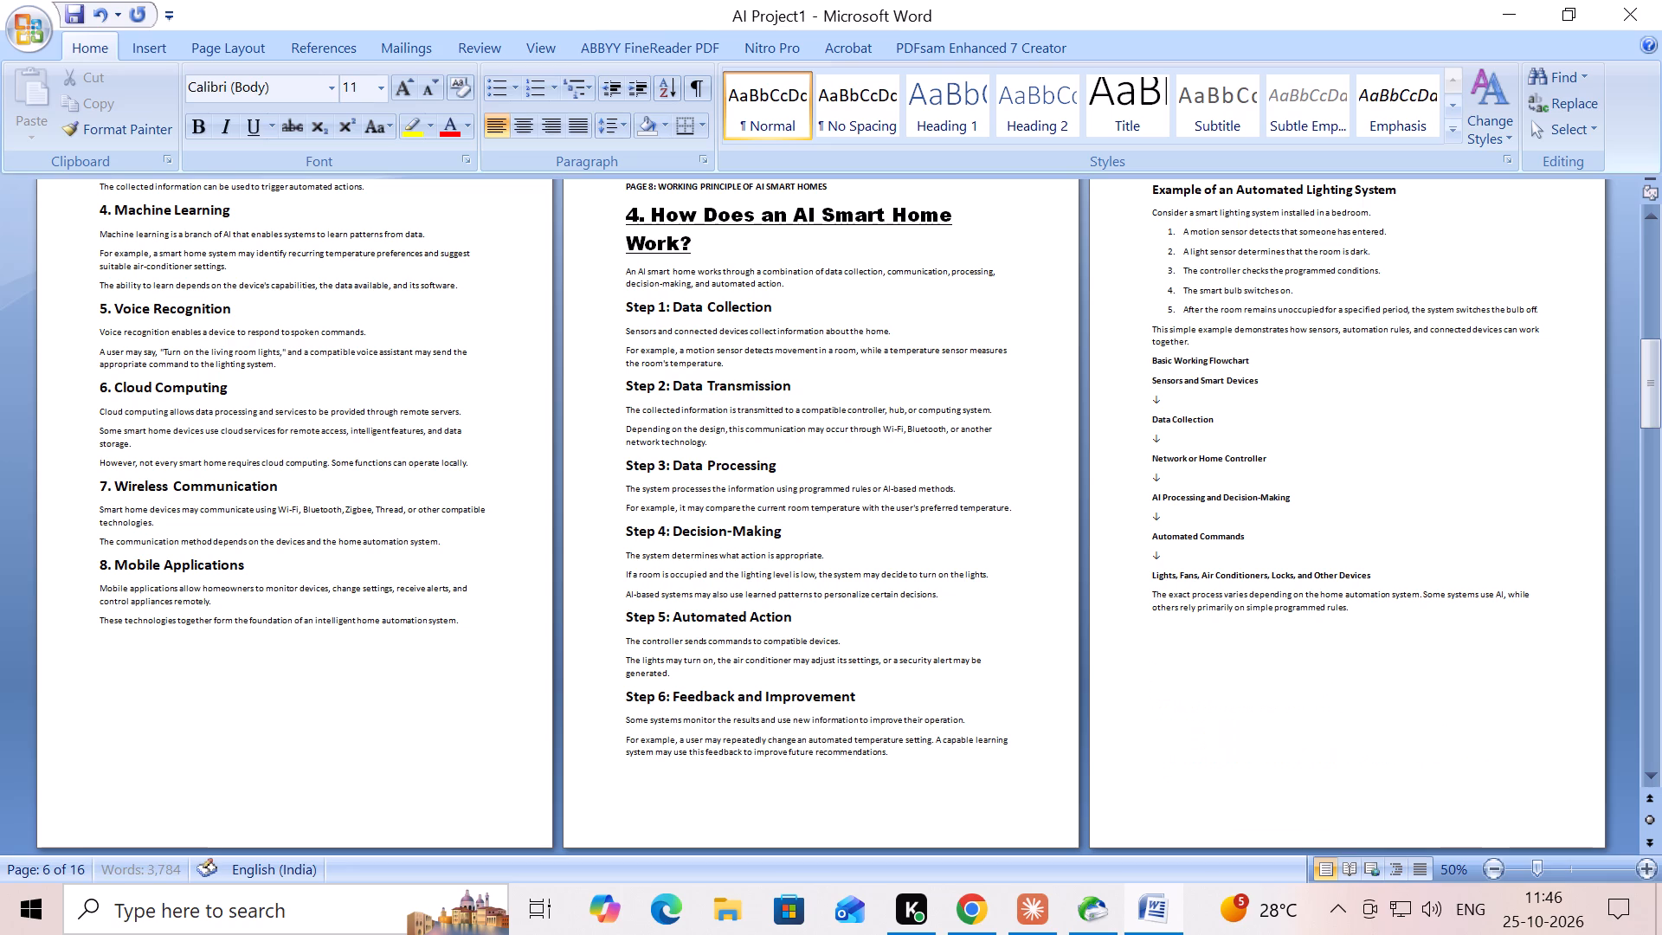
Format the "5. Main Components" heading in Arial Black at font size 24.
scroll(1354, 527, down, 1)
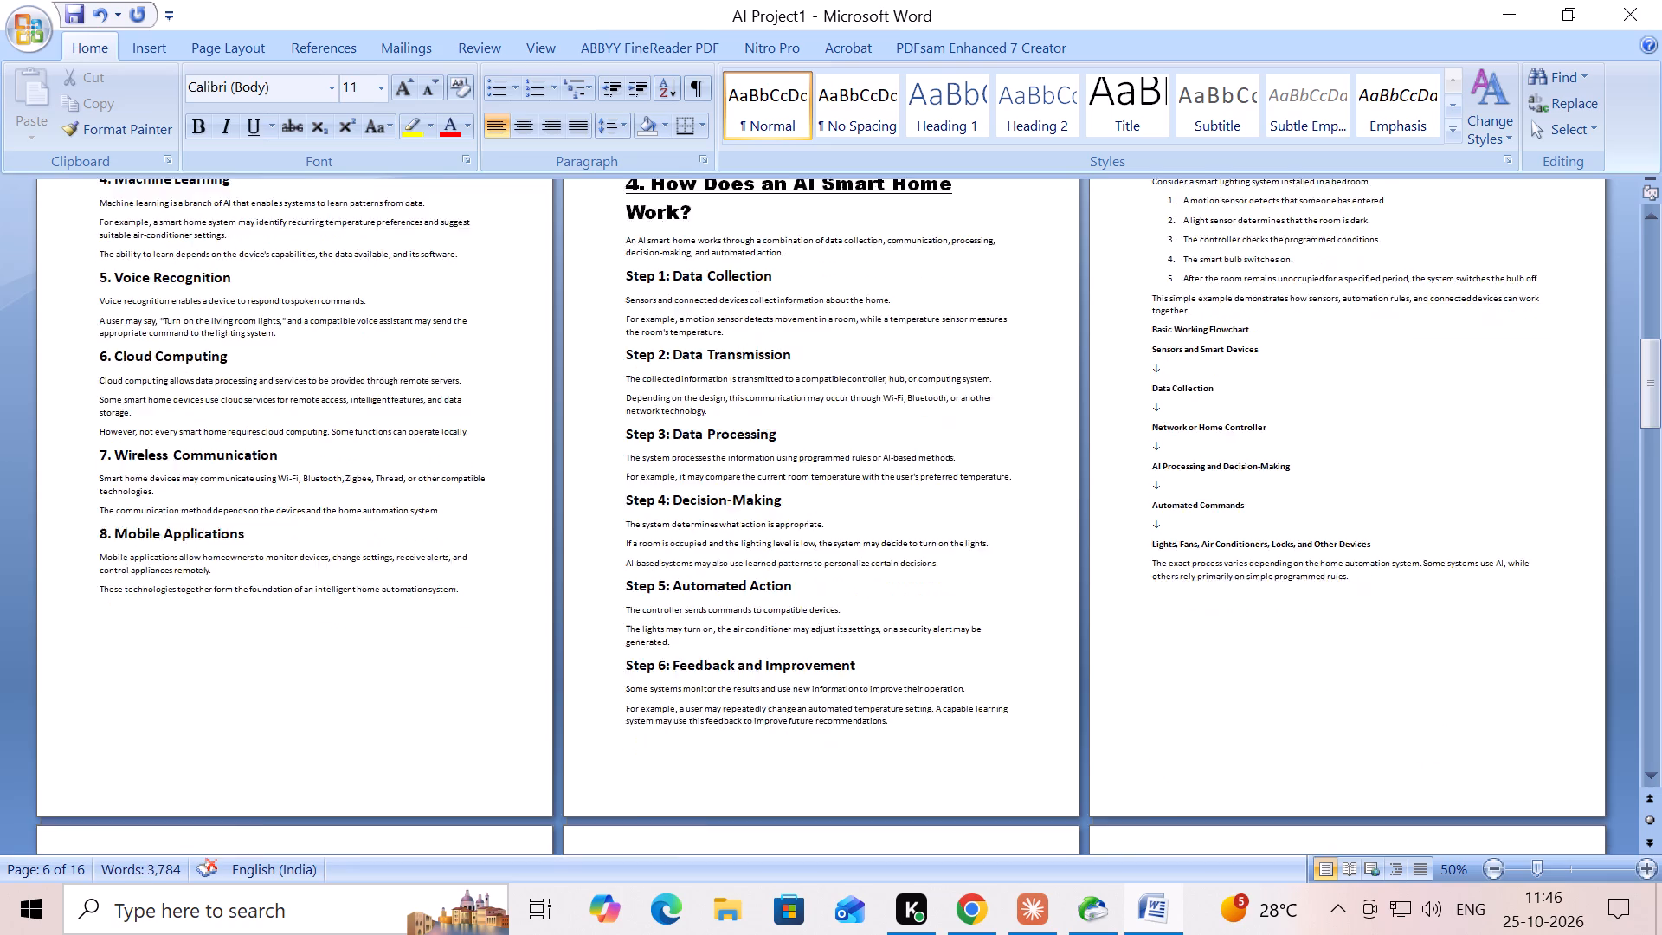
scroll(1362, 520, down, 6)
scroll(942, 575, down, 3)
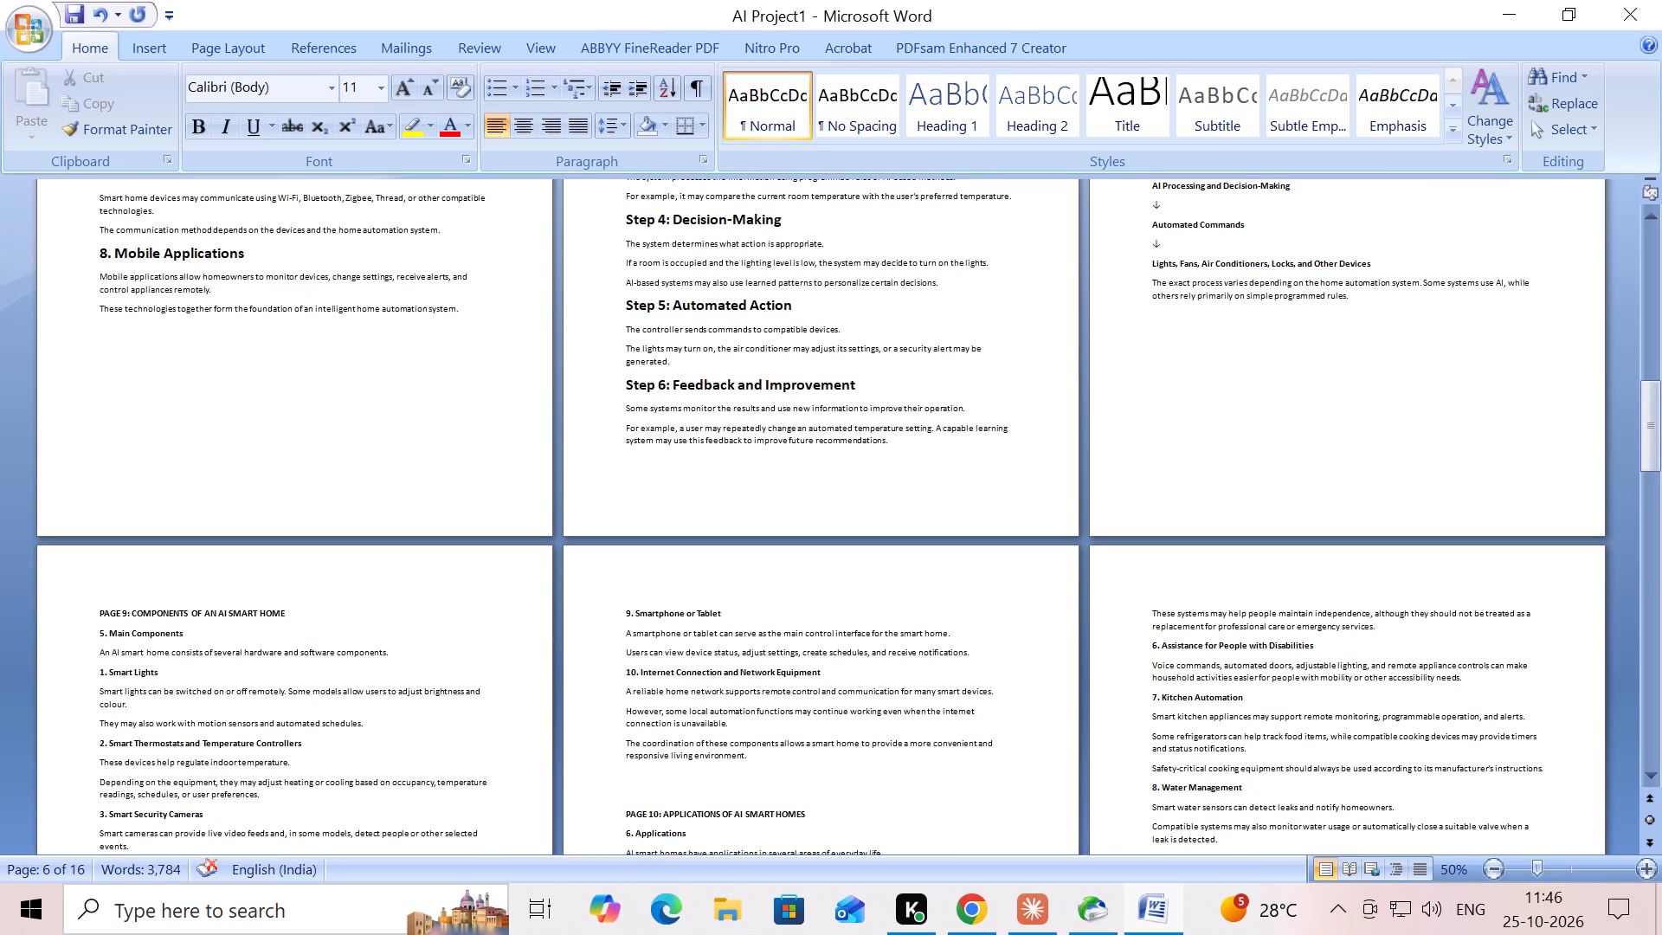
drag(186, 637, 100, 634)
click(383, 93)
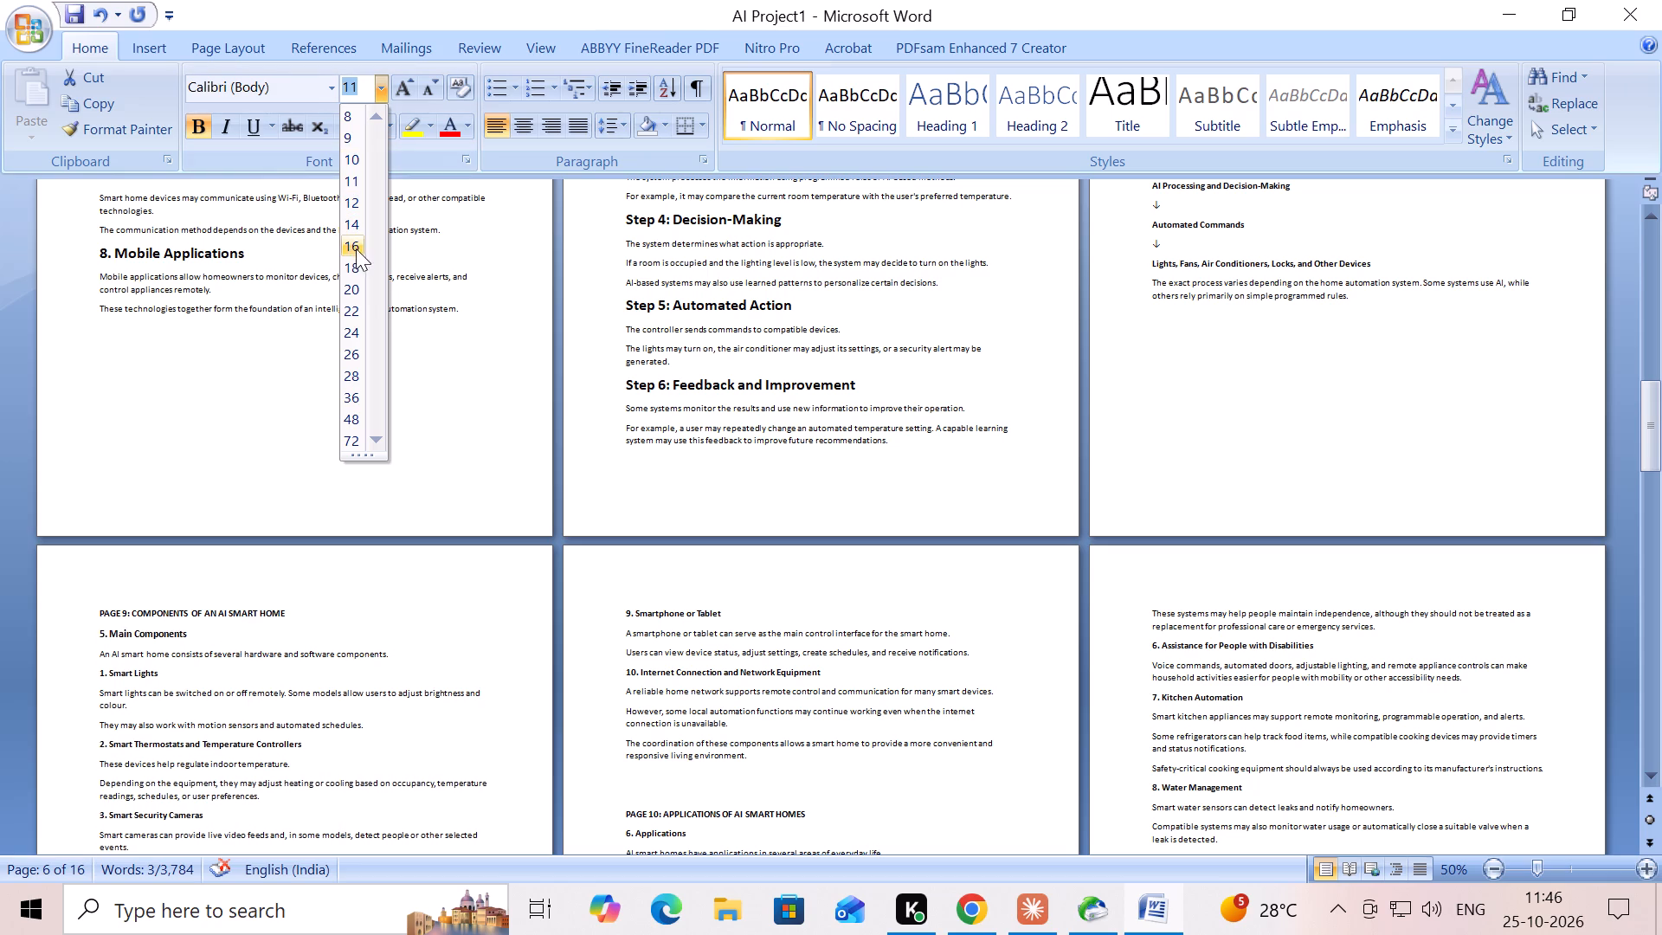
click(353, 332)
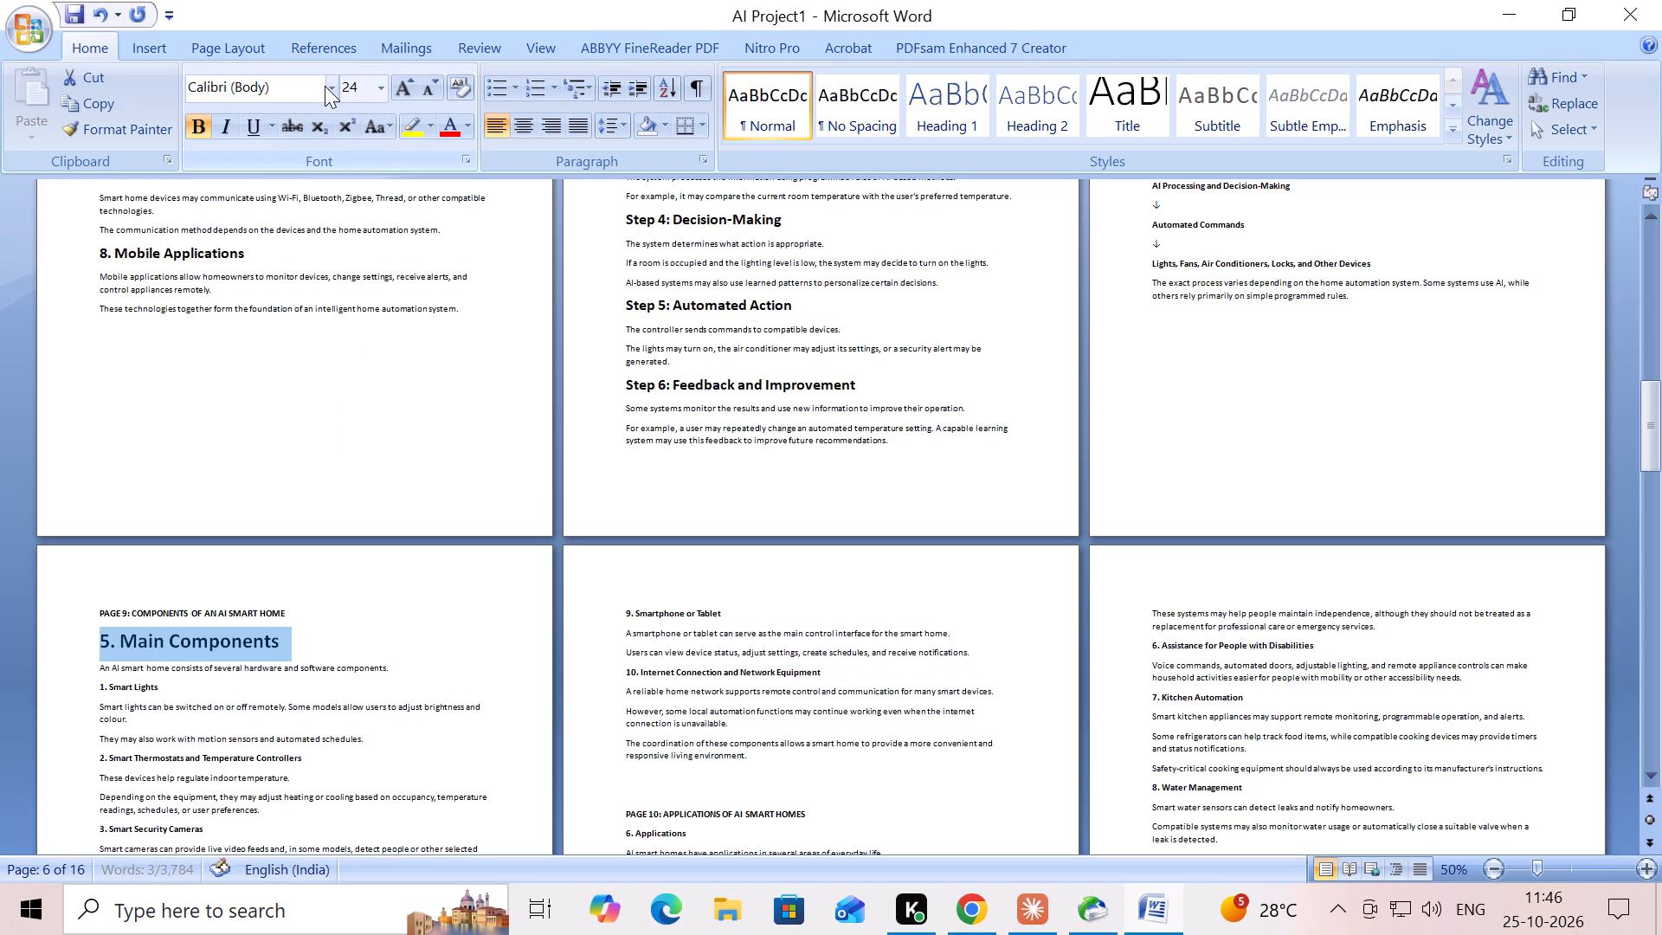
click(325, 86)
click(328, 90)
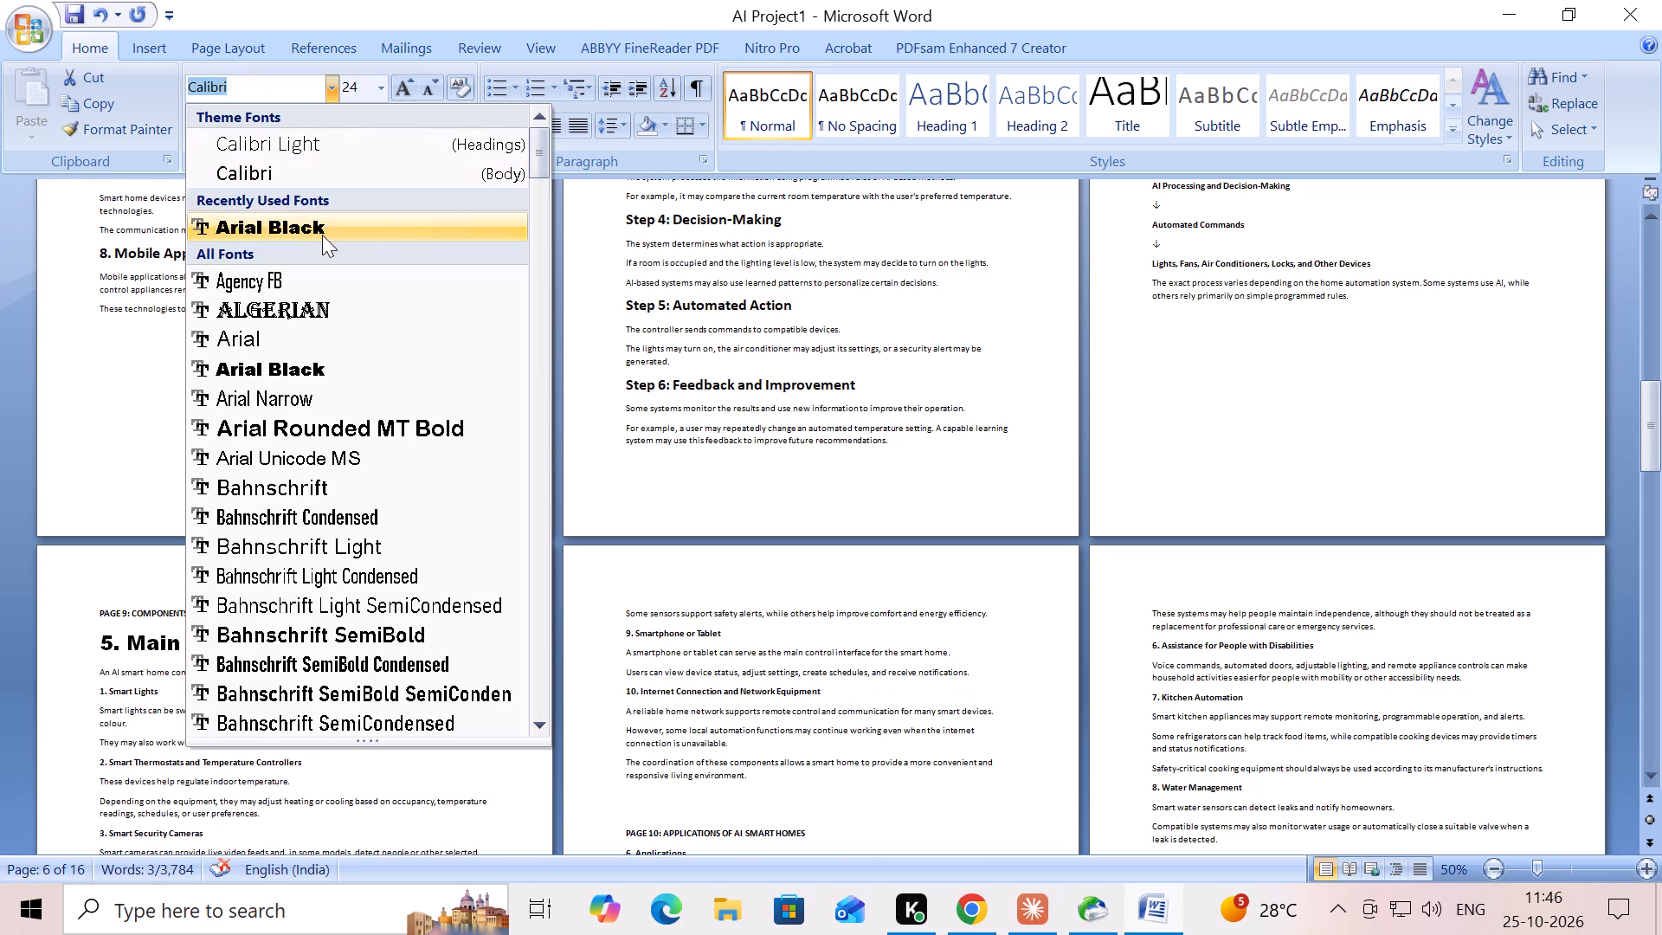
click(322, 235)
click(452, 648)
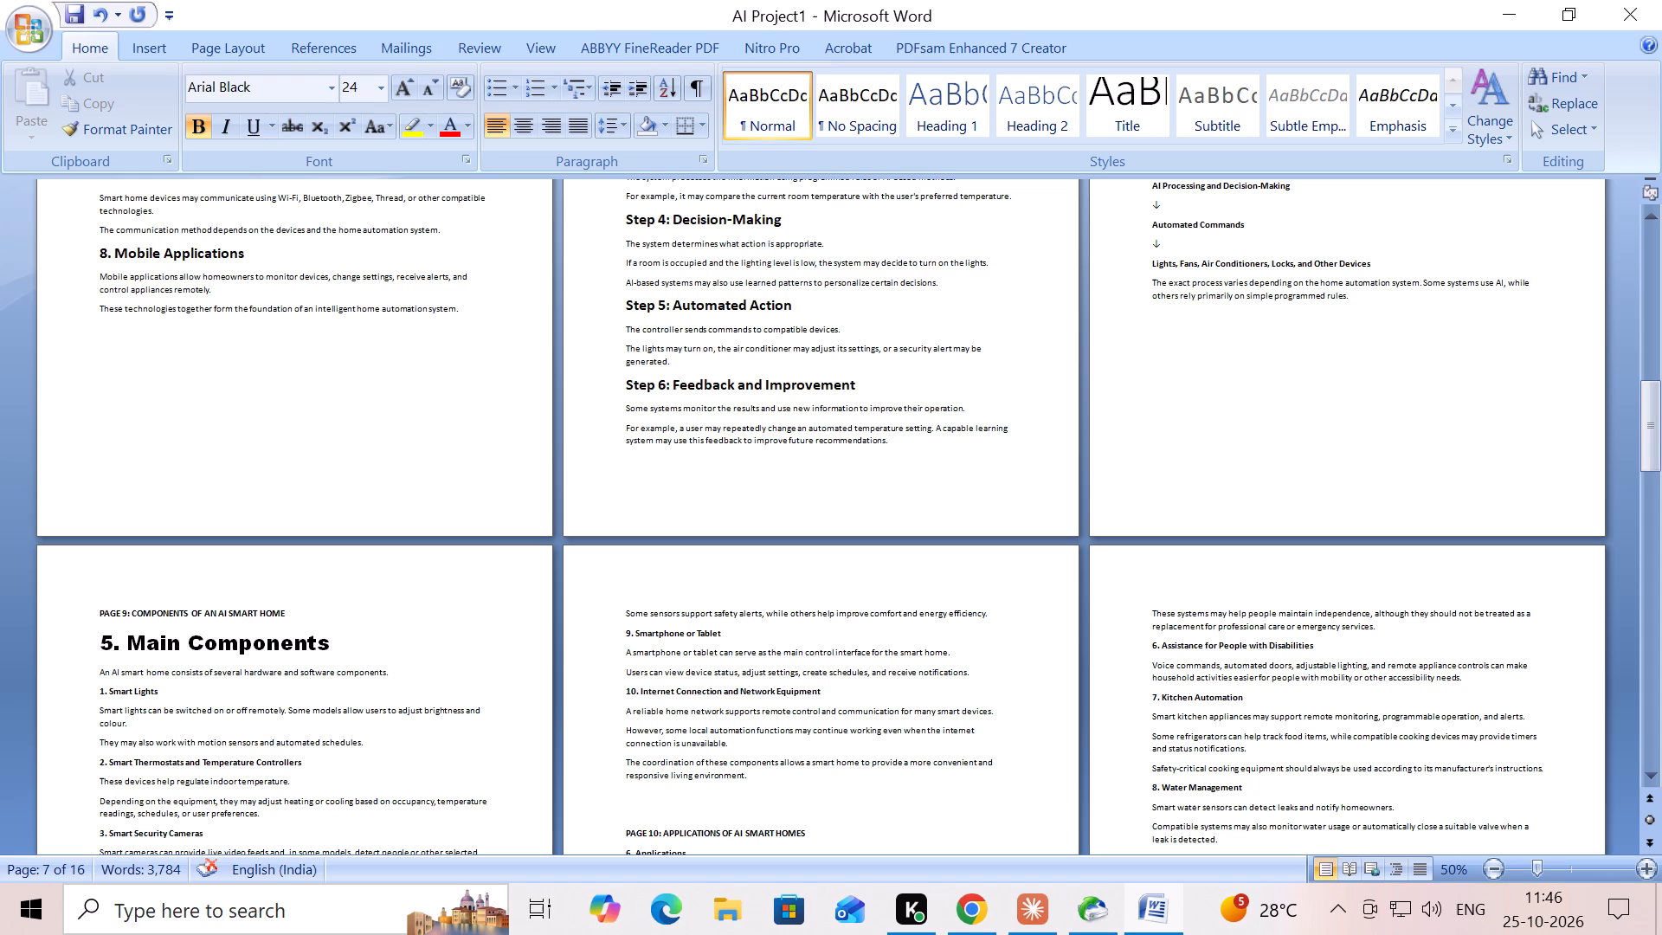
Underline the words "Main Components" in the section 5 heading, leaving out its number.
drag(338, 645, 161, 647)
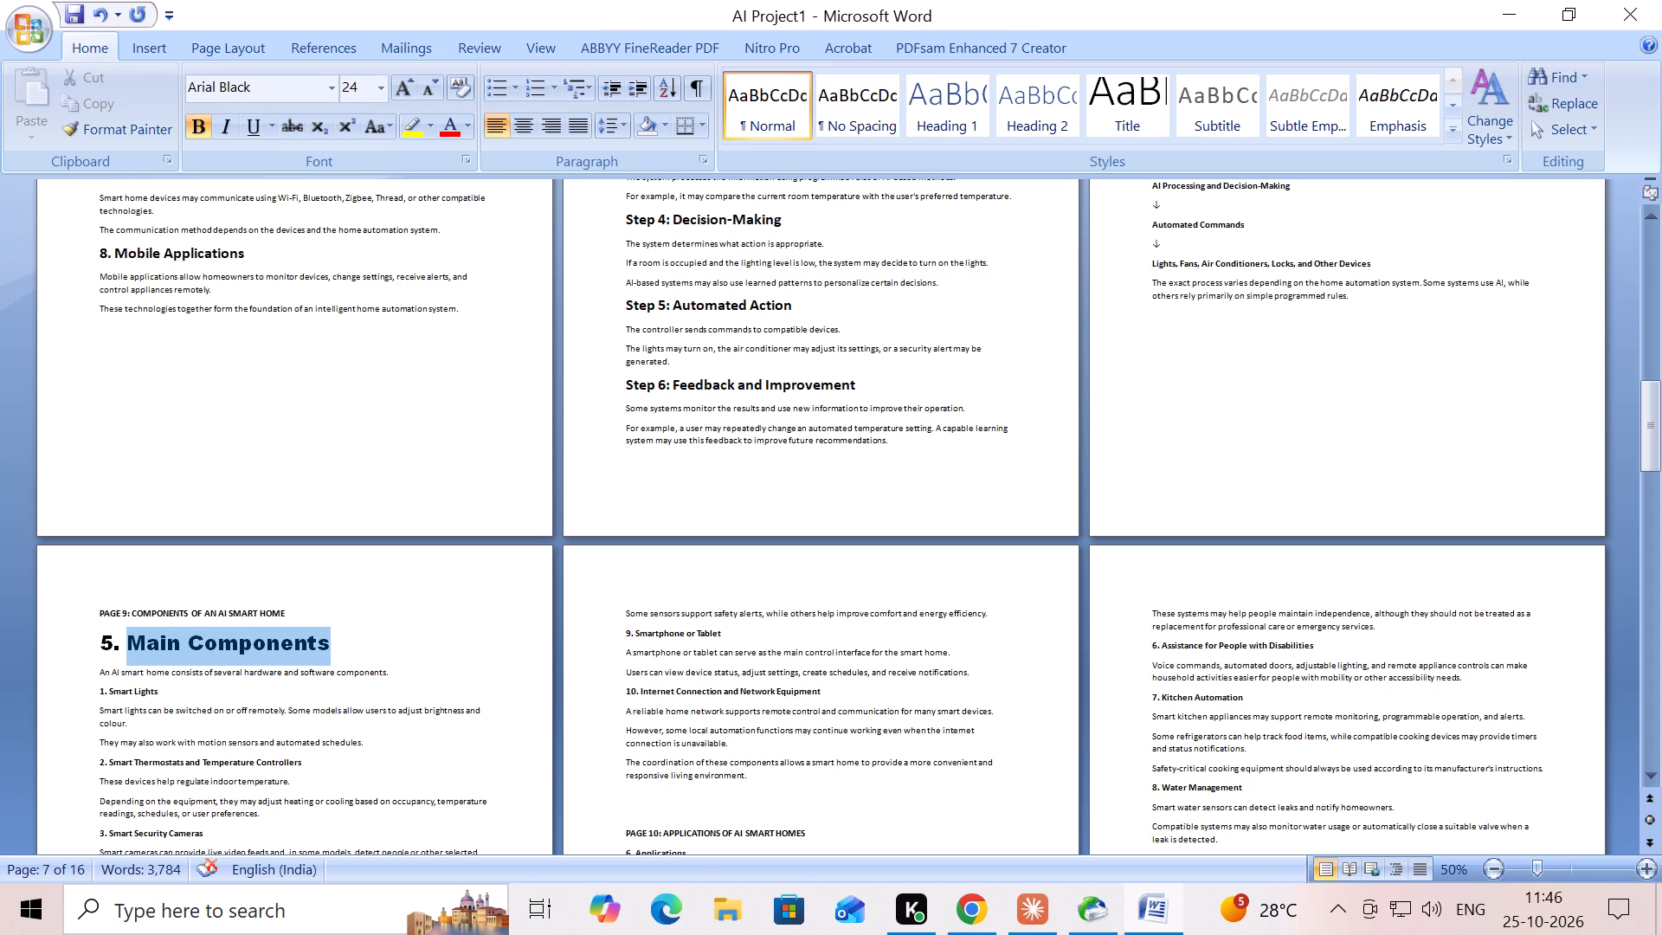
drag(161, 647, 127, 645)
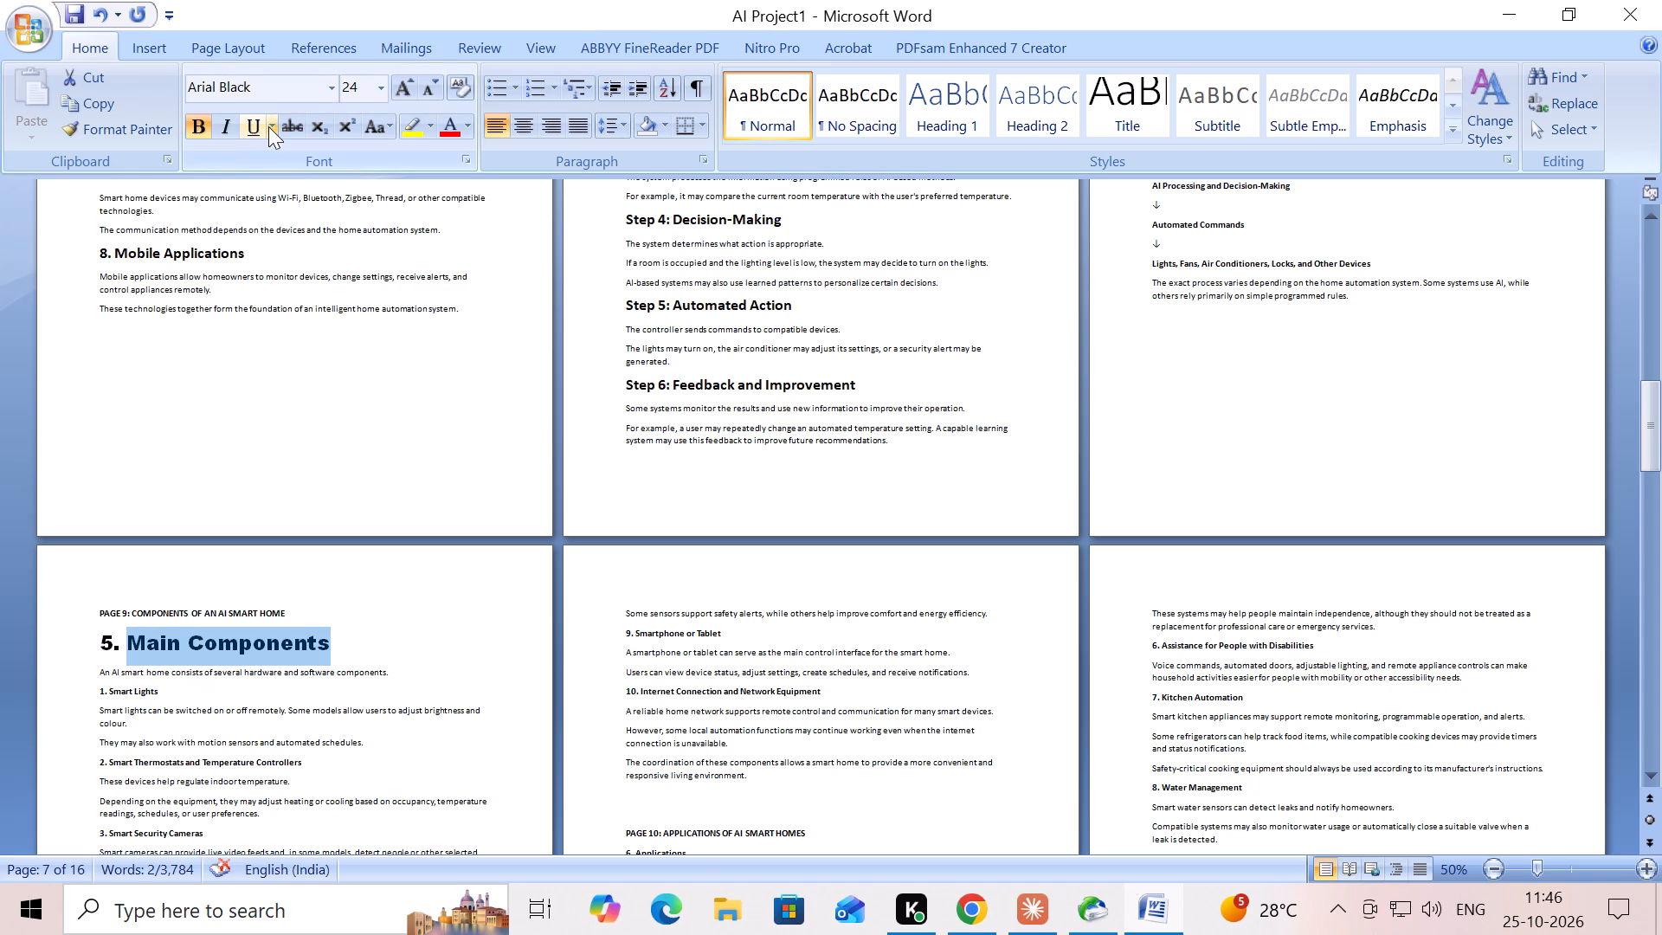
click(255, 135)
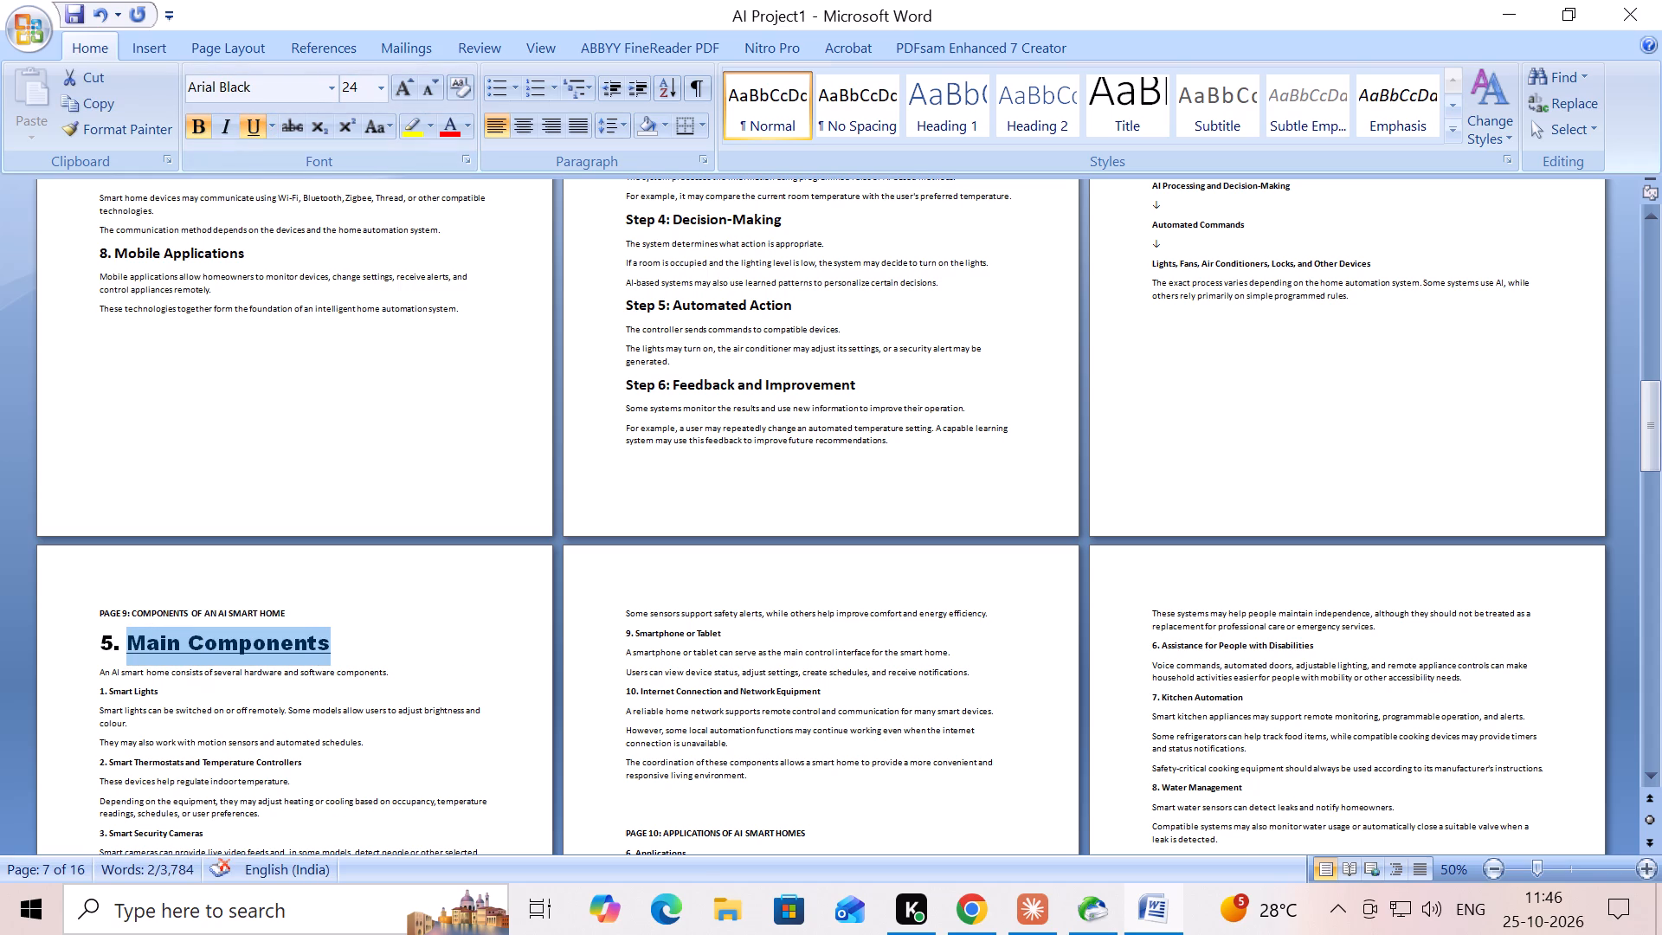
Set the "1. Smart Lights" subheading in the main components section to font size 18.
scroll(517, 707, down, 9)
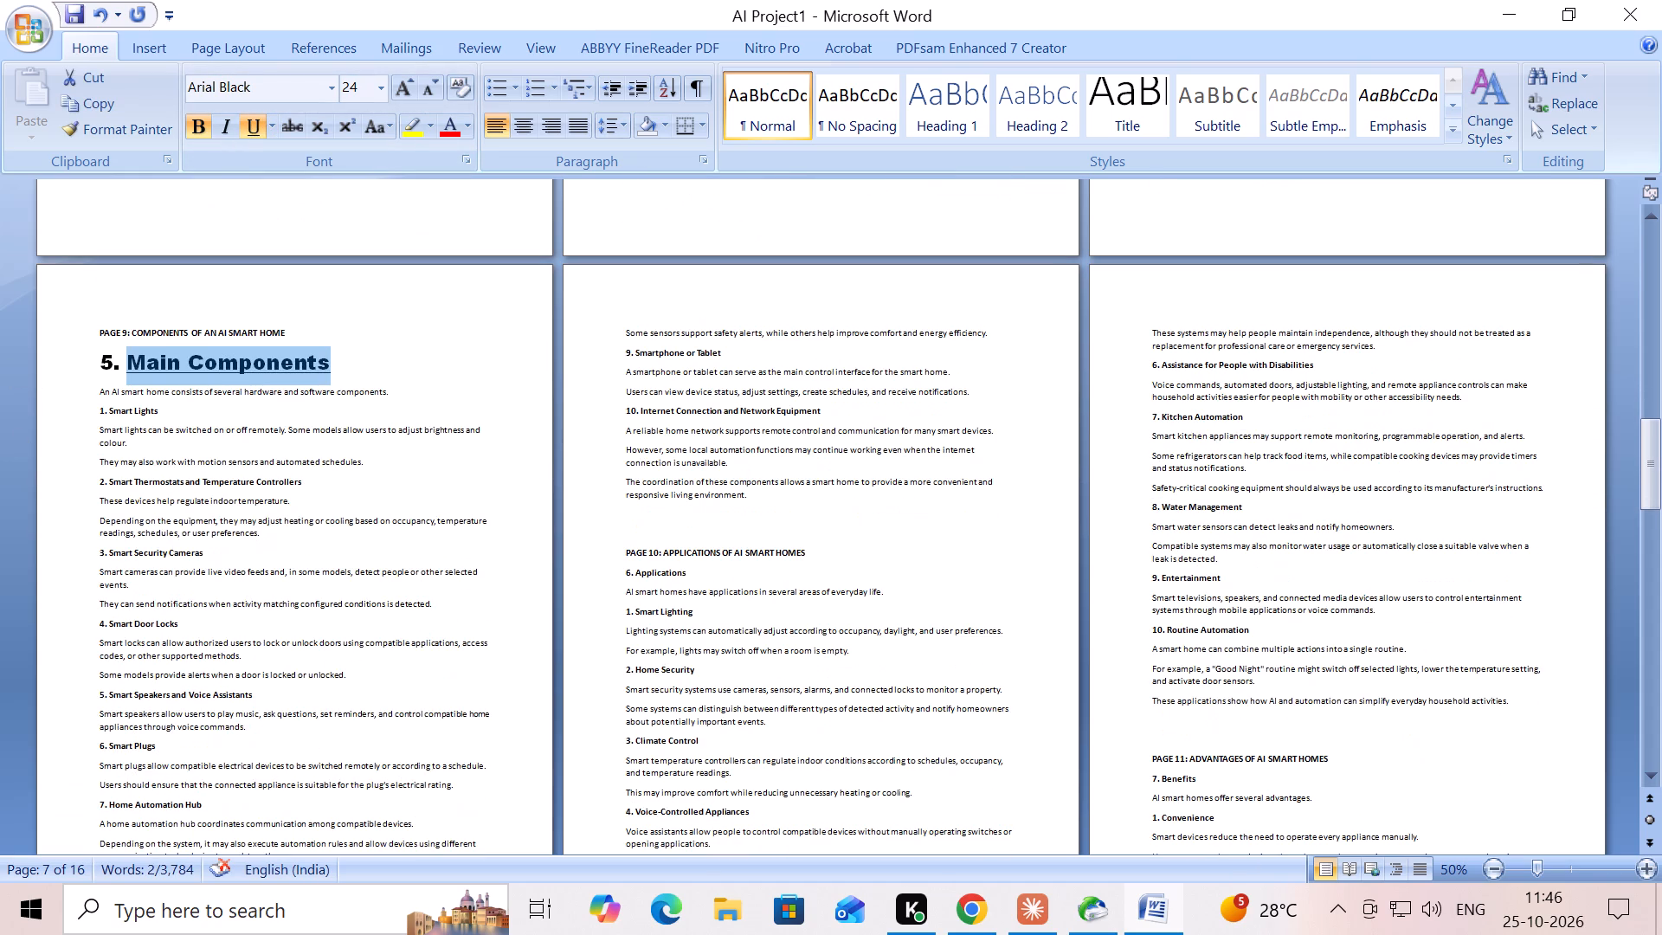
drag(159, 409, 92, 402)
click(90, 416)
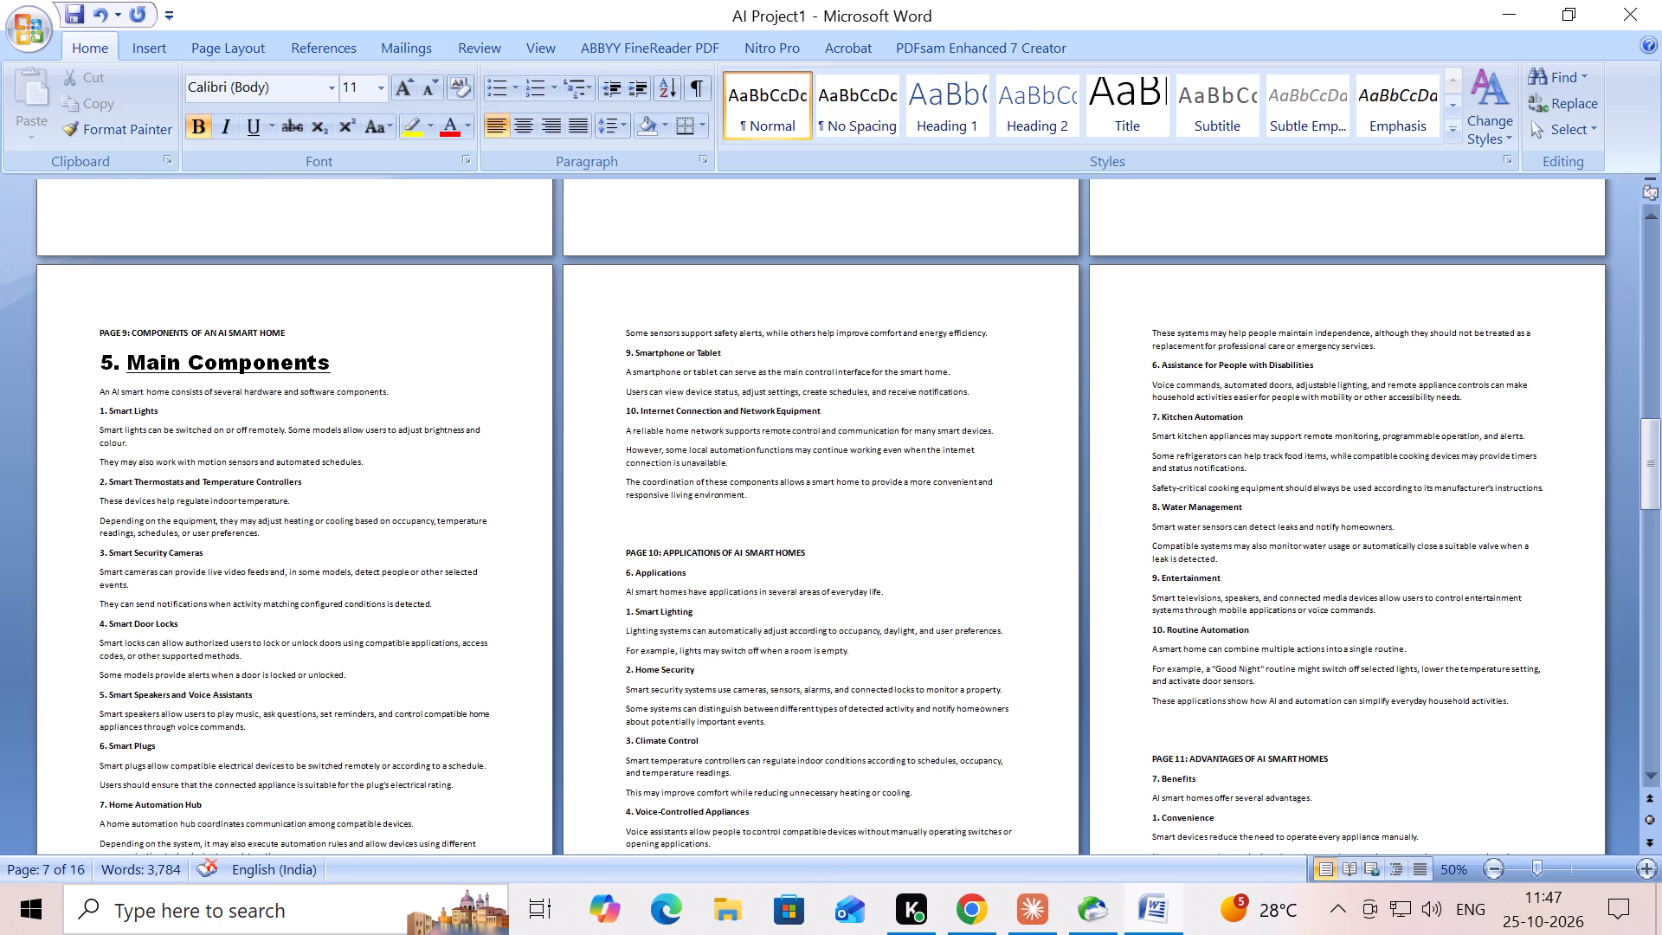
drag(171, 413, 127, 416)
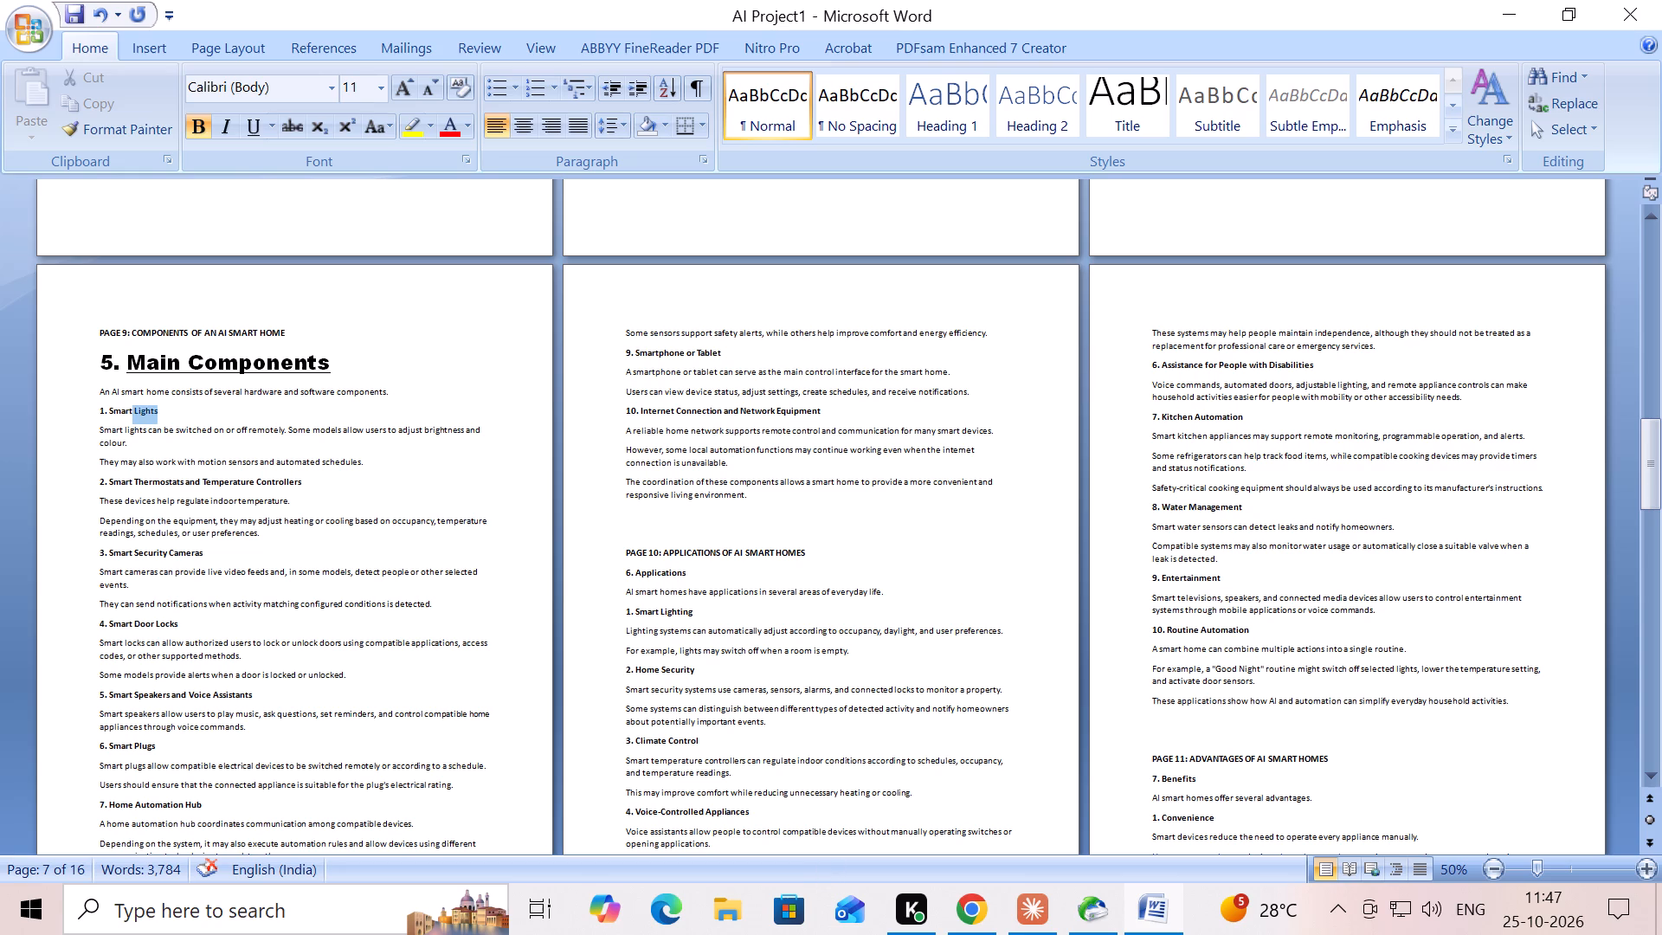
drag(127, 416, 74, 423)
click(383, 90)
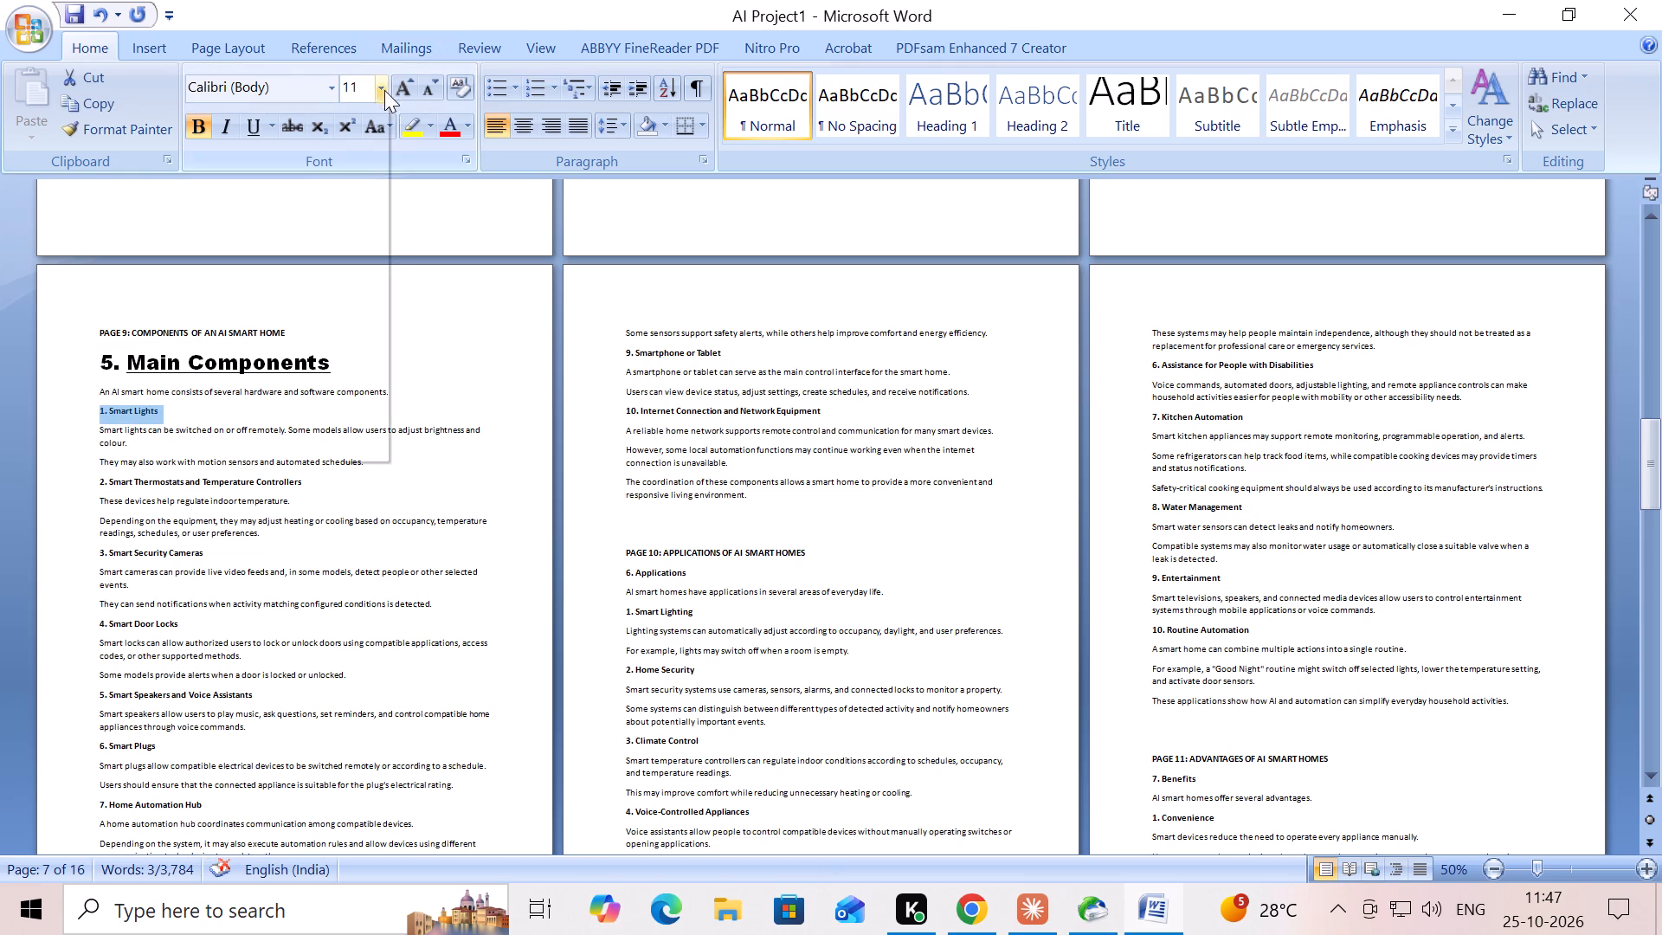
click(348, 266)
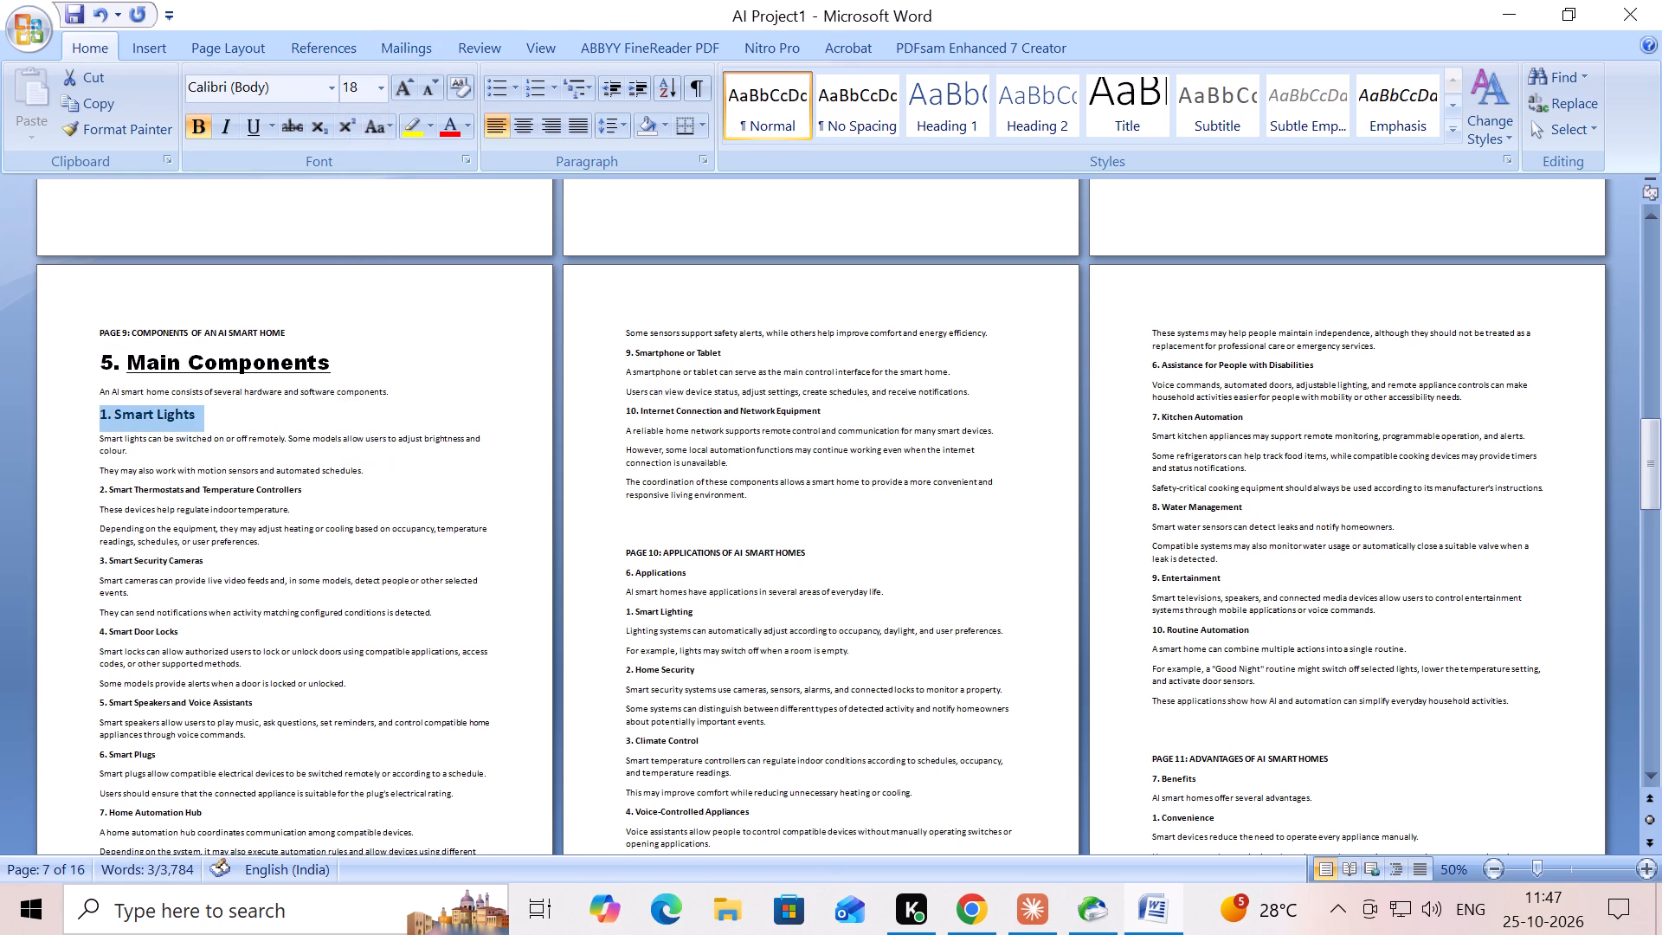
Set the "2. Smart Thermostats and Temperature Controllers" subheading in the main components section to font size 18.
drag(309, 490, 84, 491)
click(385, 97)
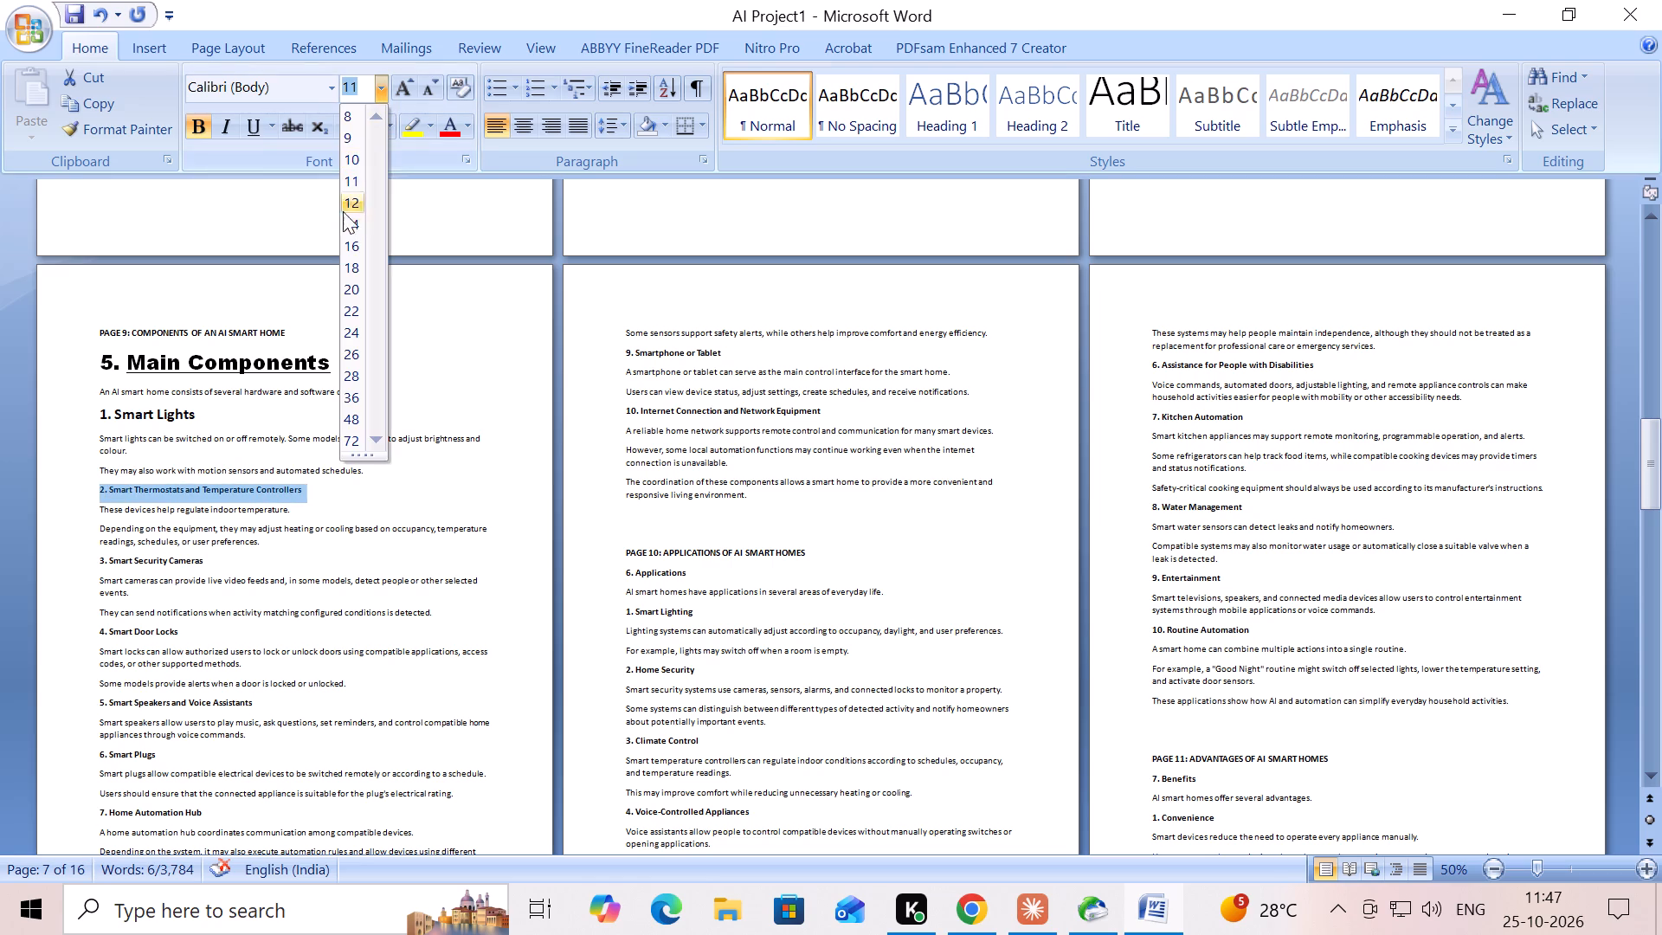
click(346, 259)
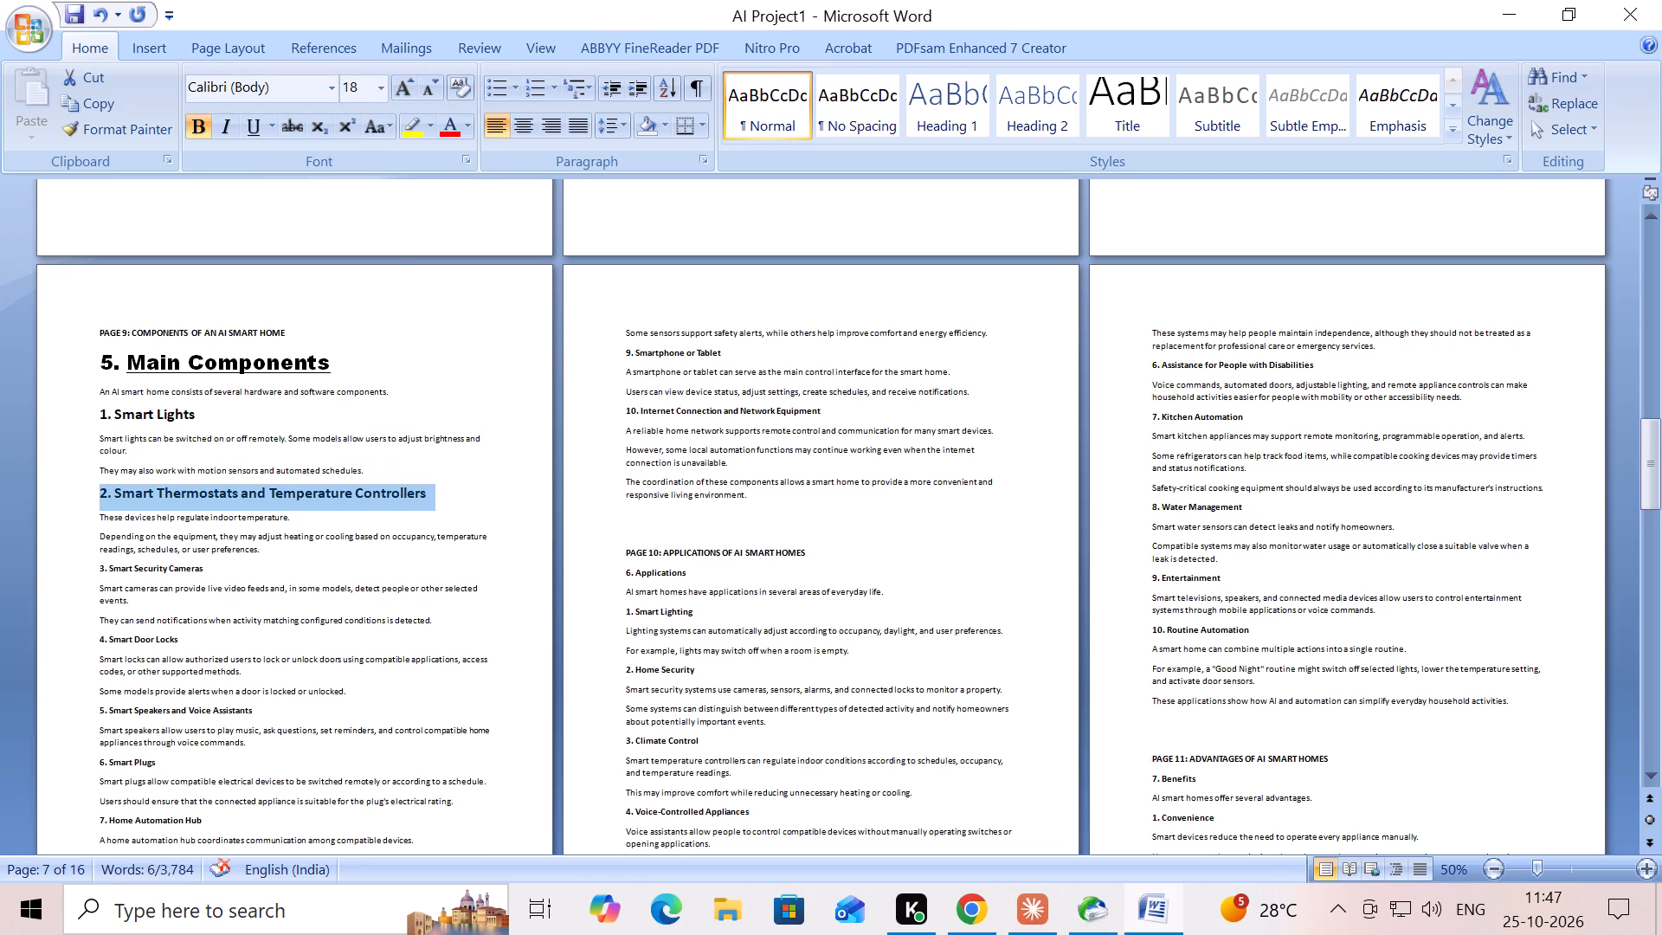
Set the "3. Smart Security Cameras" subheading in the main components section to font size 18.
scroll(439, 639, down, 3)
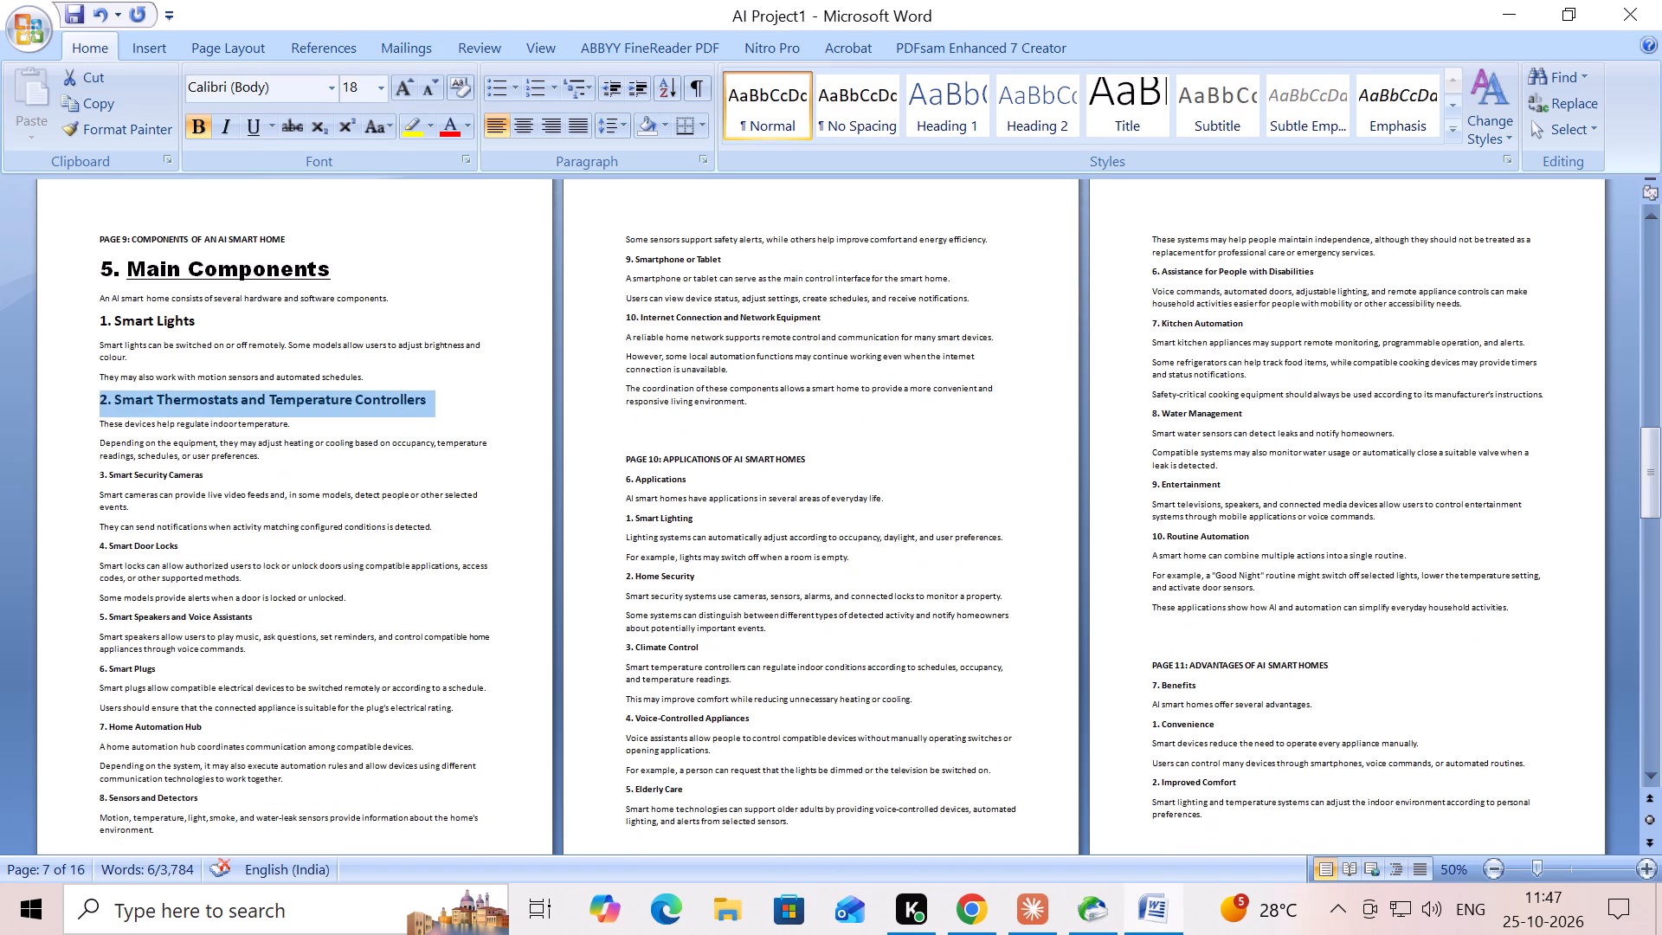
drag(206, 478, 83, 479)
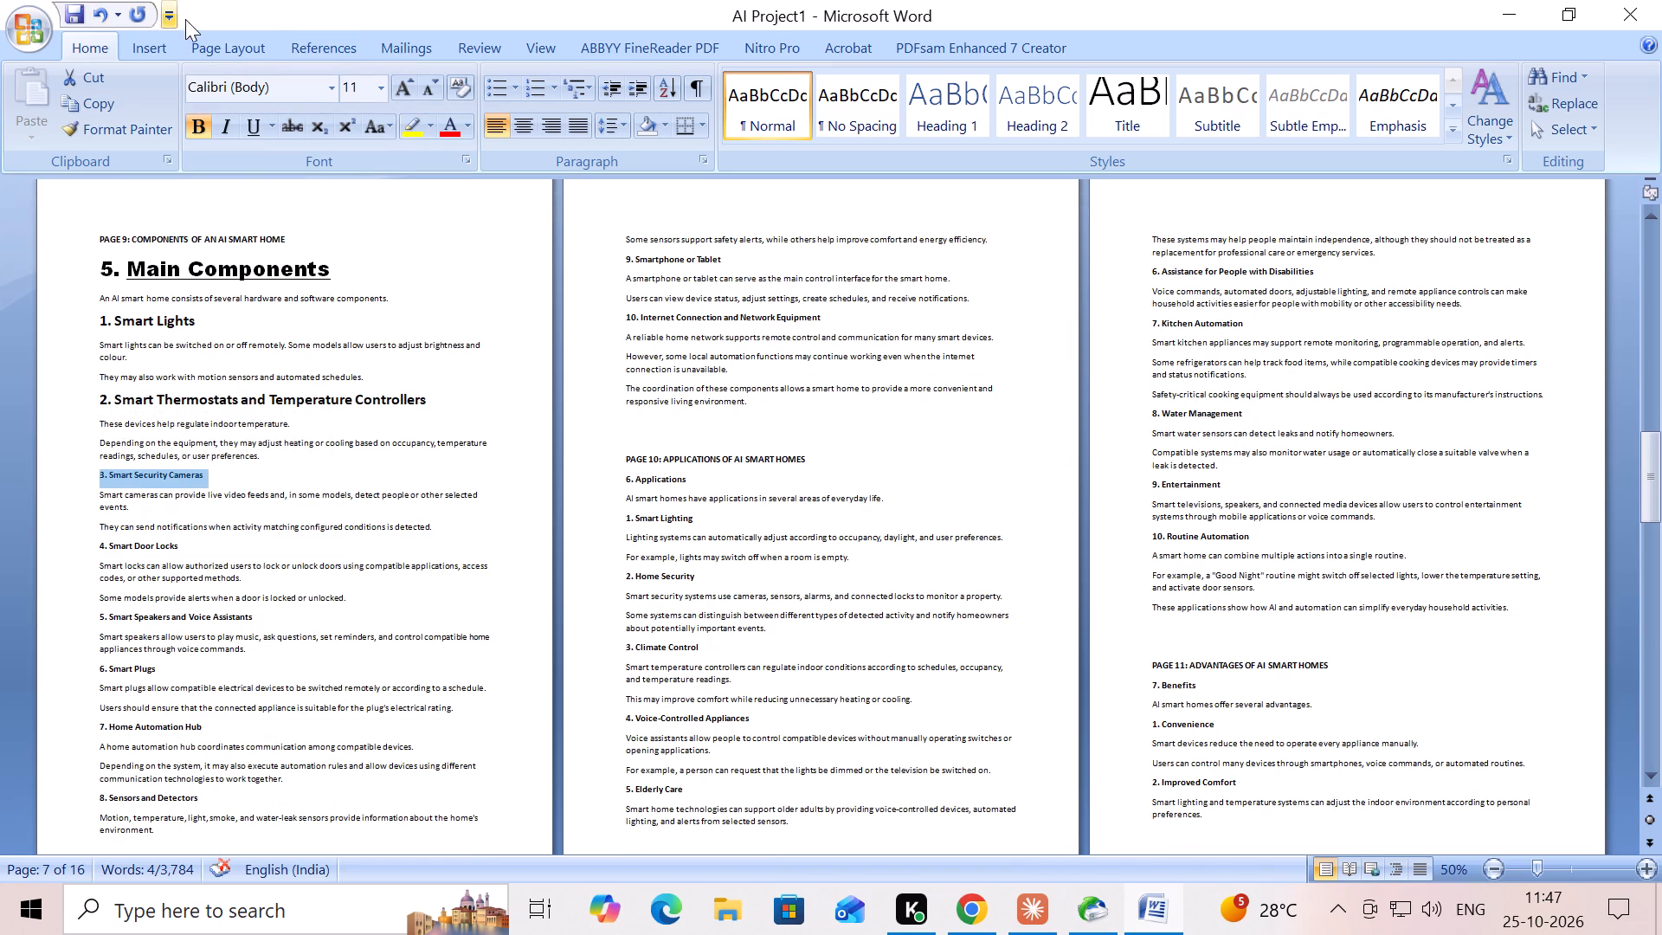
click(375, 81)
click(352, 262)
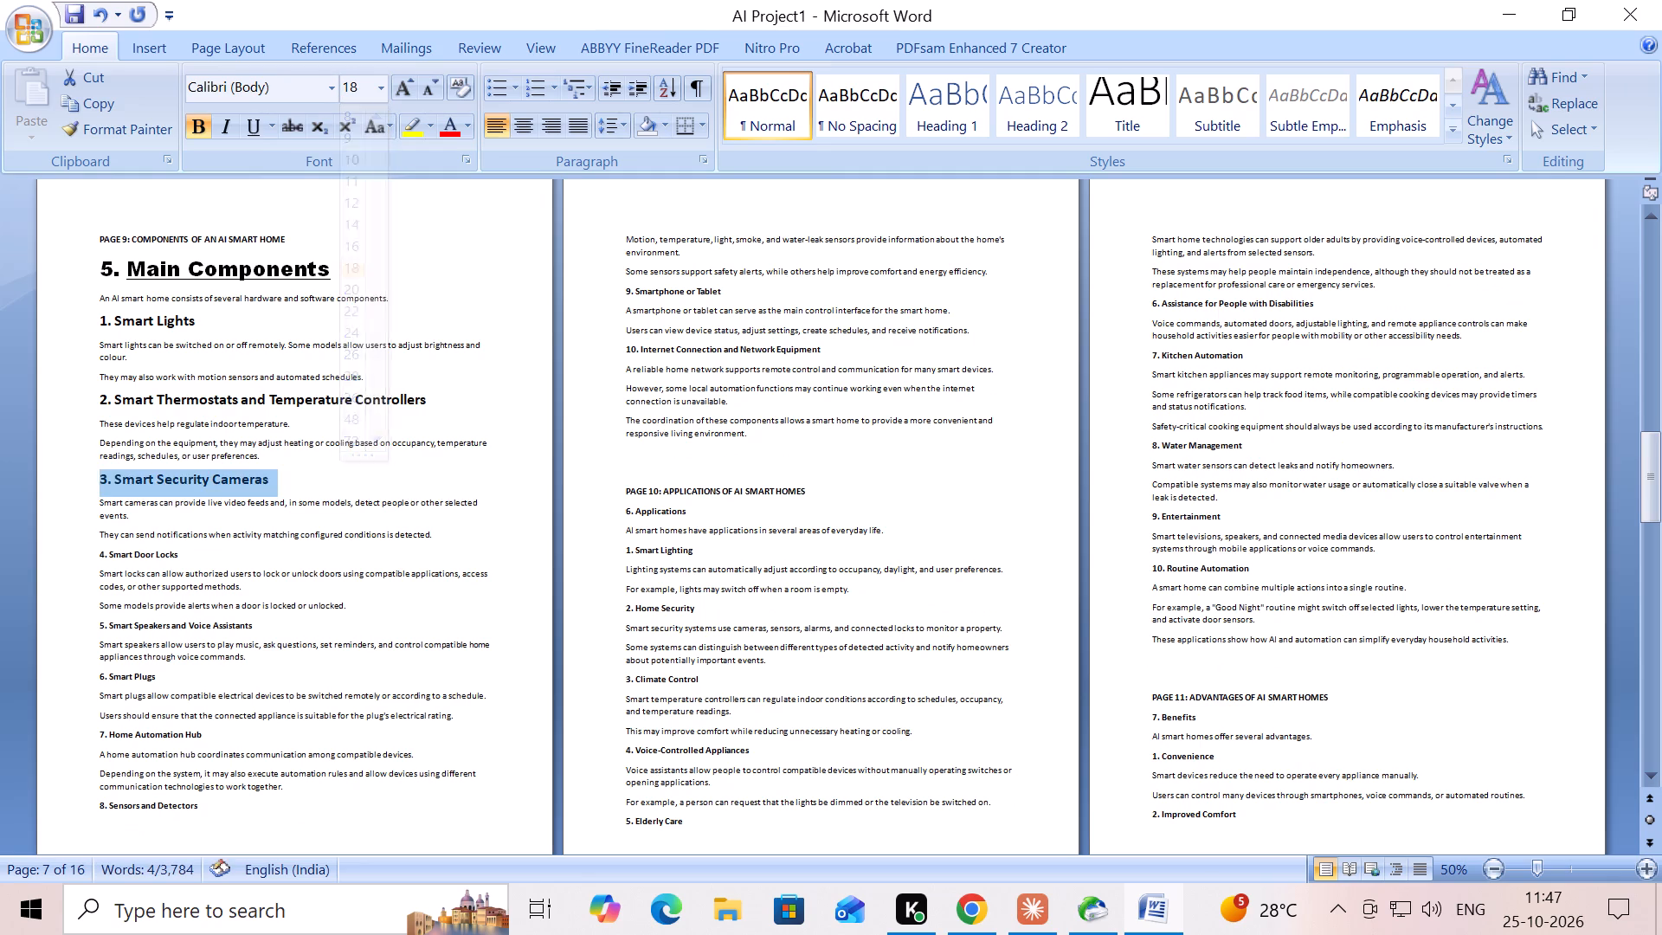
Set the "4. Smart Door Locks" subheading in the main components section to font size 18.
scroll(283, 402, down, 1)
drag(179, 530, 77, 522)
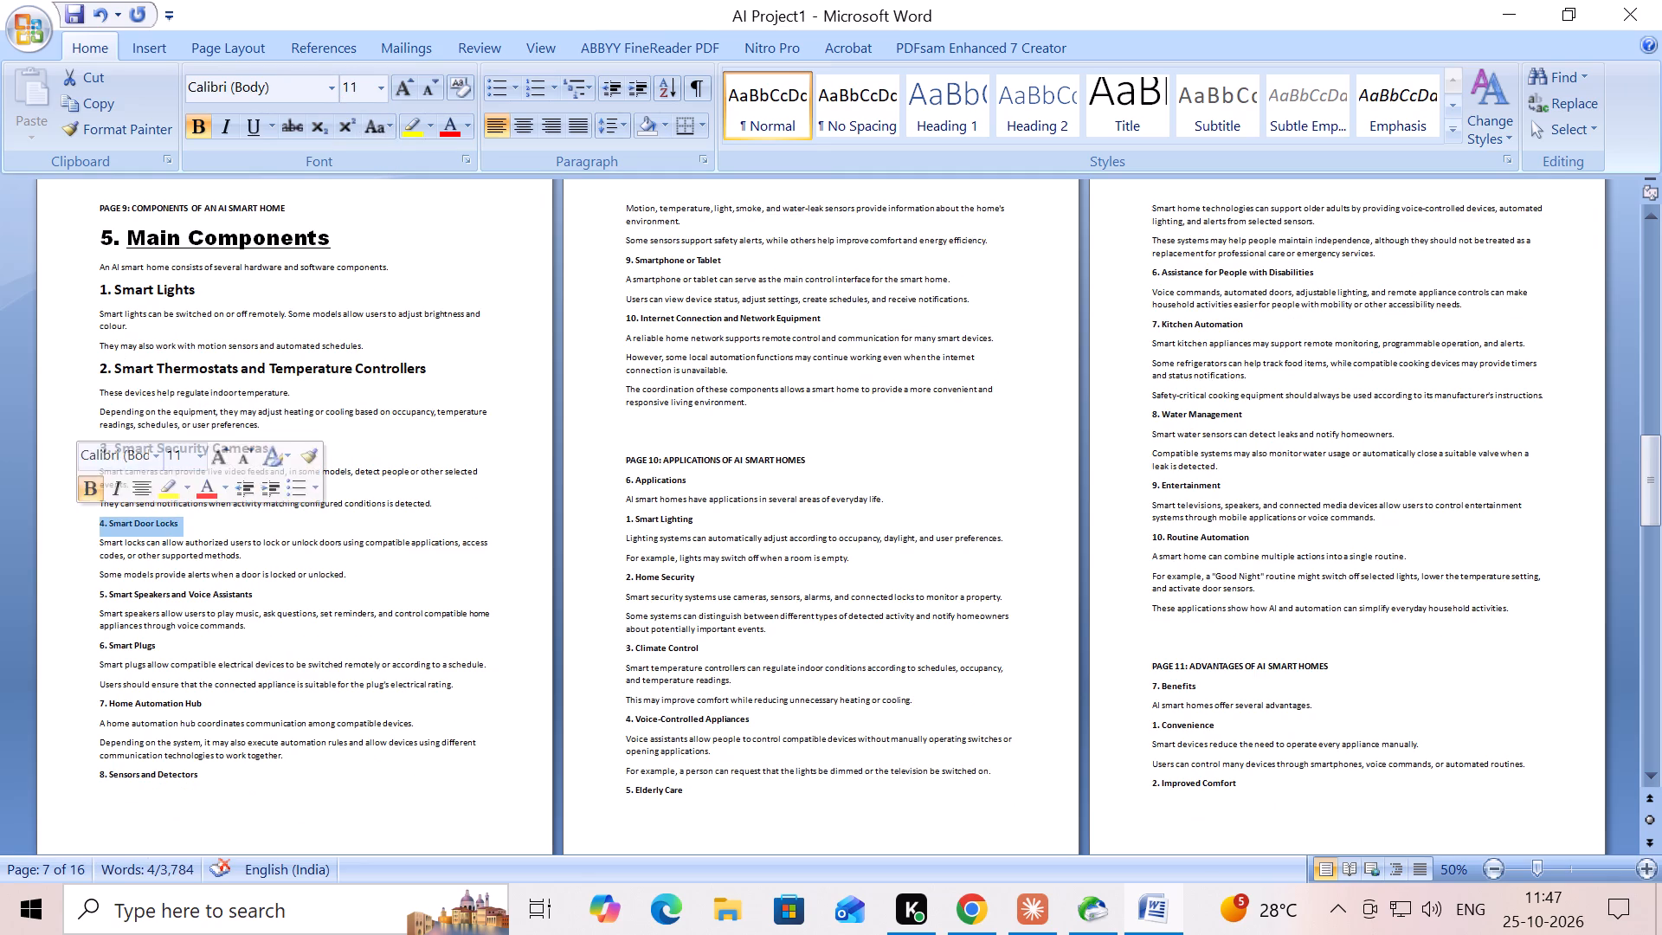
click(378, 81)
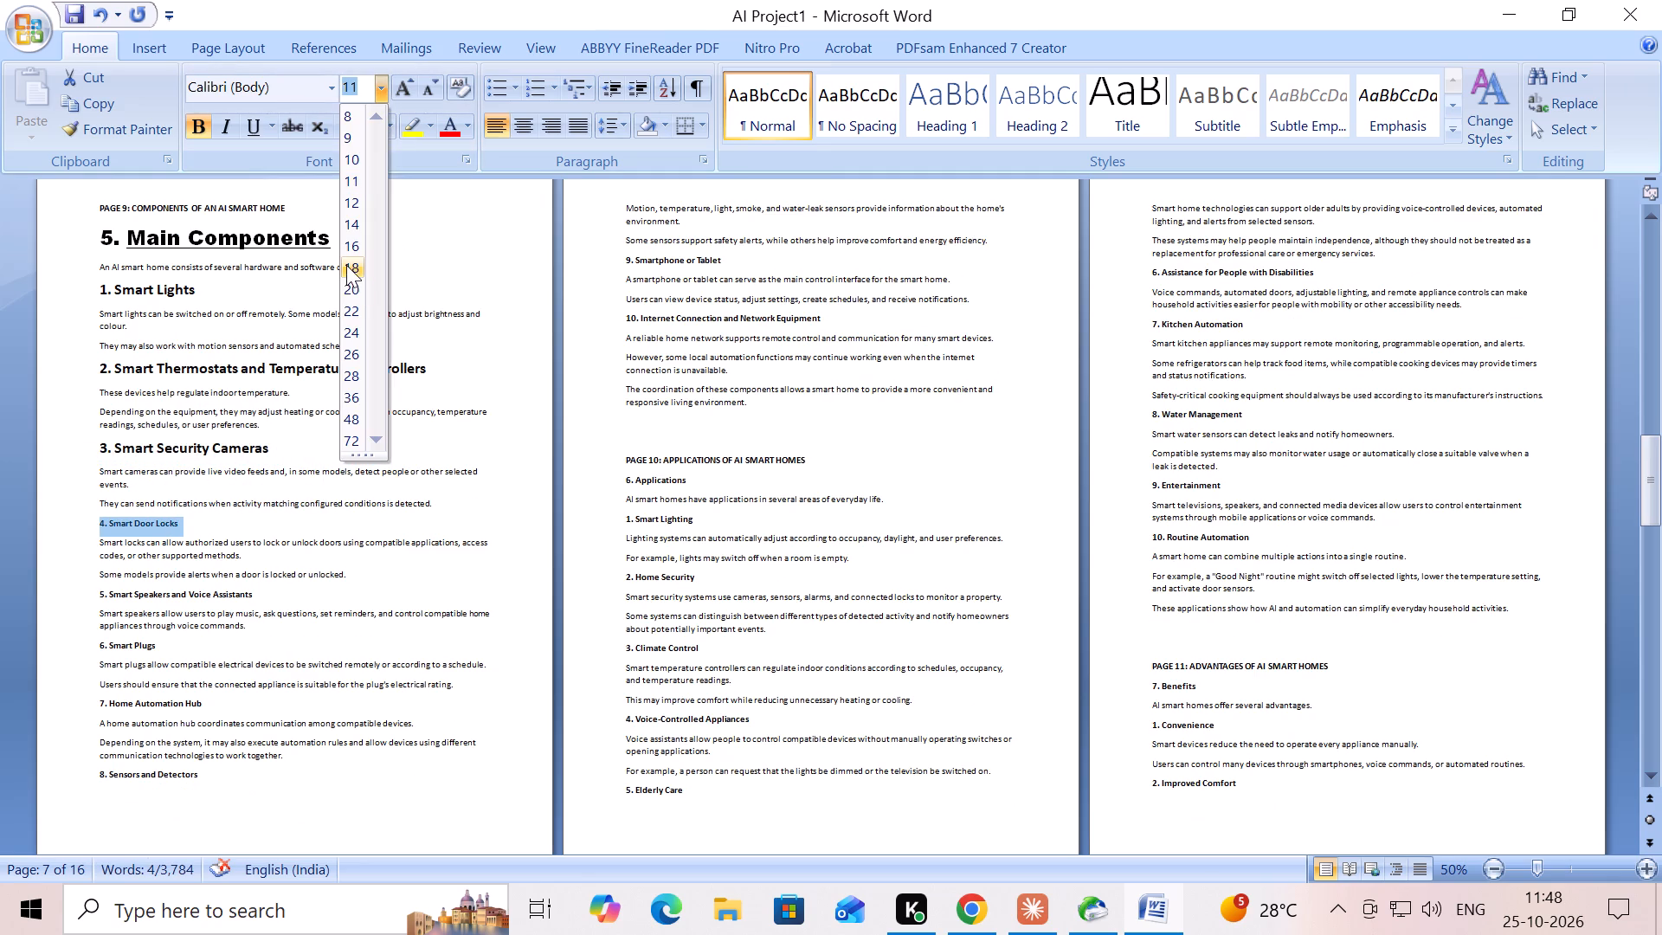
click(346, 265)
Set the "5. Smart Speakers and Voice Assistants" subheading in the main components section to font size 18.
scroll(326, 380, down, 2)
drag(262, 546, 65, 538)
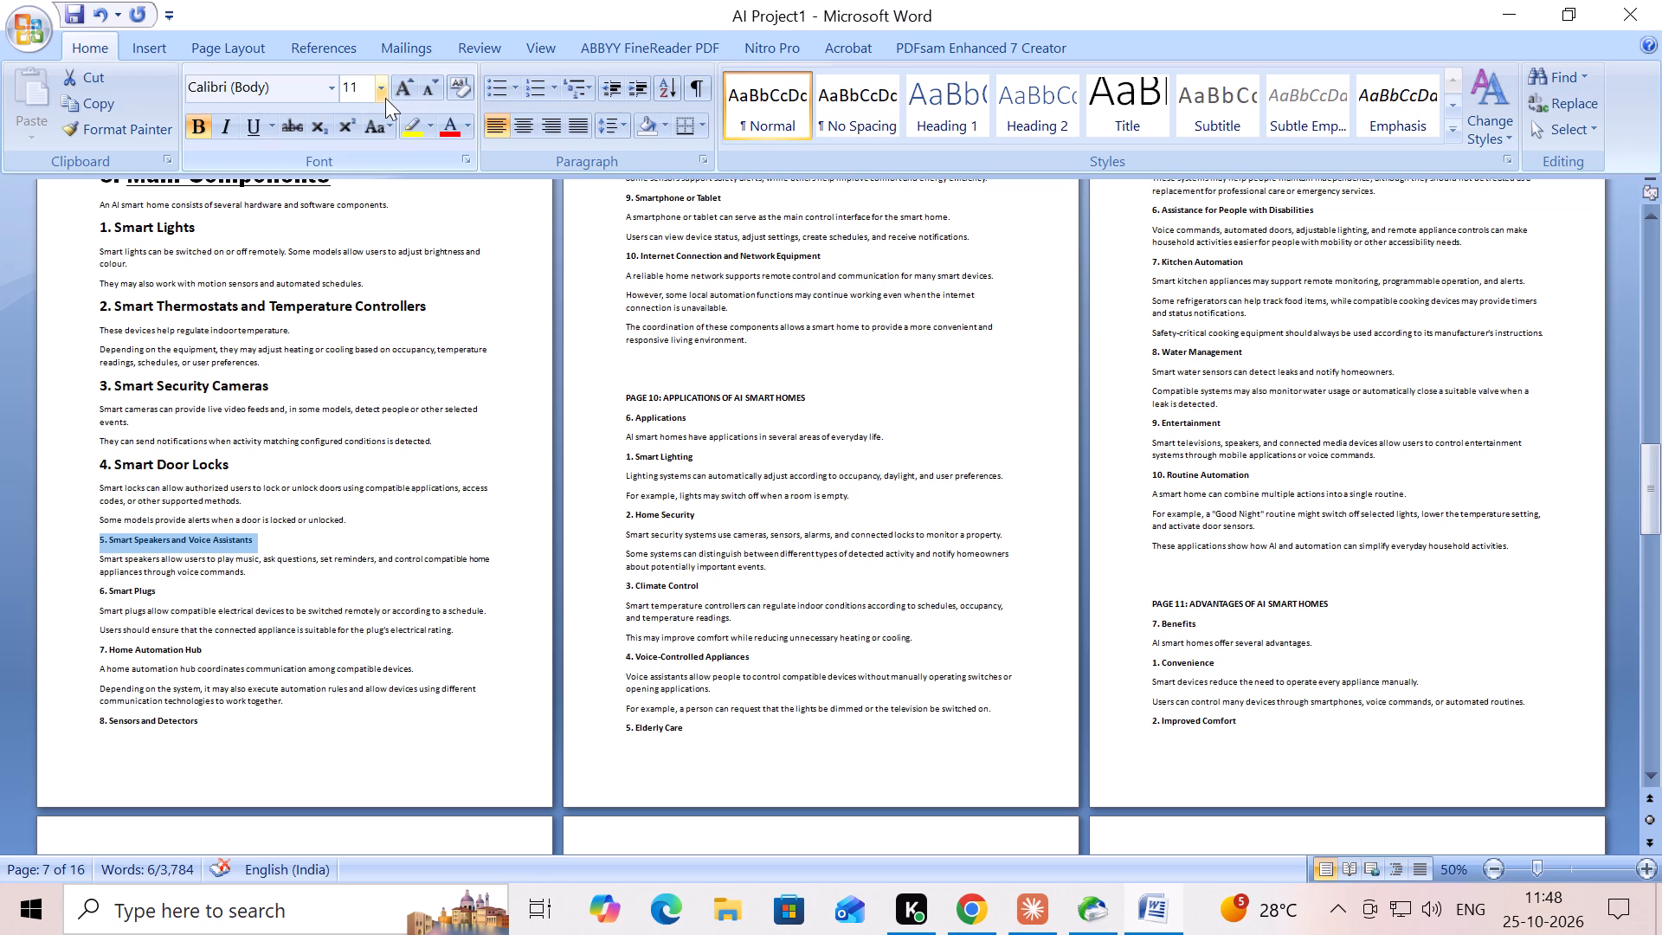
click(386, 98)
click(358, 264)
Set the "6. Smart Plugs" subheading in the main components section to font size 18.
scroll(285, 450, down, 1)
drag(167, 570, 62, 575)
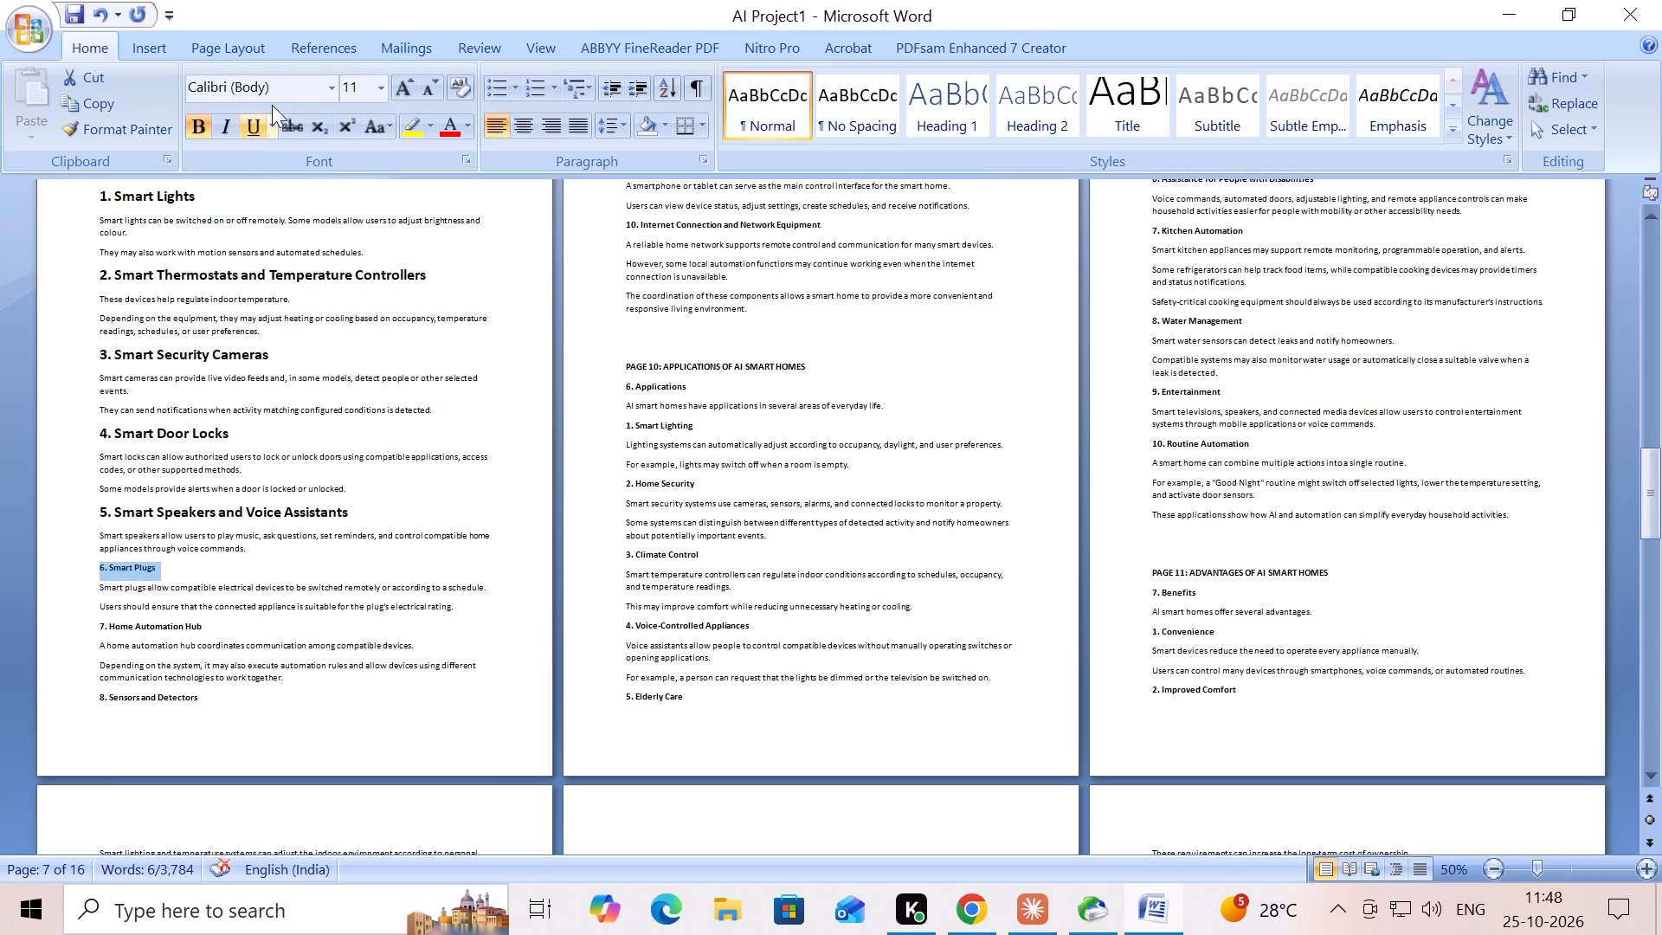
click(386, 93)
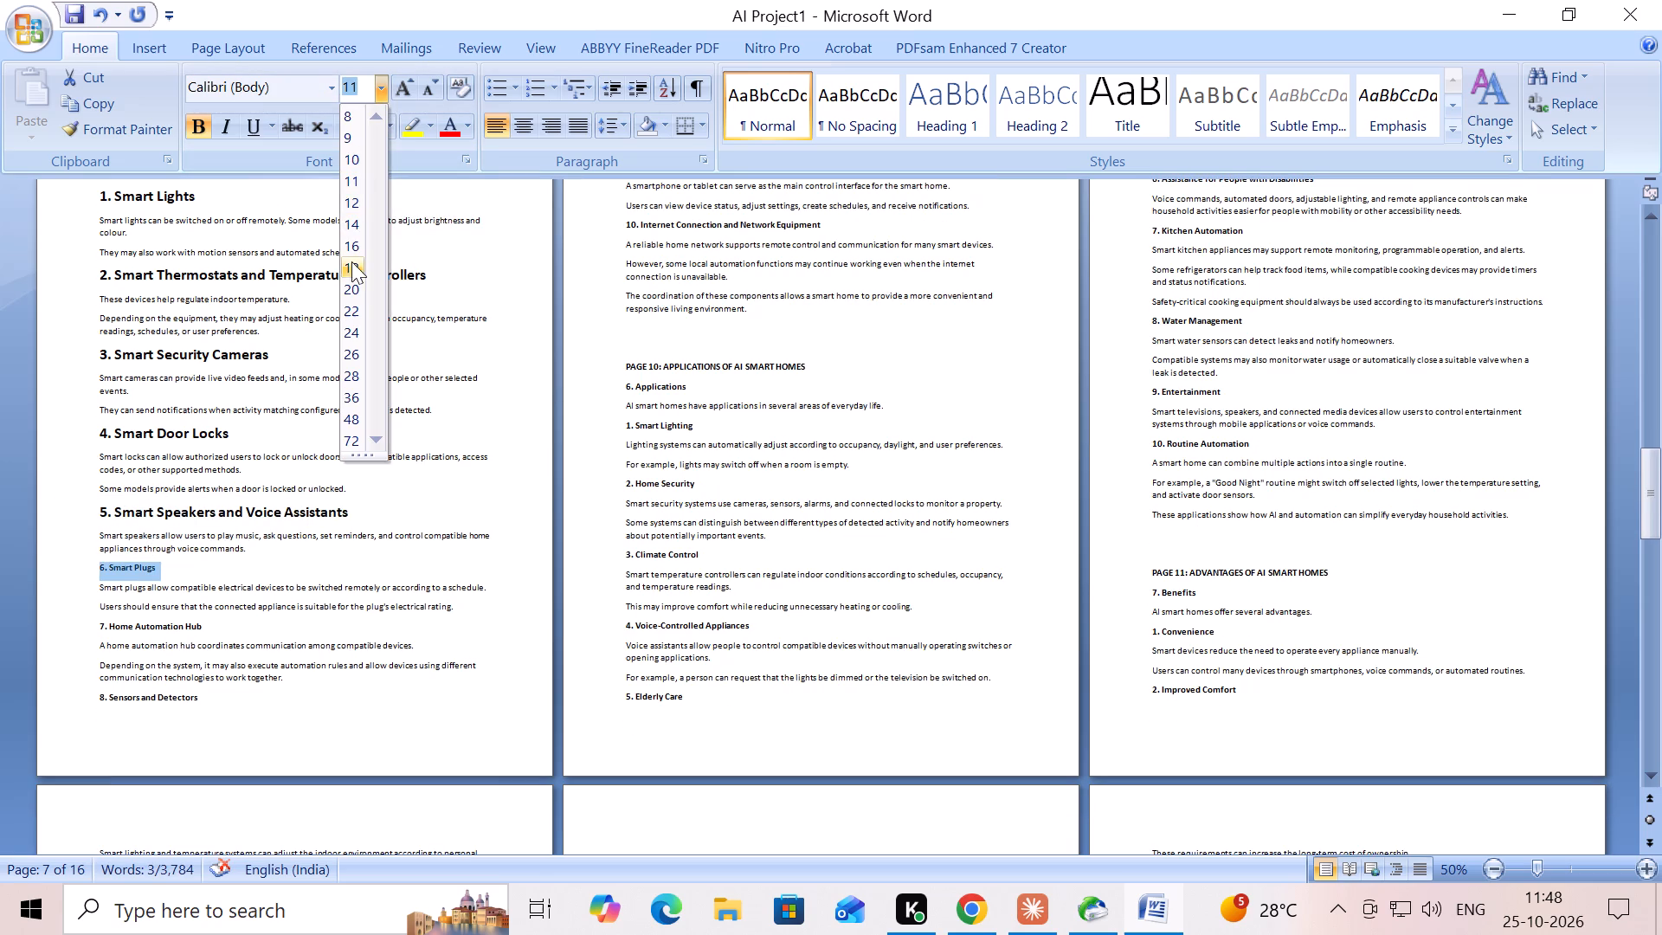
click(352, 273)
Set the "7. Home Automation Hub" subheading in the main components section to font size 18.
scroll(263, 412, down, 2)
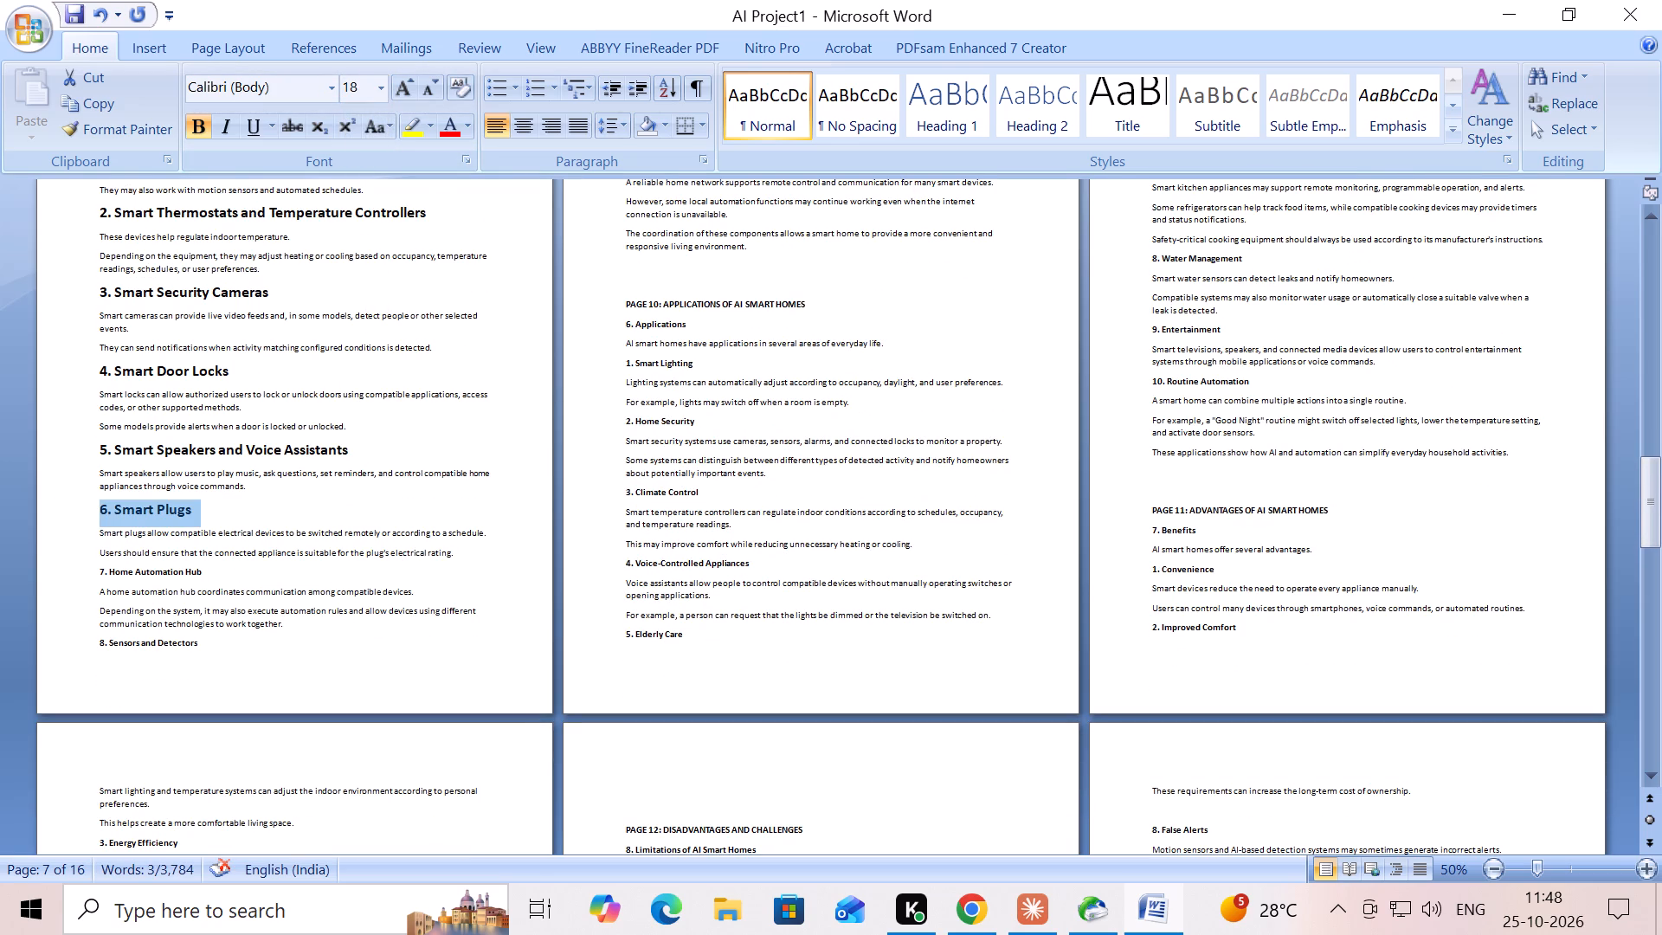
drag(210, 577, 61, 571)
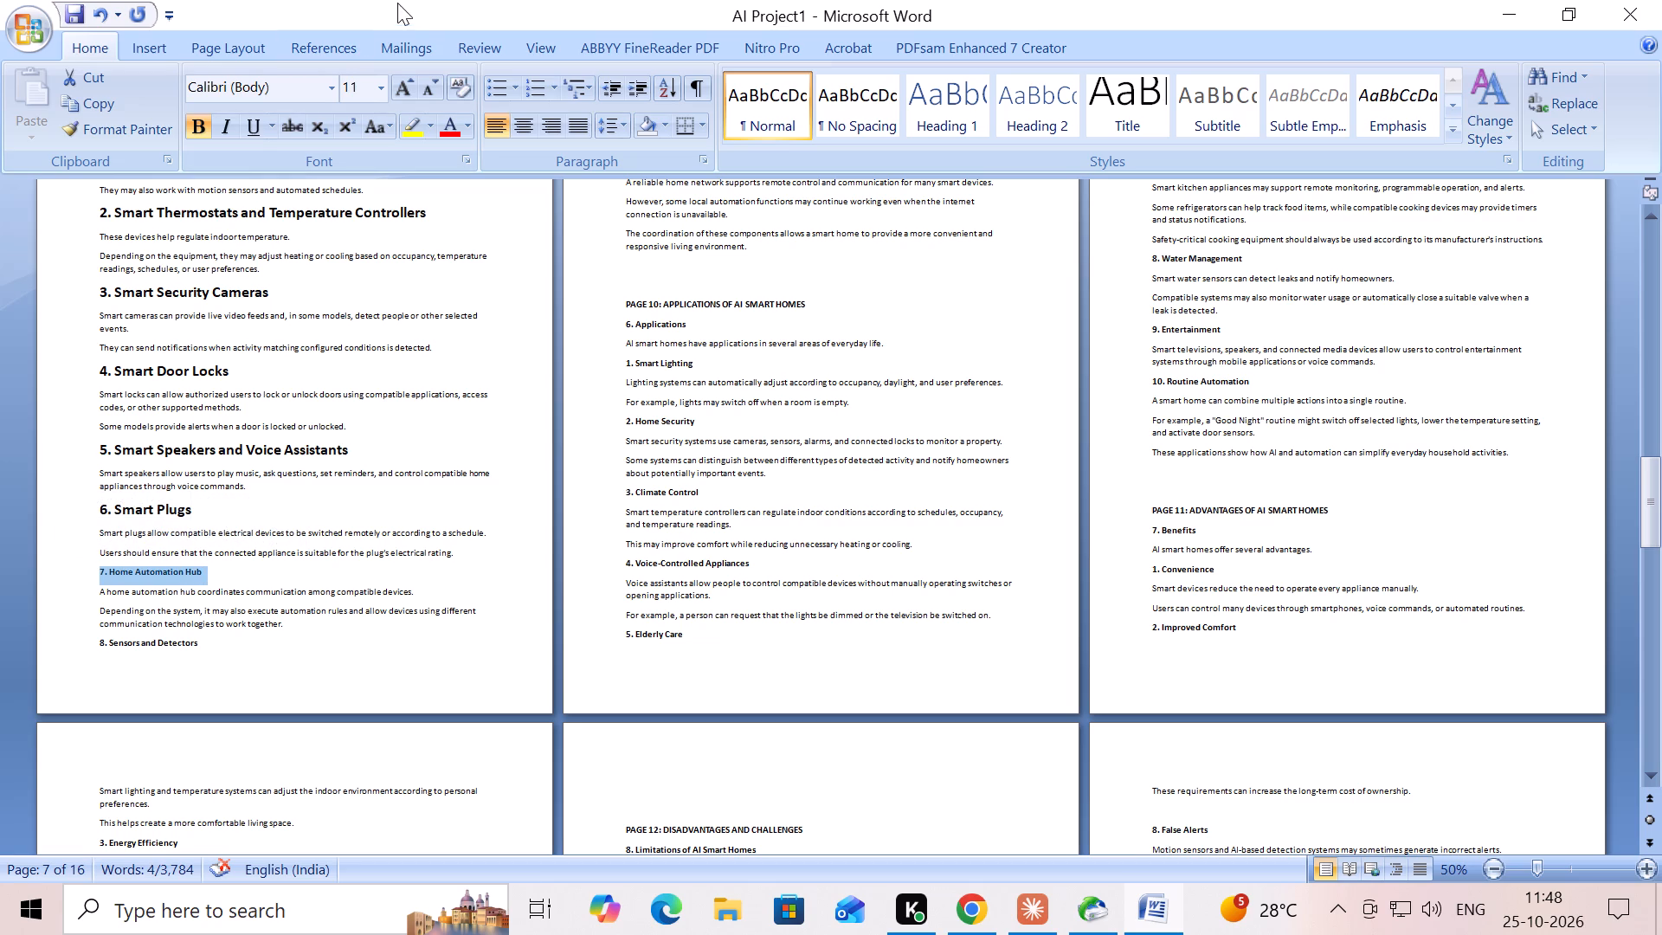
click(376, 91)
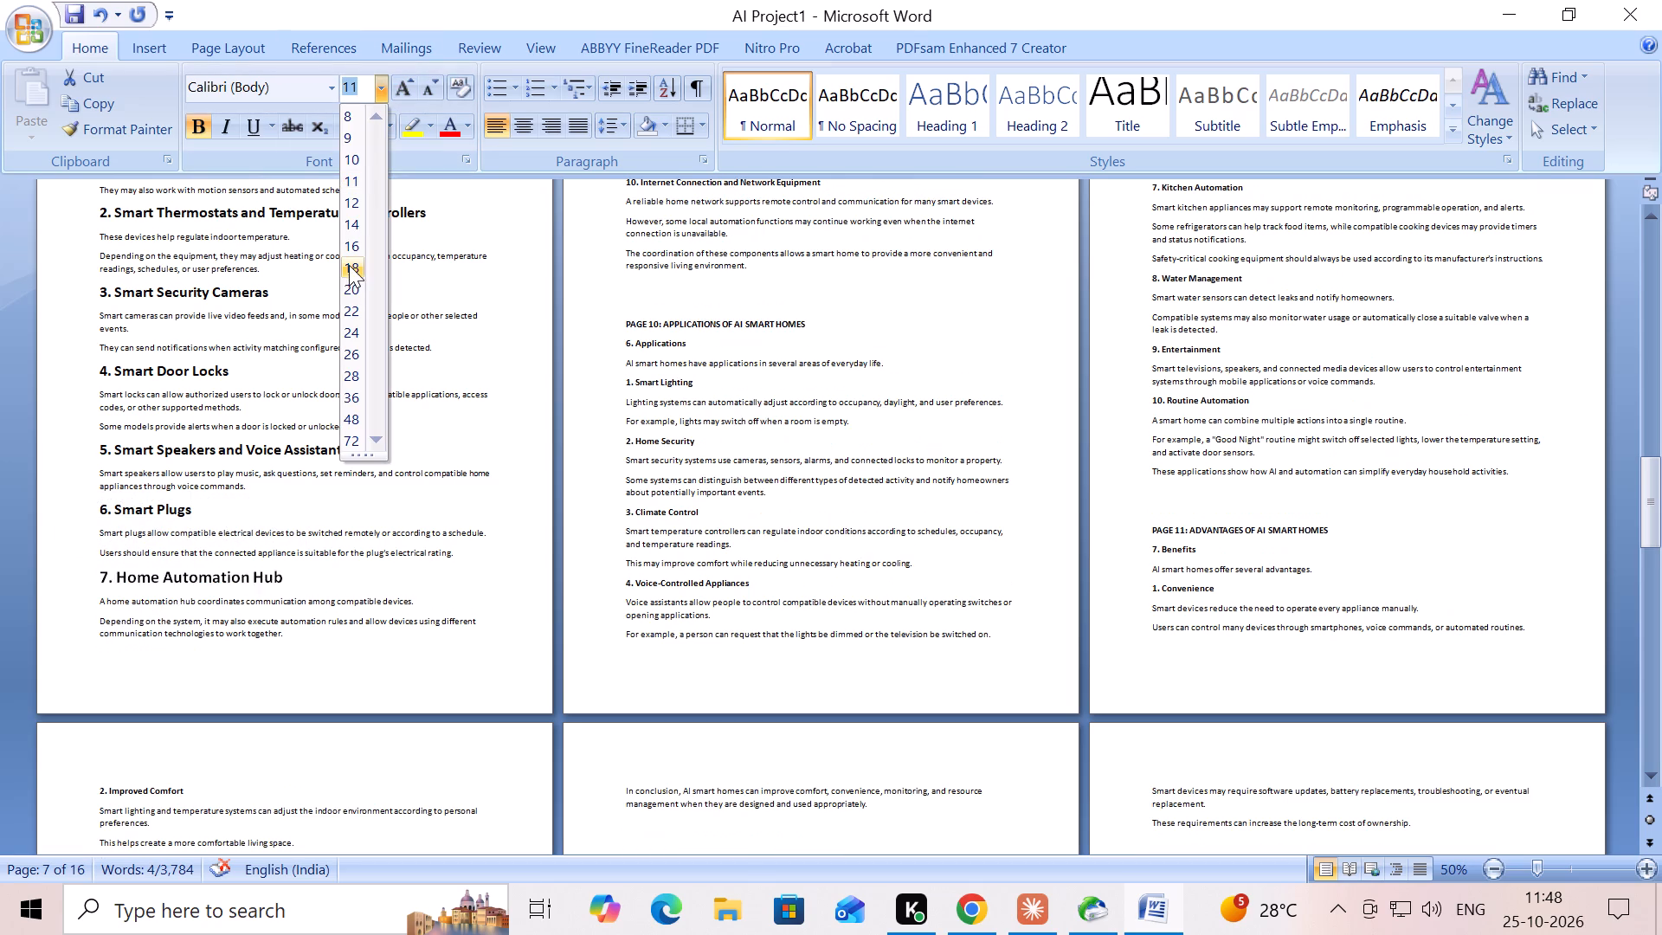
click(349, 264)
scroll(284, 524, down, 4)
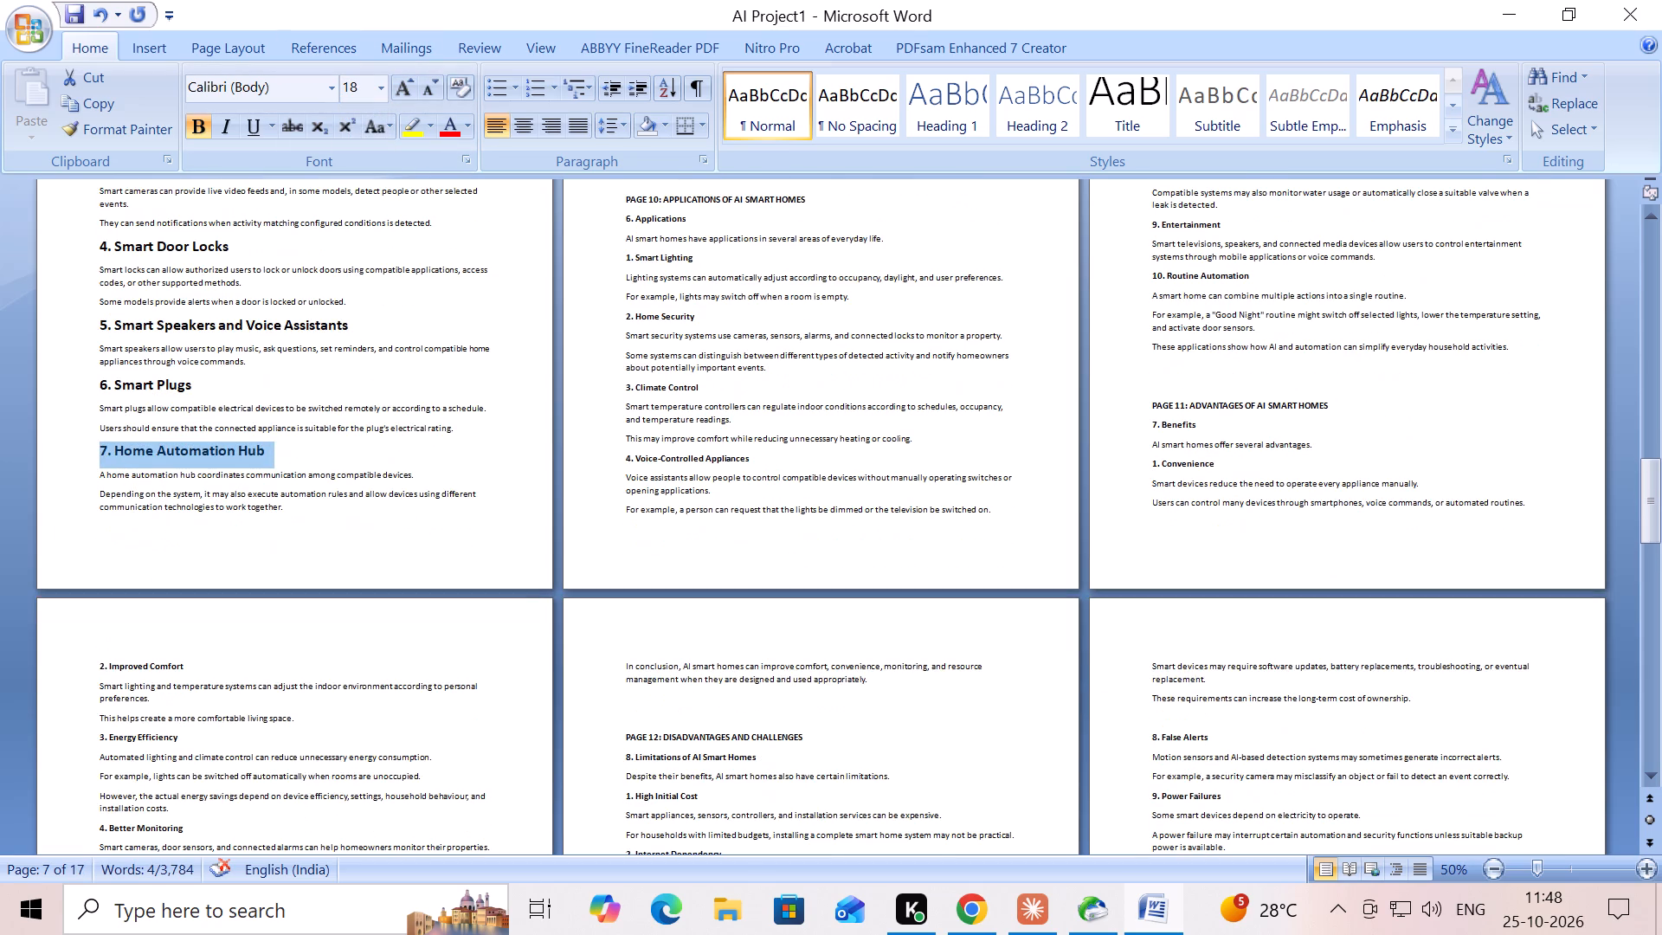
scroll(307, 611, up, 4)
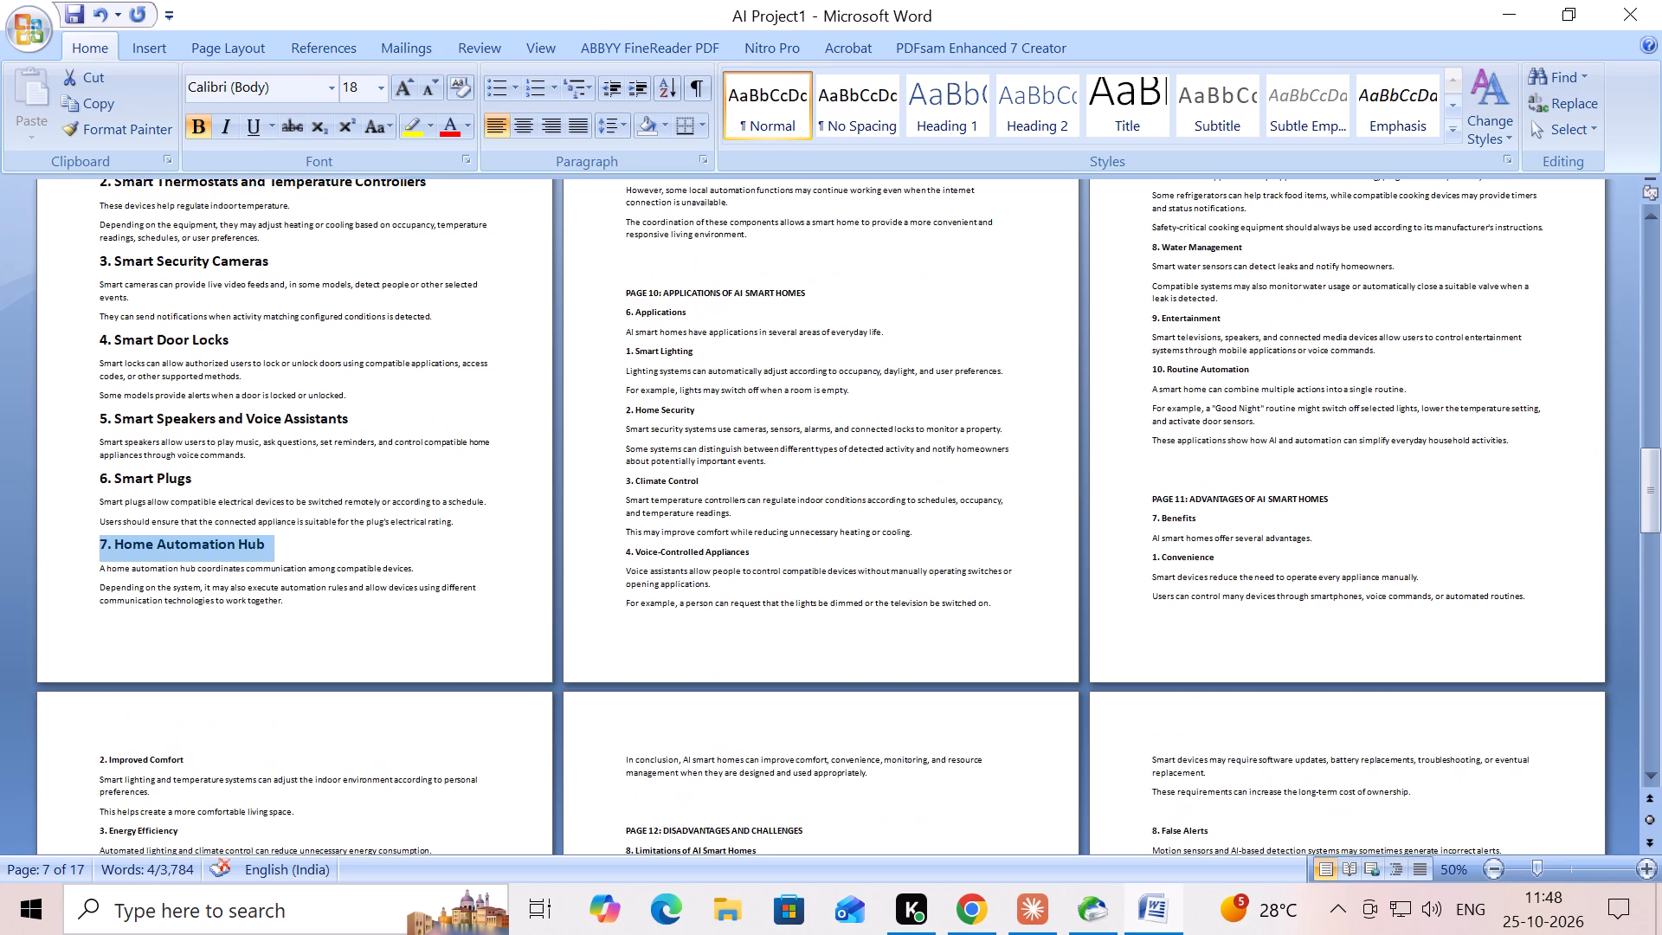
Set the "8. Sensors and Detectors" subheading in the main components section to font size 18.
scroll(345, 539, up, 10)
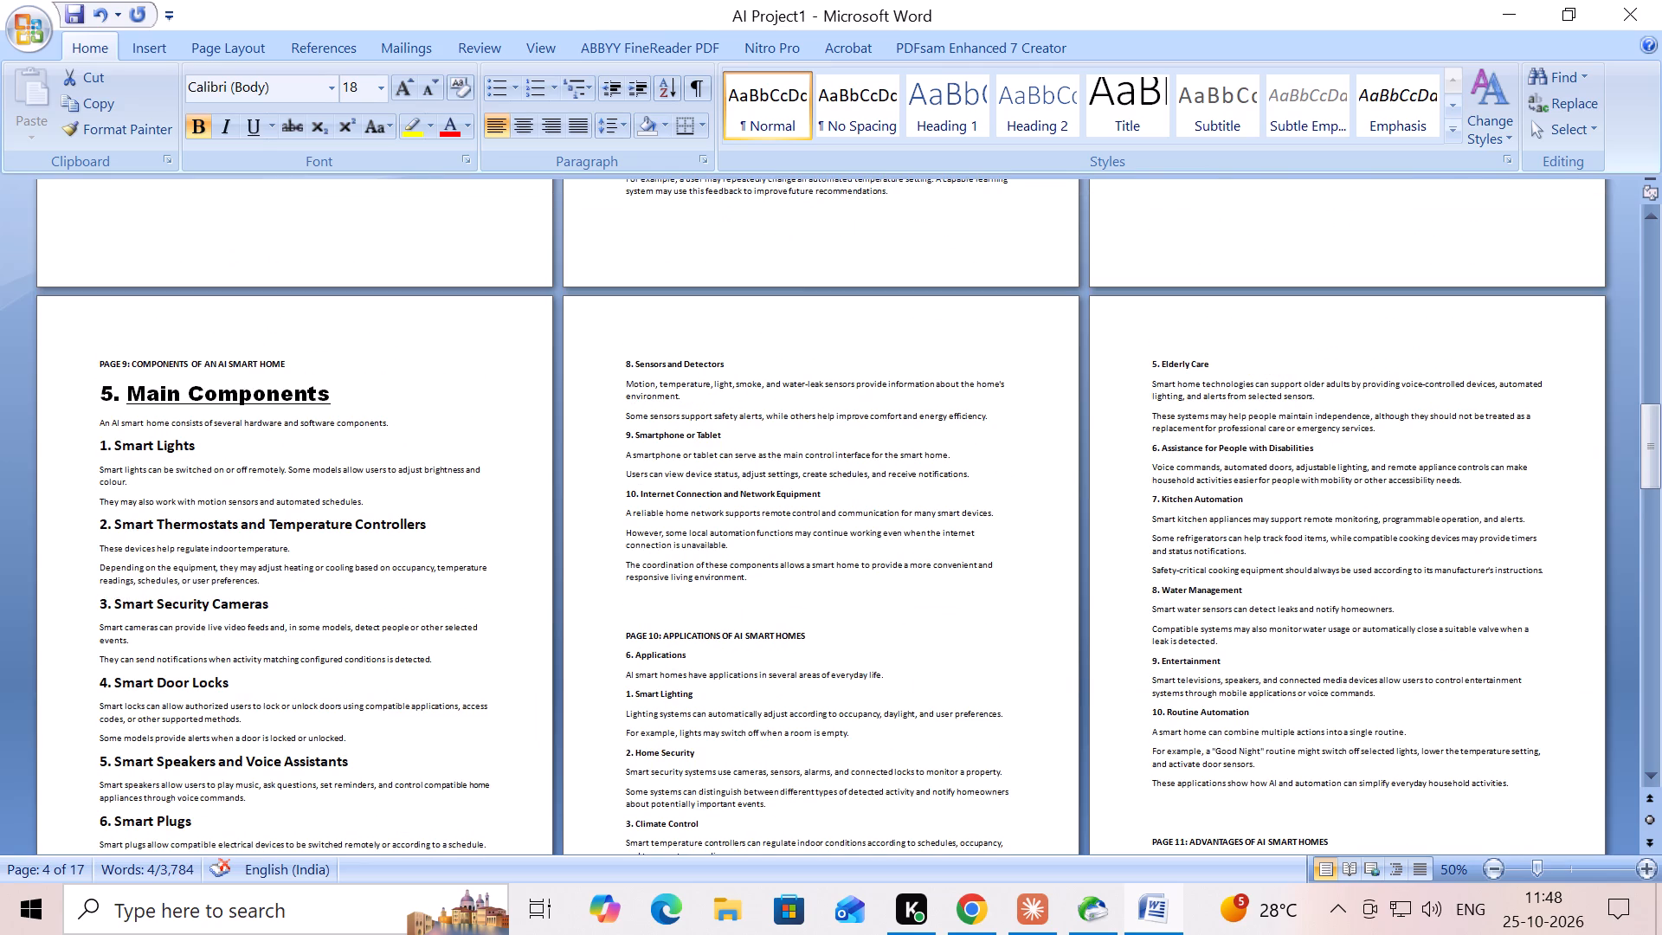
drag(731, 363, 583, 365)
click(377, 87)
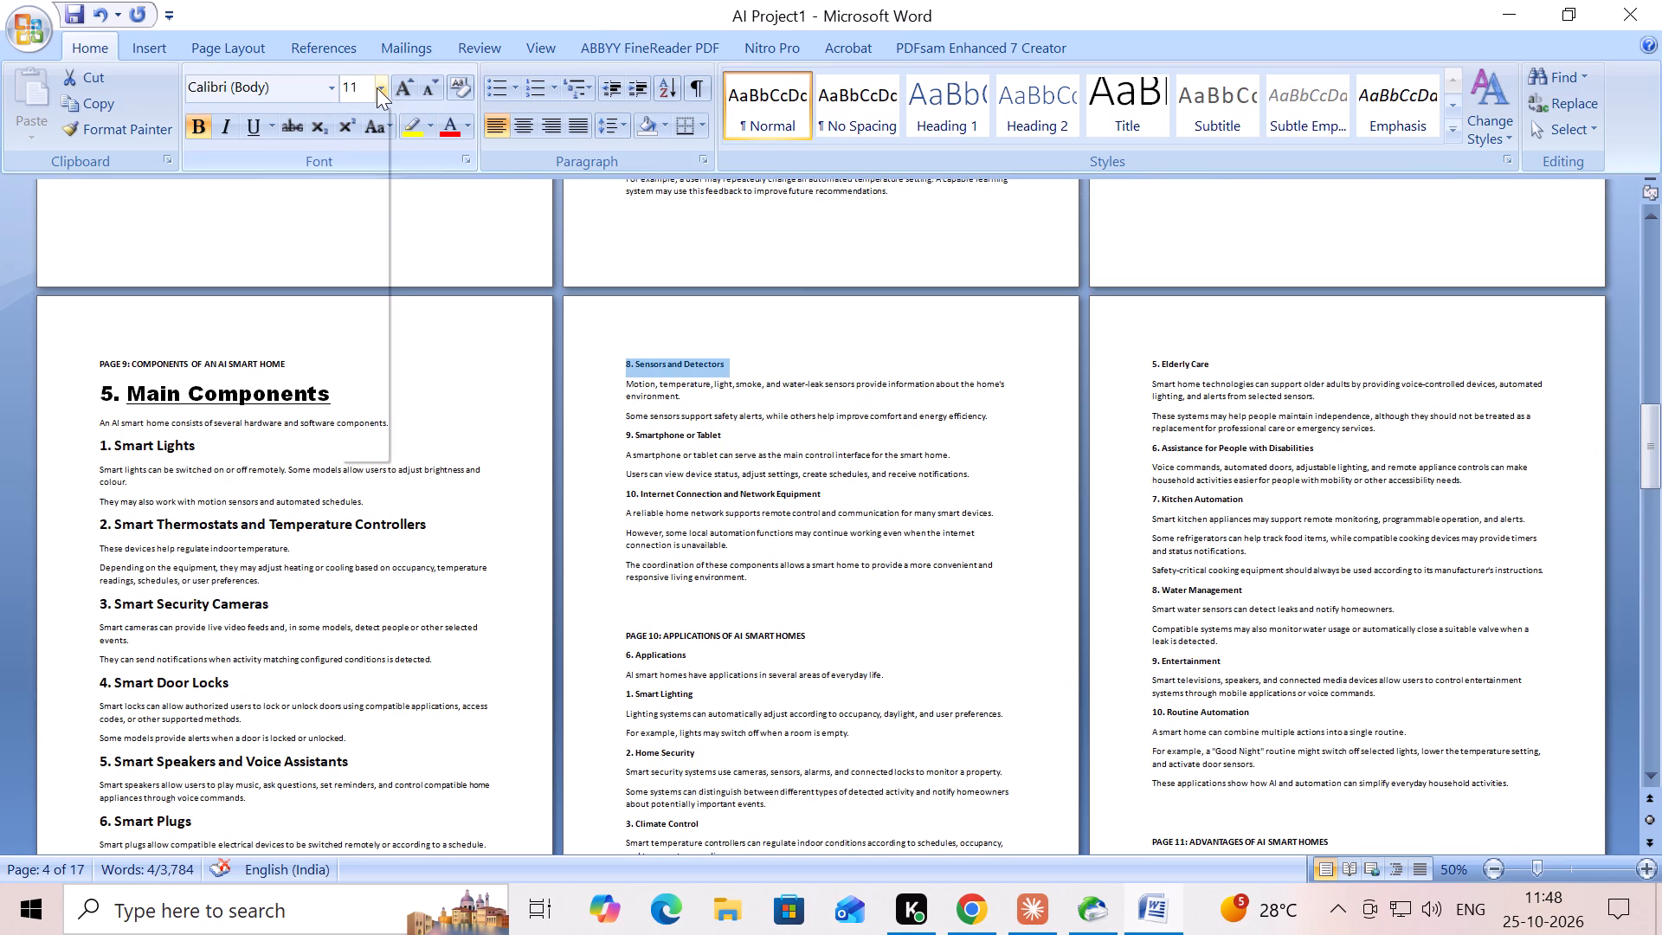
click(355, 269)
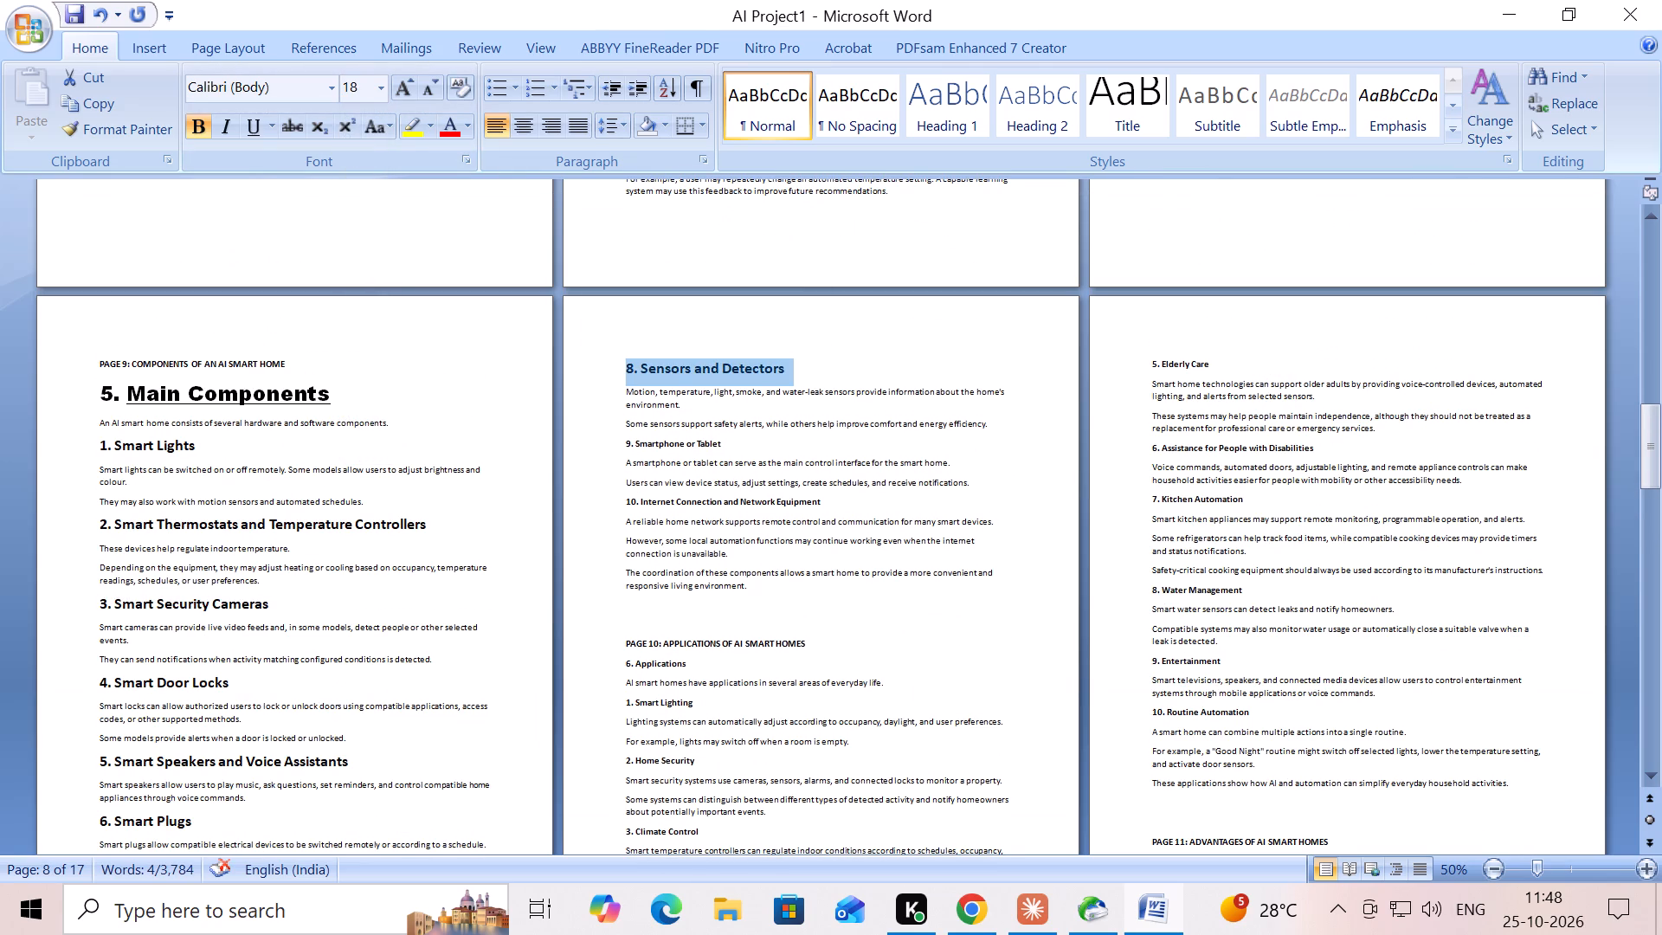
Set the "9. Smartphone or Tablet" subheading in the main components section to font size 18.
drag(726, 443, 607, 456)
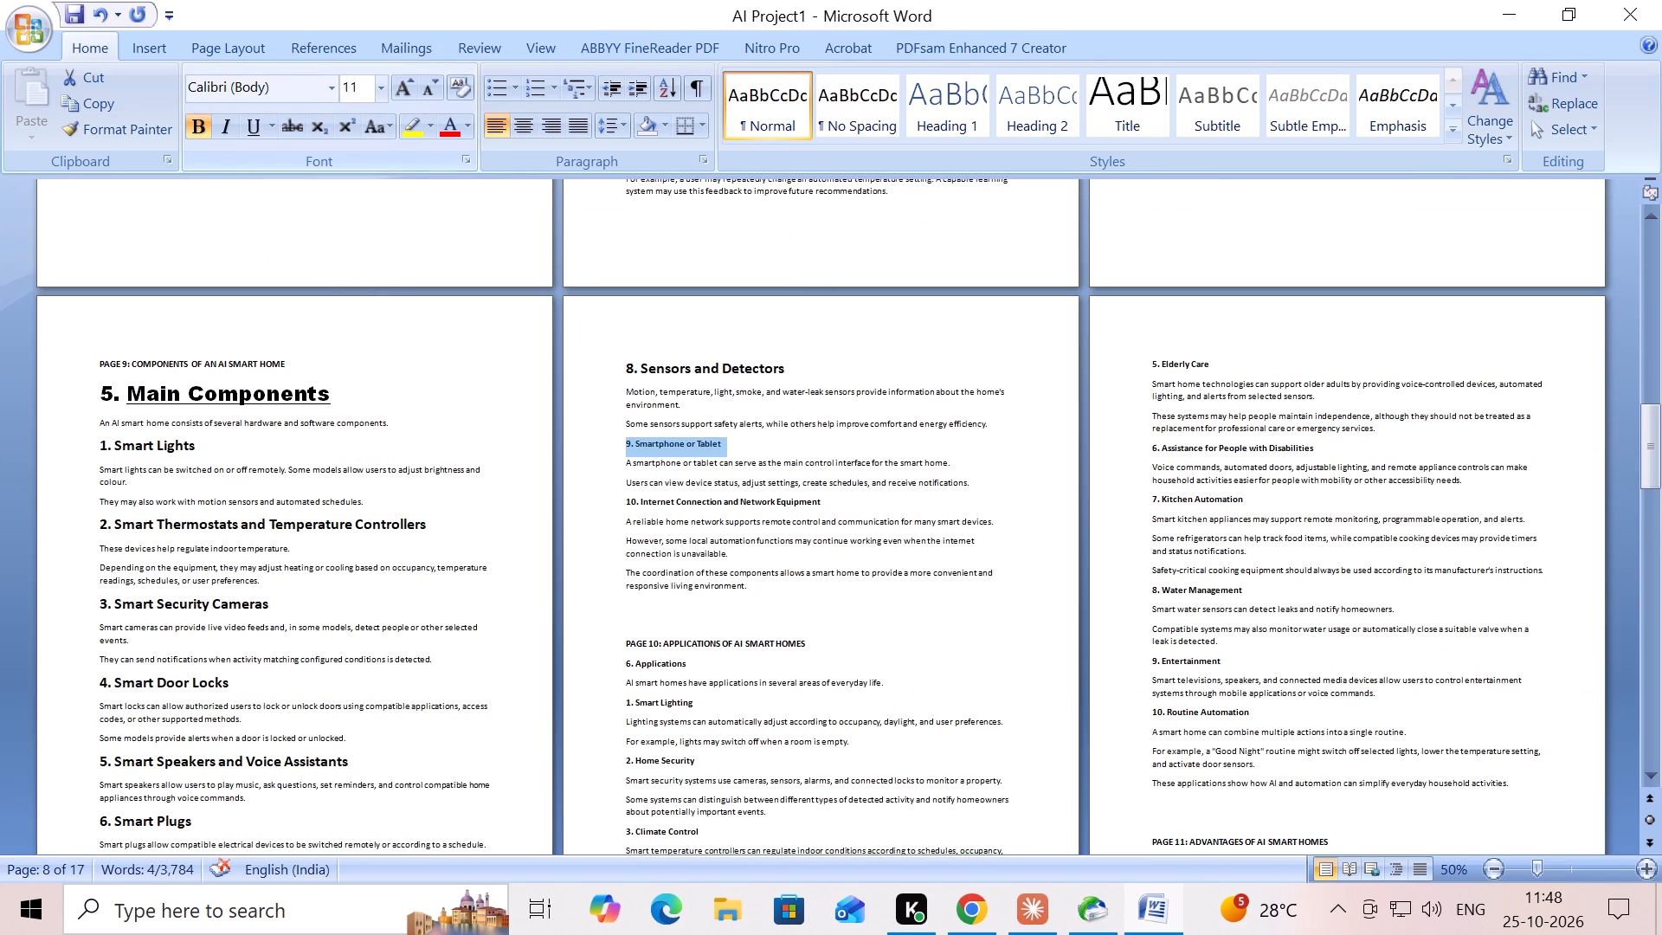
click(375, 90)
click(355, 266)
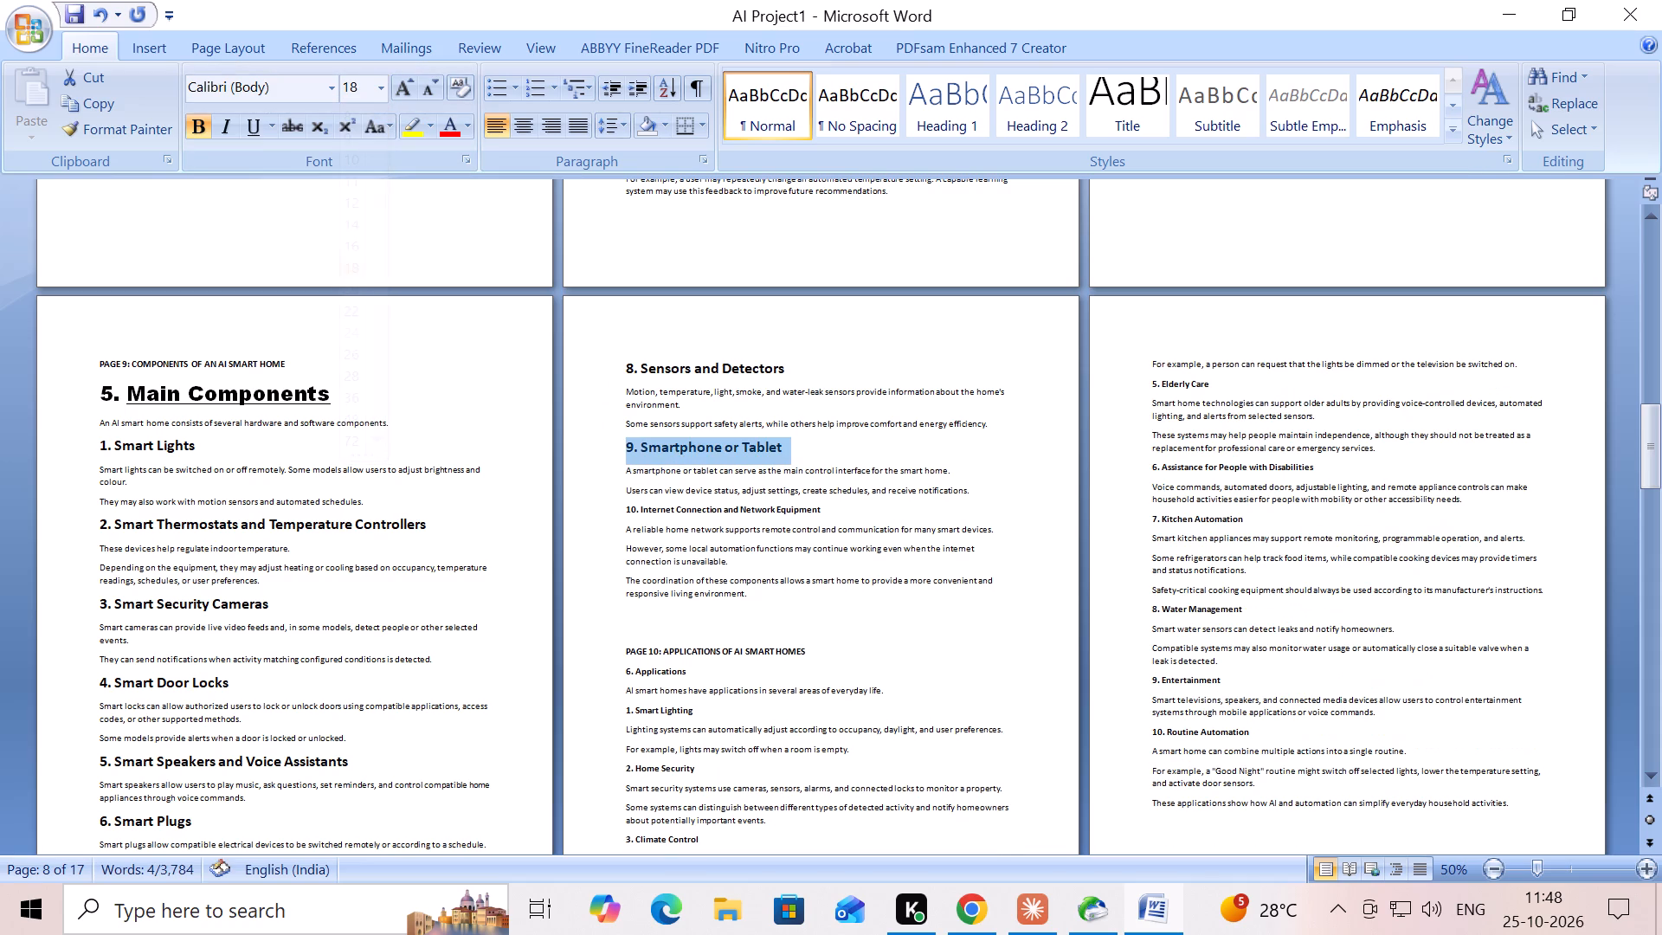
Set the "10. Internet Connection and Network Equipment" subheading in the main components section to font size 18.
drag(820, 505, 630, 504)
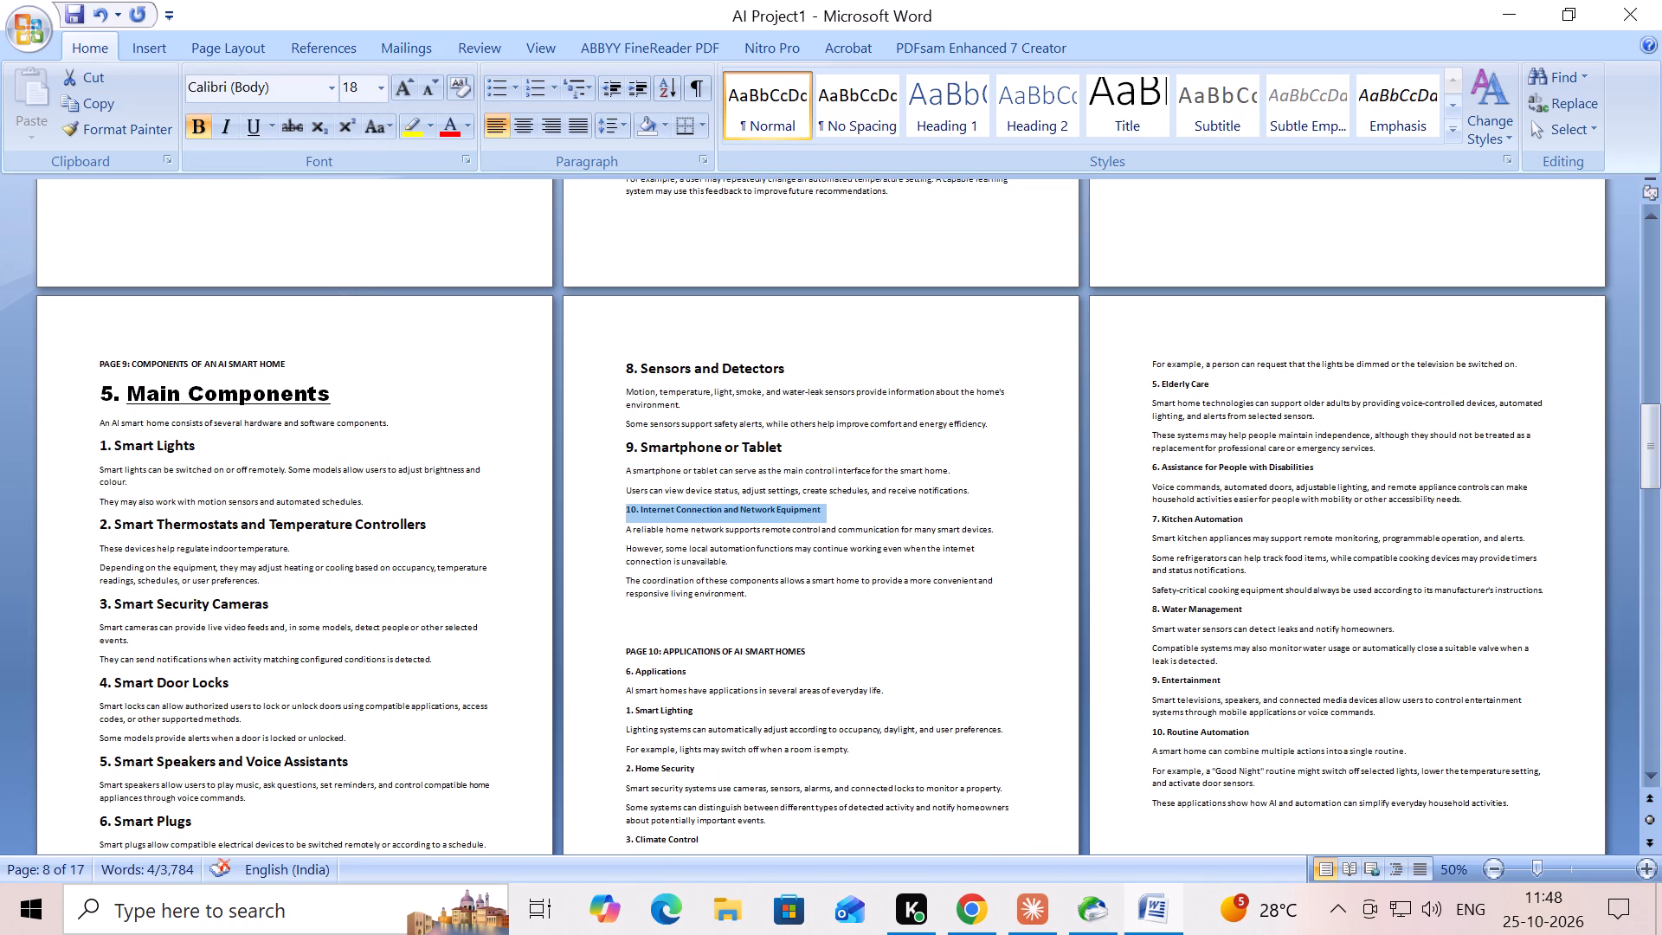
drag(630, 504, 622, 504)
click(384, 94)
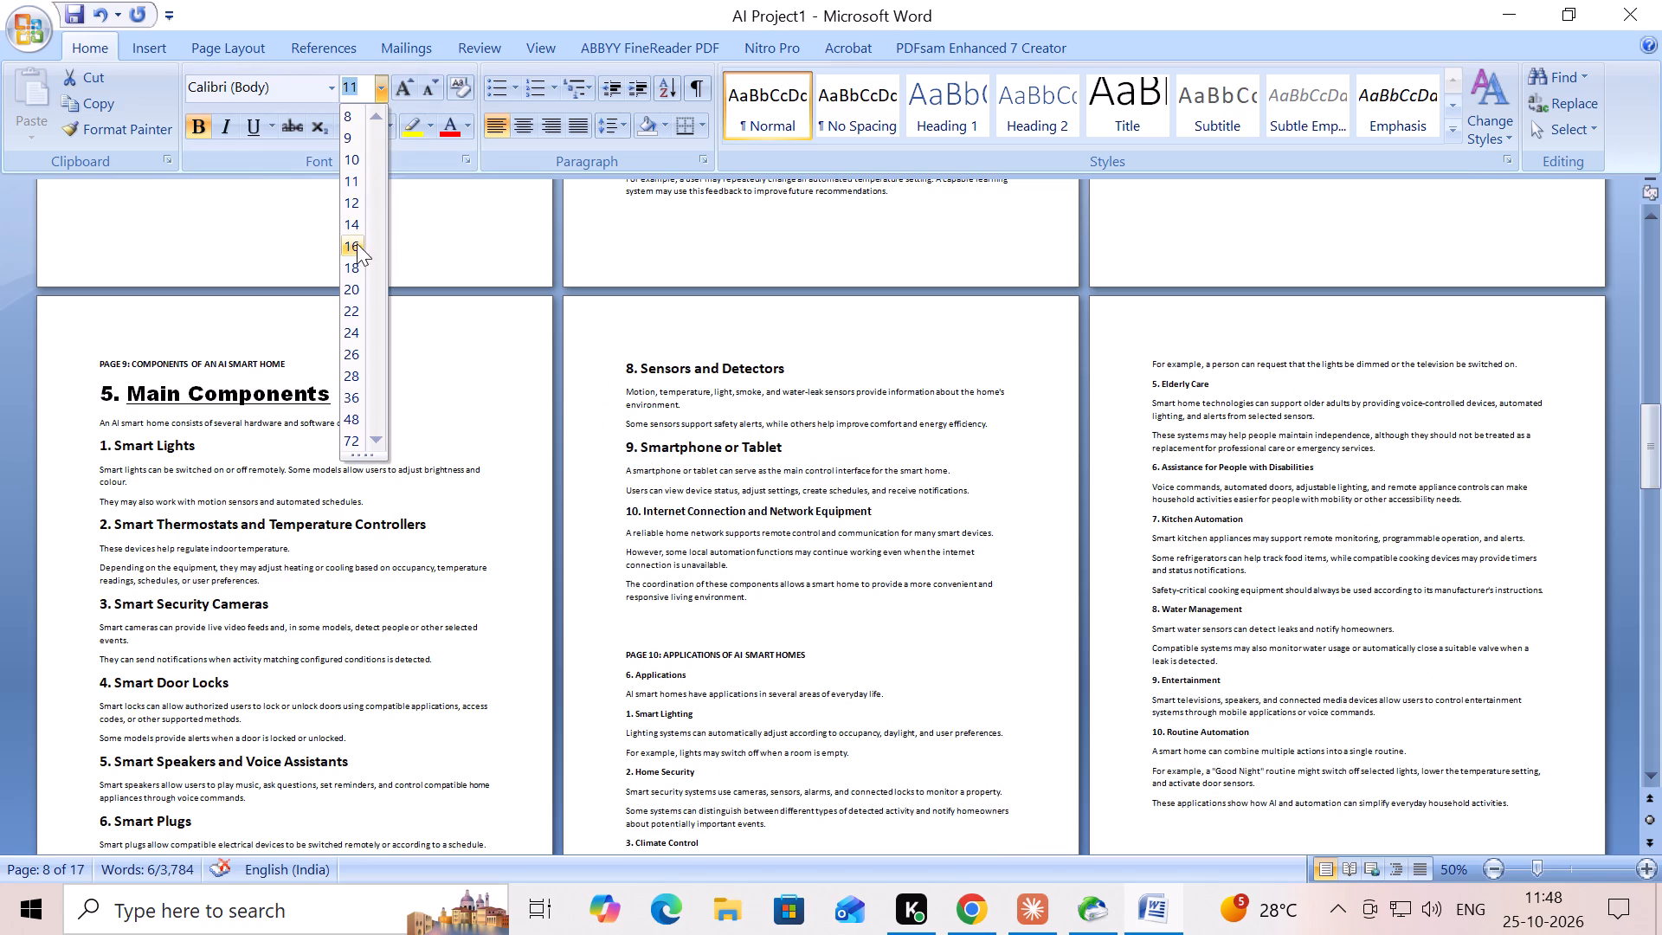
click(353, 261)
Insert blank lines at the end of the main components section's closing paragraph to push the "6. Applications" heading onto the next page.
scroll(775, 642, down, 1)
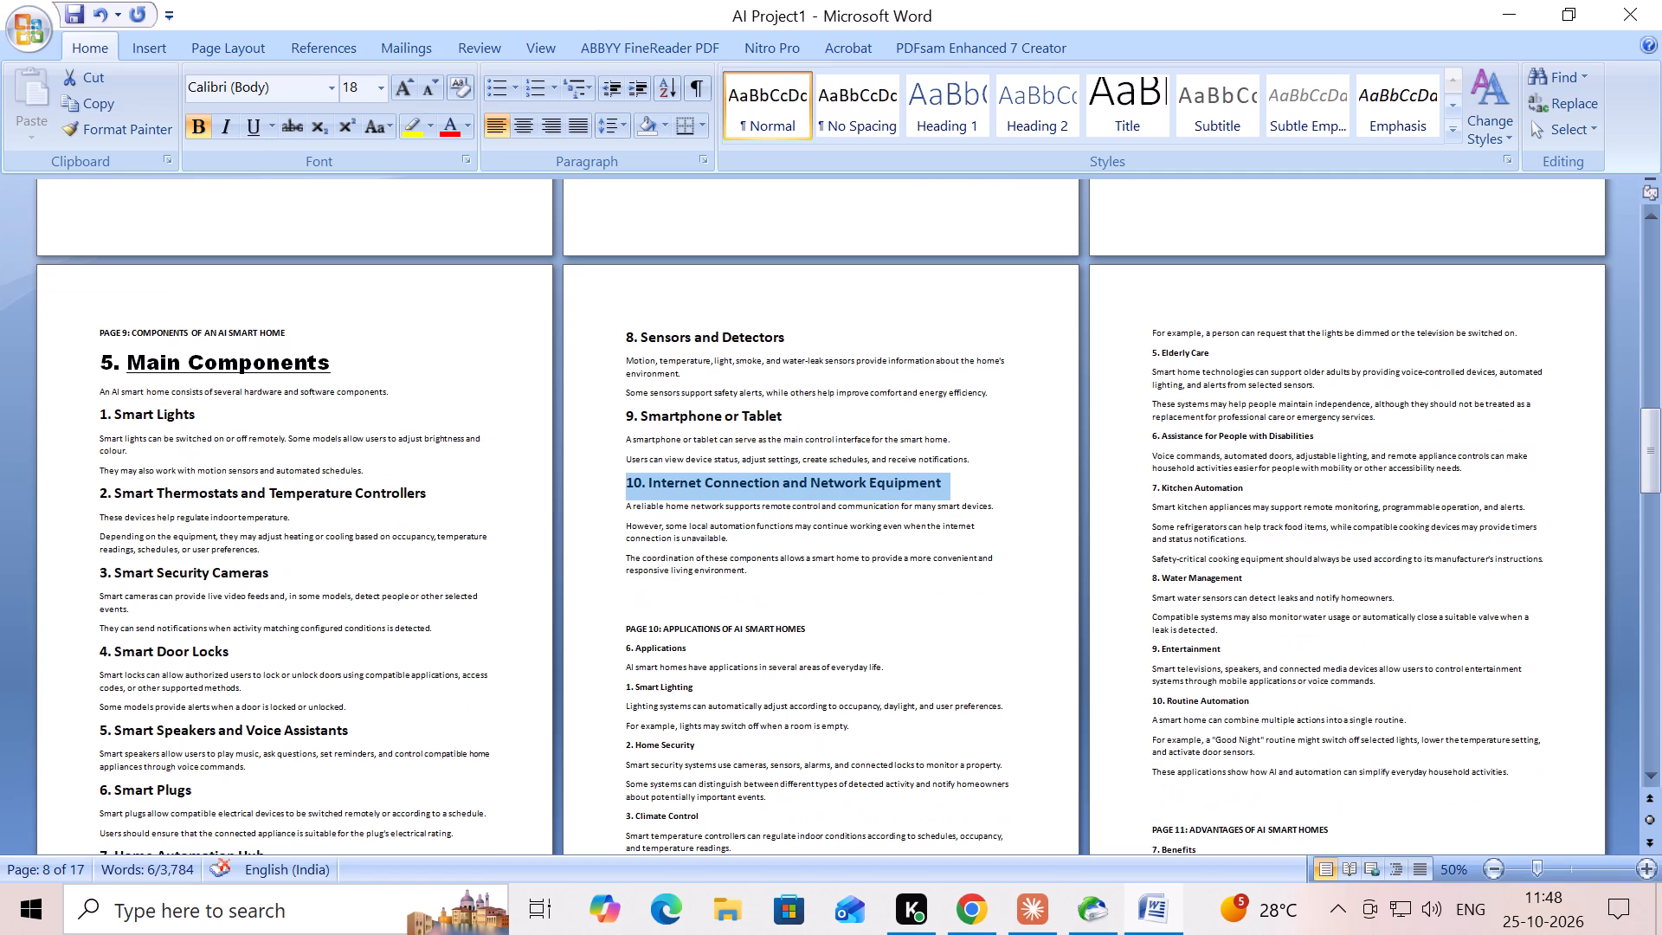
click(745, 574)
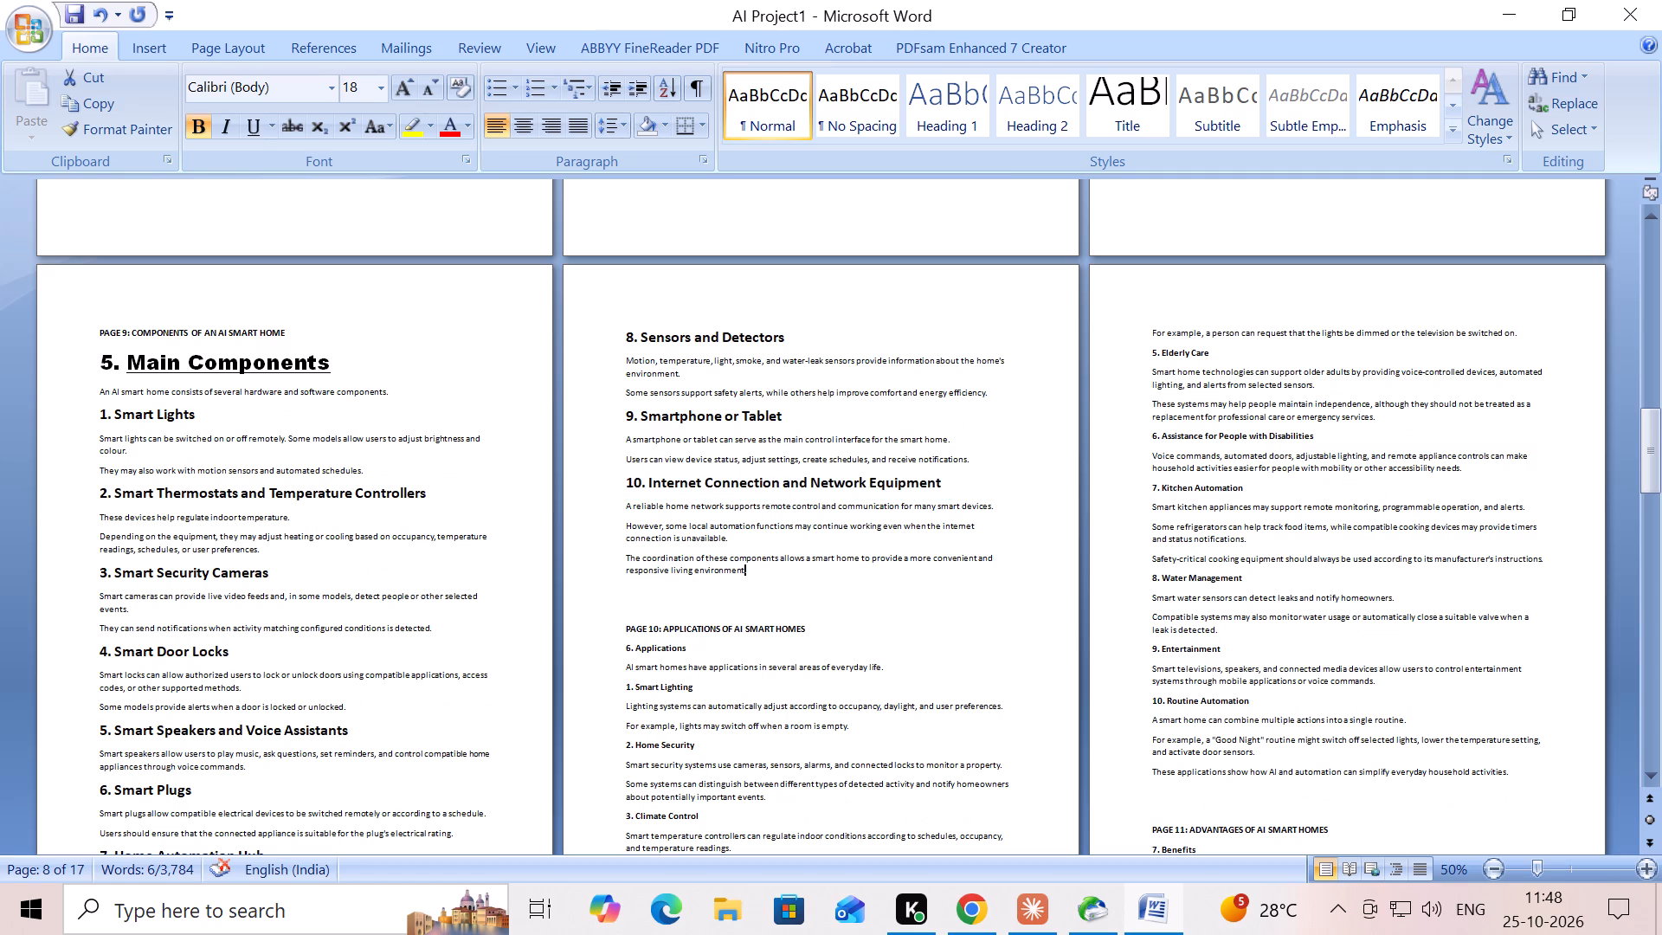
key(Return)
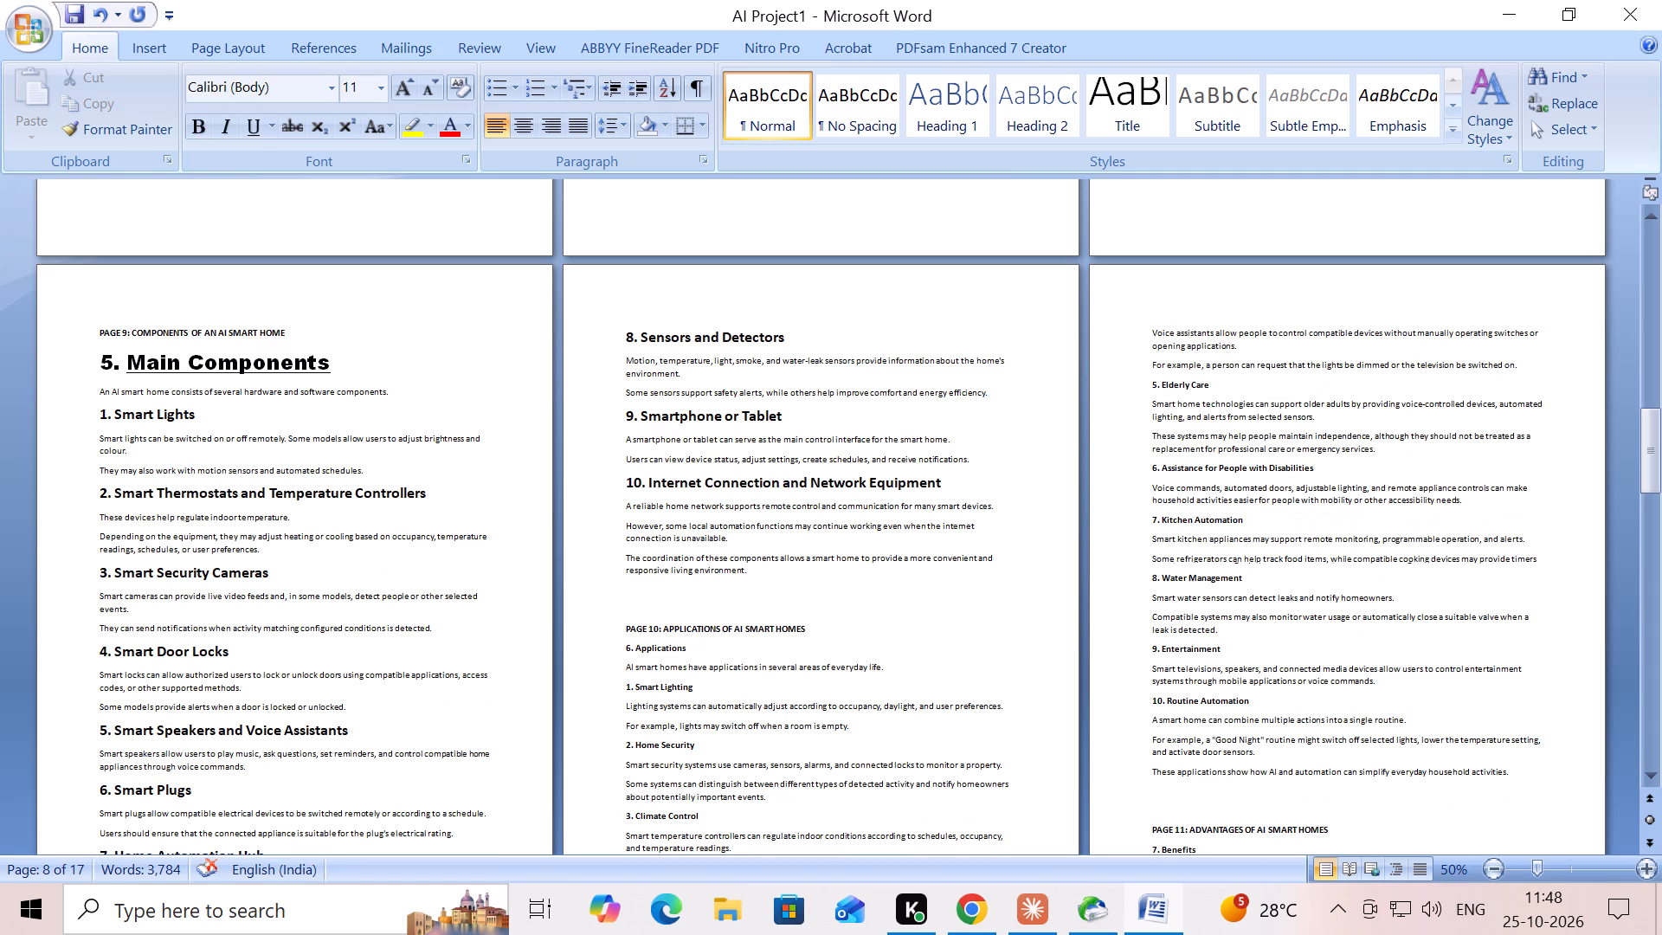
key(Return)
key(Return)
key(Return)
key(Return)
key(Return)
key(Return)
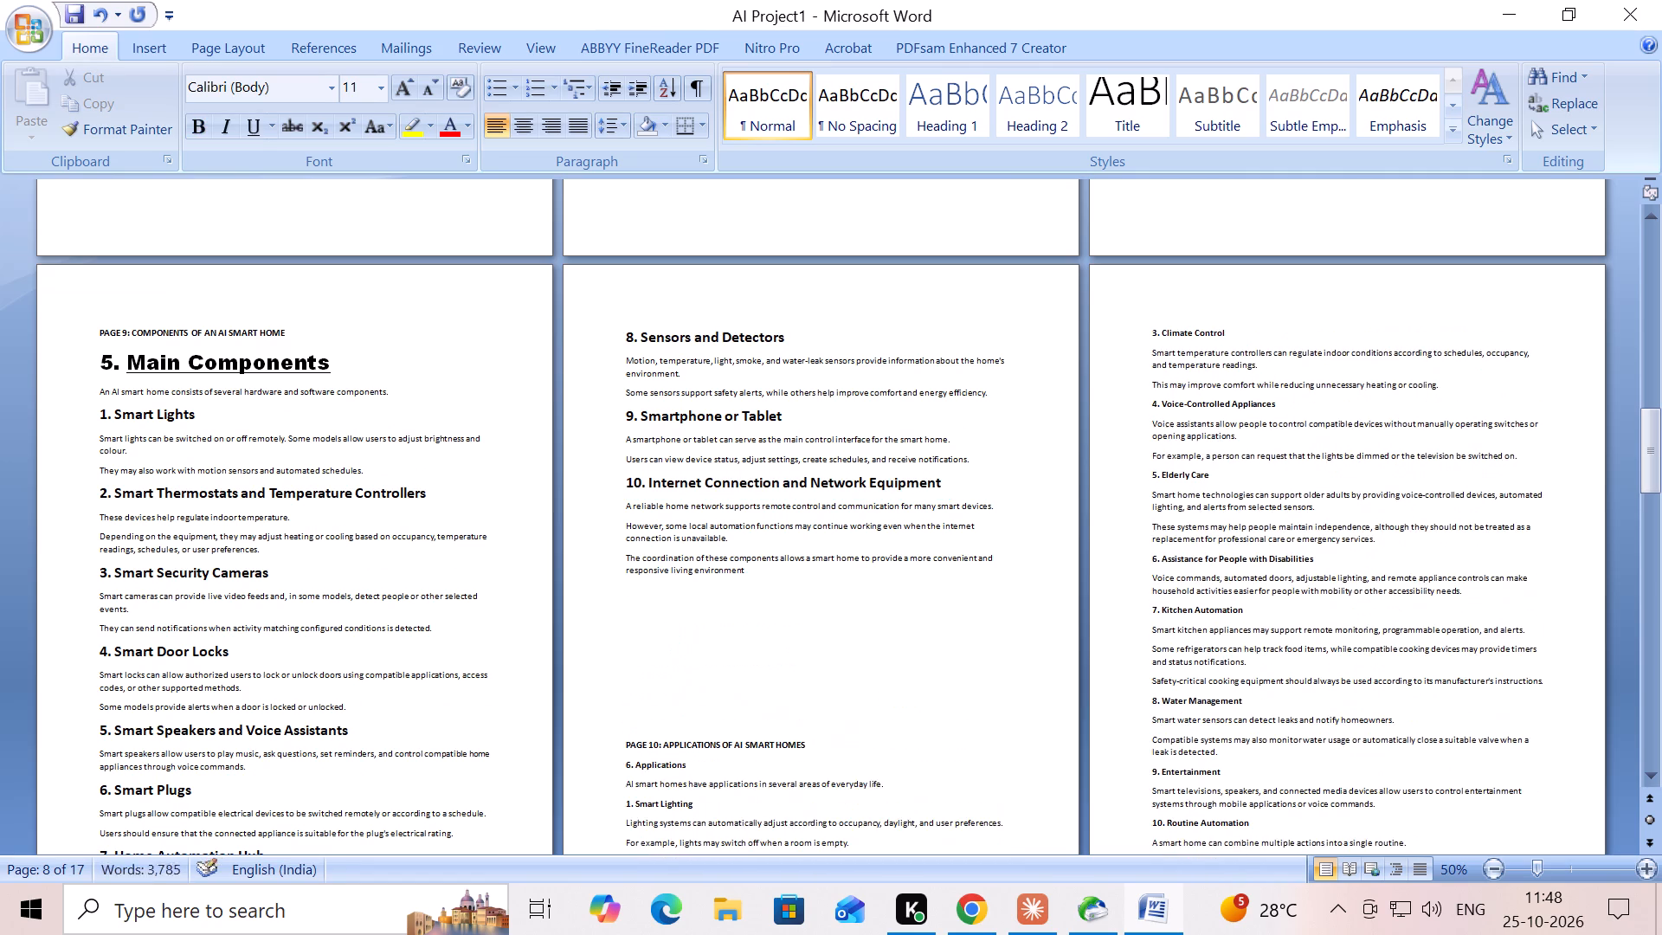
key(Return)
key(Return)
key(Return)
key(Return)
key(Return)
key(Return)
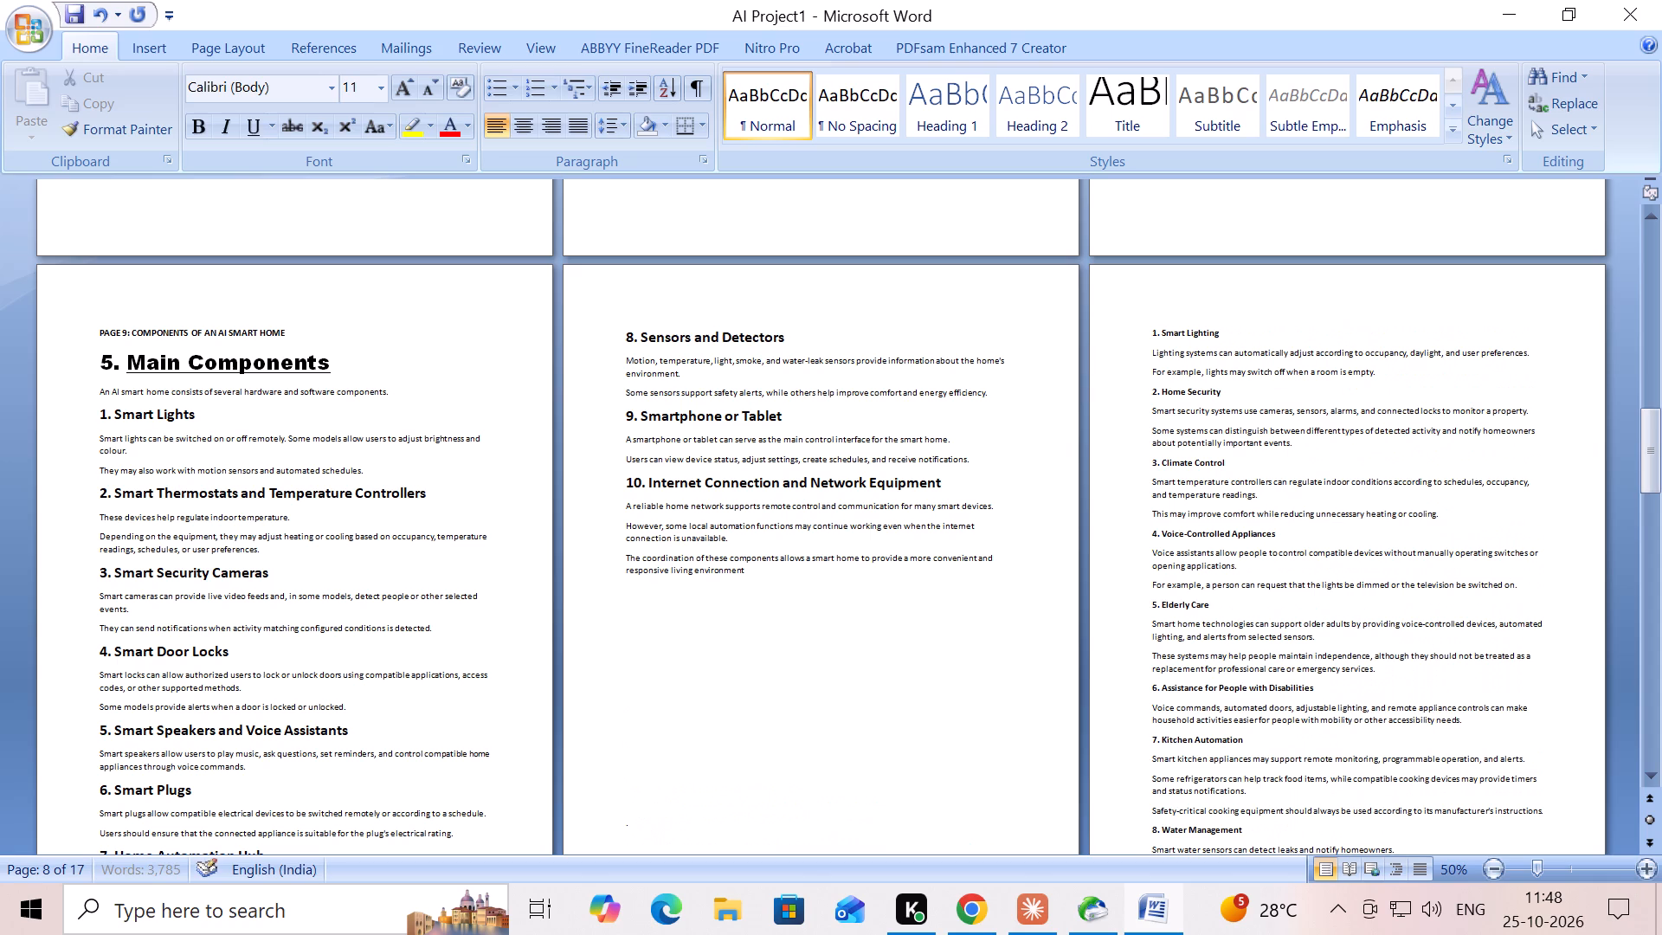
key(Return)
key(Return)
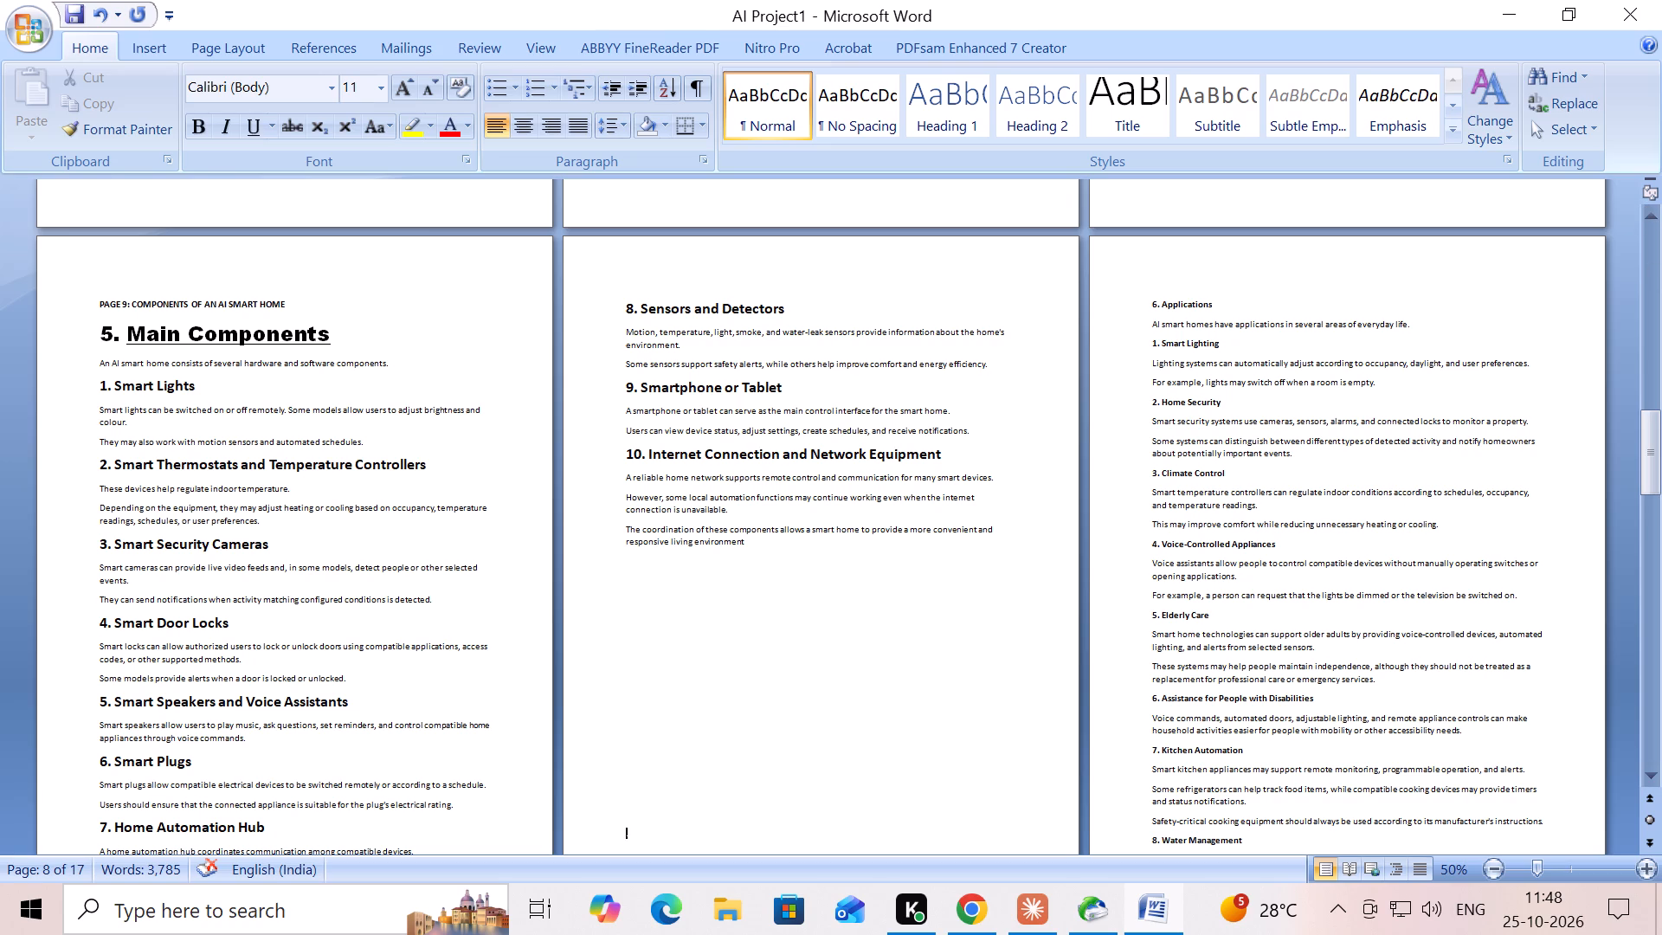
Format the "6. Applications" main heading in Arial Black size 22 and underline the word "Applications".
drag(1223, 301, 1169, 290)
drag(1169, 290, 1118, 303)
click(379, 81)
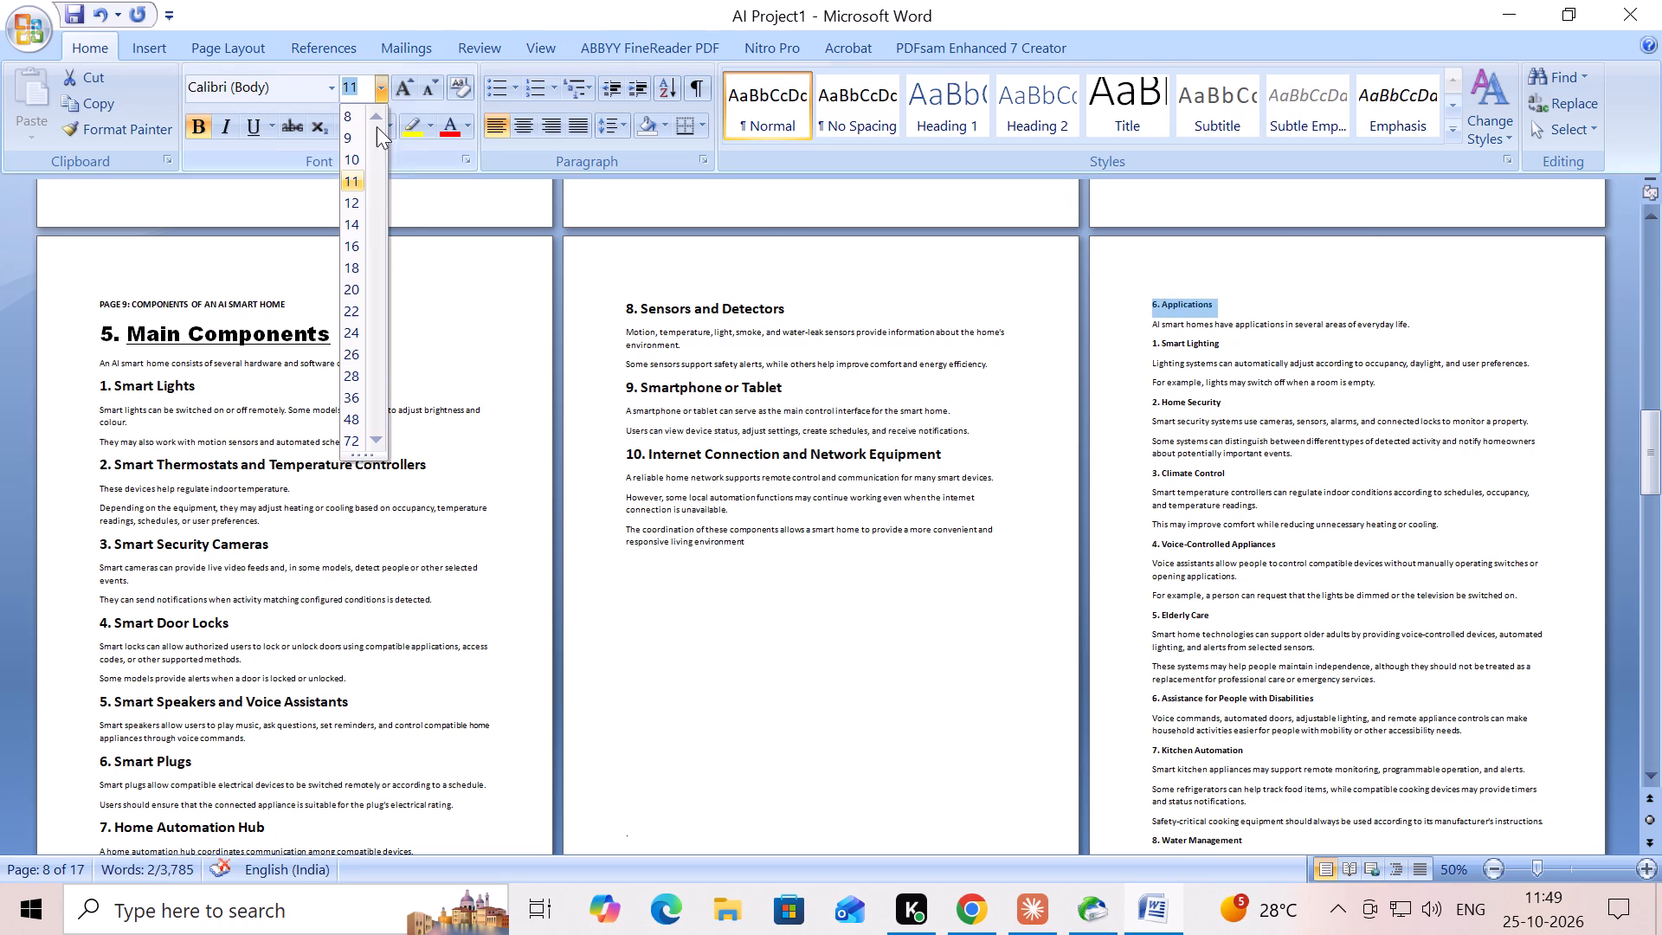
click(352, 318)
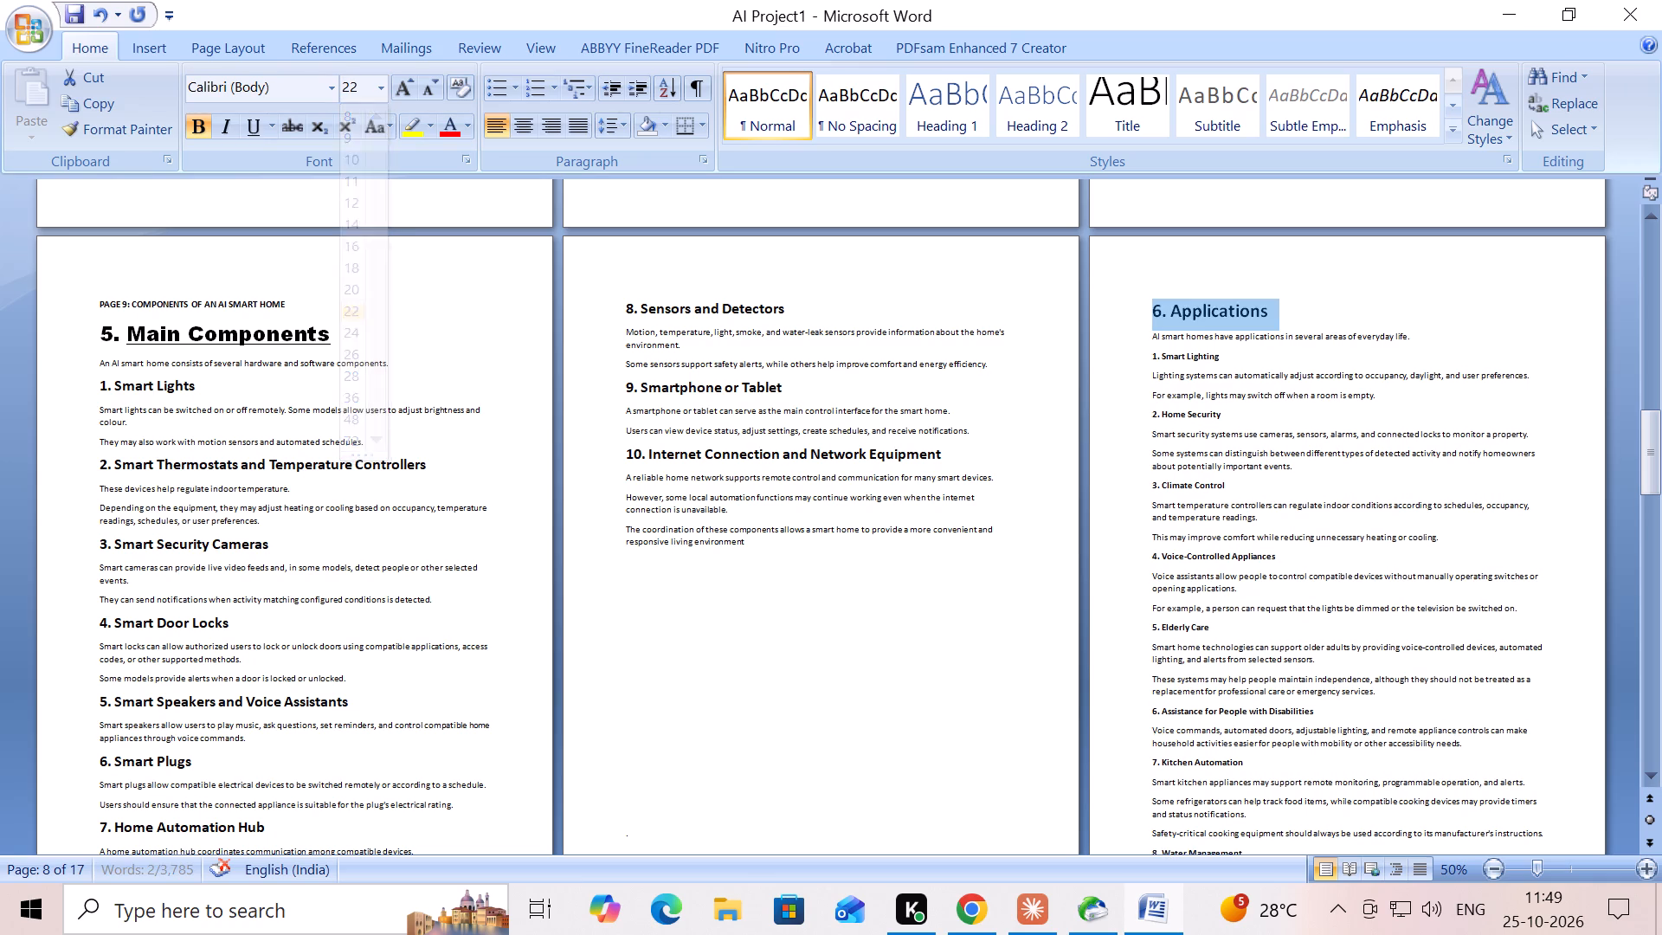
click(329, 94)
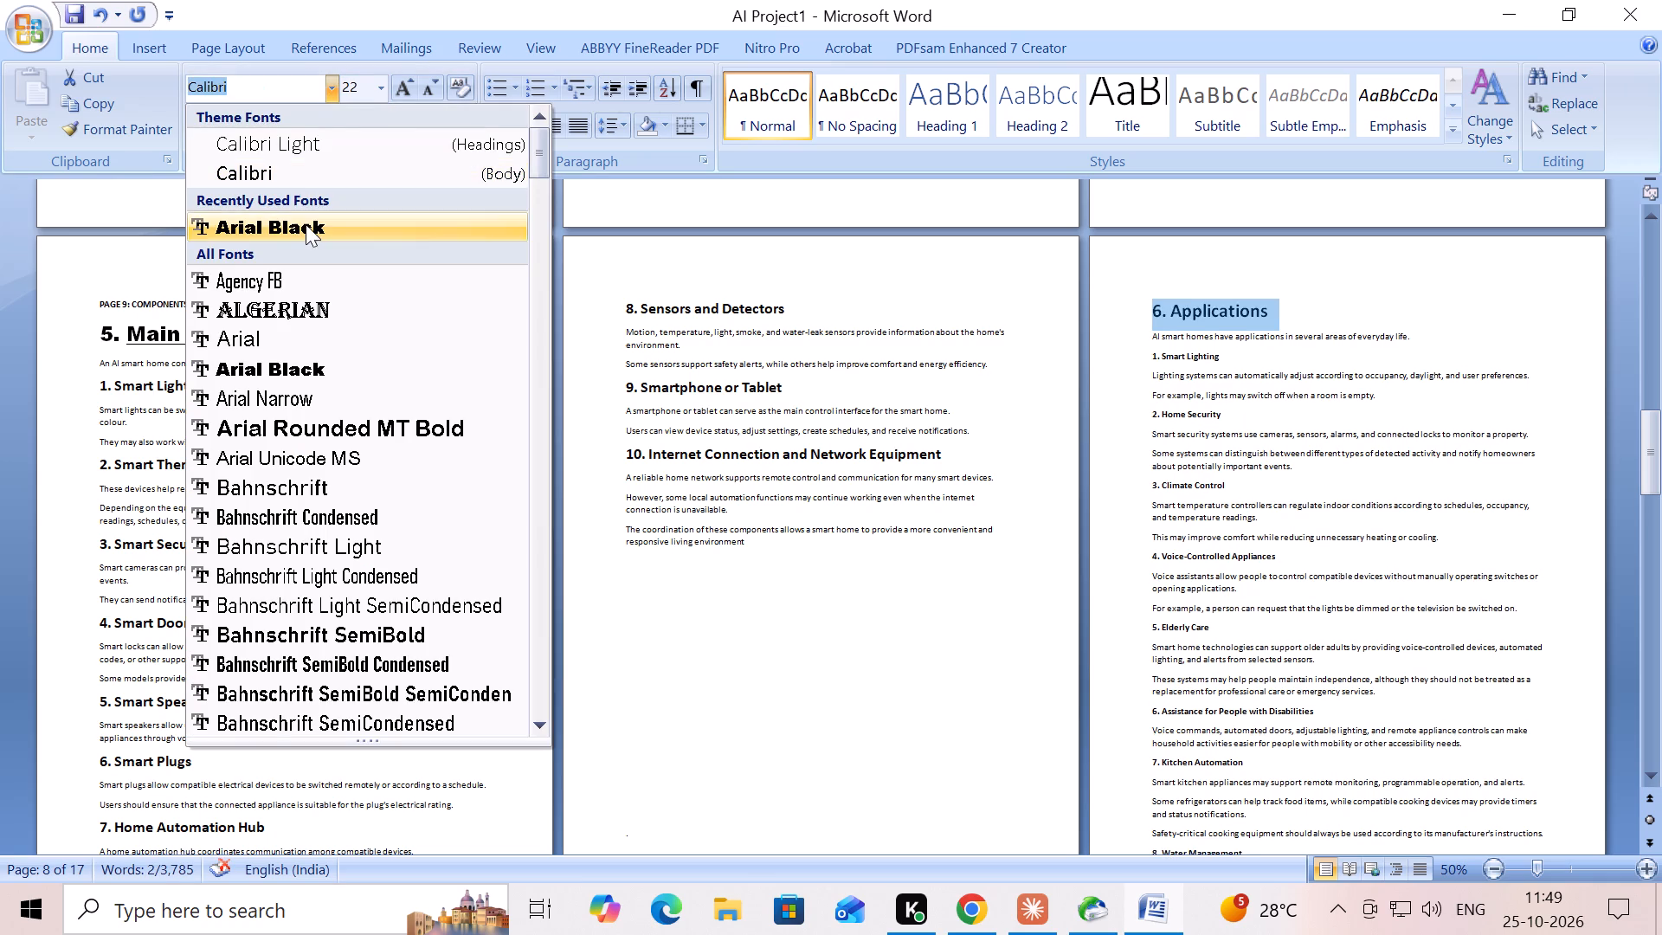
click(306, 224)
click(1243, 356)
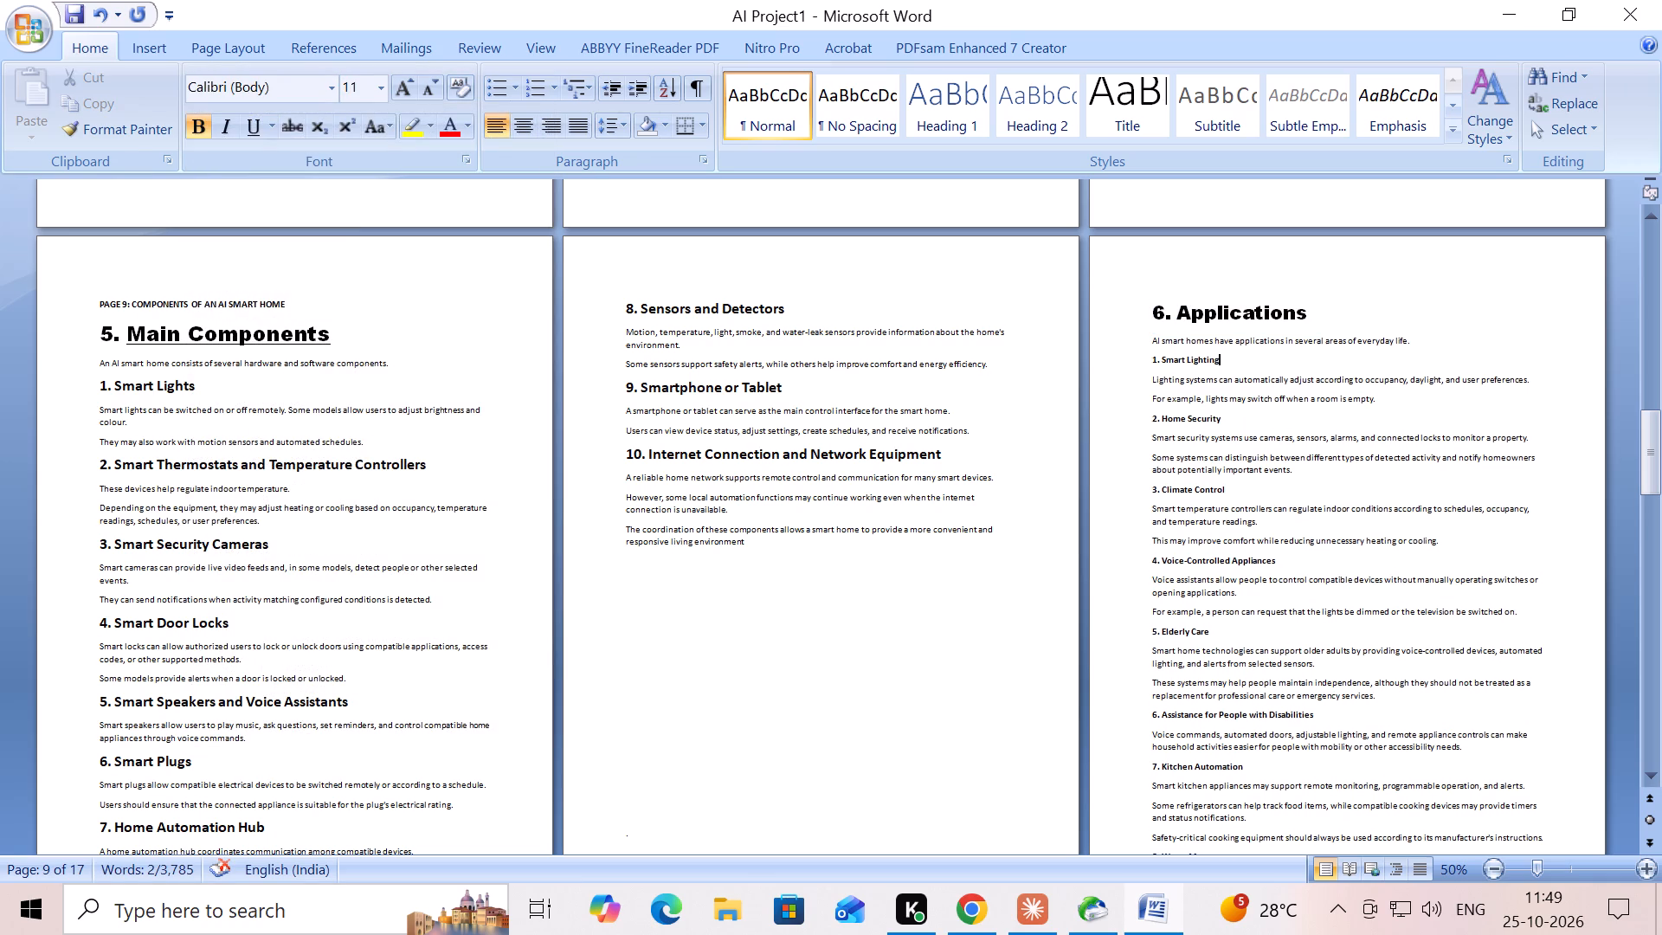
drag(1330, 306, 1169, 322)
click(248, 131)
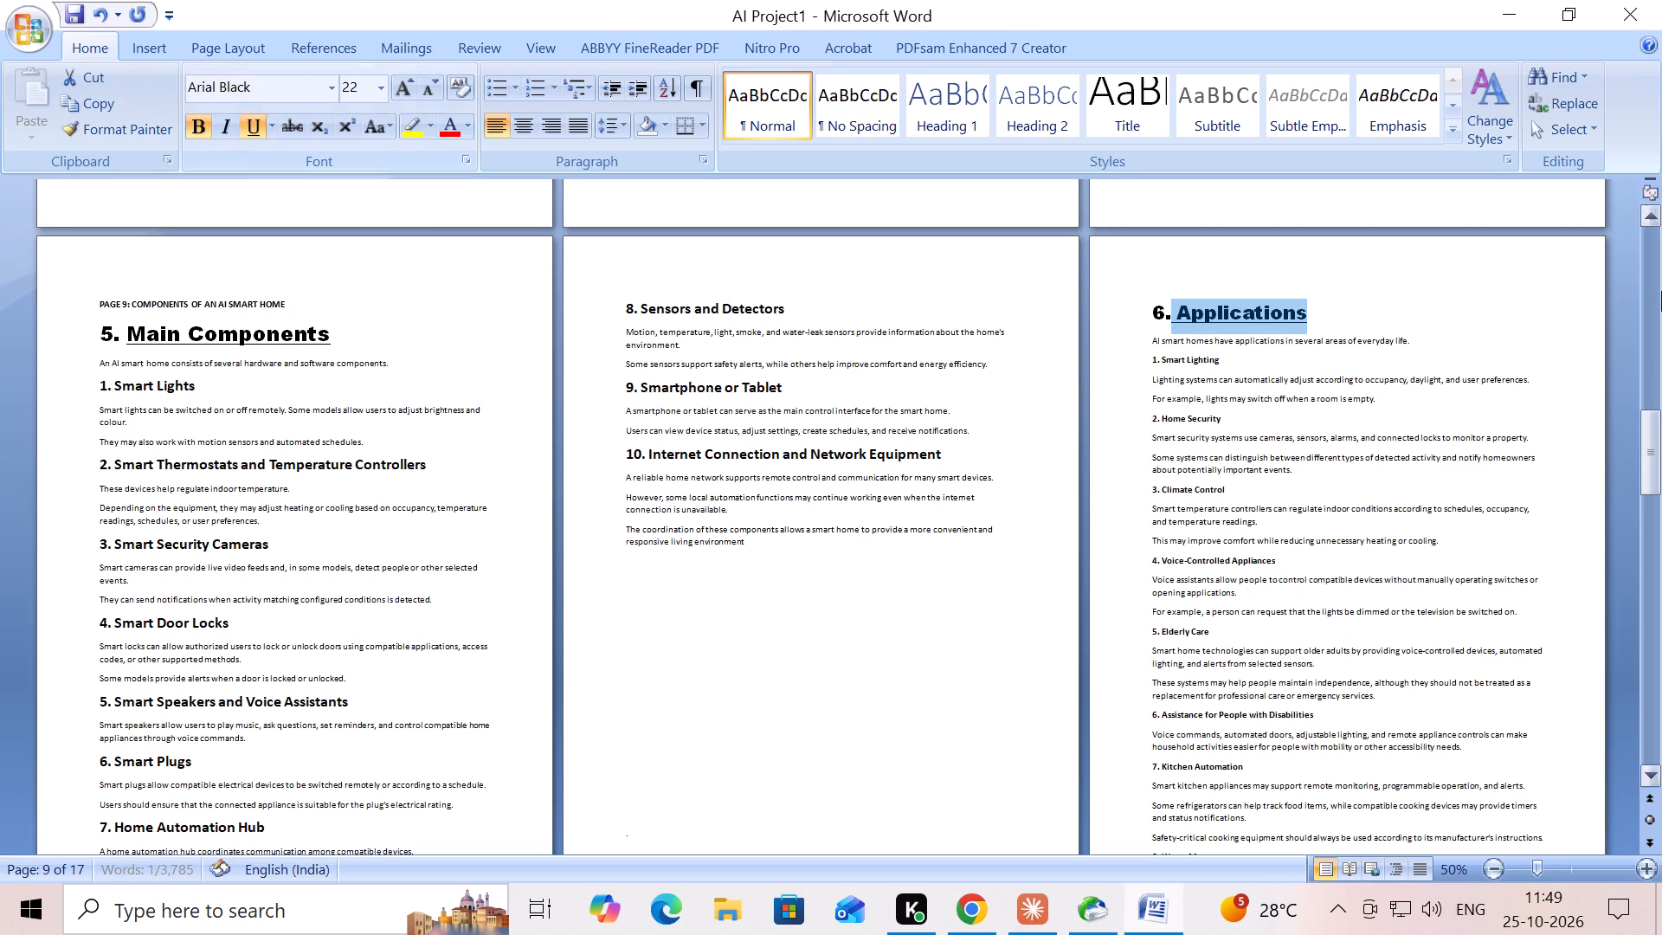
Set the "1. Smart Lighting" subheading in the applications section to font size 18.
drag(1232, 361, 1128, 367)
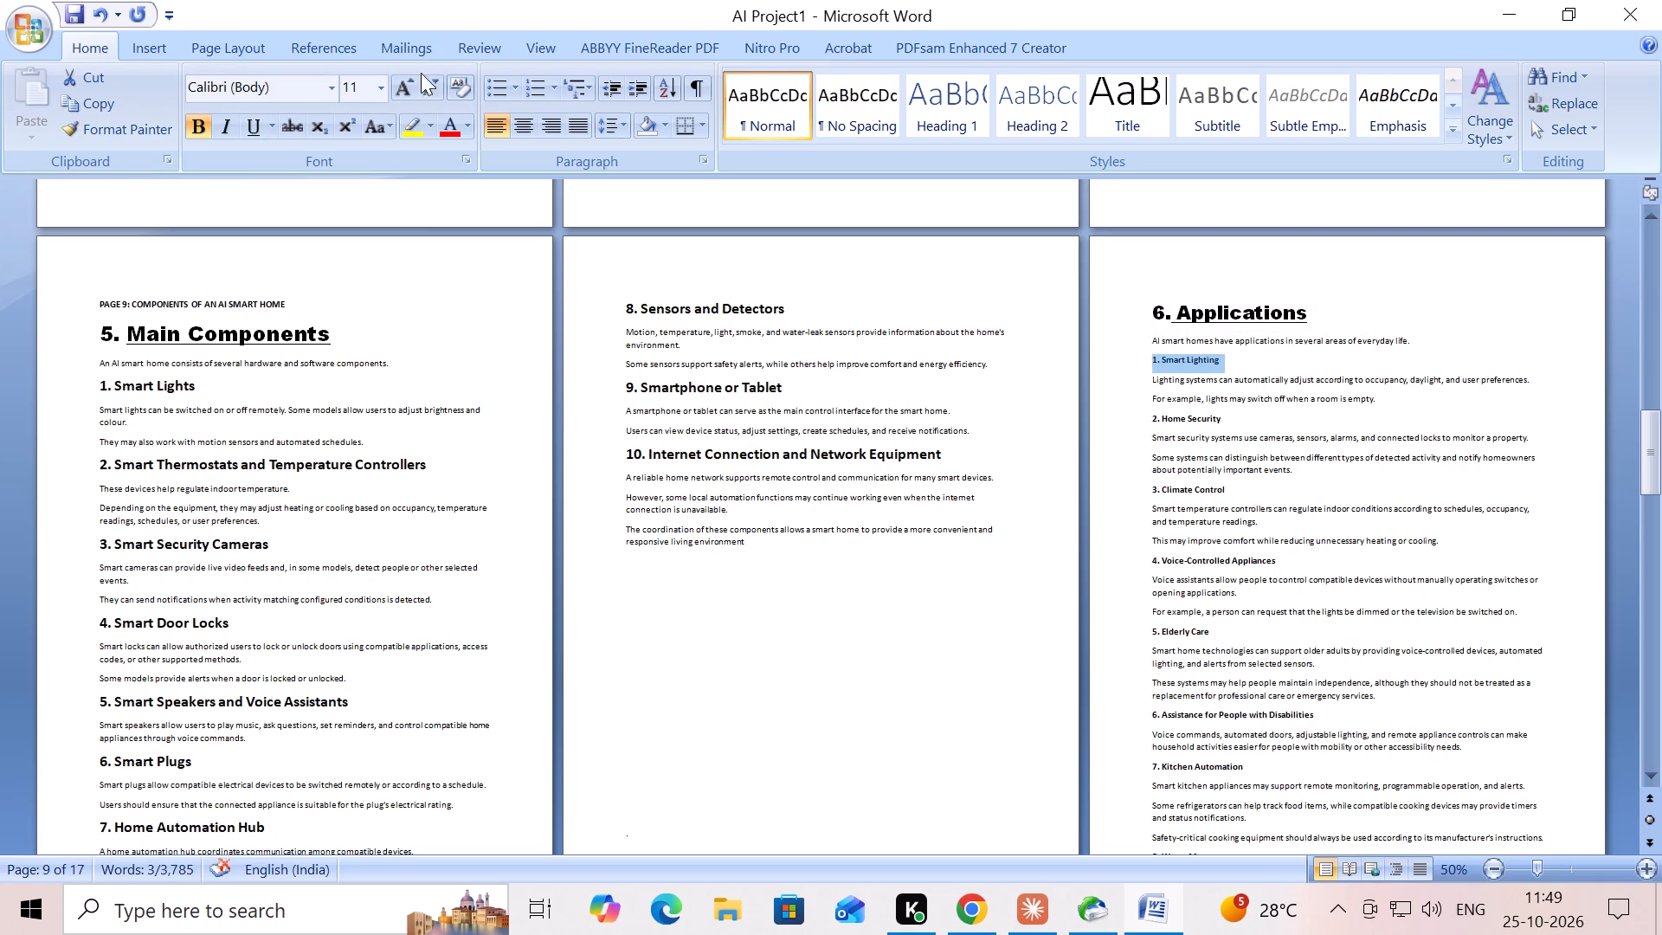
click(377, 94)
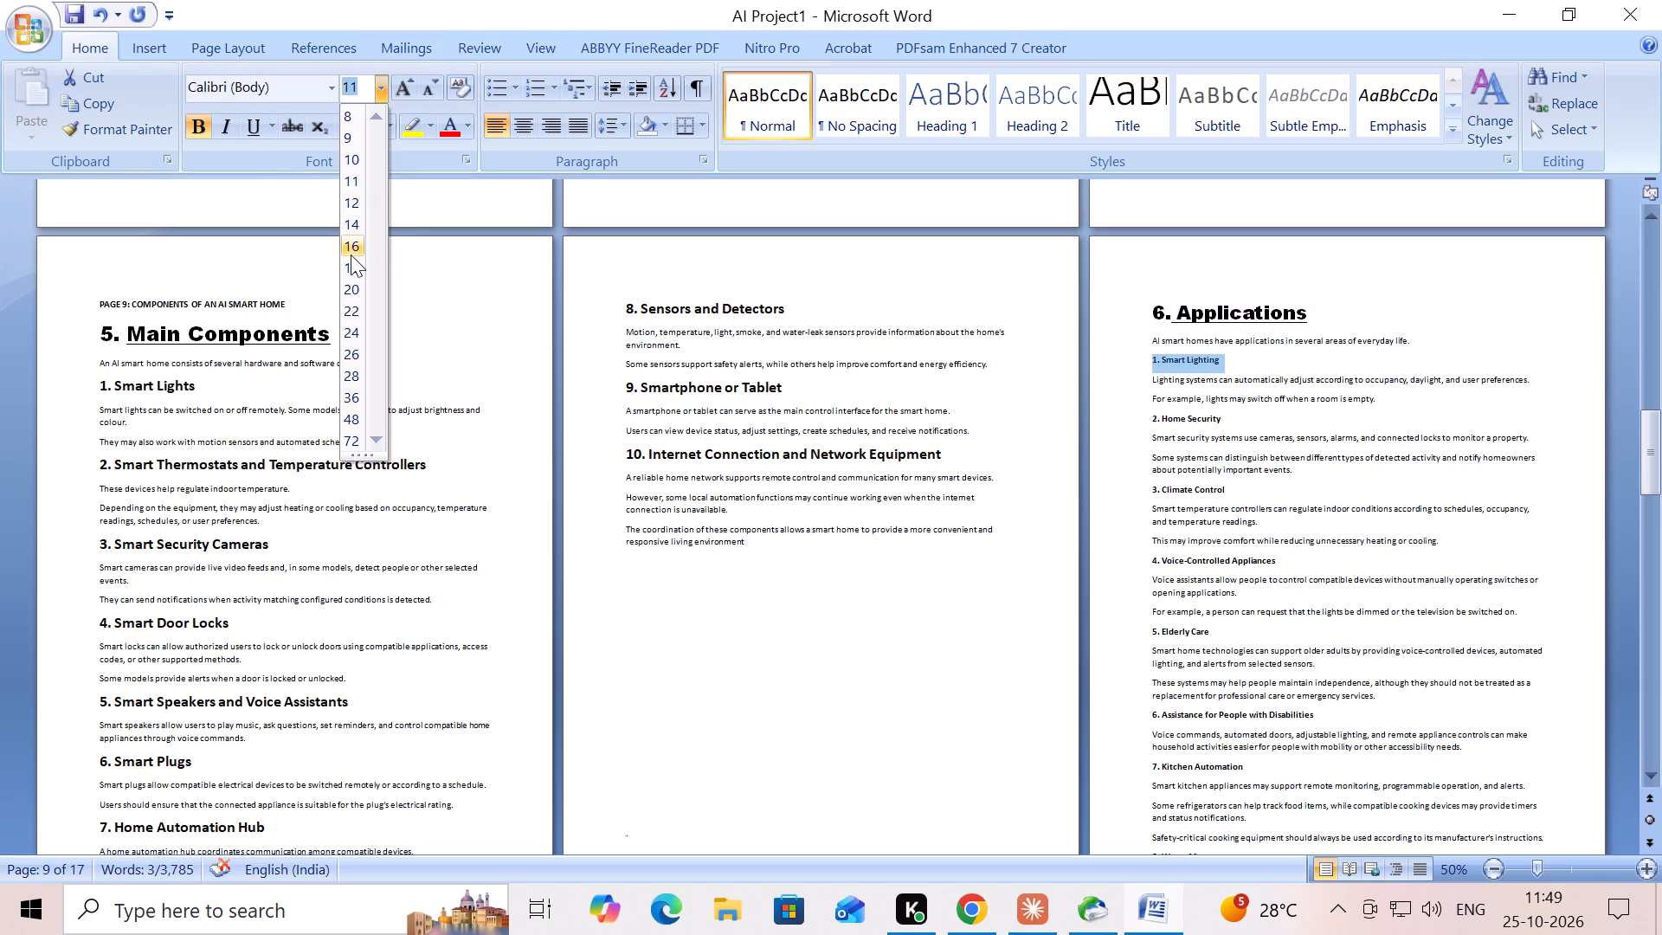
click(350, 261)
Set the "2. Home Security" subheading in the applications section to font size 18.
drag(1227, 422, 1149, 435)
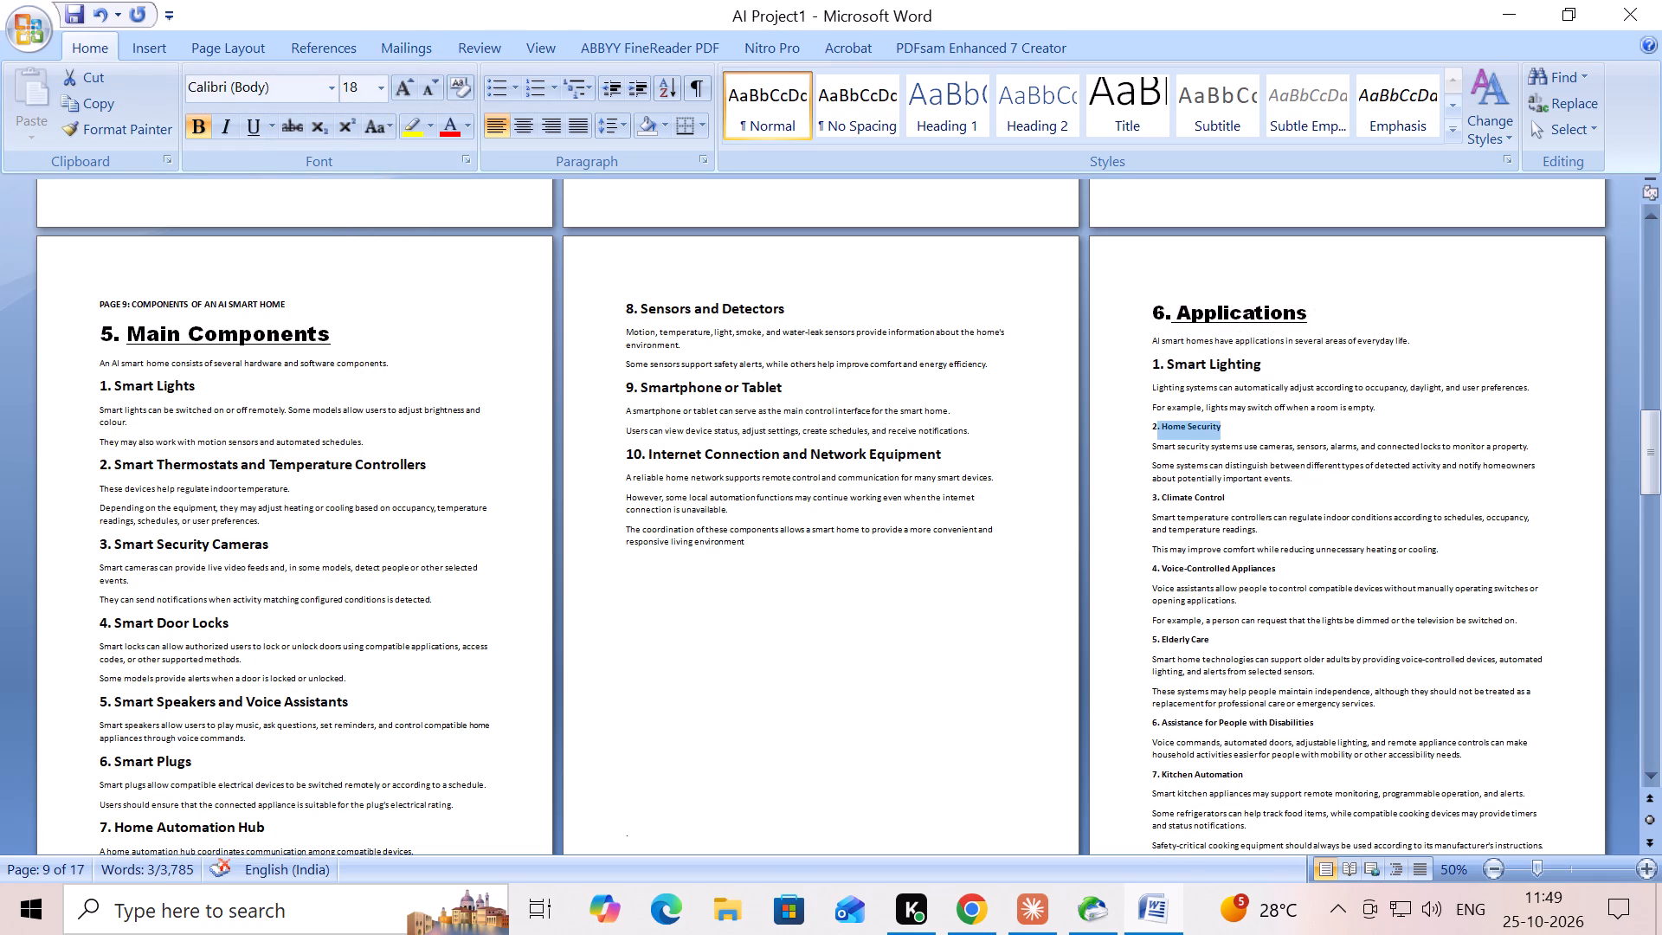
drag(1149, 435, 1120, 437)
click(374, 93)
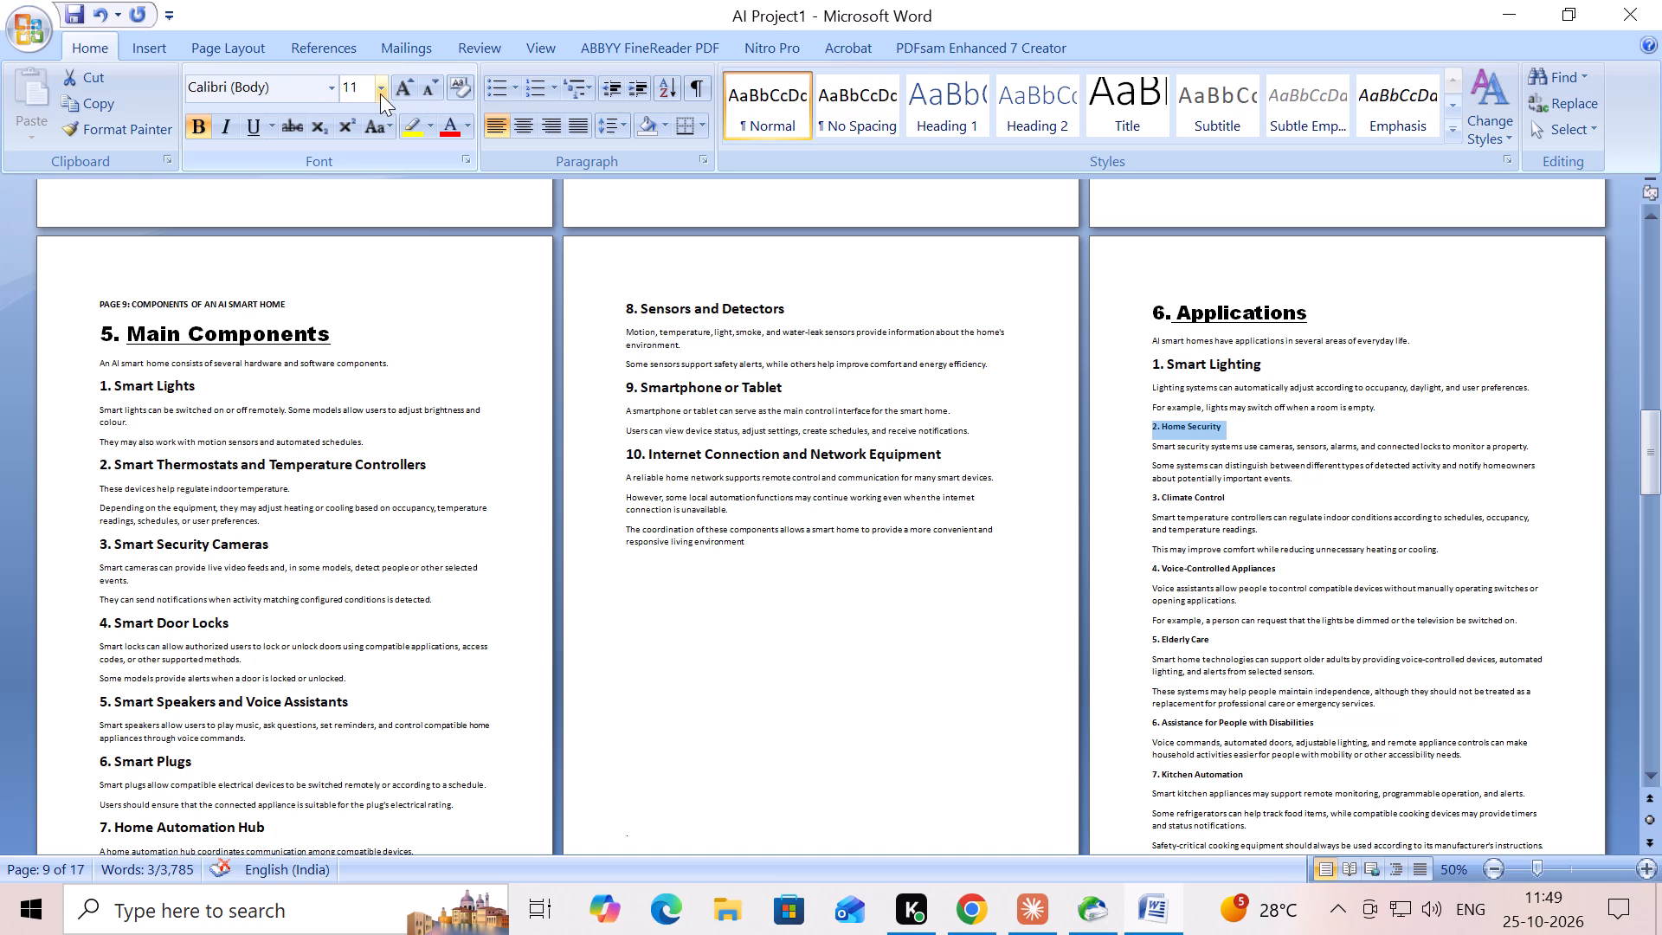
click(380, 93)
click(348, 268)
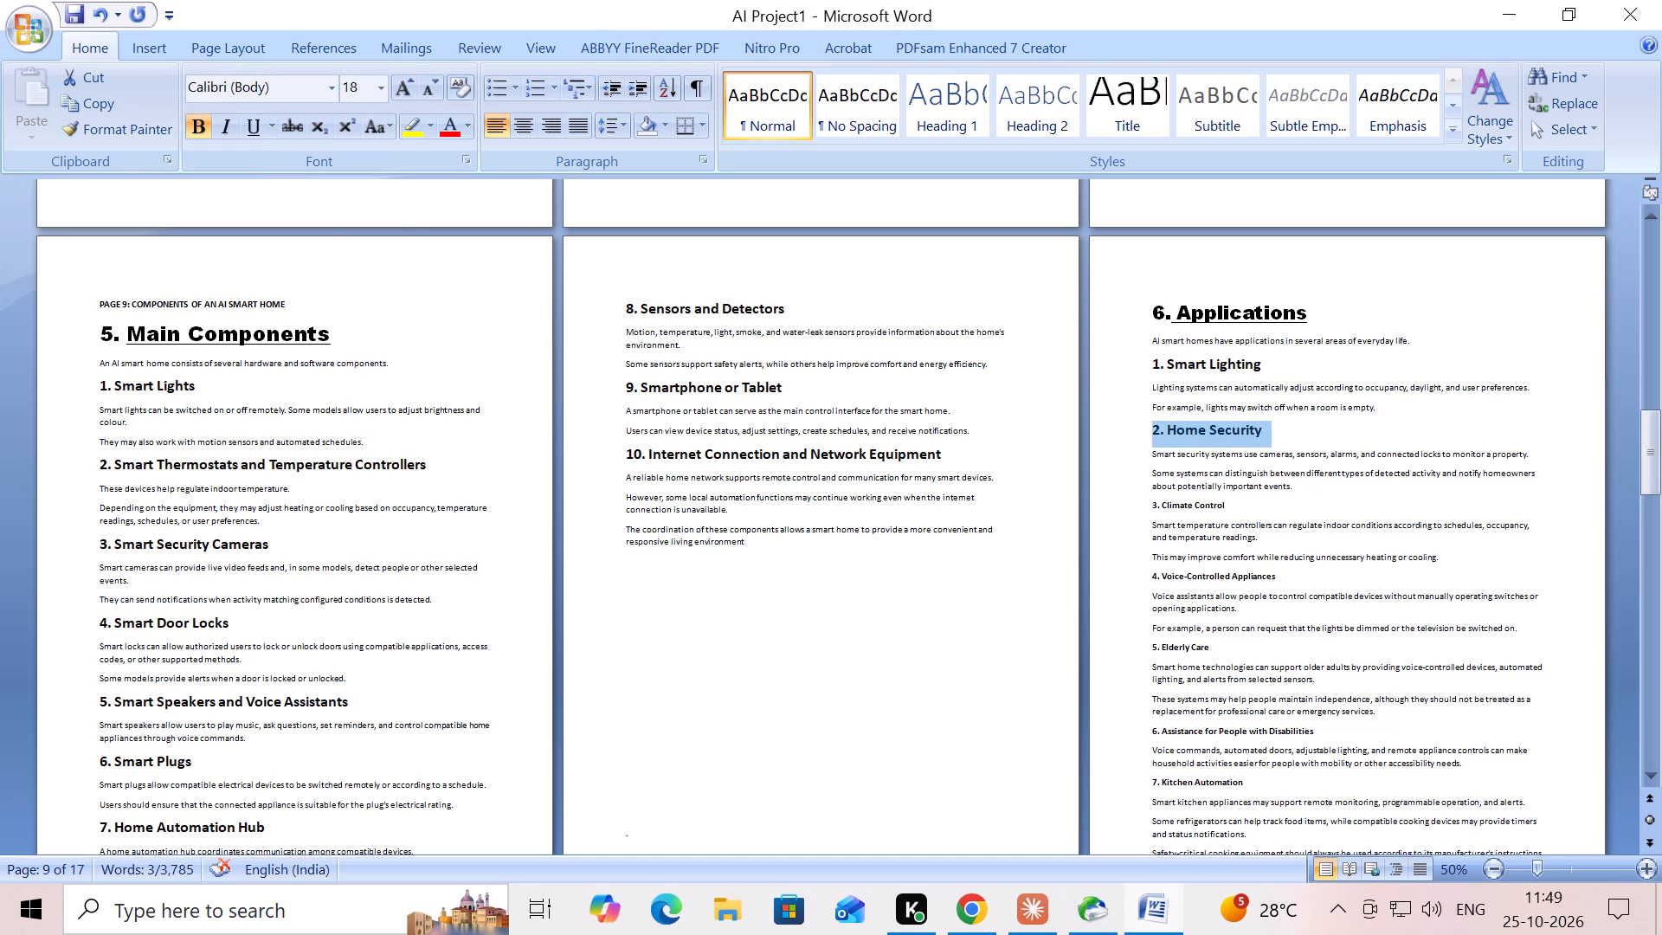
Set the "3. Climate Control" subheading in the applications section to font size 18.
drag(1234, 505, 1112, 506)
click(377, 92)
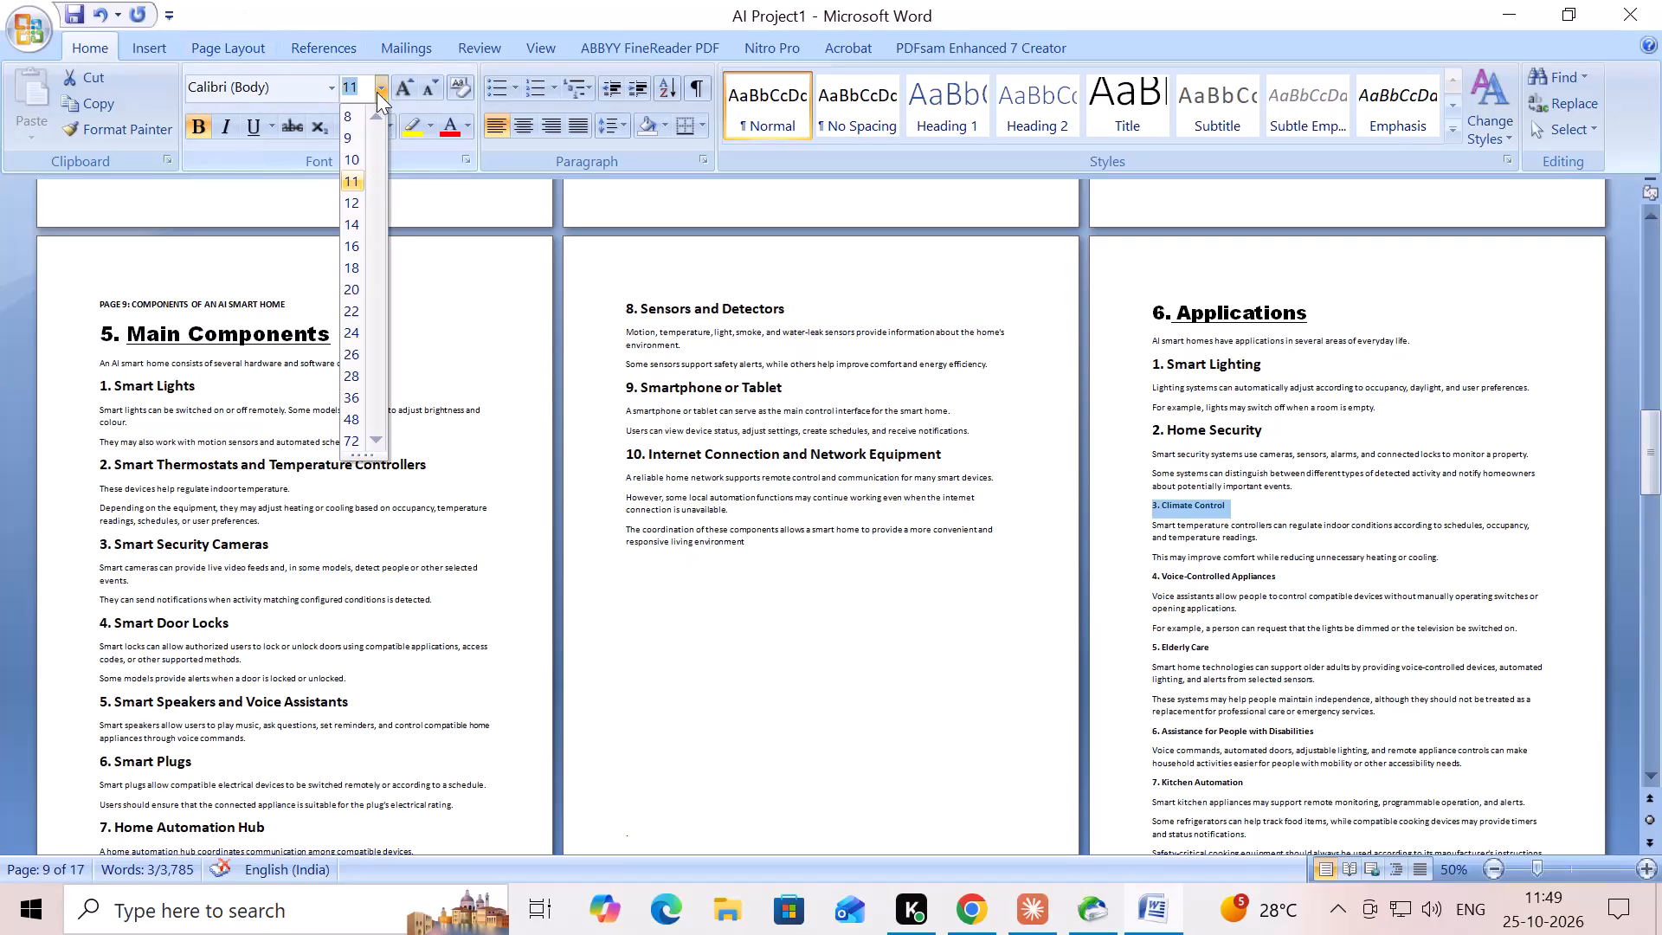
click(352, 262)
Set the "4. Voice-Controlled Appliances" subheading in the applications section to font size 18.
drag(1302, 586, 1301, 586)
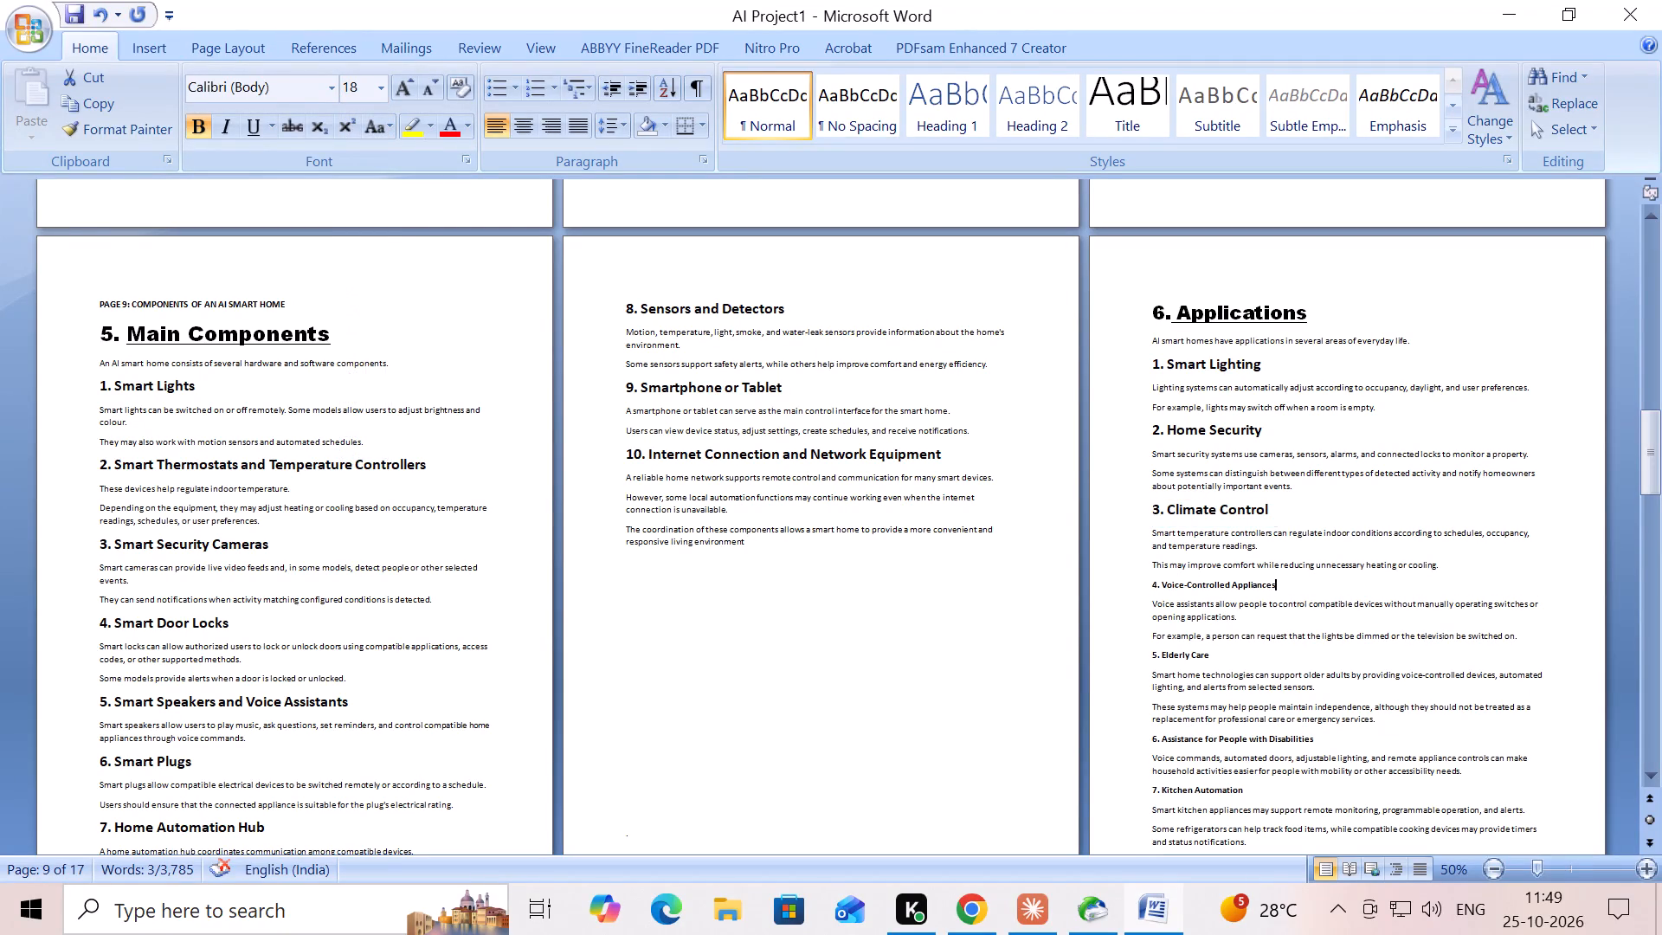
drag(1301, 586, 1129, 594)
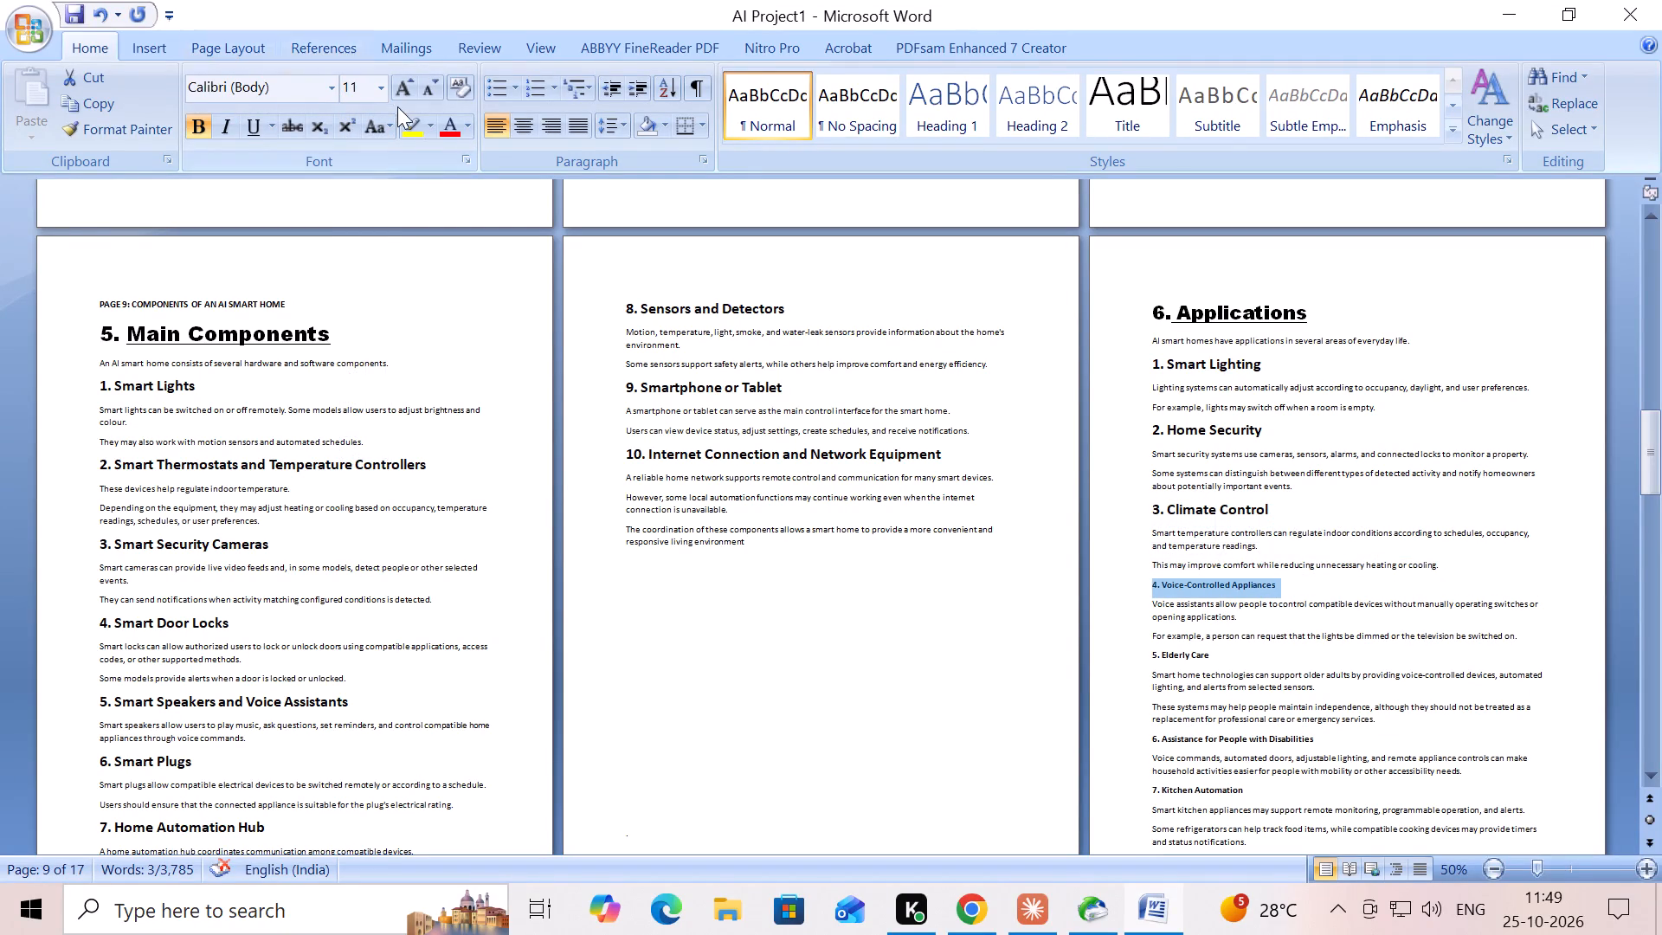
click(383, 90)
click(349, 259)
Set the "5. Elderly Care" subheading in the applications section to font size 18.
scroll(1091, 533, down, 1)
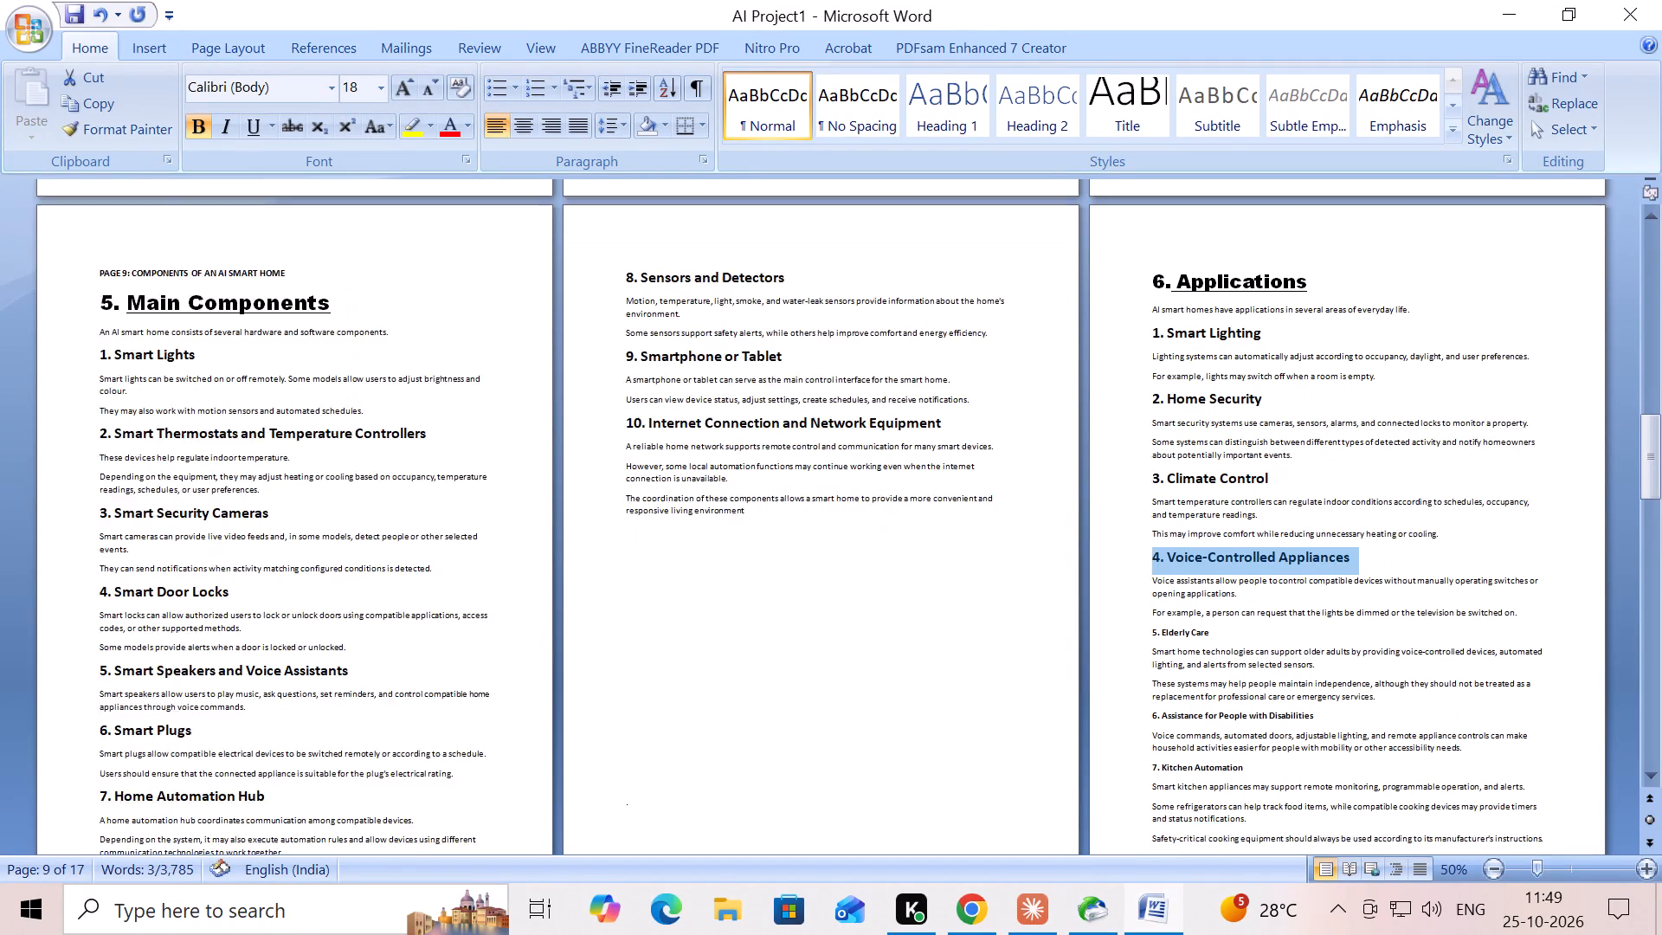
scroll(1141, 519, down, 1)
drag(1230, 600, 1121, 598)
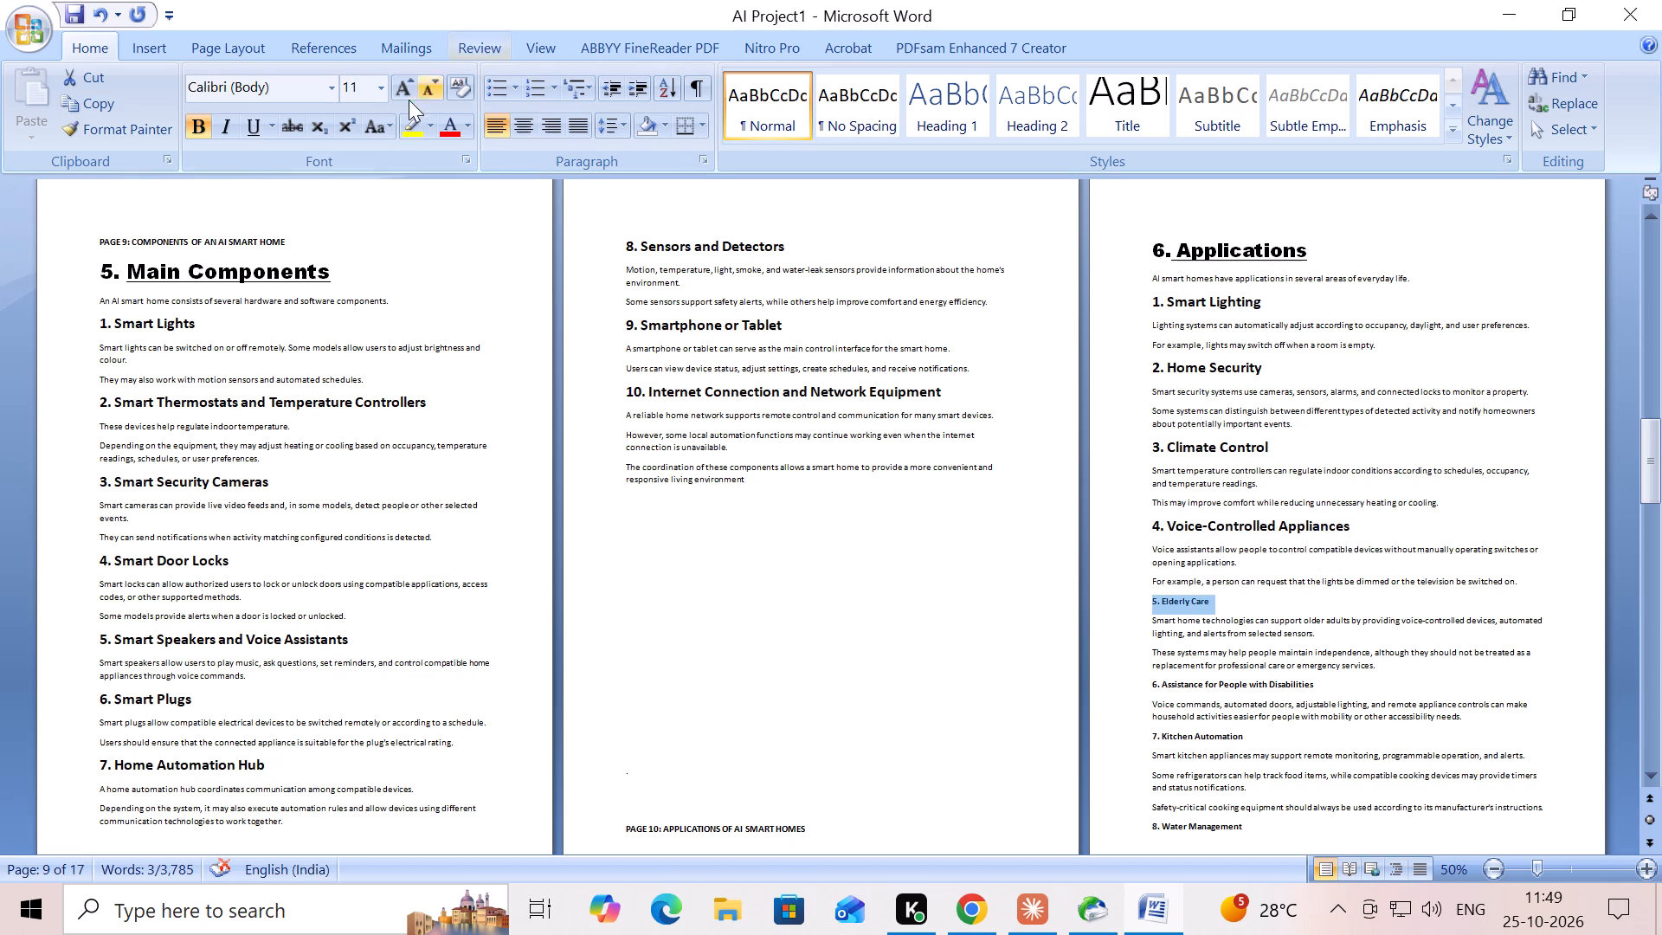
click(384, 90)
click(358, 265)
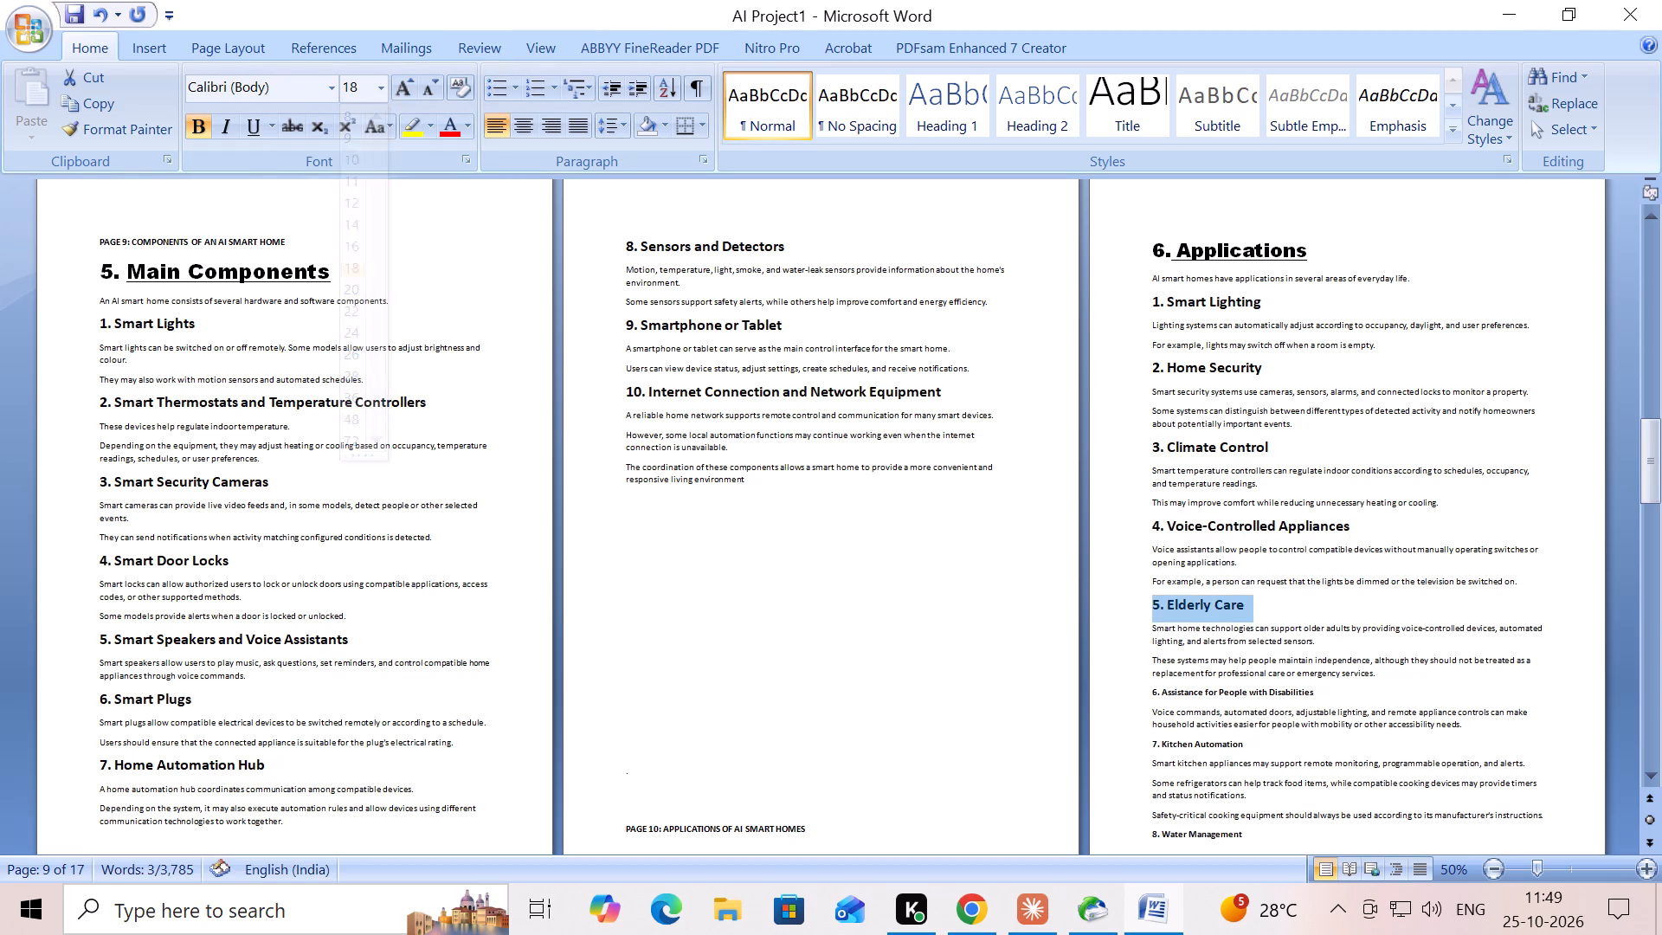
Set the "6. Assistance for People with Disabilities" subheading in the applications section to font size 18.
scroll(1325, 676, down, 2)
drag(1317, 633, 1106, 634)
click(380, 87)
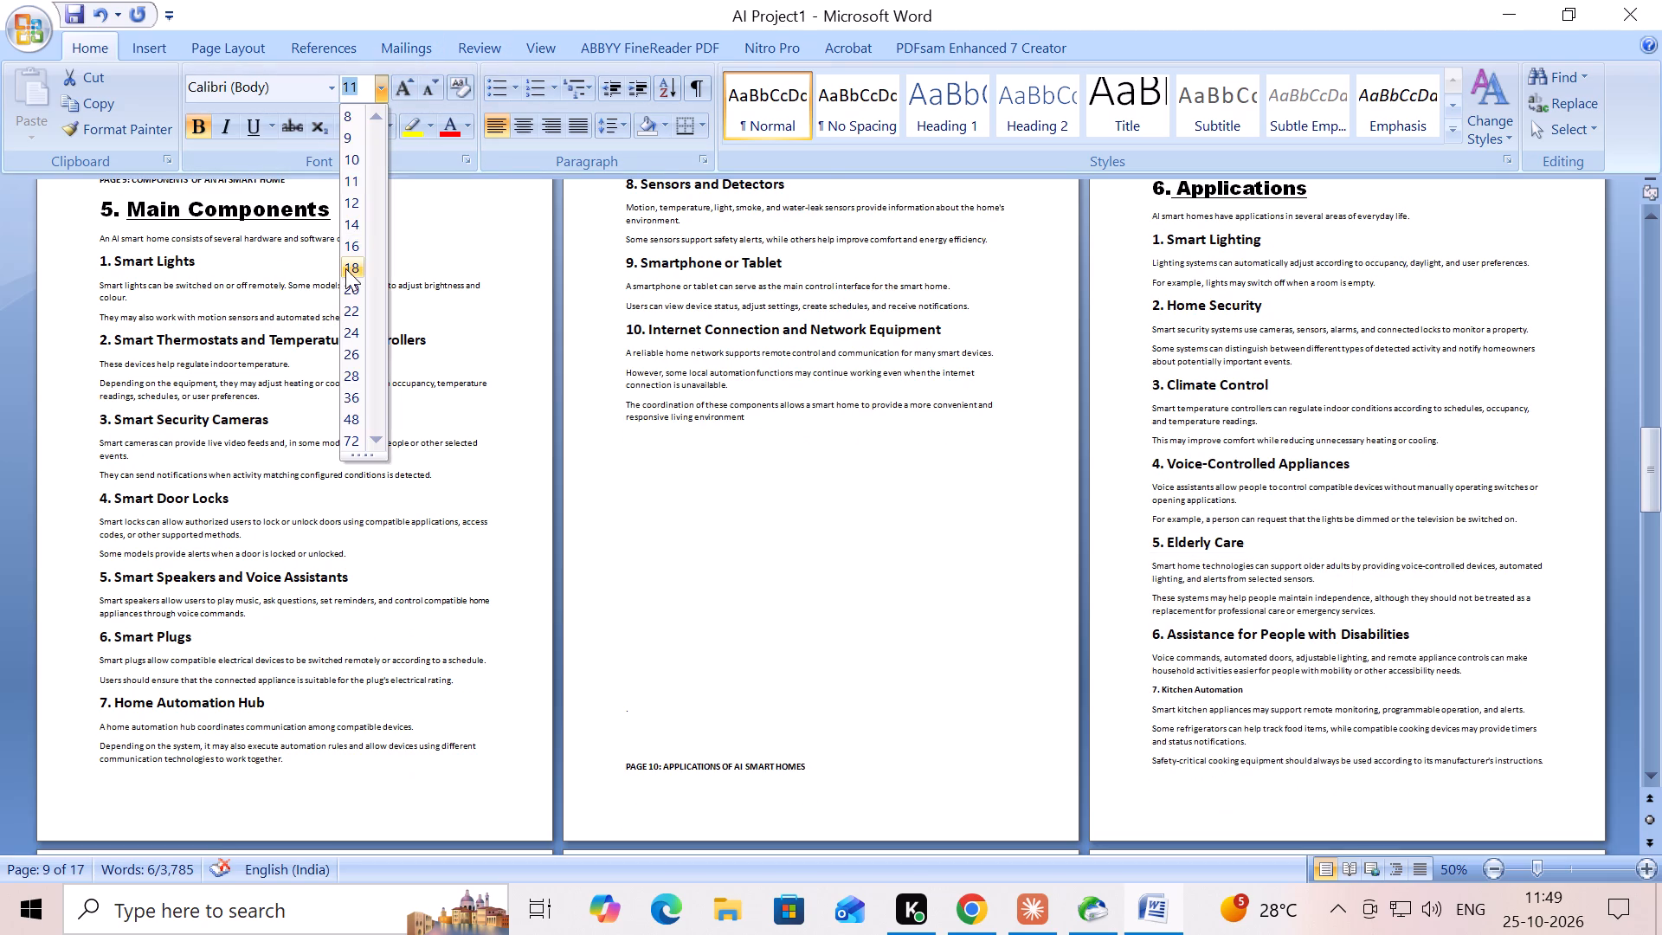
click(345, 268)
Set the "7. Kitchen Automation" subheading in the applications section to font size 18.
drag(1246, 688, 1240, 688)
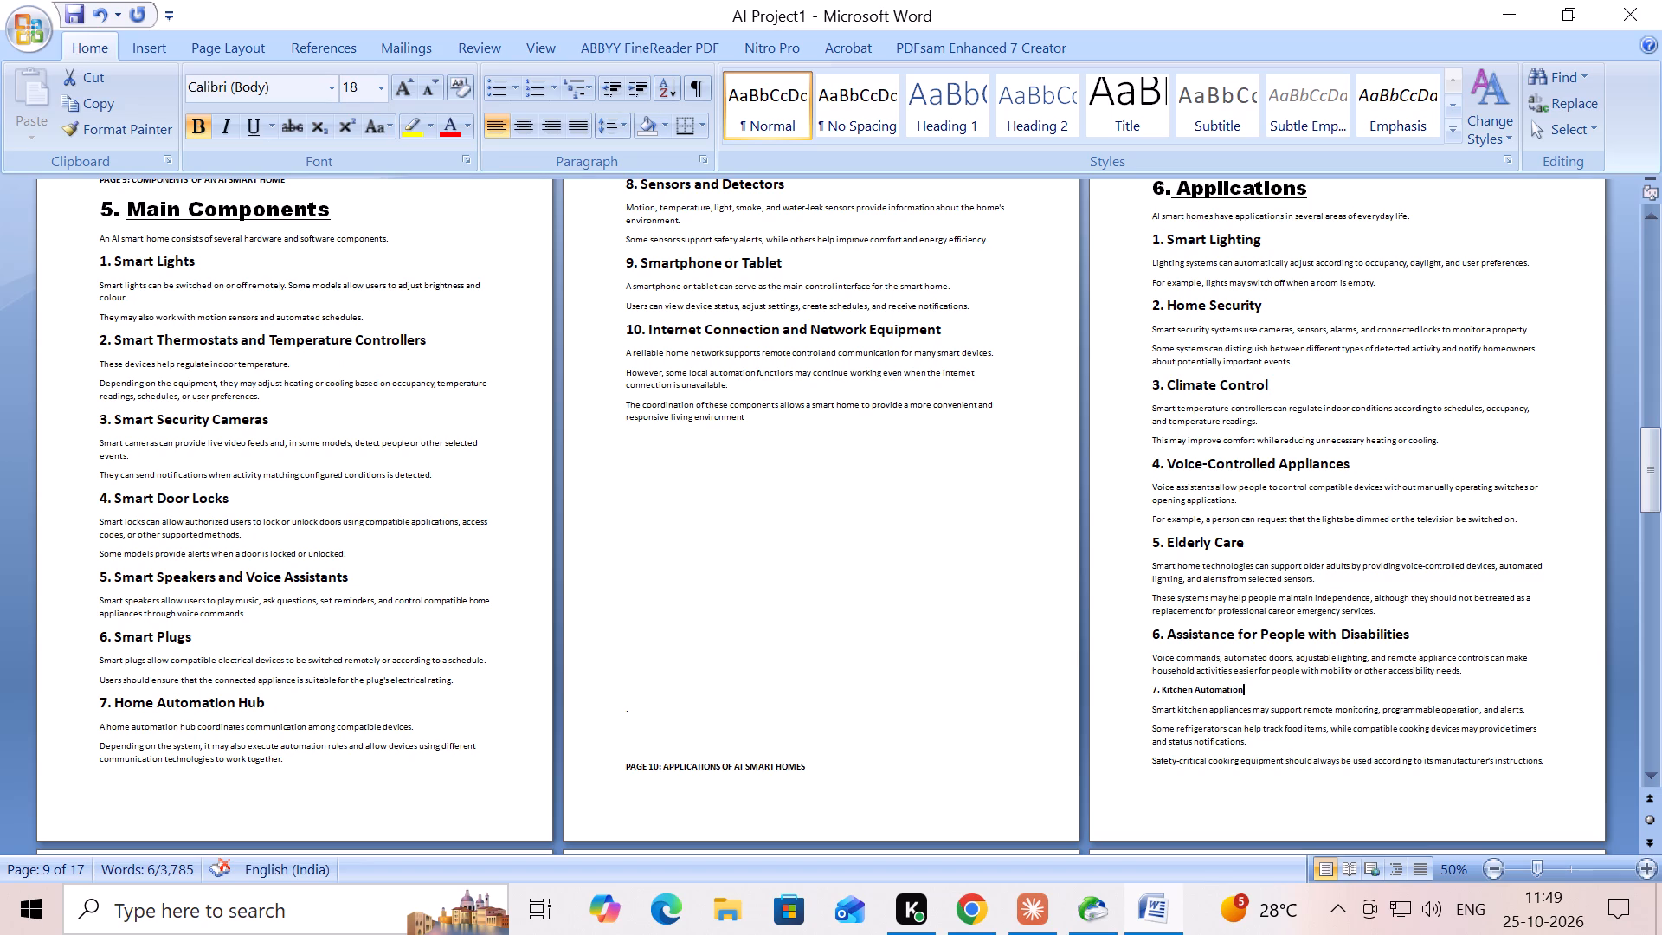
drag(1240, 688, 1140, 685)
click(388, 89)
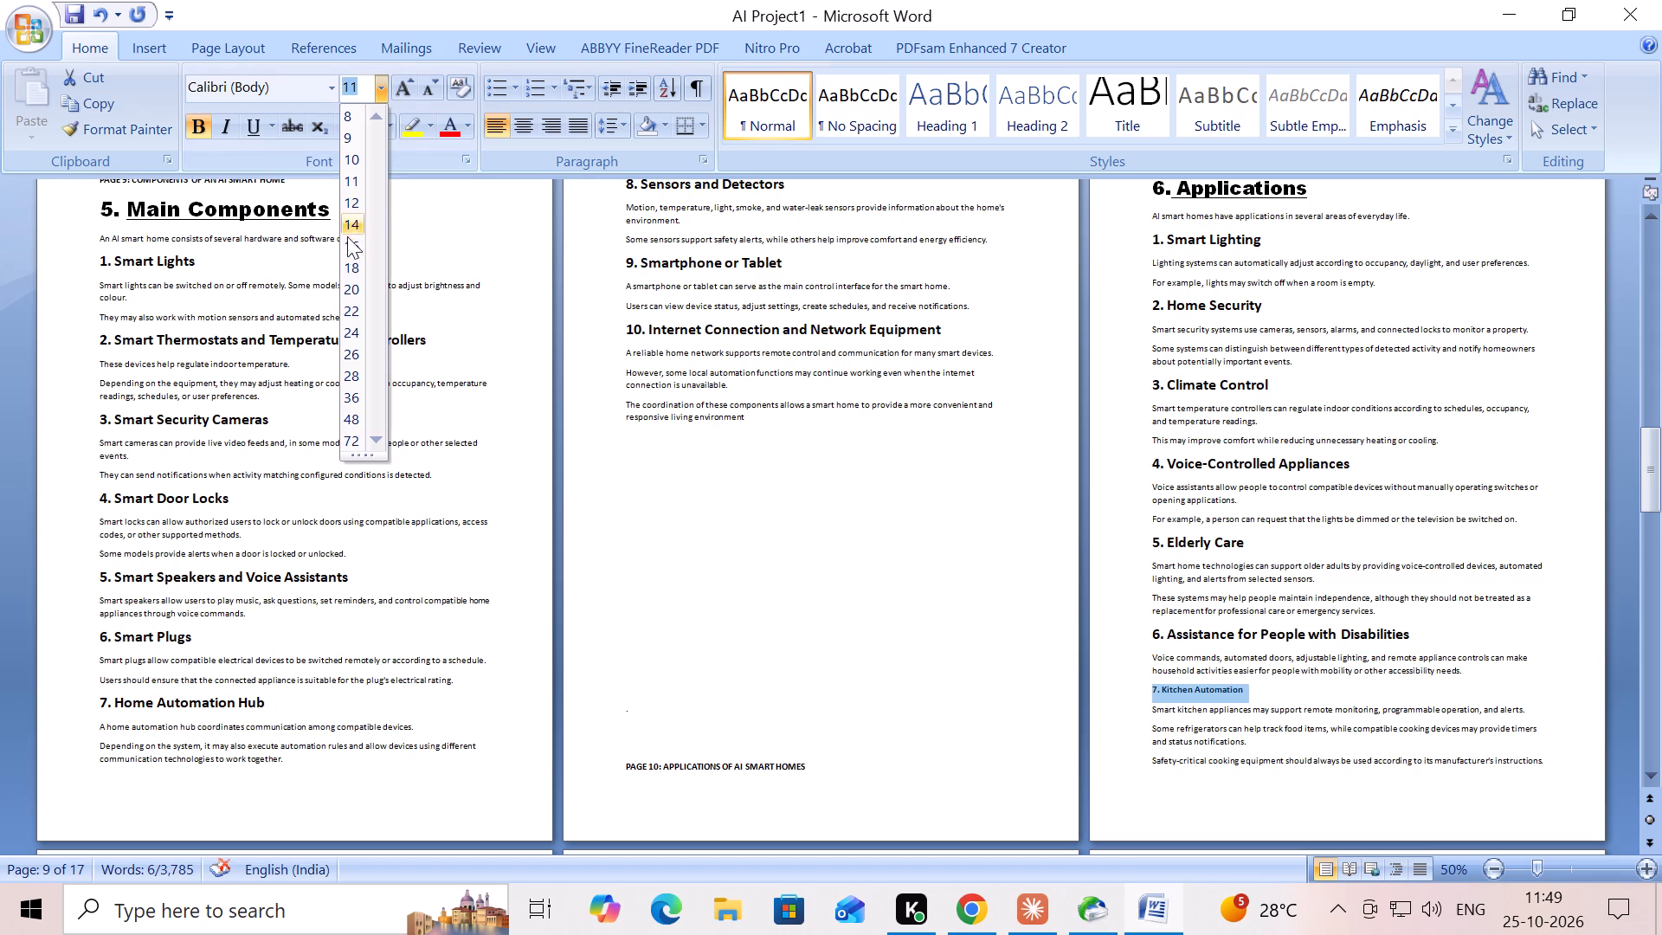
click(346, 265)
Insert a blank line above the "PAGE 10: APPLICATIONS OF AI SMART HOMES" line to push it onto the following page.
scroll(1335, 487, down, 4)
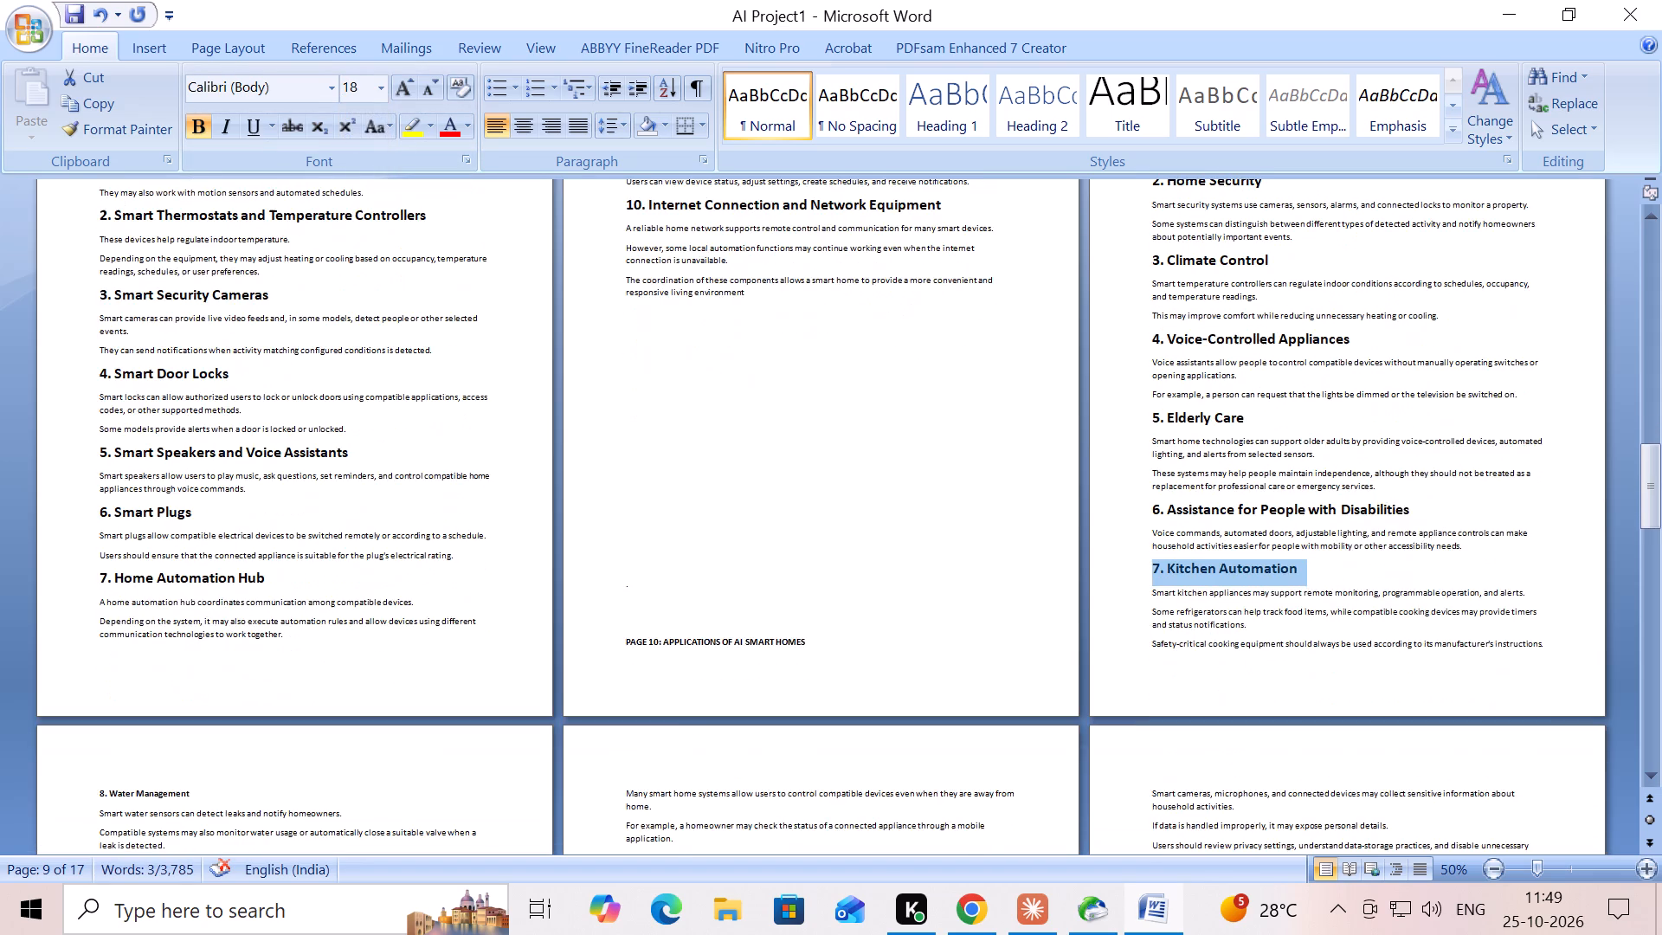
scroll(1337, 488, down, 2)
click(637, 565)
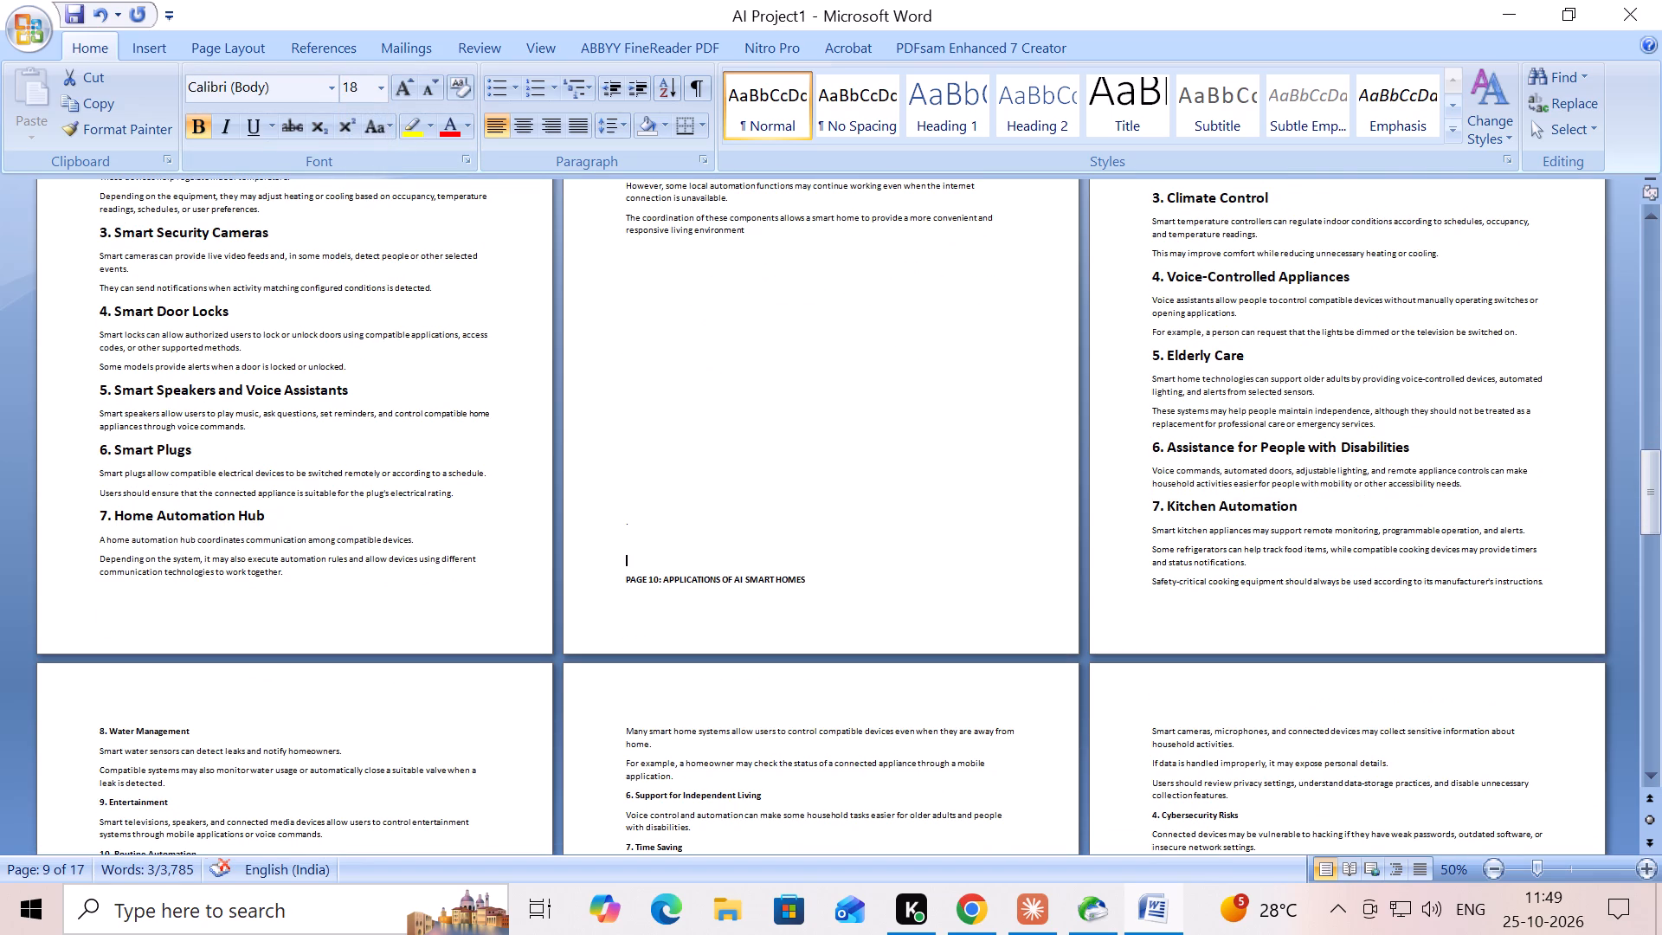
key(Return)
Set the "8. Water Management" subheading in the applications section to font size 18.
scroll(666, 604, down, 1)
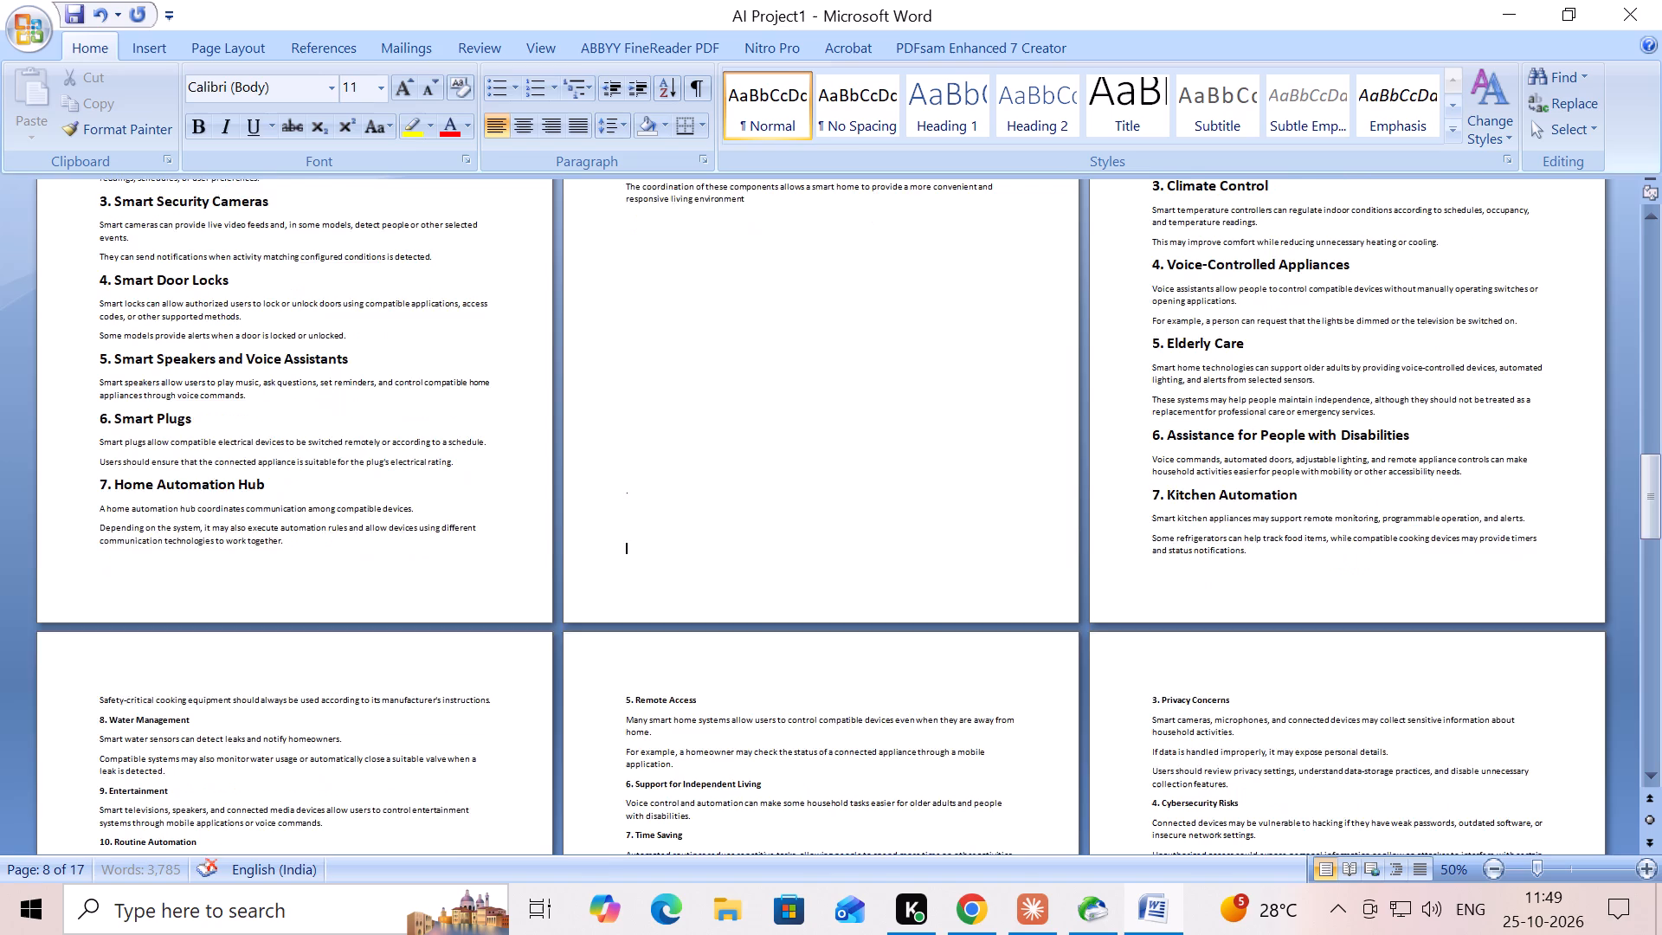
scroll(664, 606, down, 2)
drag(191, 657, 86, 646)
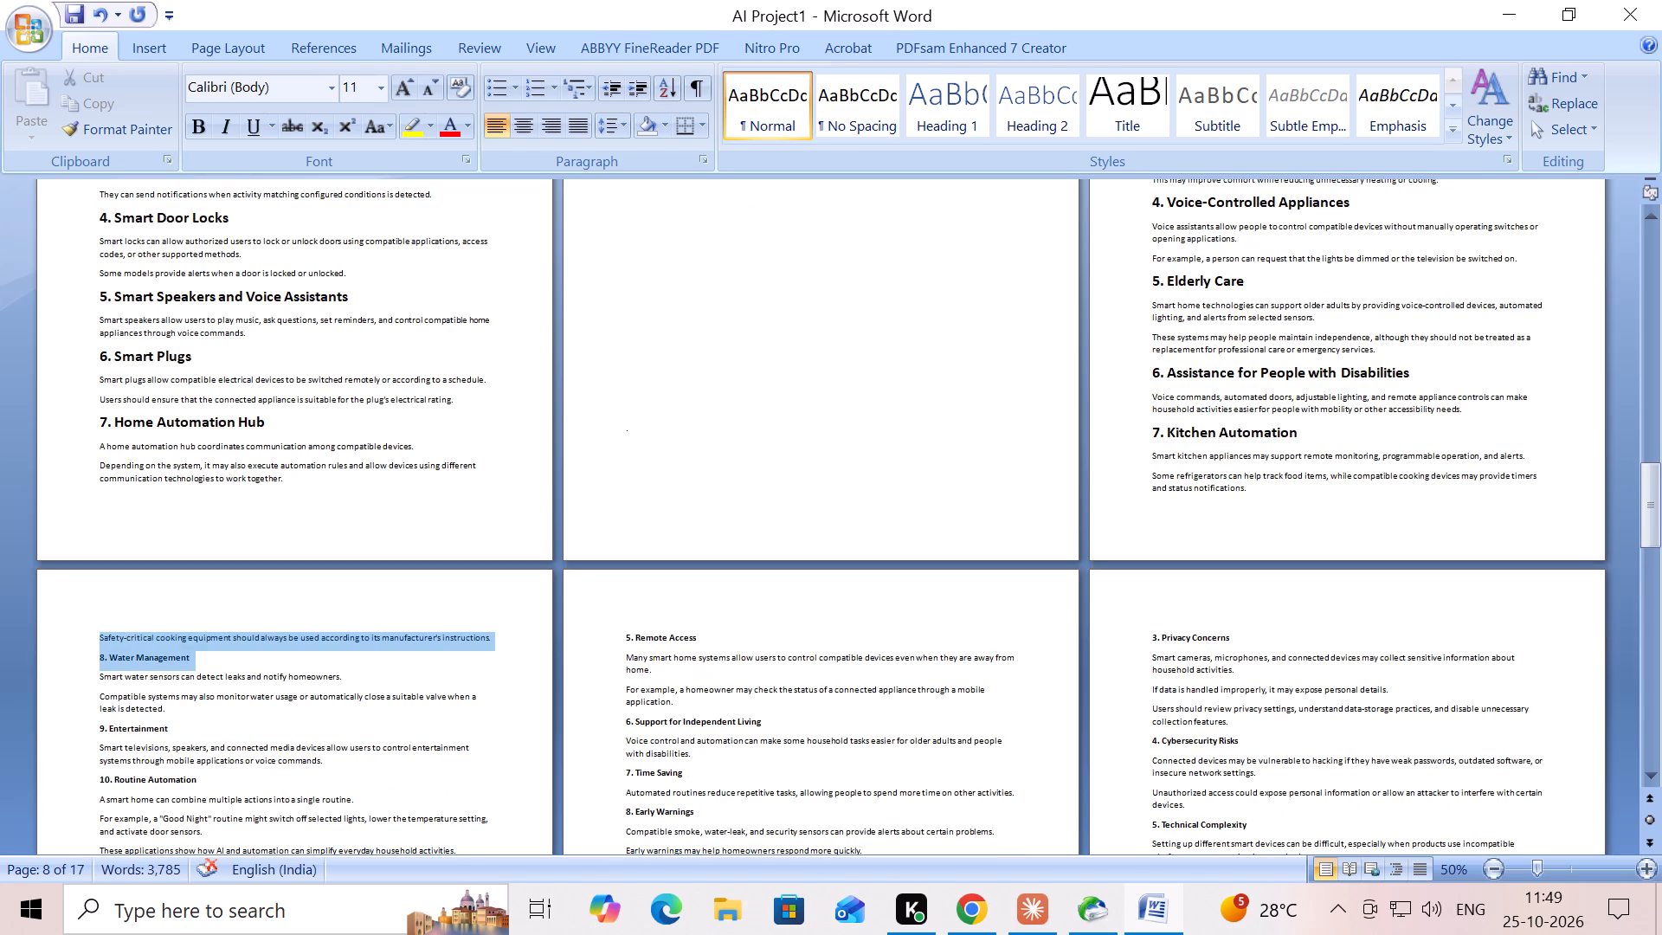
drag(86, 646, 91, 667)
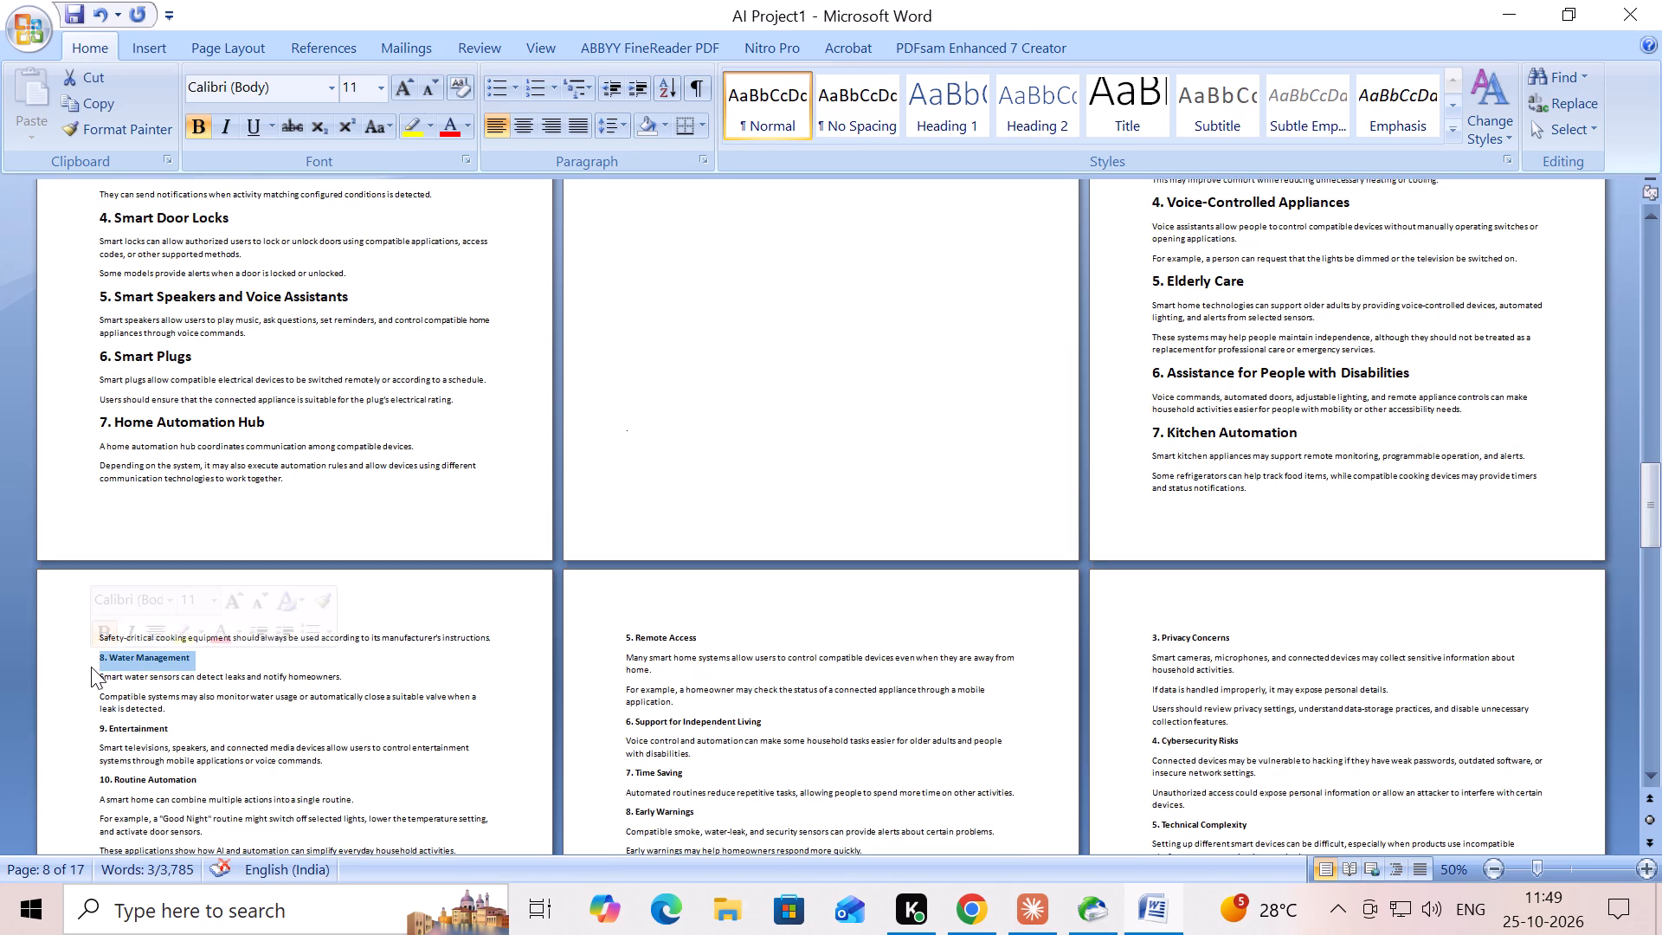
click(382, 98)
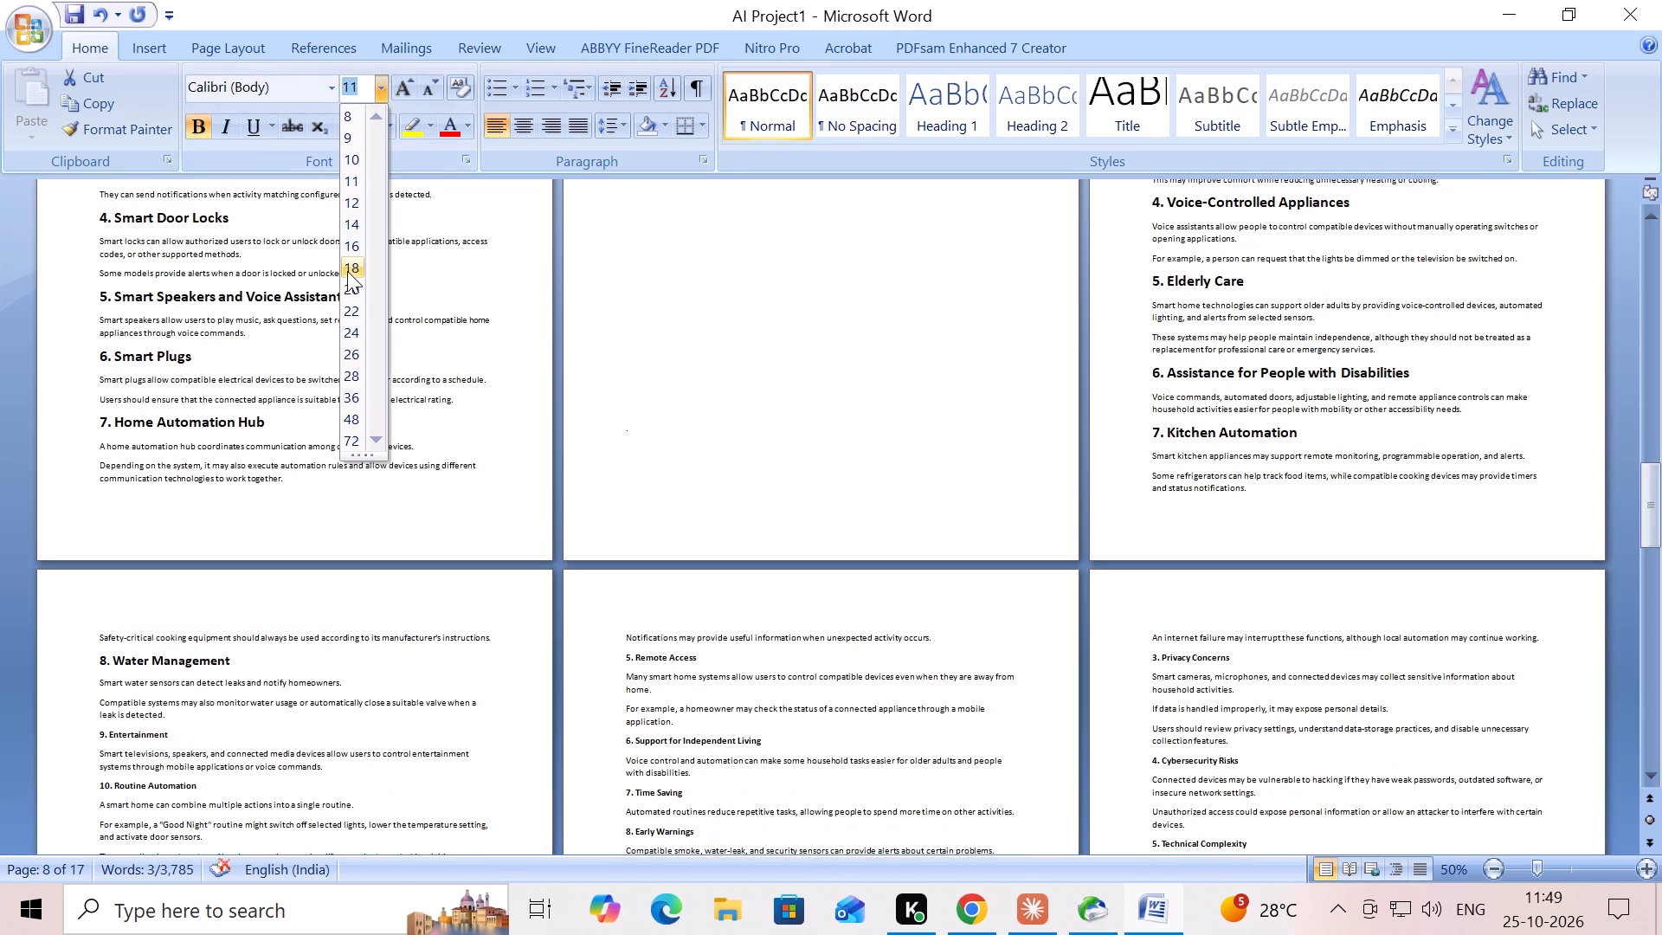
click(351, 266)
Set the "9. Entertainment" subheading in the applications section to font size 18.
scroll(231, 536, down, 3)
drag(208, 635, 199, 638)
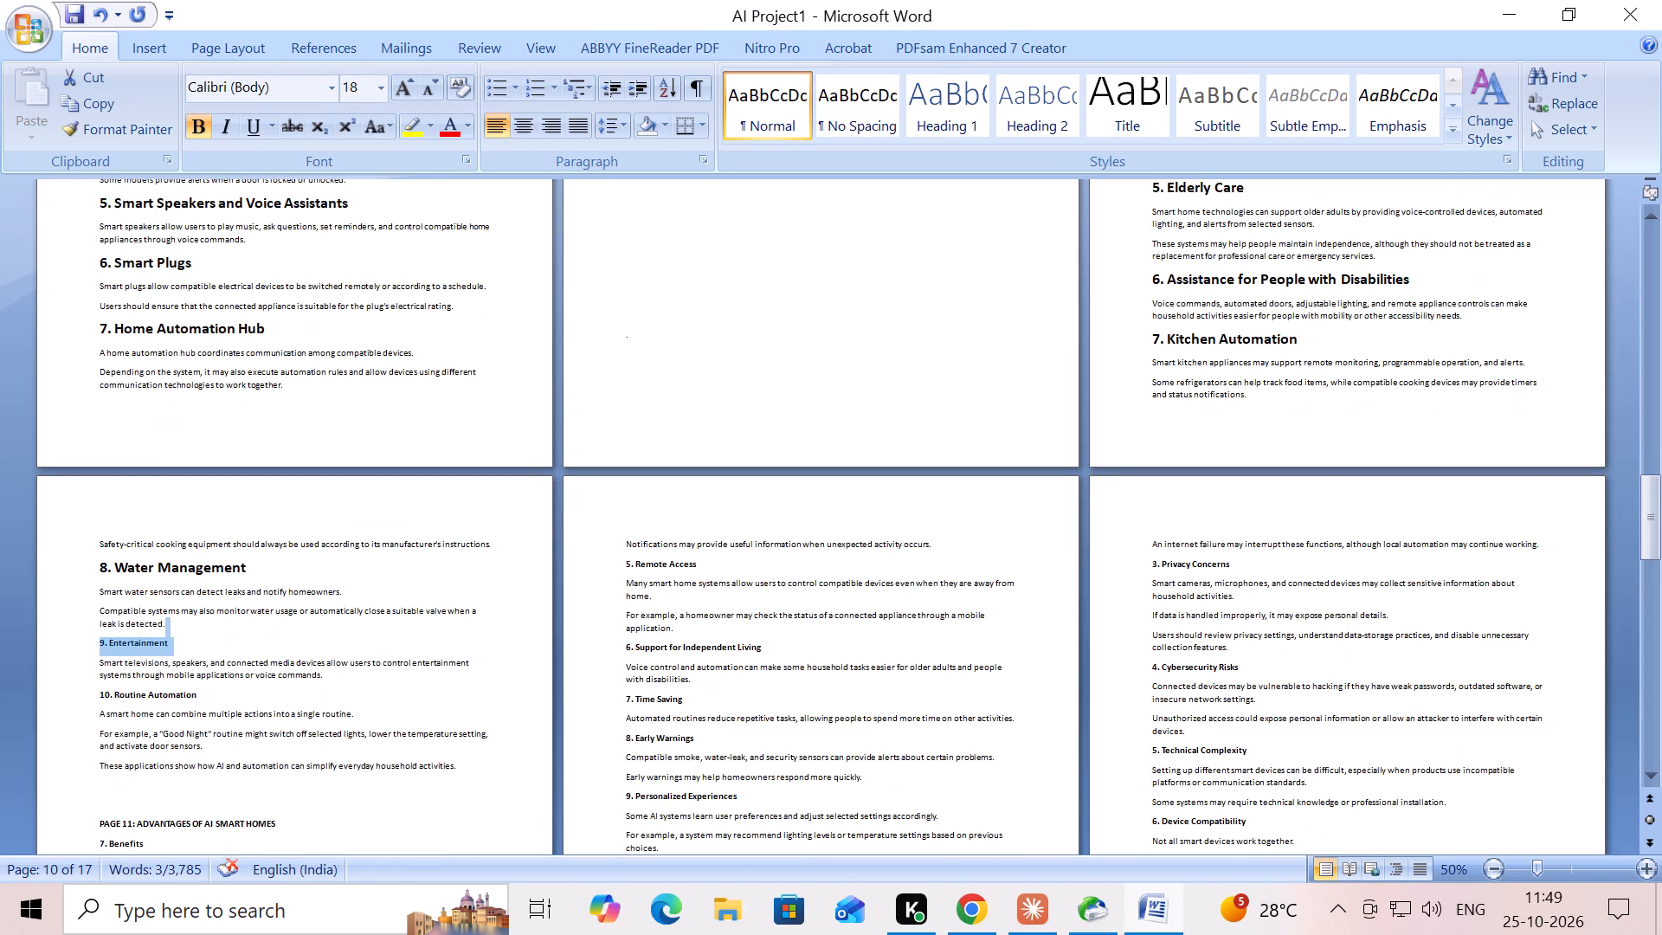
drag(199, 638, 198, 646)
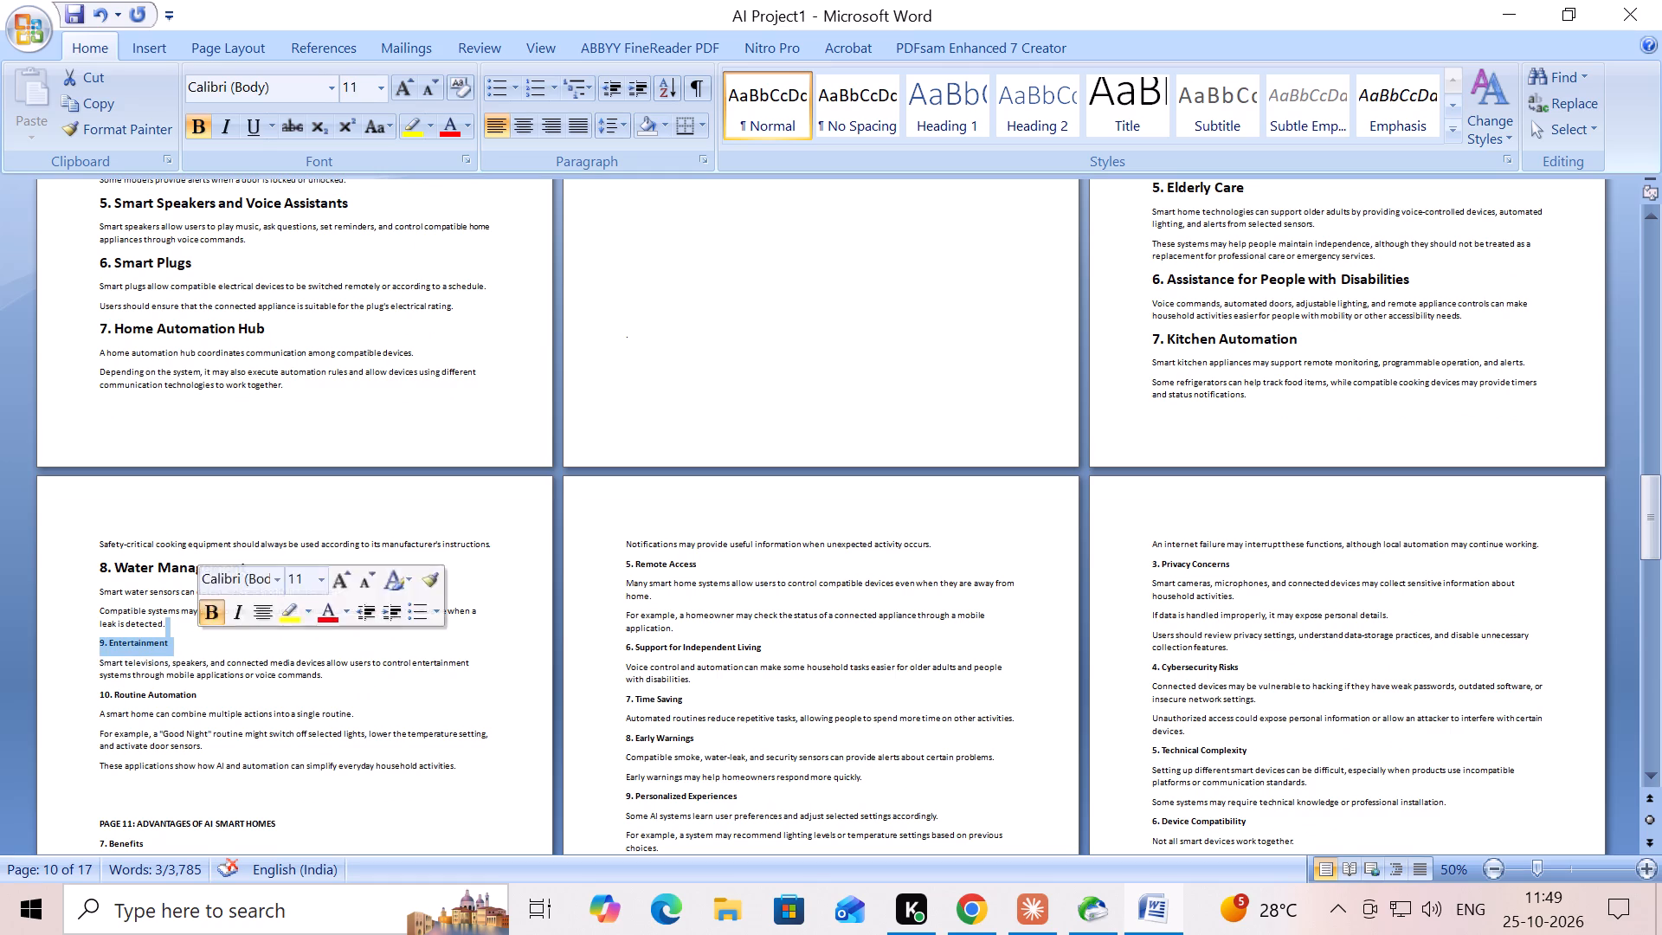
click(383, 91)
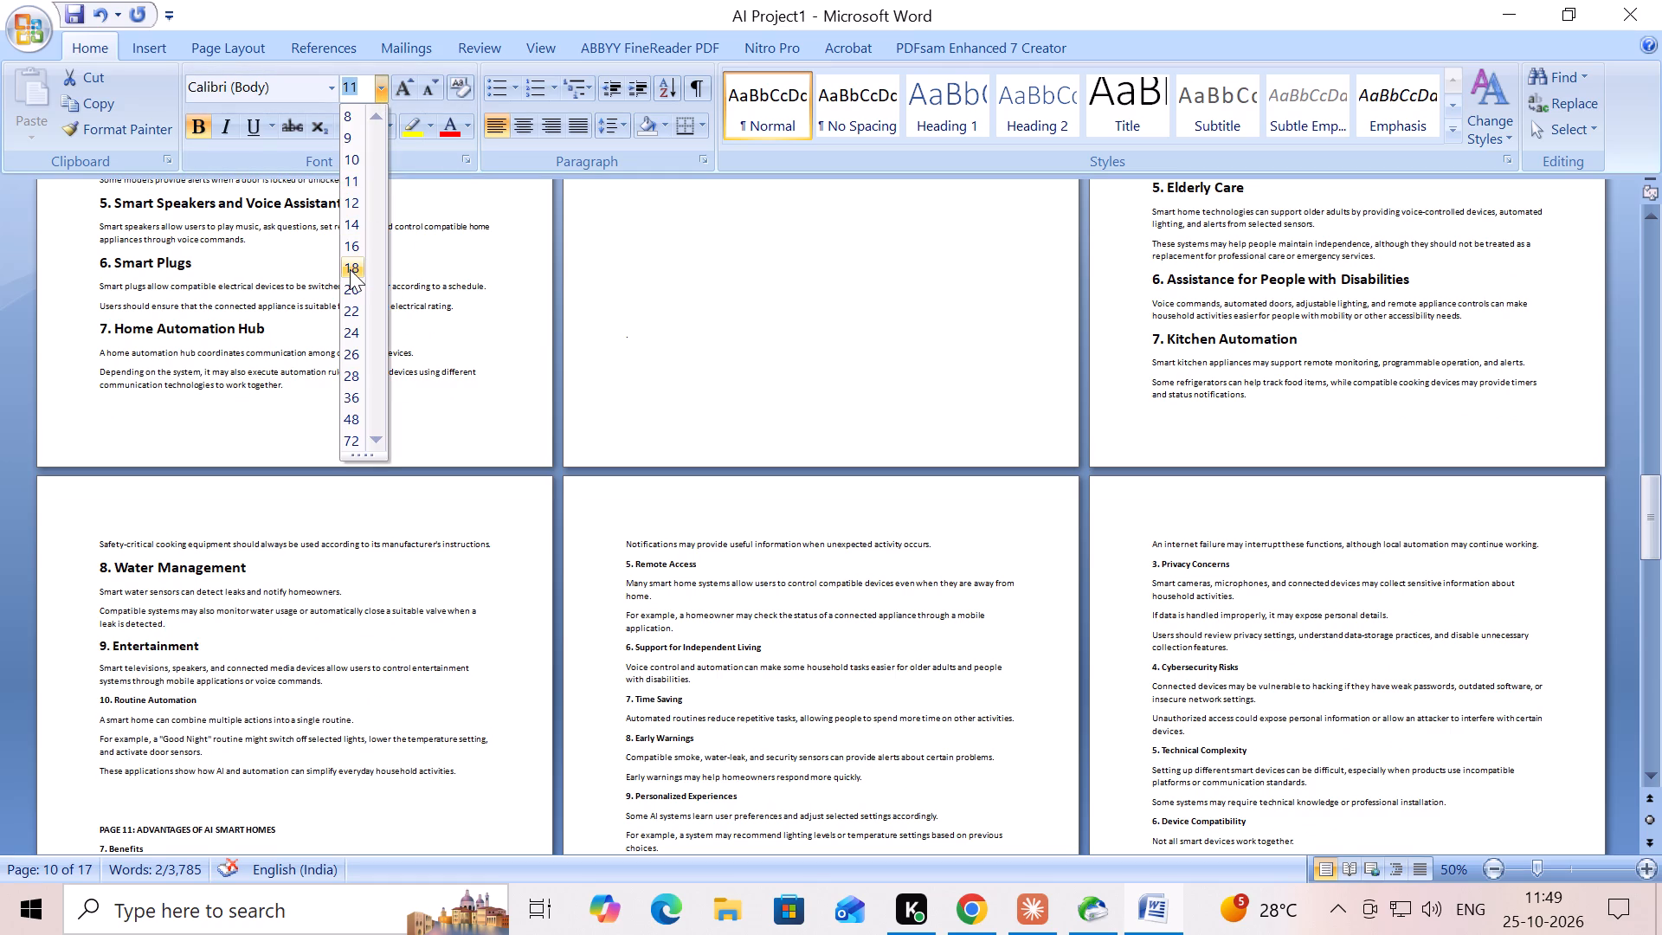
click(351, 270)
Set the "10. Routine Automation" subheading in the applications section to font size 18.
scroll(288, 531, down, 3)
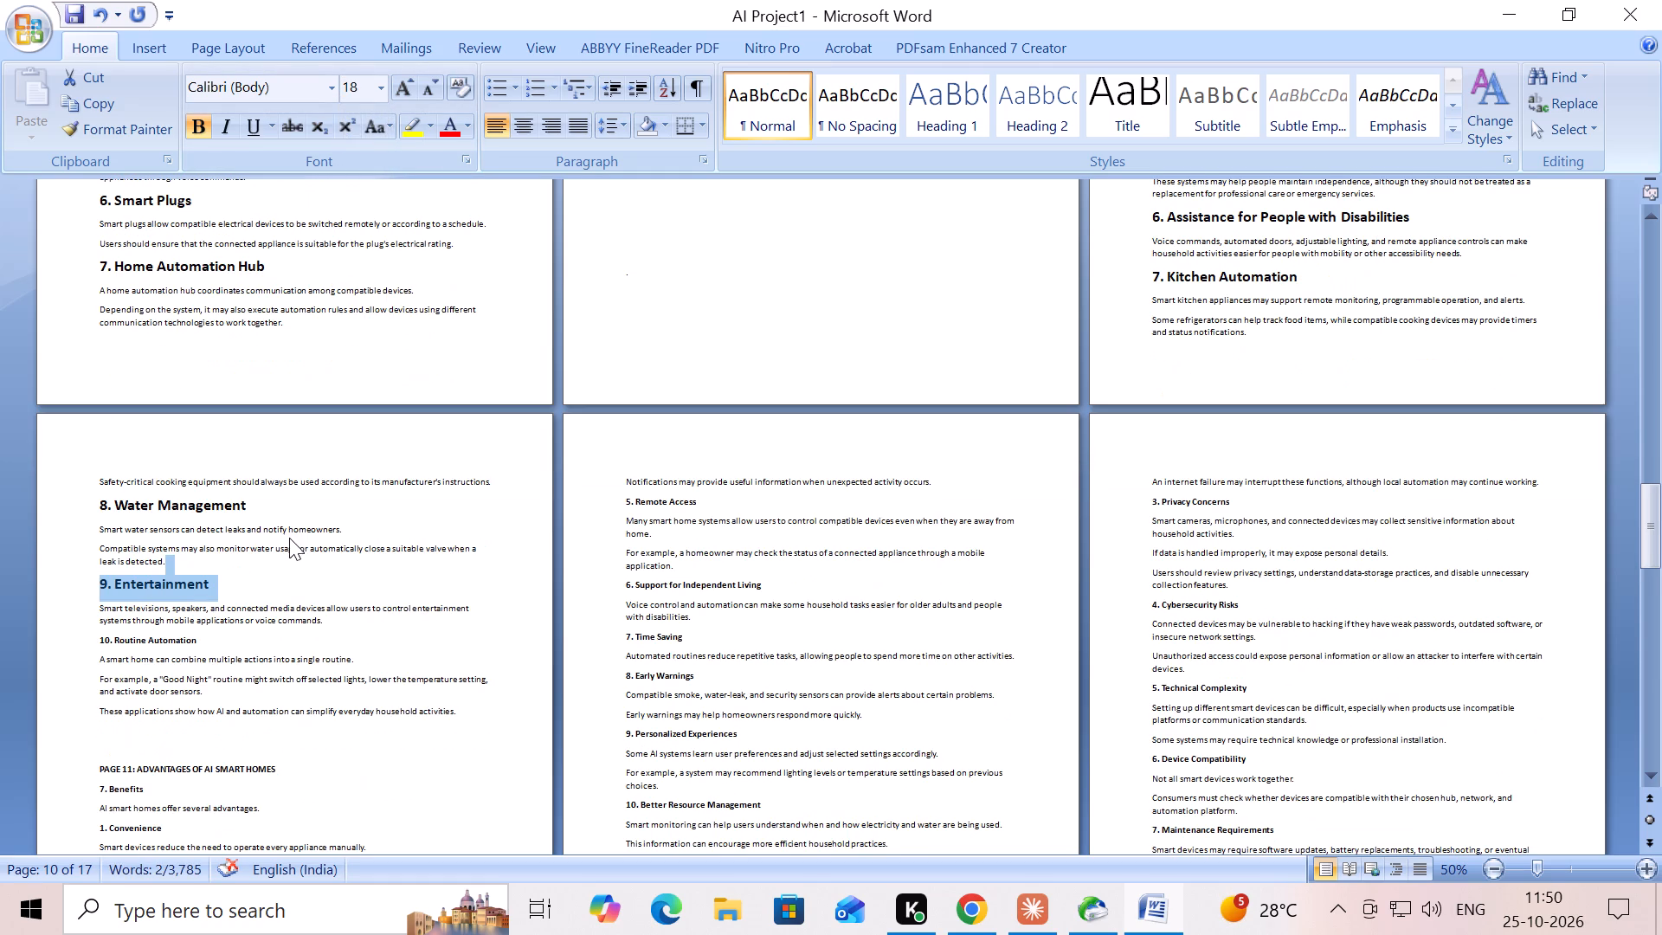
drag(214, 612, 87, 609)
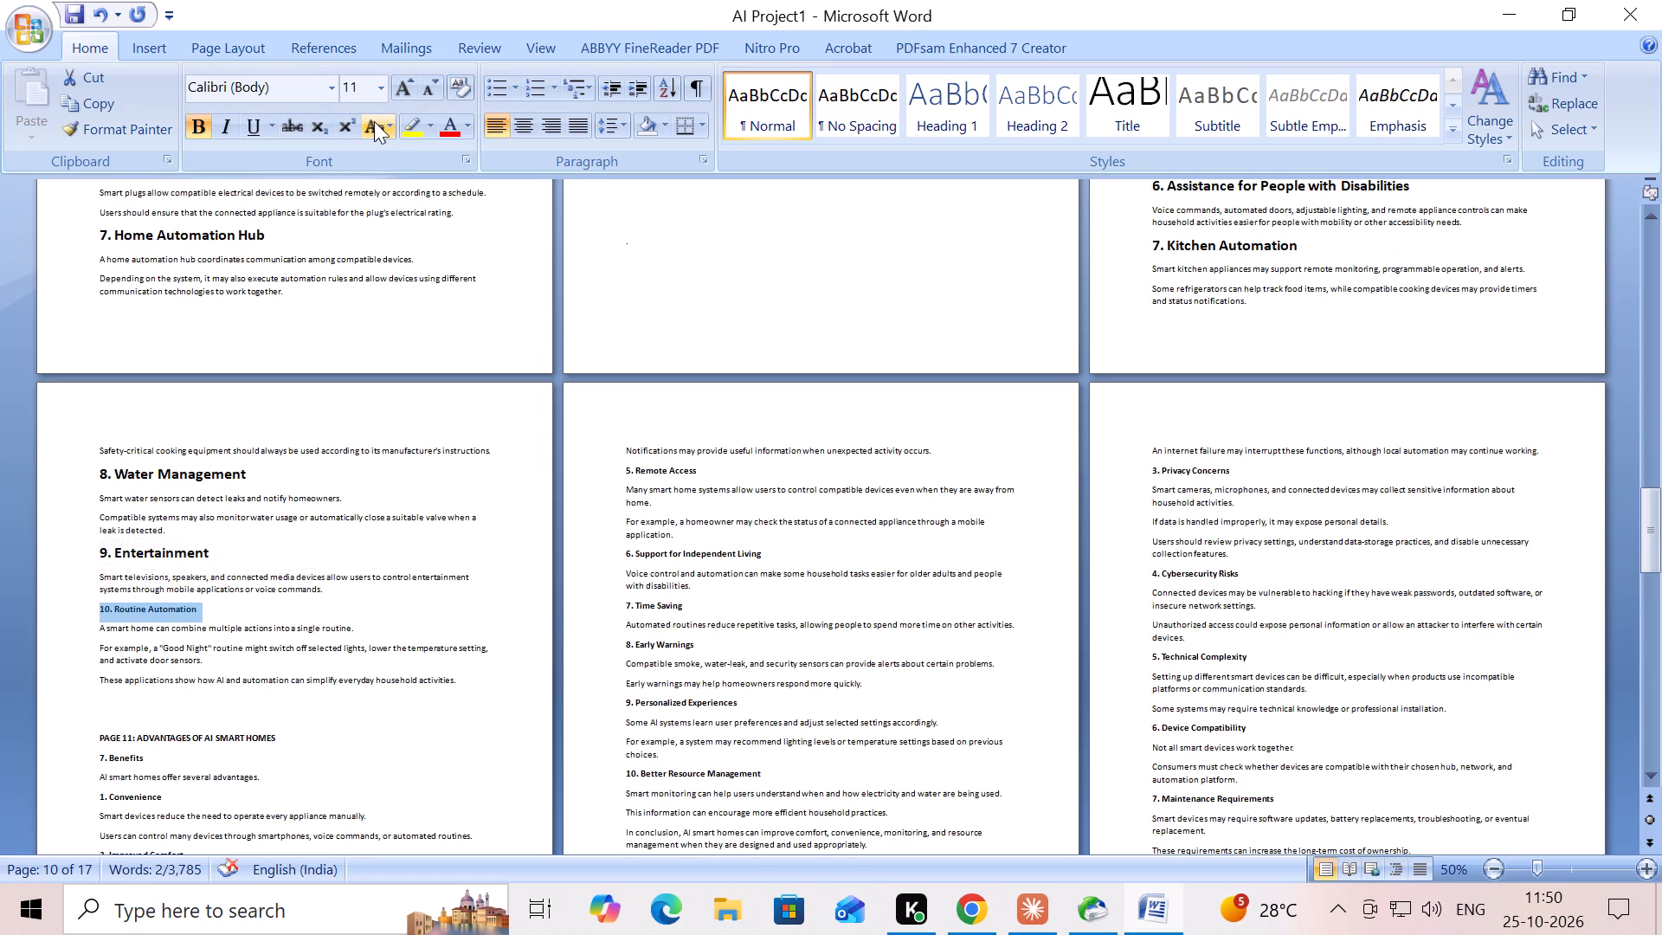
click(375, 95)
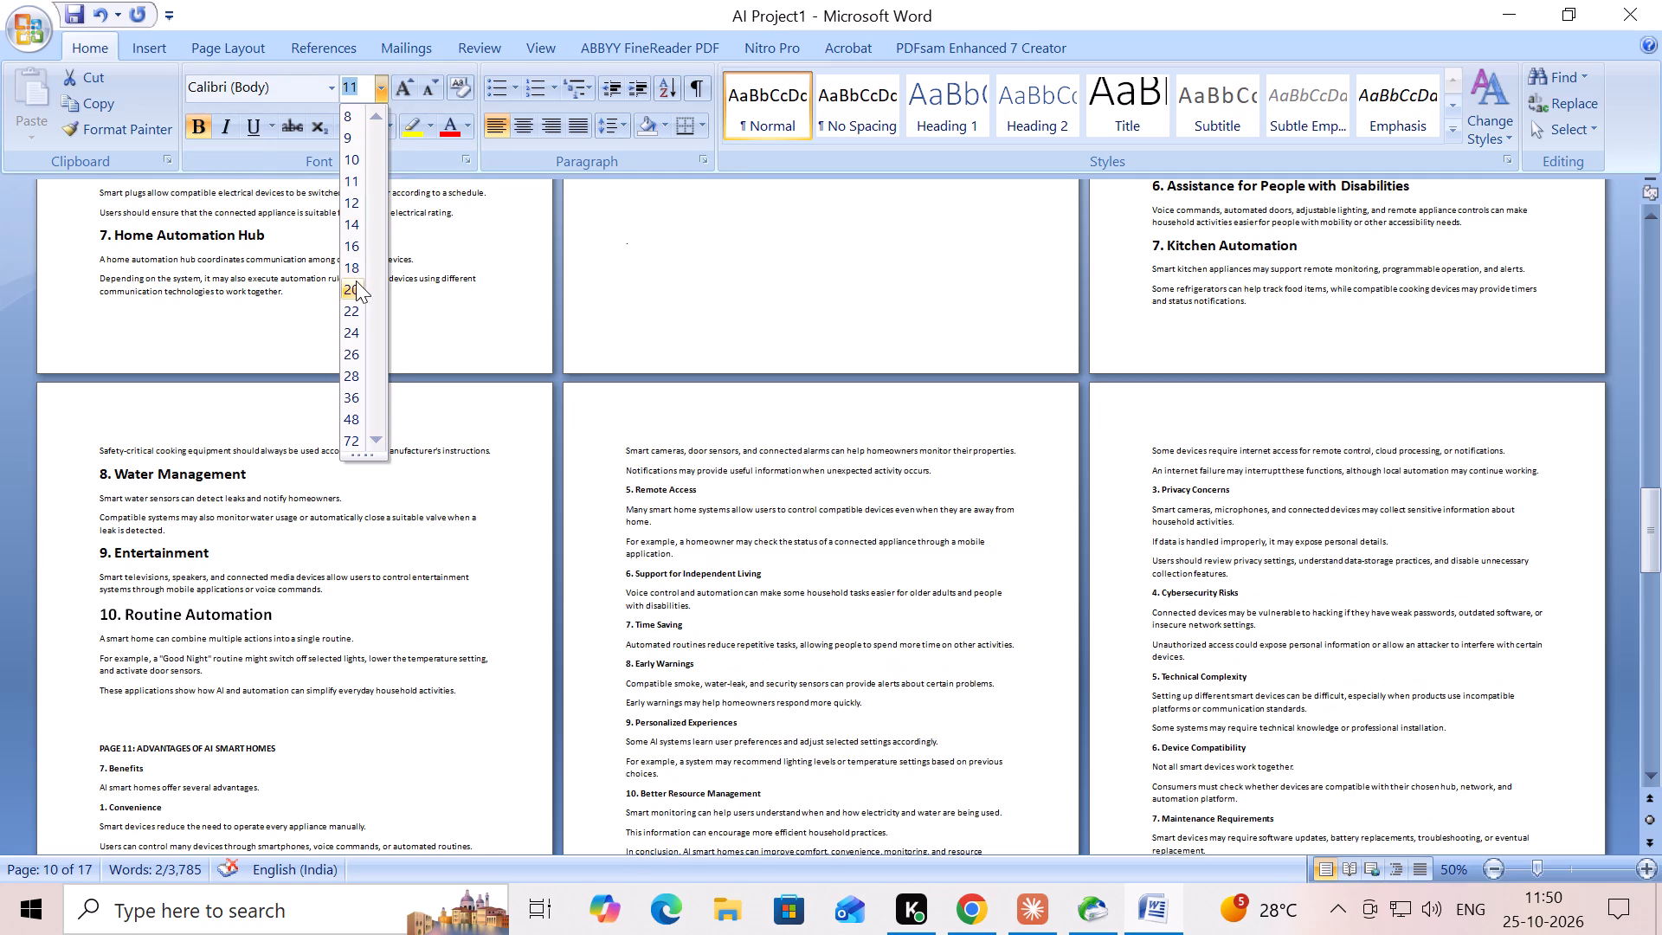
click(351, 272)
Delete the two blank lines above the "PAGE 11: ADVANTAGES OF AI SMART HOMES" line.
scroll(295, 434, down, 3)
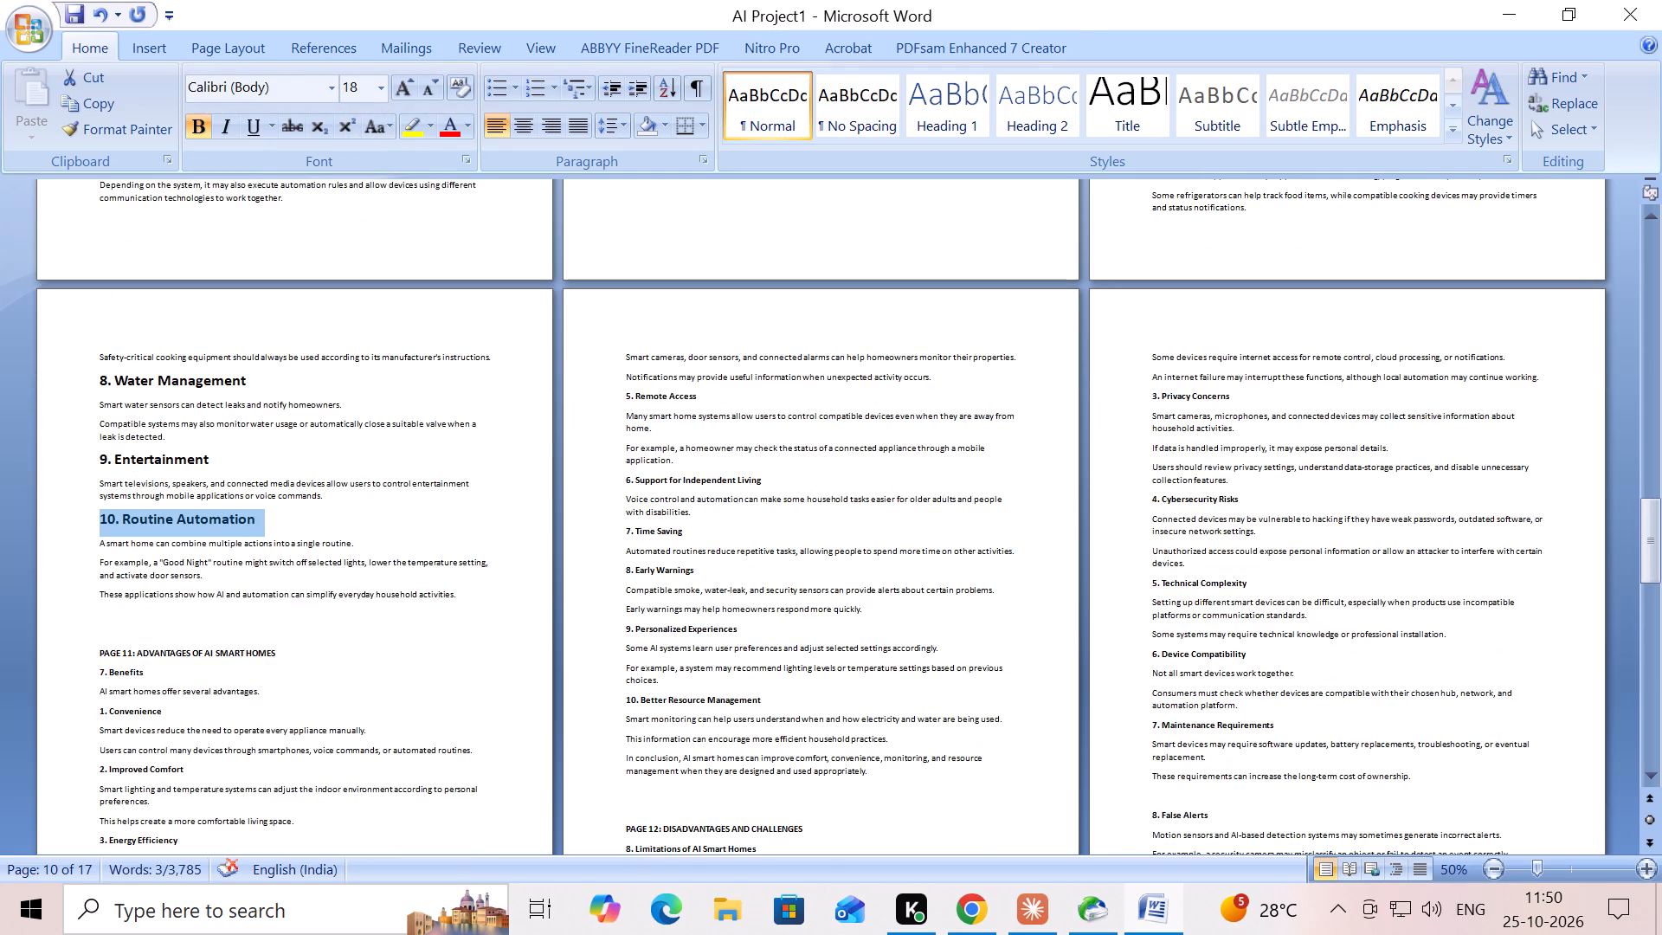
scroll(1010, 34, up, 6)
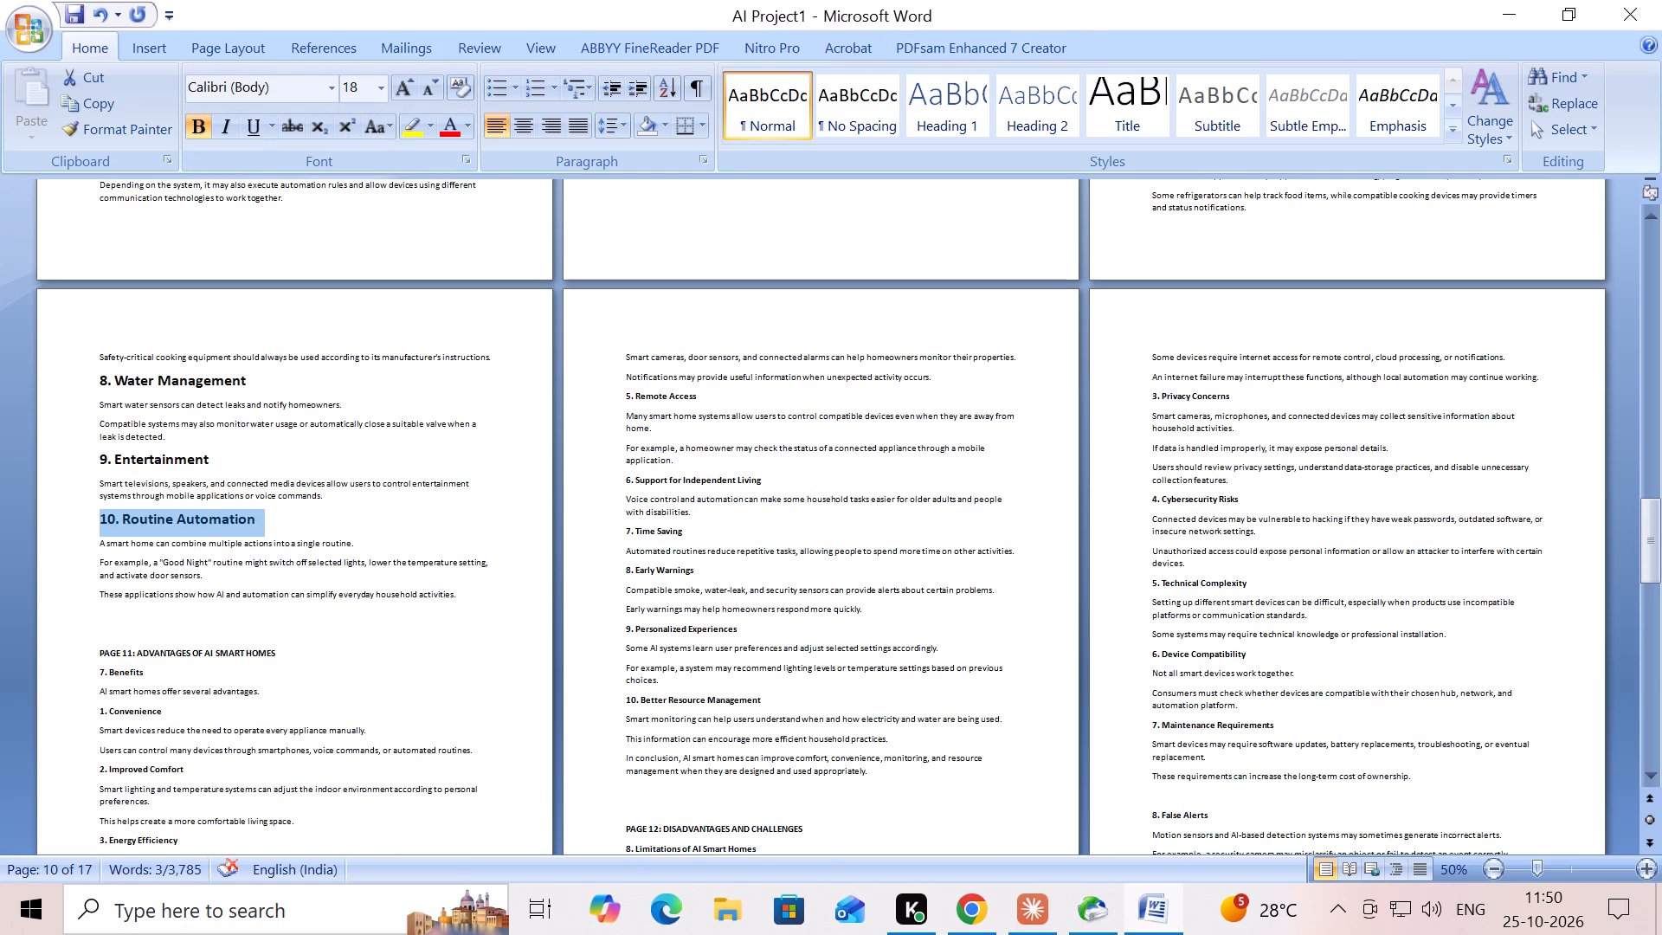
click(117, 633)
key(BackSpace)
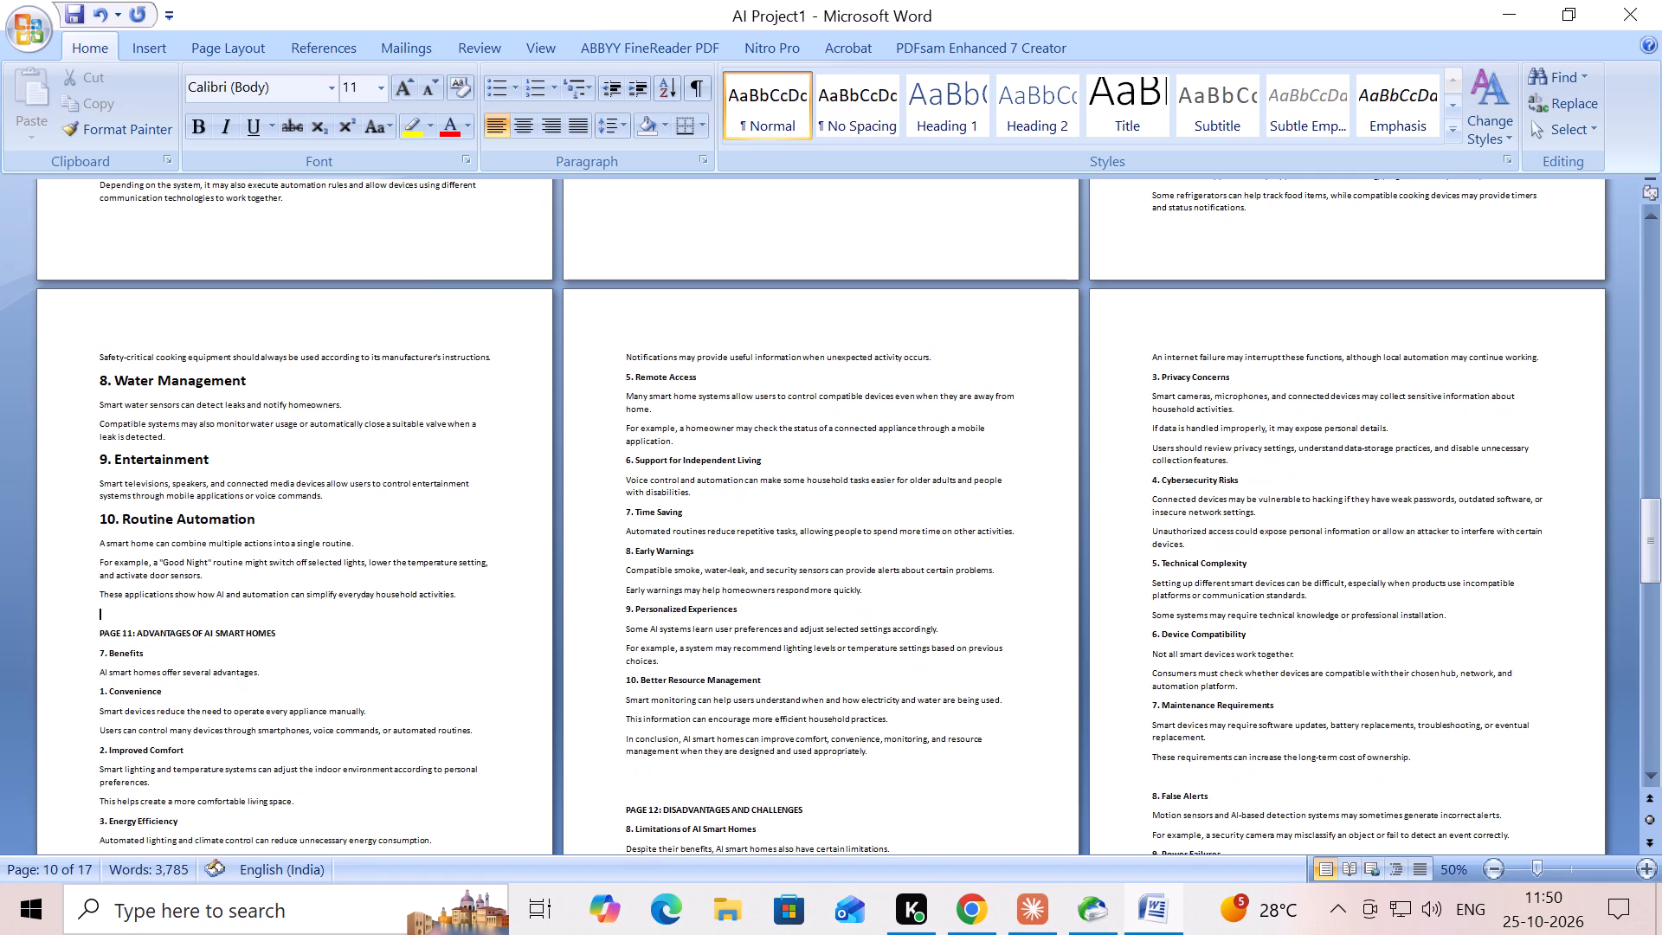
key(BackSpace)
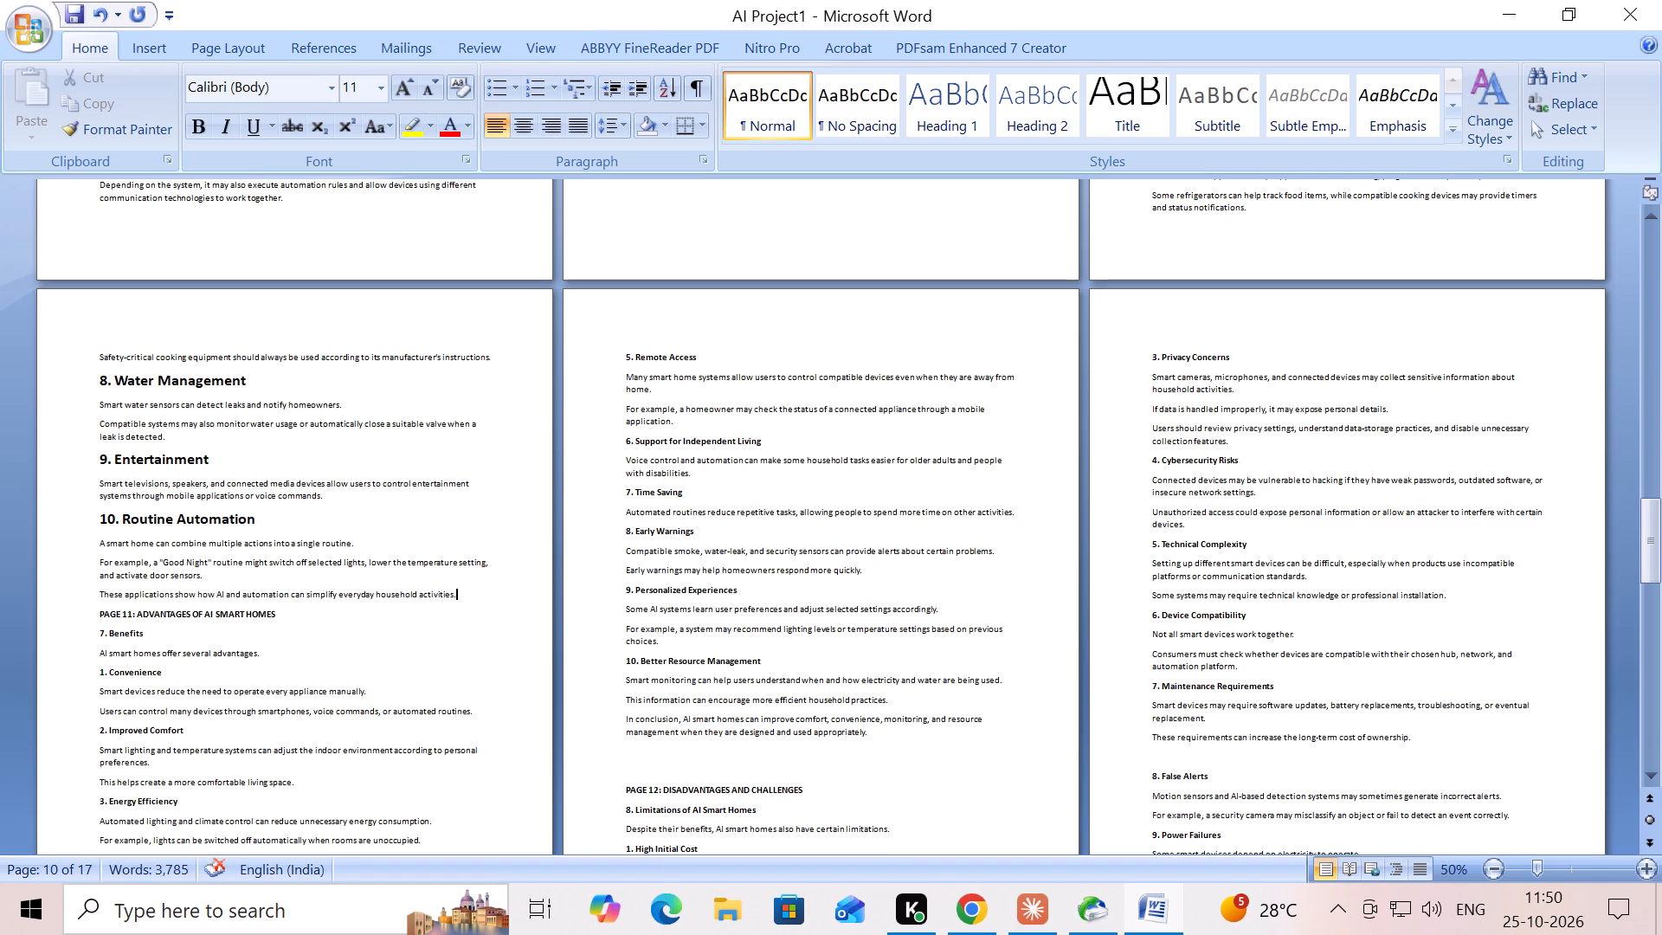
Format the "7. Benefits" main heading as underlined Arial Black at font size 24.
drag(156, 637, 47, 632)
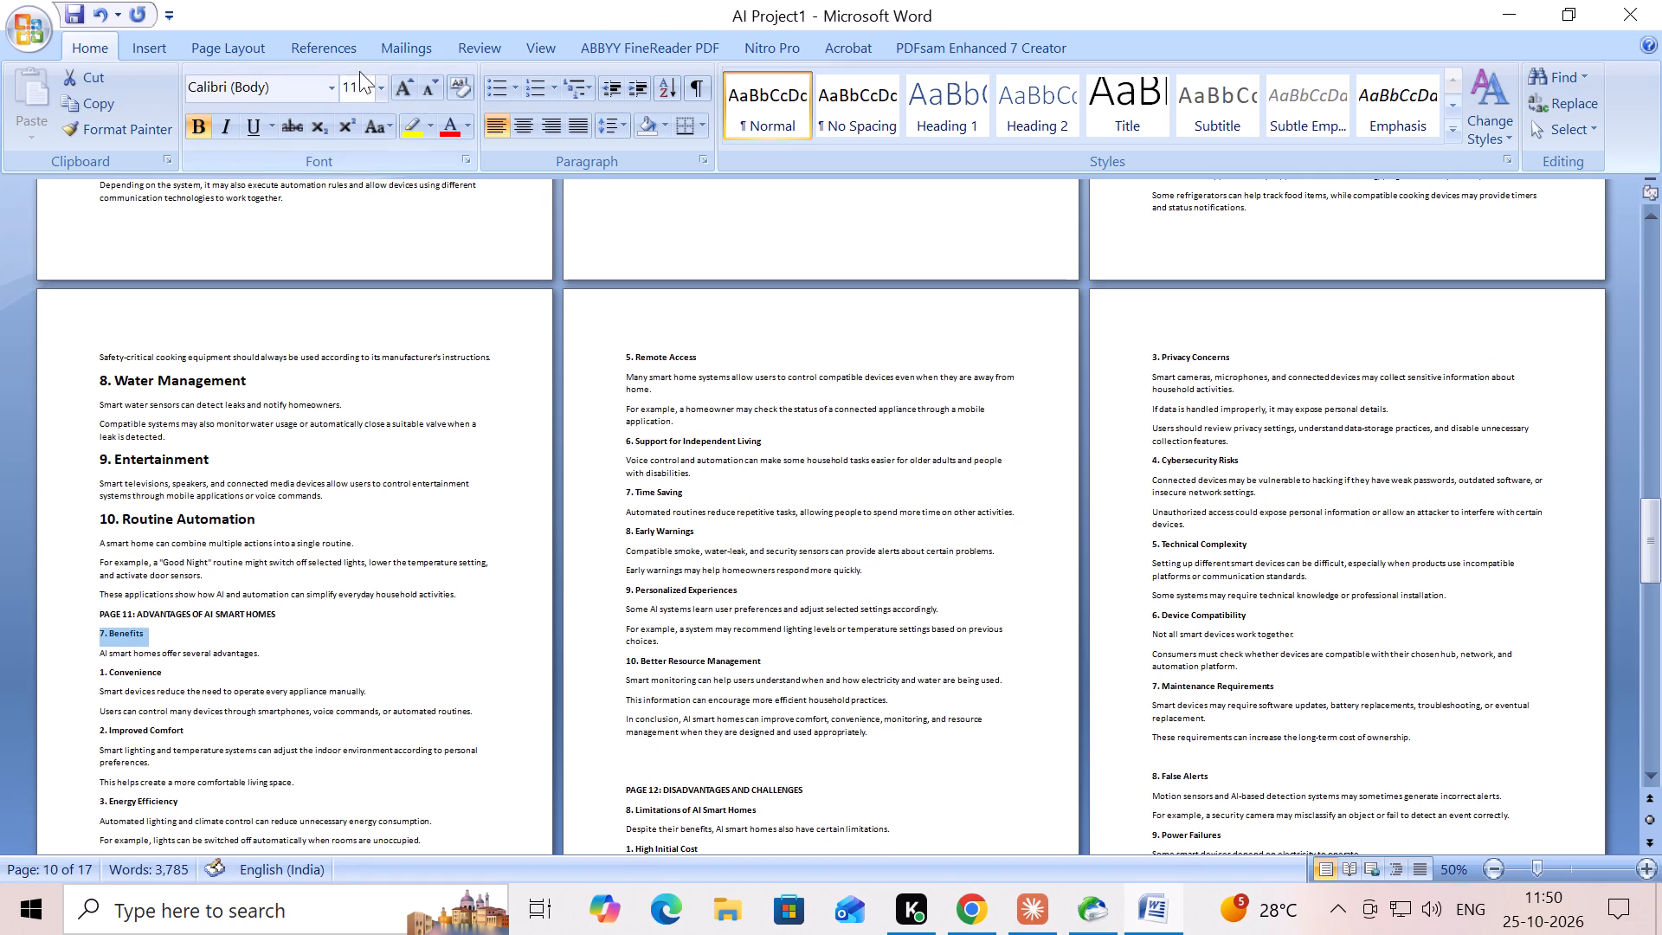
click(384, 91)
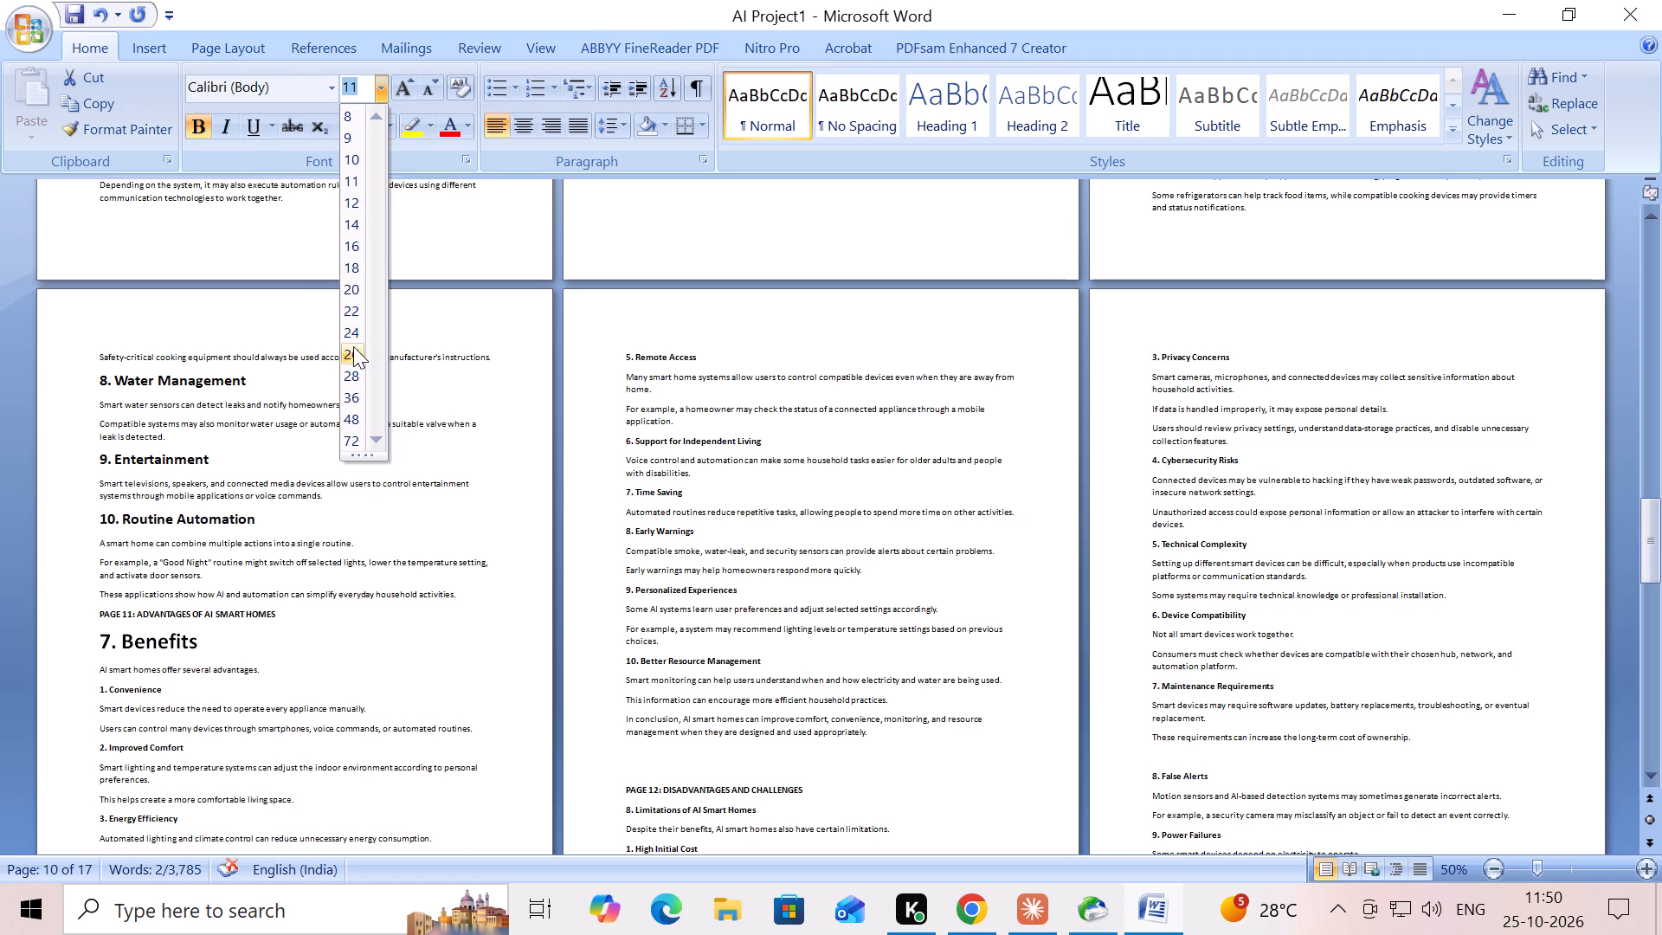
click(352, 327)
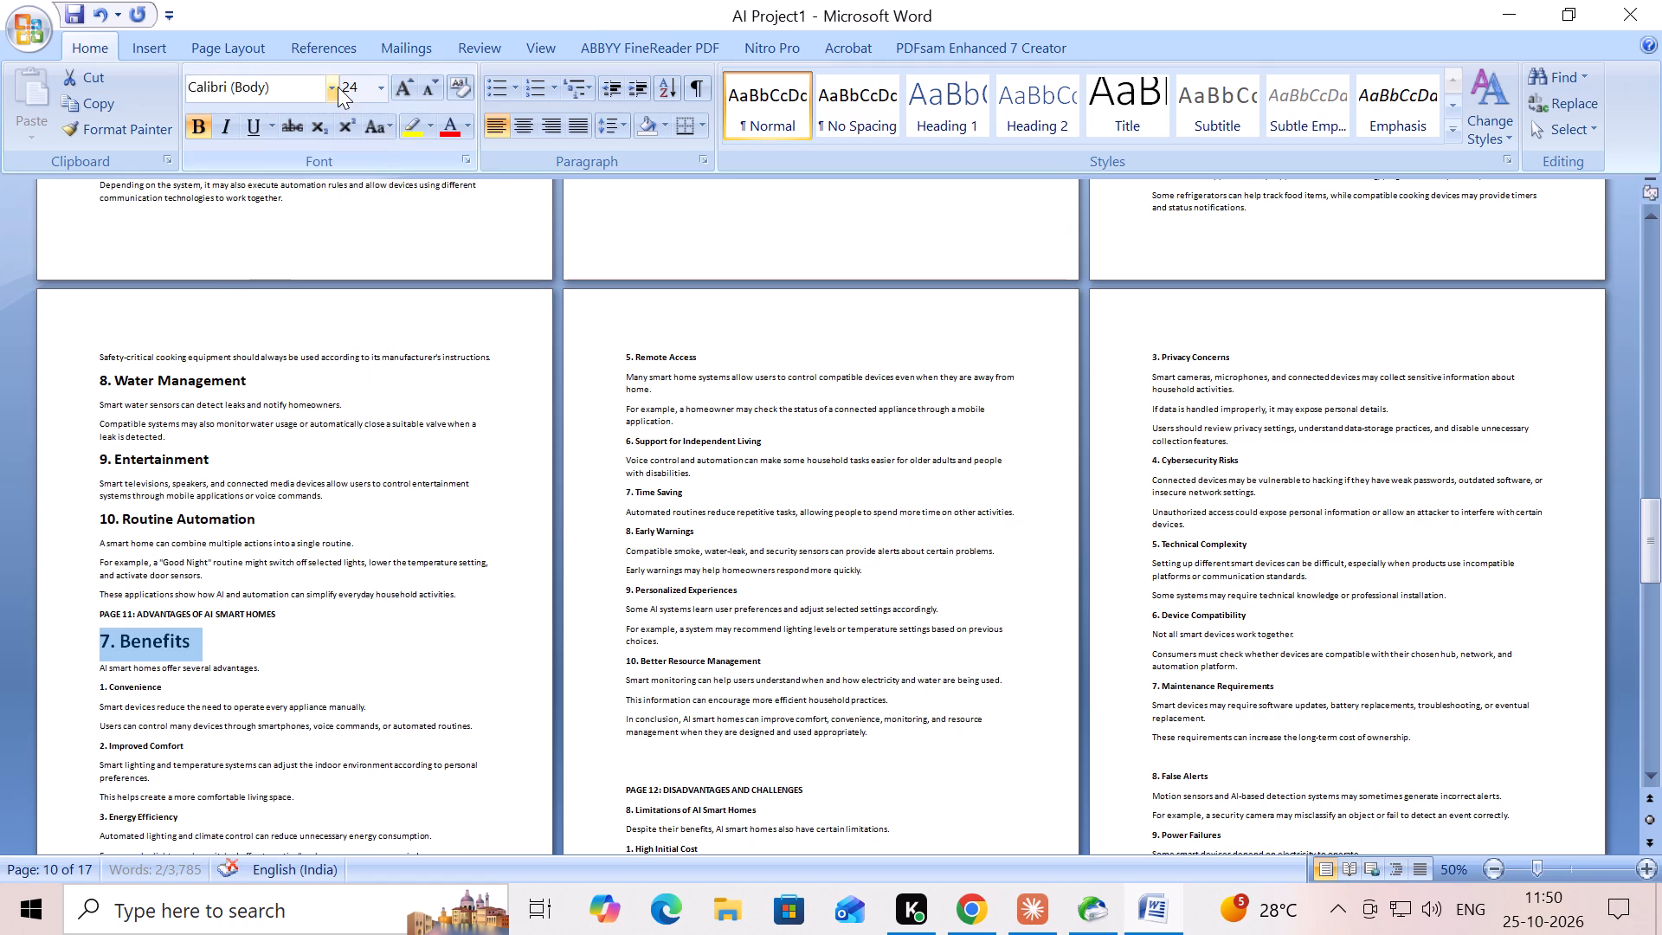
click(338, 95)
click(294, 230)
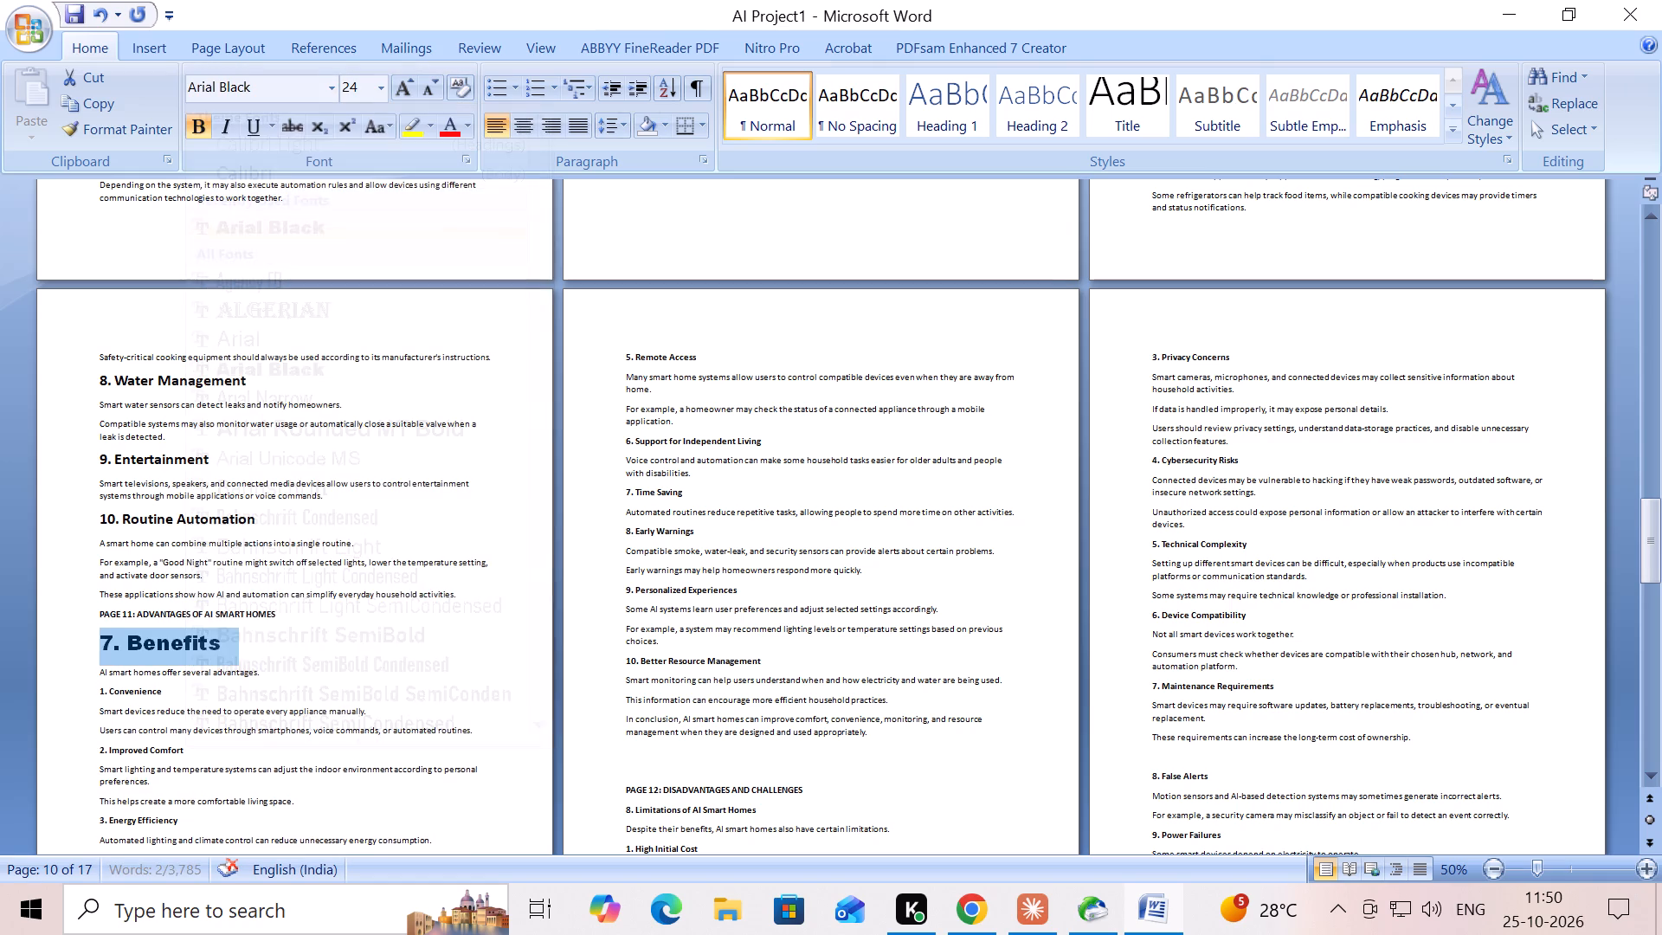
click(254, 126)
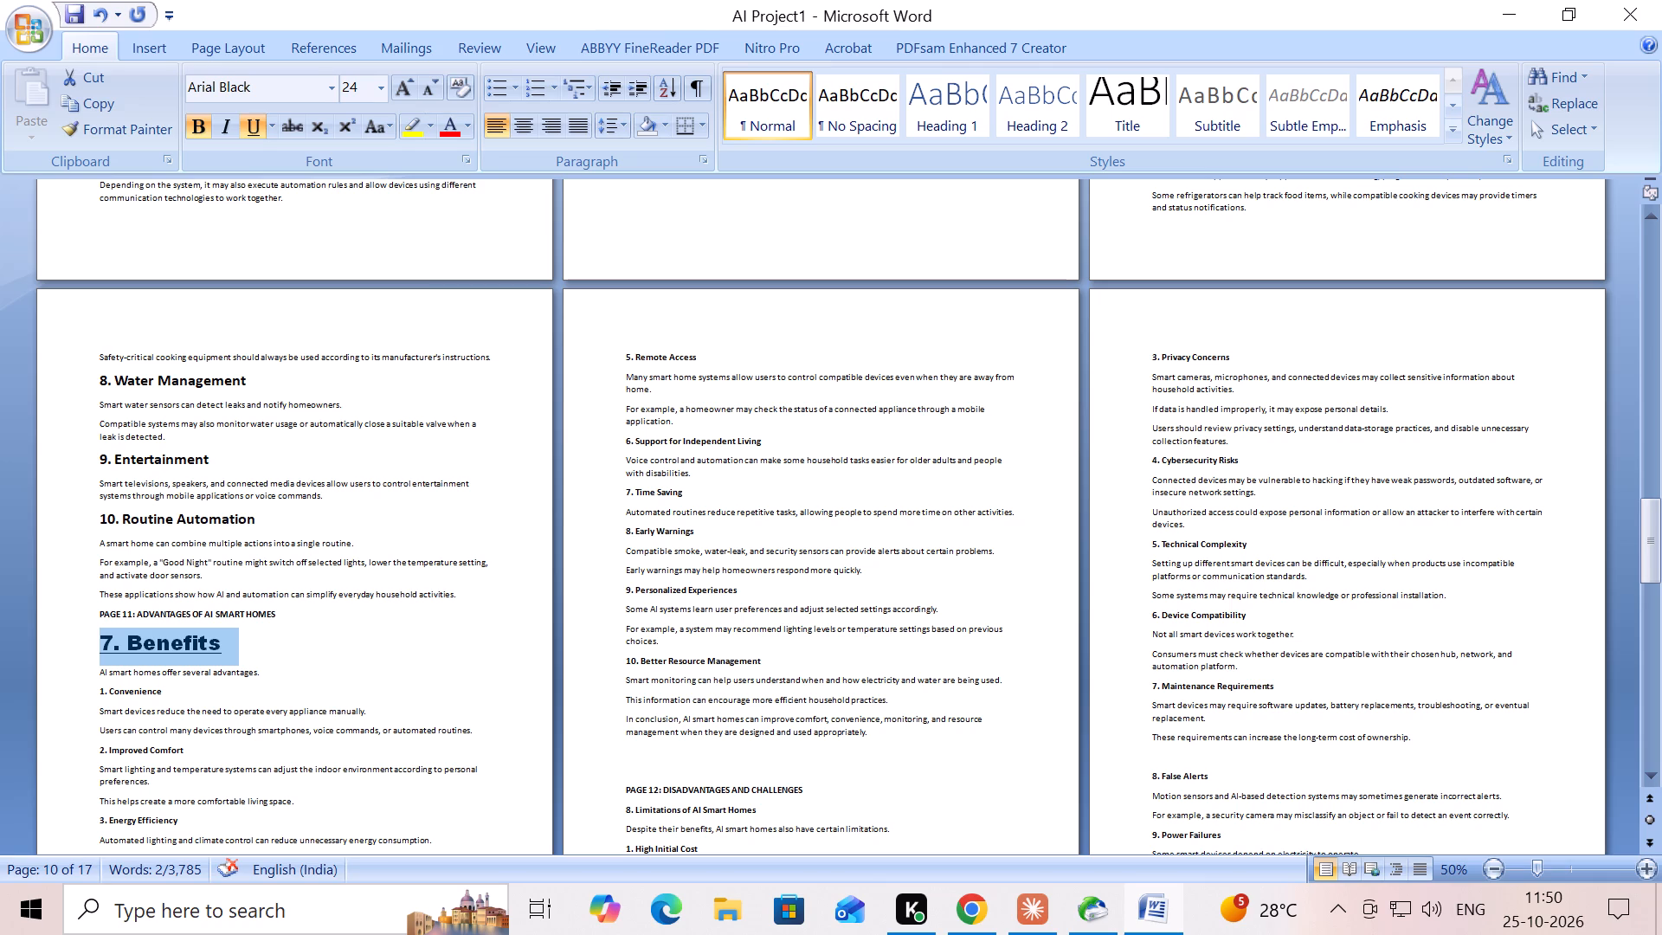
Set the "1. Convenience" subheading in the benefits section to font size 18.
scroll(194, 583, down, 2)
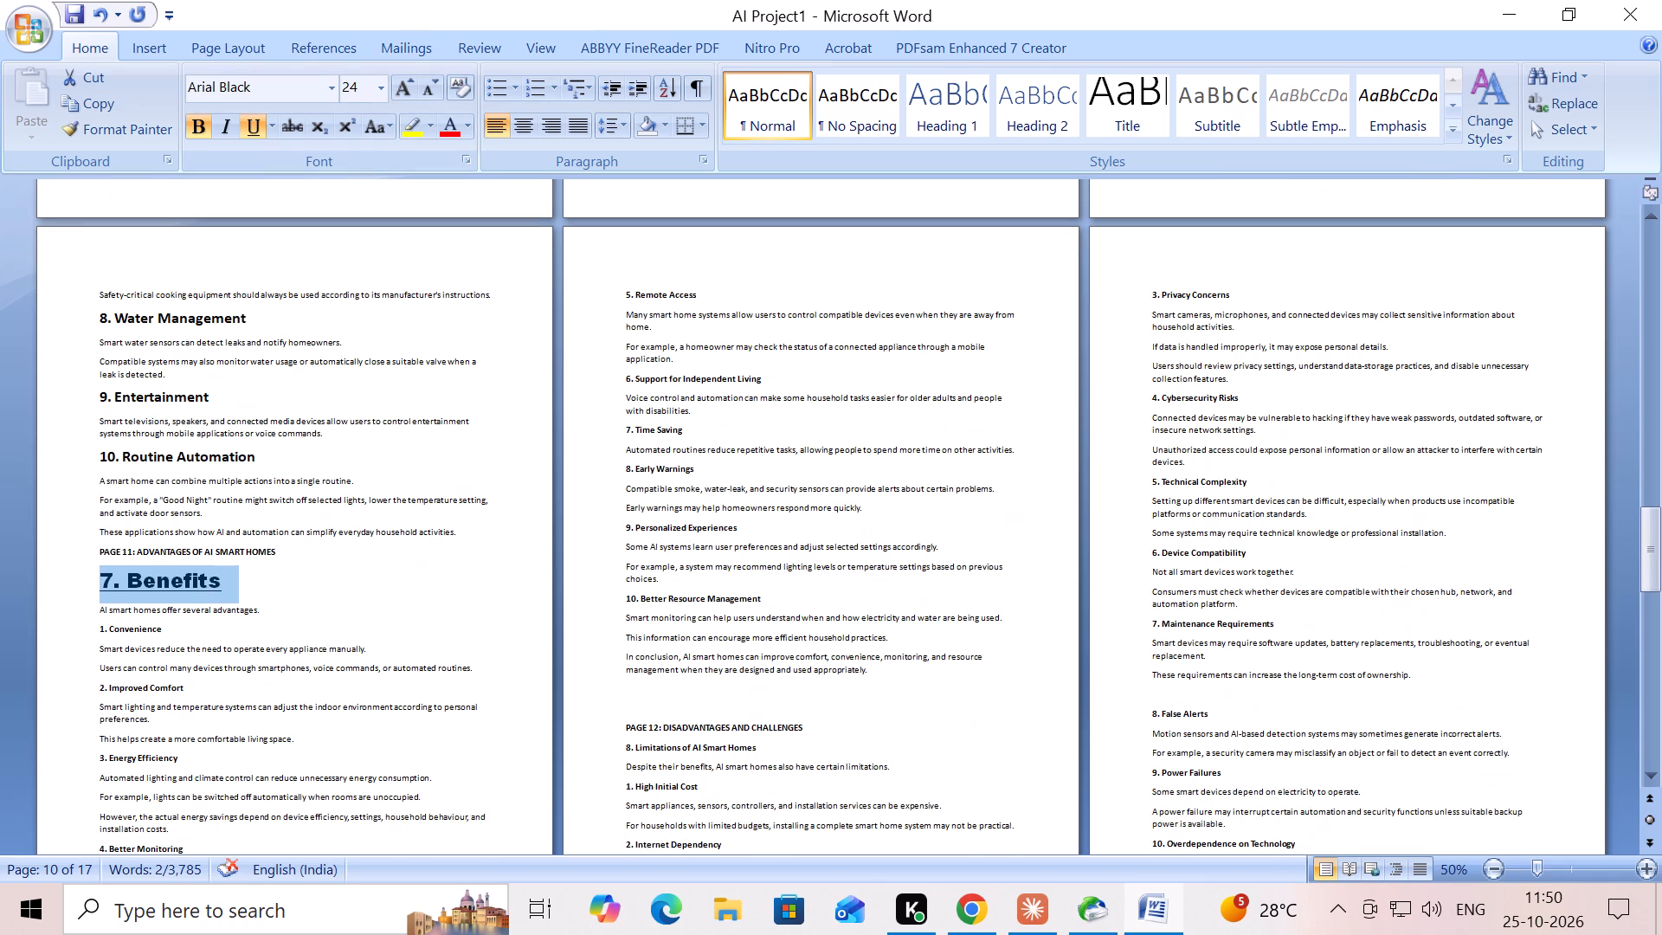
scroll(251, 574, down, 1)
drag(171, 596, 156, 610)
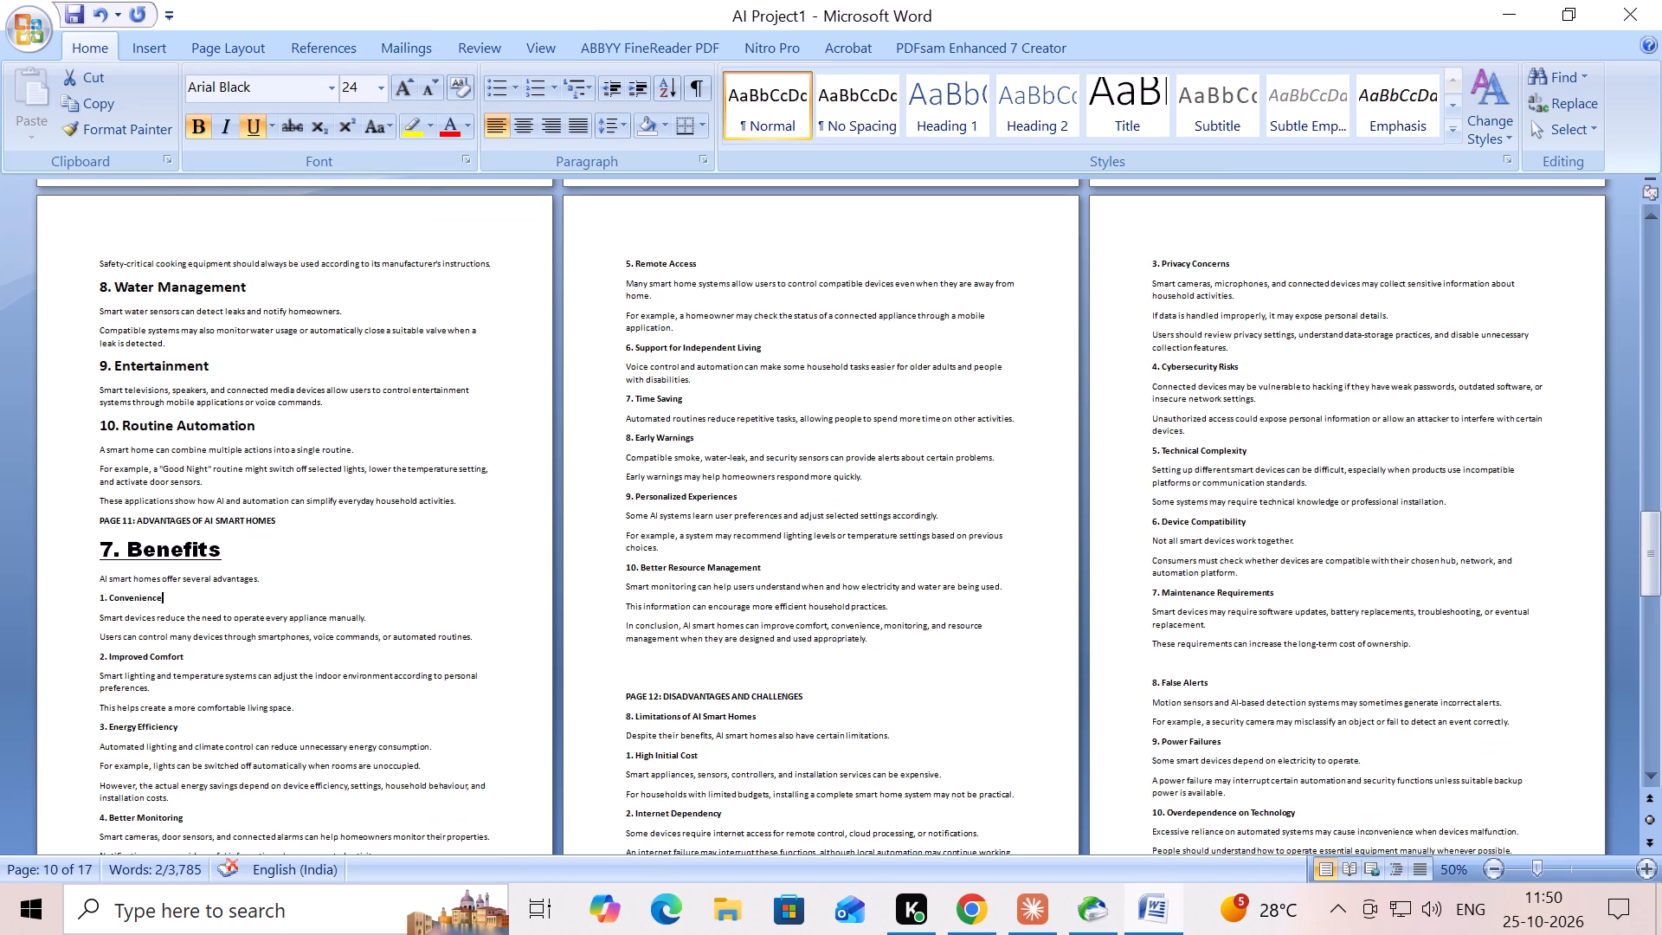
drag(156, 610, 81, 597)
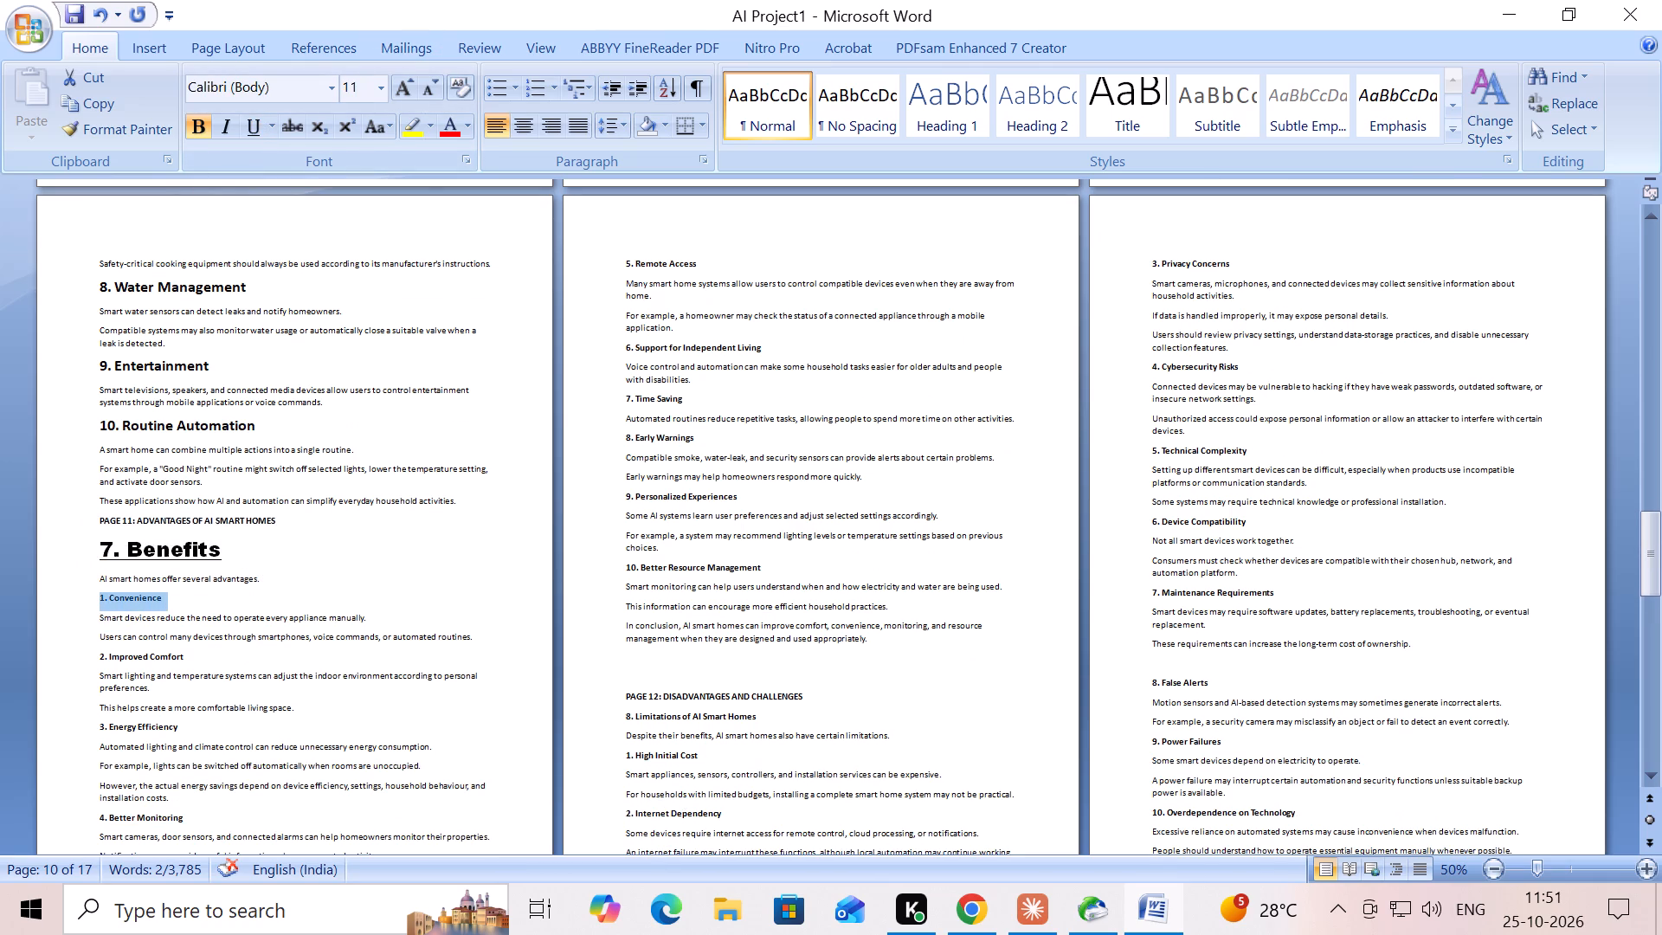
click(388, 92)
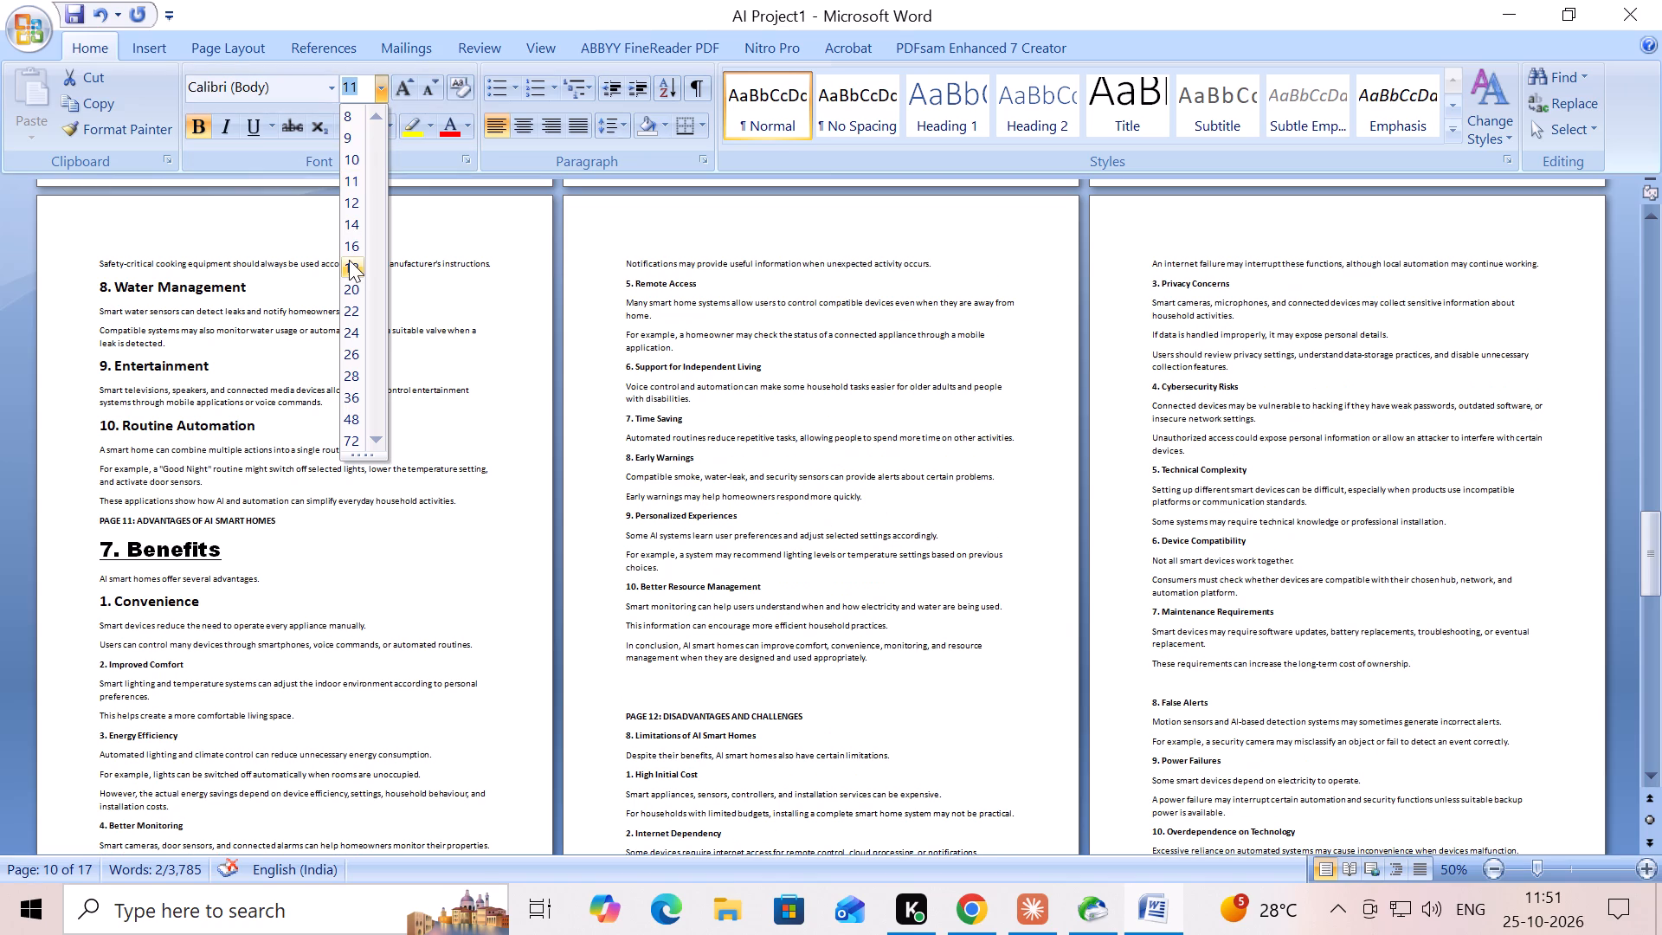
click(349, 260)
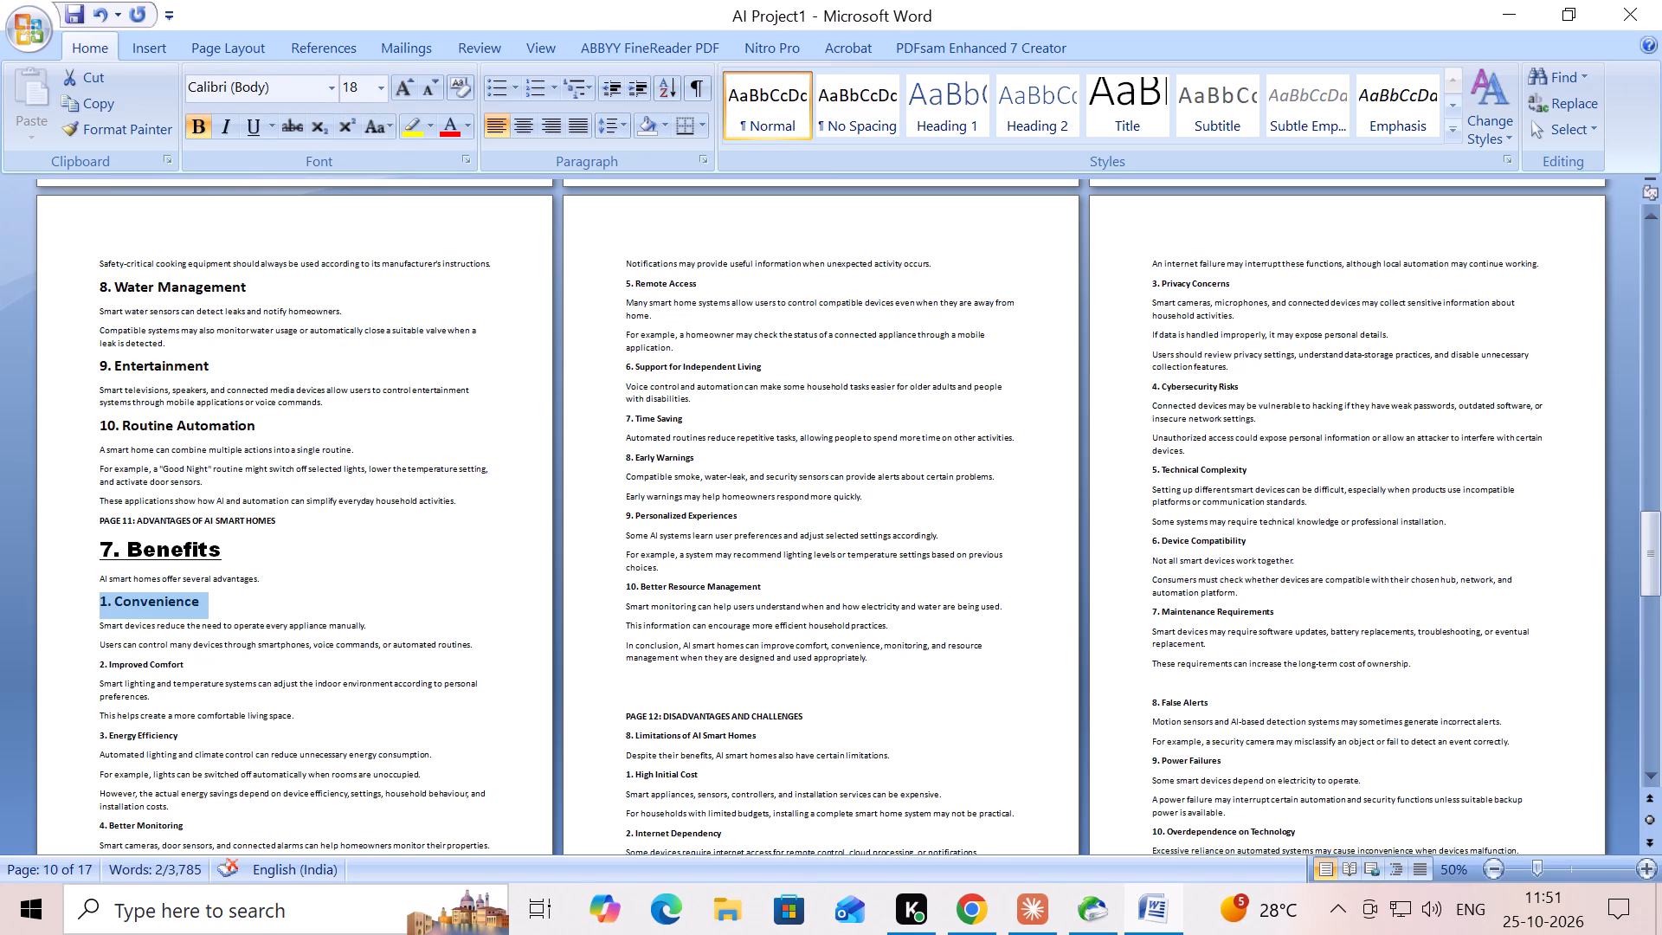
Set the "2. Improved Comfort" subheading in the benefits section to font size 18.
drag(211, 665, 92, 665)
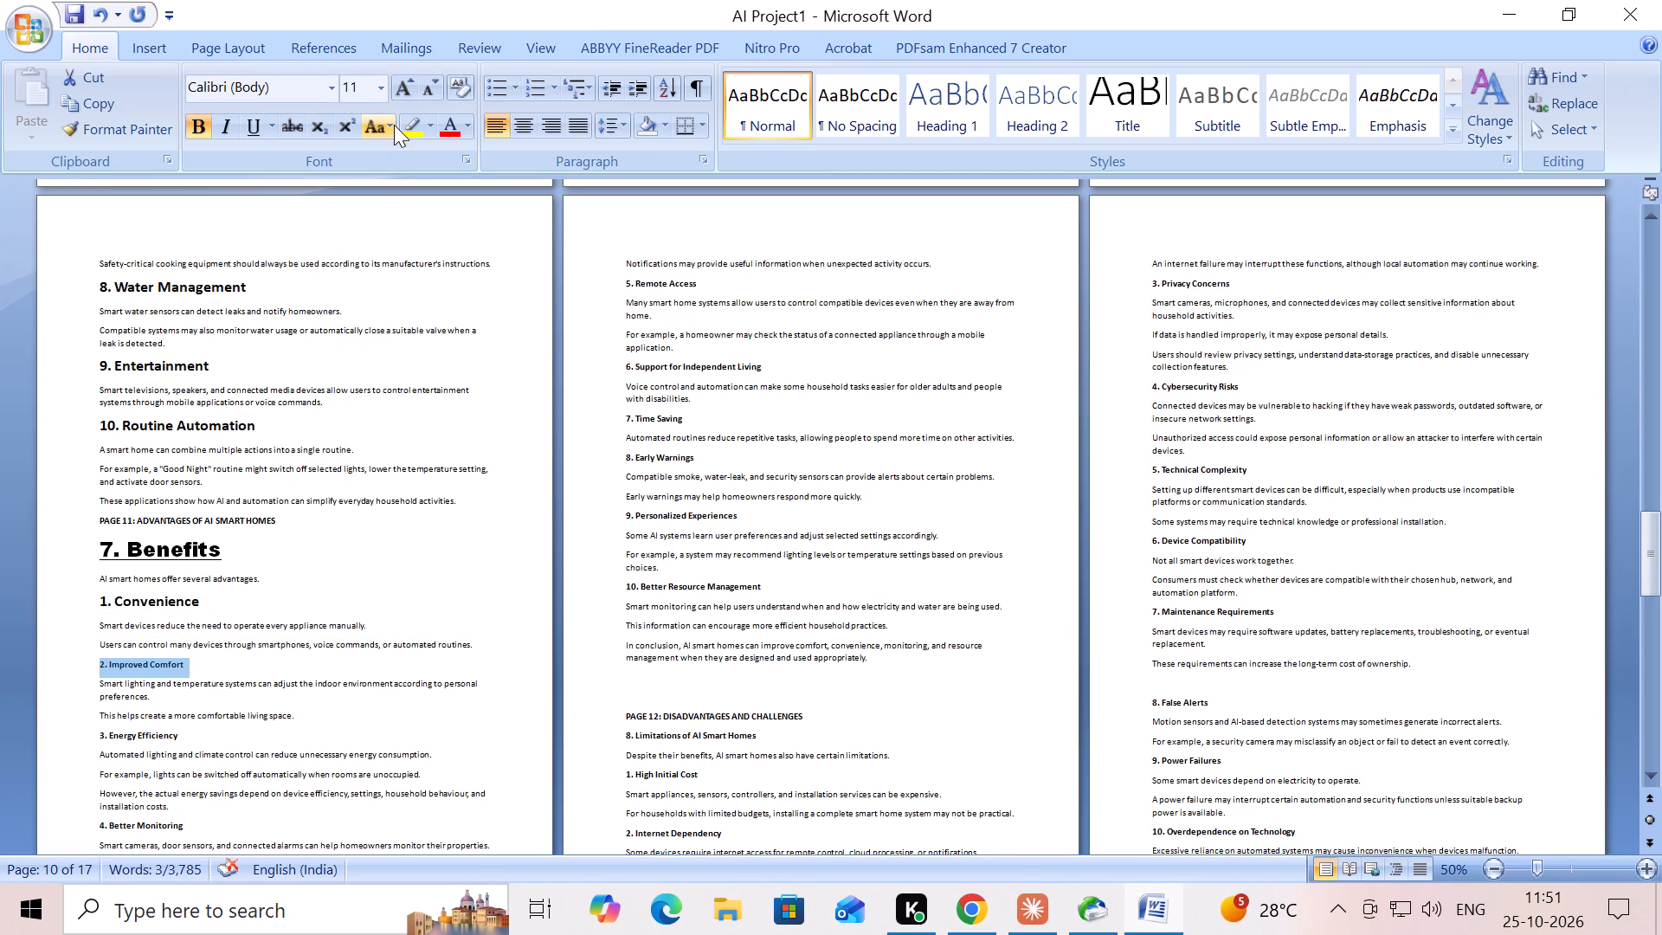
click(377, 91)
click(355, 267)
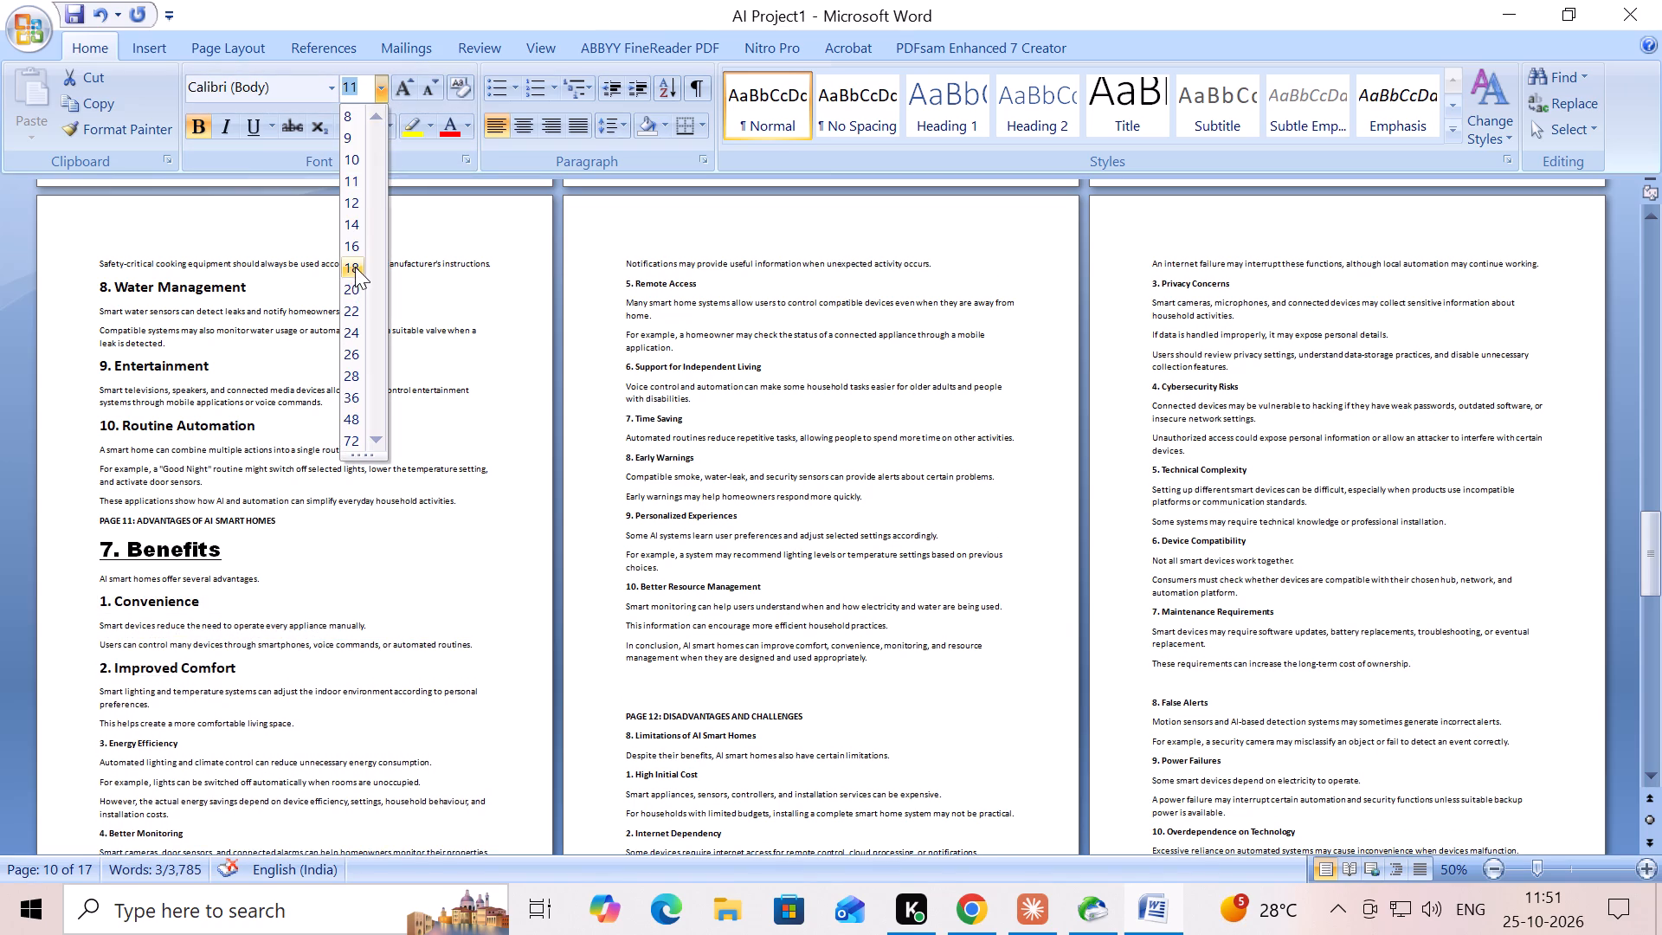
Set the "3. Energy Efficiency" subheading in the benefits section to font size 18.
scroll(244, 566, down, 3)
drag(208, 654, 166, 642)
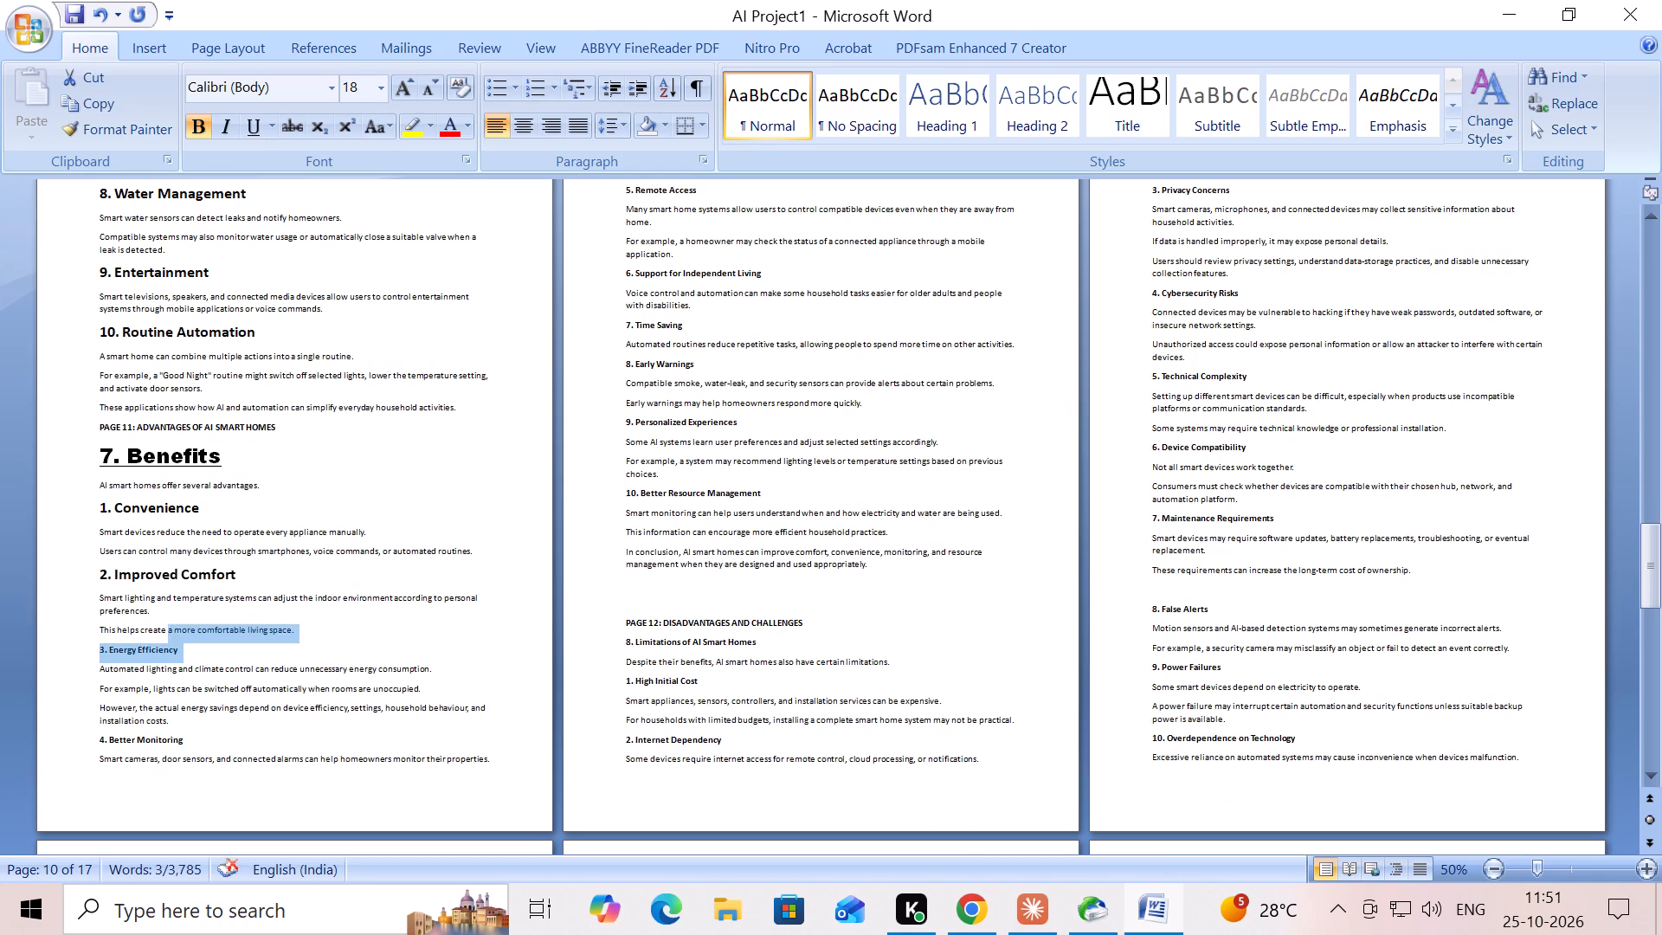
drag(166, 642, 86, 656)
click(383, 81)
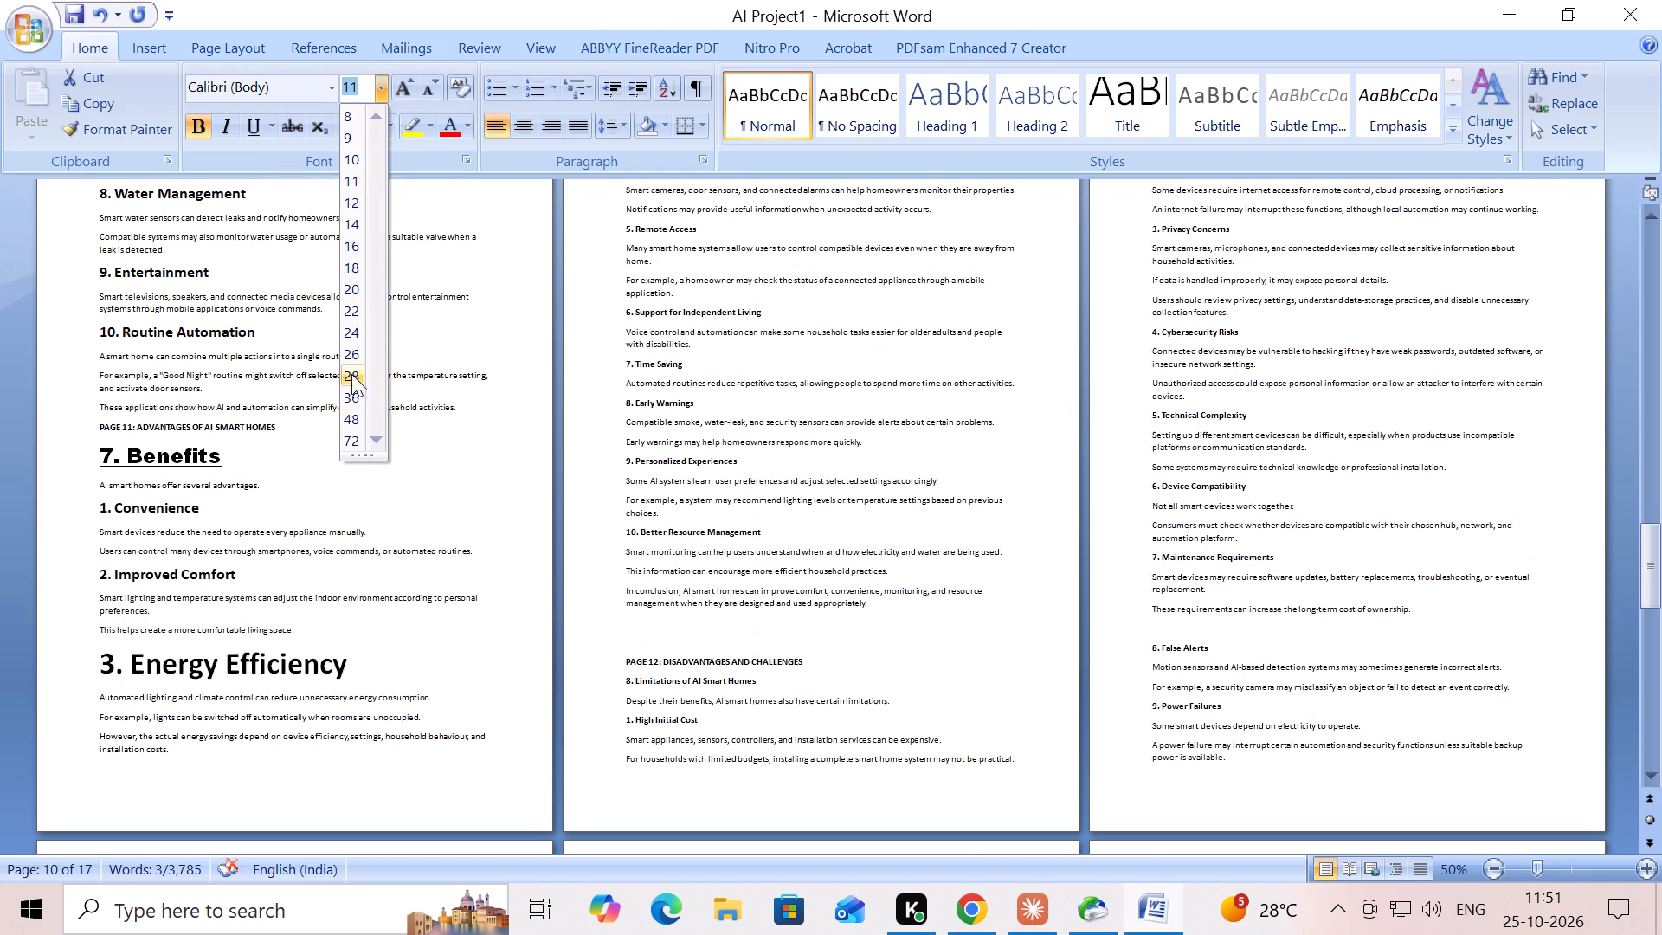
click(363, 266)
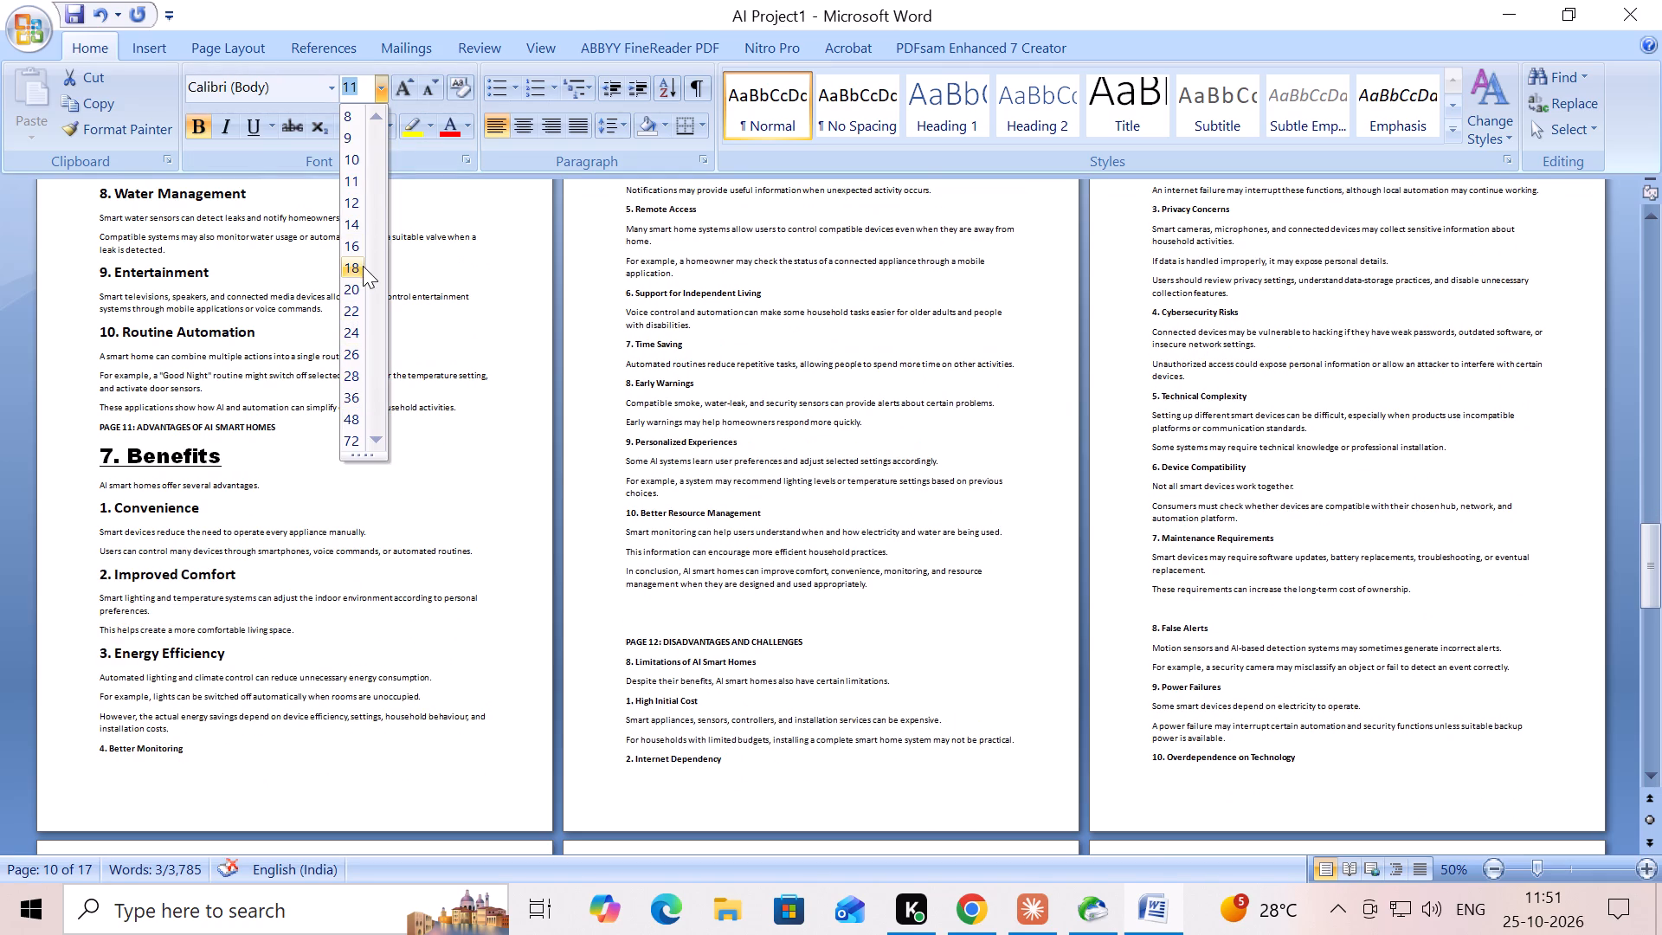
Set the "4. Better Monitoring" subheading in the benefits section to font size 18.
scroll(276, 508, down, 1)
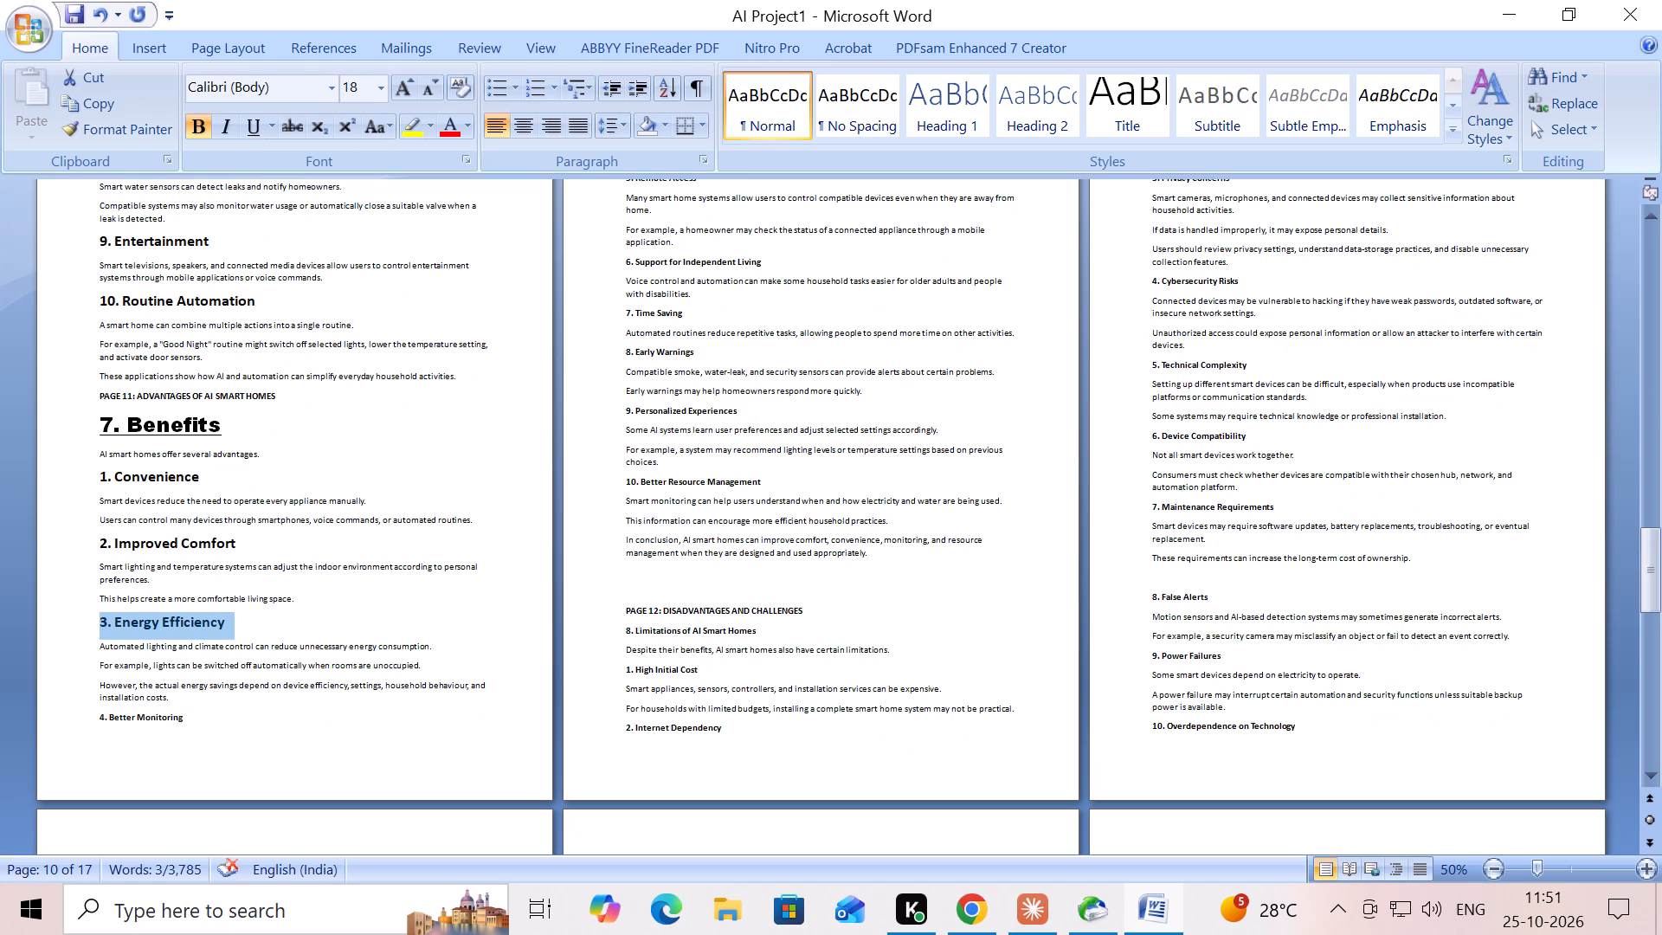
drag(188, 712, 87, 715)
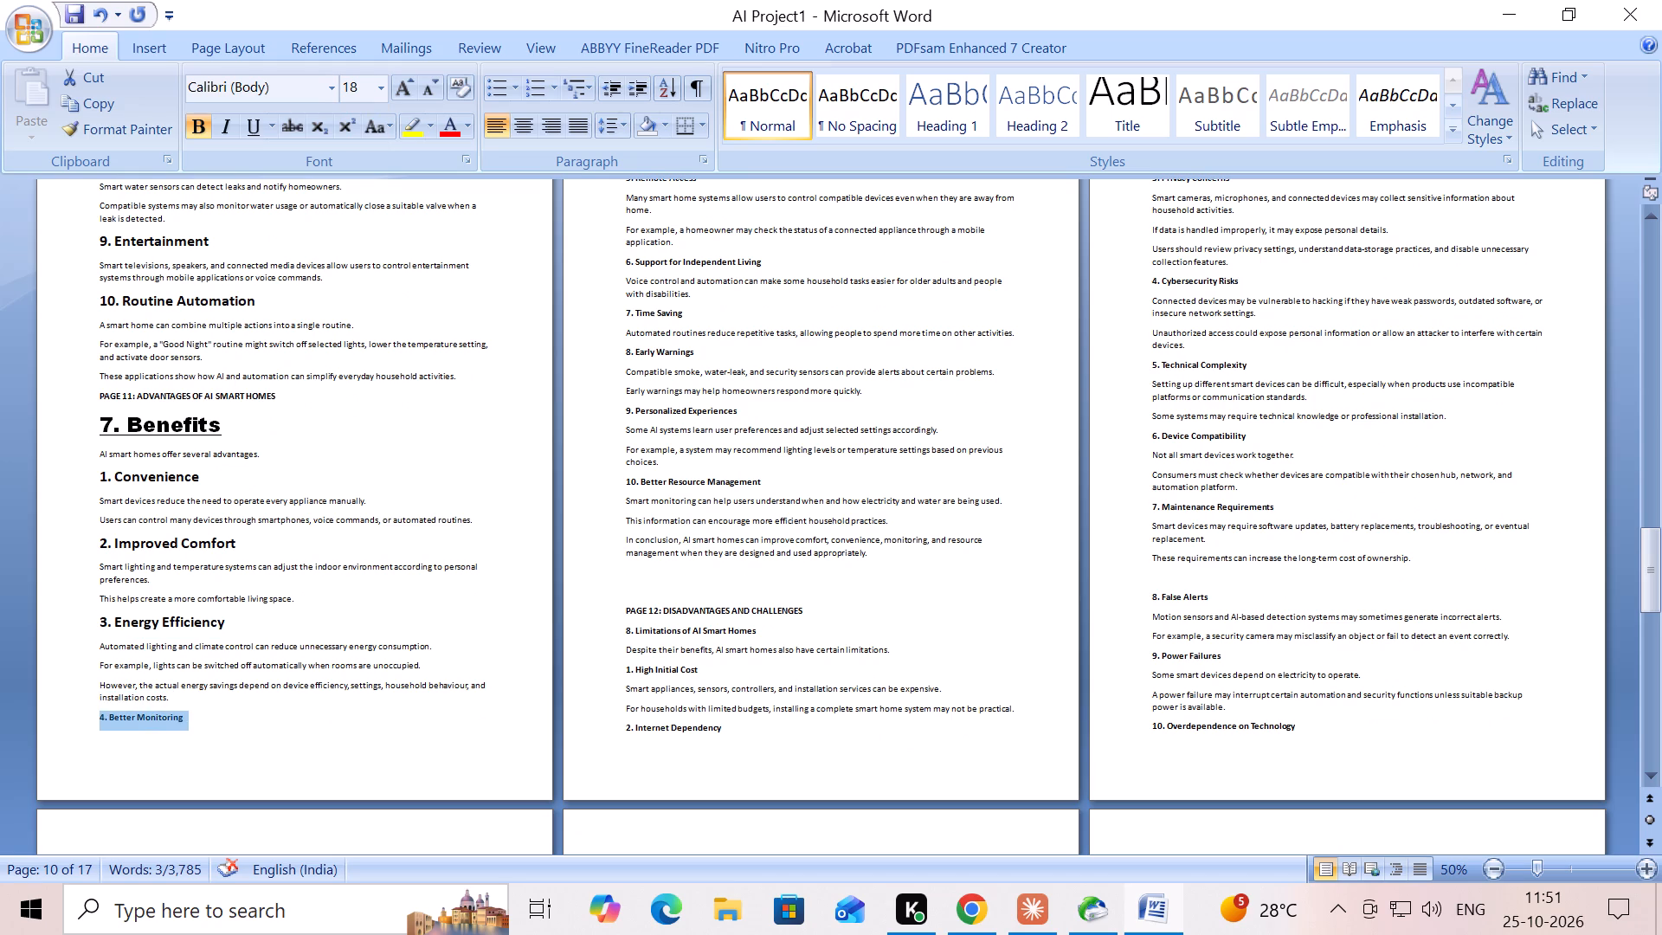
drag(87, 715, 87, 715)
click(379, 93)
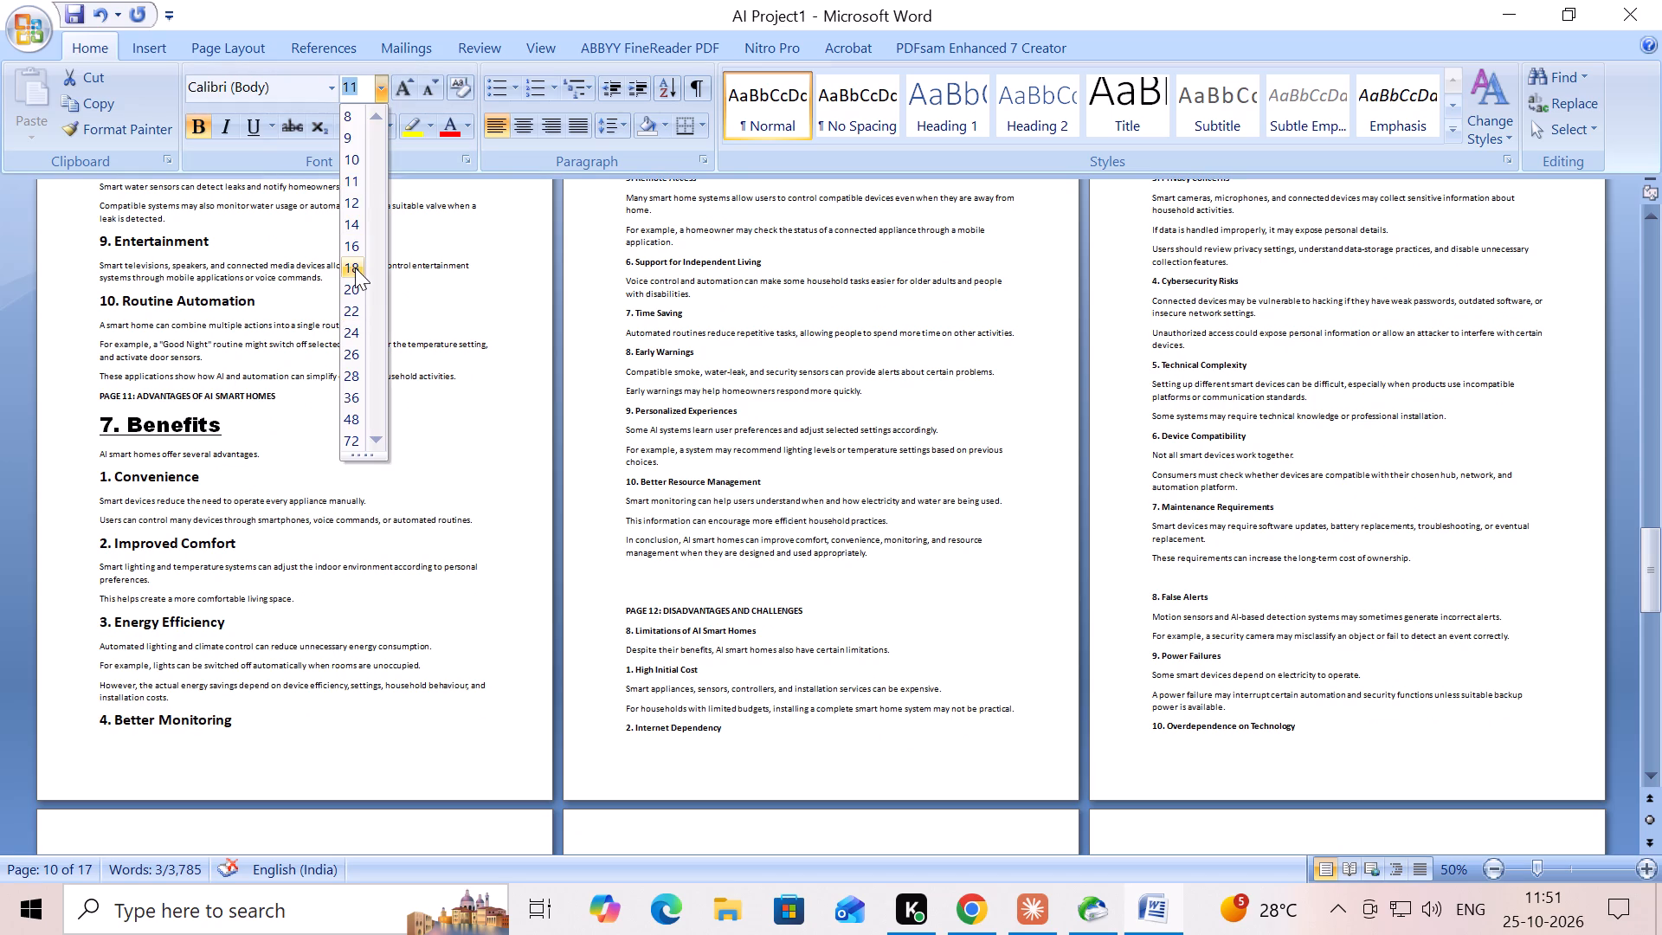
click(355, 268)
Insert a blank line after the energy efficiency text to move the "4. Better Monitoring" subheading onto the next page.
click(177, 697)
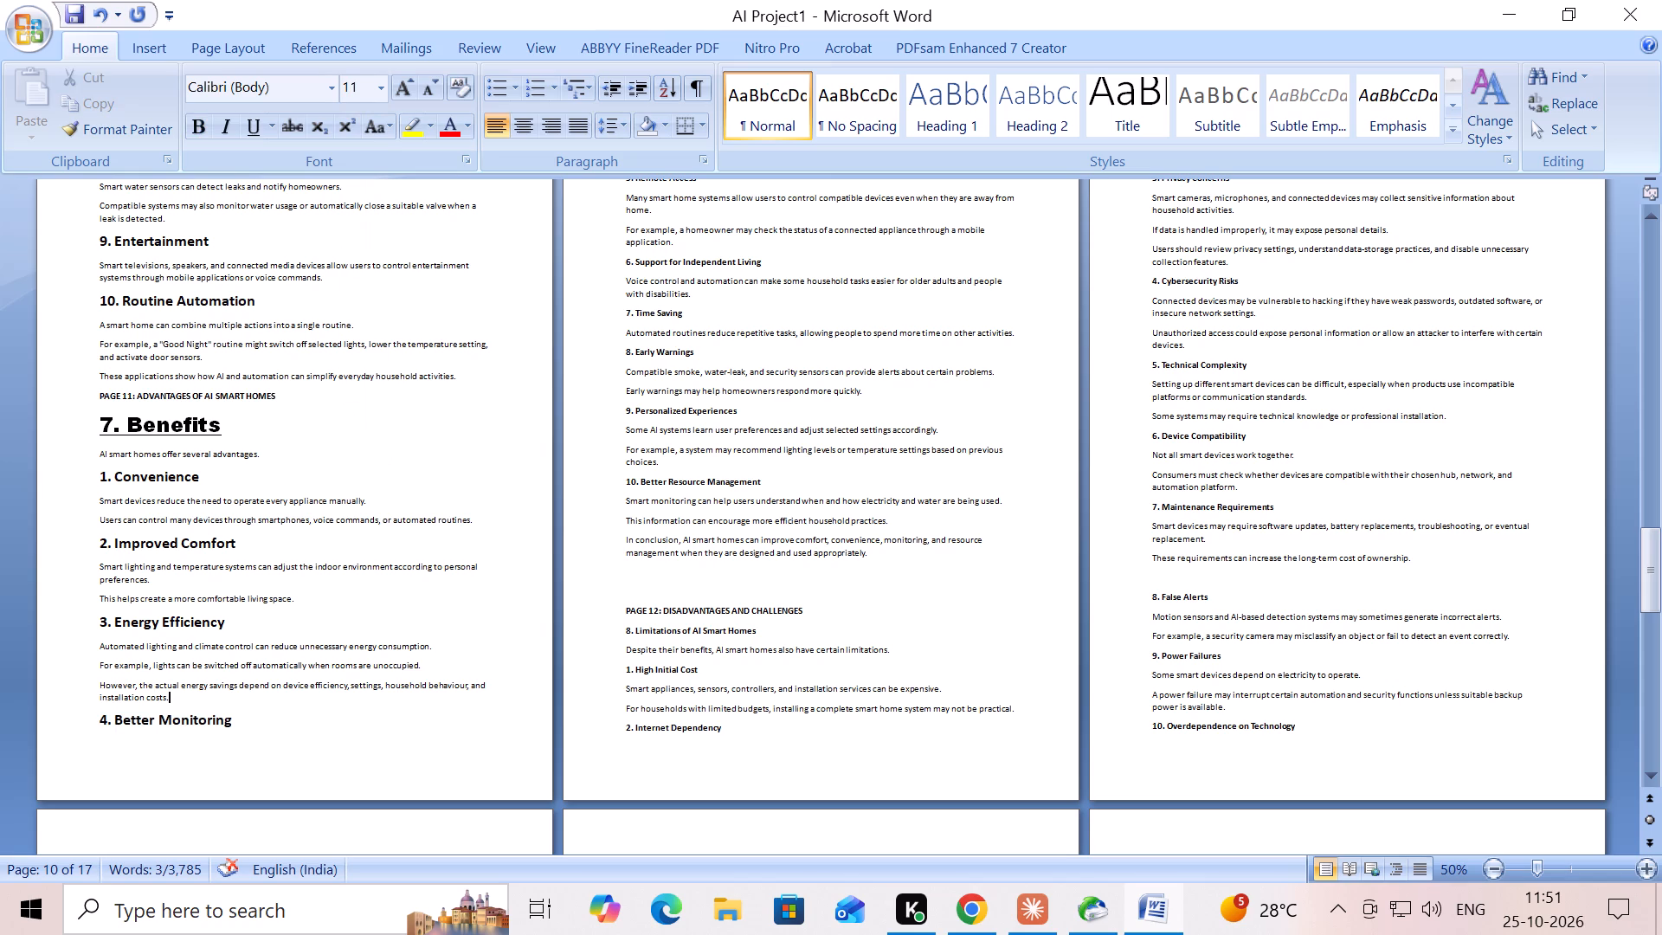
key(Return)
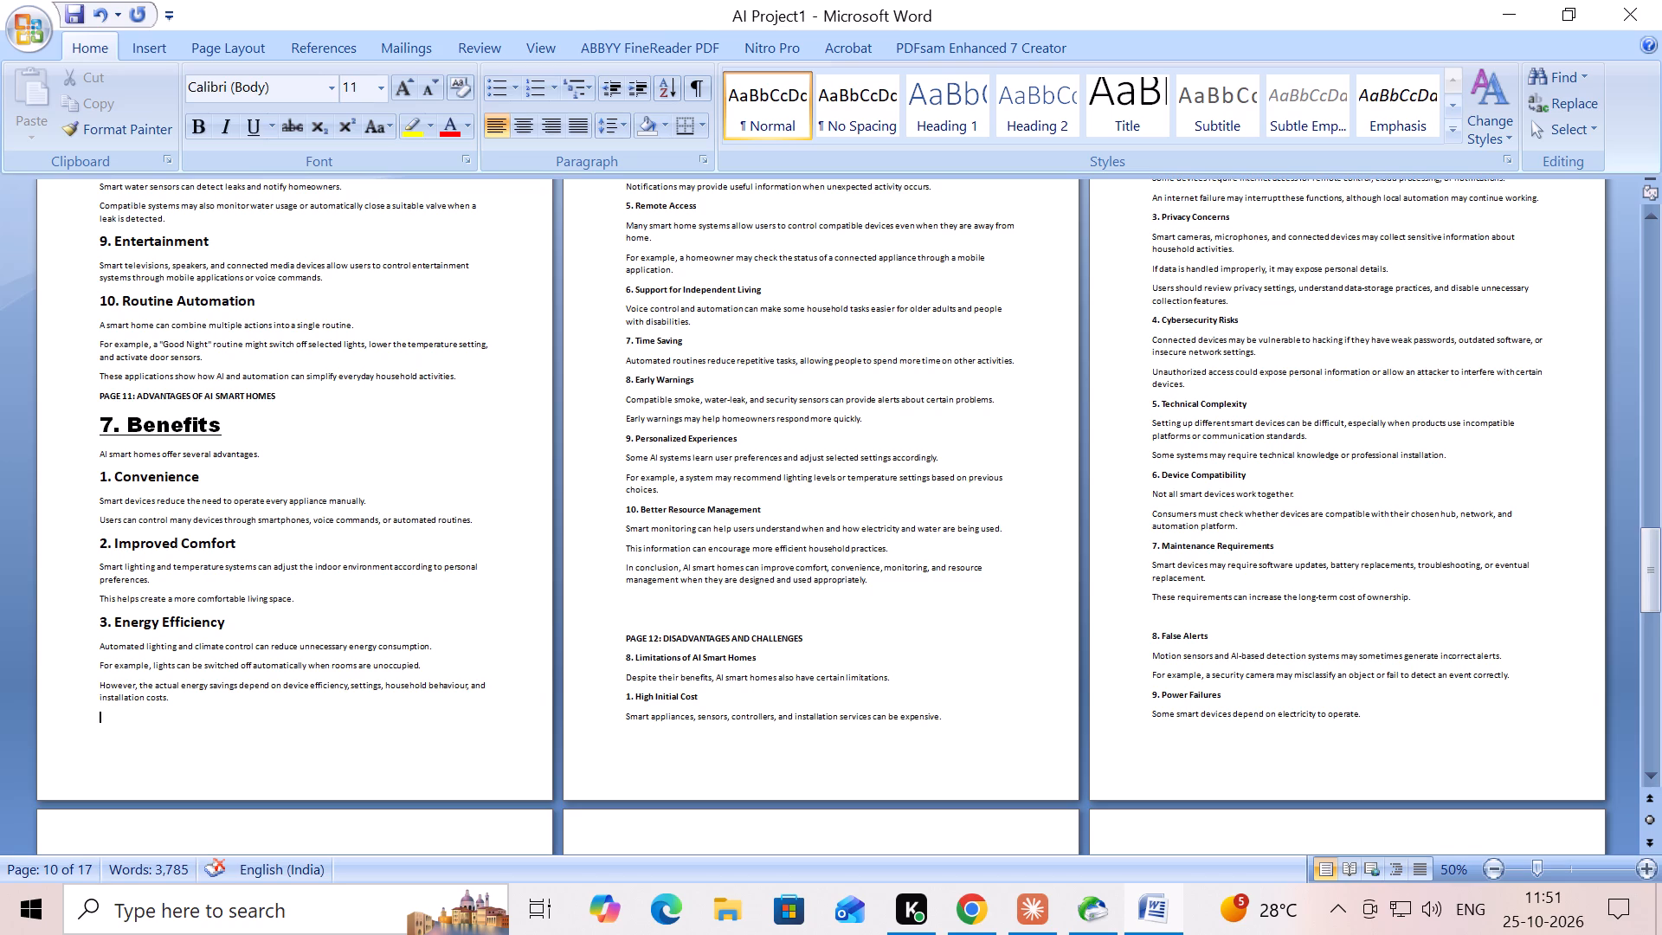
Set the "5. Remote Access" subheading in the benefits section to font size 18.
scroll(665, 594, up, 6)
drag(699, 393, 694, 399)
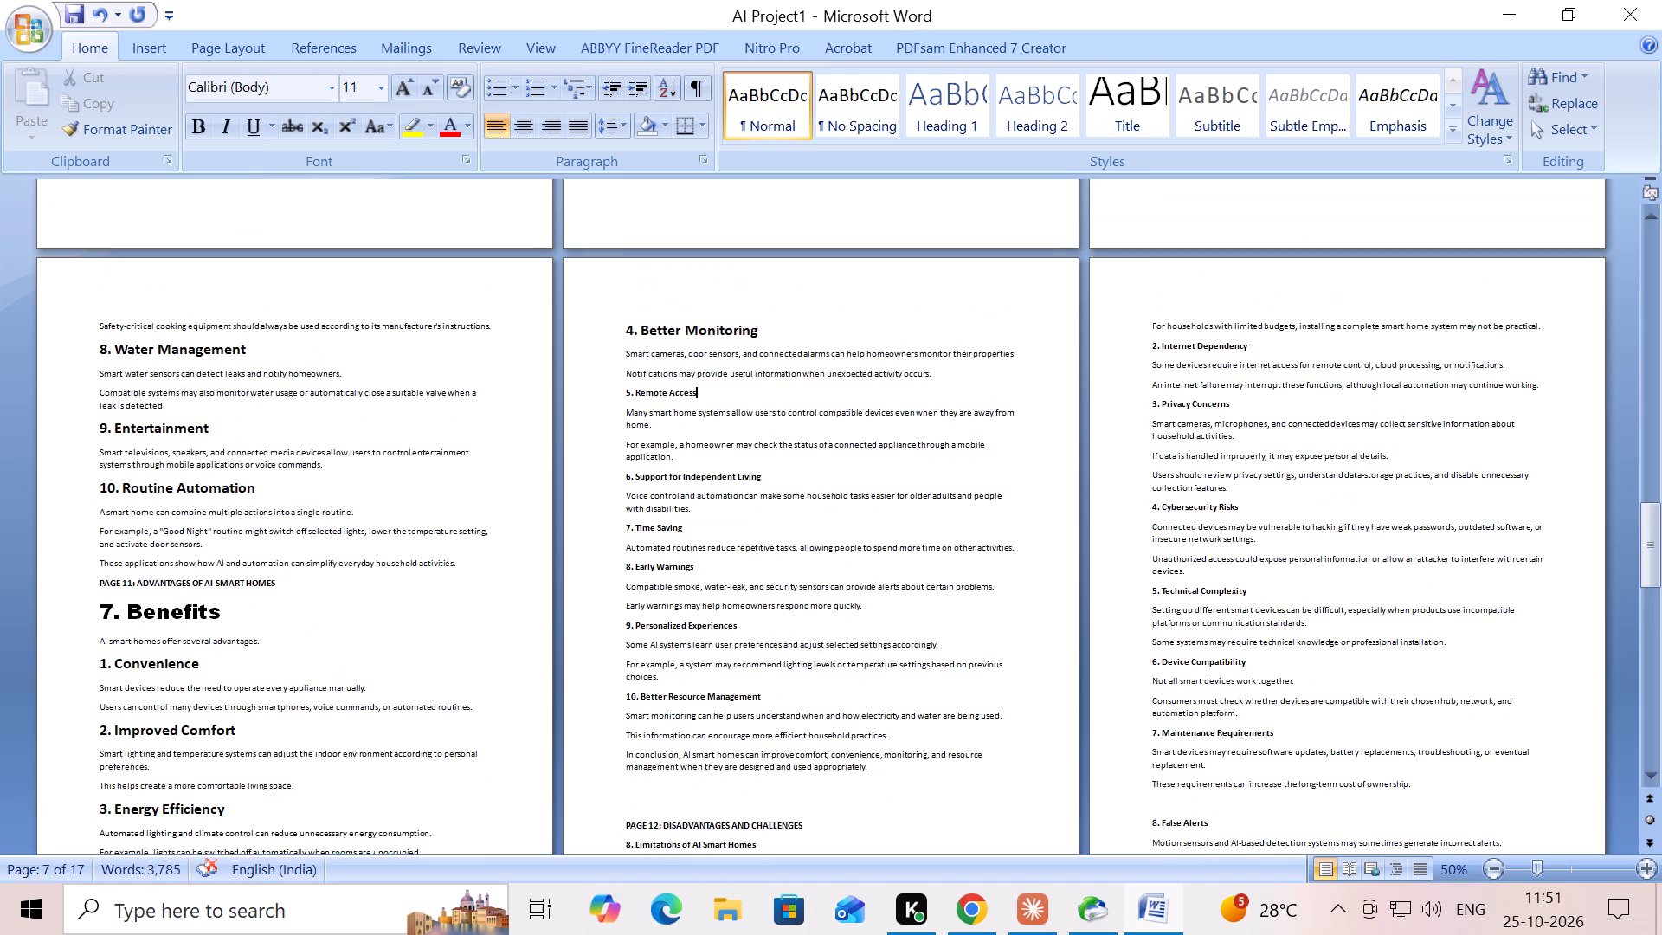
drag(694, 399, 616, 409)
drag(613, 401, 704, 384)
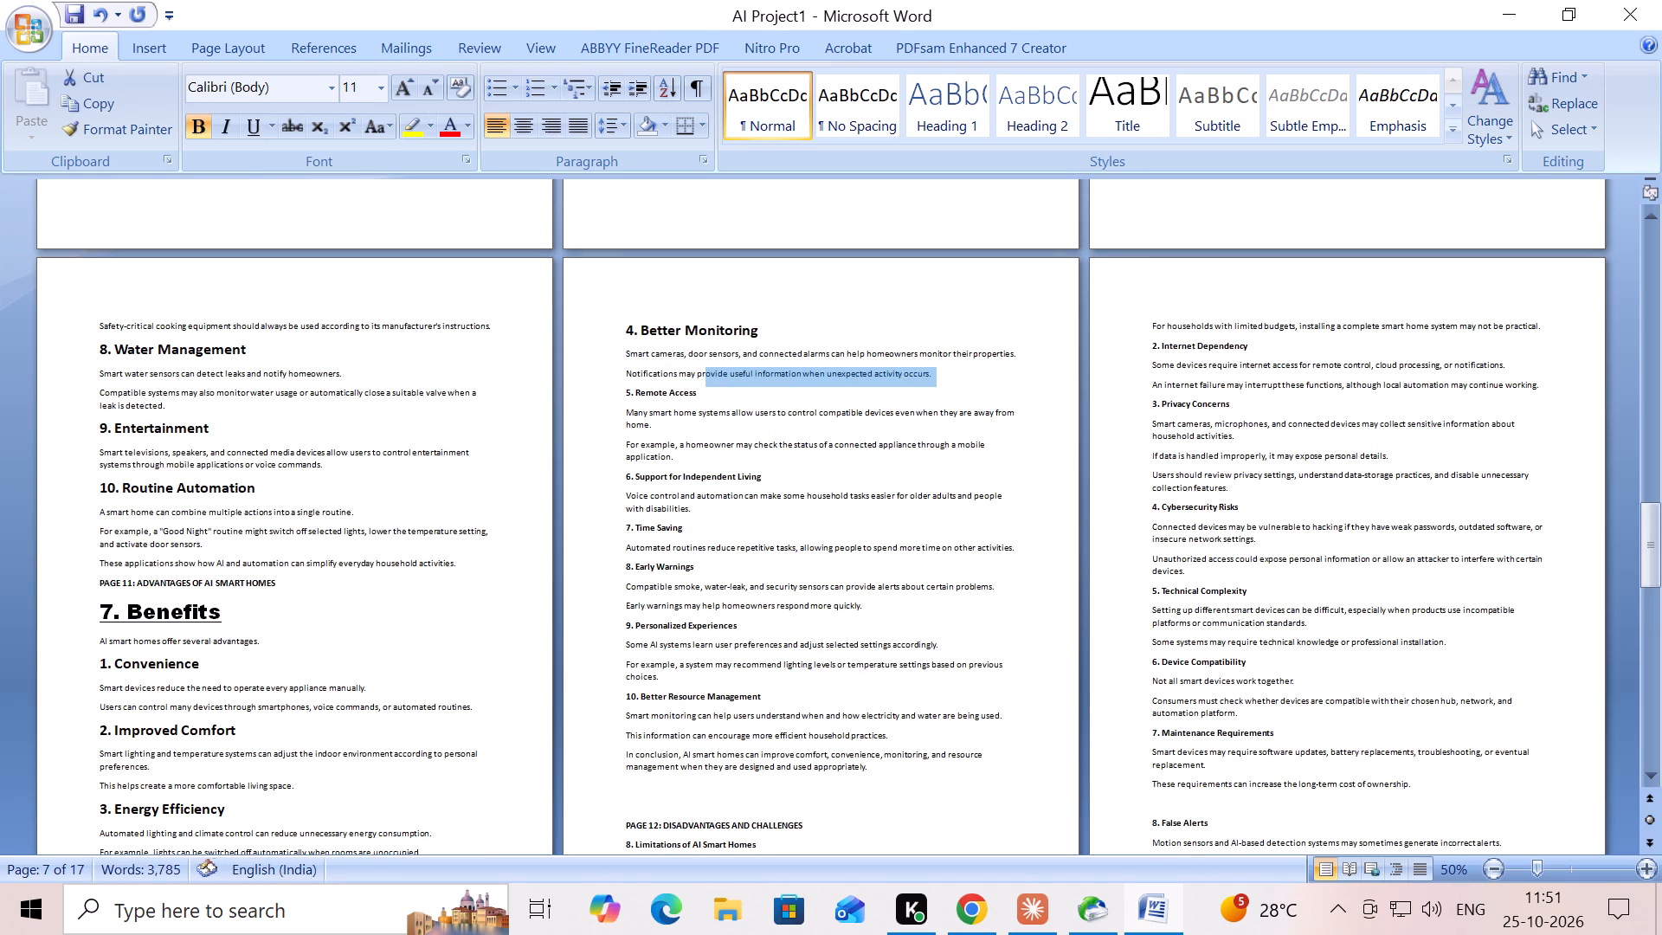
drag(704, 384, 695, 392)
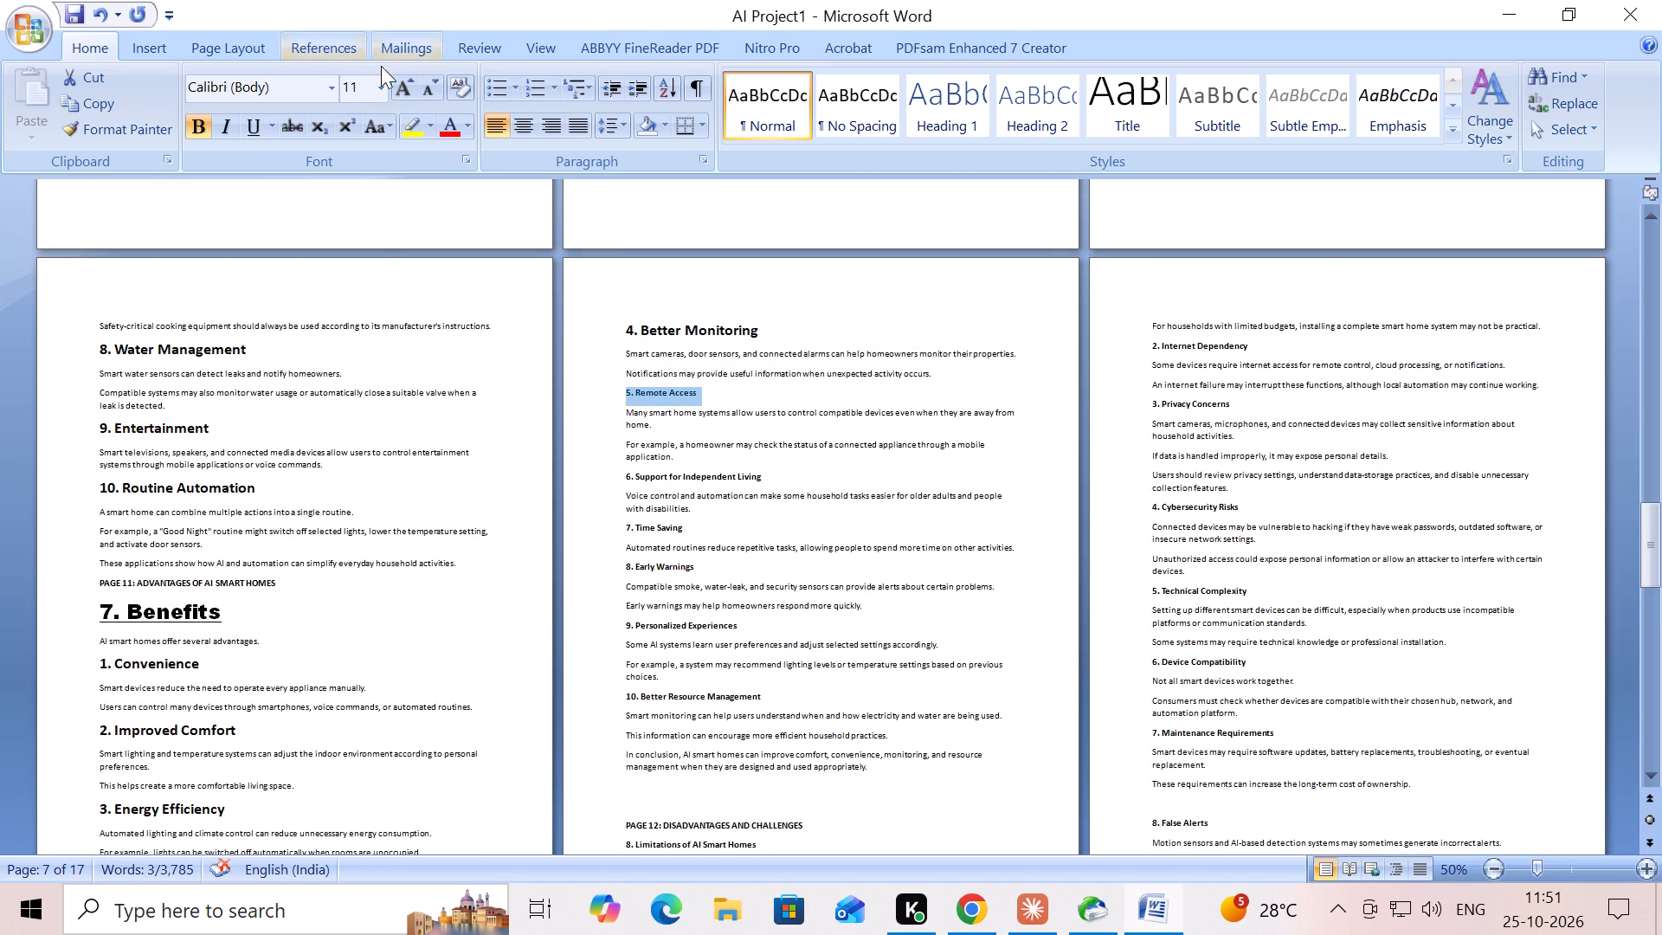
click(382, 81)
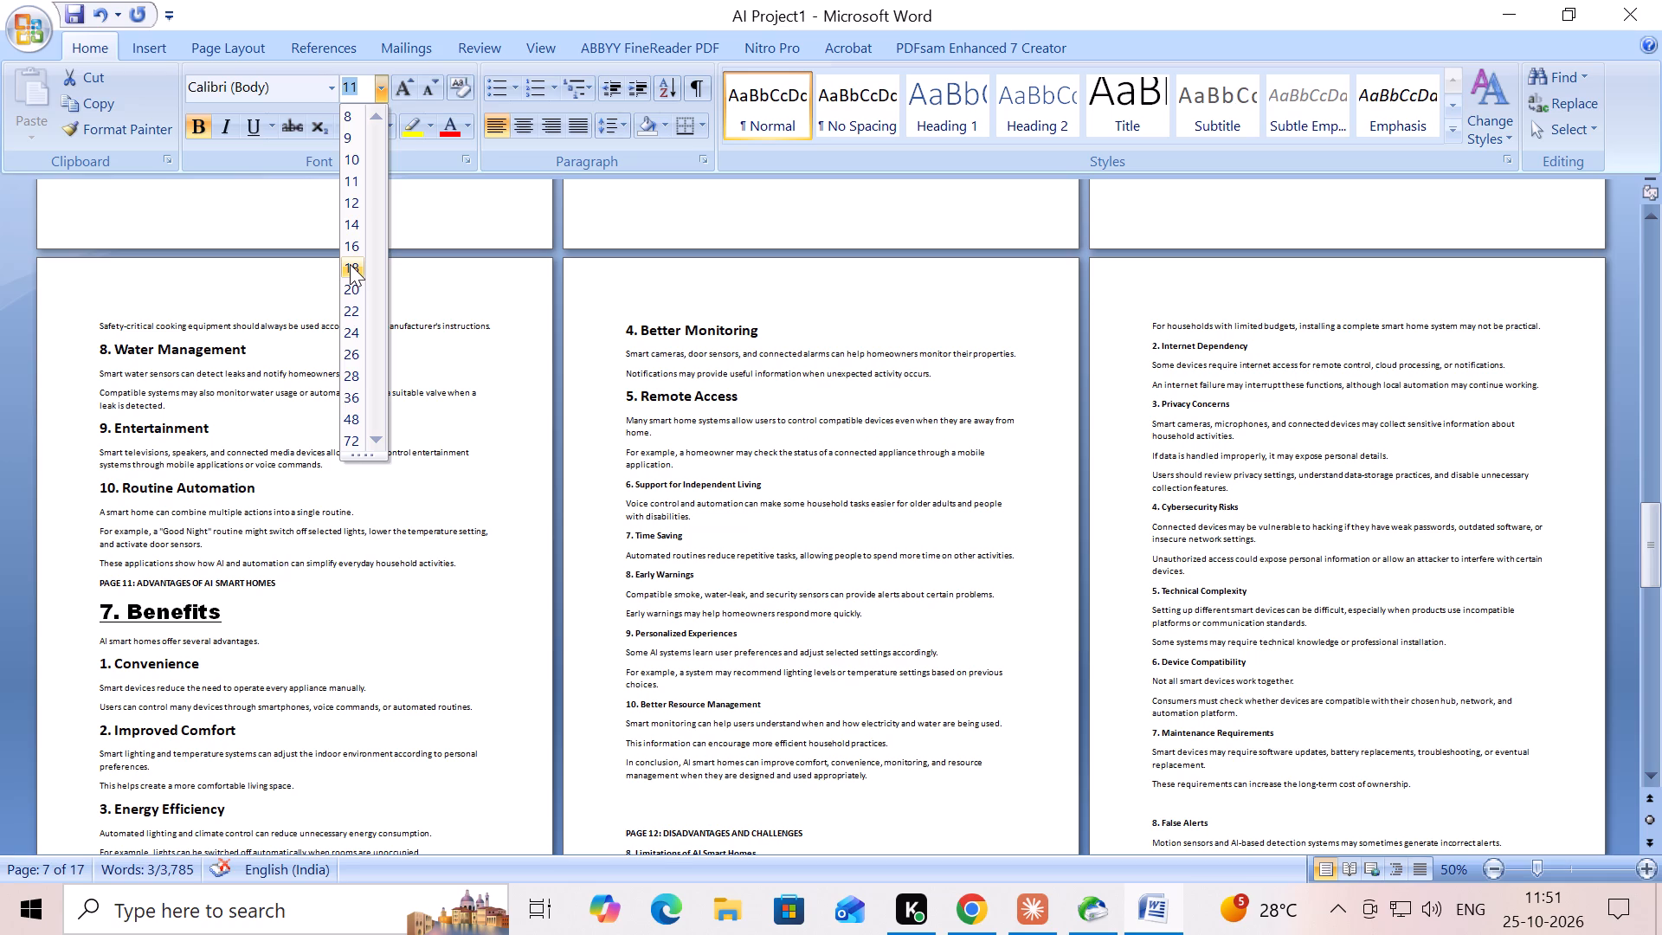
click(350, 264)
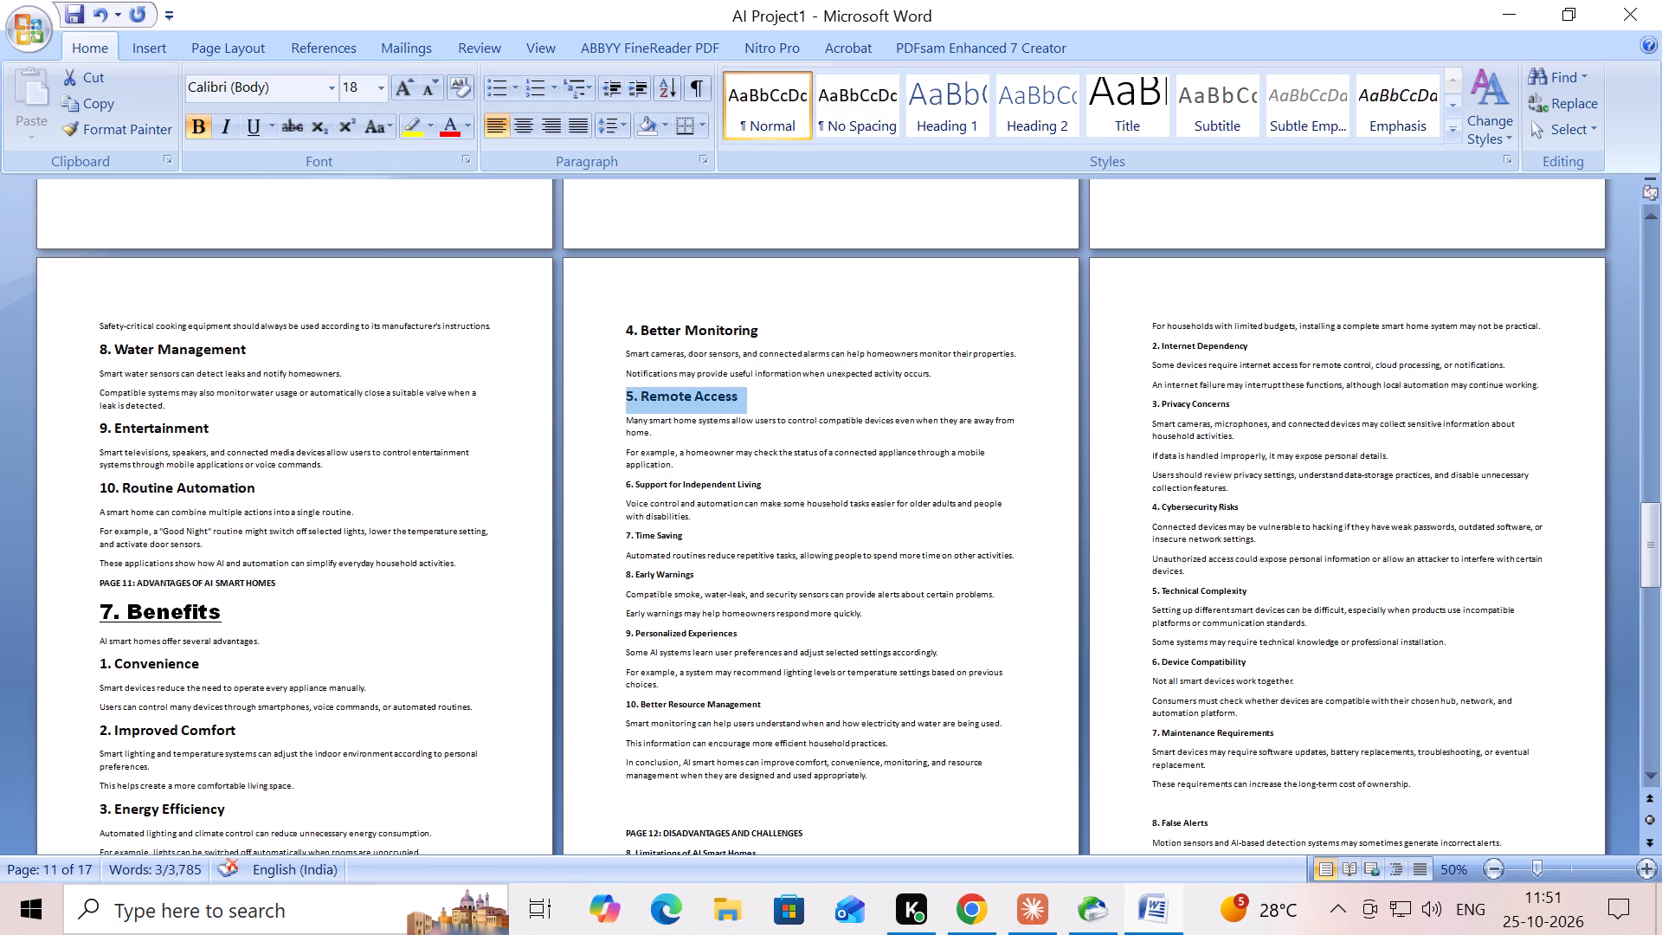
Set the "6. Support for Independent Living" subheading in the benefits section to font size 18.
drag(772, 487, 658, 500)
click(608, 482)
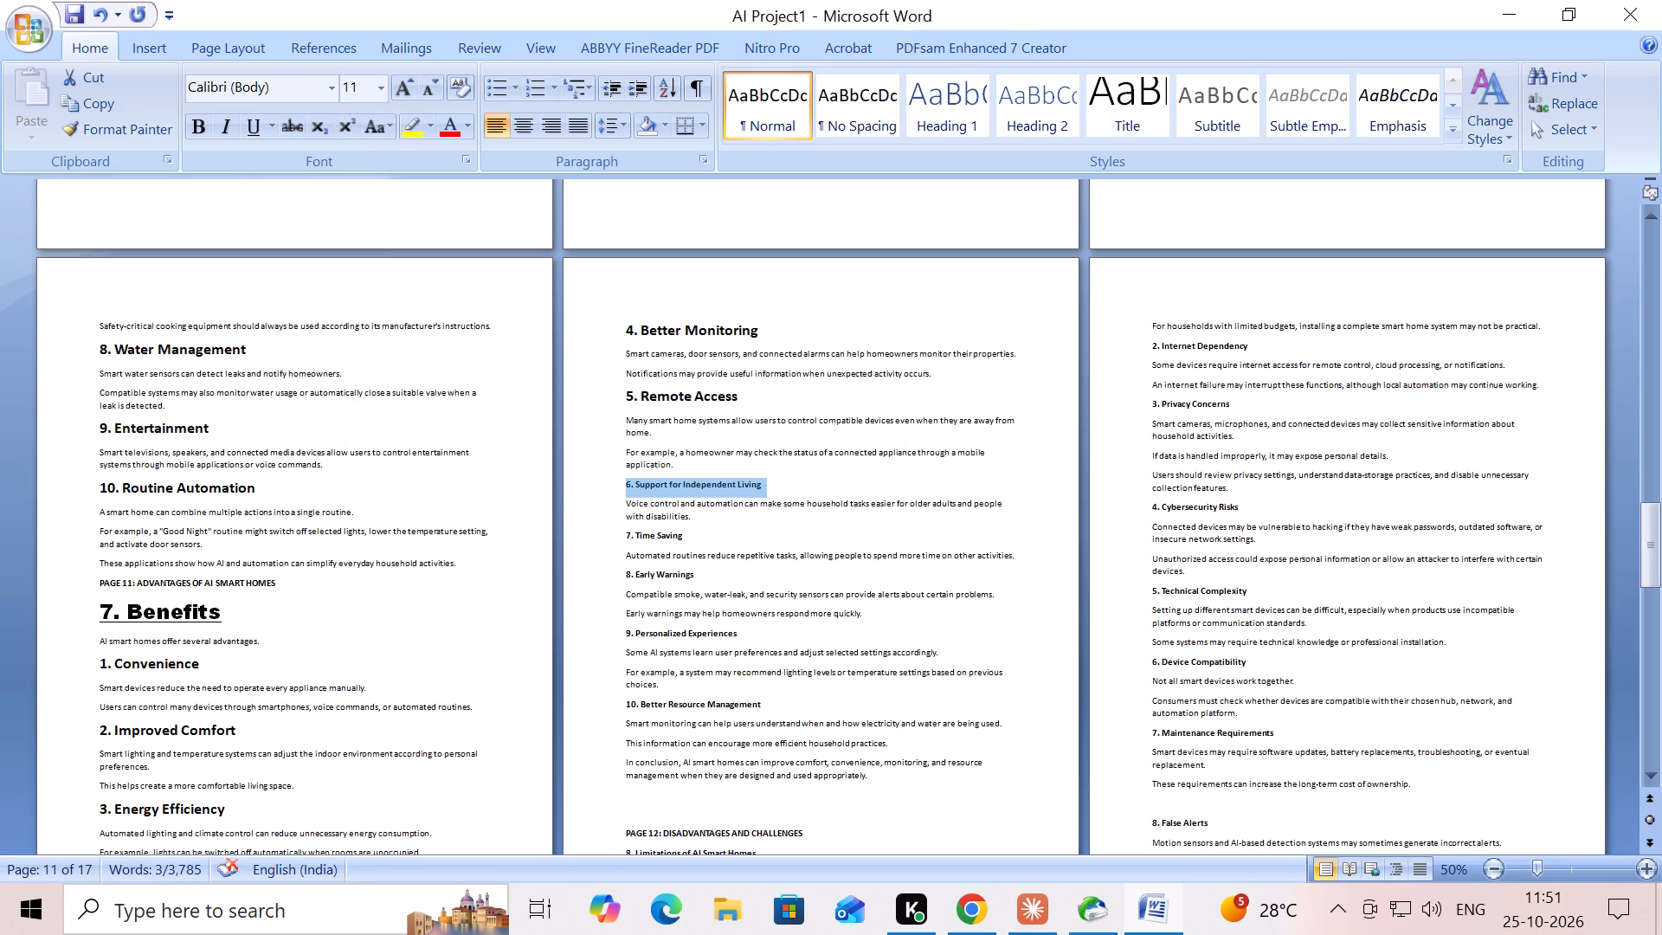
drag(607, 482, 619, 476)
click(619, 476)
drag(623, 476, 740, 489)
click(782, 476)
drag(775, 484, 678, 487)
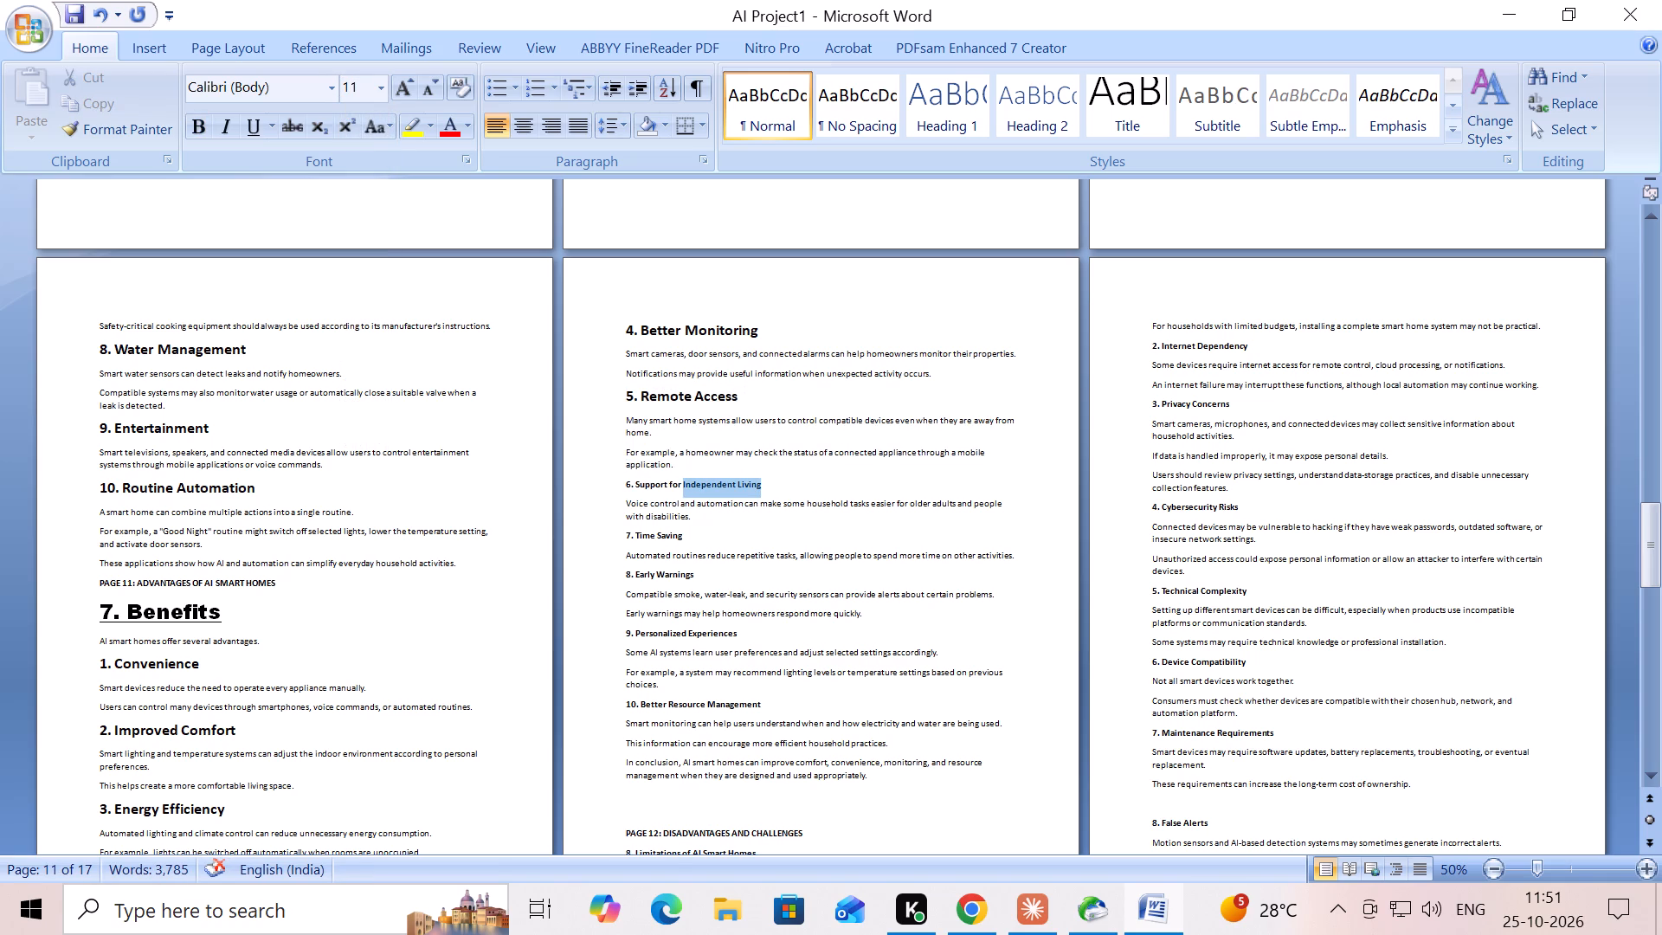
drag(678, 487, 613, 487)
click(379, 94)
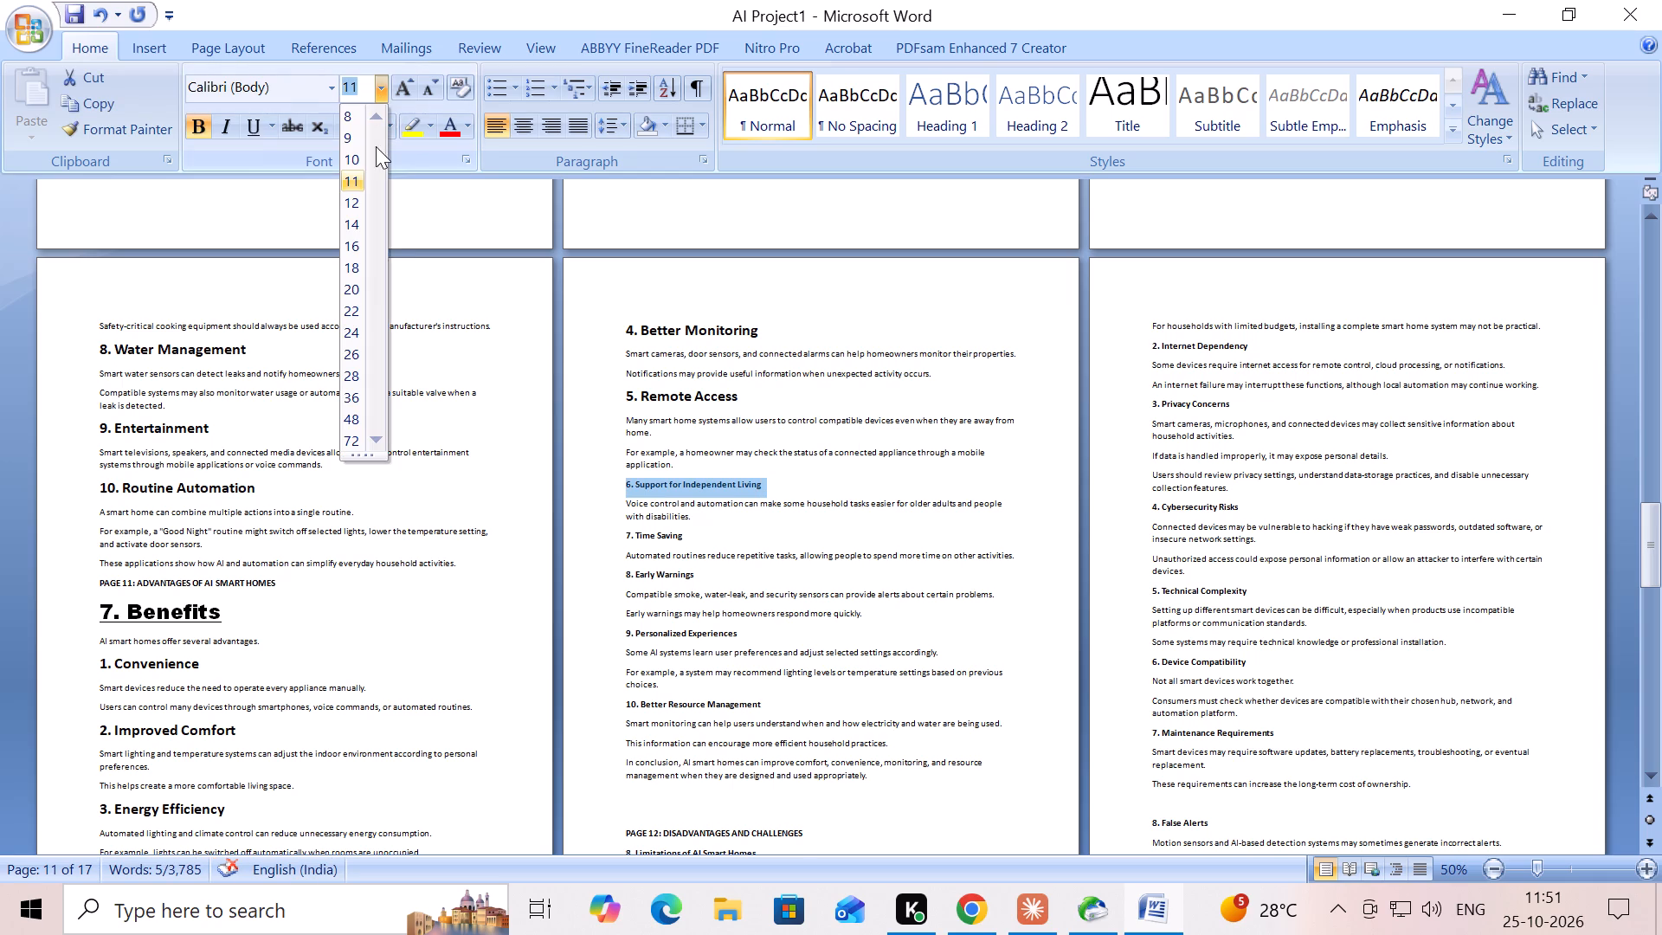
click(354, 267)
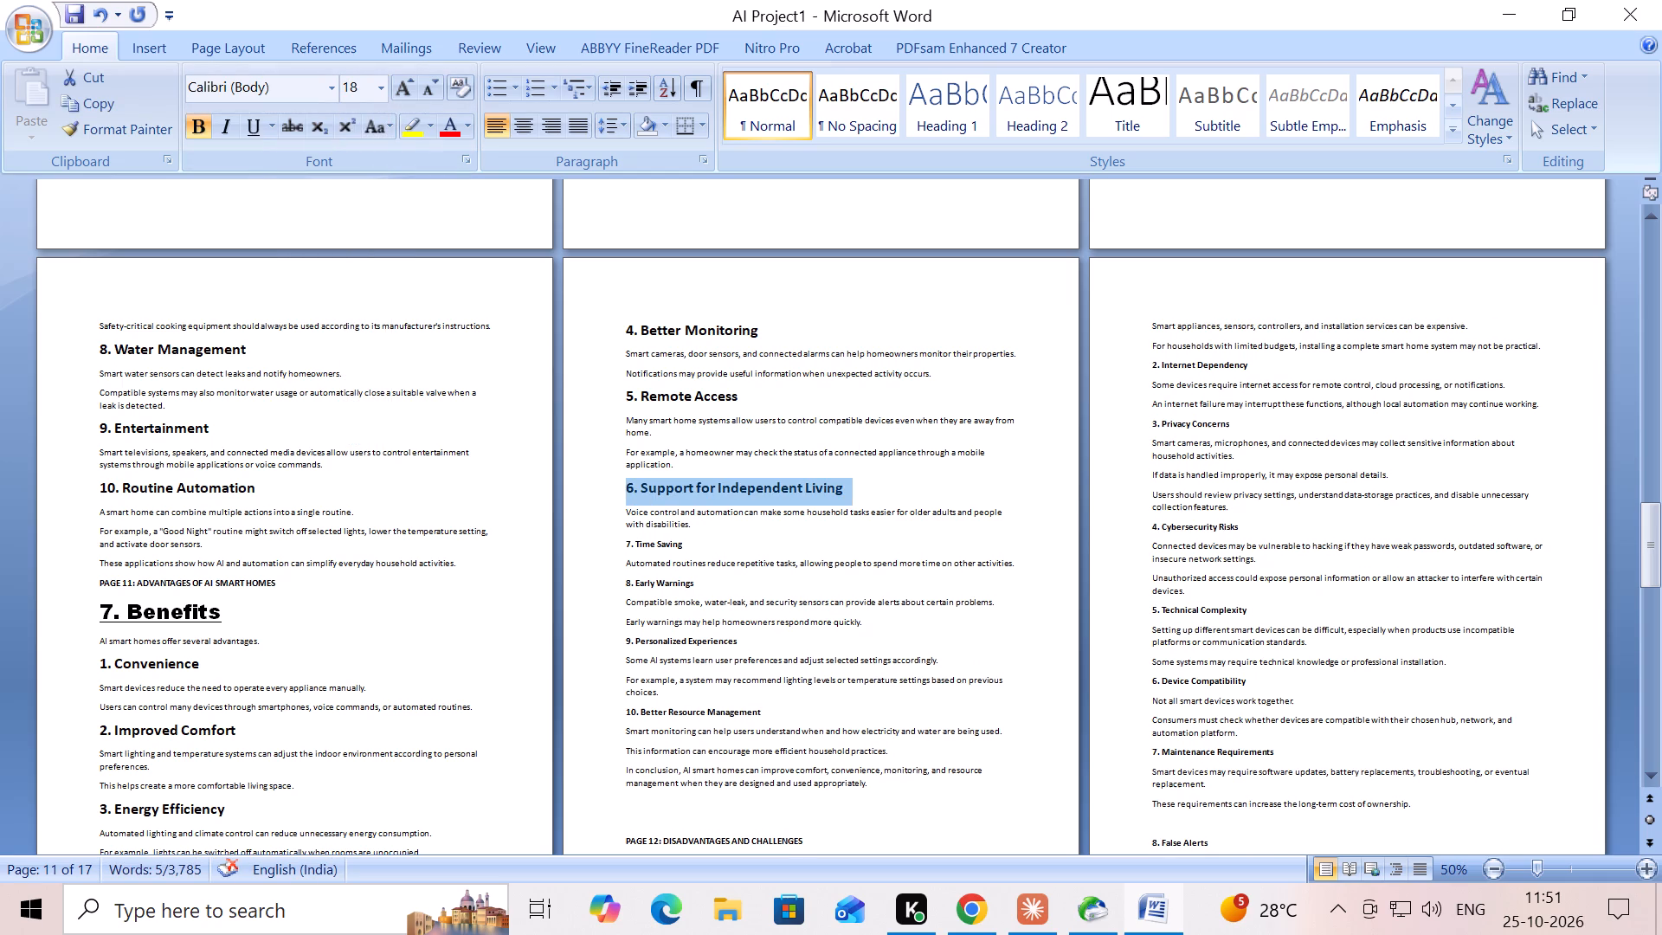
Set the "7. Time Saving" subheading in the benefits section to font size 18.
drag(698, 549, 602, 545)
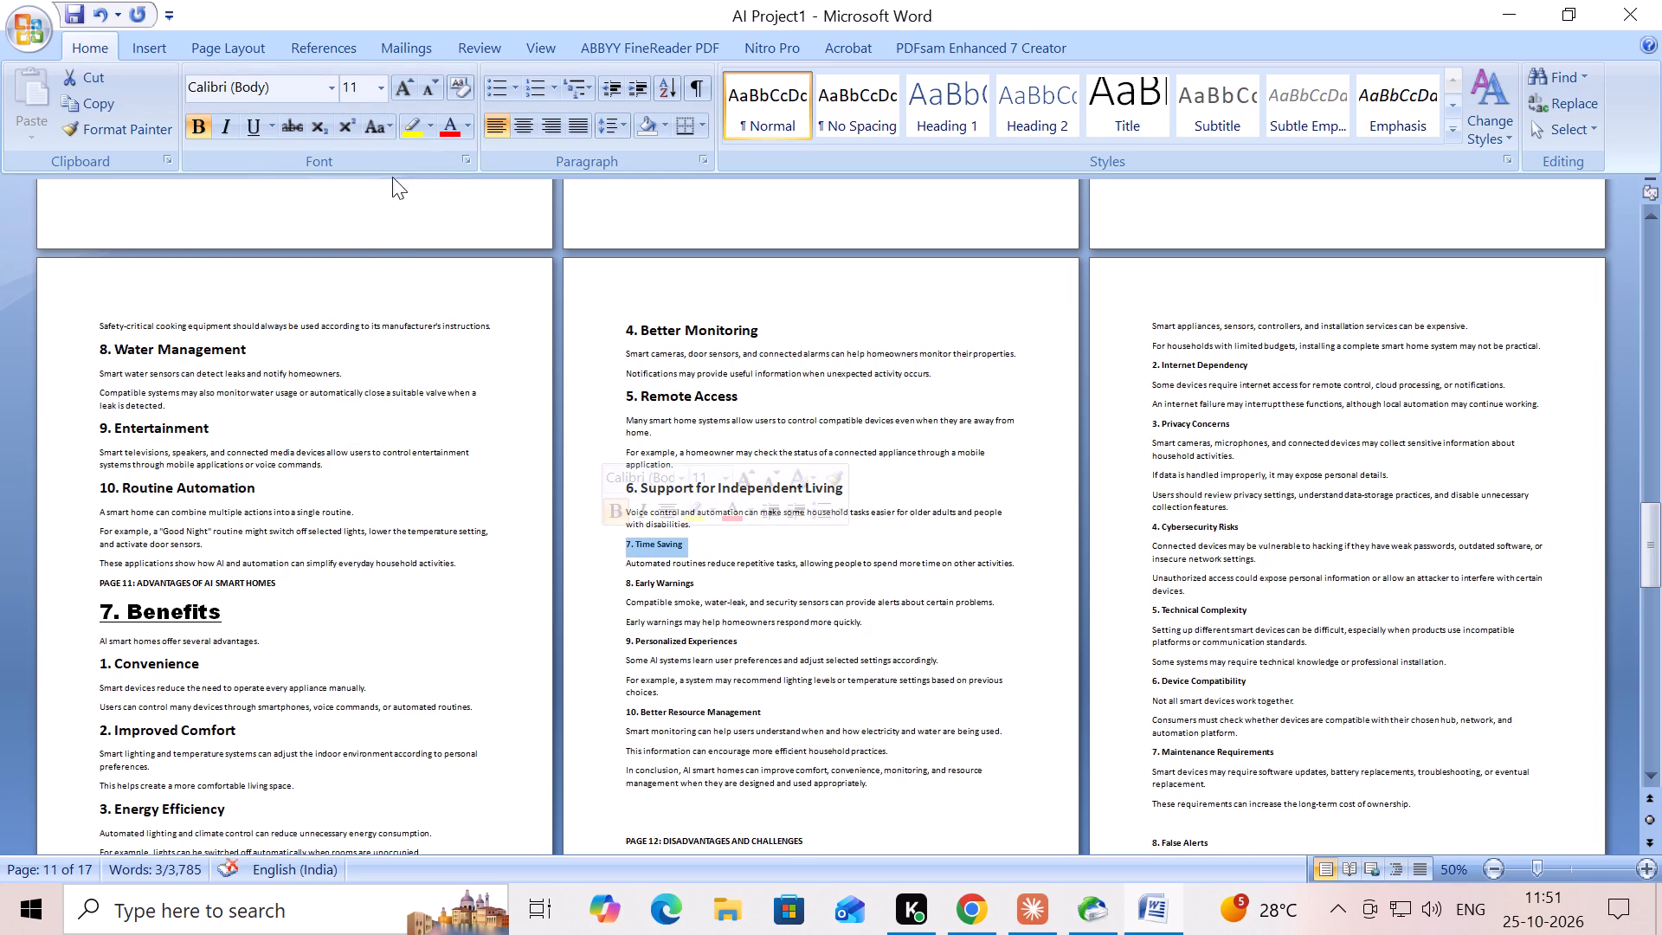
click(379, 83)
click(355, 258)
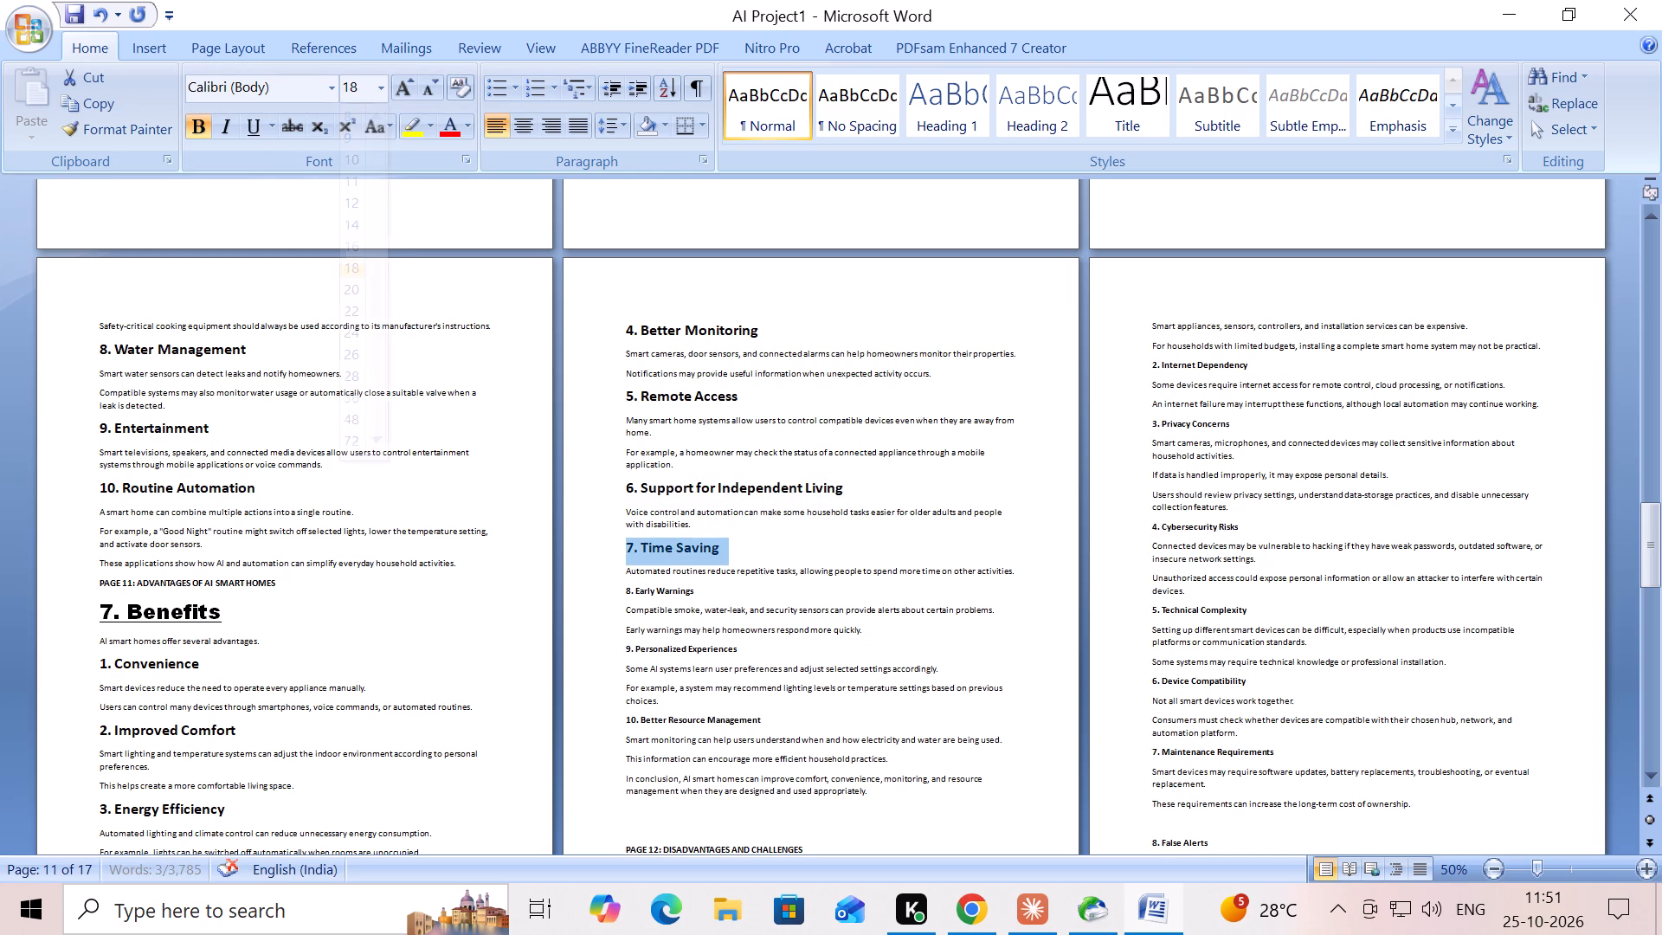
Set the "8. Early Warnings" subheading in the benefits section to font size 18.
drag(696, 596, 597, 599)
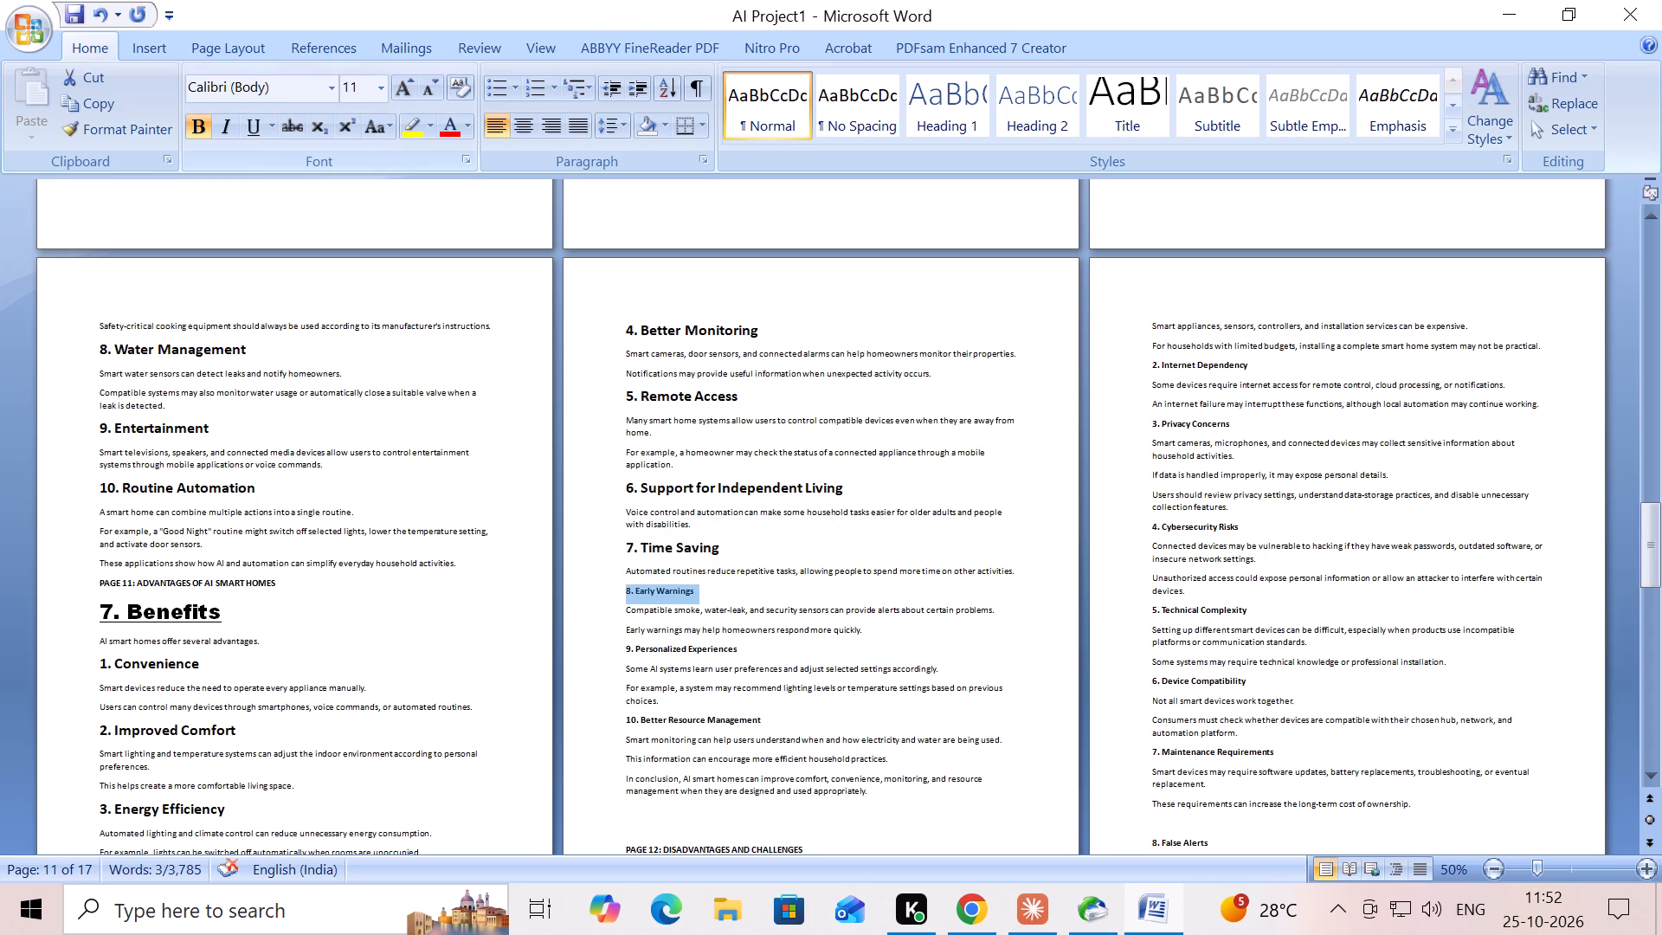
click(376, 93)
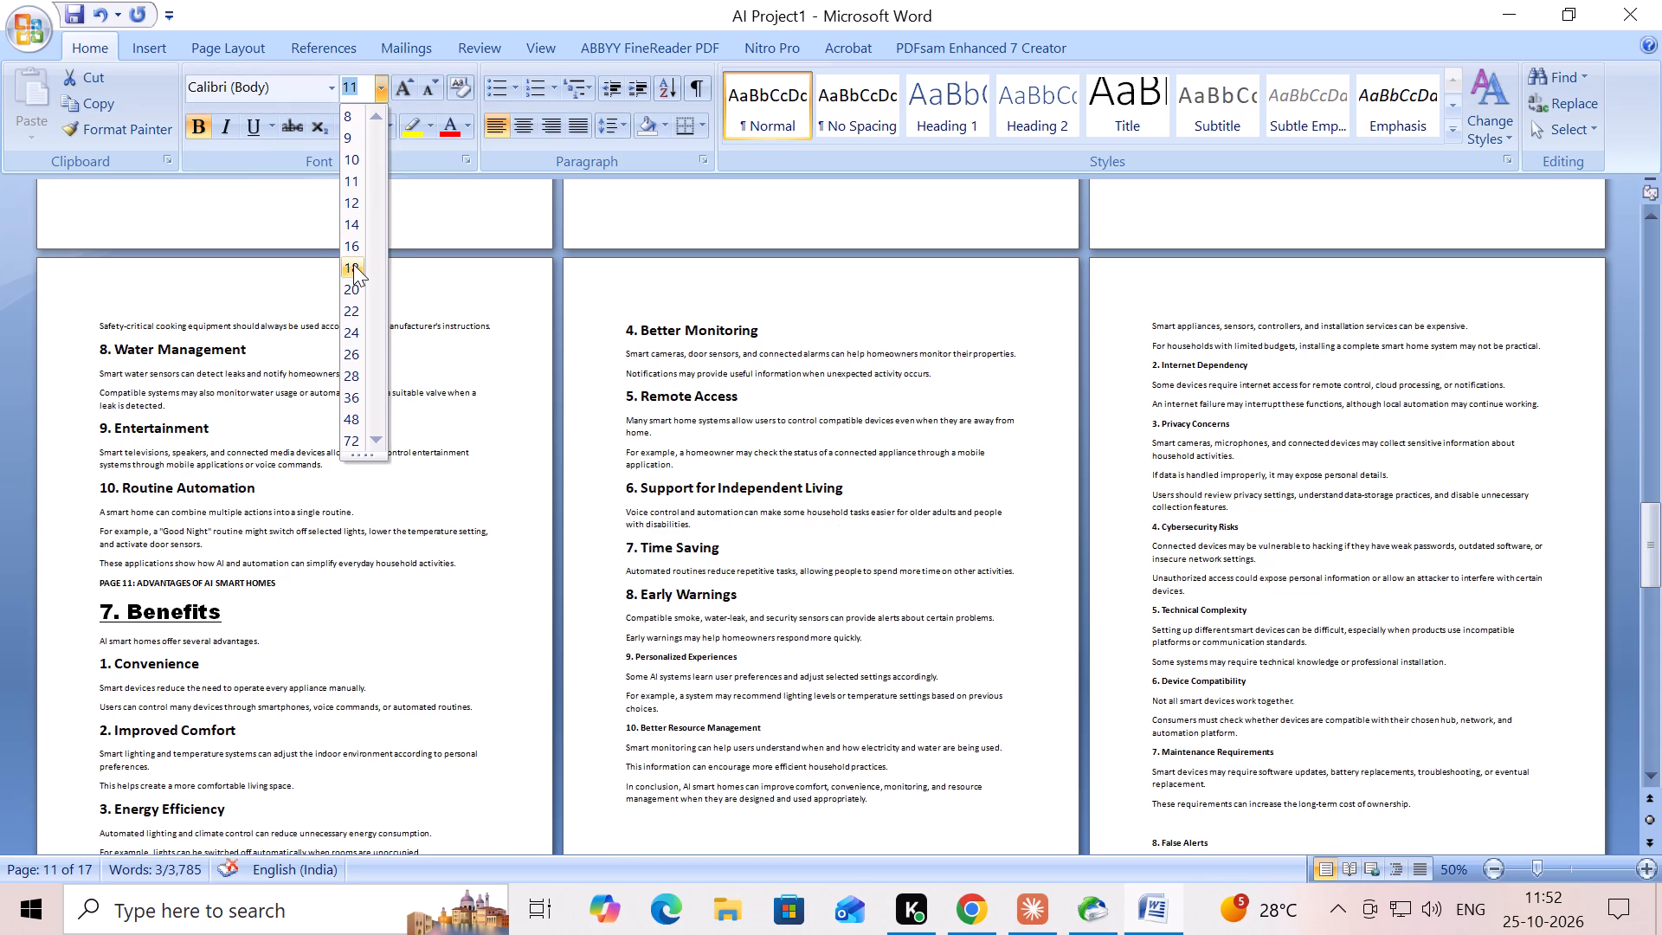
click(353, 264)
Set the "9. Personalized Experiences" subheading in the benefits section to font size 18.
scroll(738, 532, down, 1)
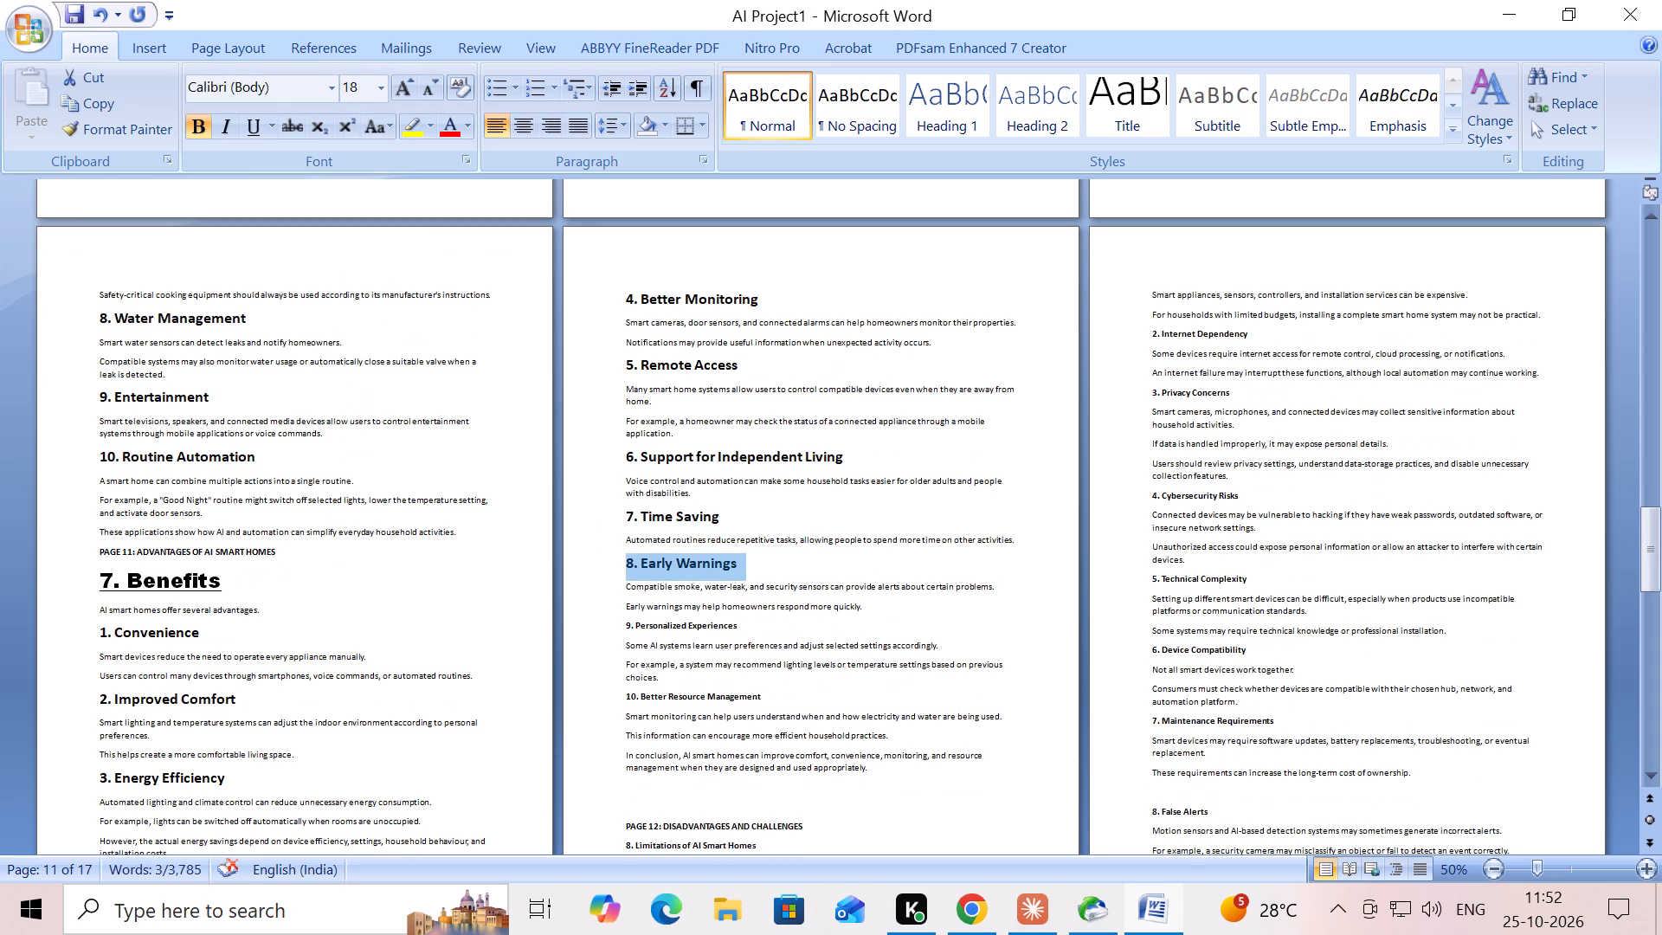
drag(745, 627, 613, 621)
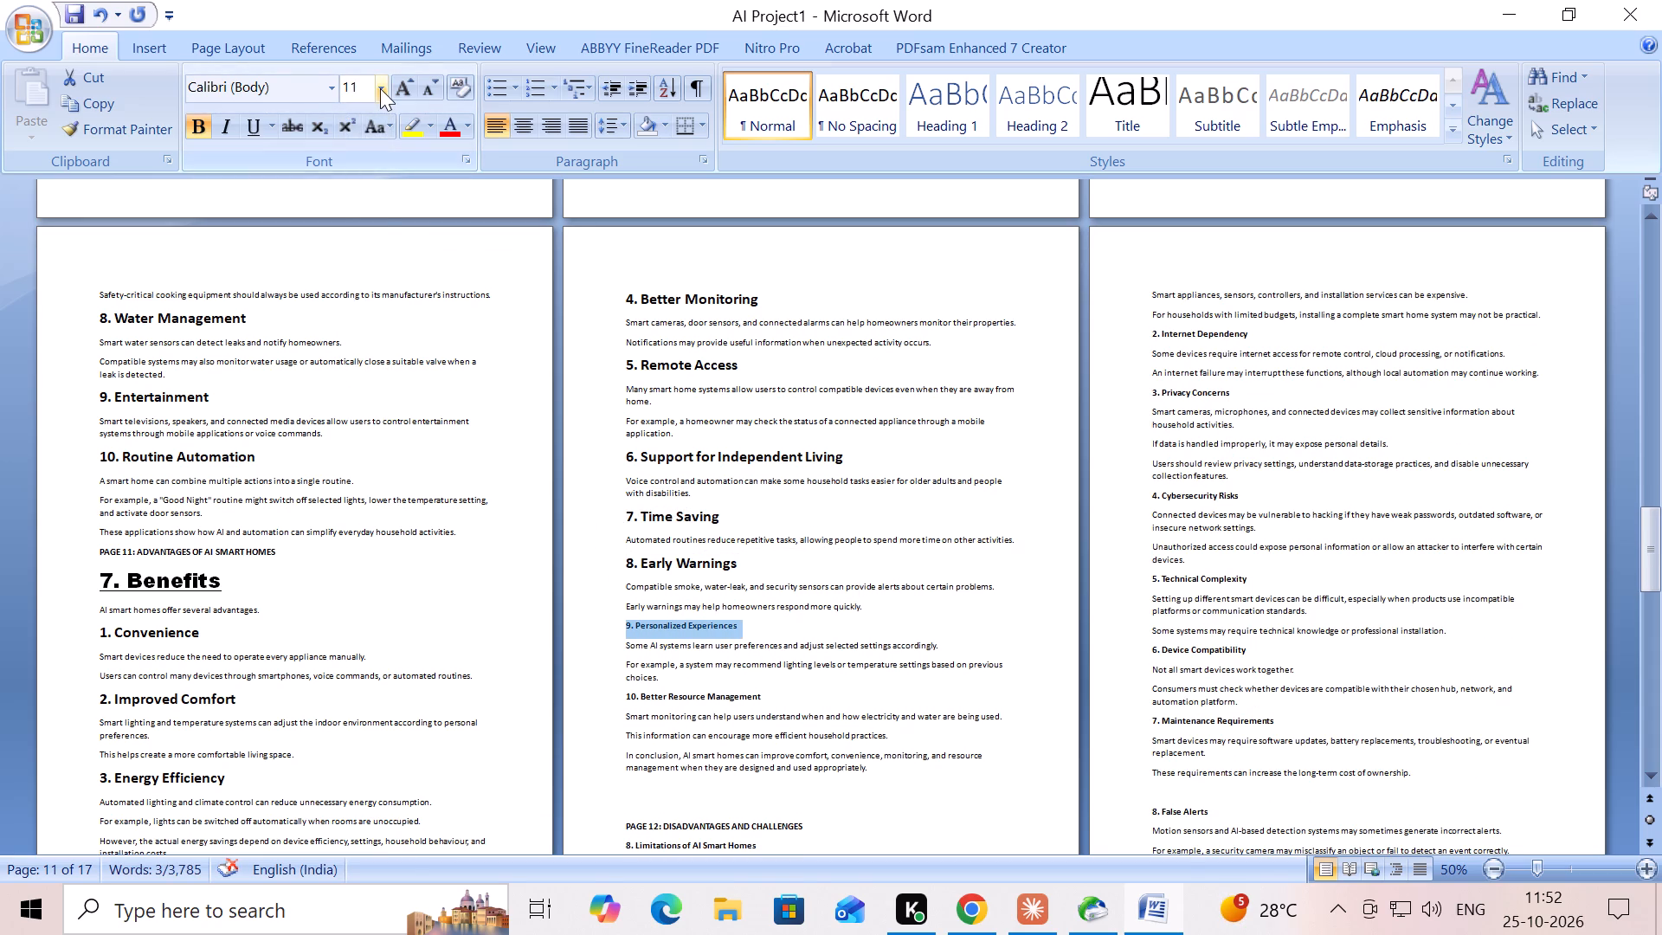
click(380, 88)
click(356, 263)
Set the "10. Better Resource Management" subheading in the benefits section to font size 18.
scroll(762, 556, down, 3)
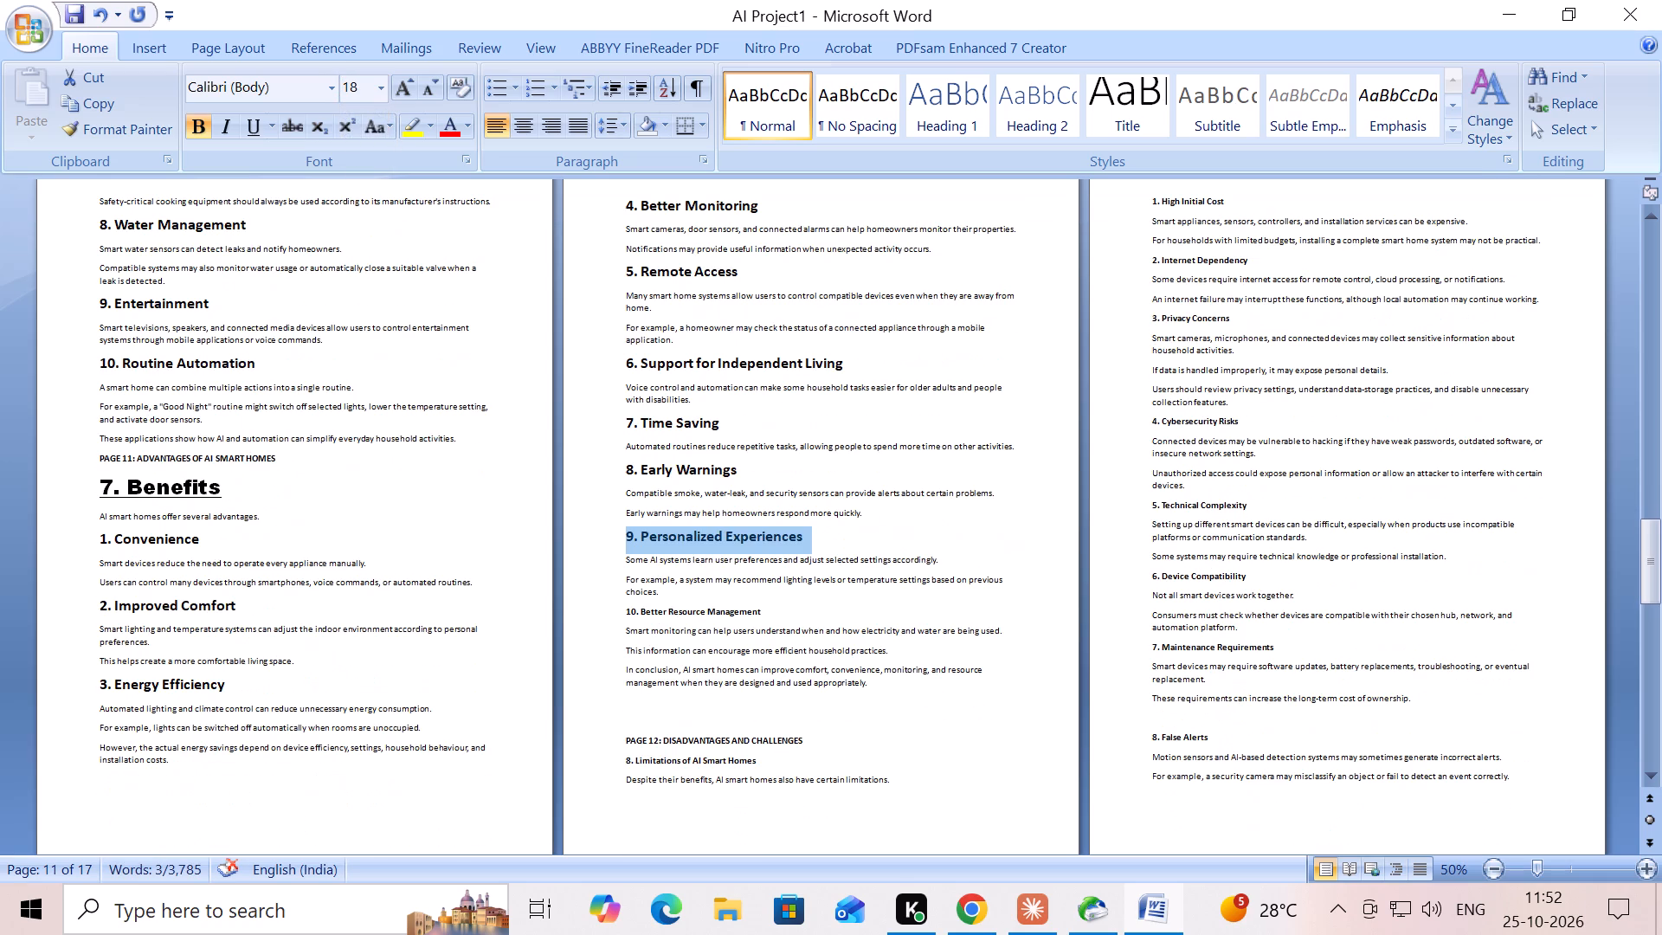
drag(773, 616, 593, 605)
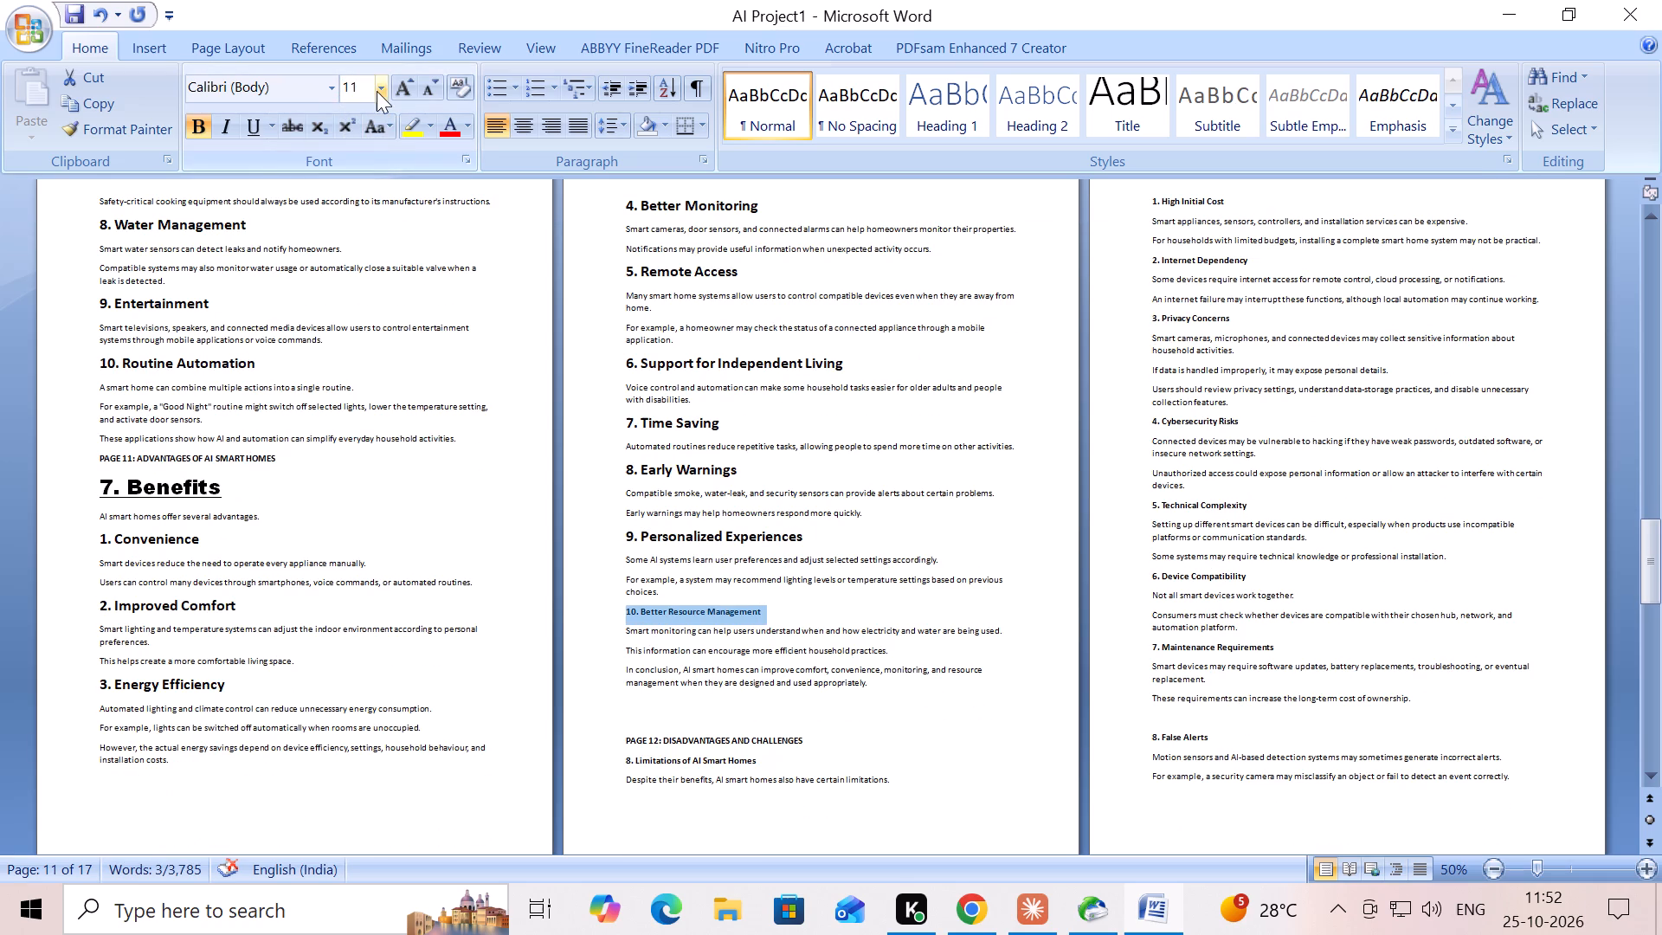
click(377, 91)
click(356, 268)
Insert three blank lines above the "PAGE 12: DISADVANTAGES AND CHALLENGES" line to start that section on the next page.
scroll(784, 500, down, 3)
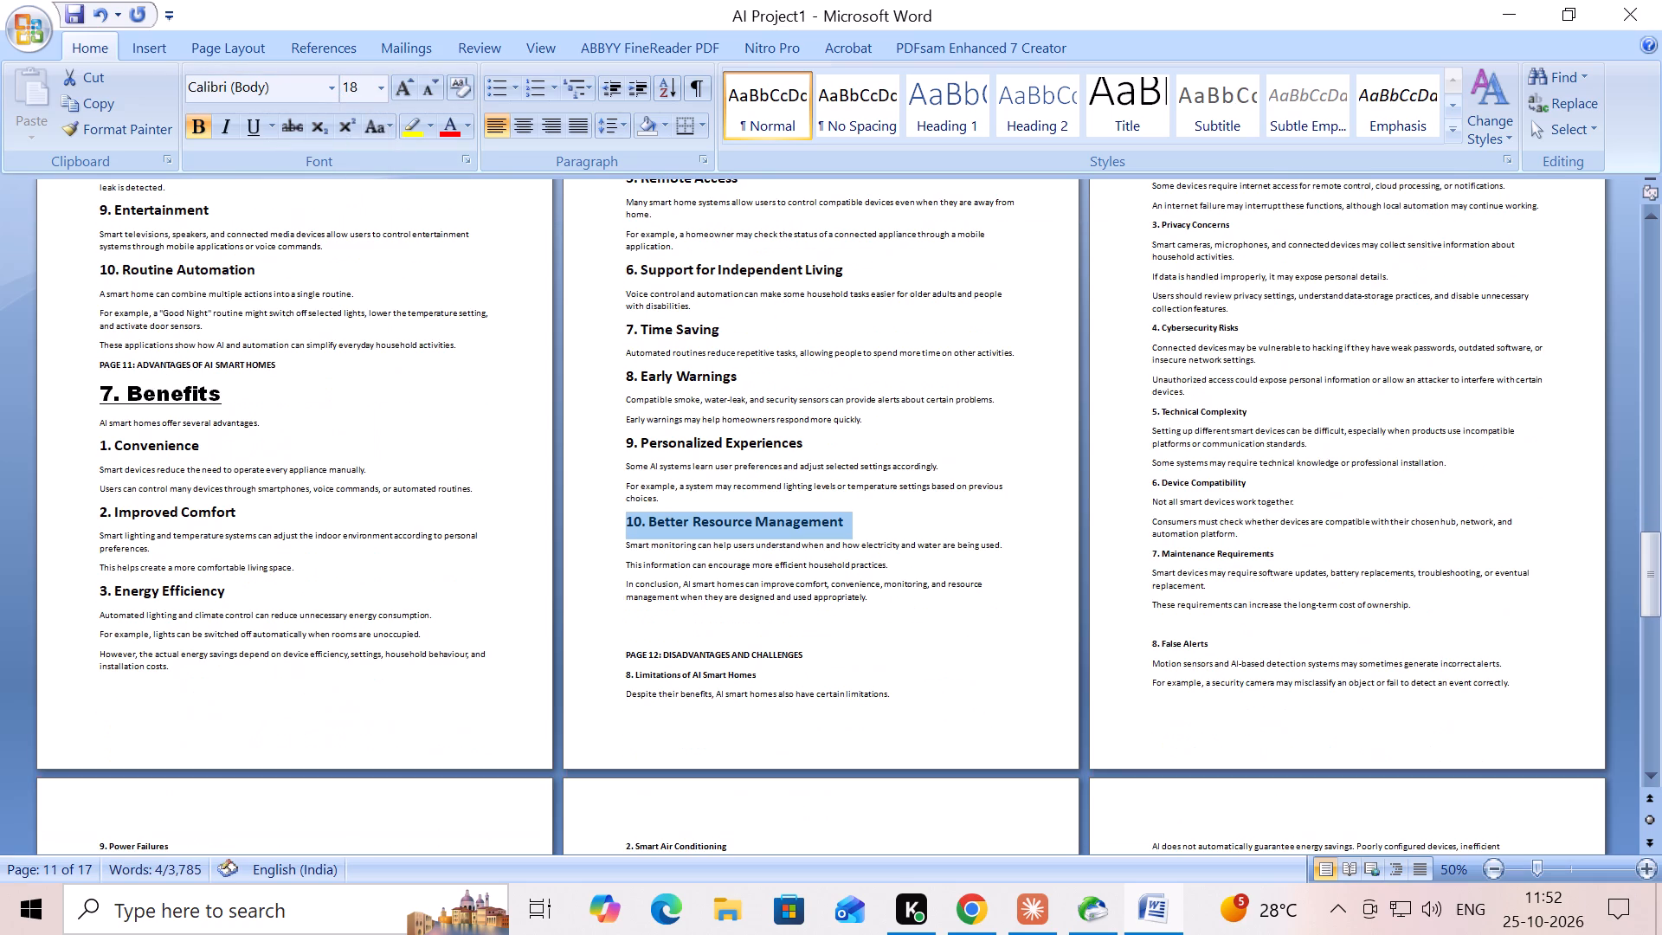
click(633, 628)
click(626, 642)
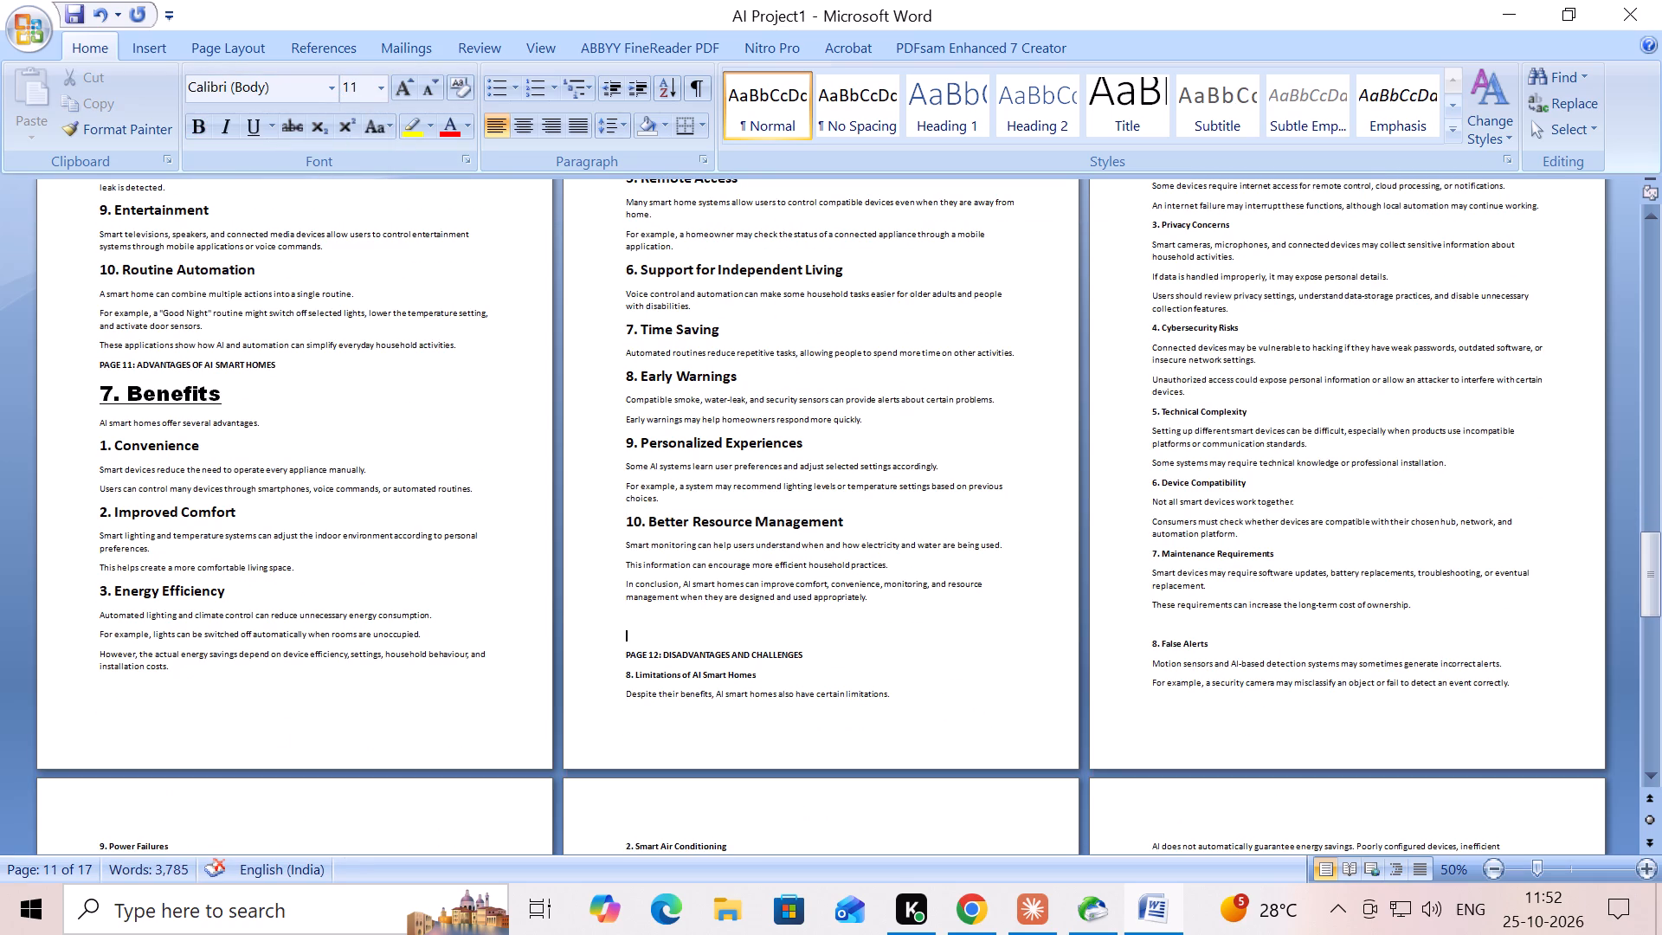
key(Return)
key(Return)
key(Return)
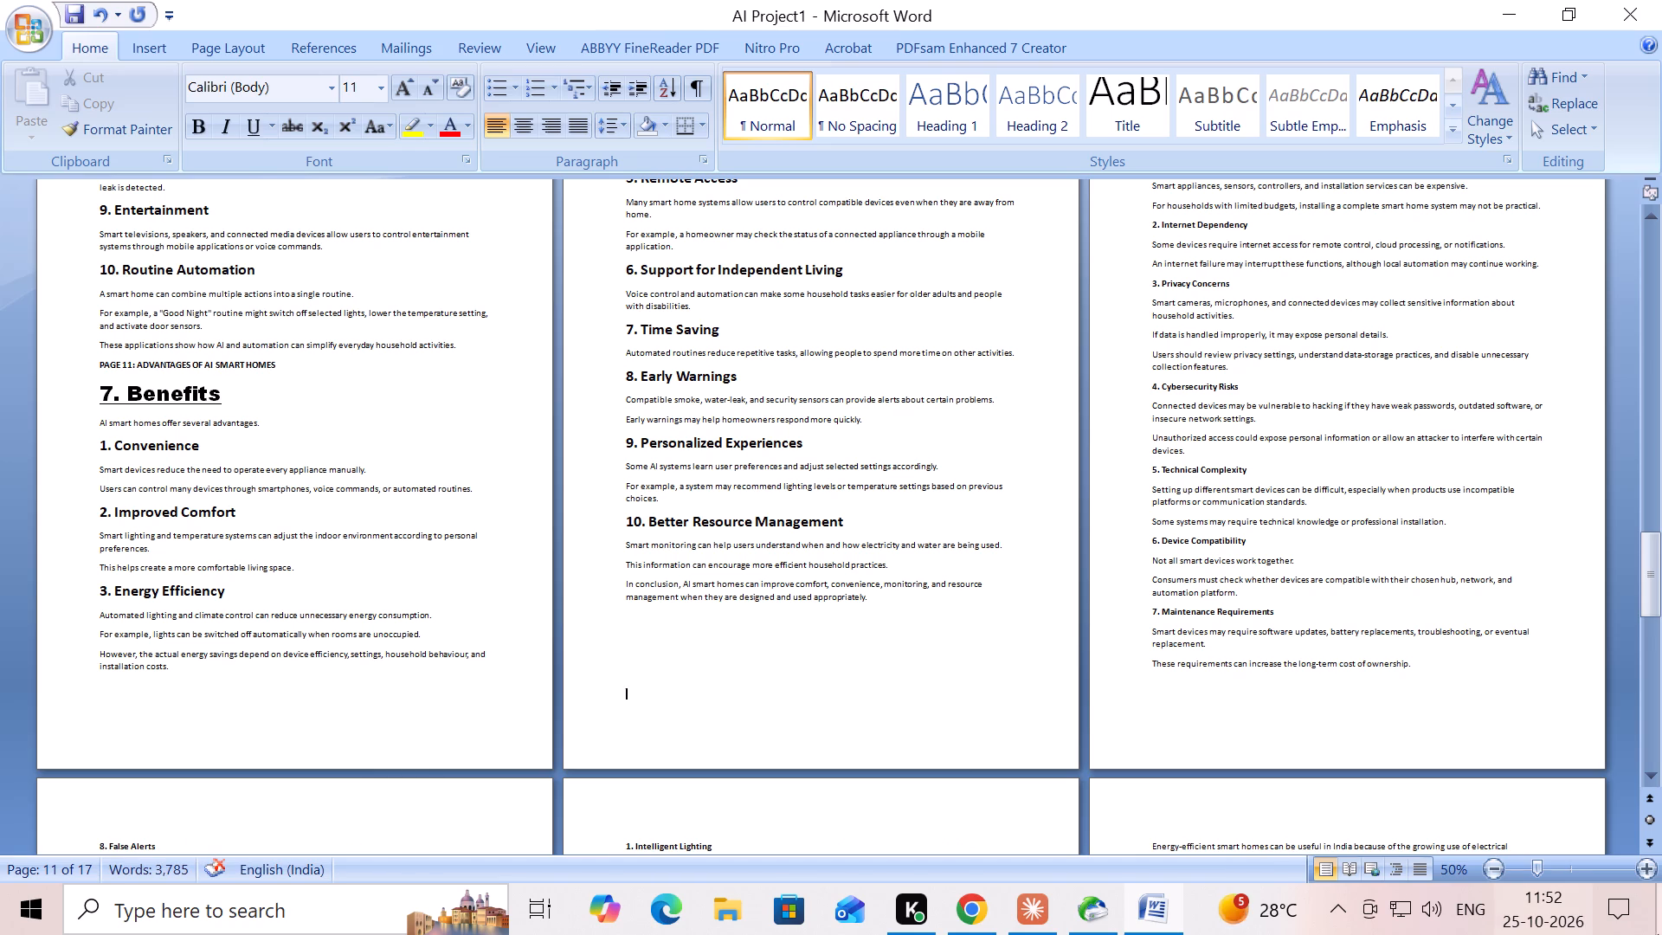
Format the "8. Limitations of AI Smart Homes" heading as underlined Arial Black, size 24.
scroll(1097, 318, up, 4)
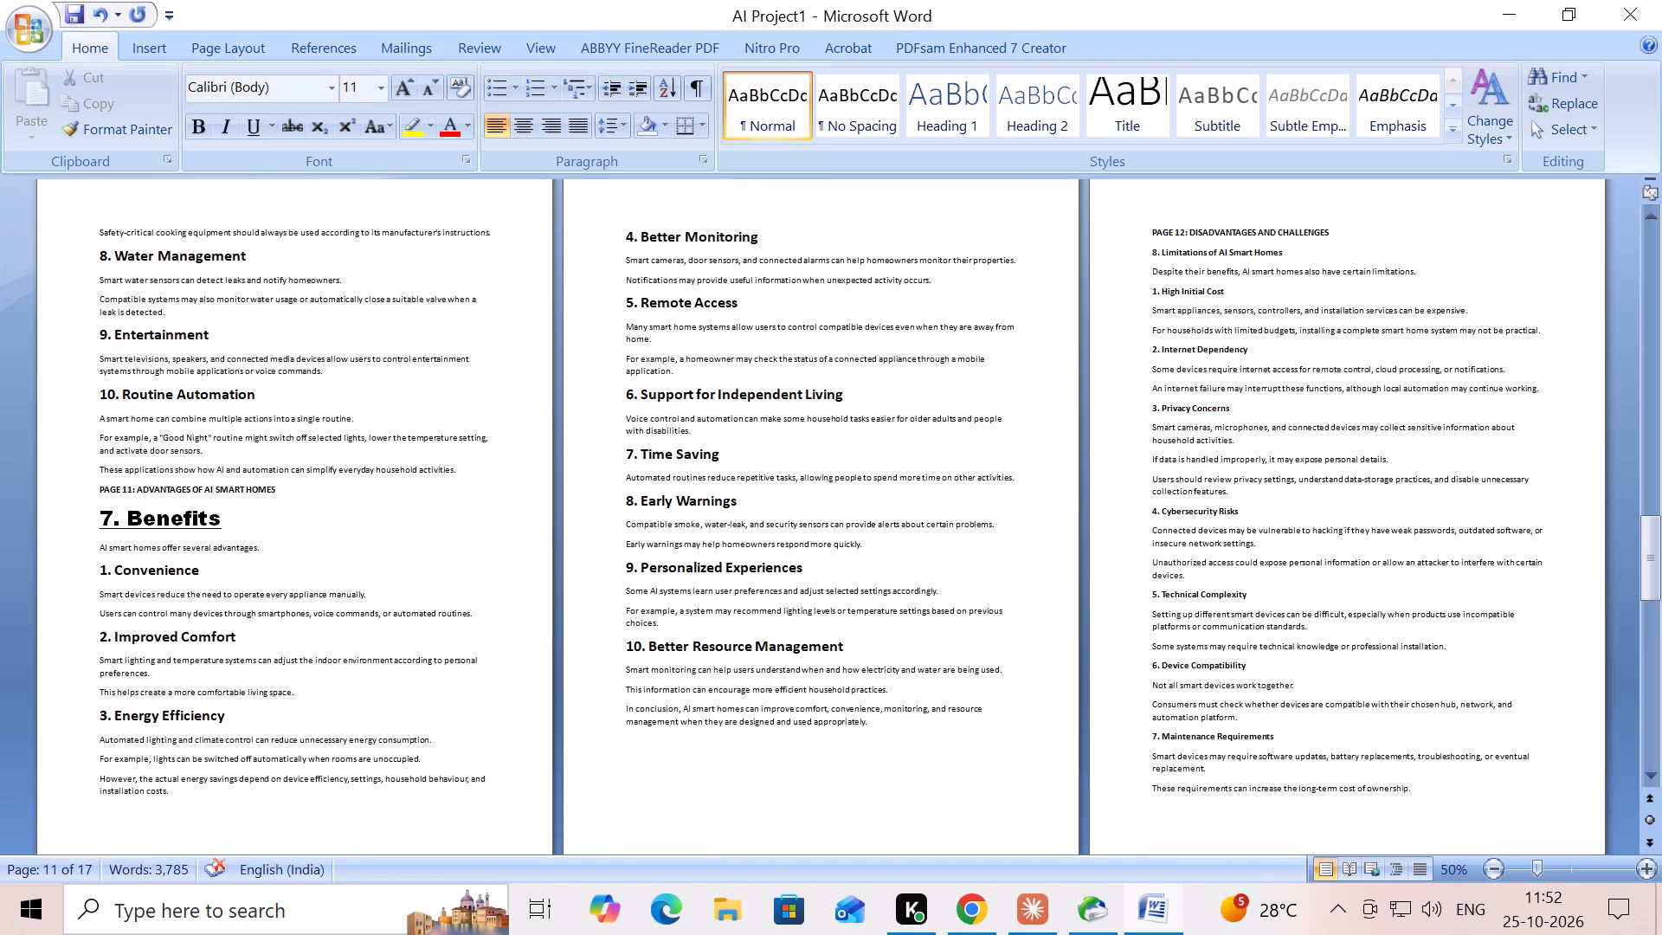
scroll(1092, 355, up, 2)
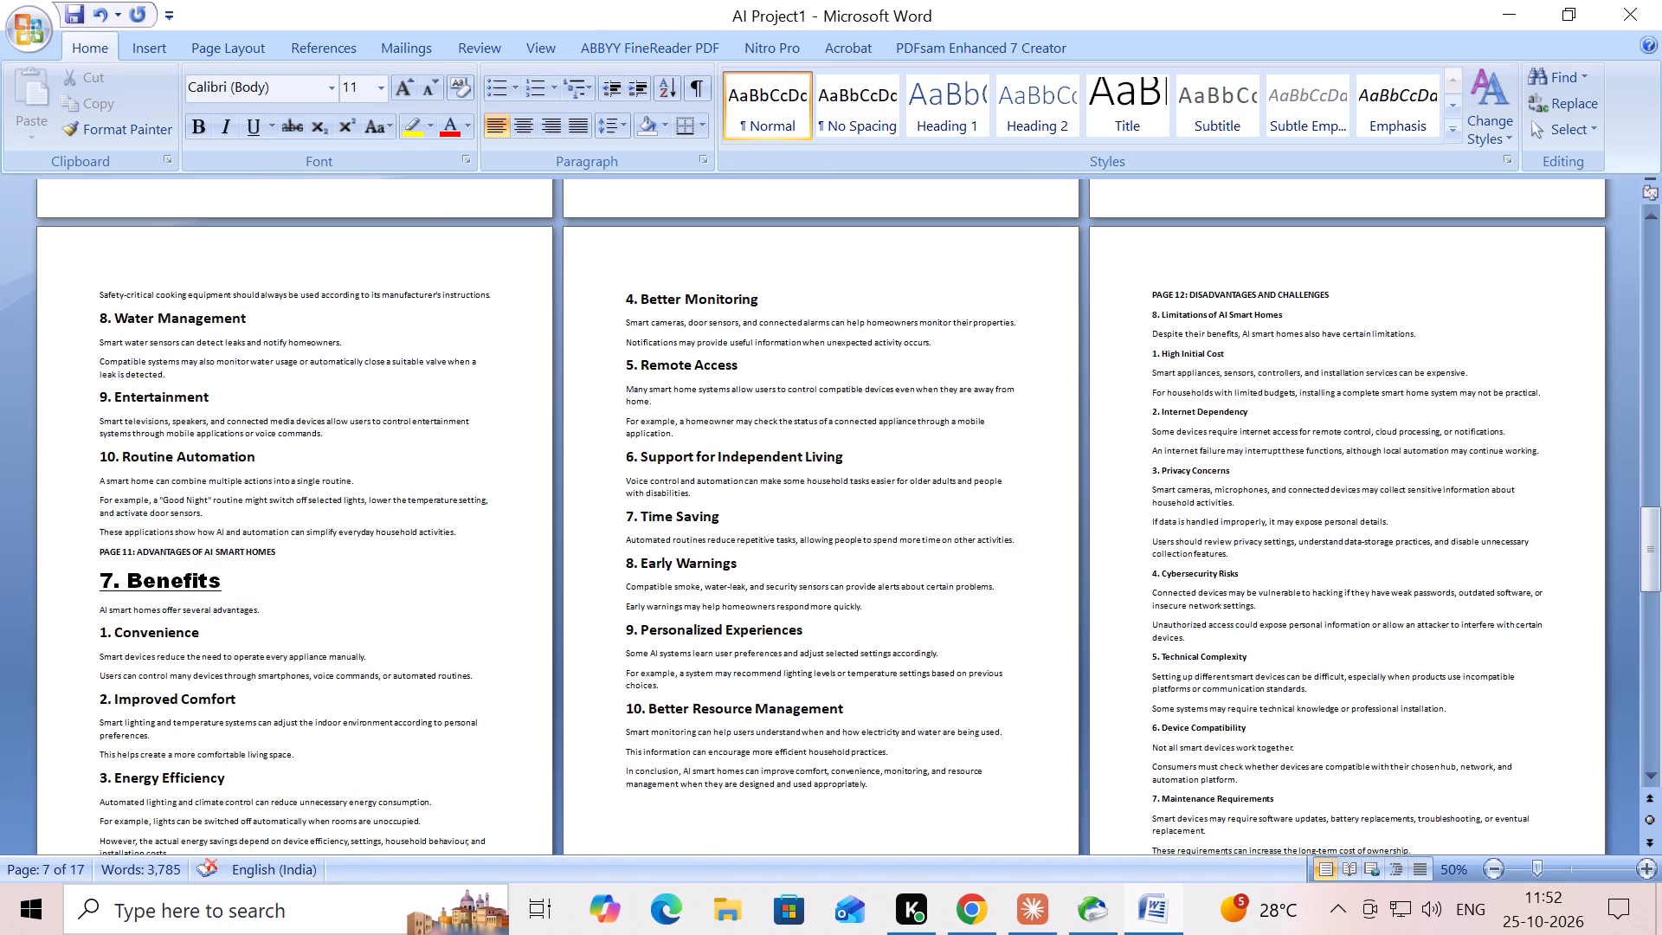
drag(1291, 311, 1120, 309)
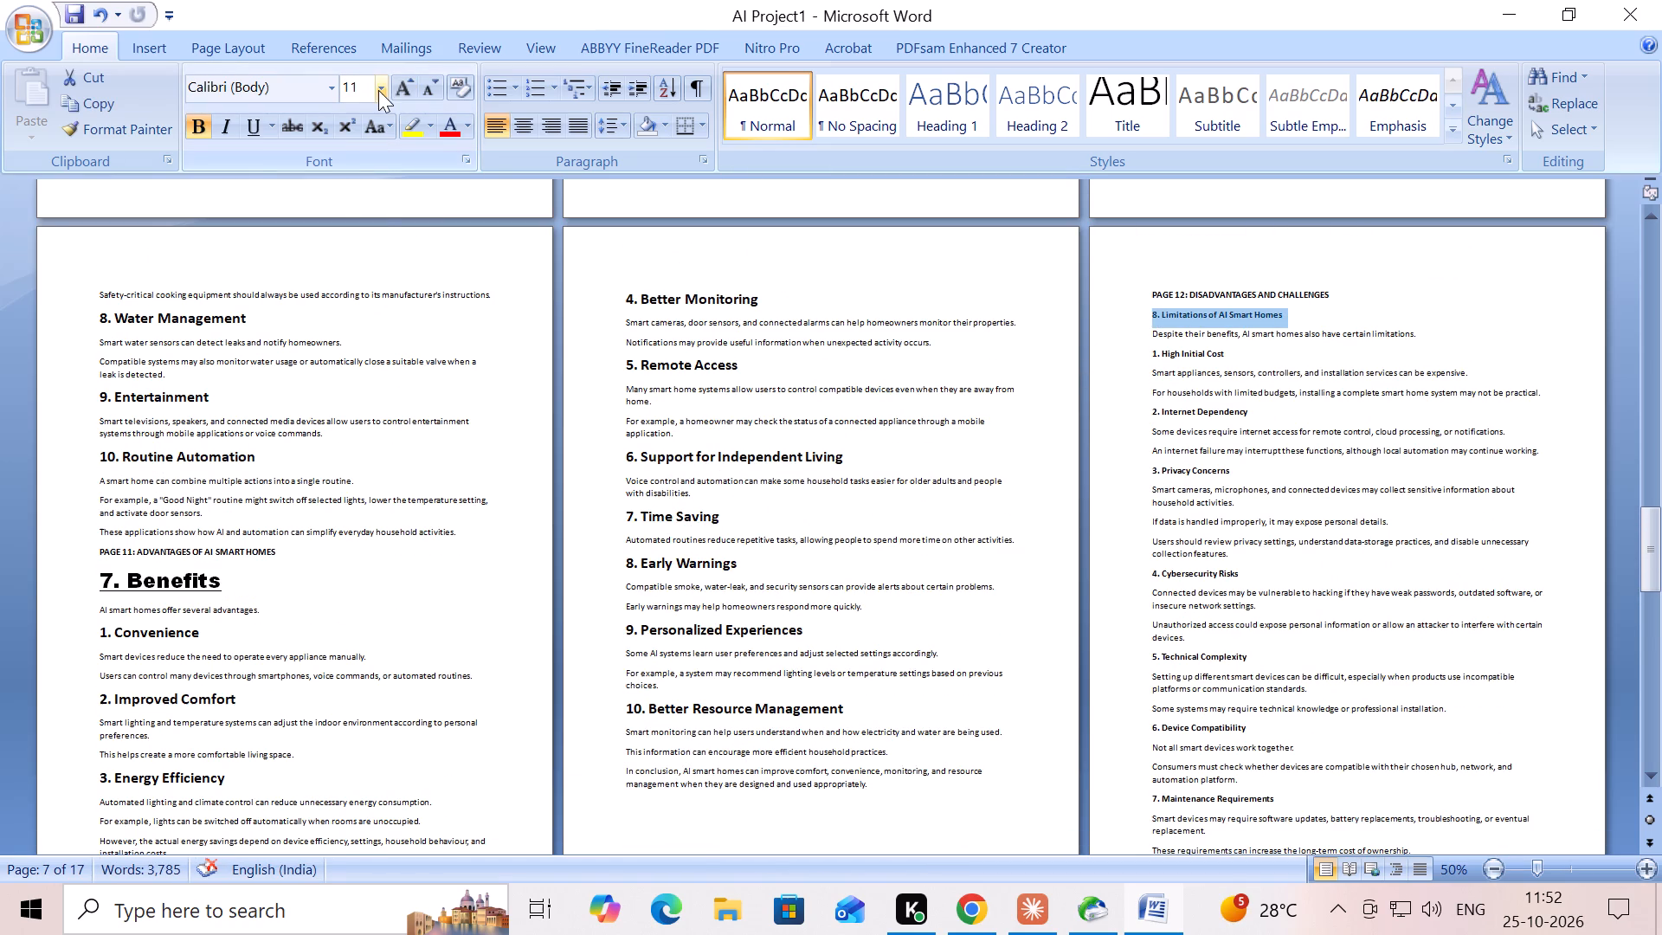
click(378, 90)
click(349, 267)
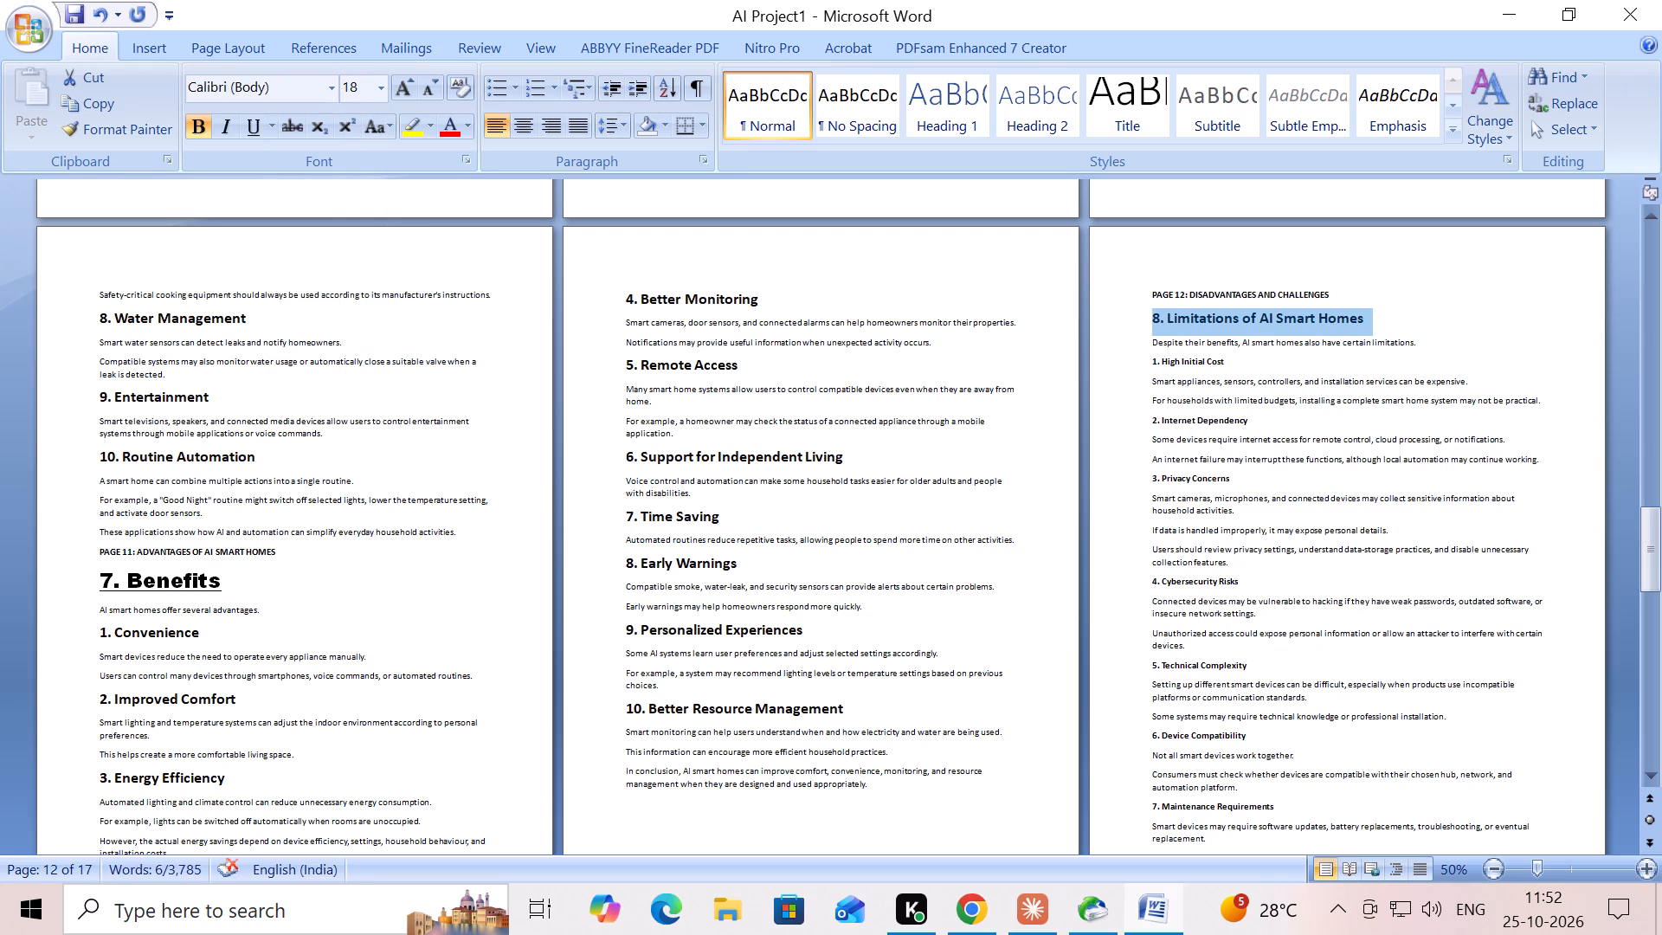
click(383, 82)
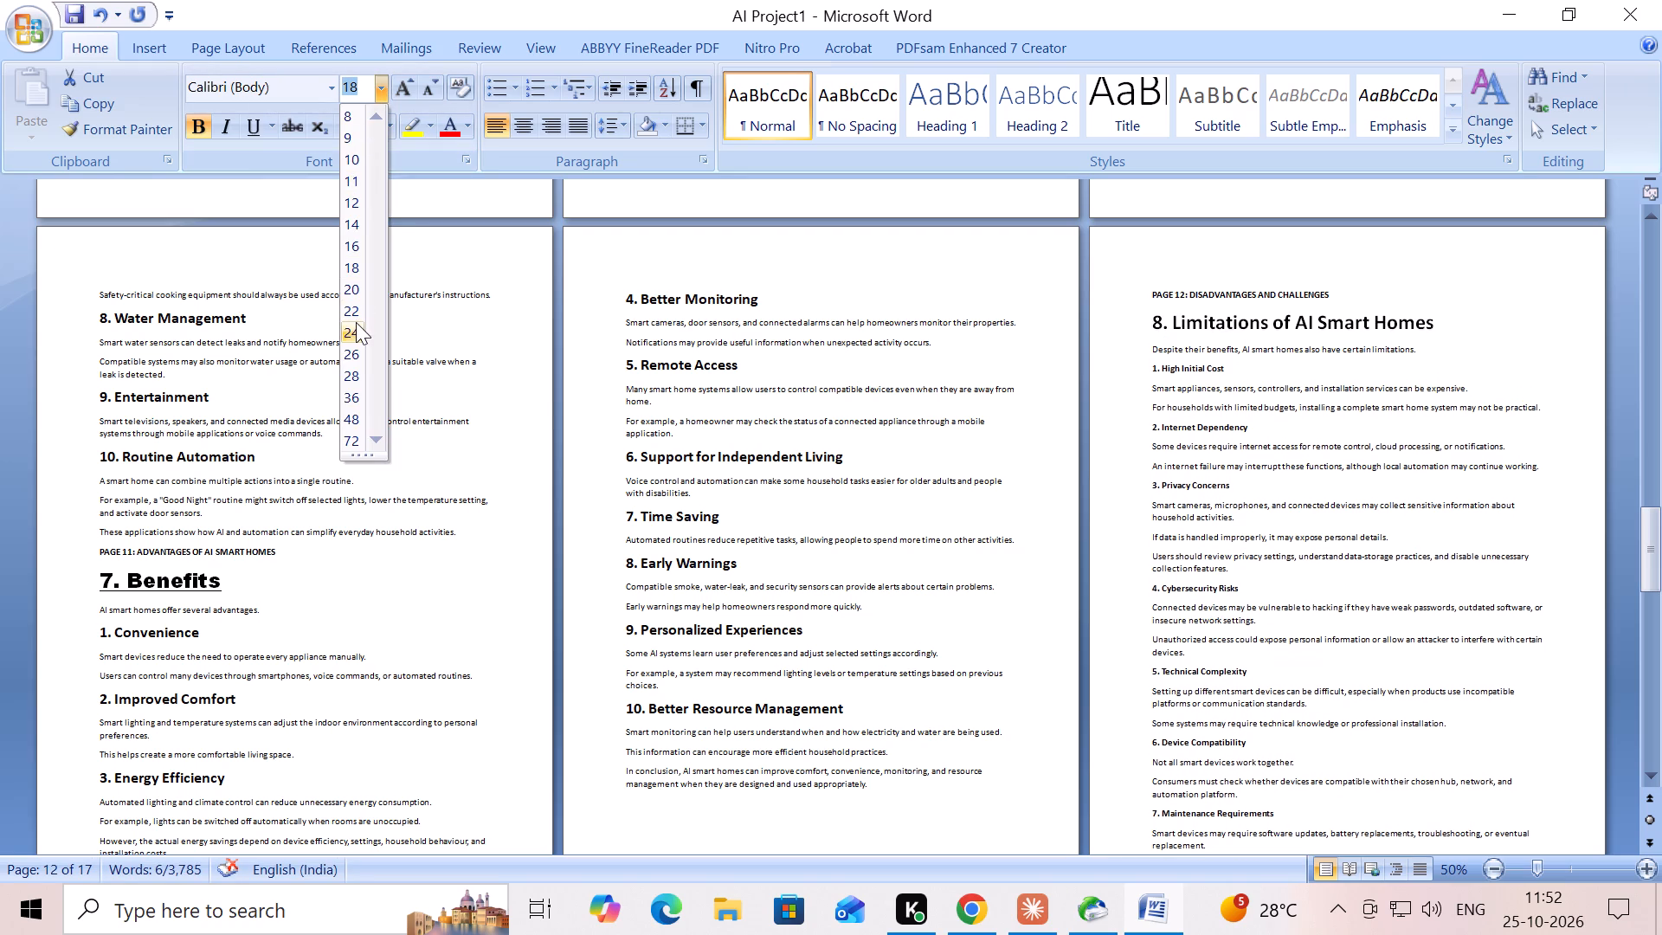
click(356, 322)
click(338, 93)
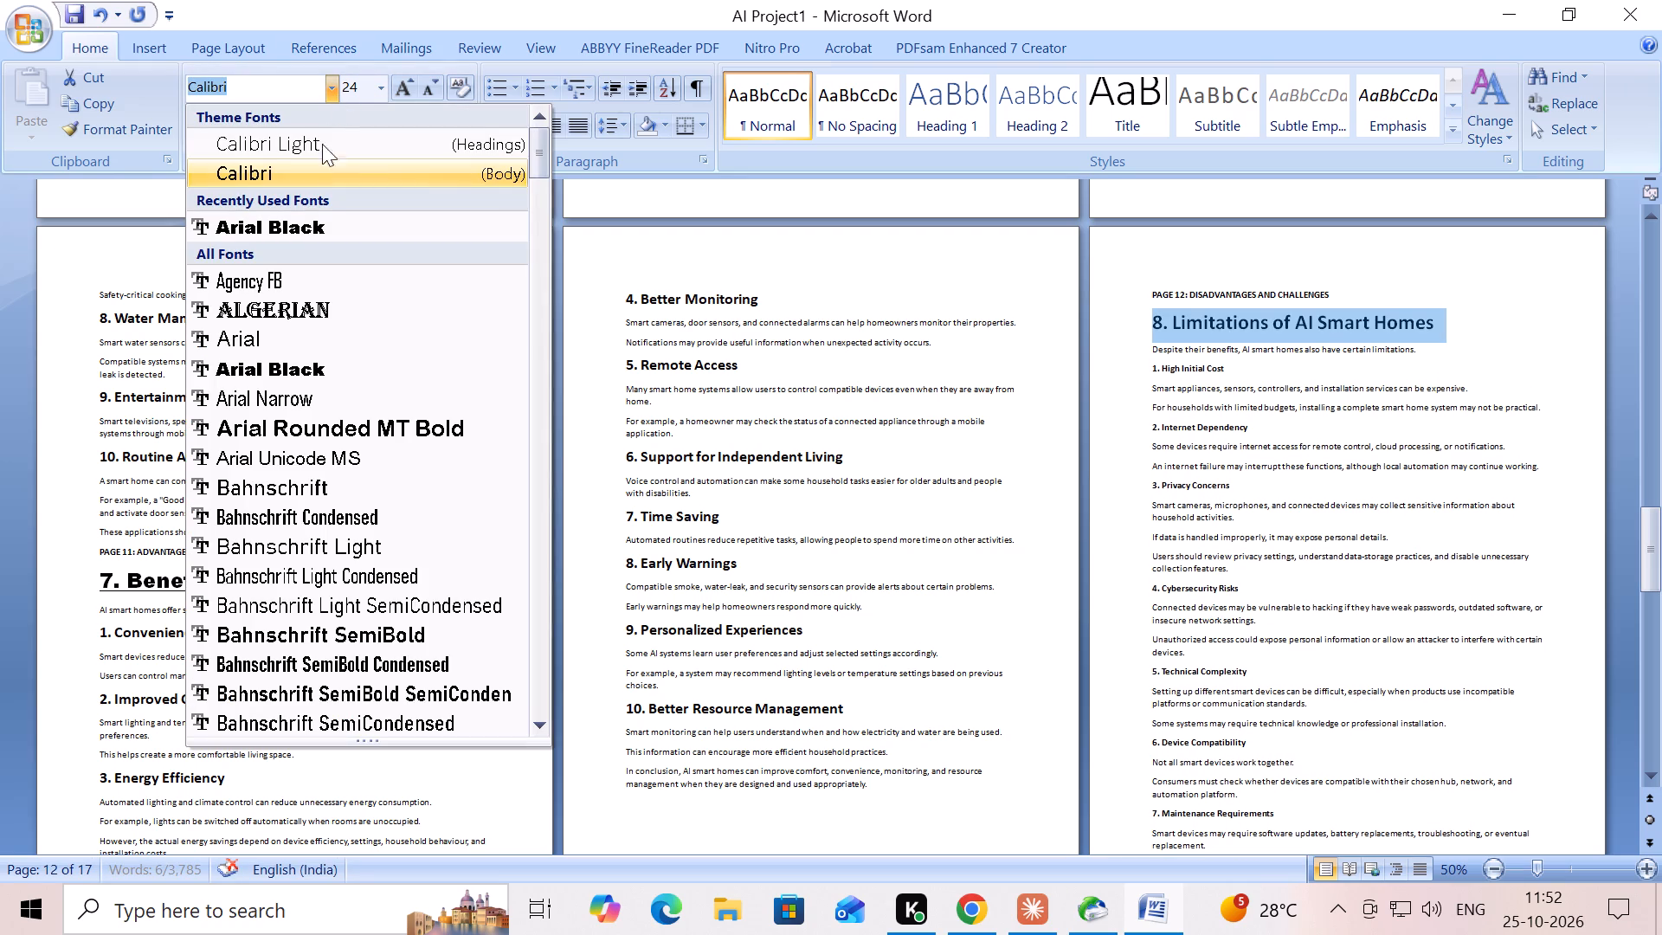
click(311, 217)
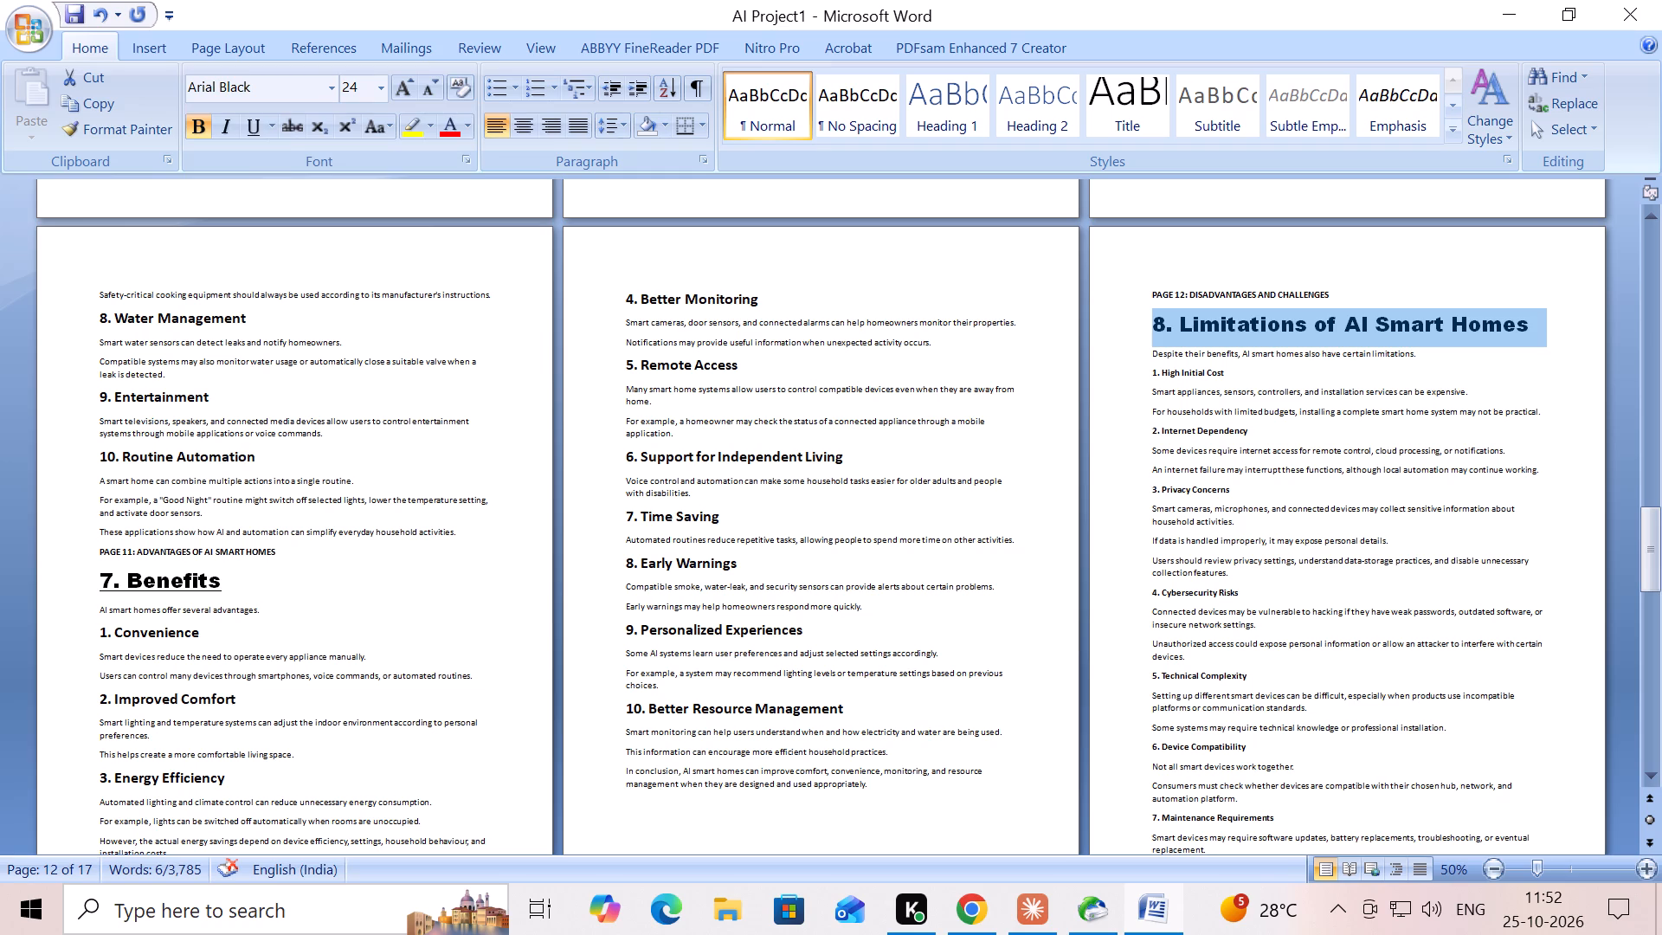
click(252, 119)
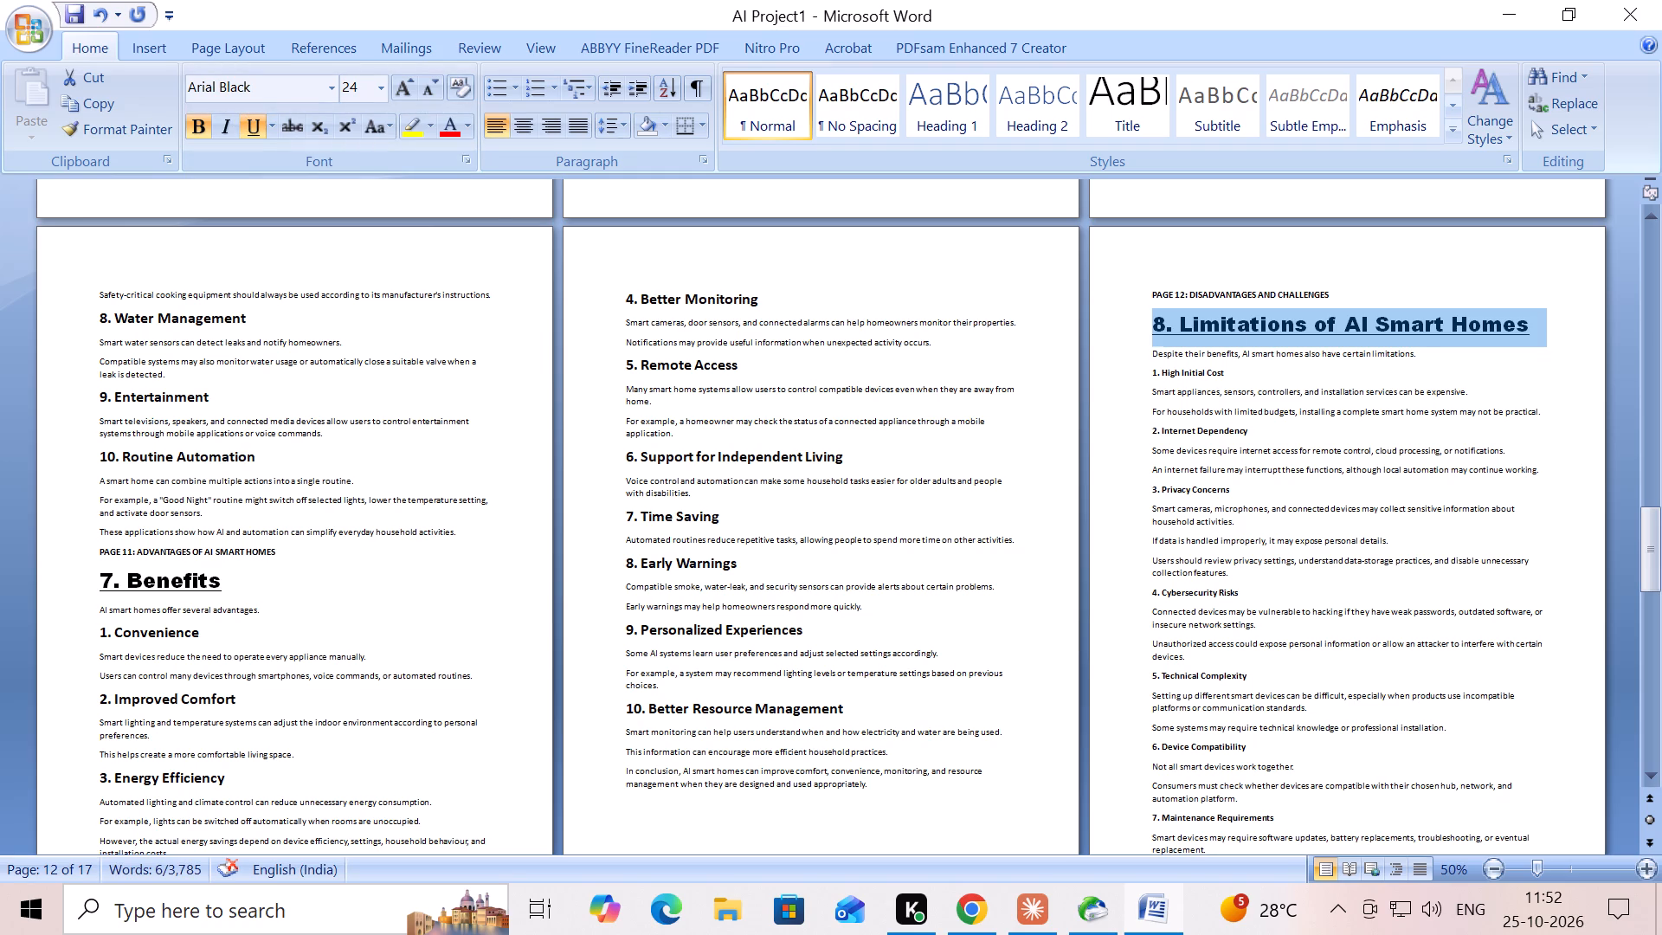
Set the "1. High Initial Cost" subheading in the limitations section to font size 18.
click(1236, 374)
drag(1227, 373, 1129, 363)
click(1117, 385)
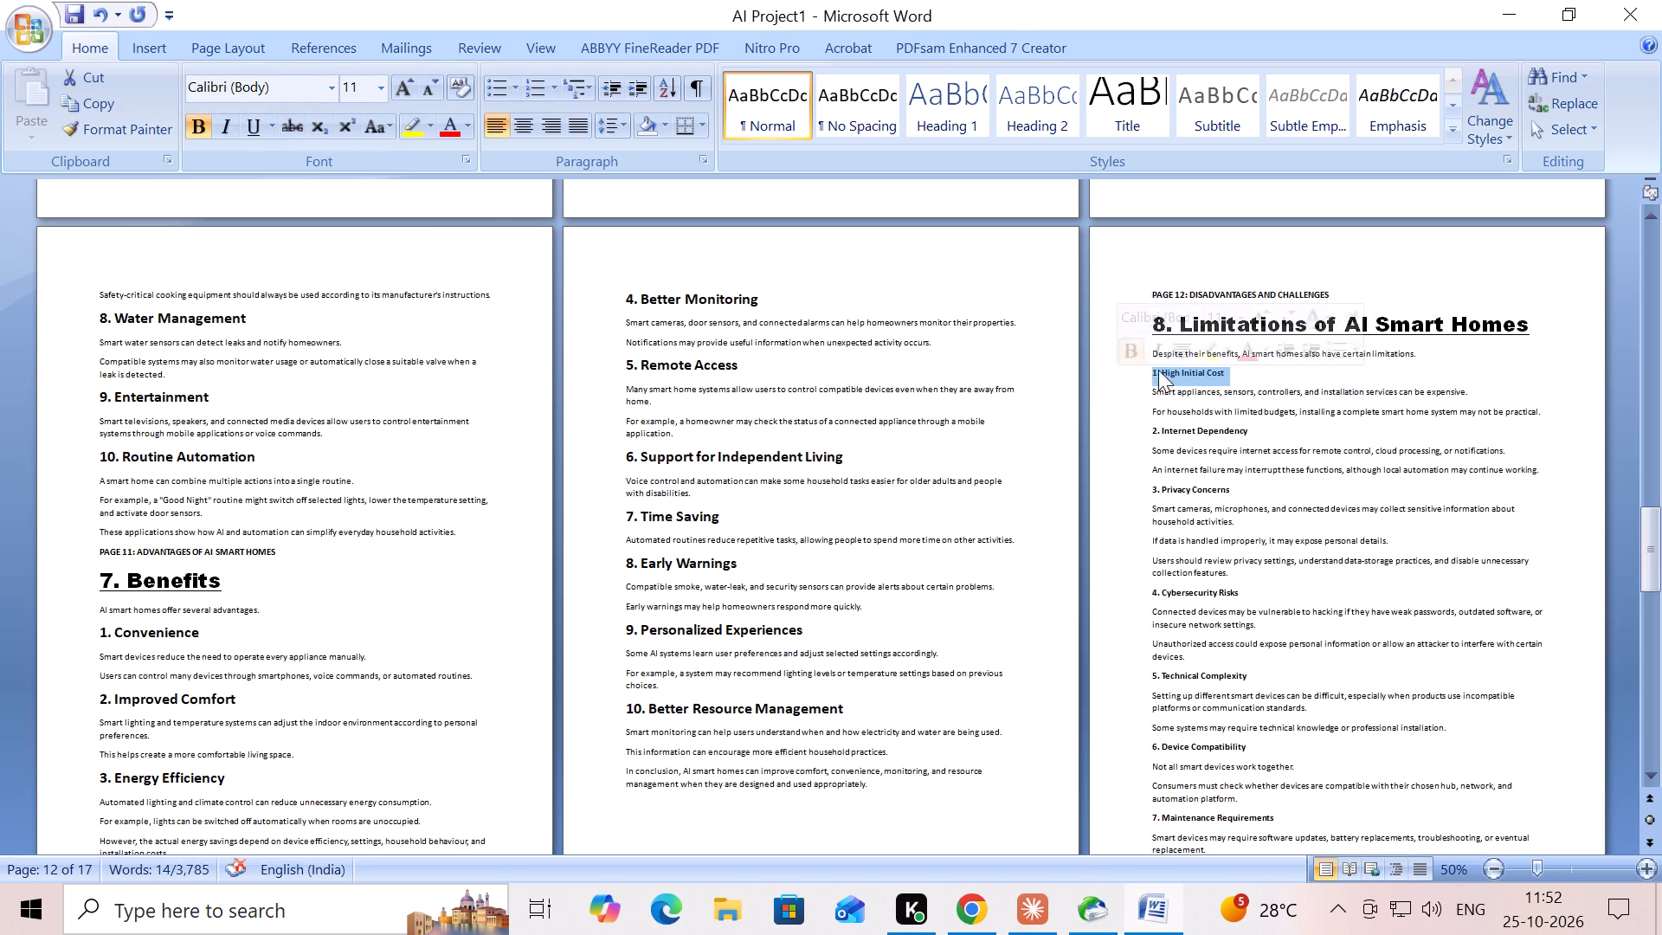
click(1210, 375)
drag(1228, 372, 1153, 373)
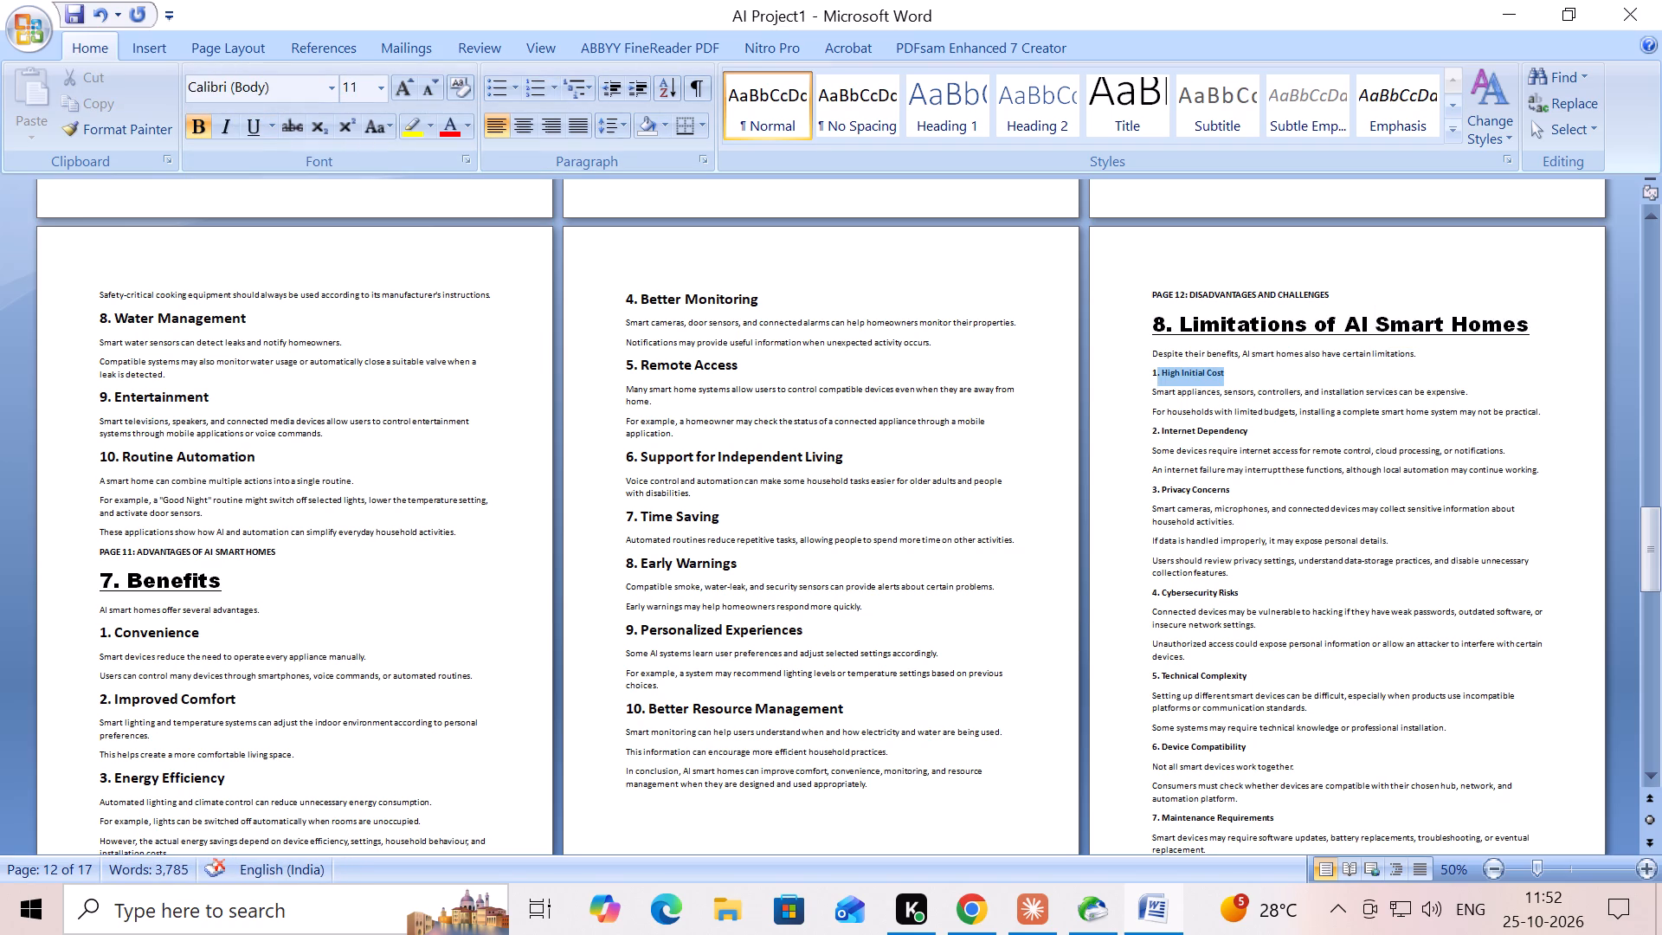
drag(1153, 373, 1137, 373)
click(1254, 316)
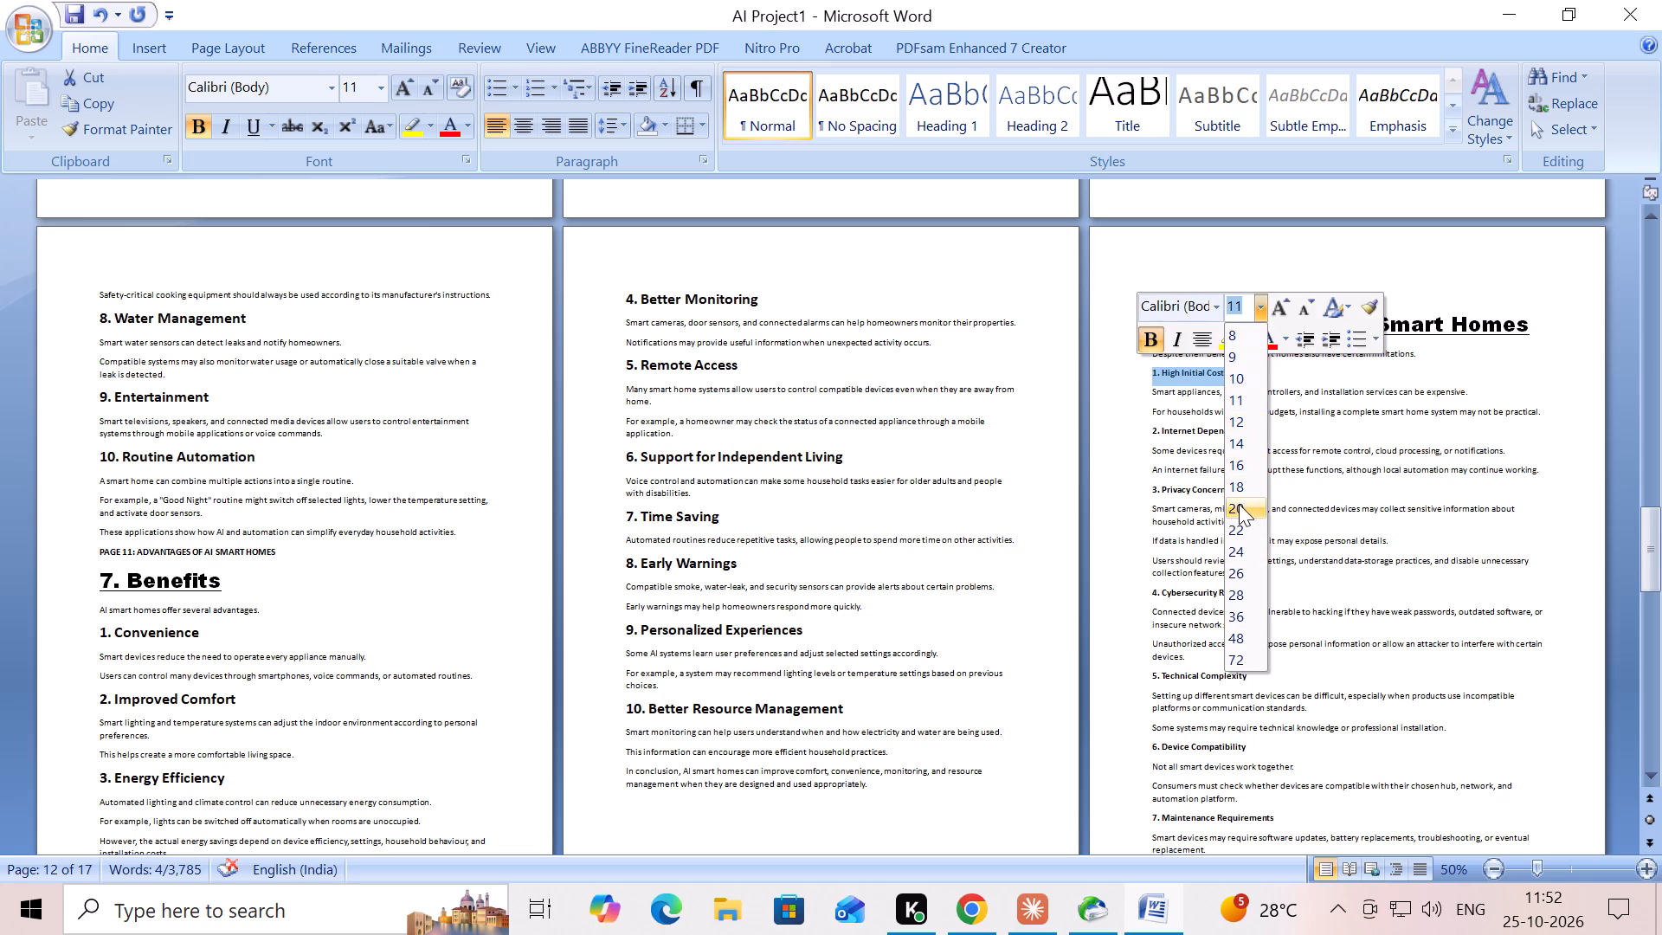
click(1235, 480)
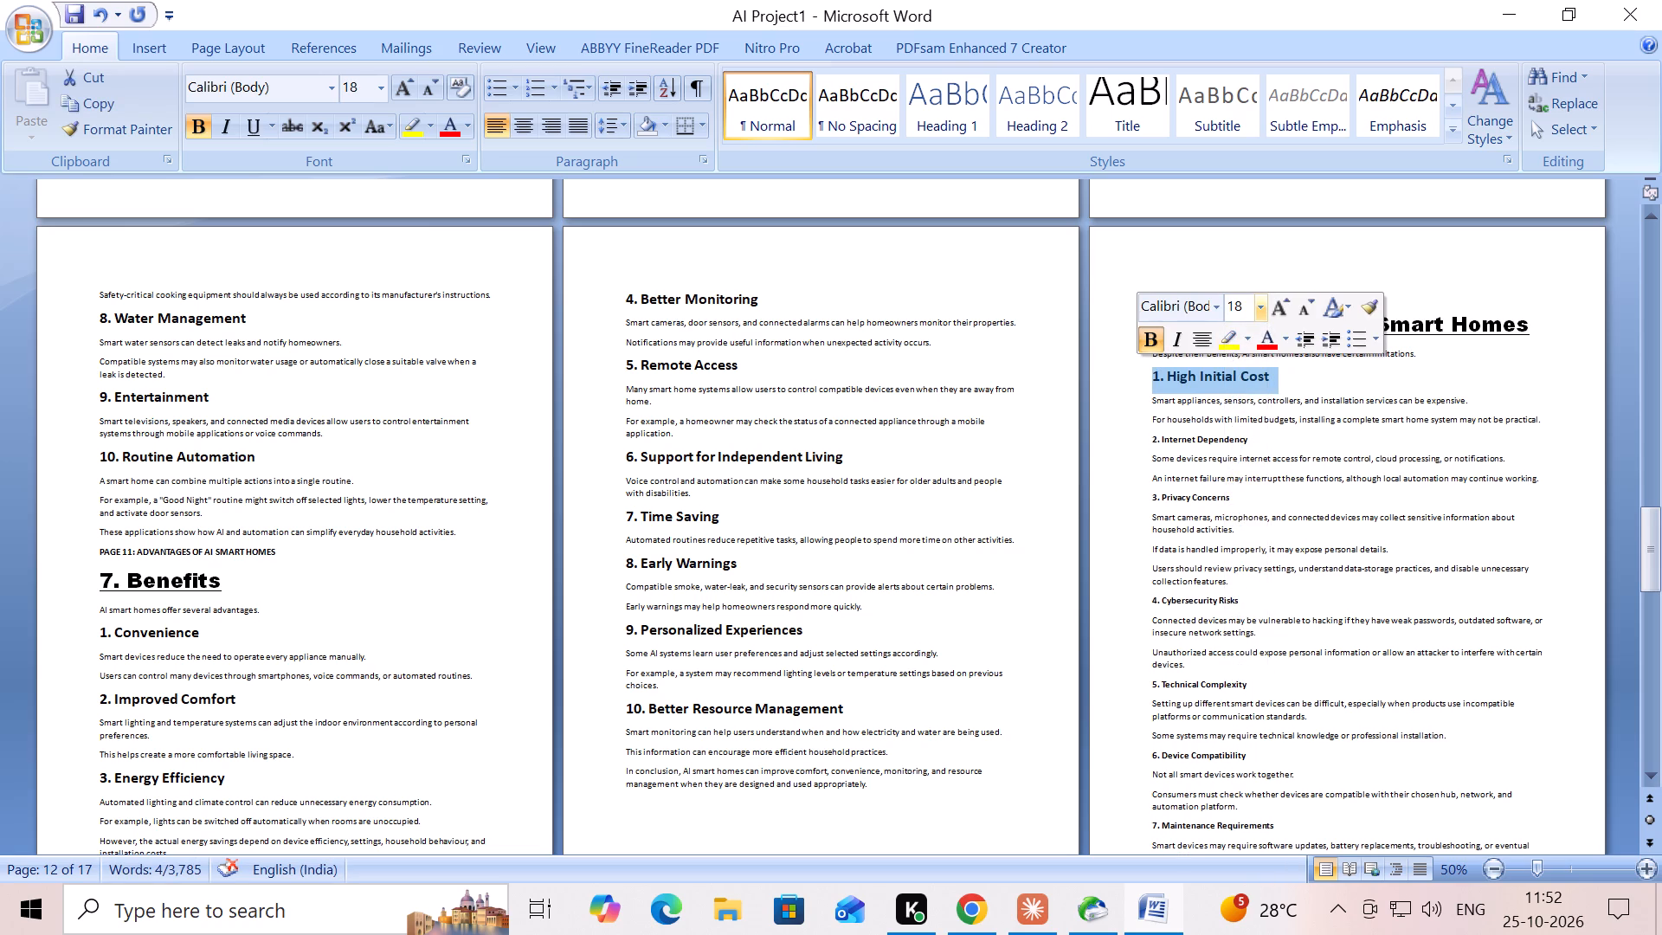
Set the "2. Internet Dependency" subheading in the limitations section to font size 18.
drag(1249, 444, 1143, 453)
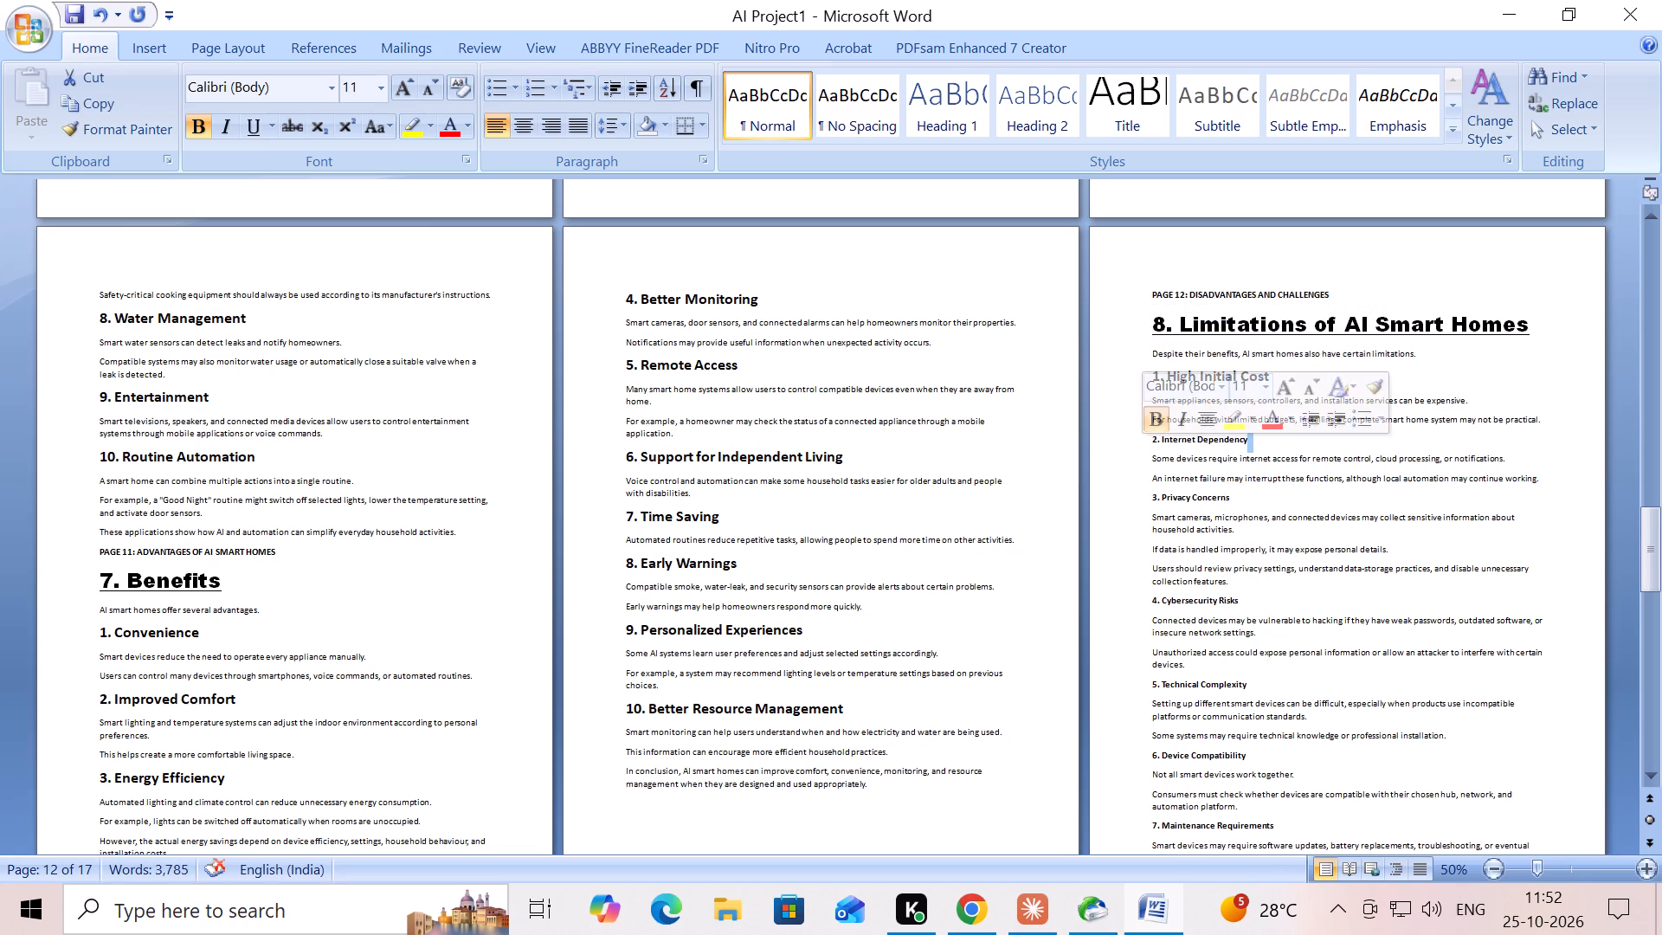
click(1255, 439)
drag(1253, 436, 1178, 440)
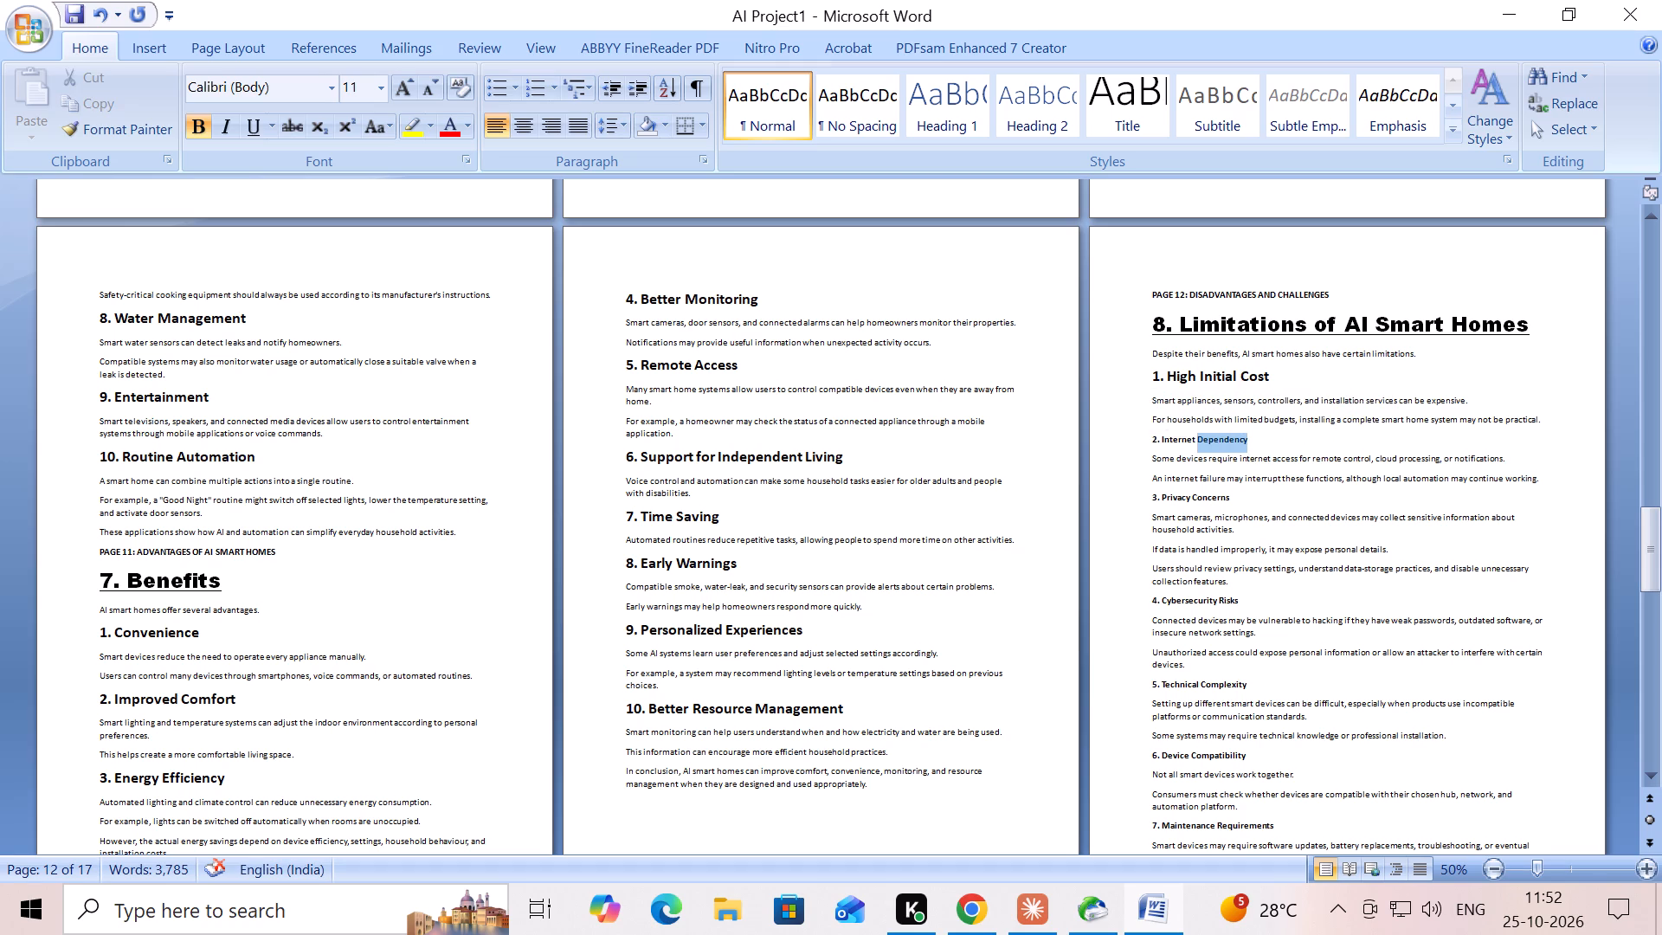
drag(1178, 440, 1154, 440)
click(1279, 383)
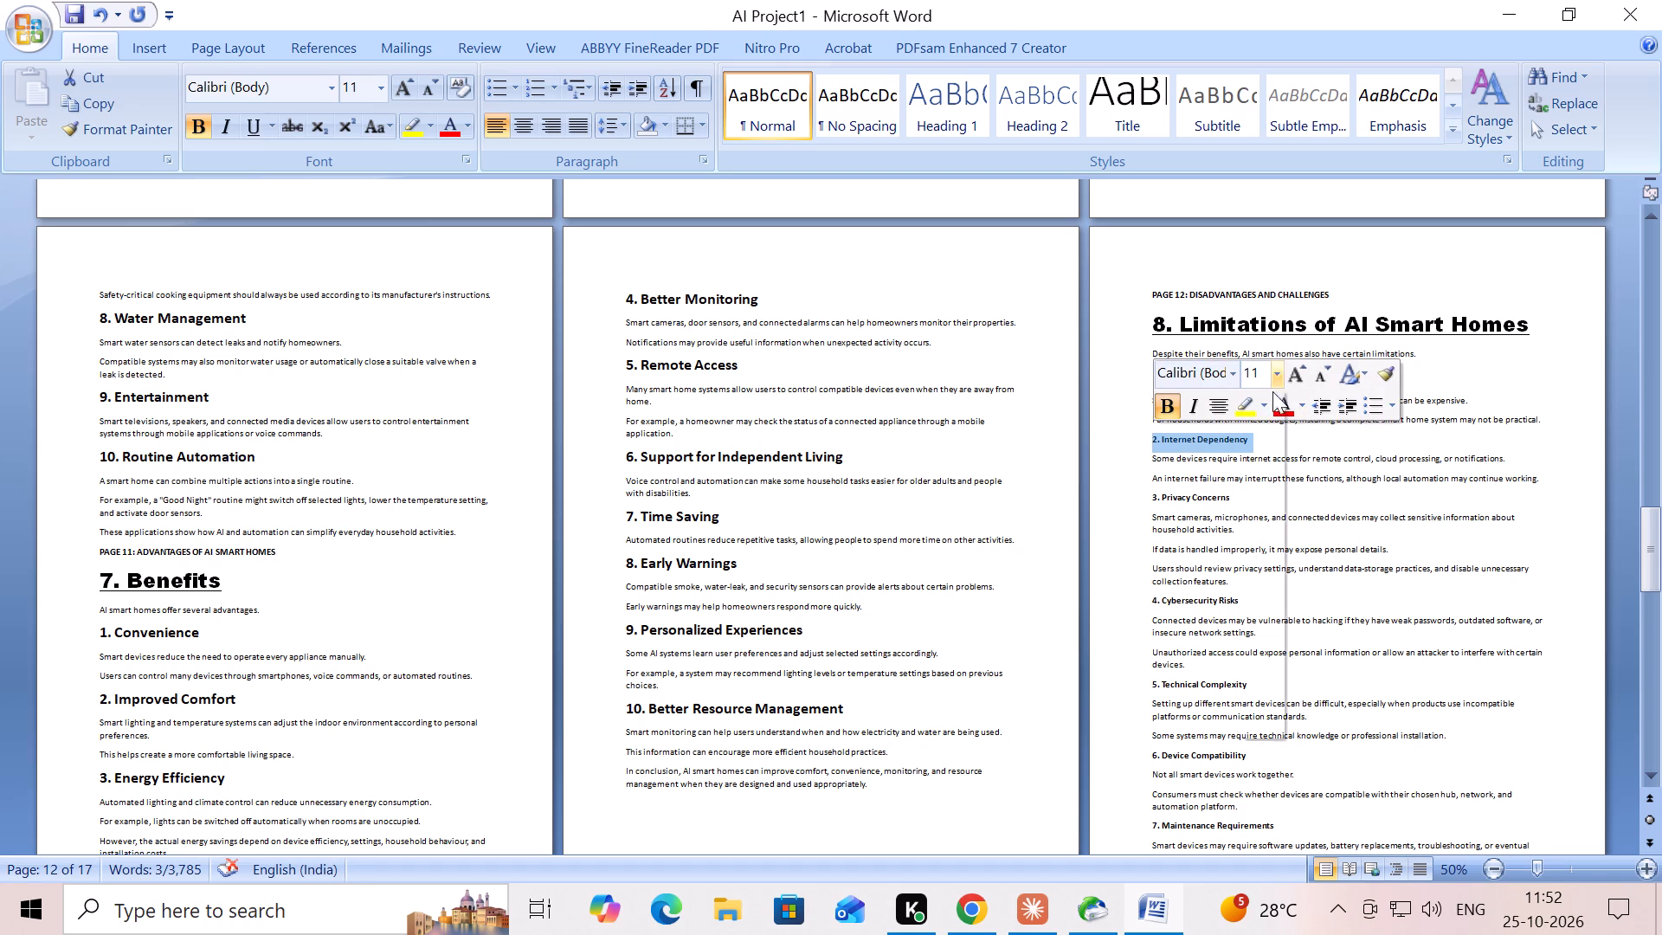
click(1247, 545)
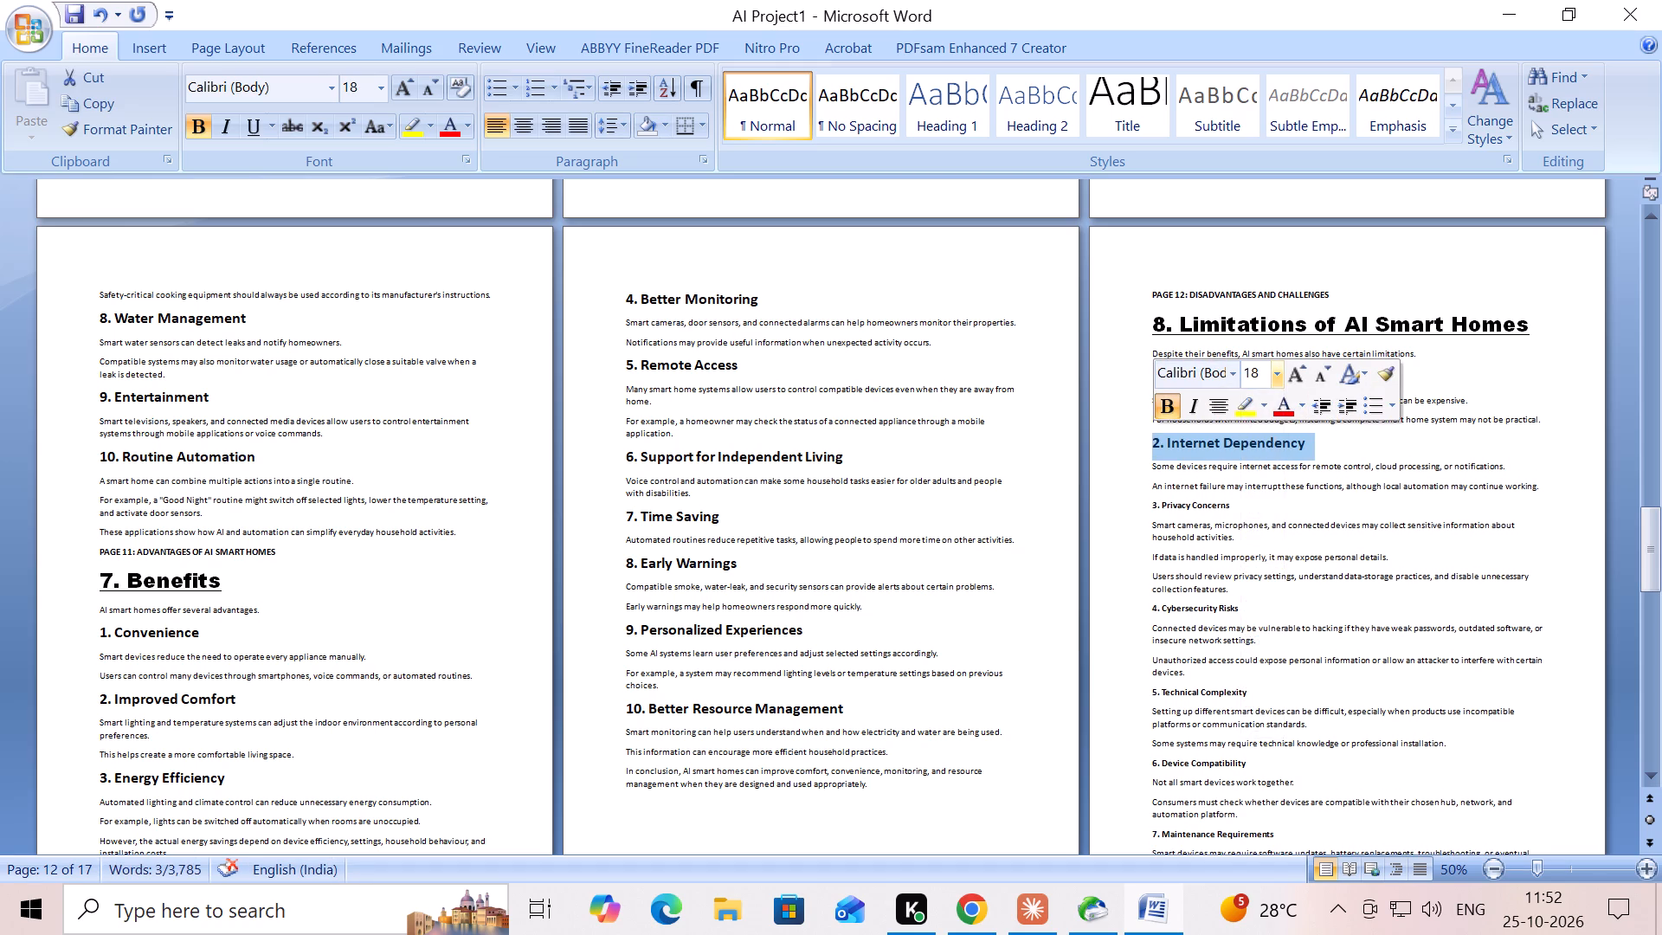
Set the "3. Privacy Concerns" subheading in the limitations section to font size 18.
drag(1240, 500, 1161, 494)
click(1222, 508)
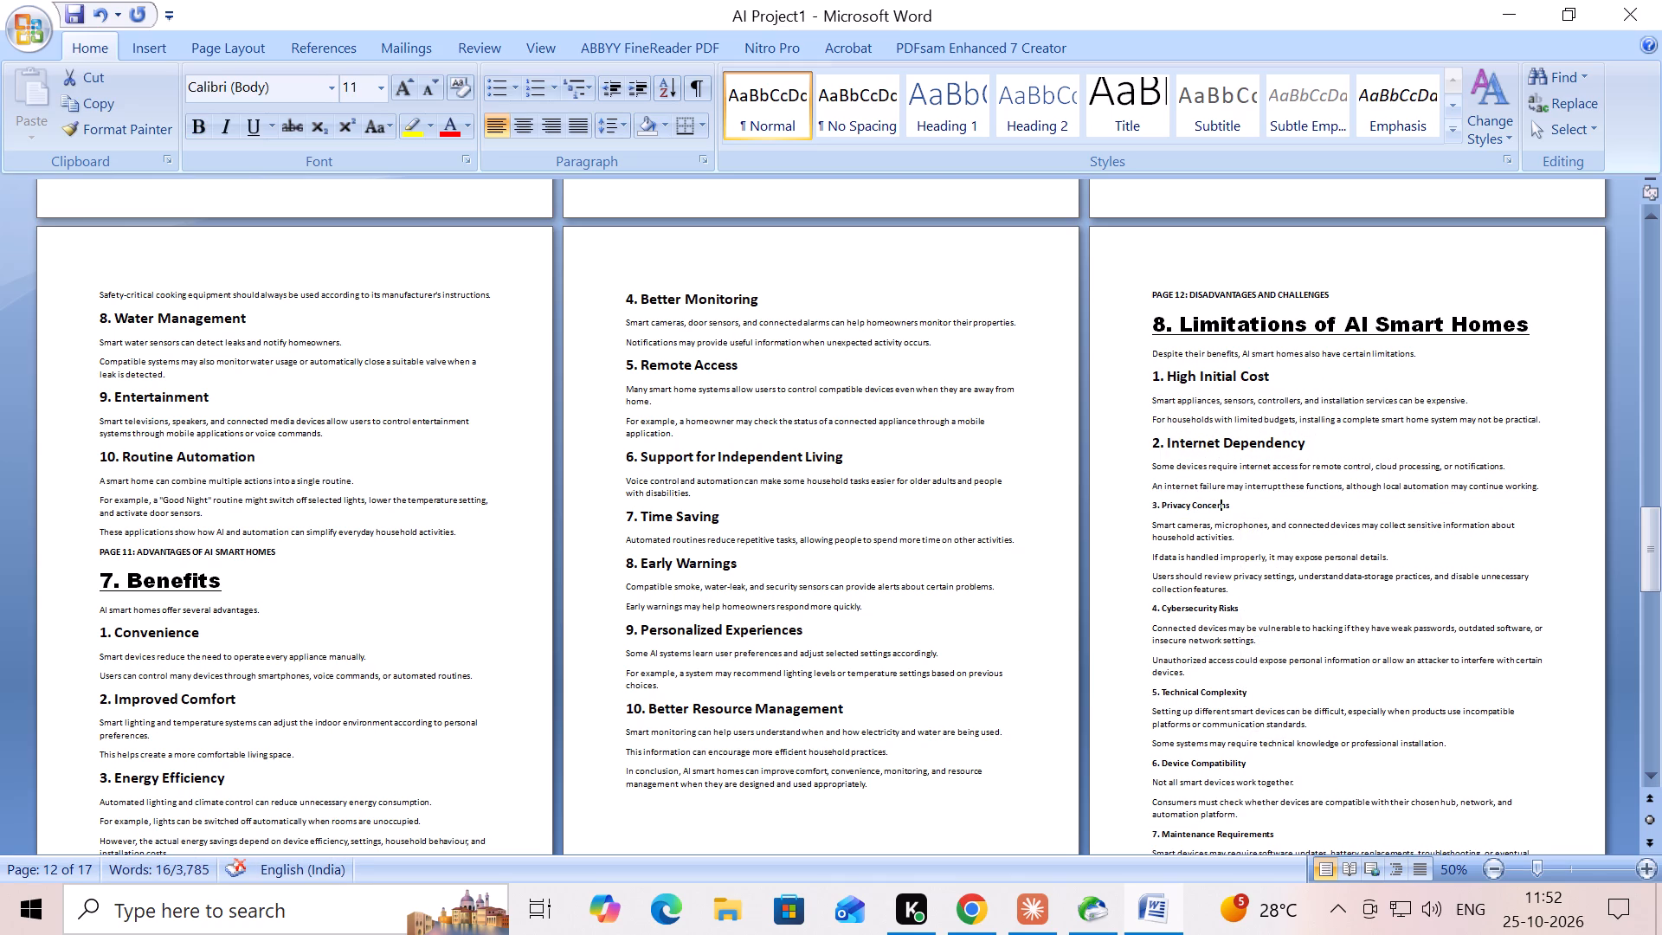
drag(1235, 500, 1140, 507)
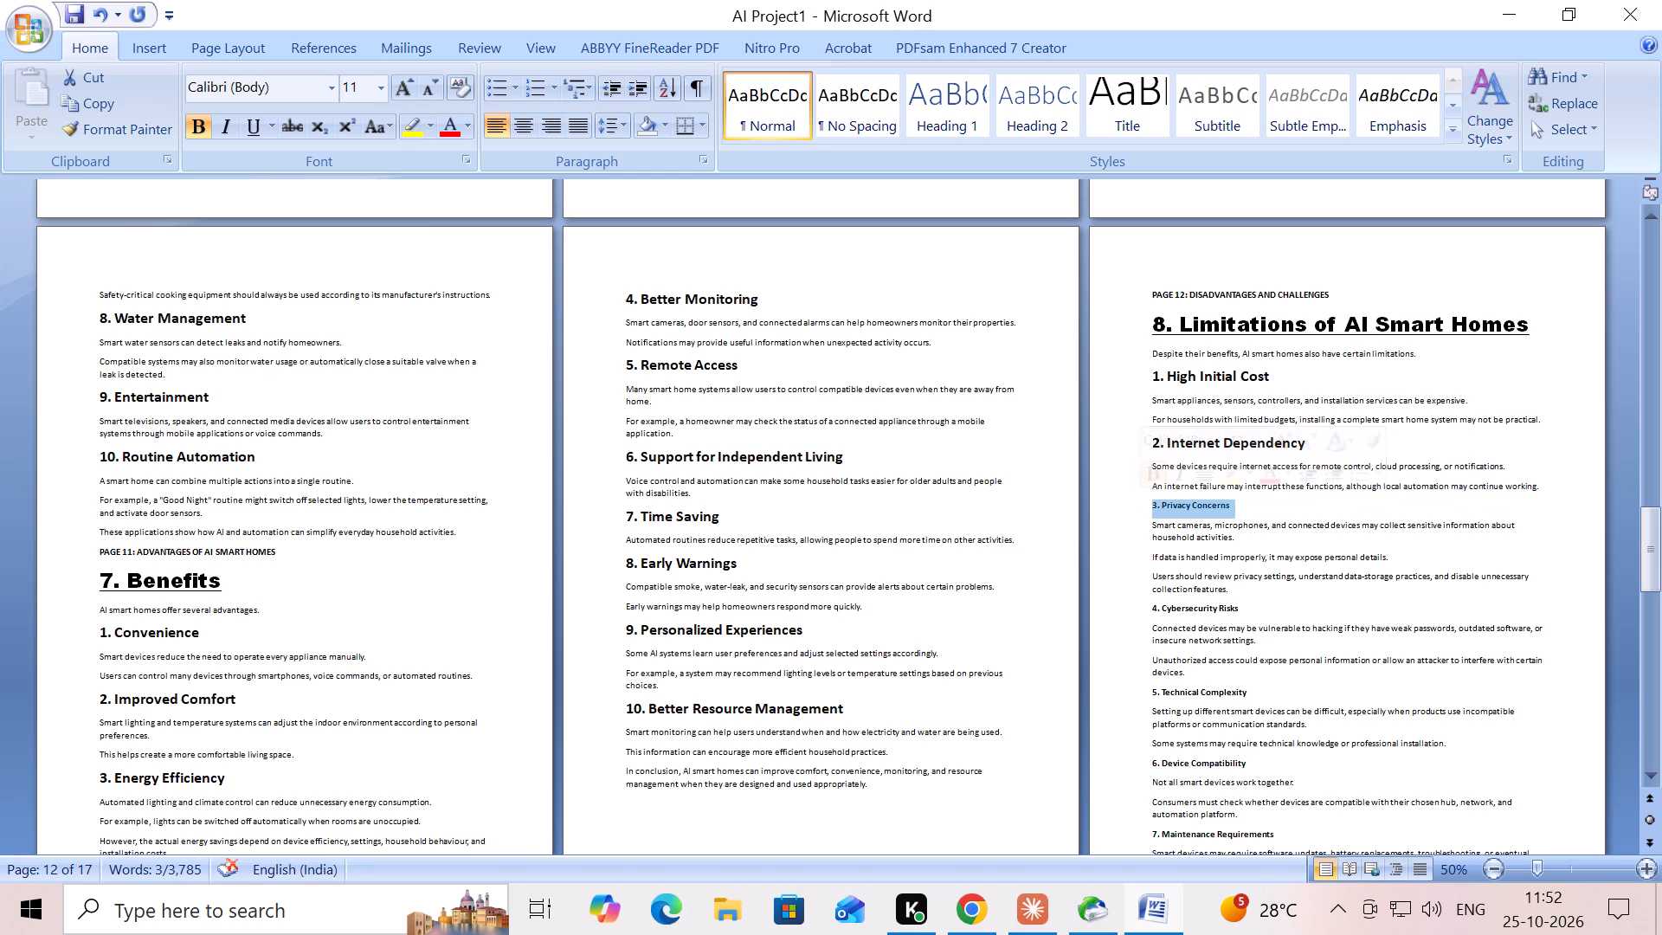
click(1261, 448)
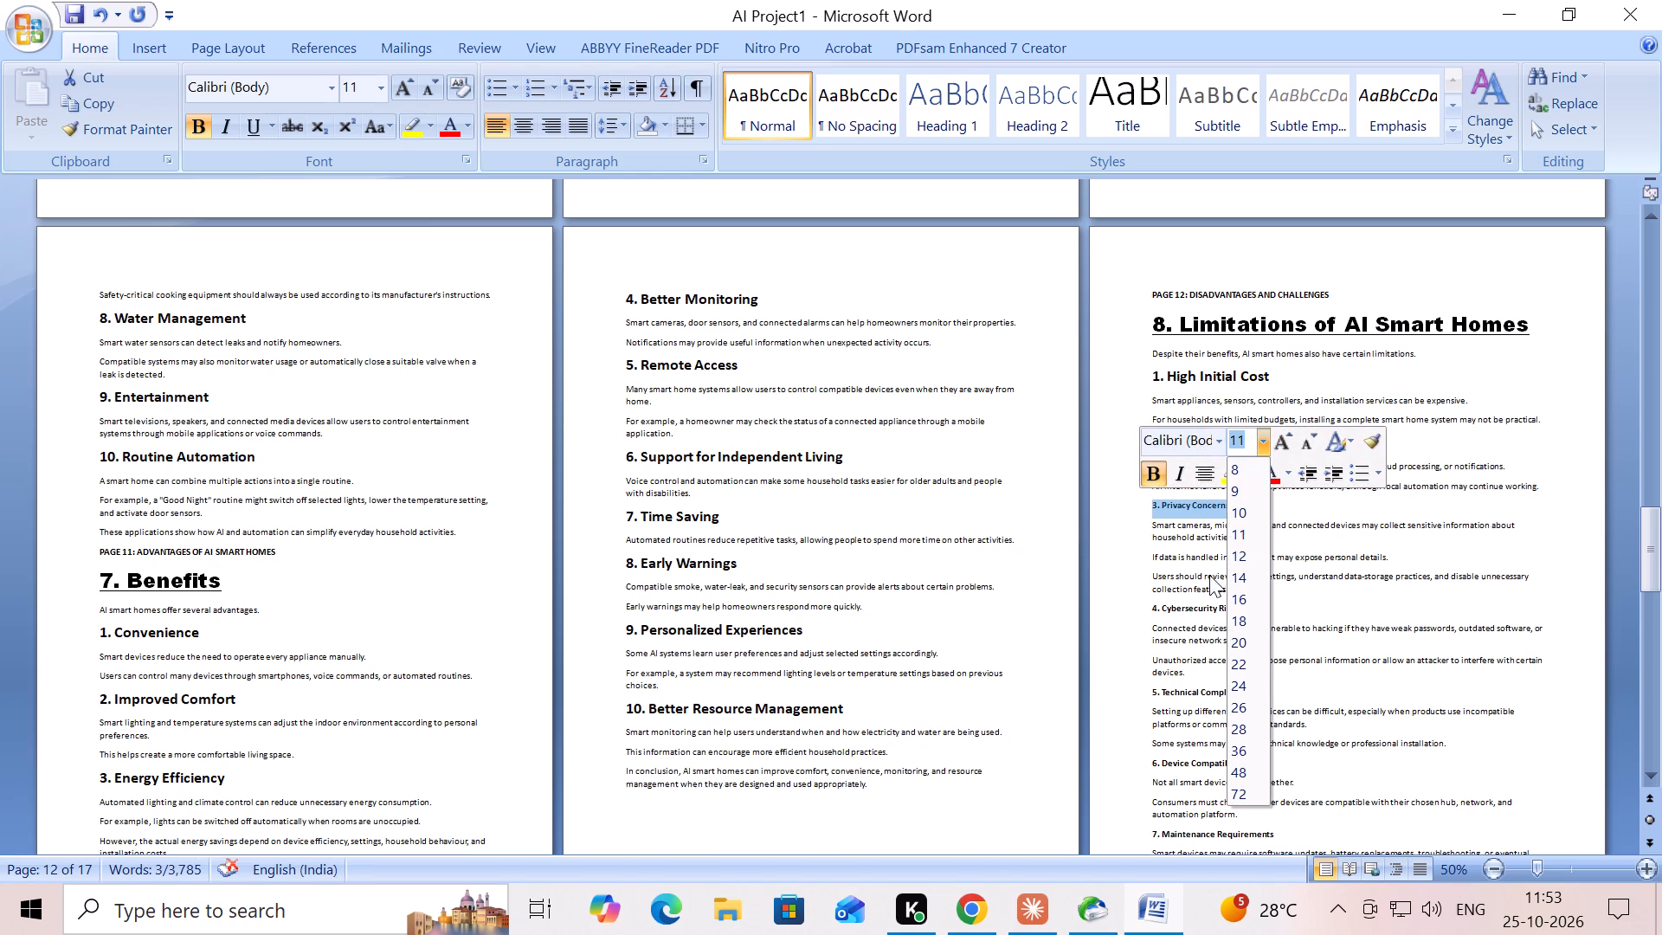
click(1244, 623)
Set the "4. Cybersecurity Risks" subheading in the limitations section to font size 18.
drag(1242, 622, 1215, 611)
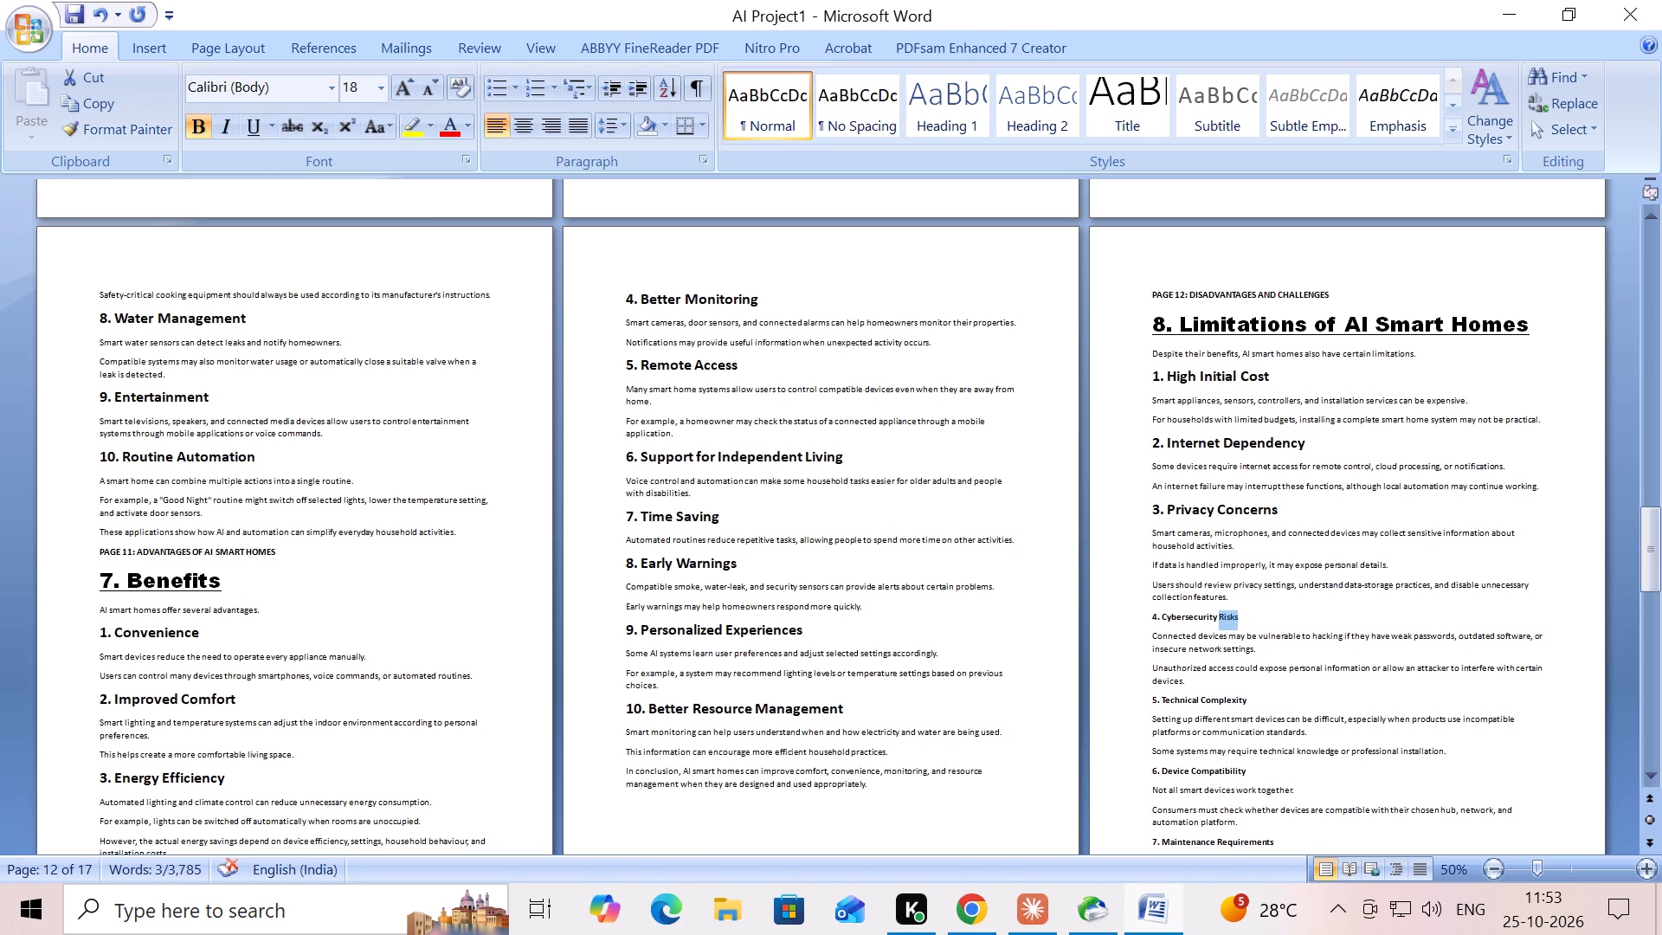
drag(1215, 611, 1134, 616)
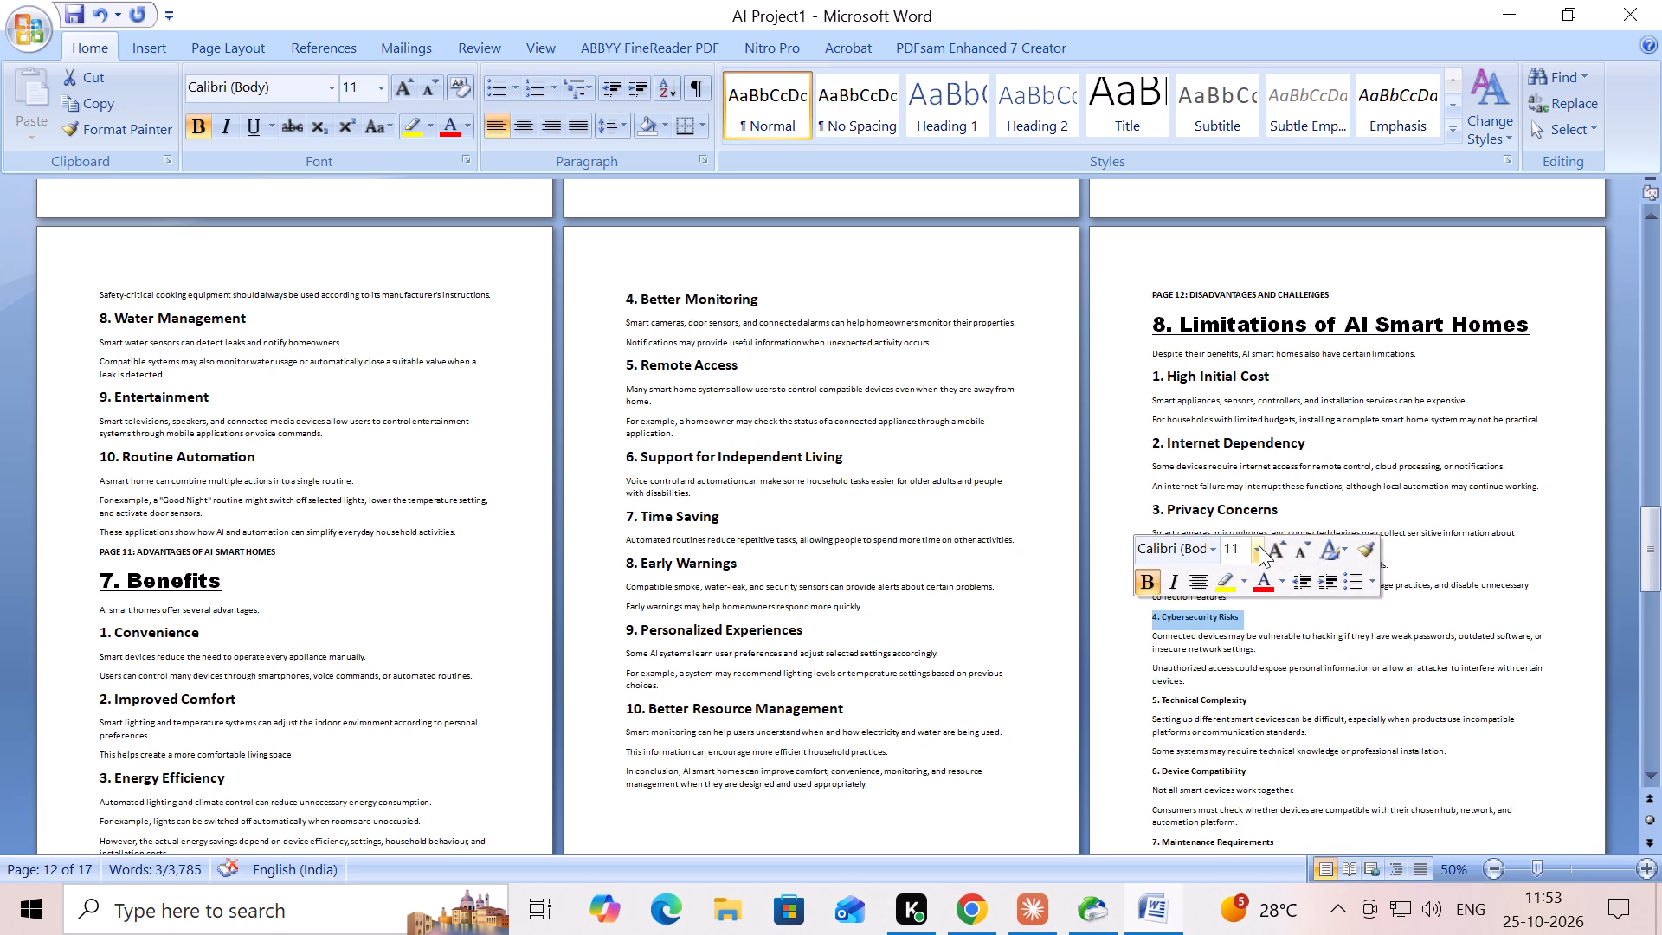
click(1259, 545)
click(1246, 348)
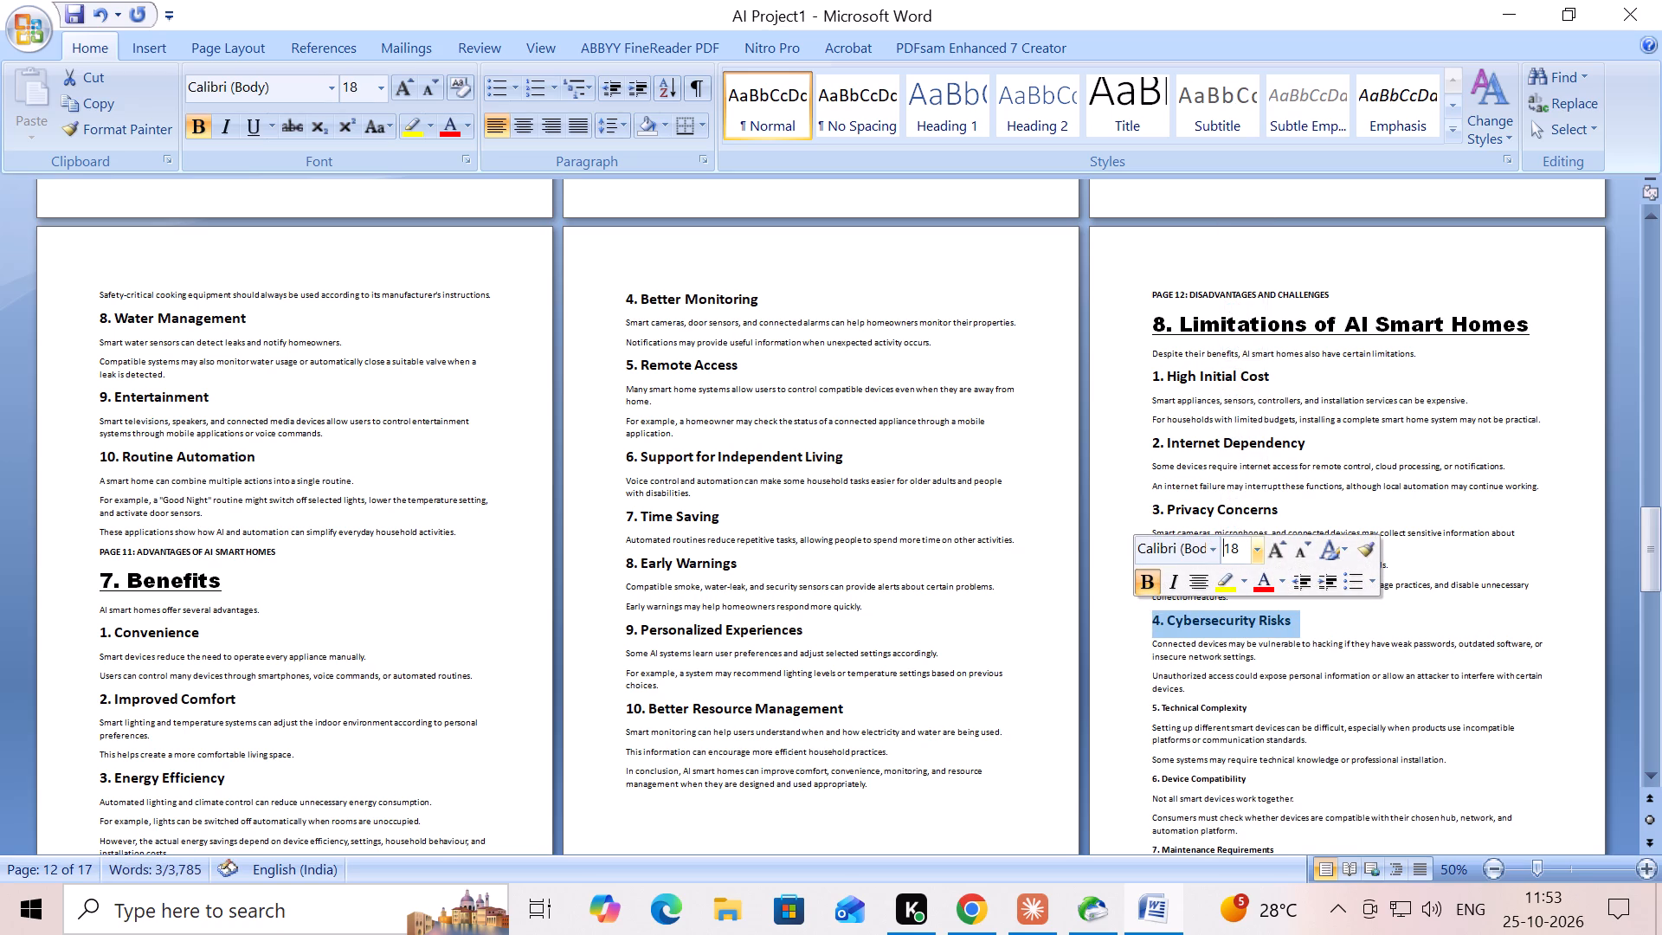
Set the "5. Technical Complexity" subheading in the limitations section to font size 18.
drag(1256, 707, 1137, 703)
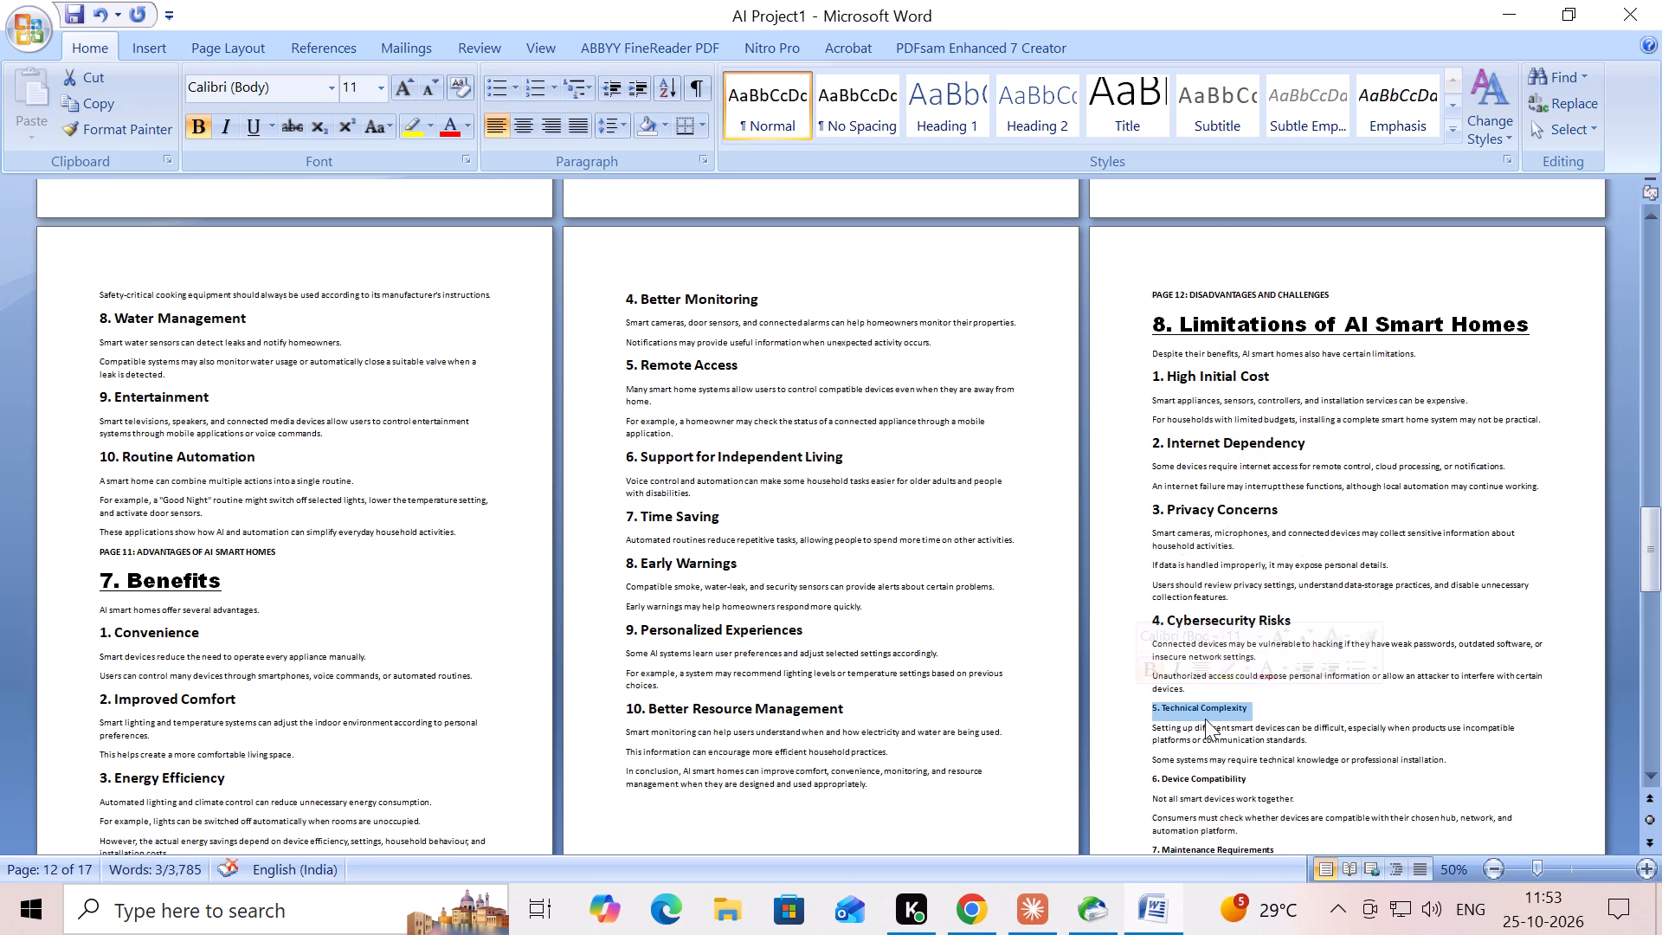
right_click(1206, 717)
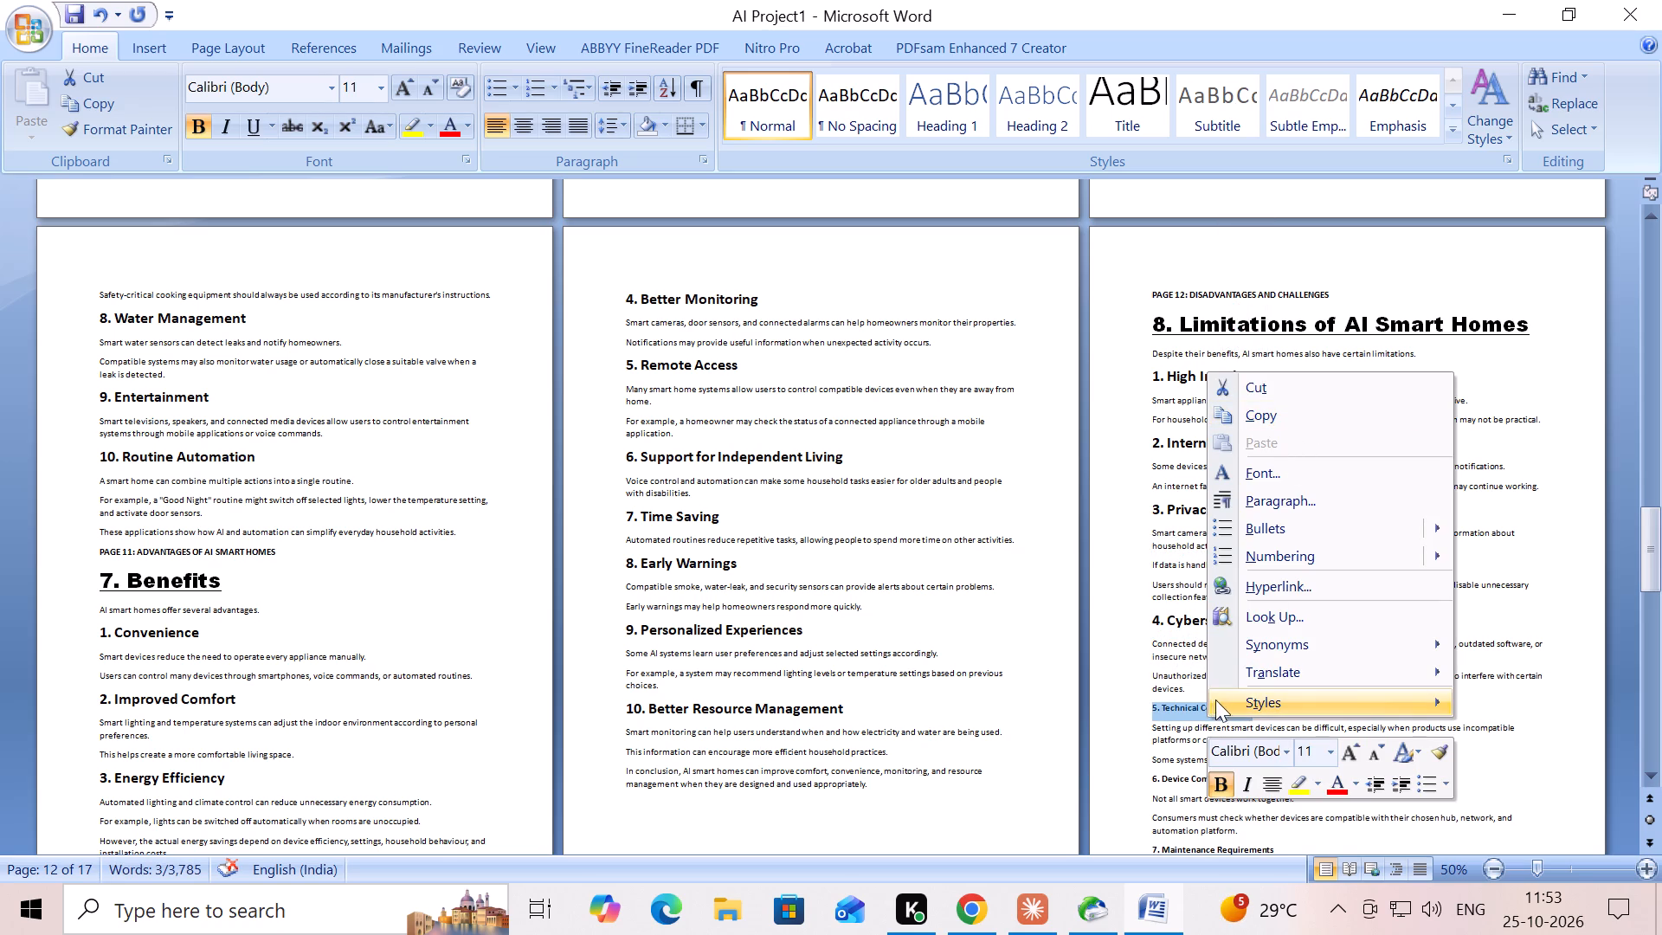
click(1111, 662)
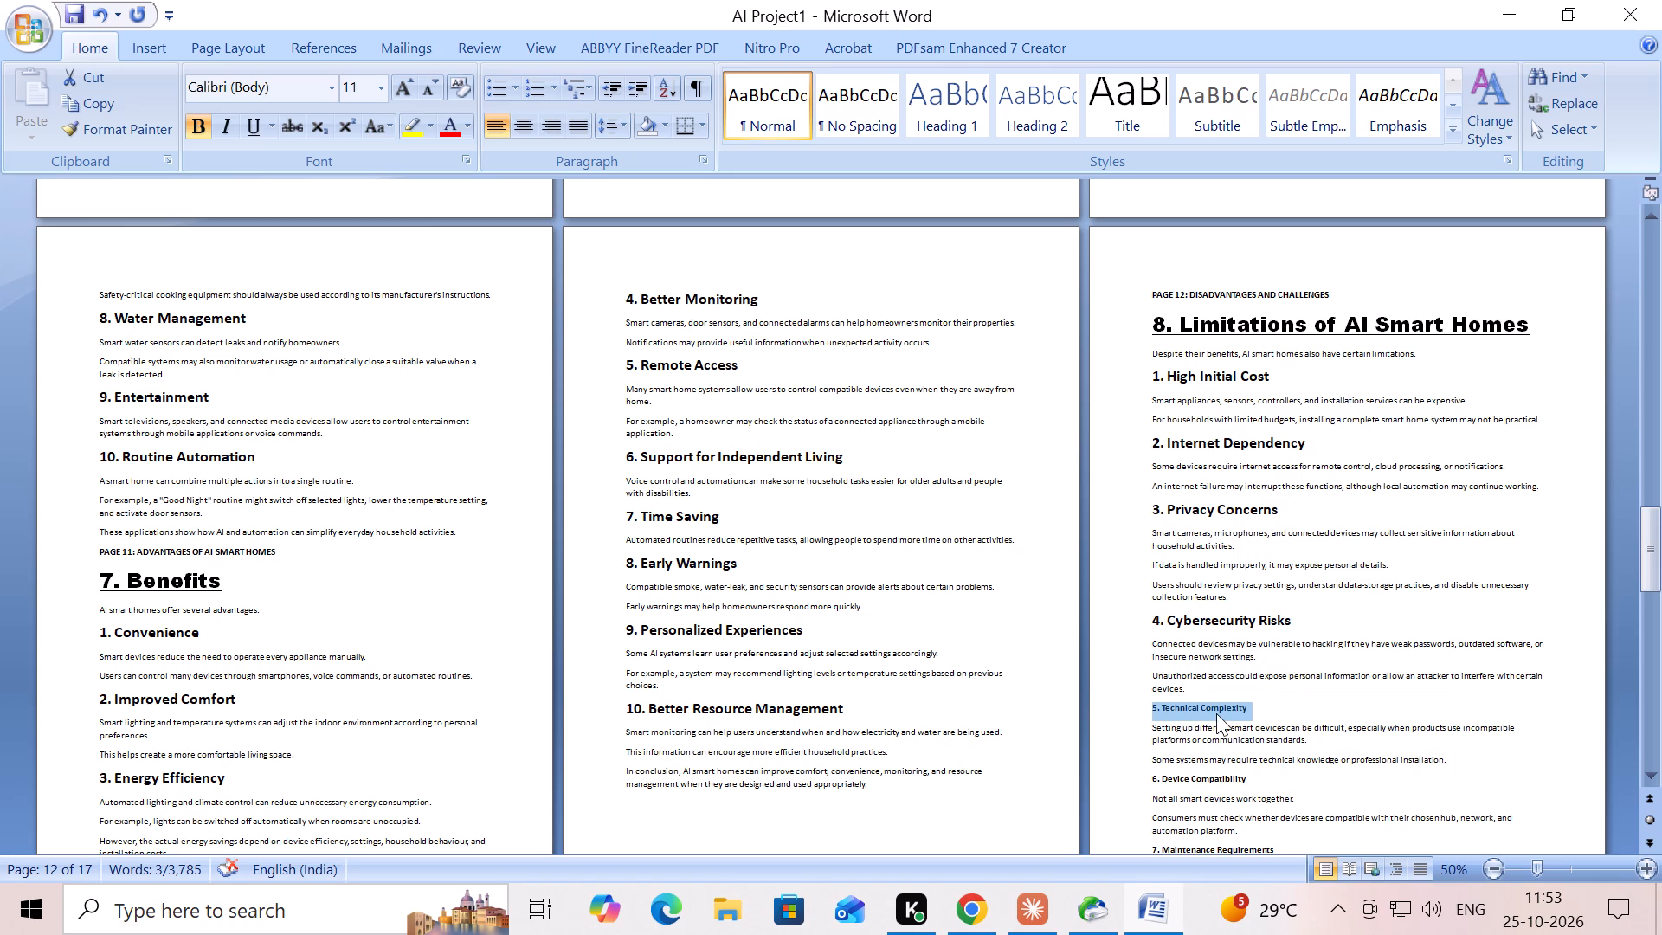
click(374, 96)
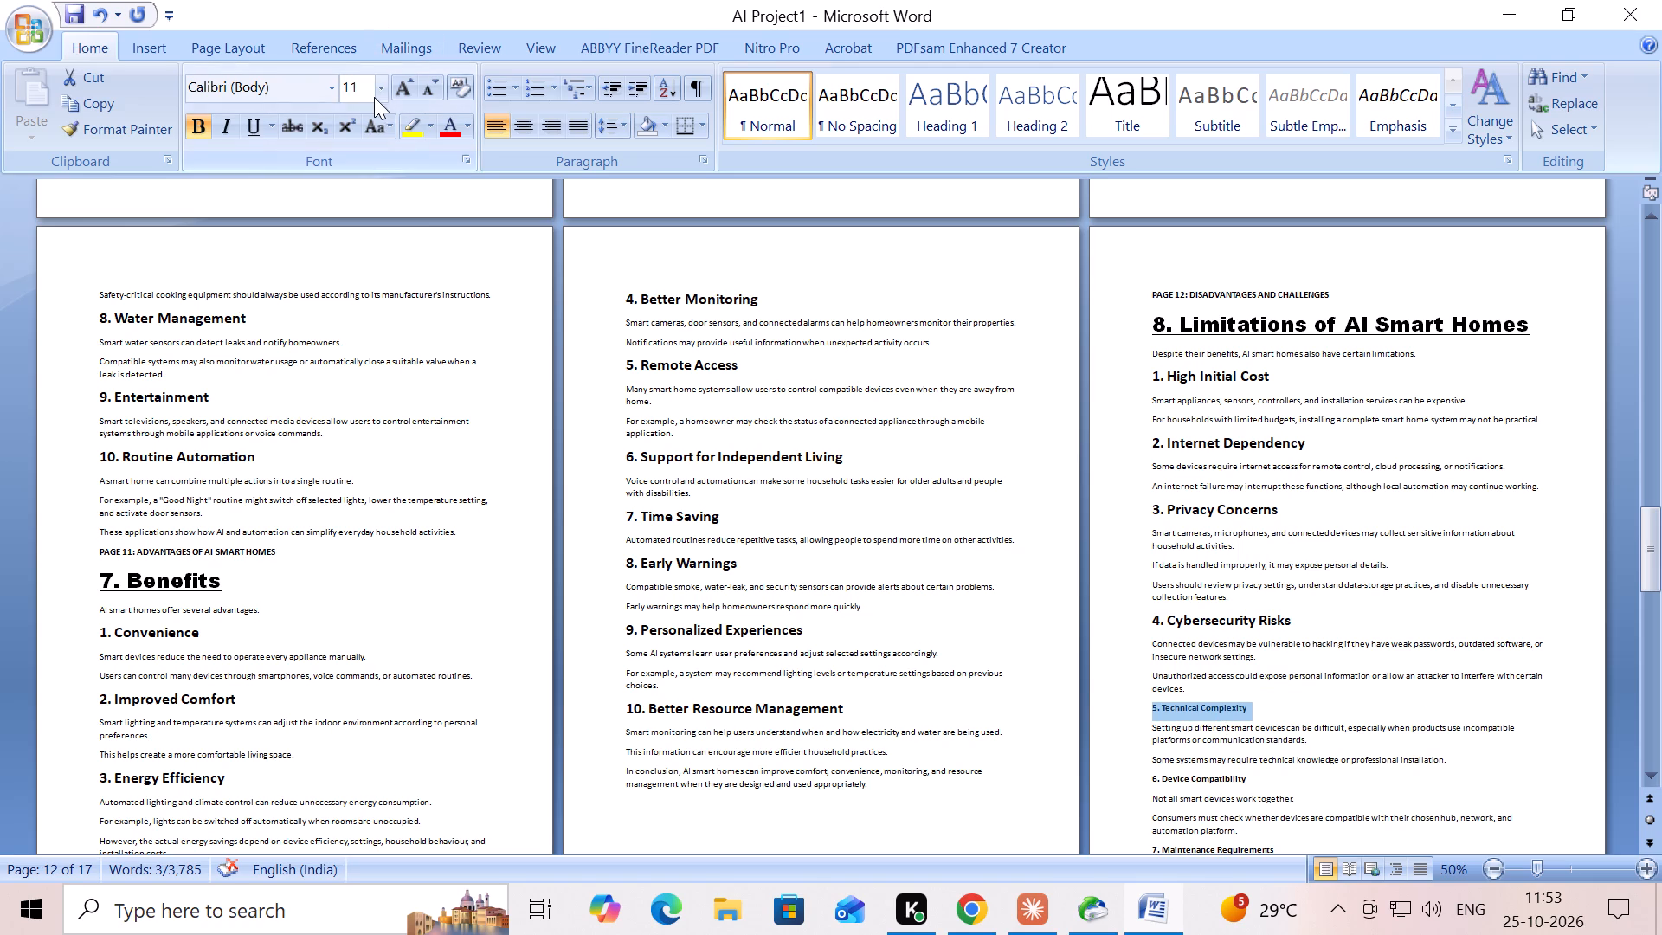
click(381, 89)
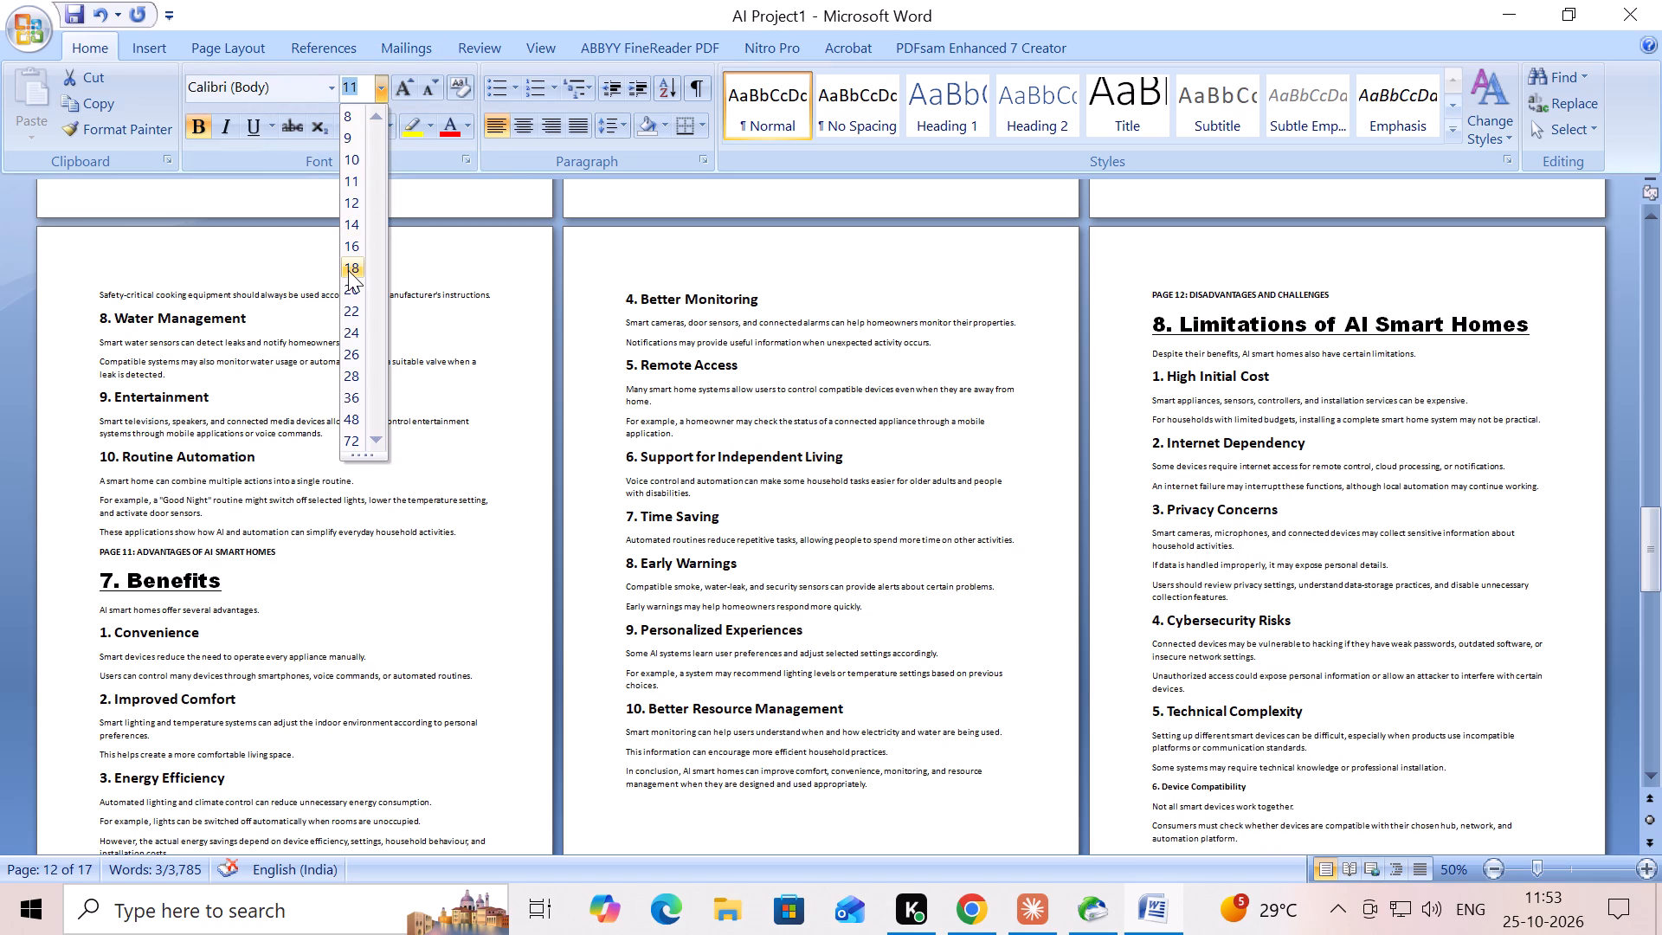
click(348, 270)
Set the "6. Device Compatibility" subheading in the limitations section to font size 18.
scroll(1054, 756, down, 1)
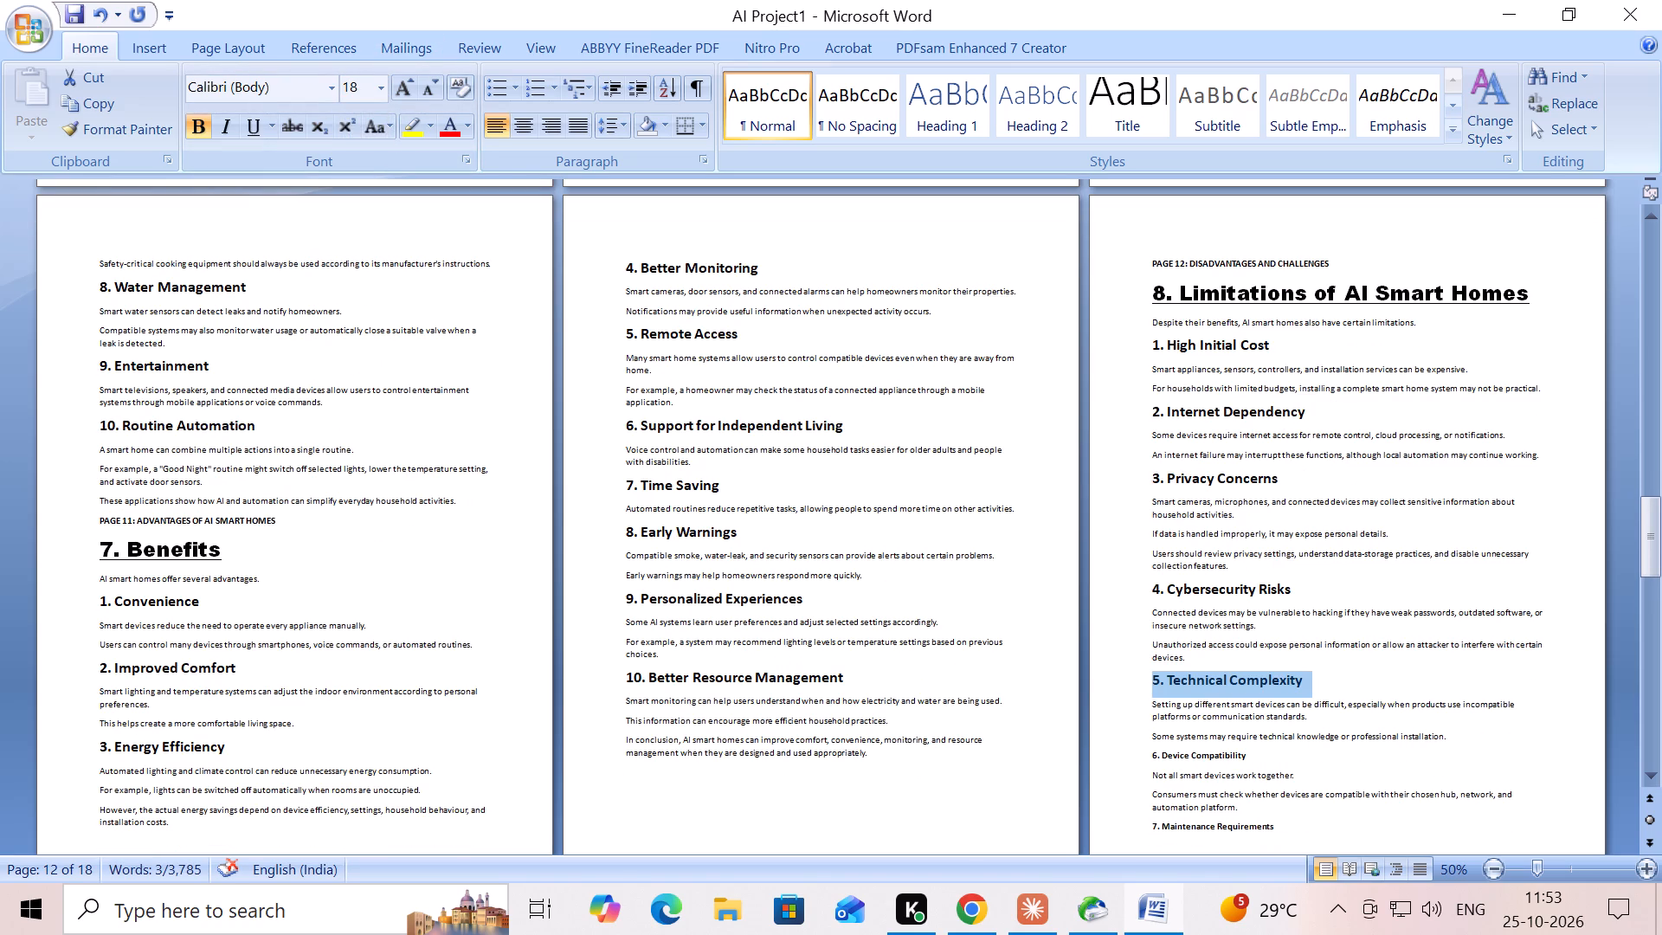
drag(1248, 752, 1137, 742)
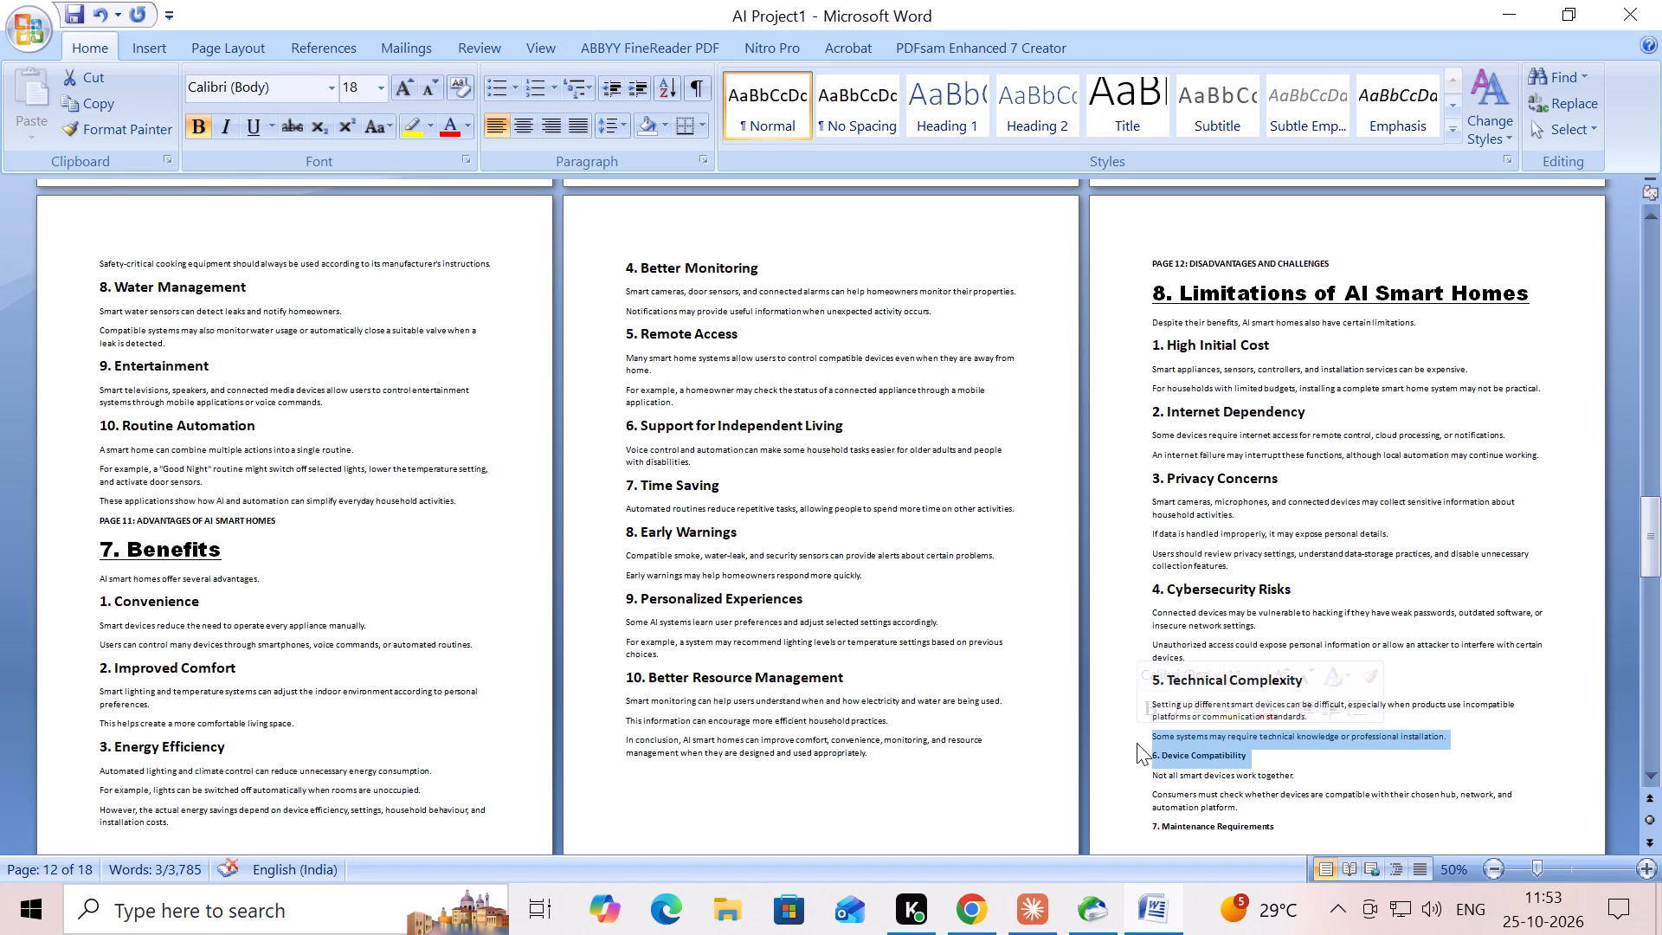
click(1149, 756)
drag(1255, 762, 1214, 761)
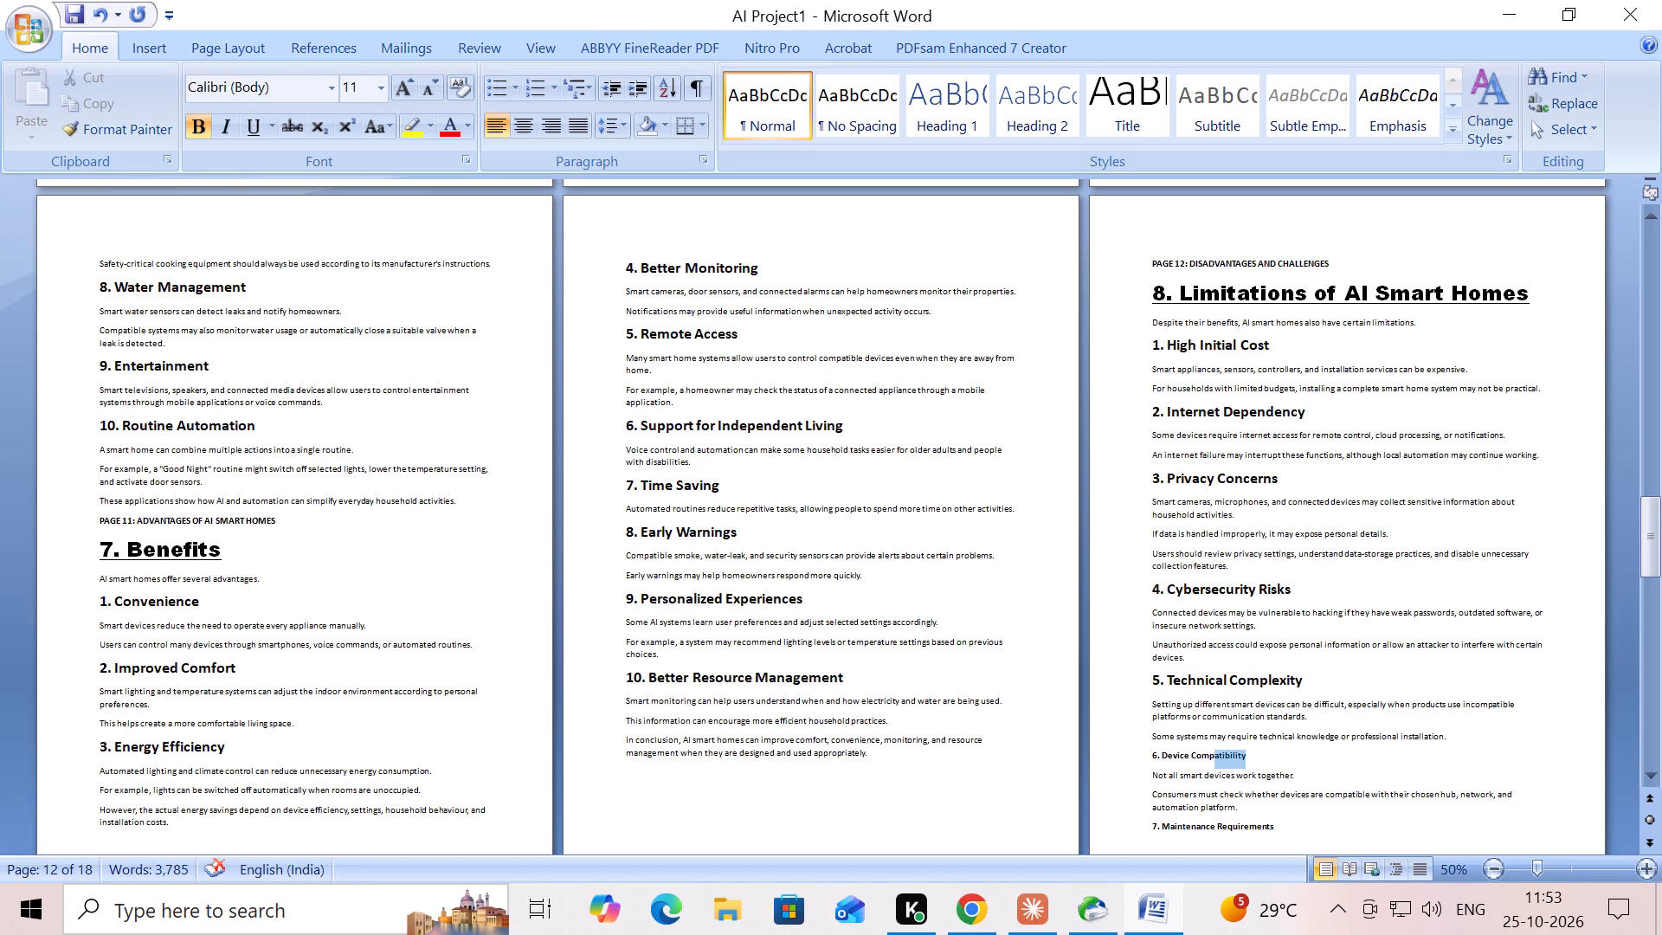
drag(1214, 761, 1145, 752)
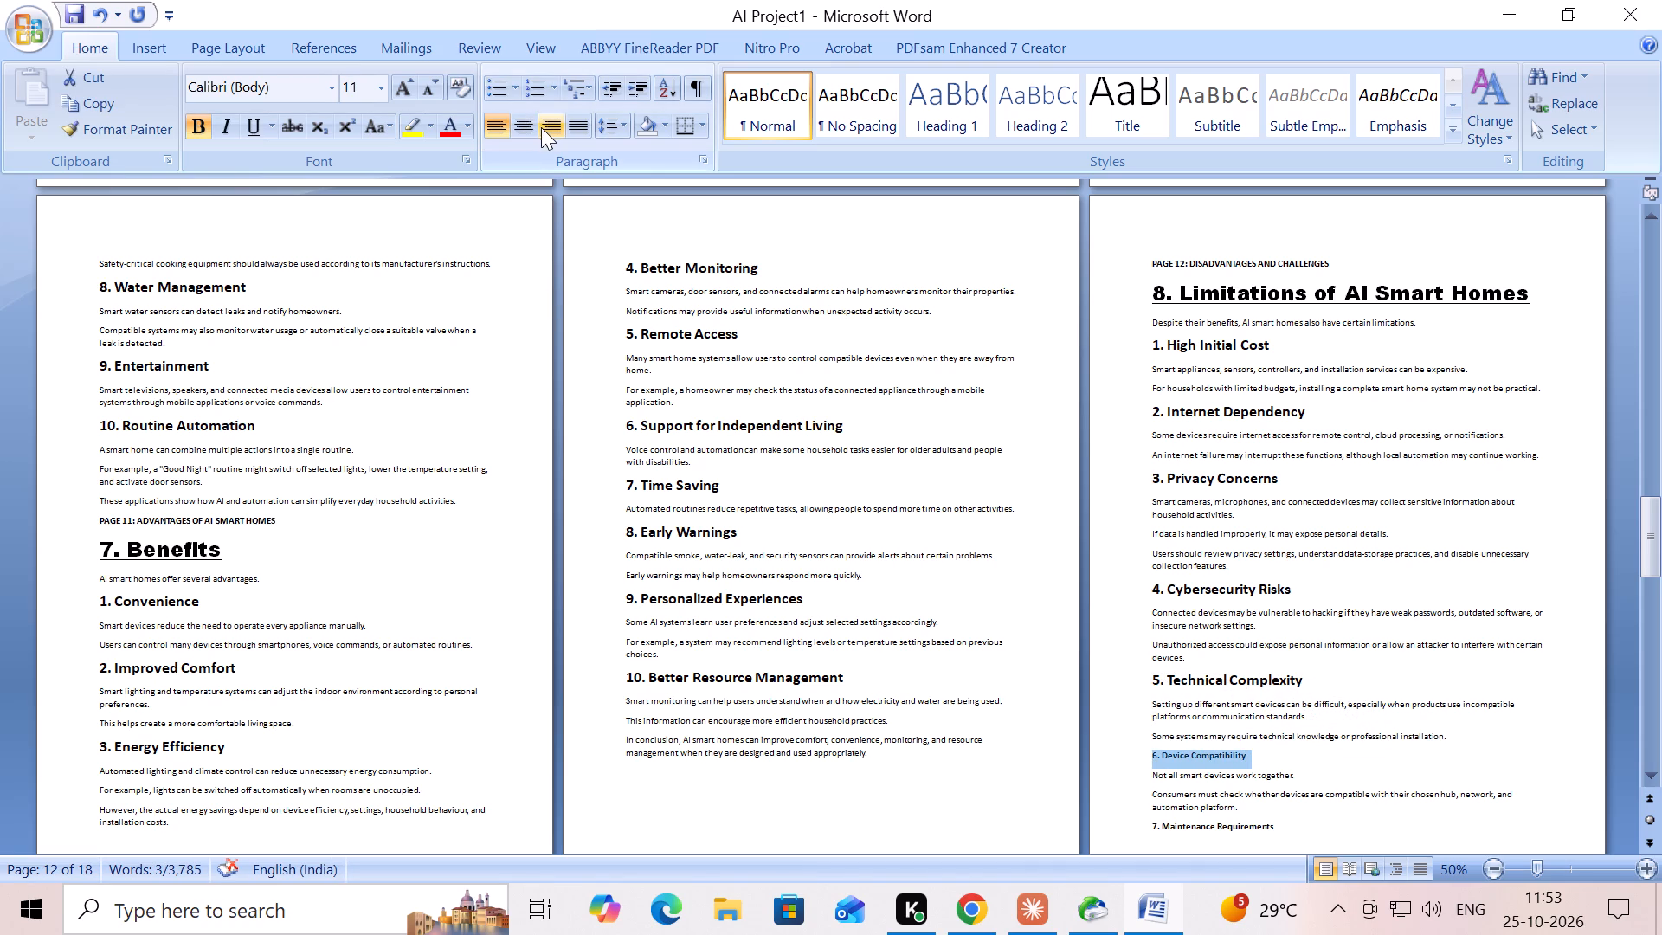
click(379, 86)
click(361, 261)
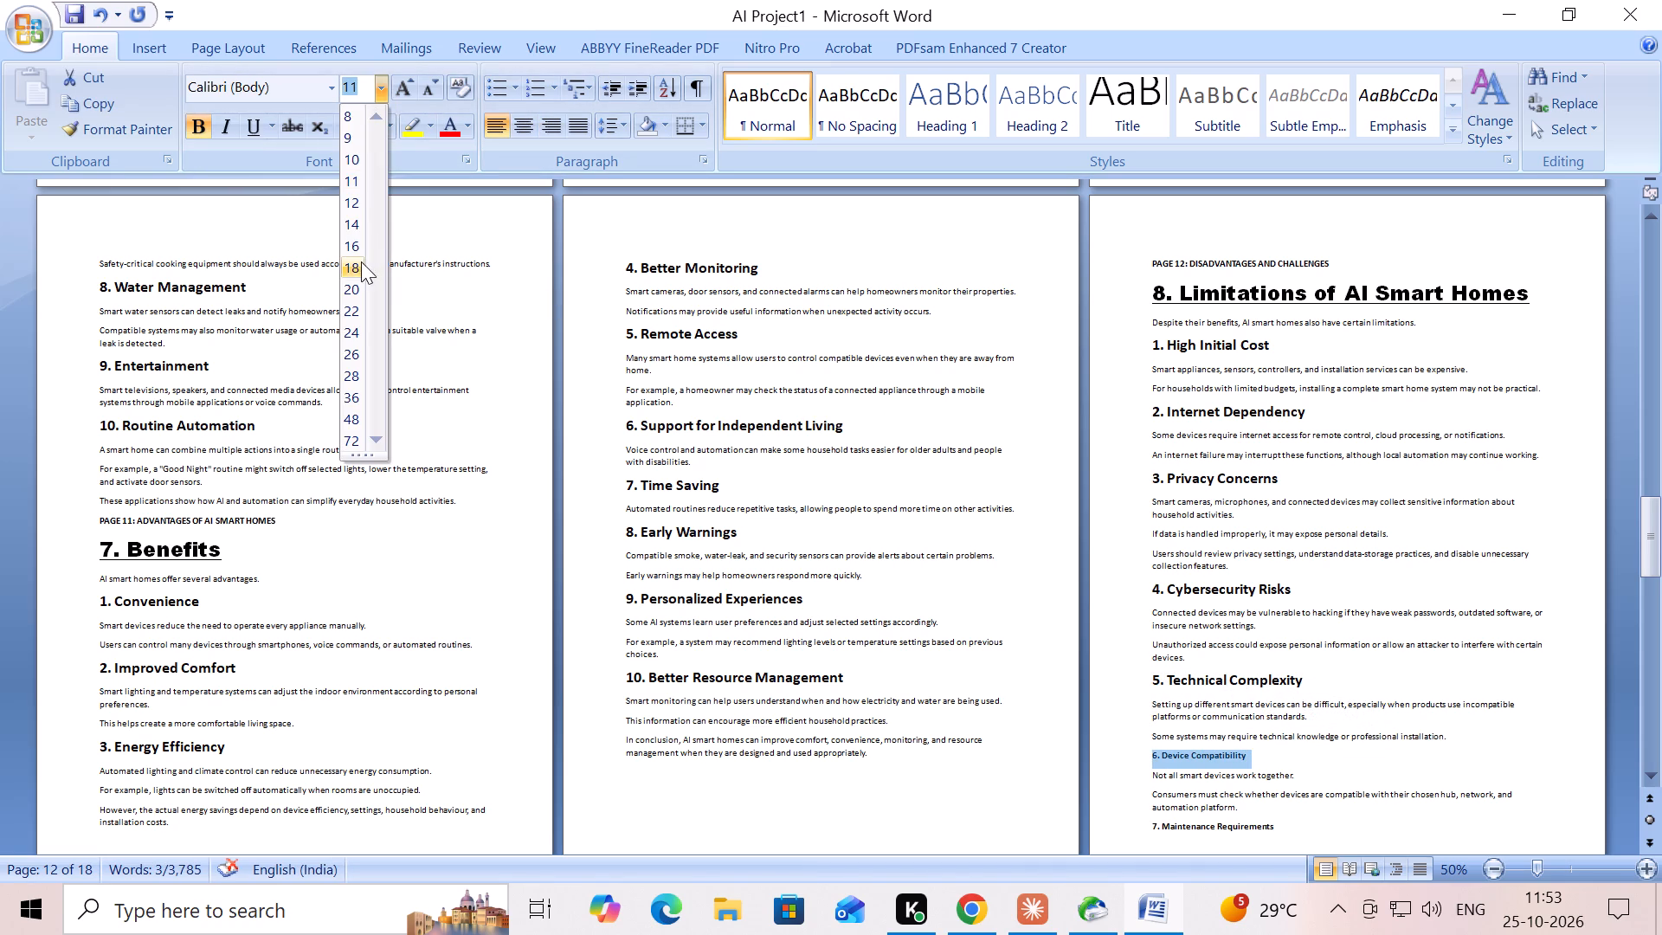
Set the "7. Maintenance Requirements" subheading in the limitations section to font size 18.
scroll(1437, 735, down, 3)
drag(1279, 741, 1143, 834)
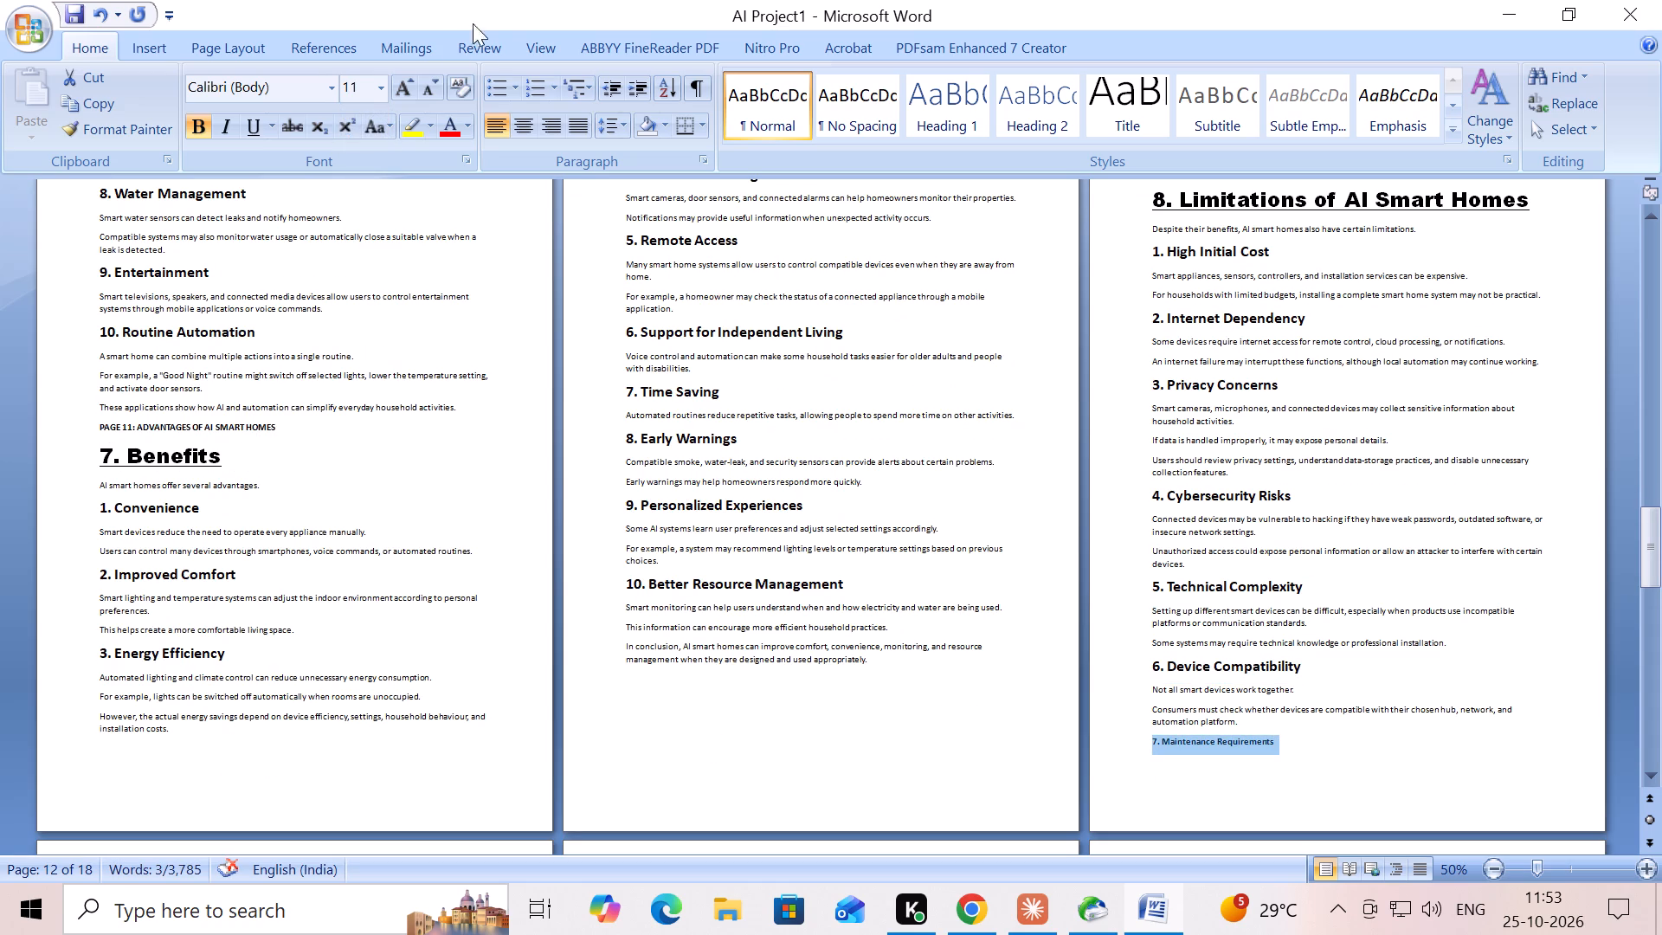
click(378, 85)
click(359, 265)
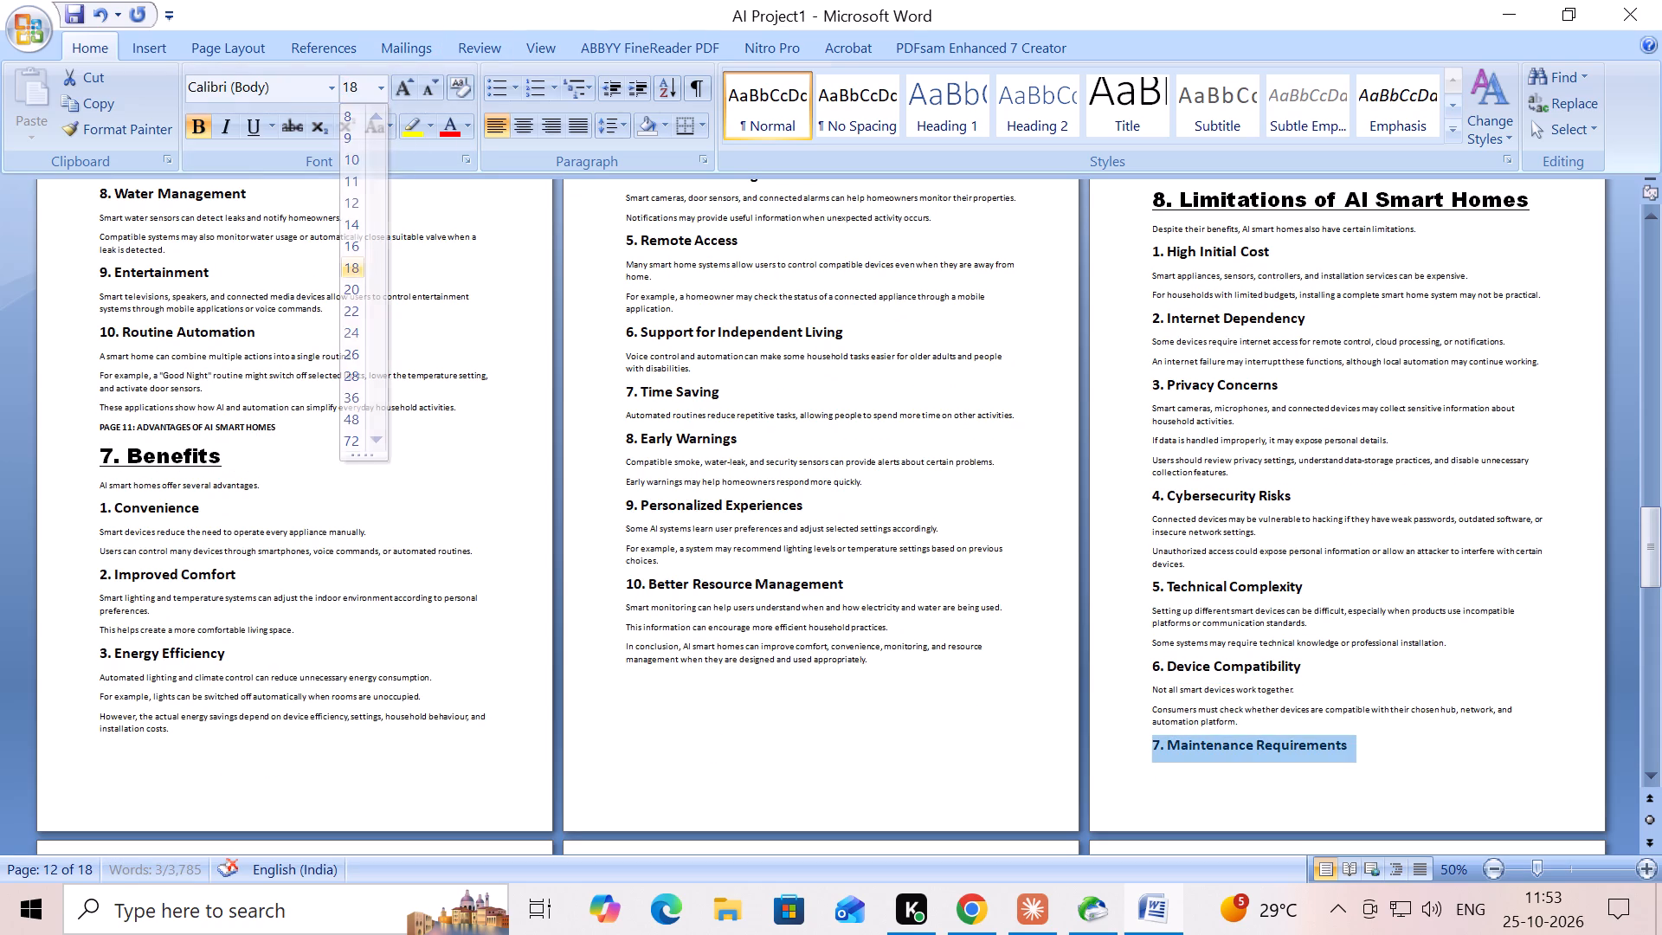
Insert a blank line after the Device Compatibility text to move "7. Maintenance Requirements" onto the next page.
click(1167, 728)
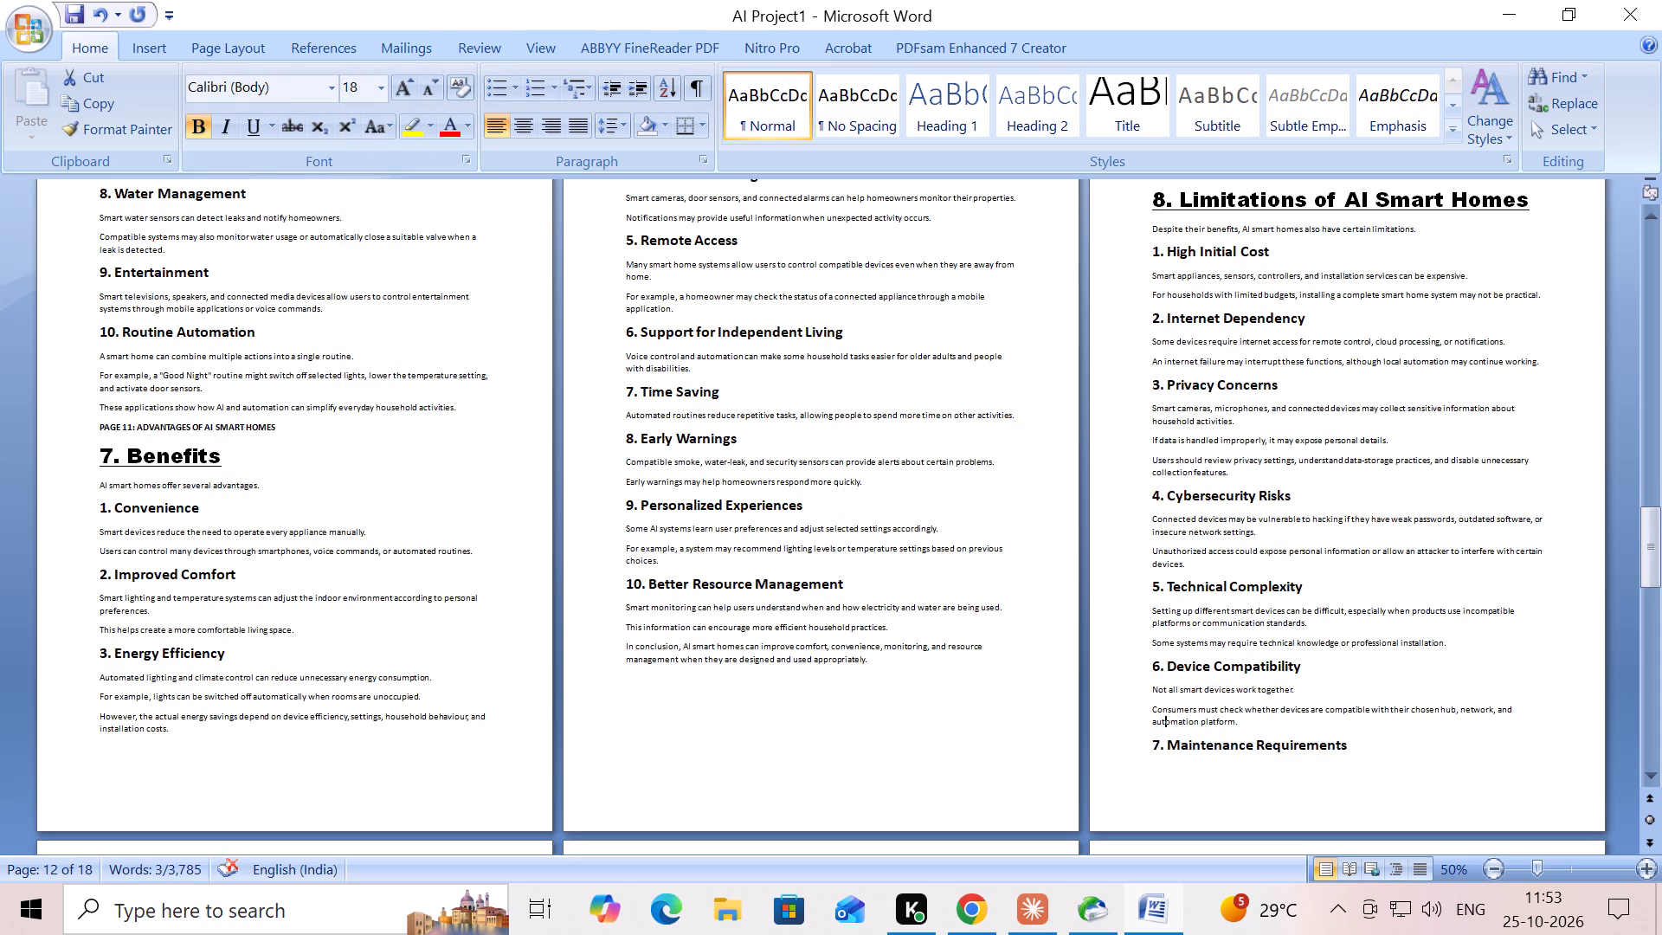
click(1247, 727)
key(Return)
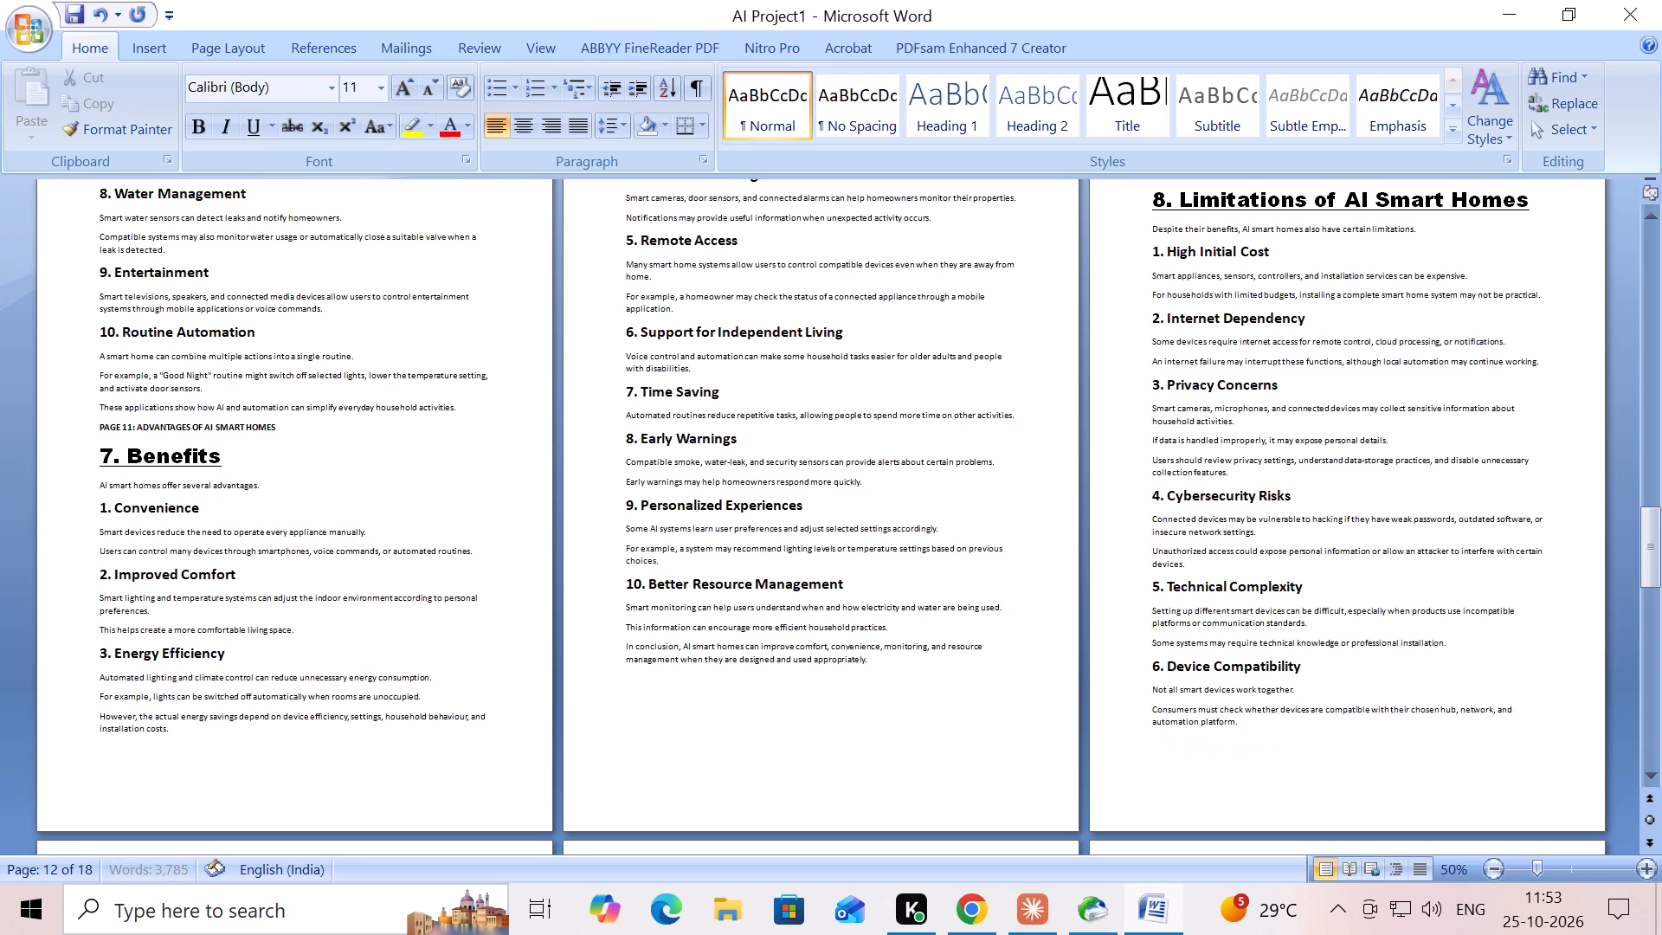
Remove the blank line above the "8. False Alerts" subheading in the limitations section.
scroll(1266, 693, down, 9)
scroll(277, 616, down, 2)
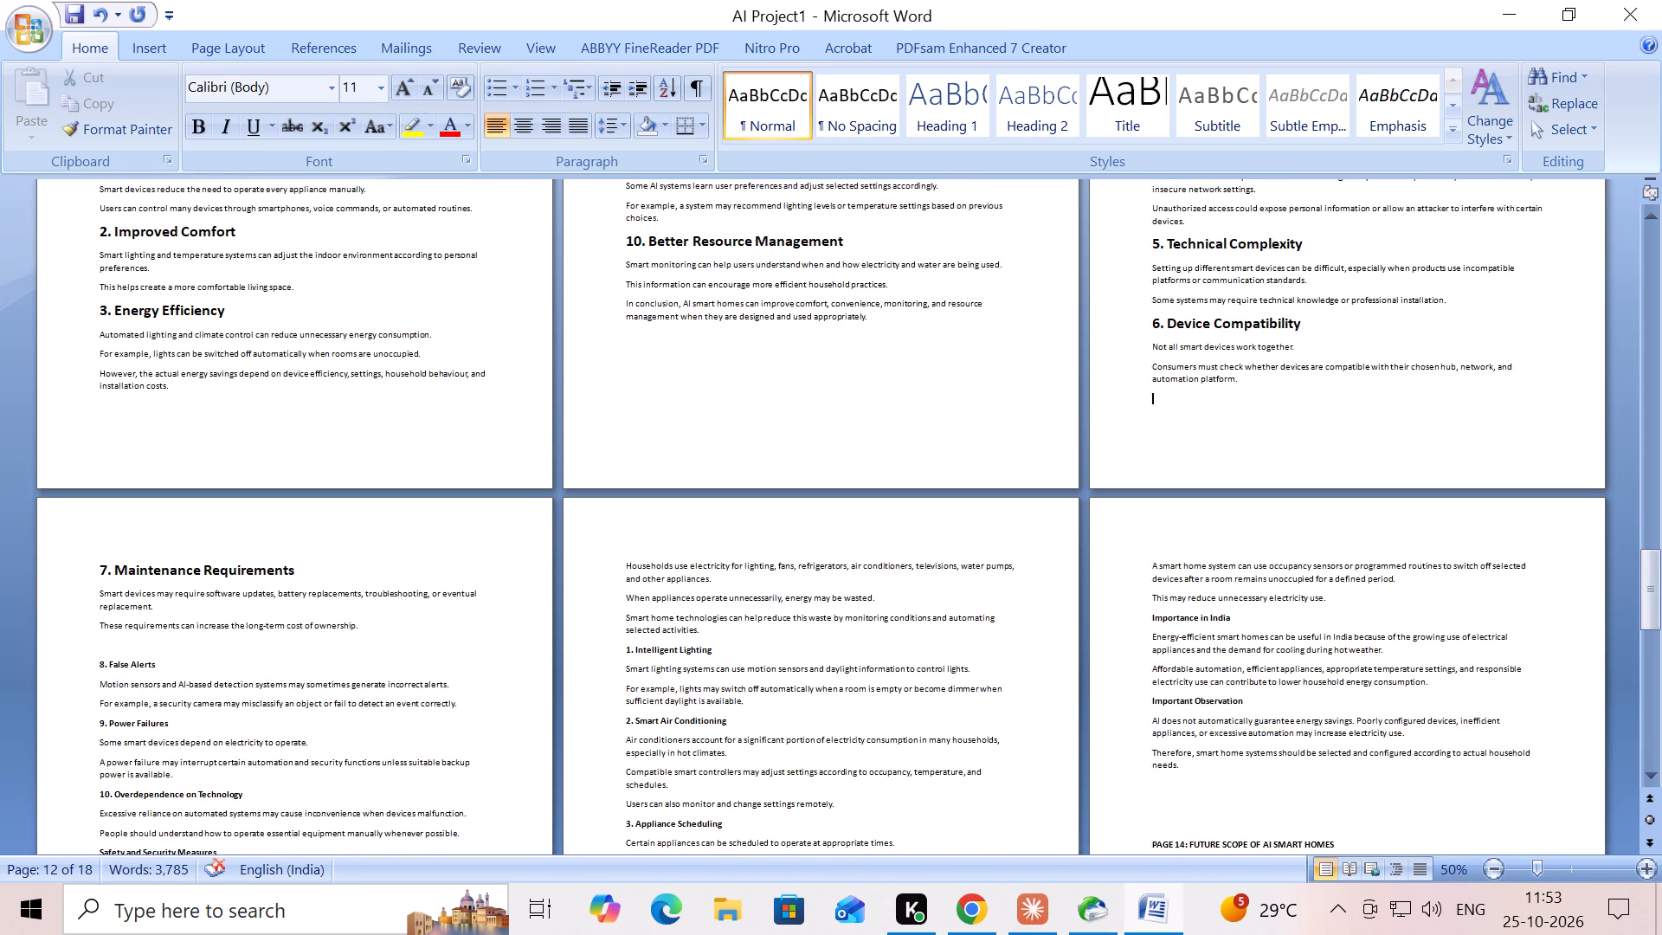
scroll(134, 632, down, 1)
drag(164, 629, 134, 637)
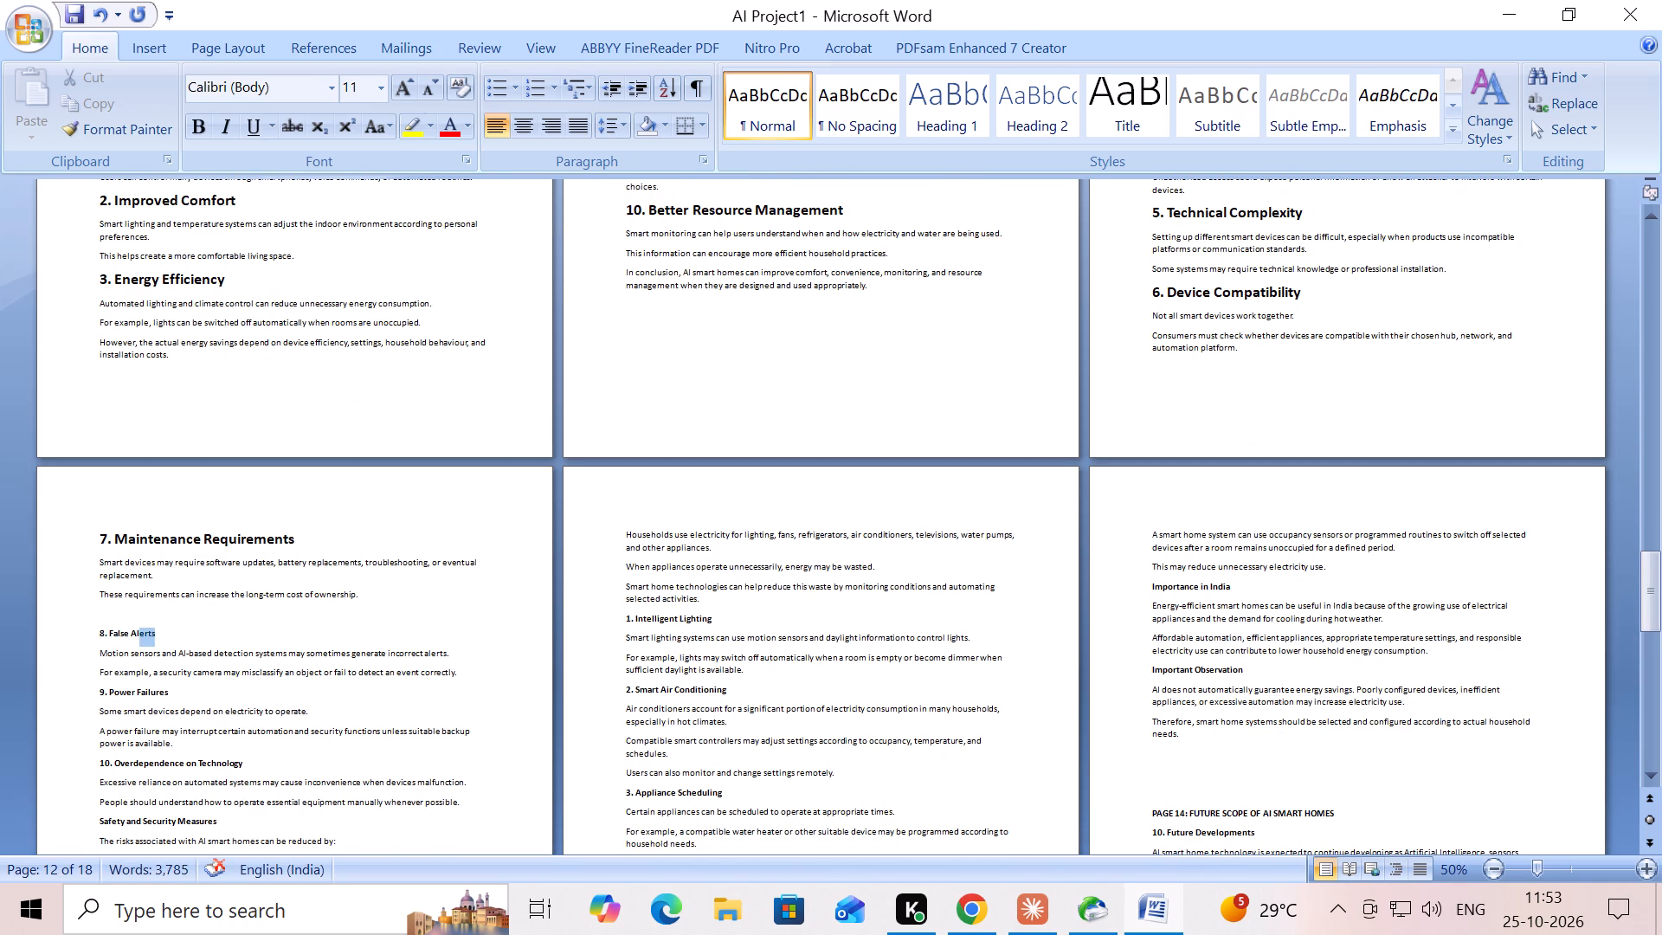
drag(134, 637, 89, 640)
click(397, 612)
key(BackSpace)
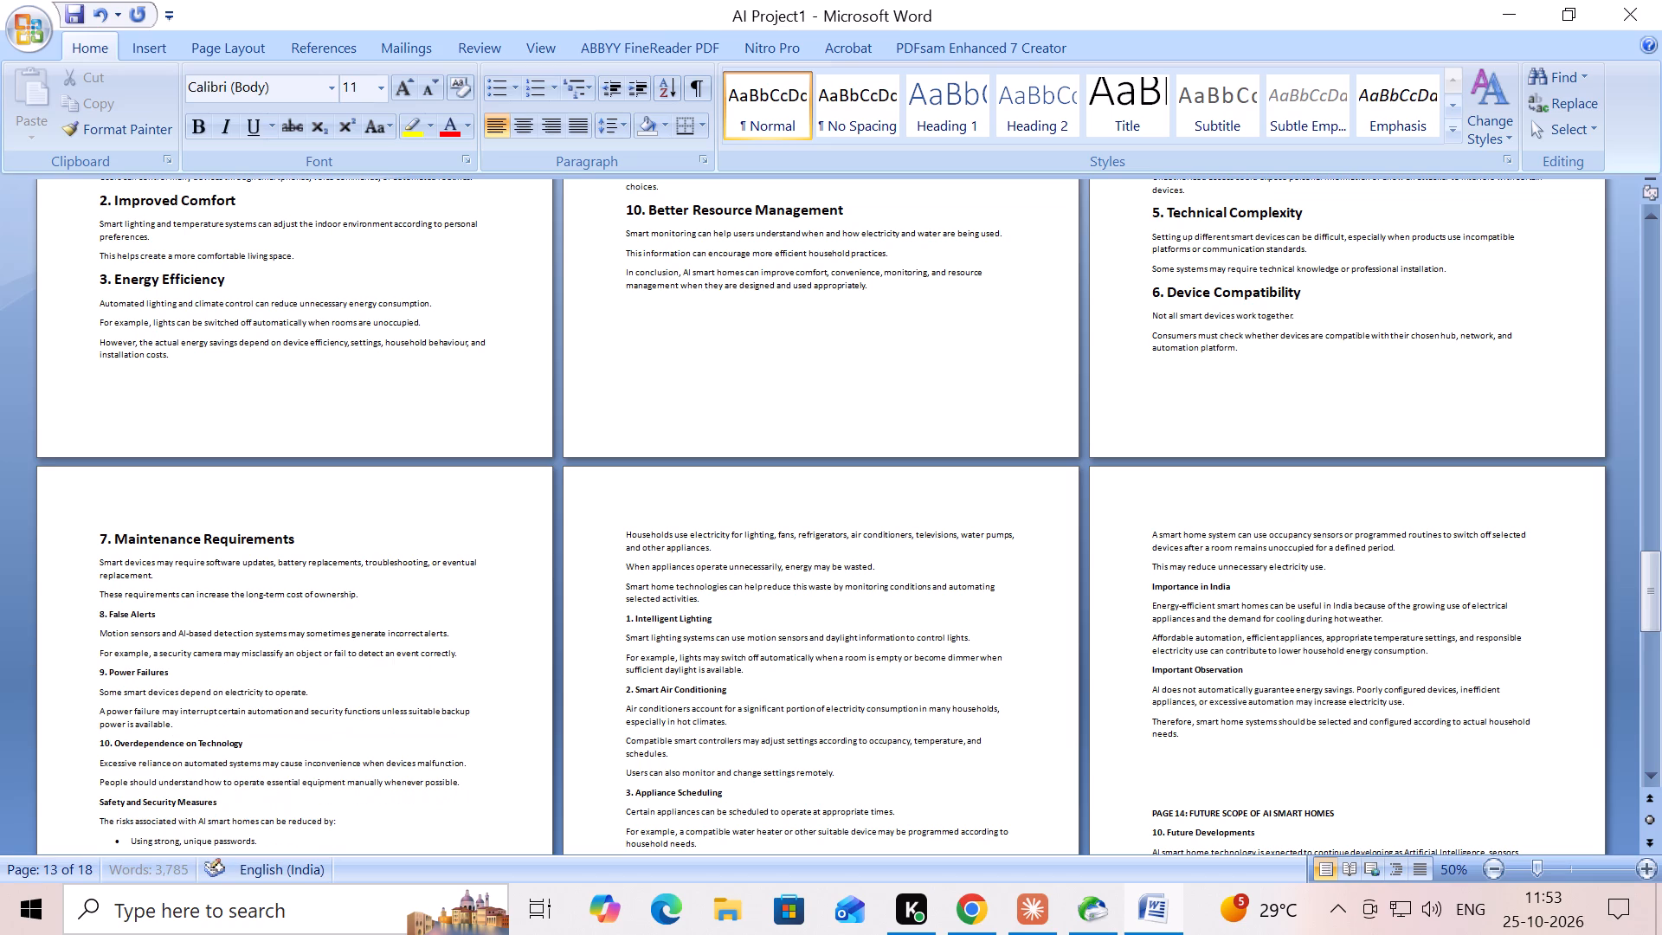
Set the "8. False Alerts" subheading in the limitations section to font size 18.
drag(161, 617, 87, 616)
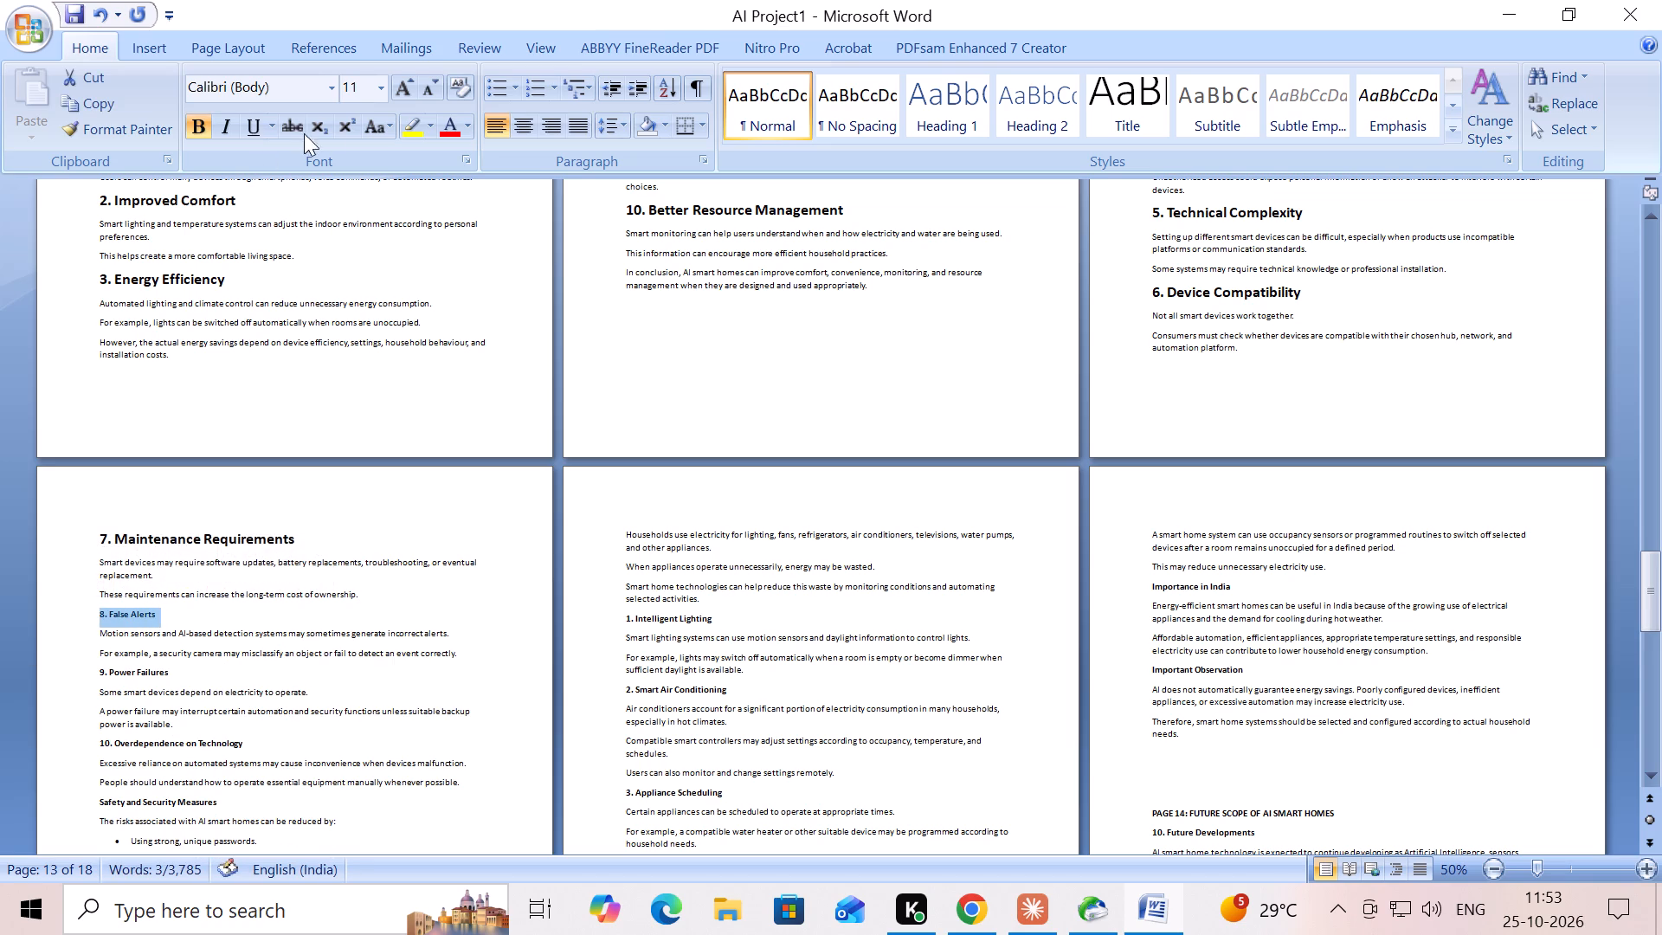
click(379, 94)
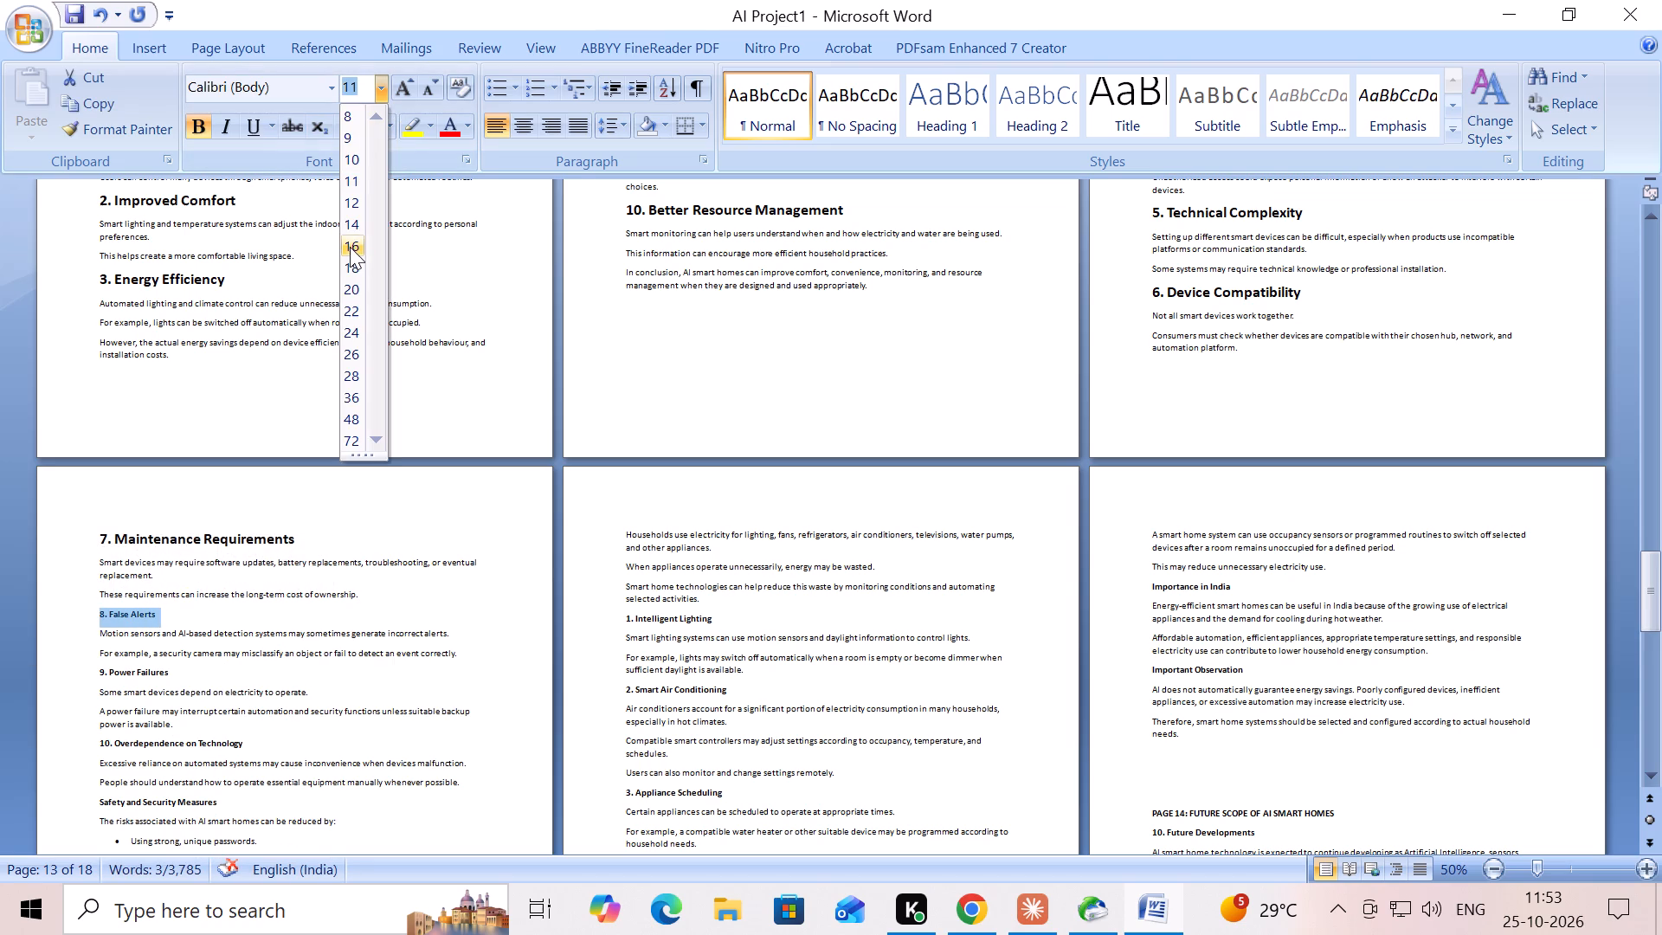
click(350, 257)
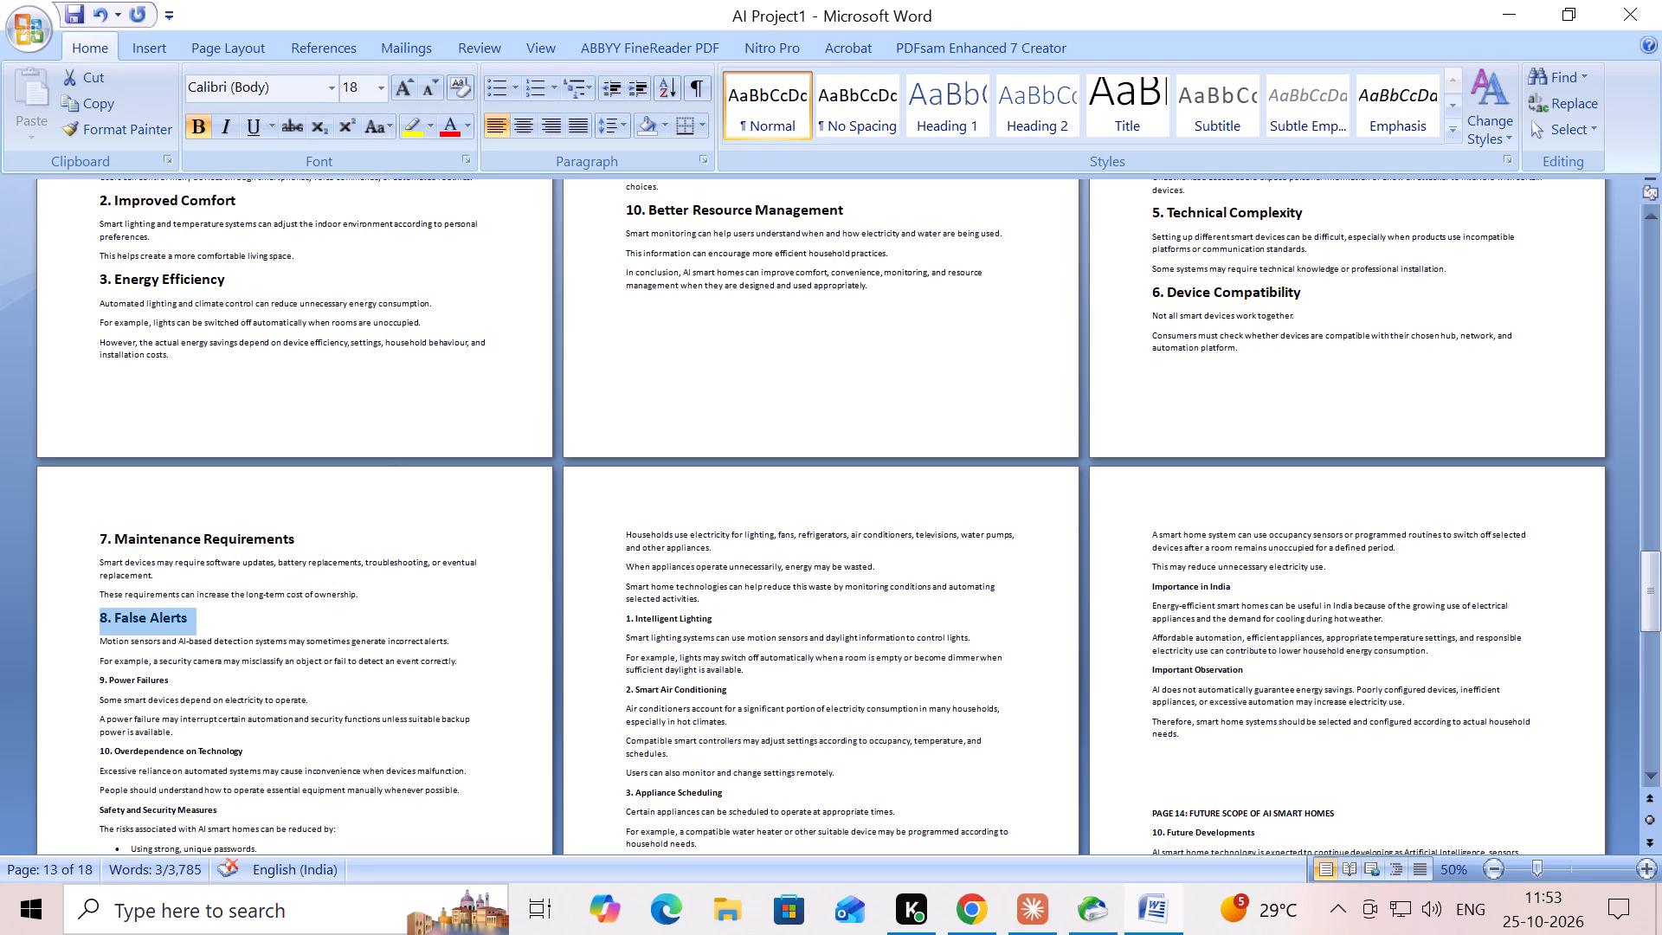
Set the "9. Power Failures" subheading in the limitations section to font size 18.
drag(180, 682, 99, 683)
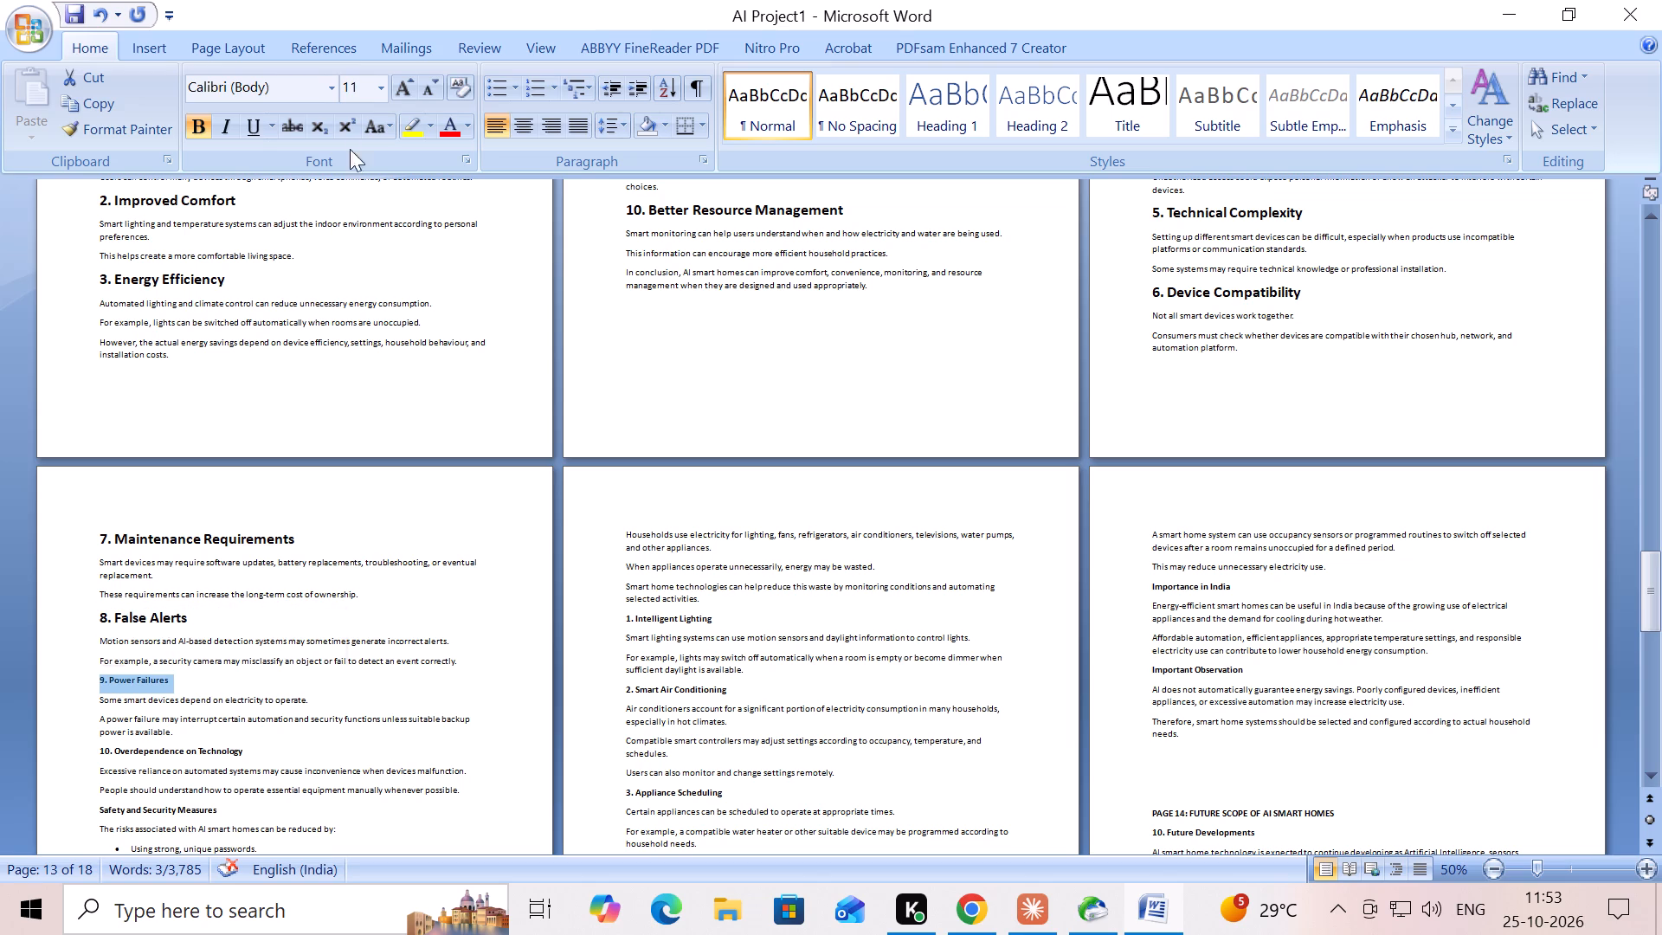
click(377, 88)
click(351, 271)
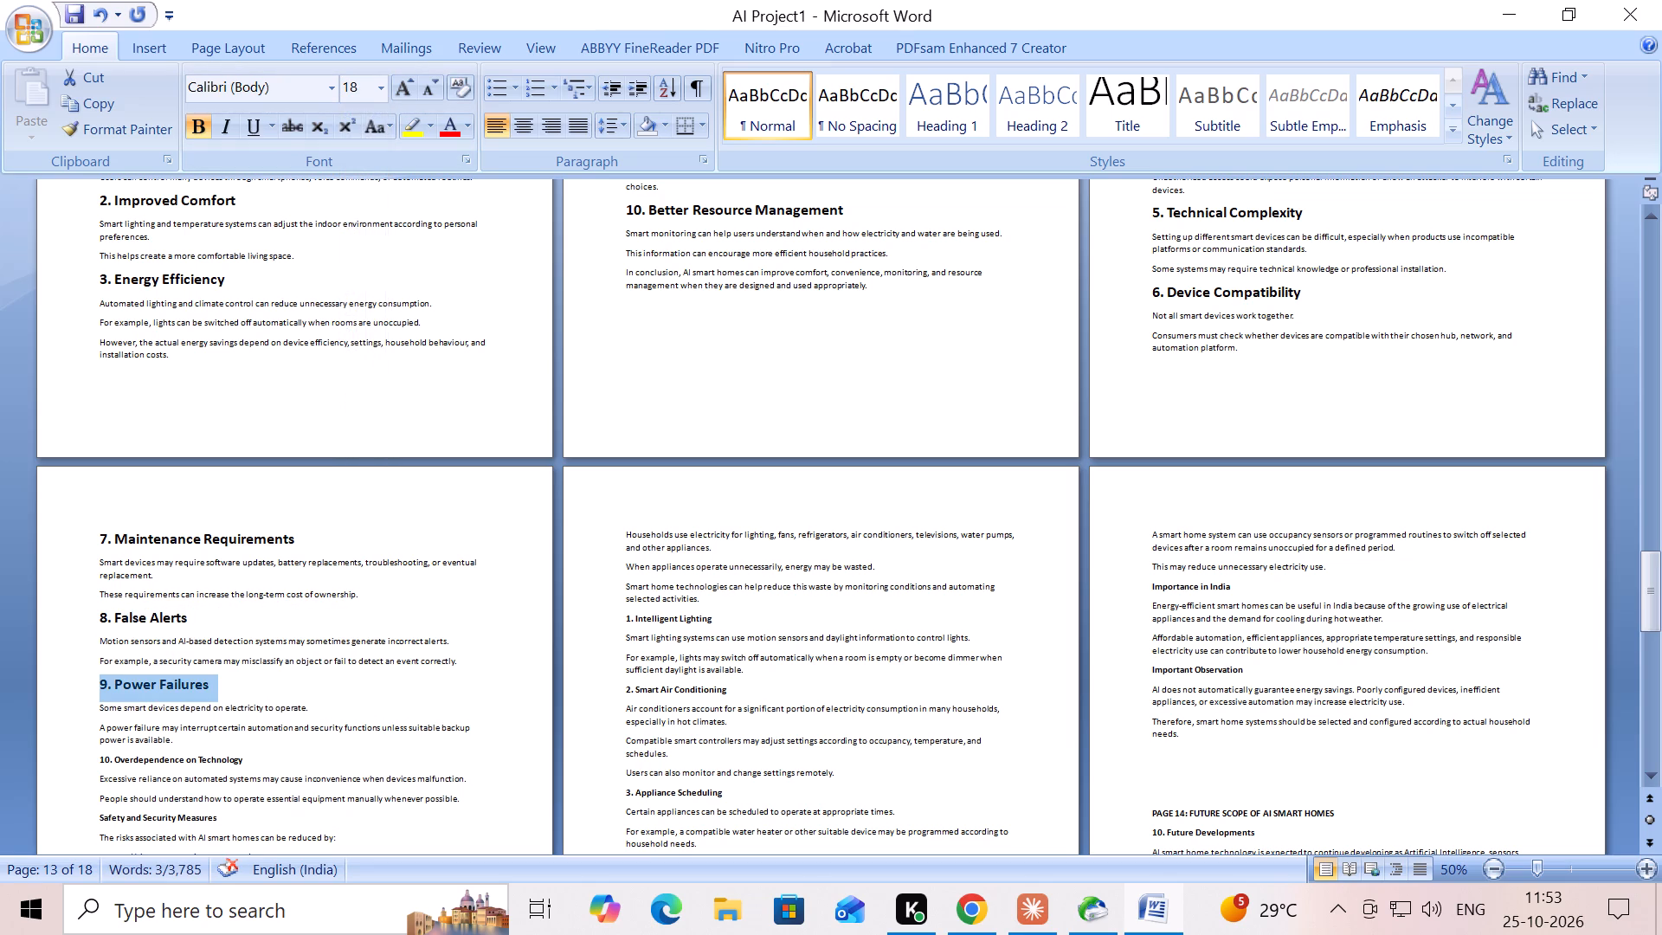
Set the "10. Overdependence on Technology" subheading in the limitations section to font size 18.
scroll(427, 331, down, 2)
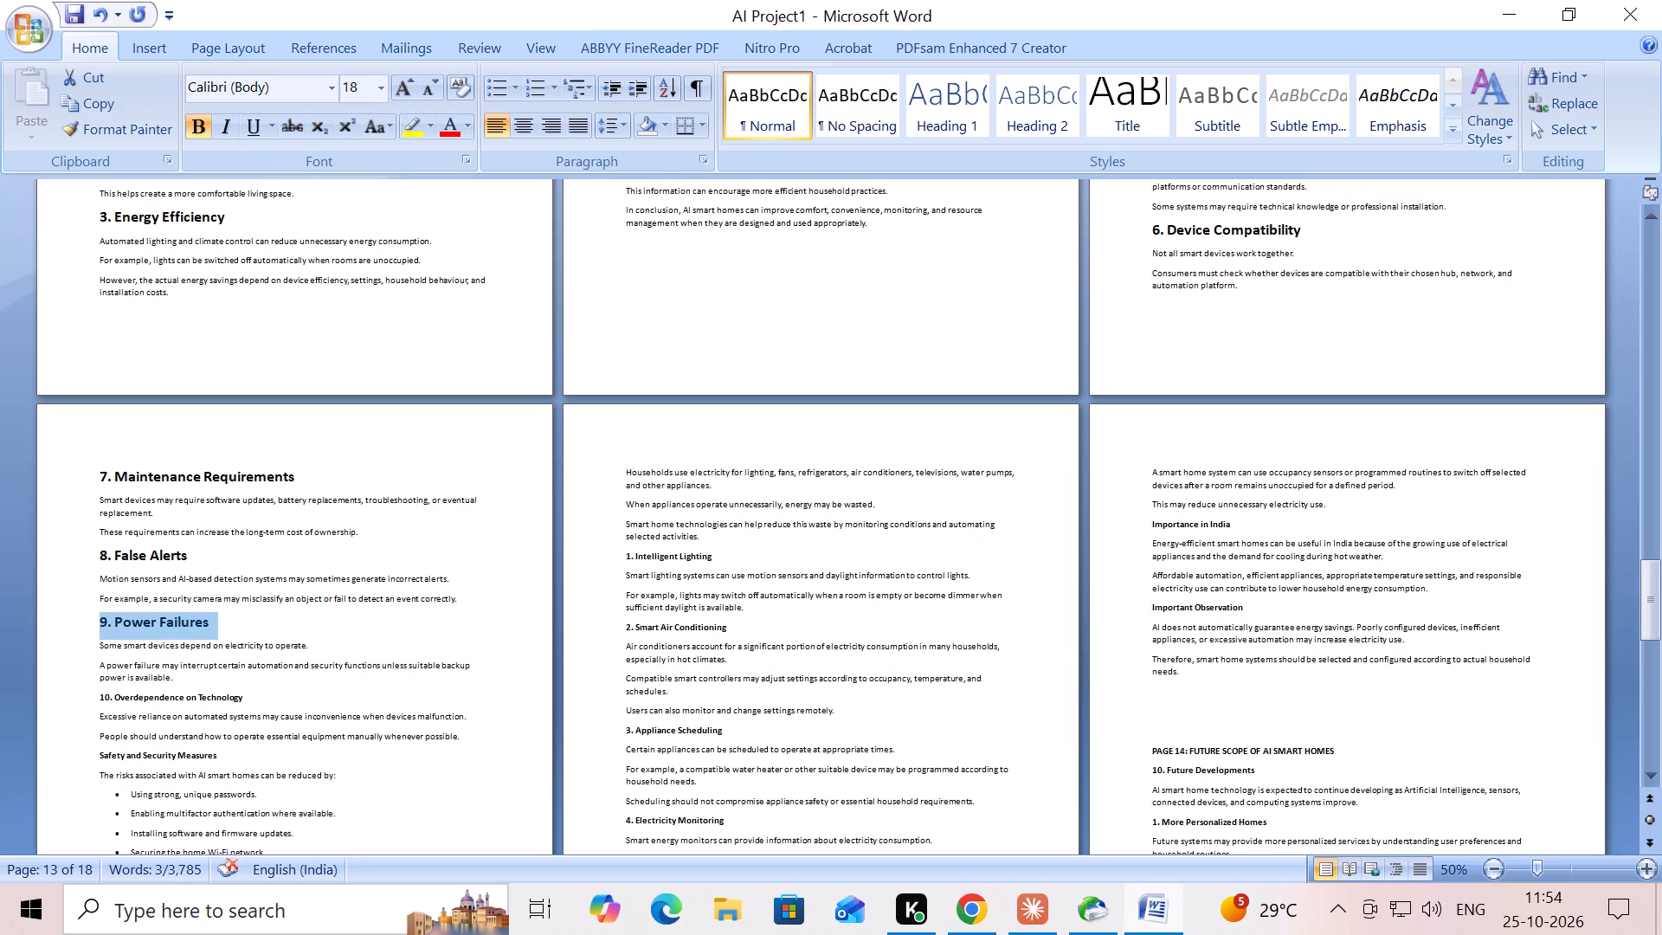
drag(242, 697, 96, 699)
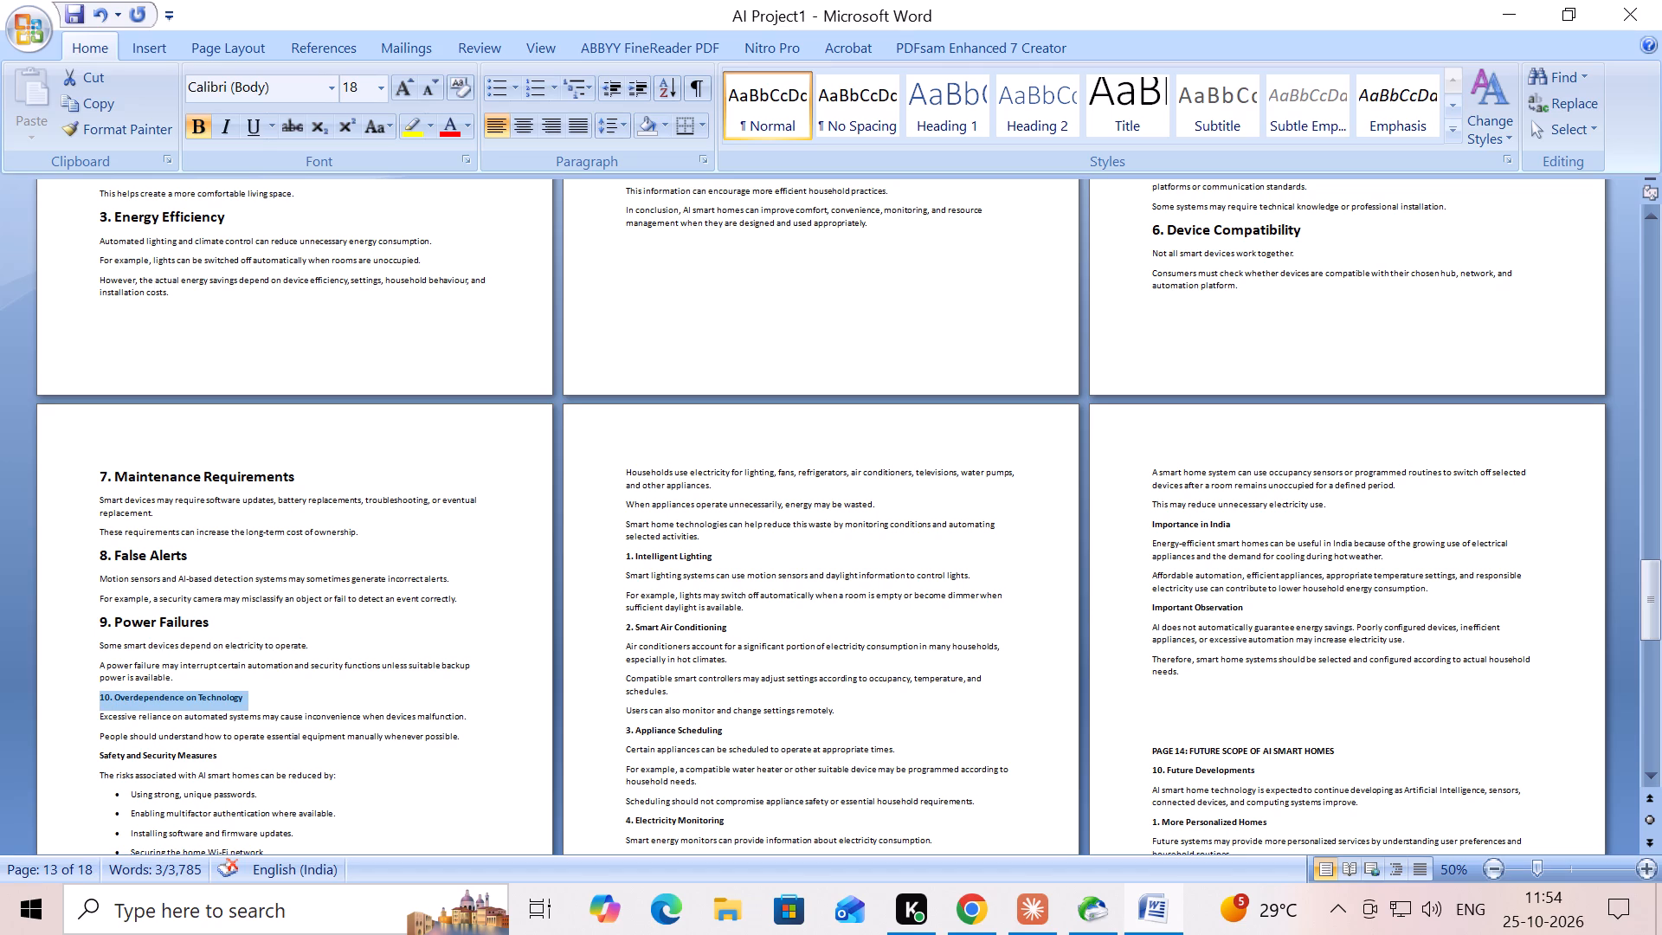
drag(96, 699, 94, 699)
click(383, 83)
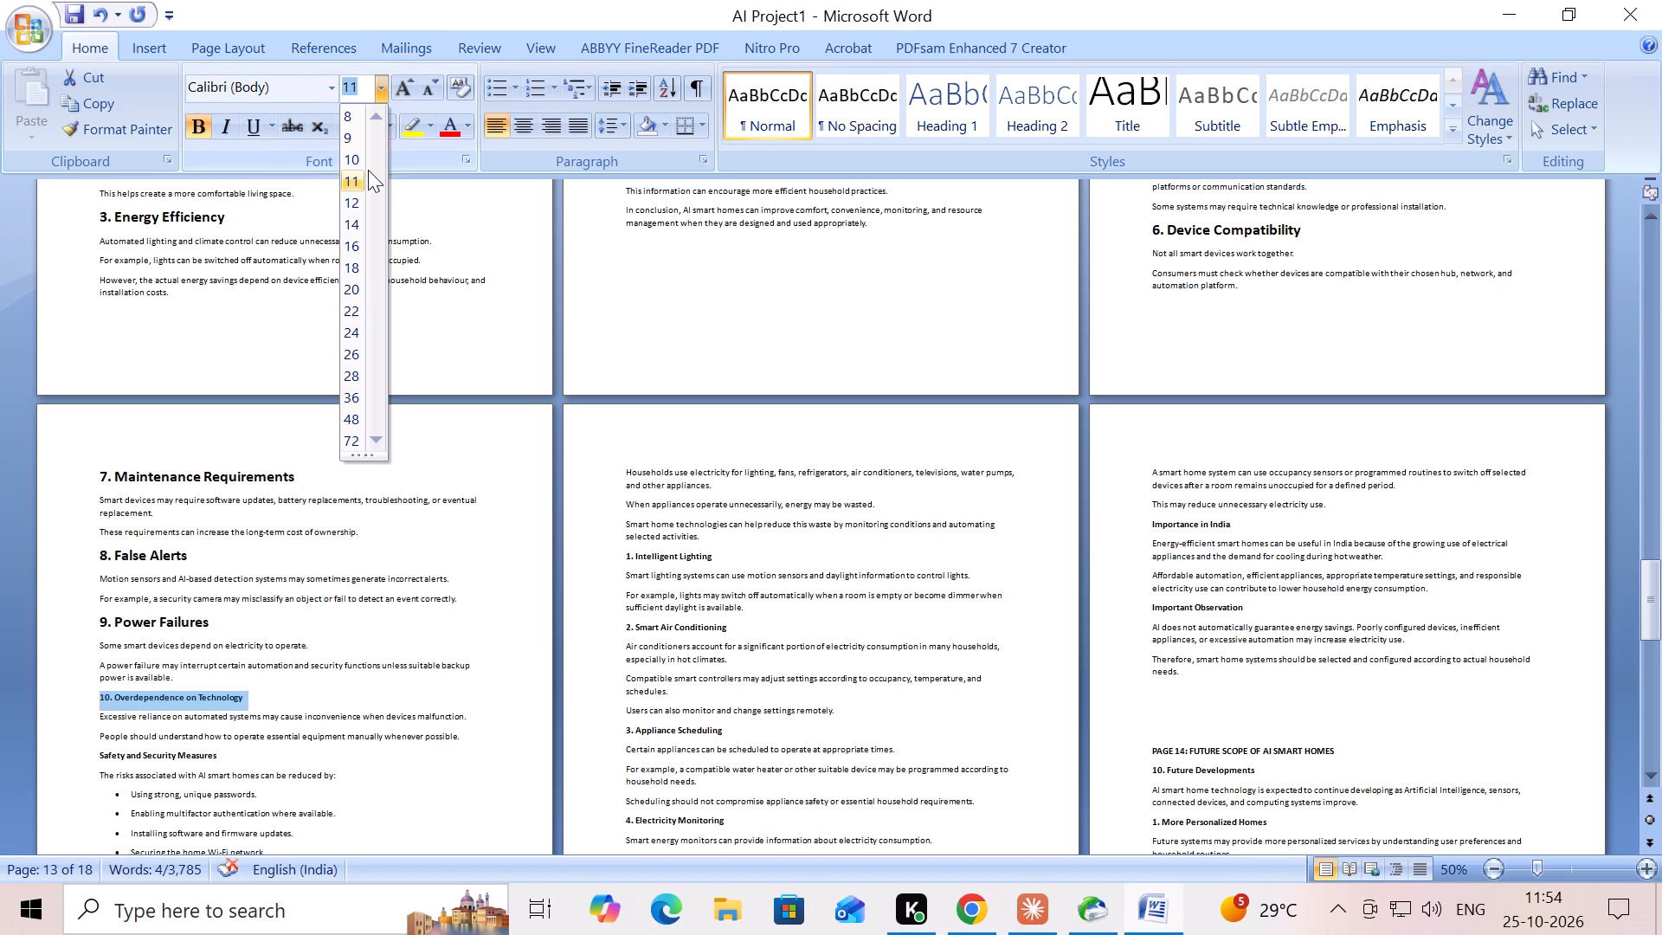
click(343, 272)
Format the "Safety and Security Measures" heading as underlined Arial Black at size 24.
scroll(251, 656, down, 3)
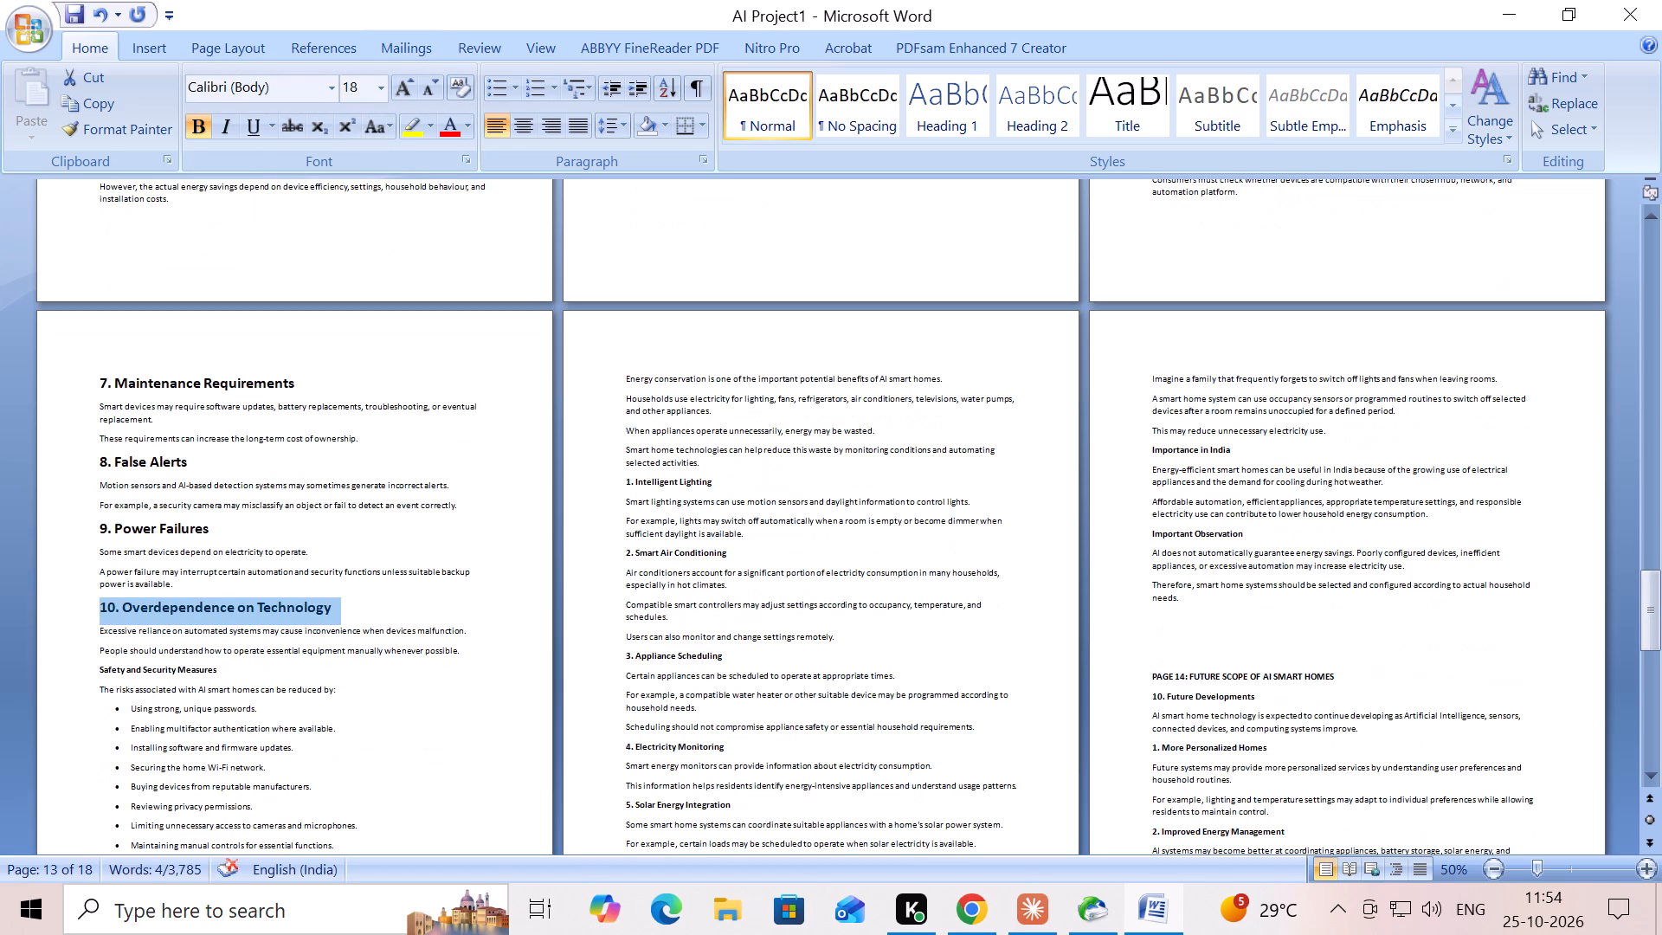
drag(224, 669, 102, 674)
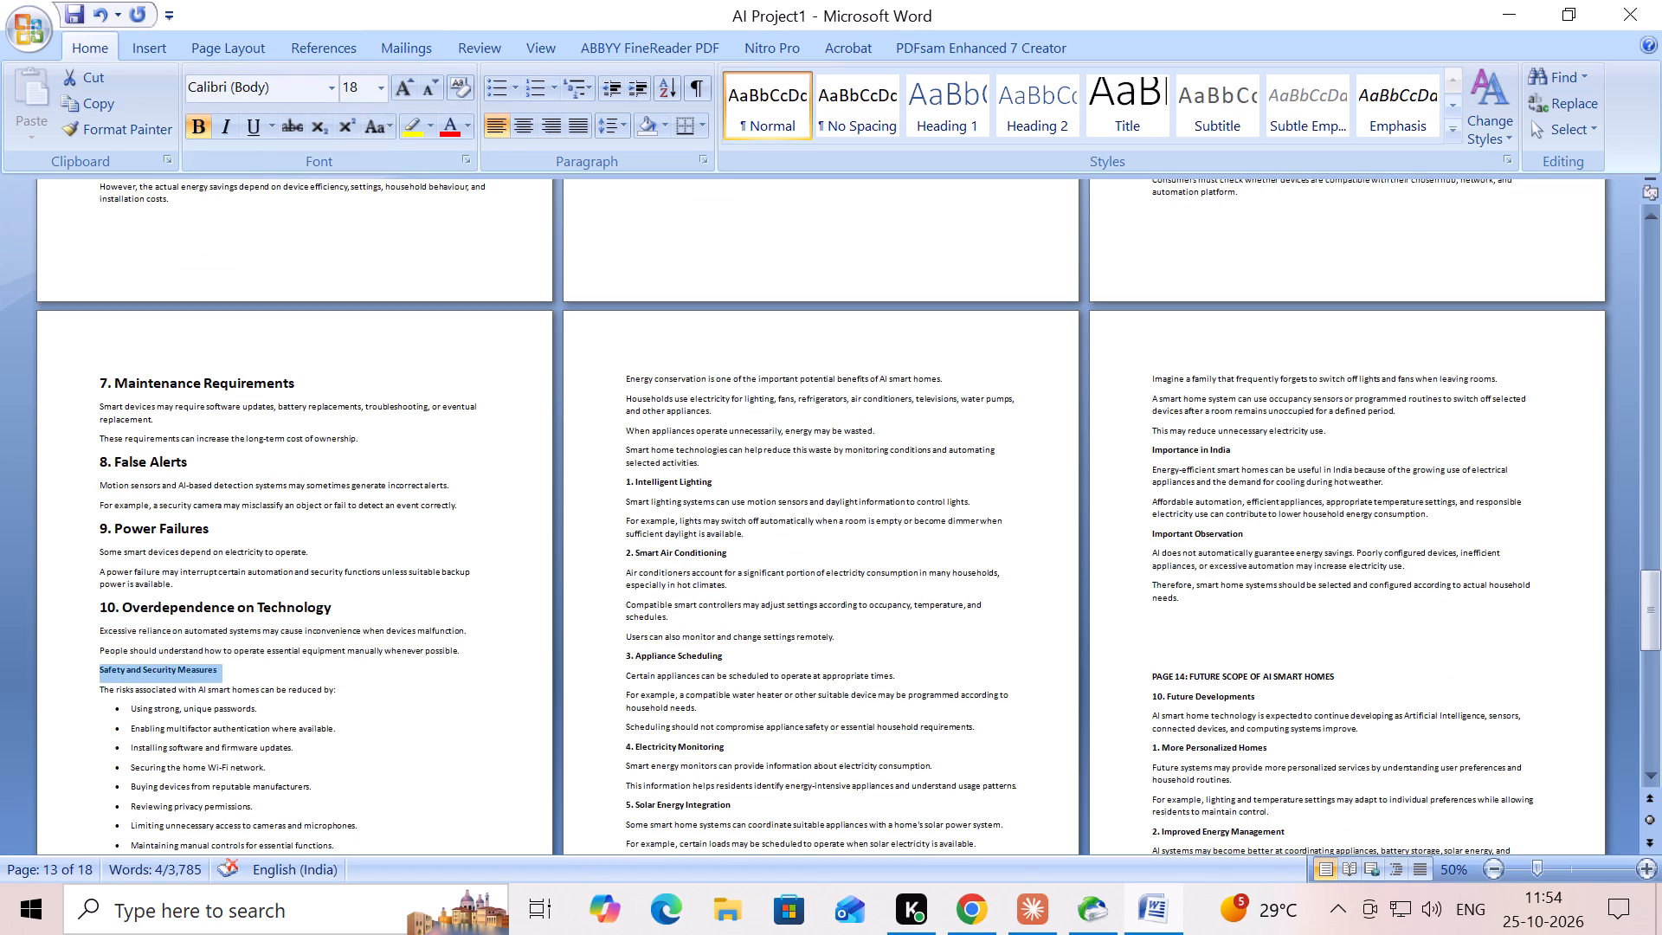
drag(102, 674, 95, 674)
click(380, 83)
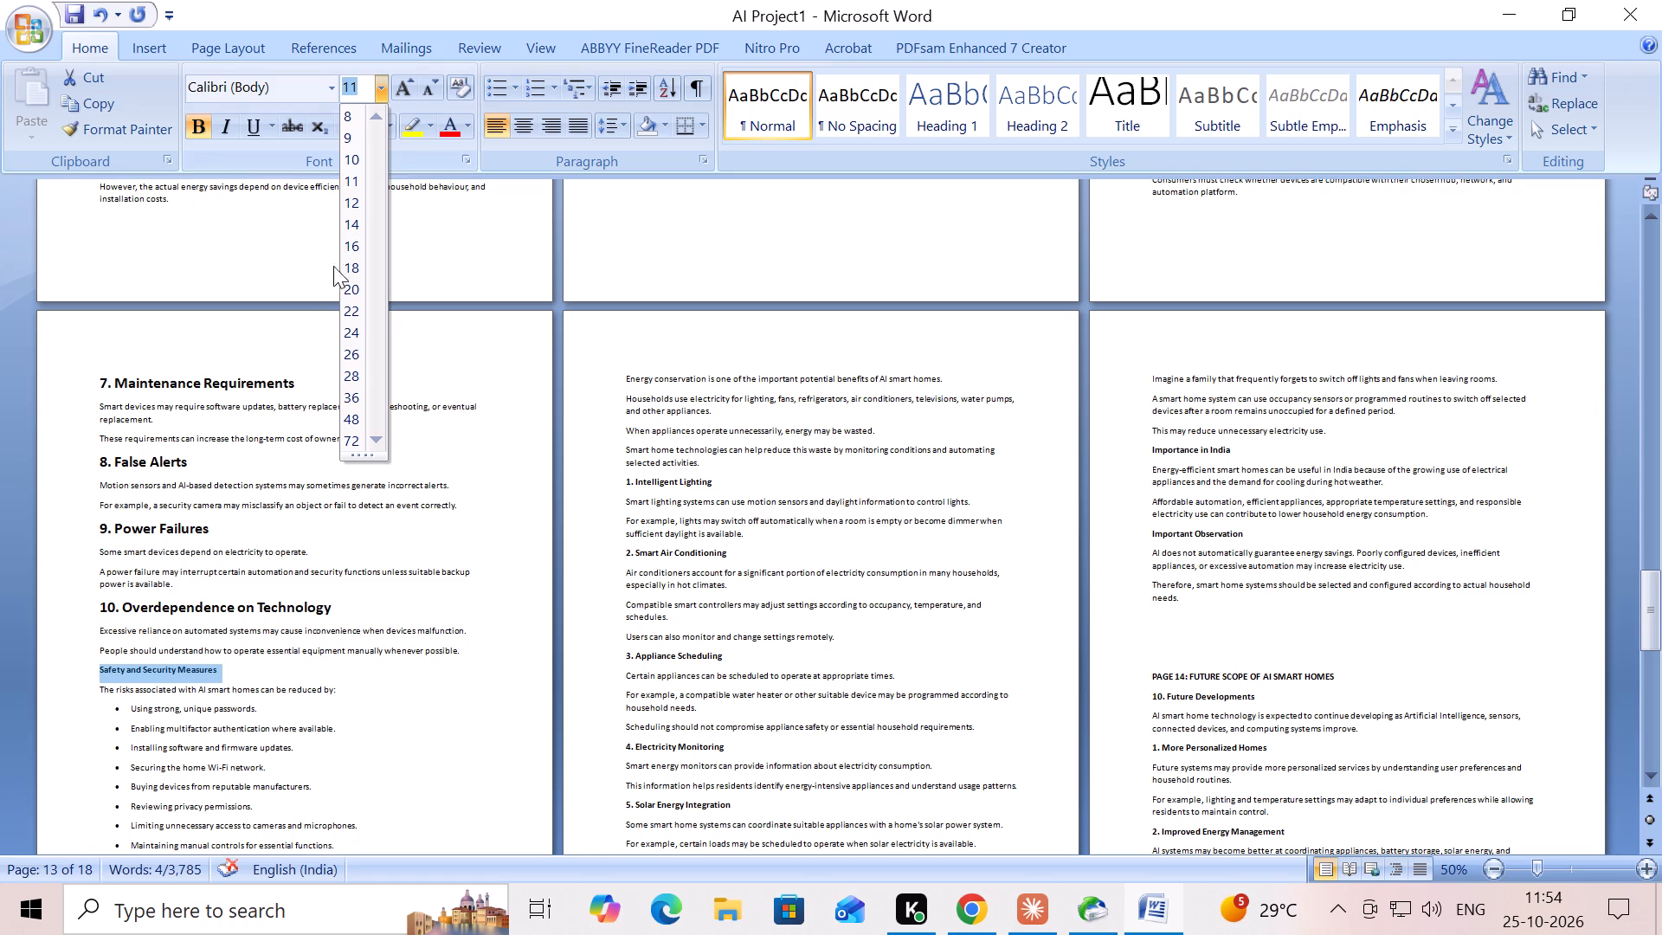
click(360, 335)
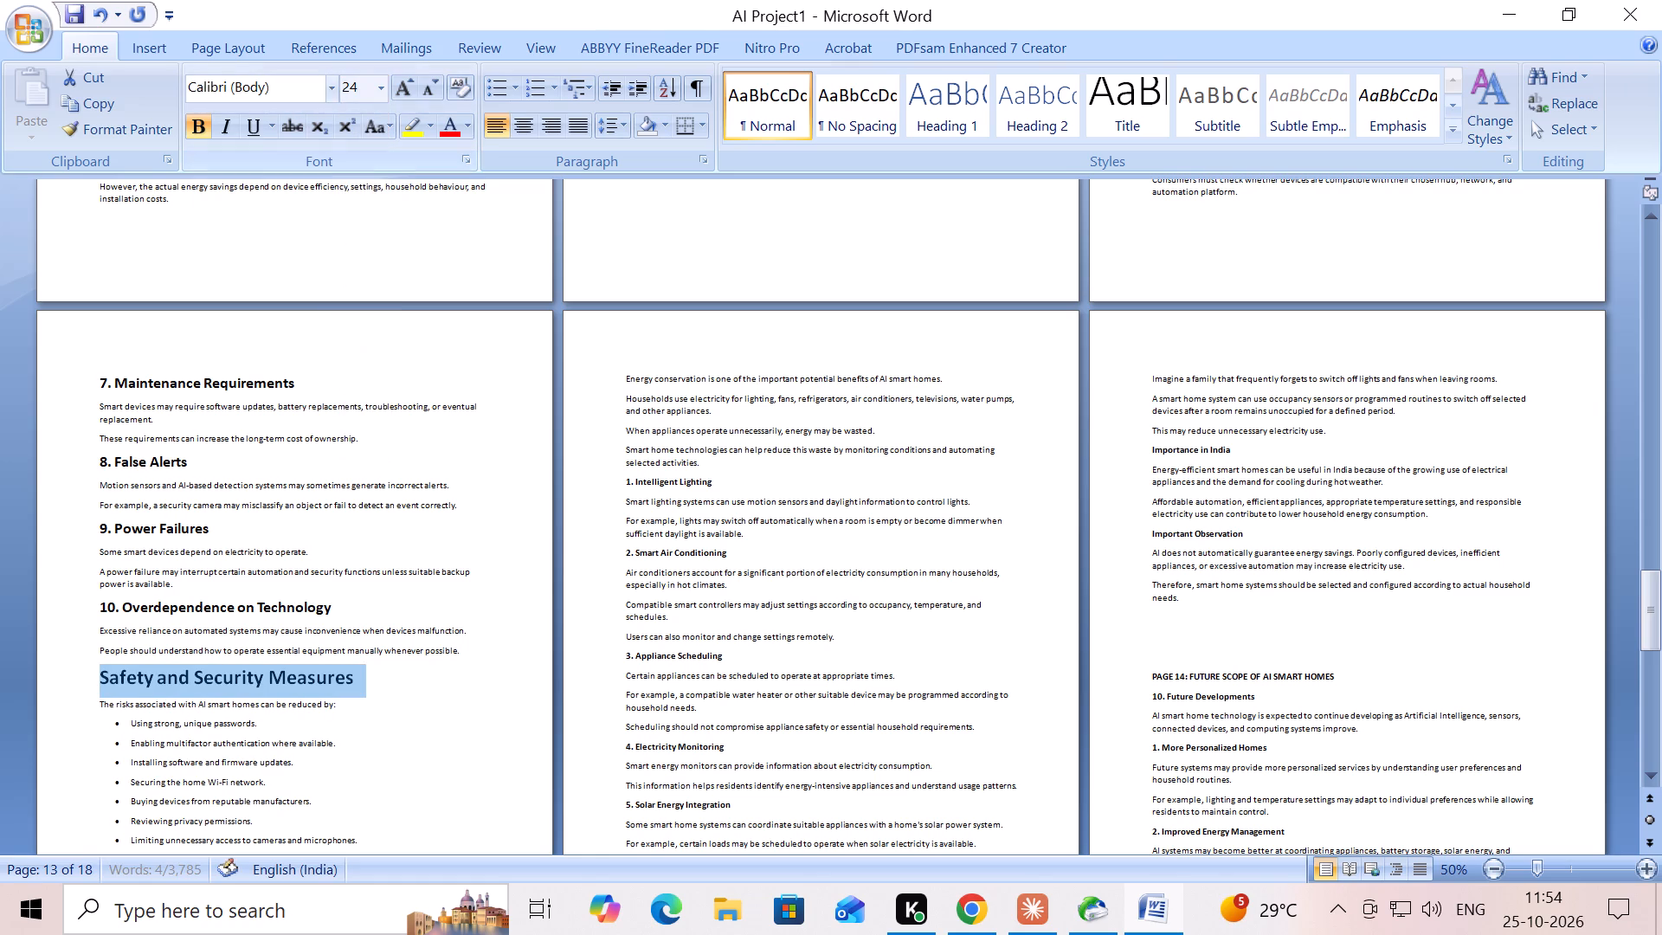
click(330, 84)
click(311, 225)
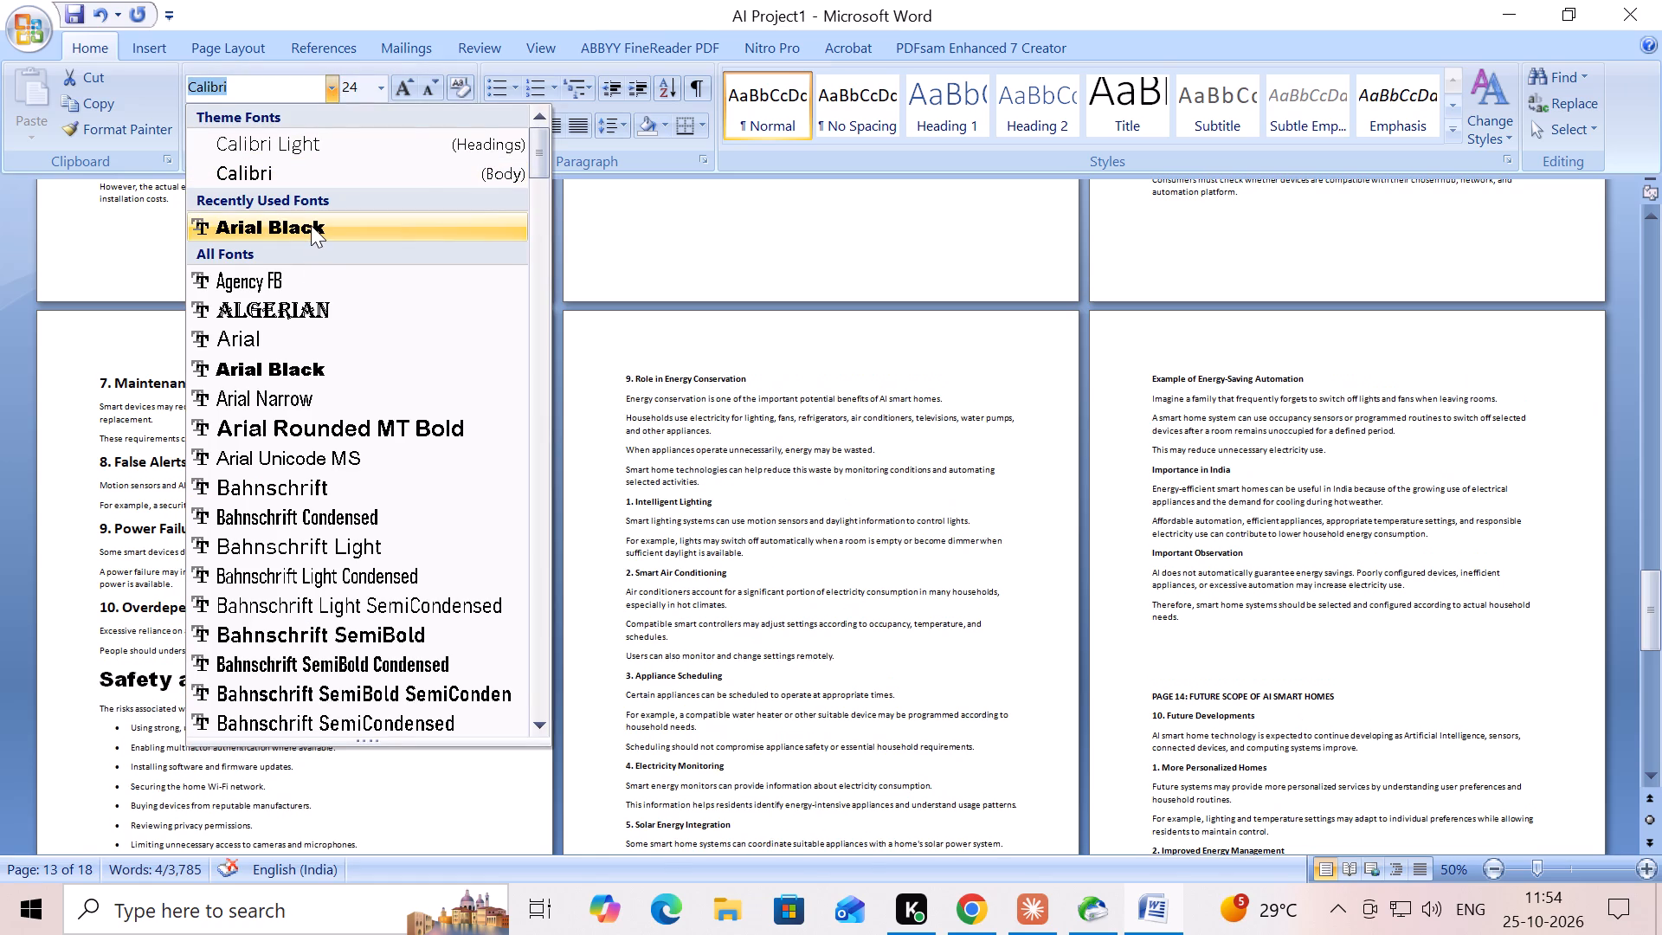
click(243, 137)
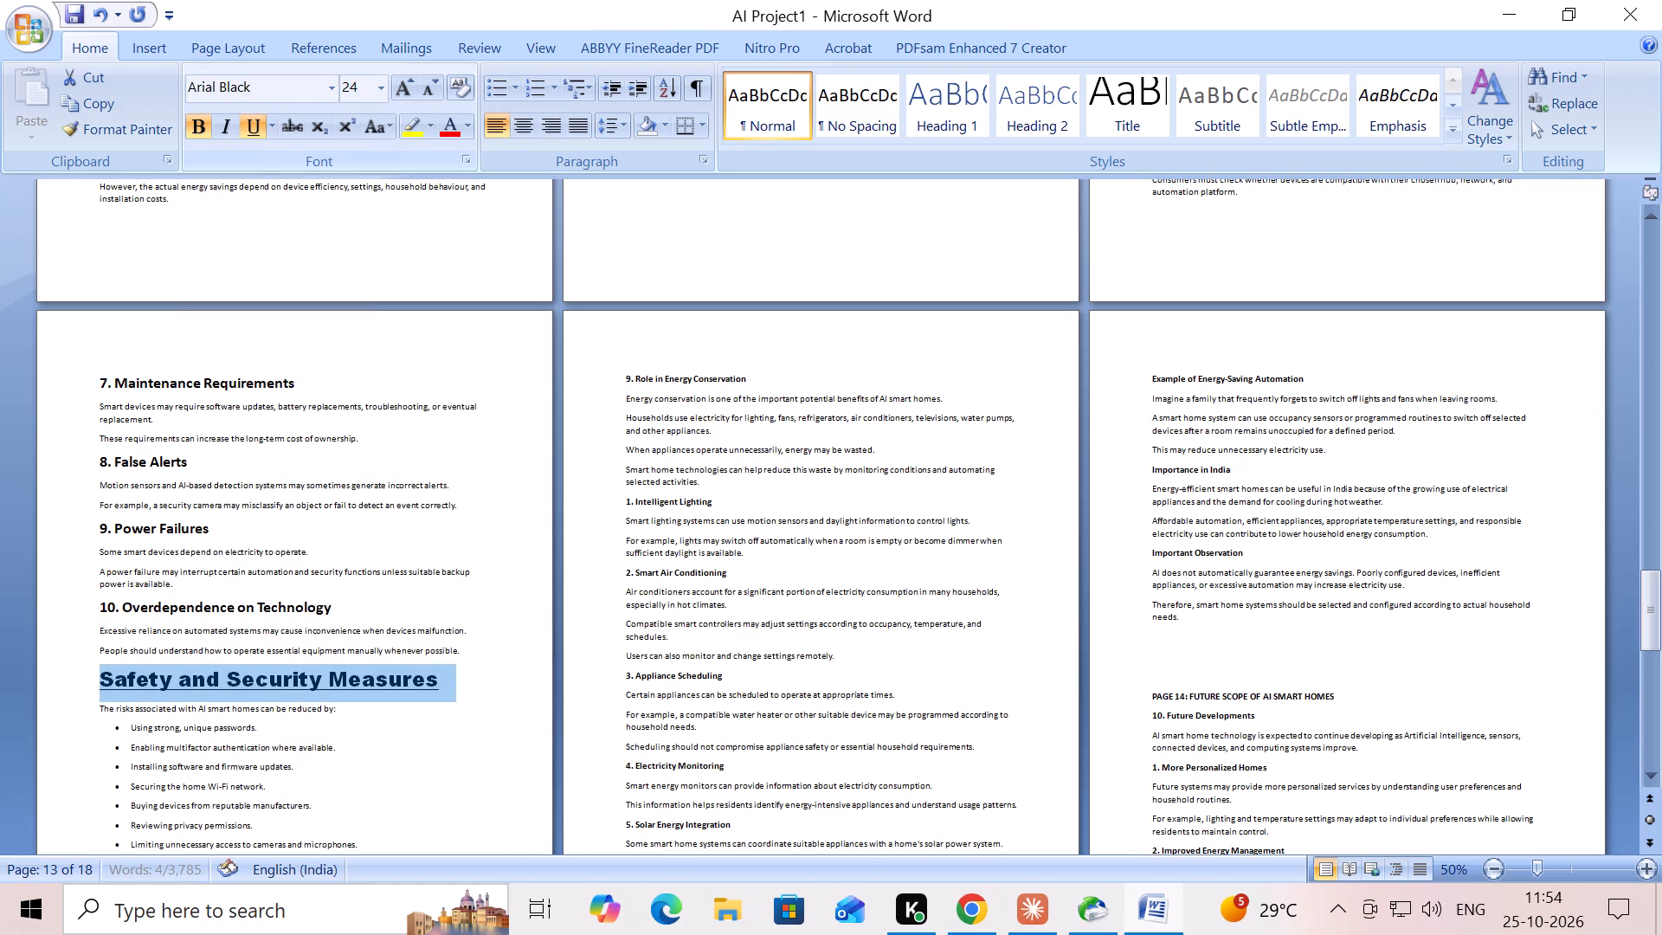
Insert a blank line above "PAGE 13: AI SMART HOMES AND ENERGY EFFICIENCY" to move it onto the next page.
scroll(503, 681, down, 5)
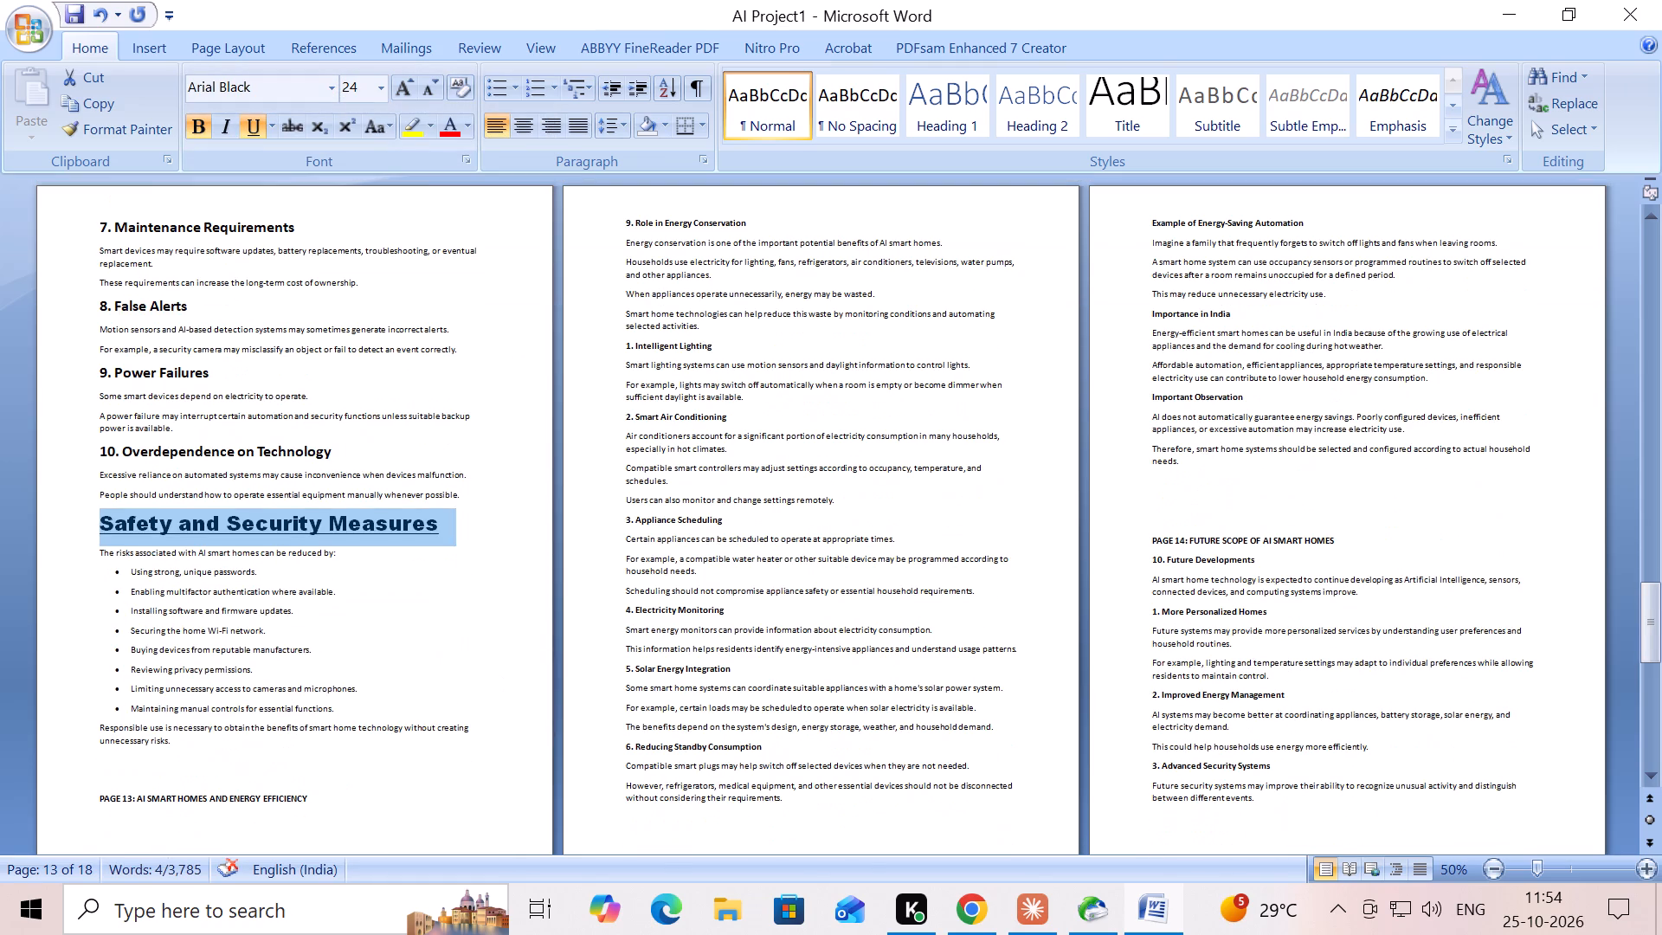
click(116, 779)
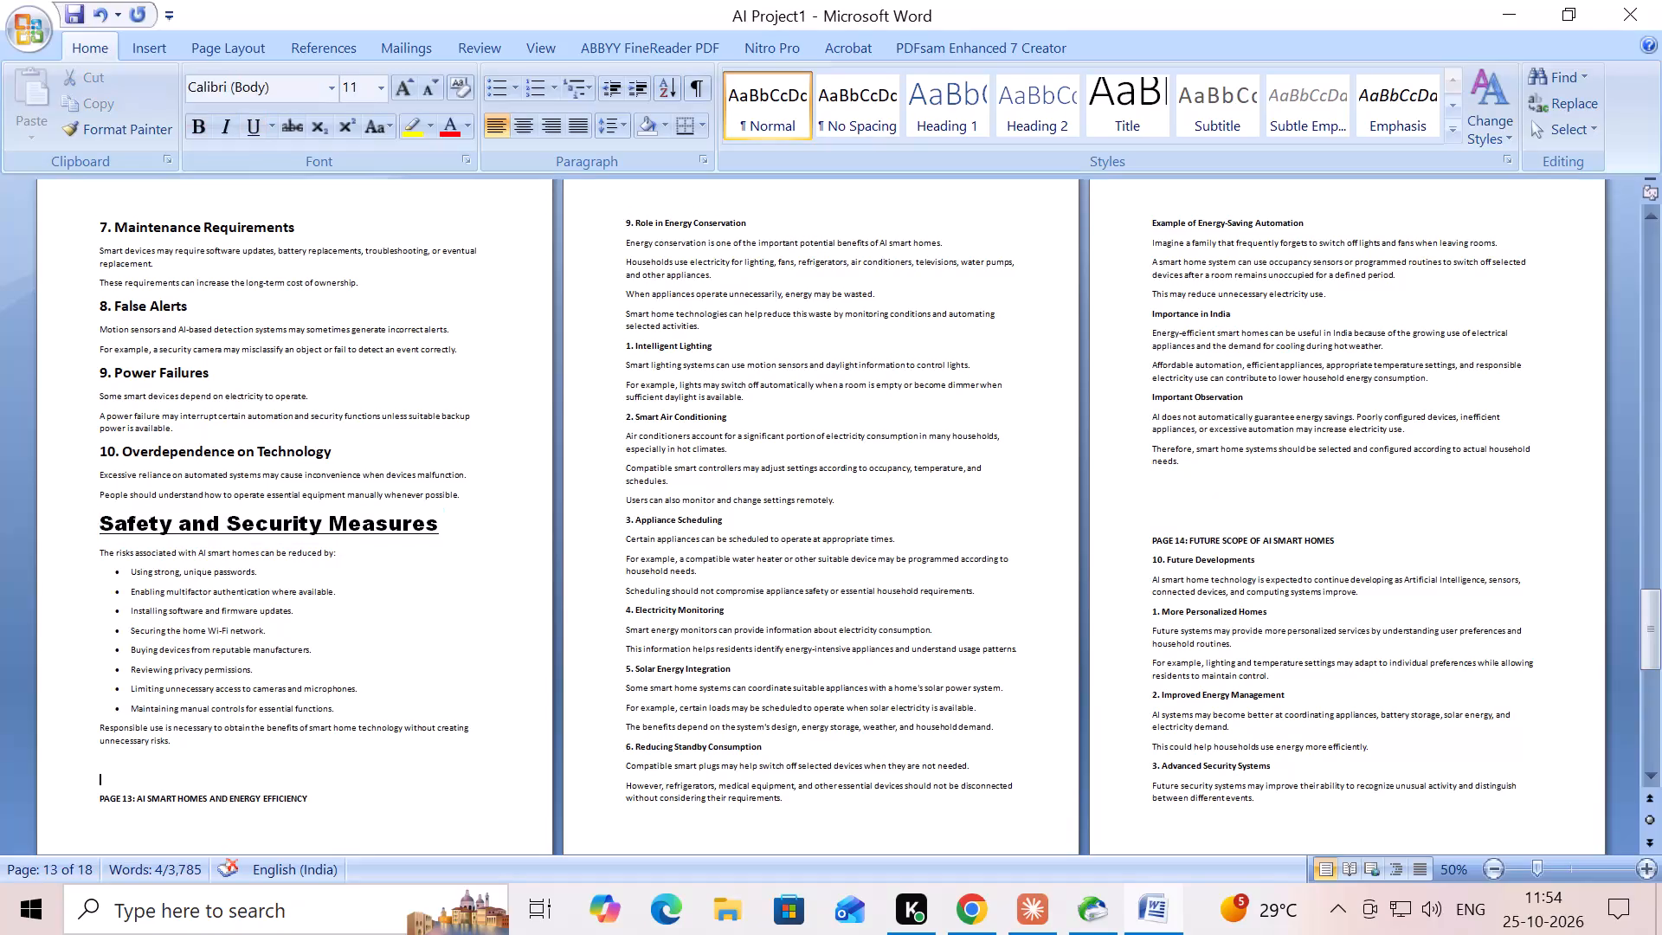
key(Return)
Format the "9. Role in Energy Conservation" heading as underlined Arial Black at size 22.
scroll(698, 410, up, 3)
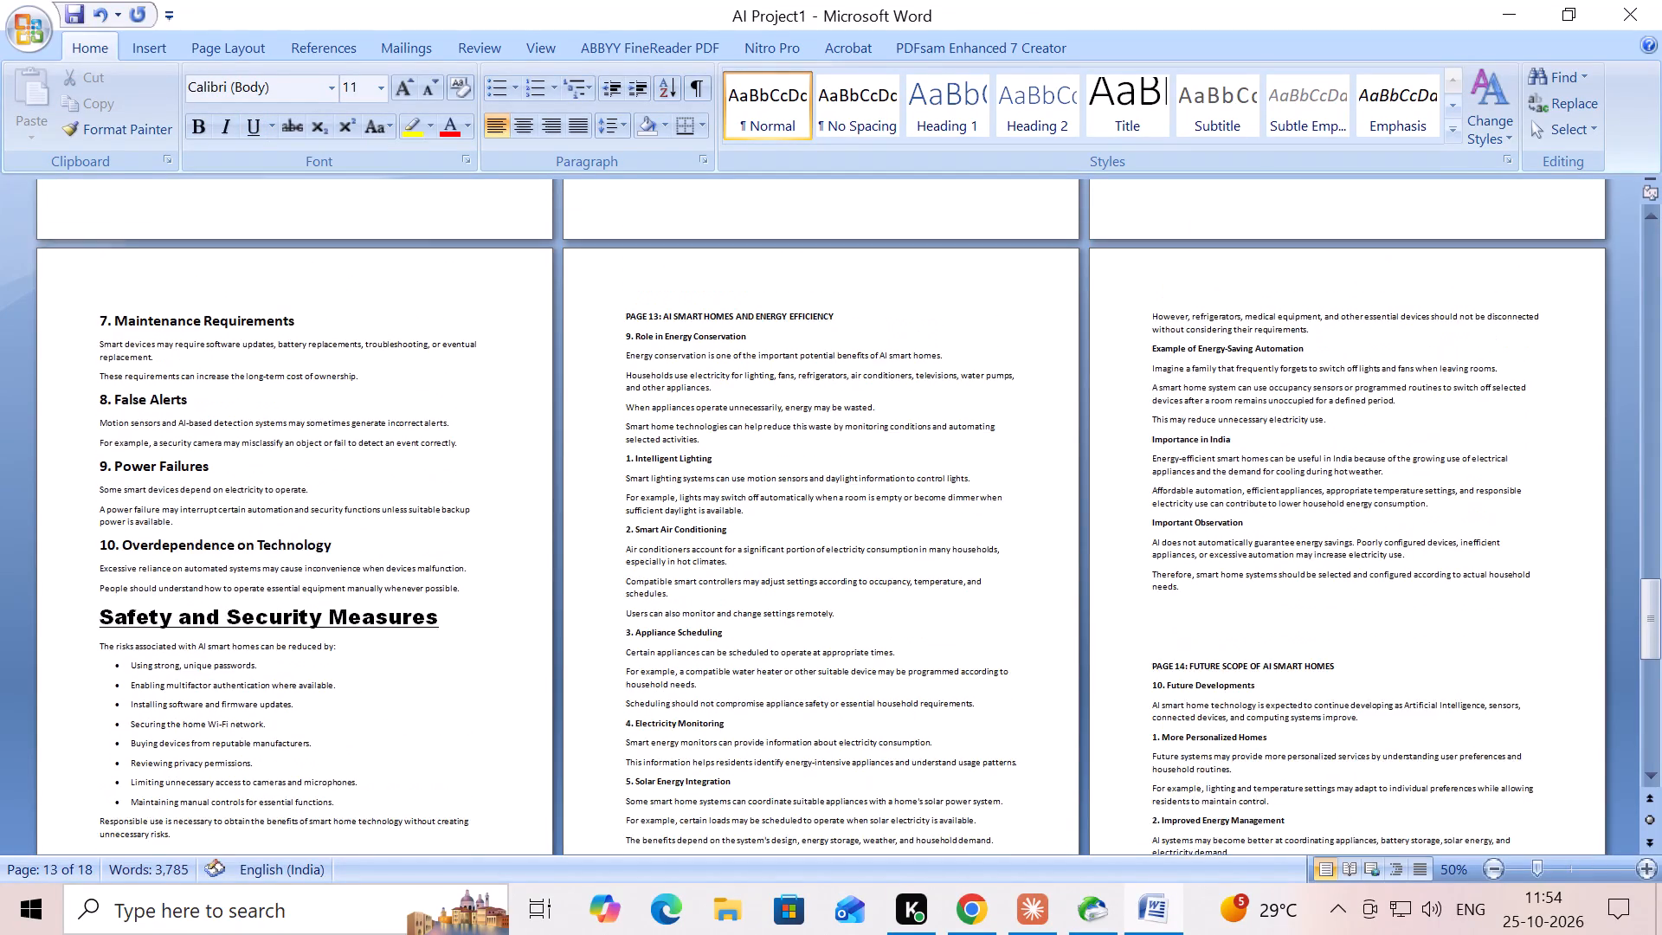
scroll(712, 384, up, 1)
drag(752, 371, 614, 363)
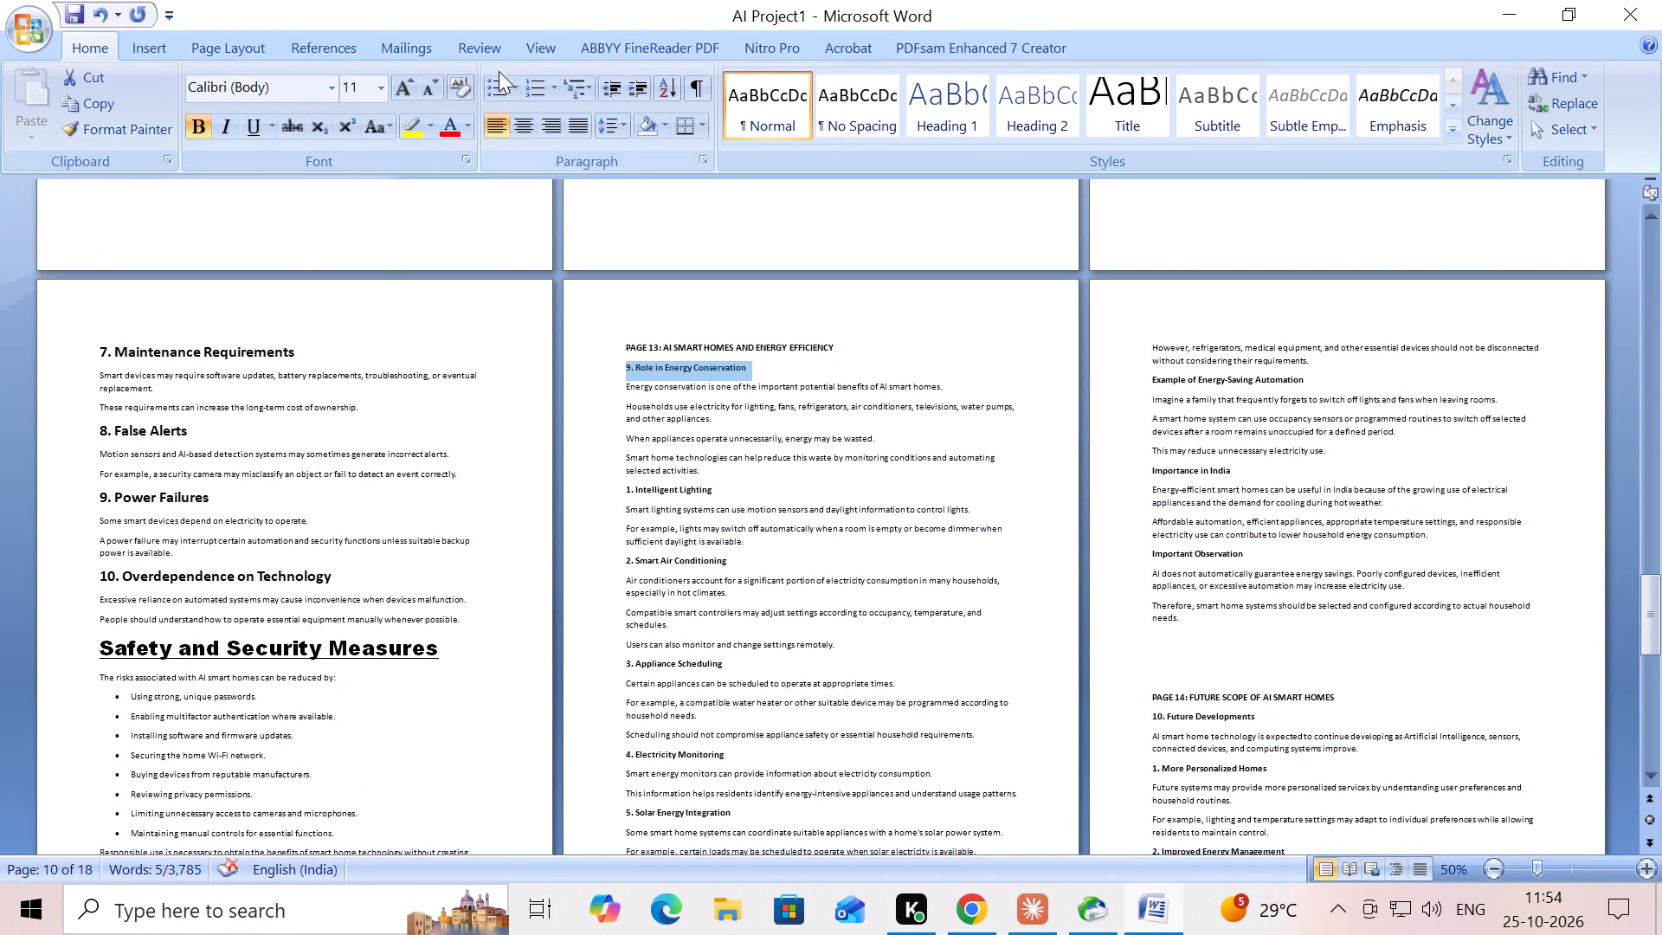
click(379, 92)
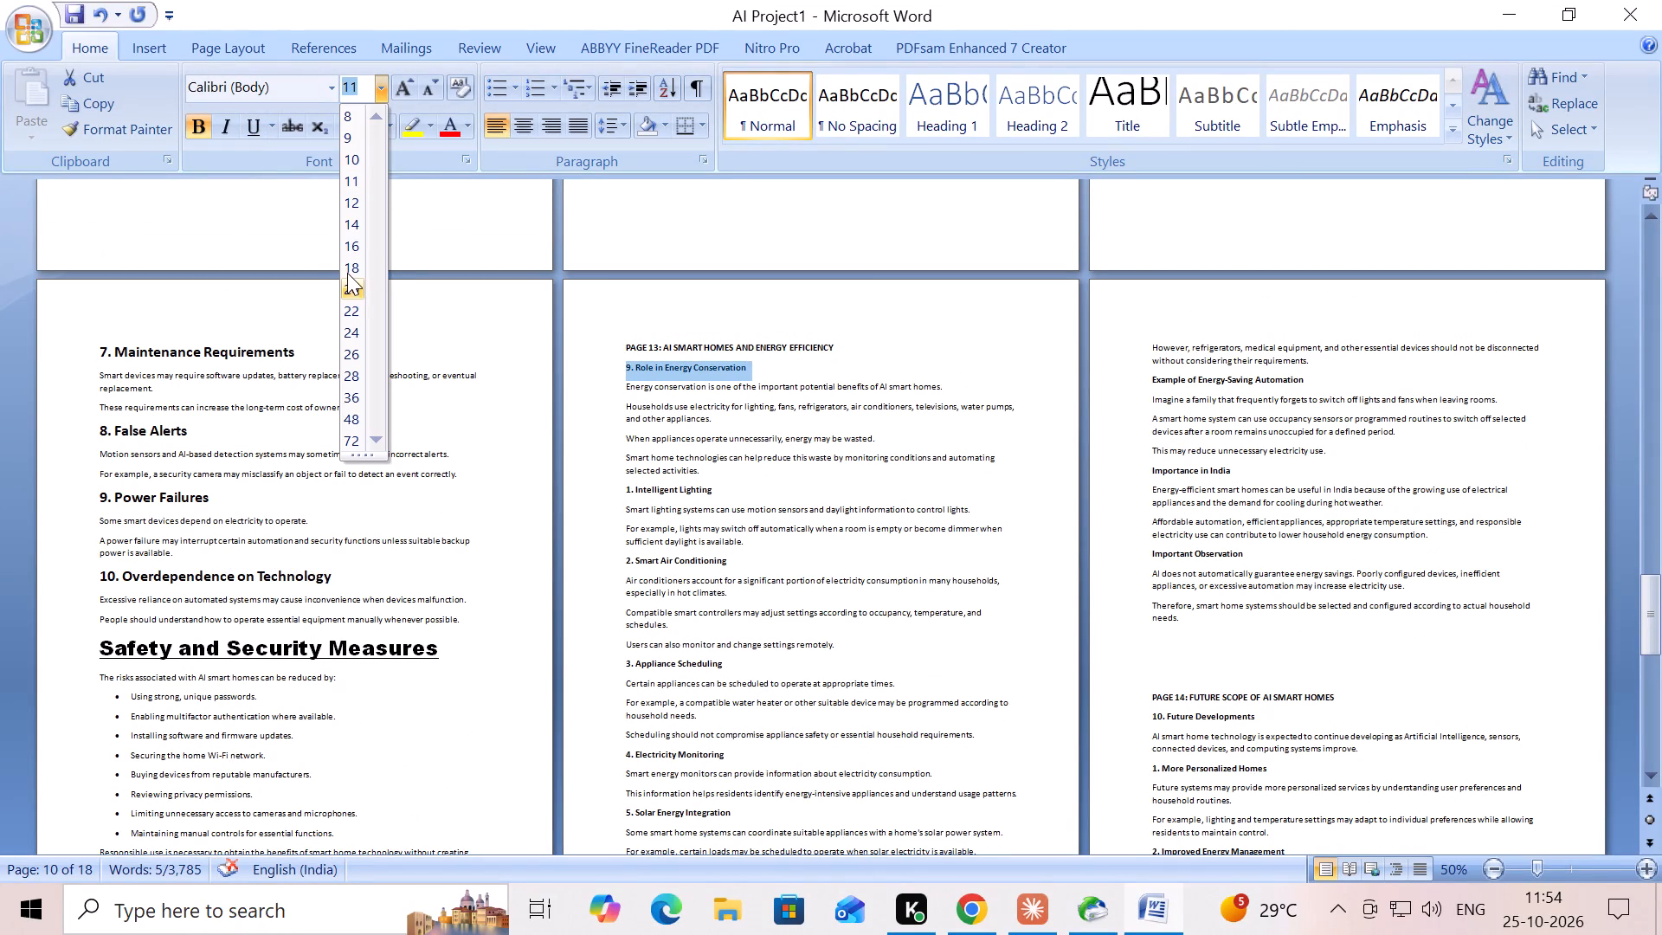
click(355, 307)
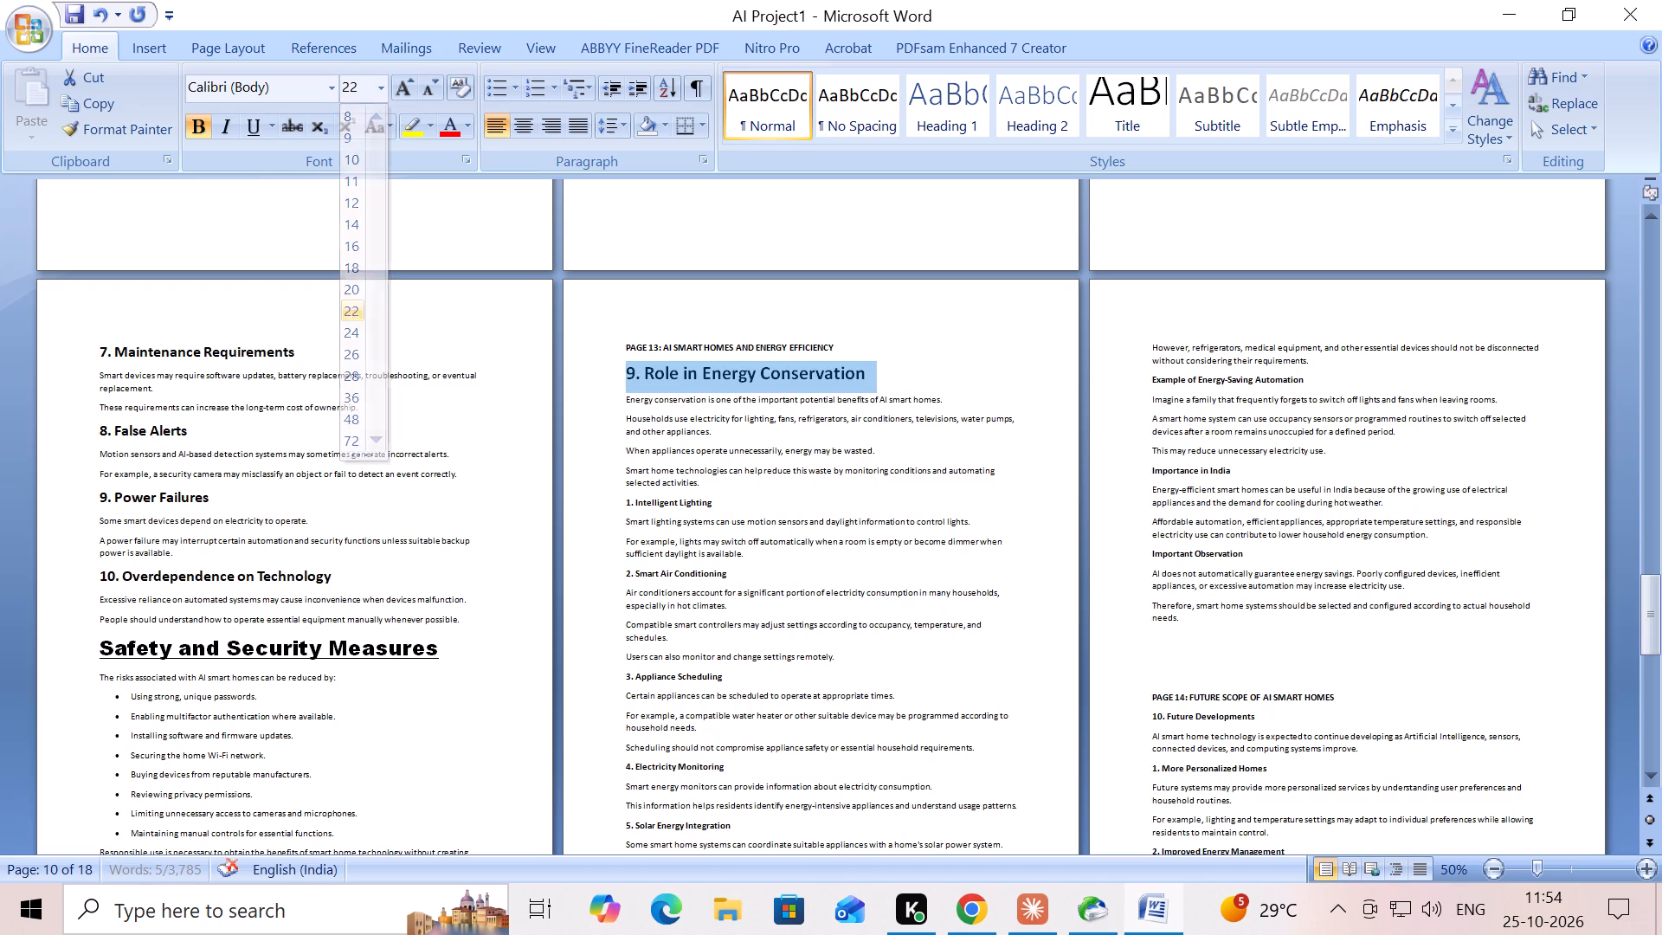
click(329, 98)
click(303, 216)
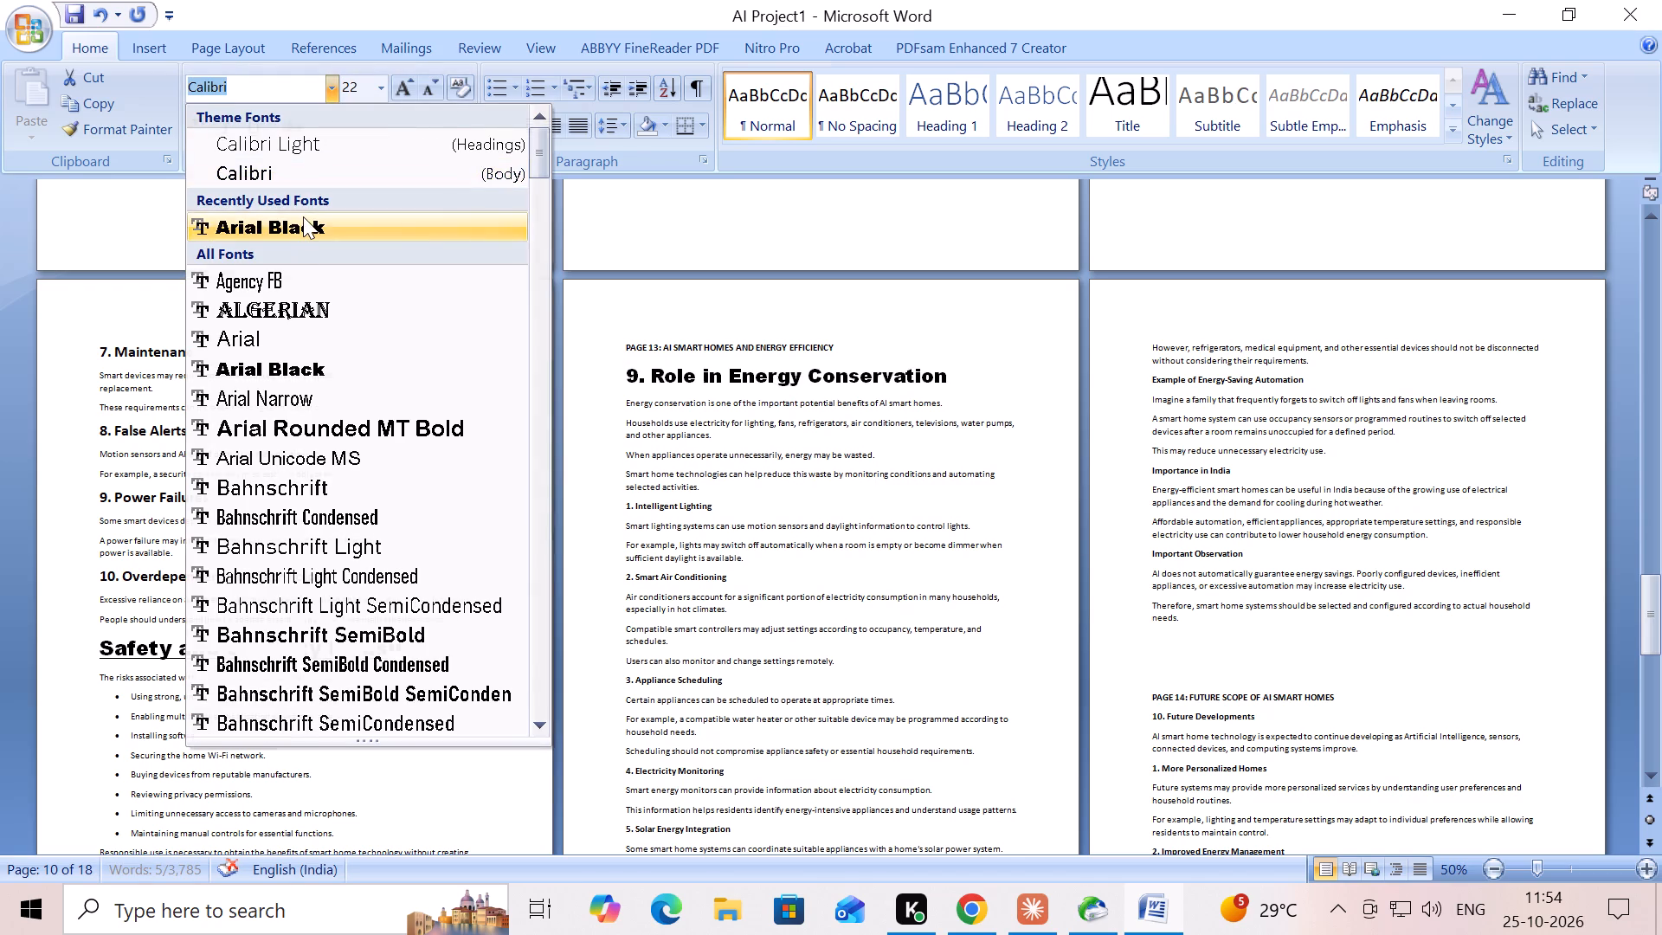
click(252, 132)
Set the "1. Intelligent Lighting" subheading in the energy conservation section to font size 18.
scroll(744, 463, down, 2)
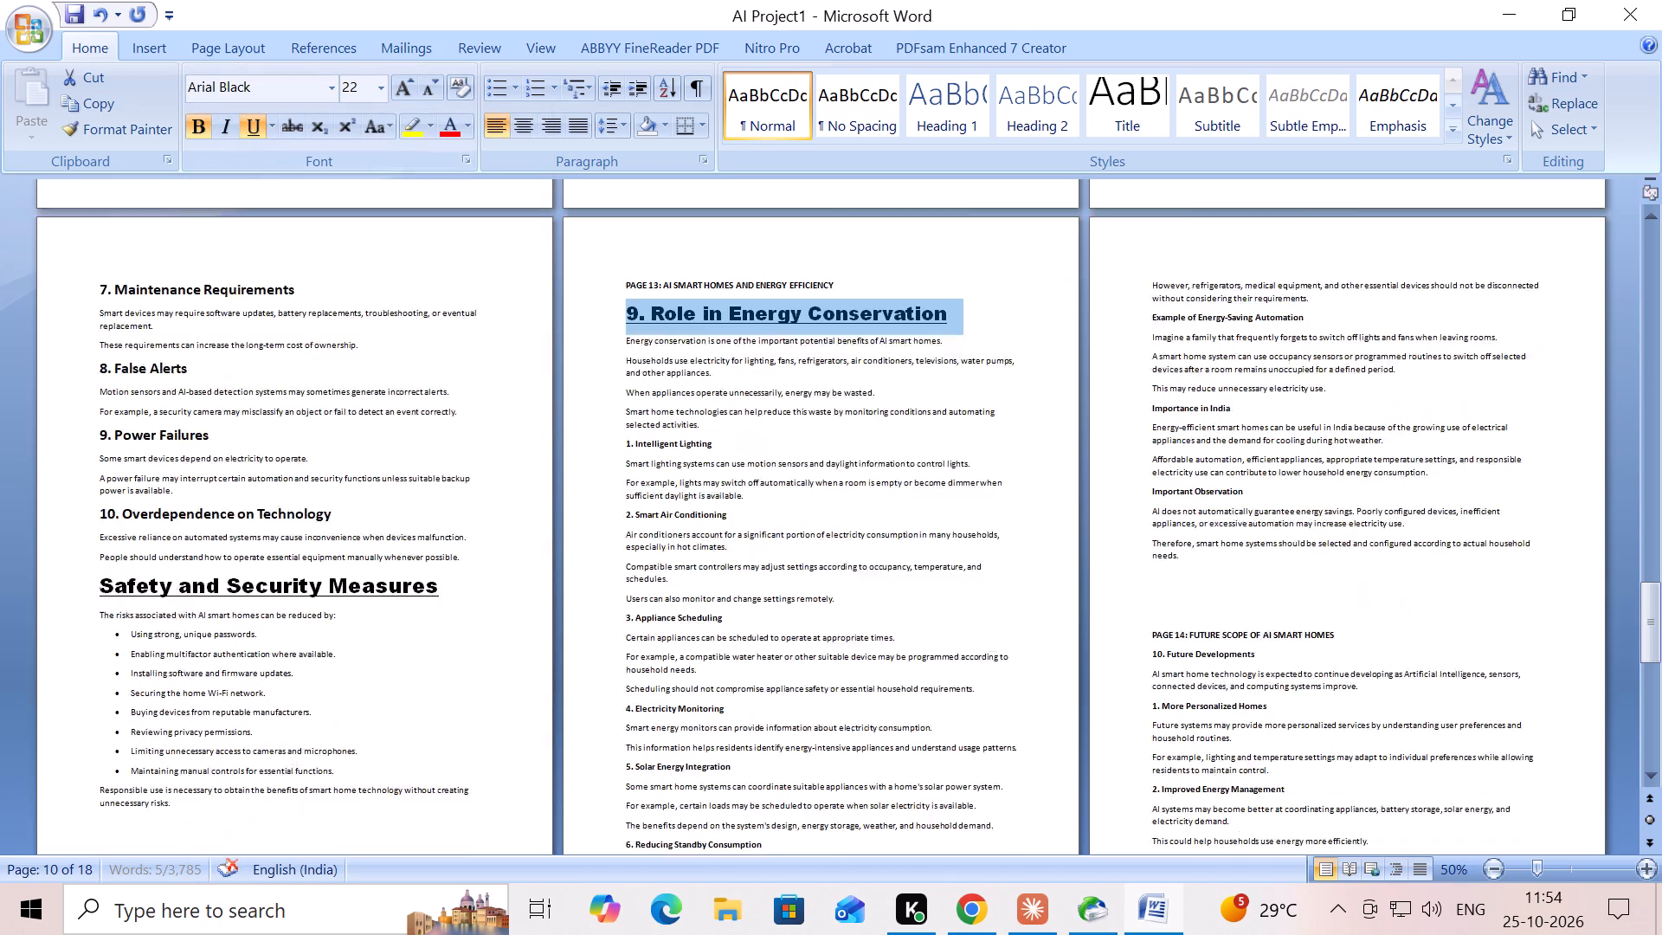
scroll(744, 463, down, 1)
drag(731, 416, 562, 414)
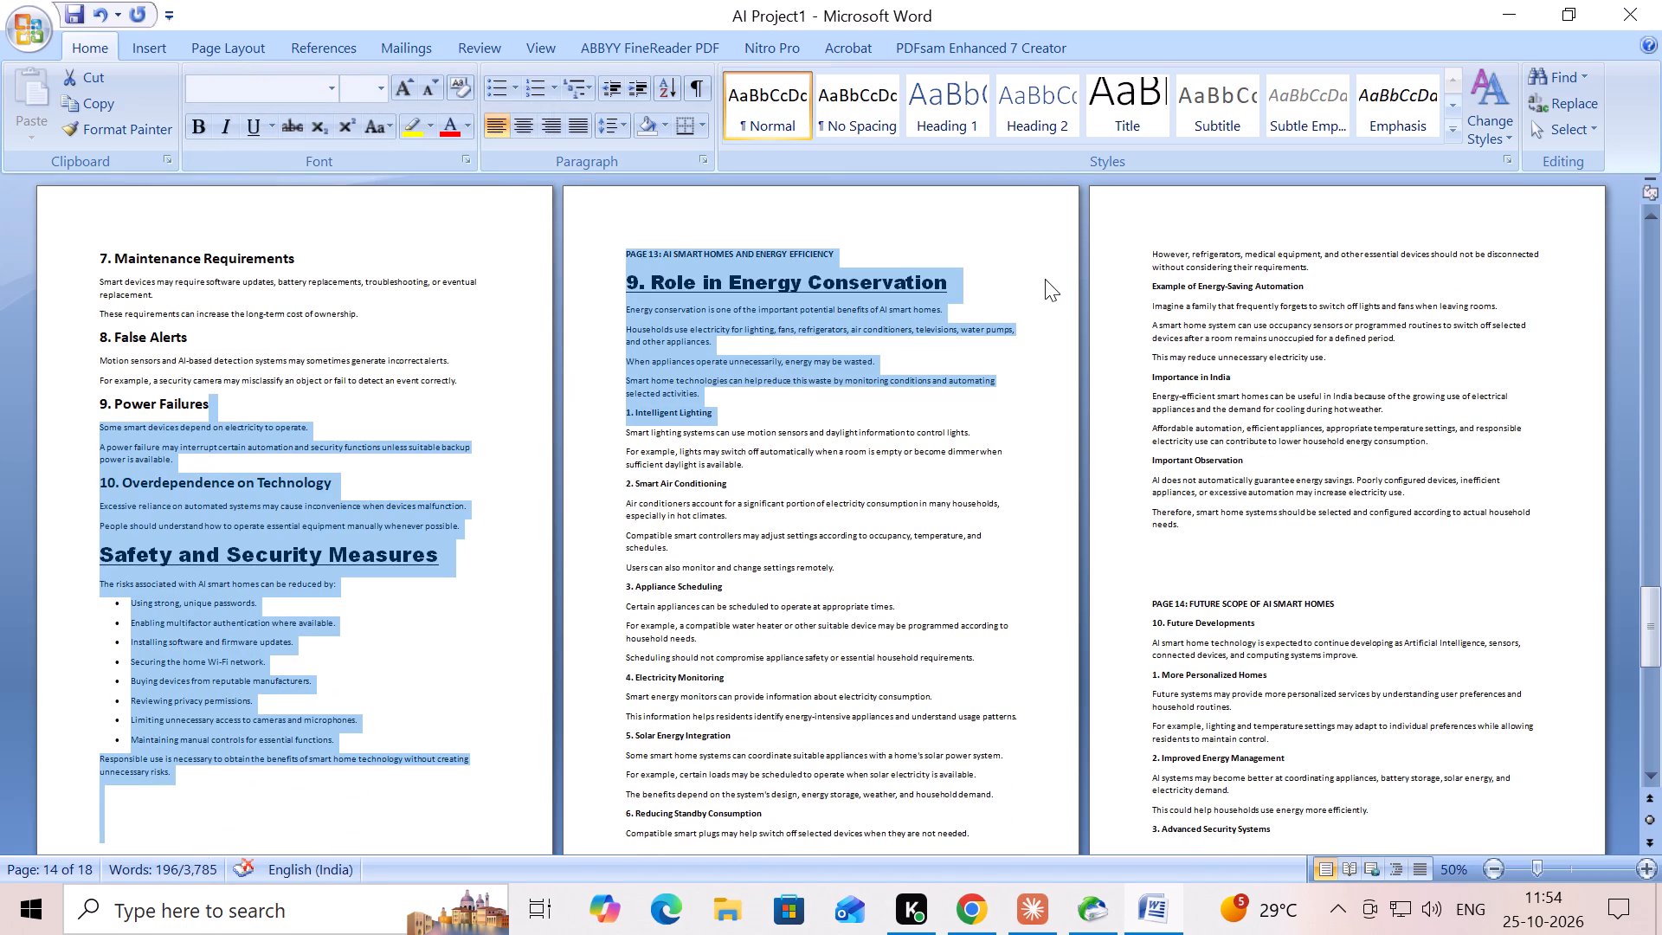
click(1041, 280)
drag(715, 412, 614, 409)
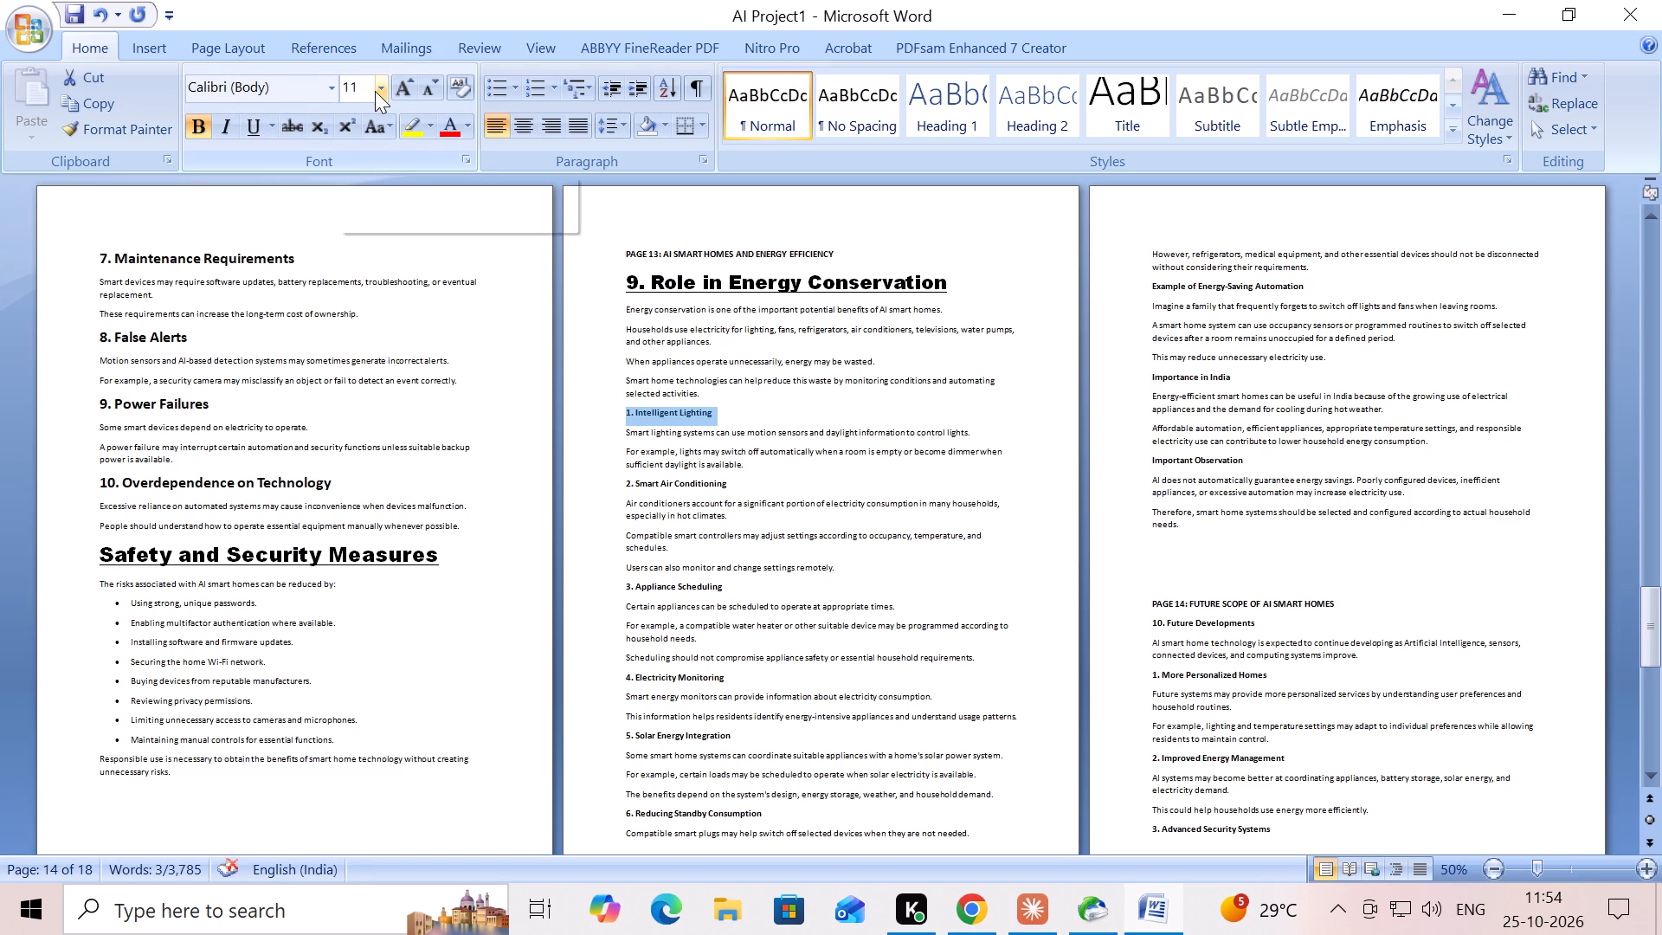
click(375, 91)
click(362, 265)
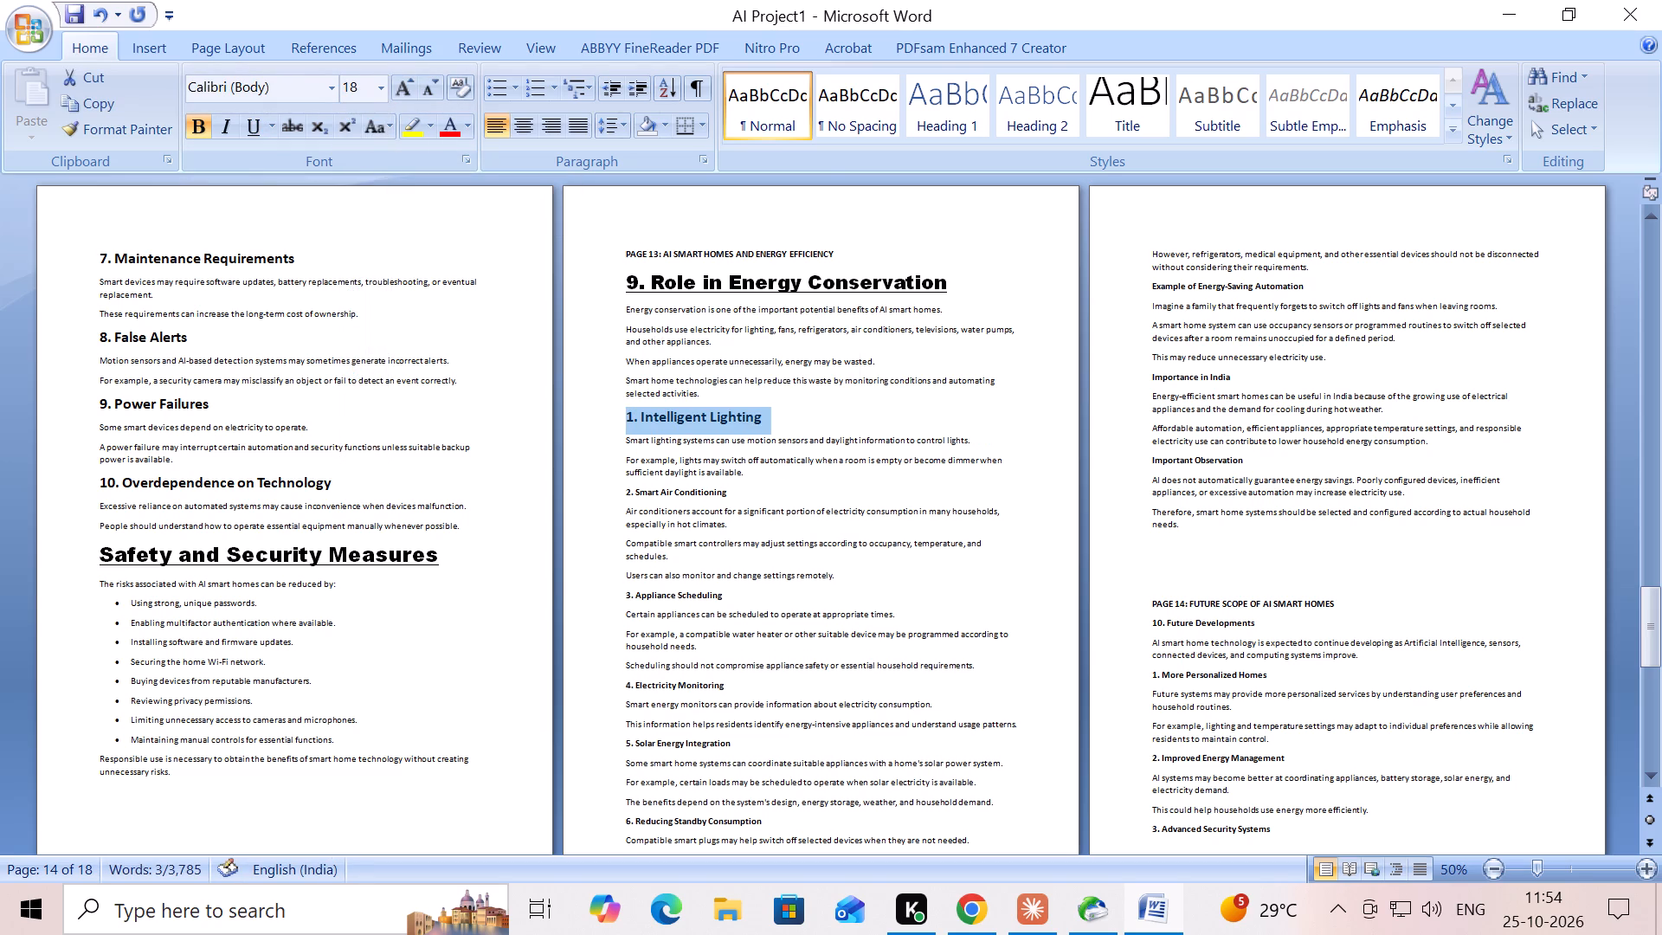
Set the "2. Smart Air Conditioning" subheading in the energy conservation section to font size 18.
drag(727, 492, 613, 493)
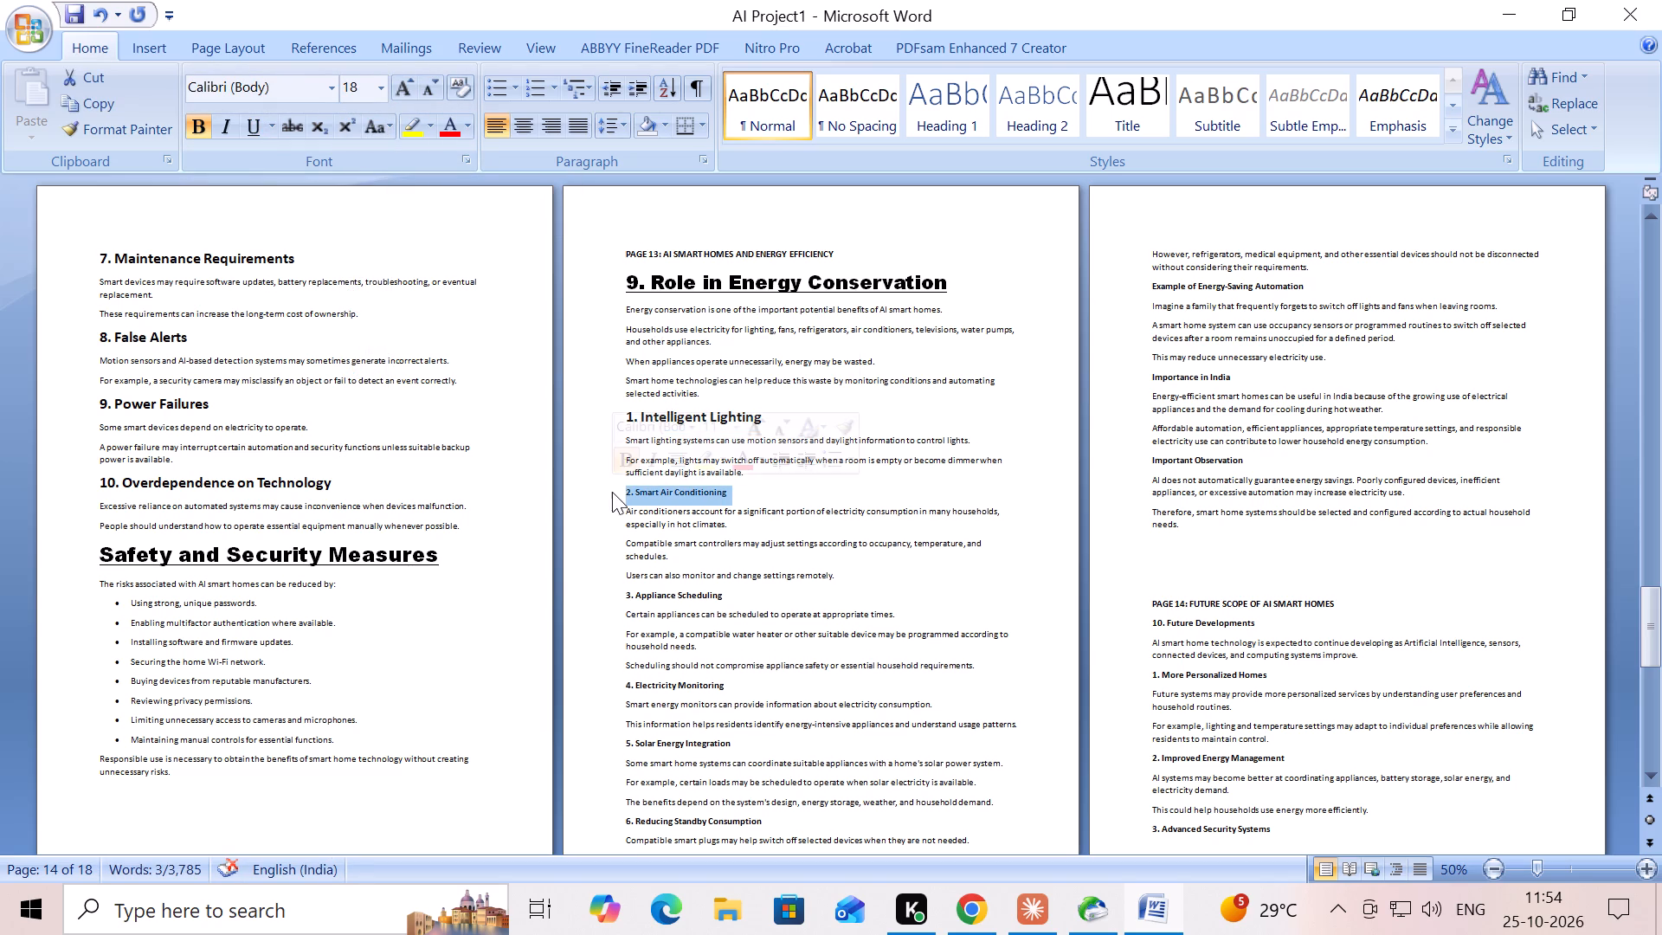
click(379, 91)
click(358, 268)
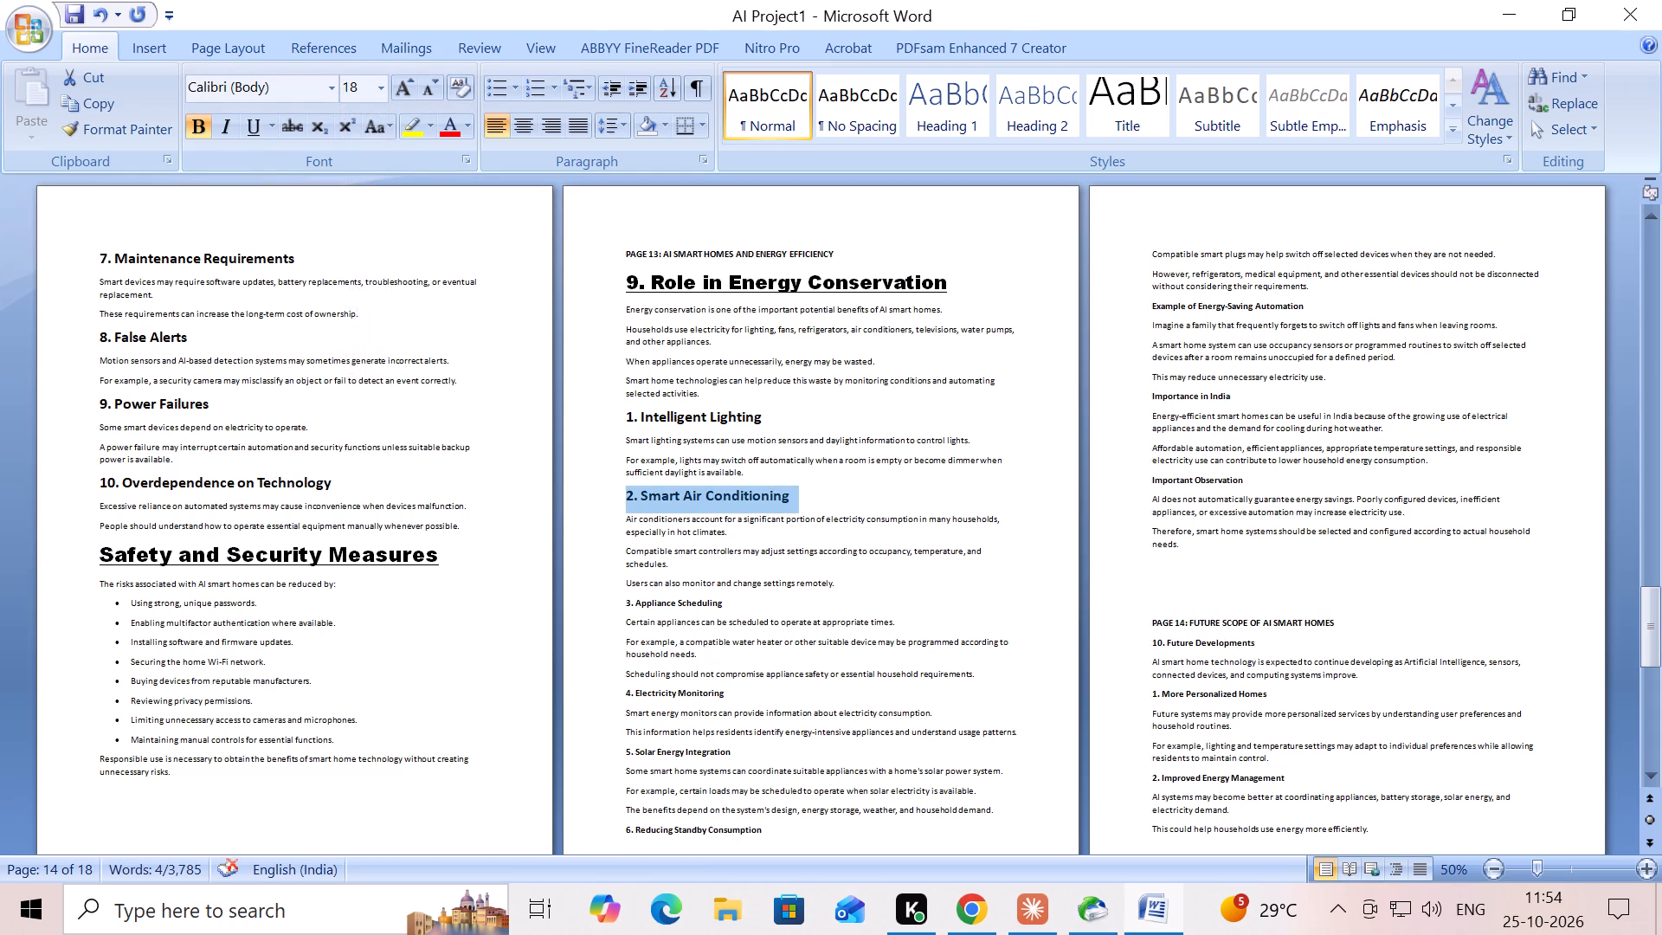
Set the "3. Appliance Scheduling" subheading in the energy conservation section to font size 18.
drag(733, 603, 611, 602)
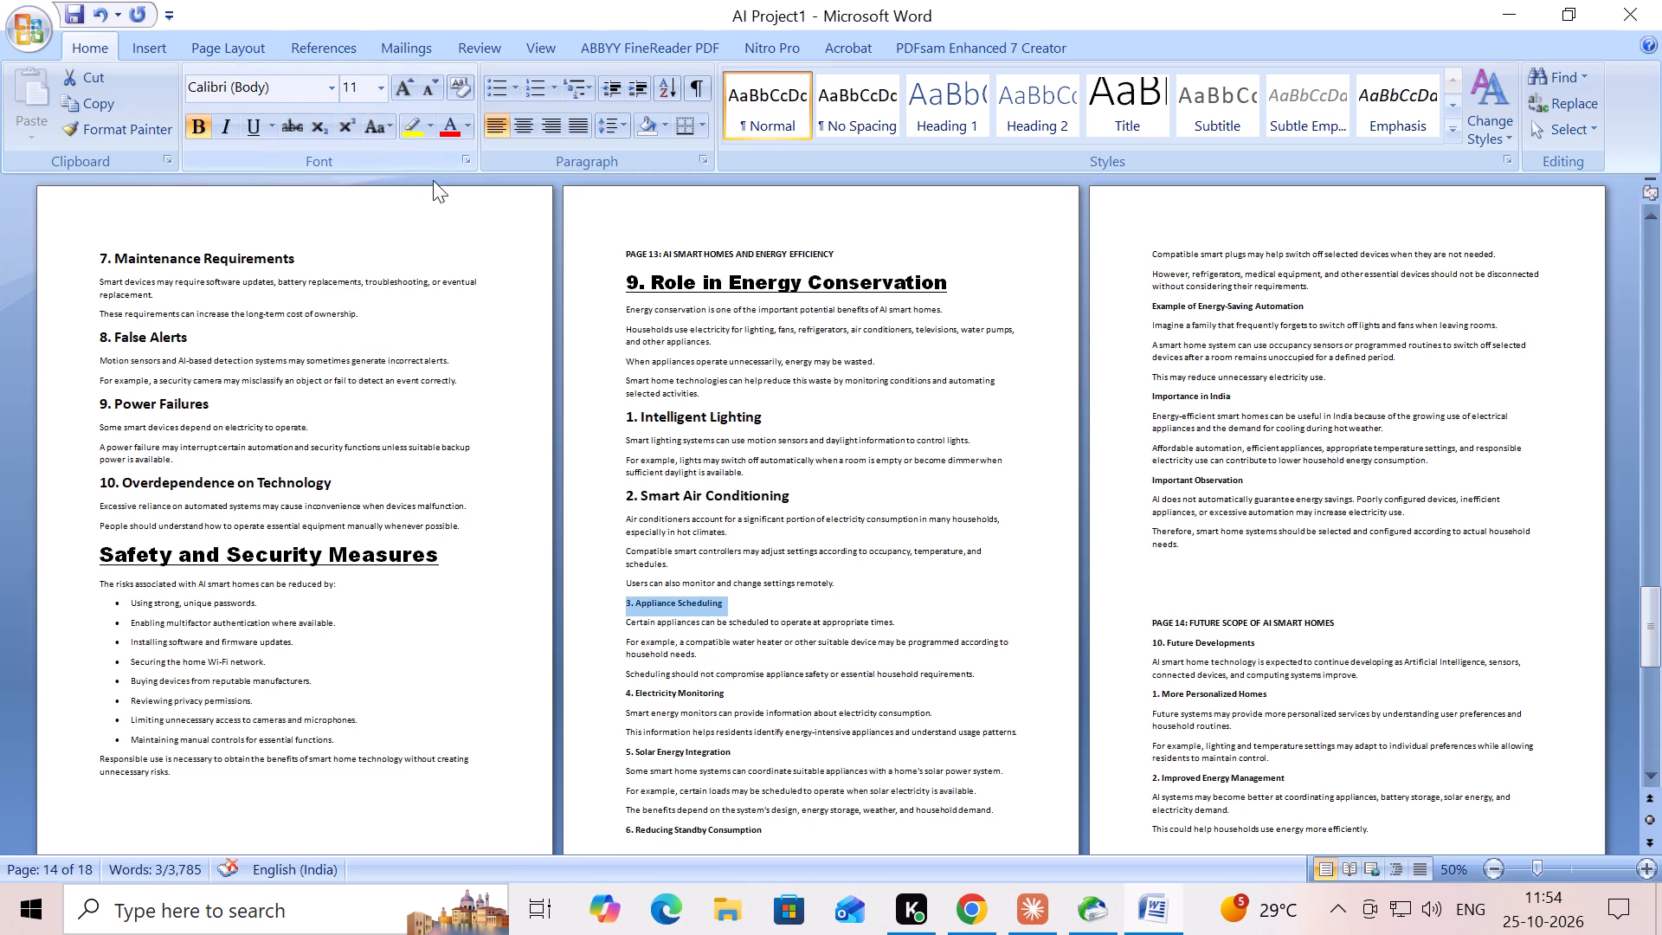
click(377, 89)
click(341, 273)
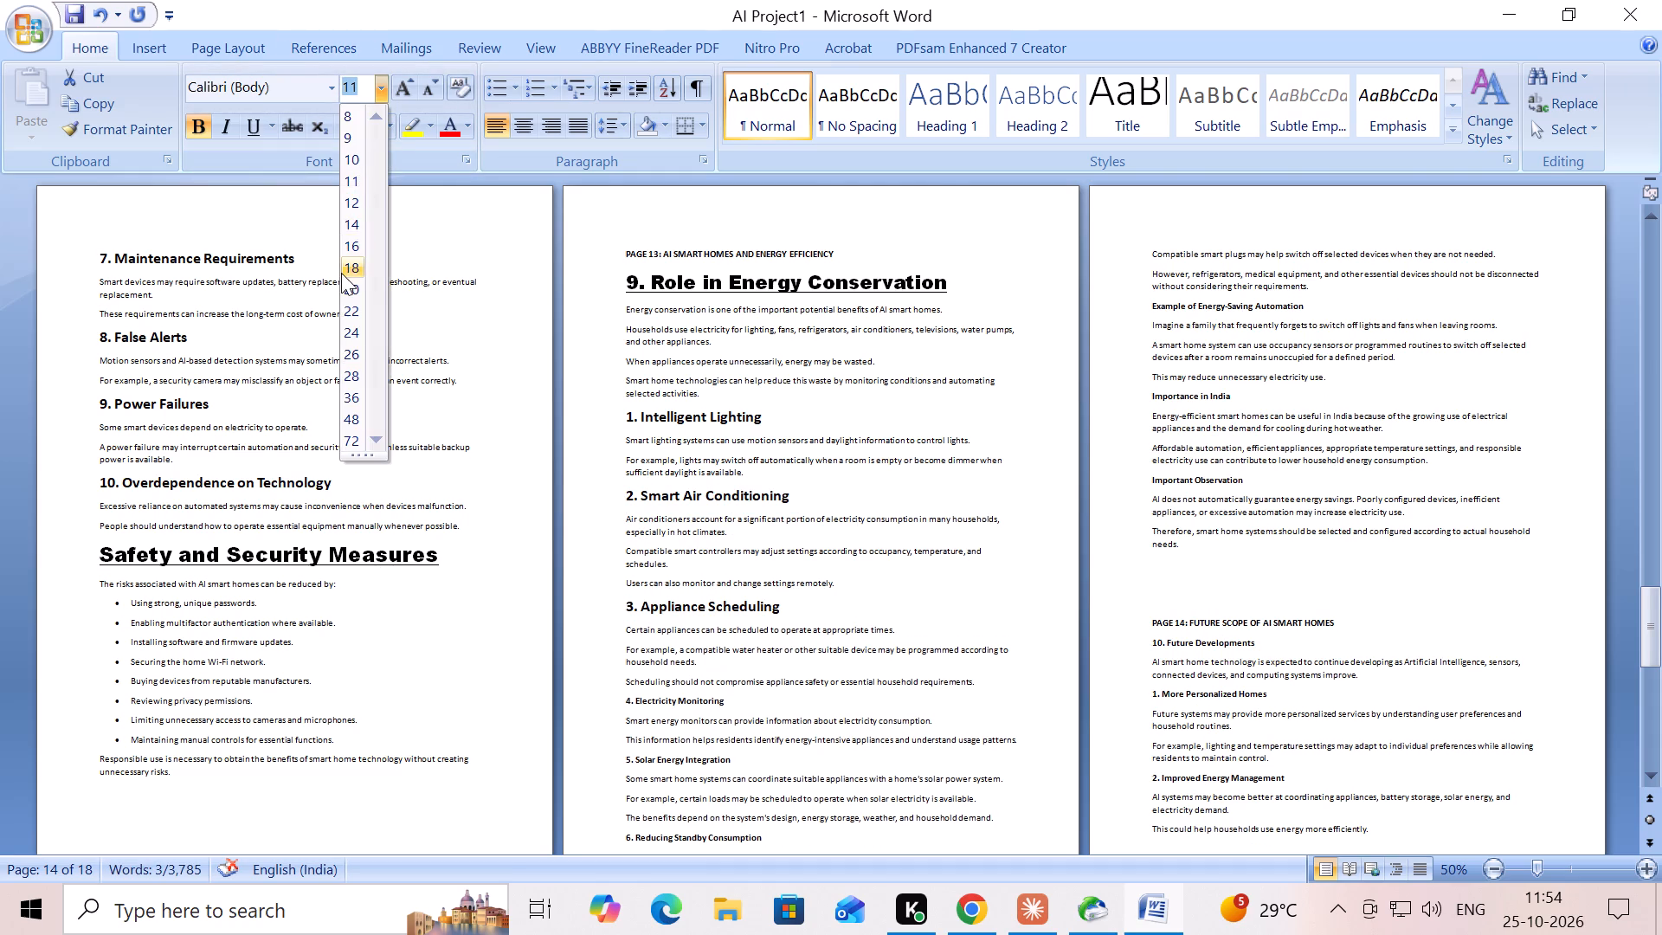
Set the "4. Electricity Monitoring" subheading in the energy conservation section to font size 18.
scroll(678, 556, down, 3)
drag(741, 614, 584, 616)
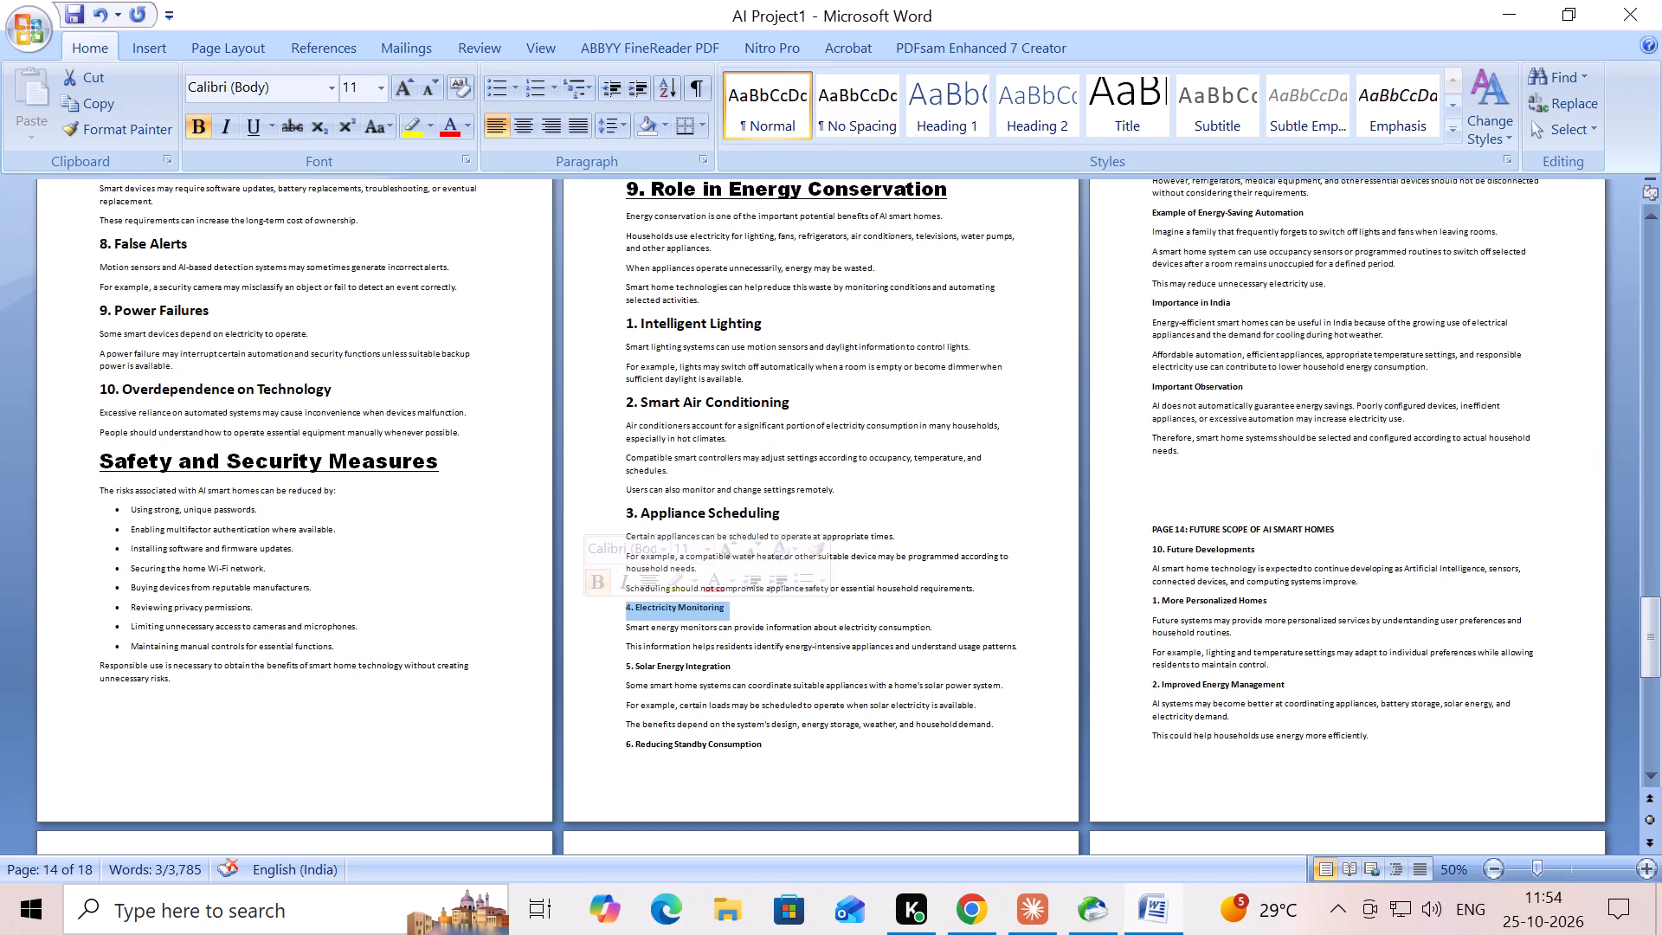
click(378, 91)
click(349, 267)
Set the "5. Solar Energy Integration" subheading in the energy conservation section to font size 18.
scroll(750, 517, down, 2)
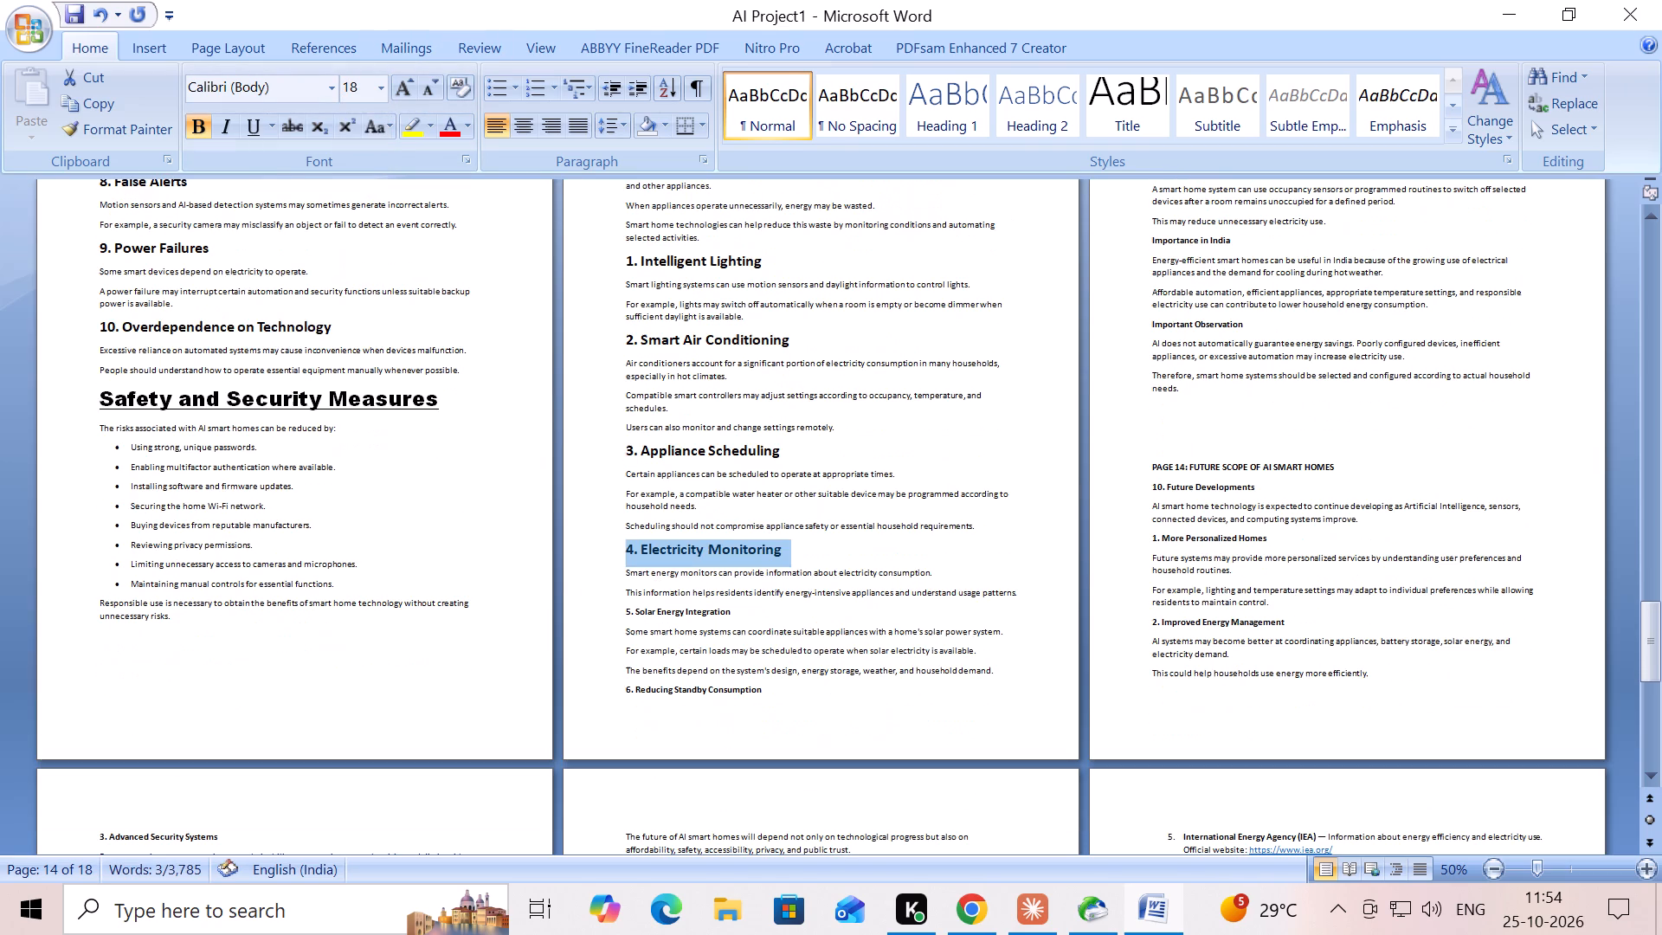
drag(756, 613, 594, 609)
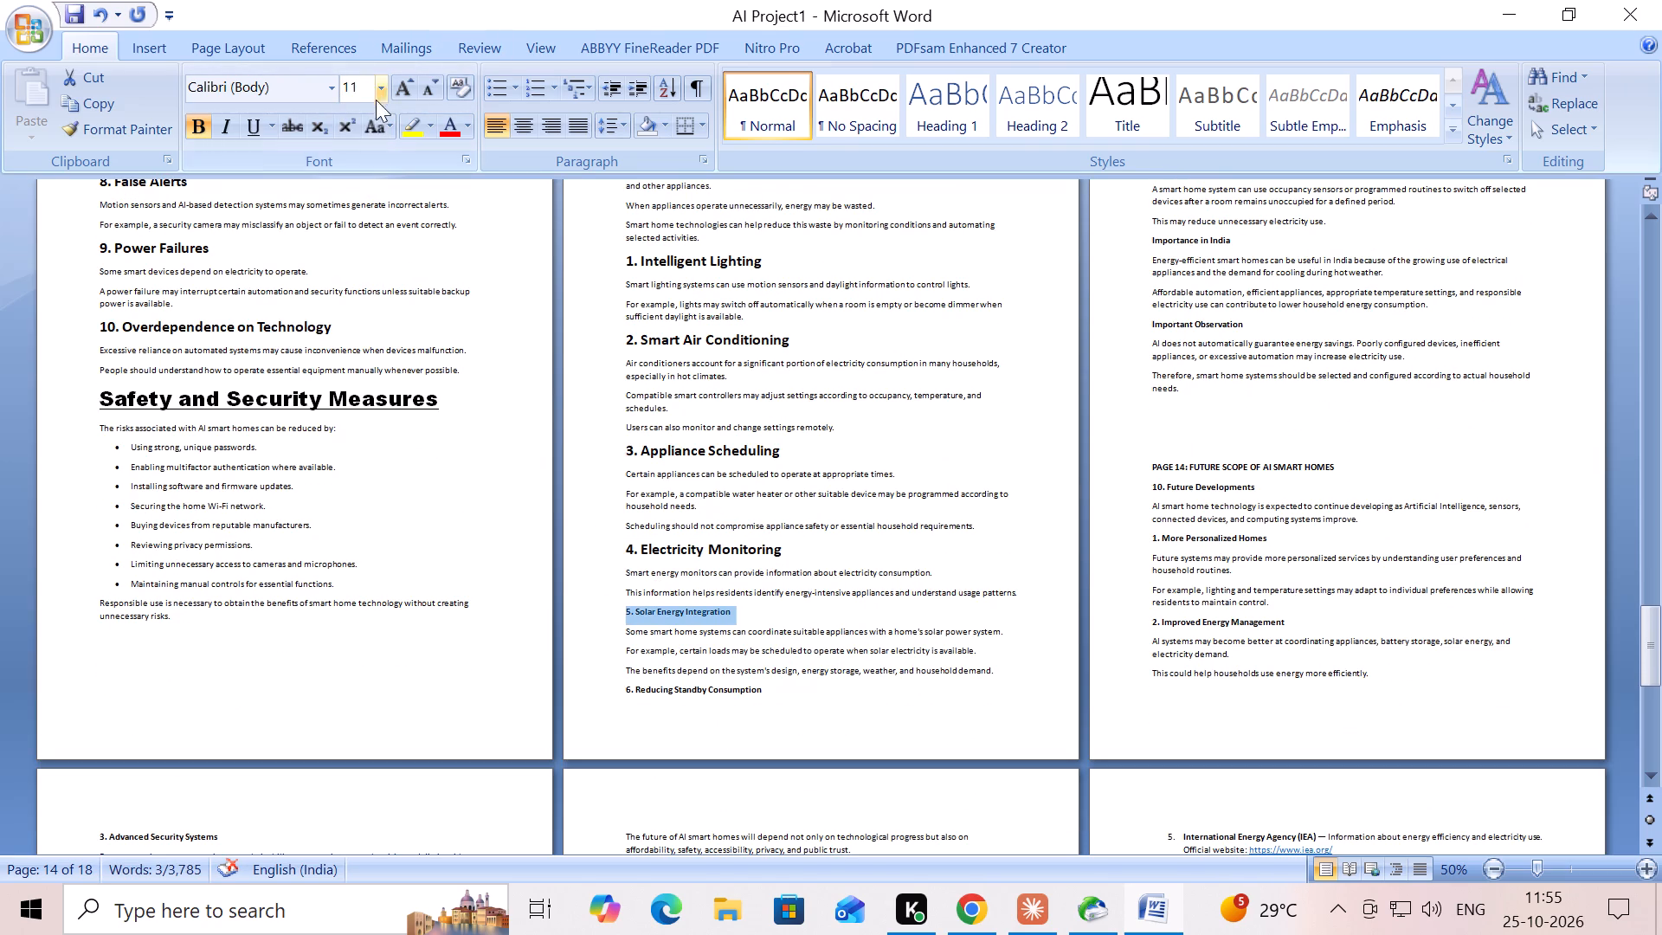
click(385, 85)
click(354, 266)
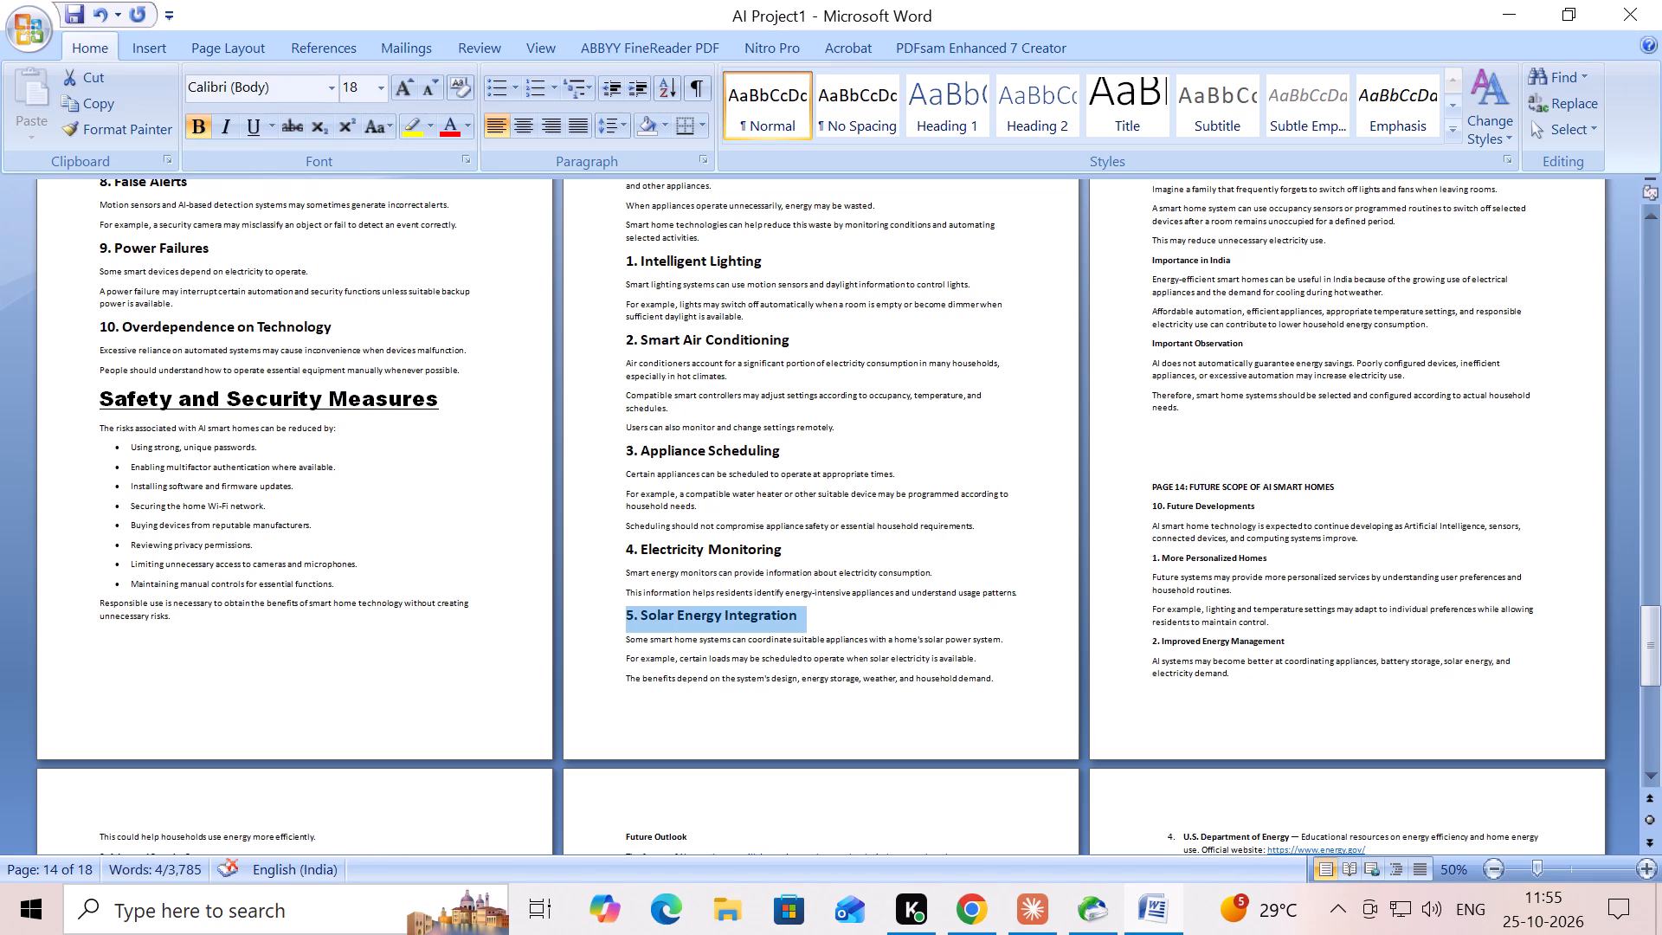
Review the heading formatting and page layout from the benefits section through the energy conservation section.
scroll(853, 679, up, 3)
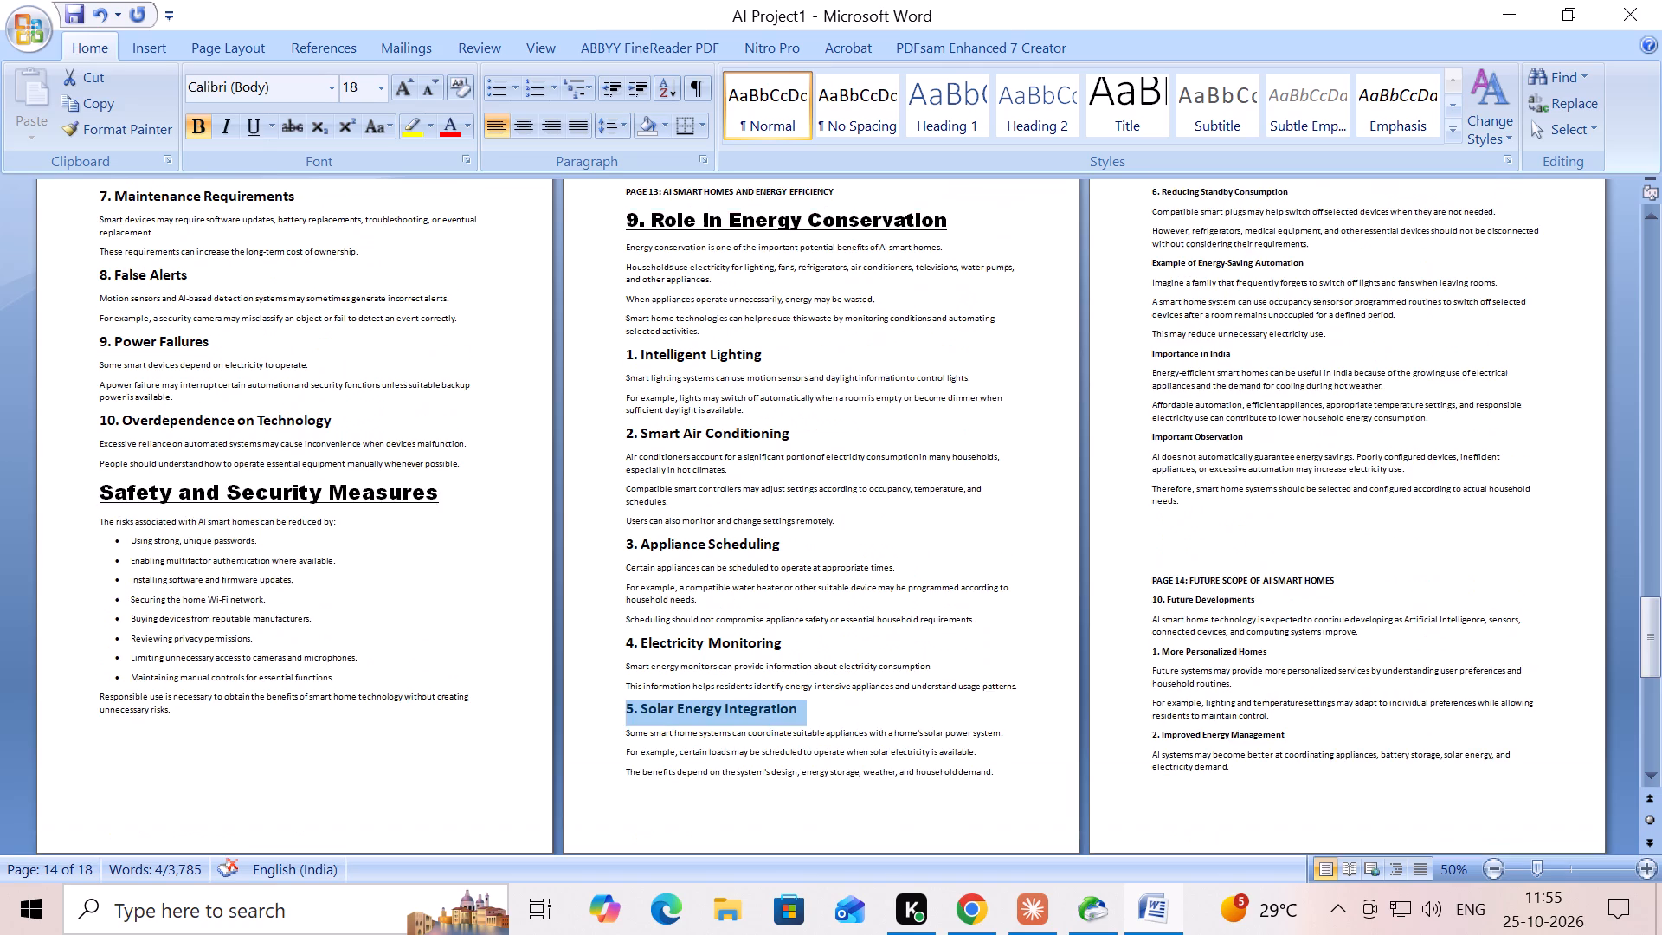
scroll(854, 679, up, 10)
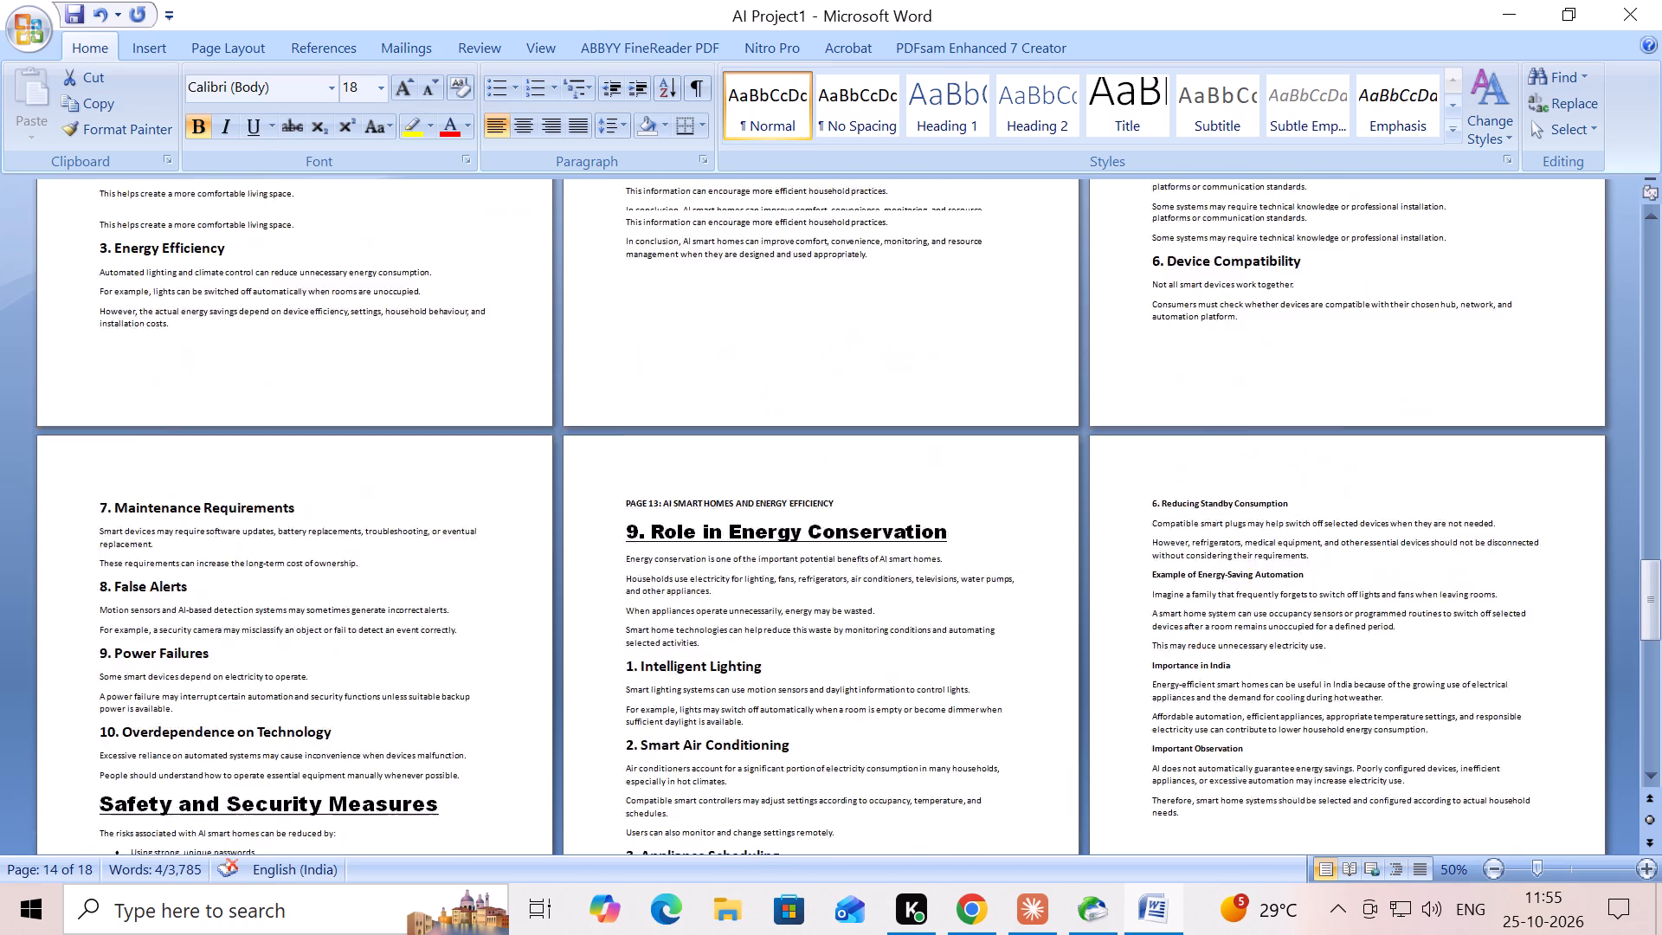
scroll(860, 673, up, 16)
scroll(860, 673, down, 4)
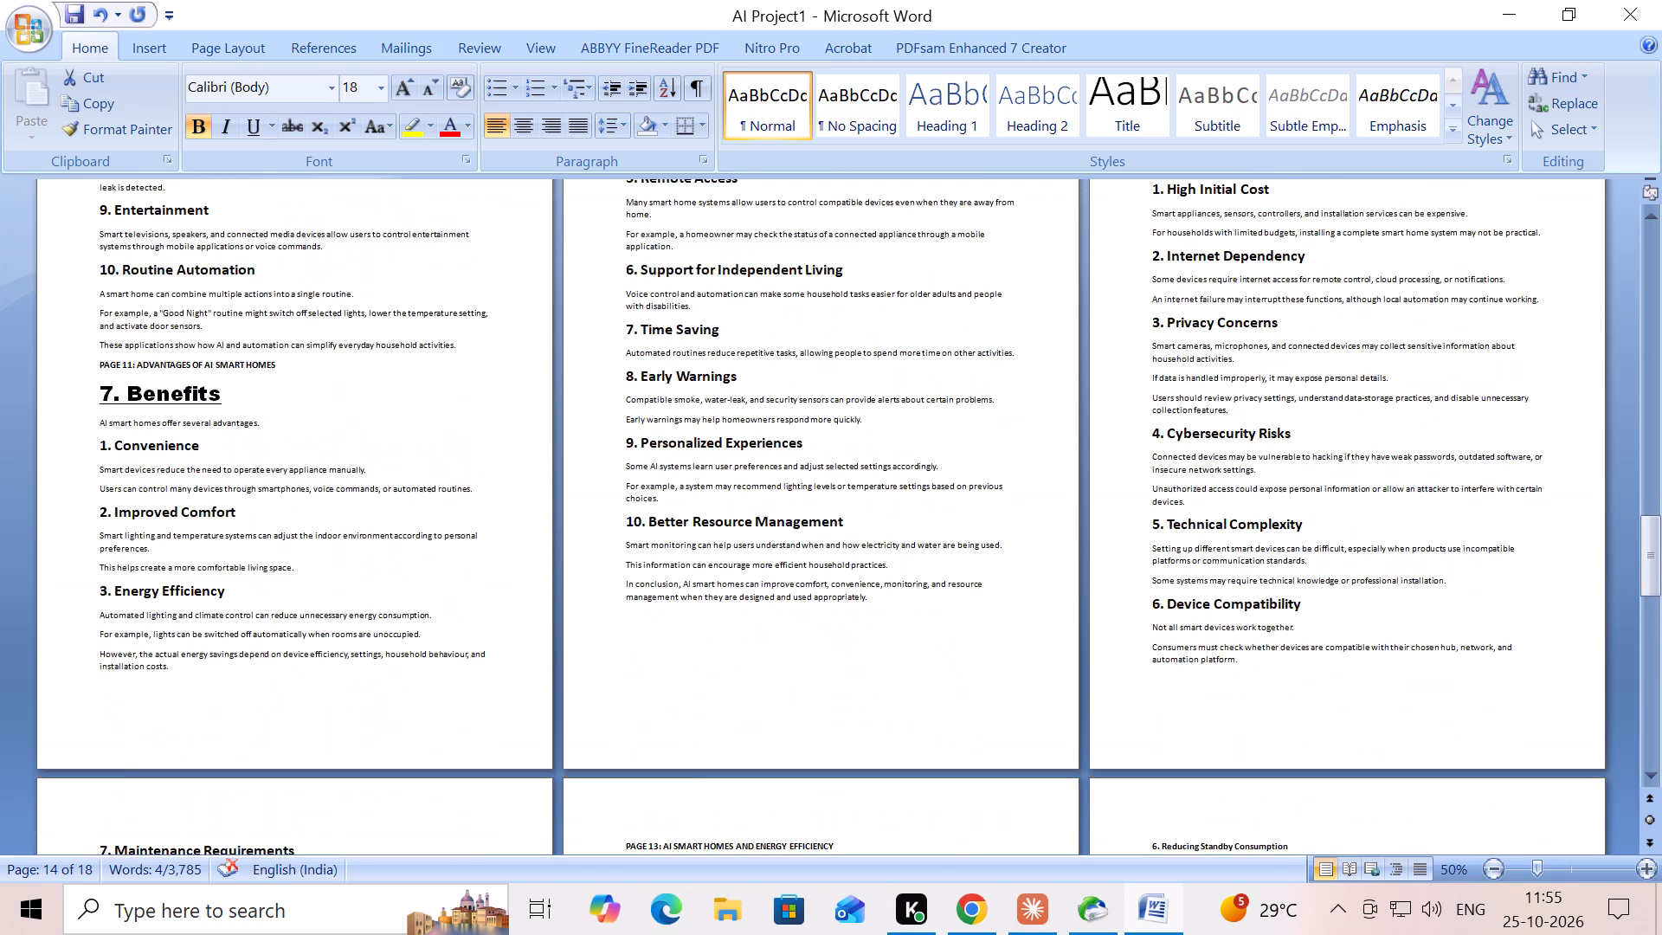
scroll(860, 677, down, 17)
scroll(860, 677, down, 8)
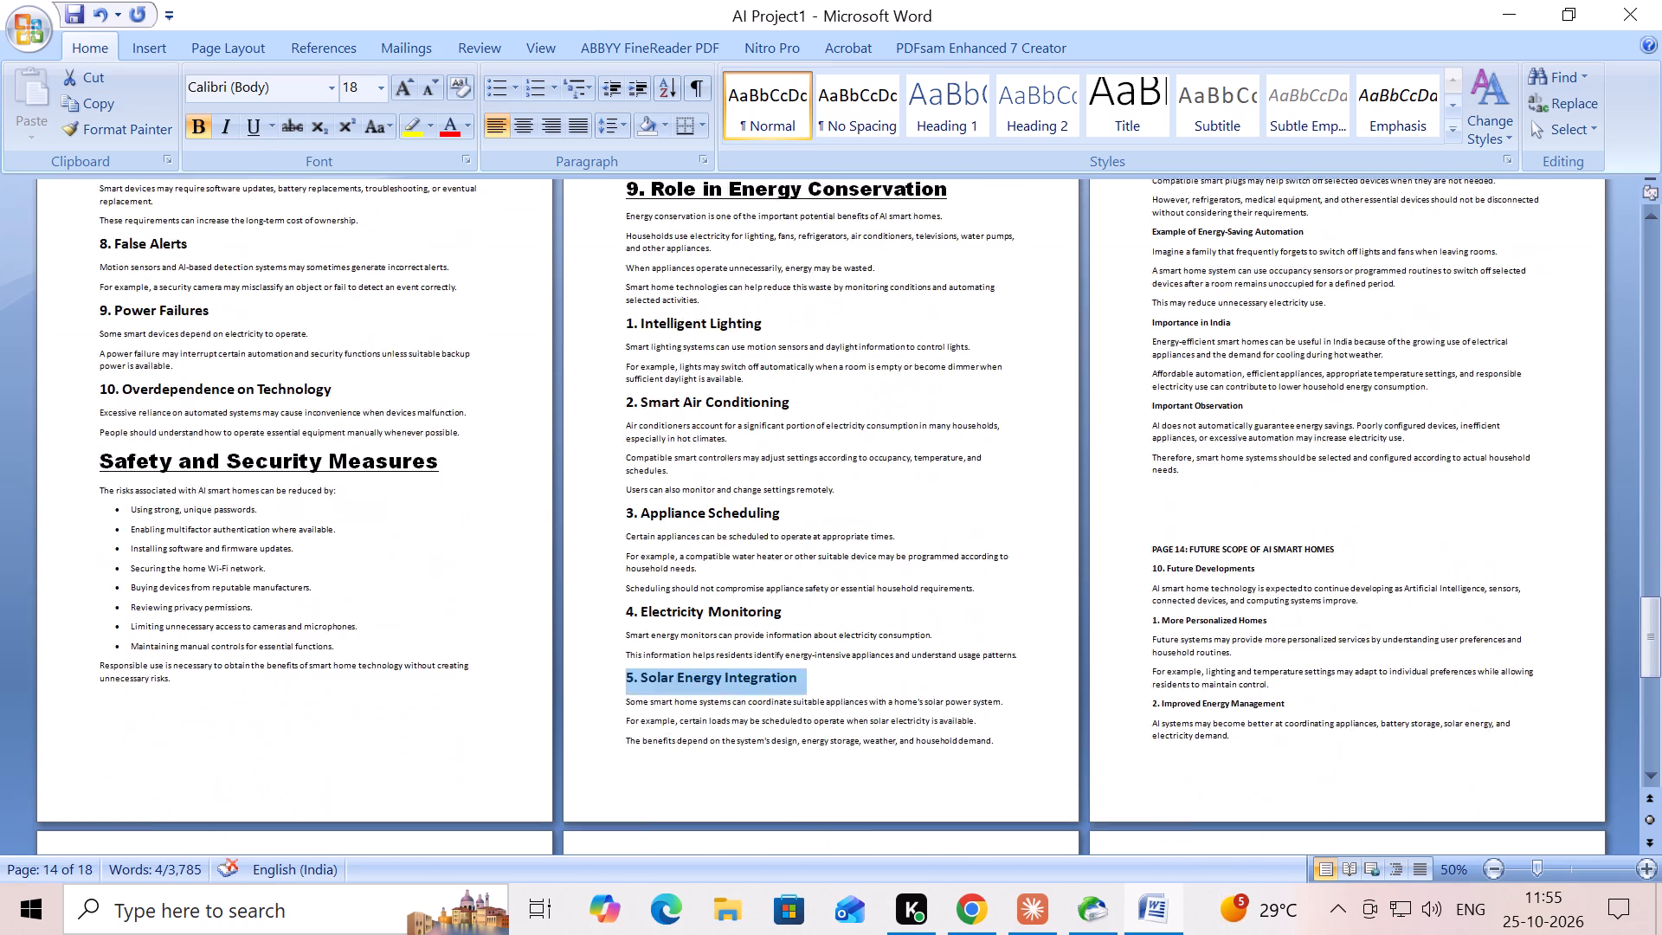
scroll(860, 677, down, 1)
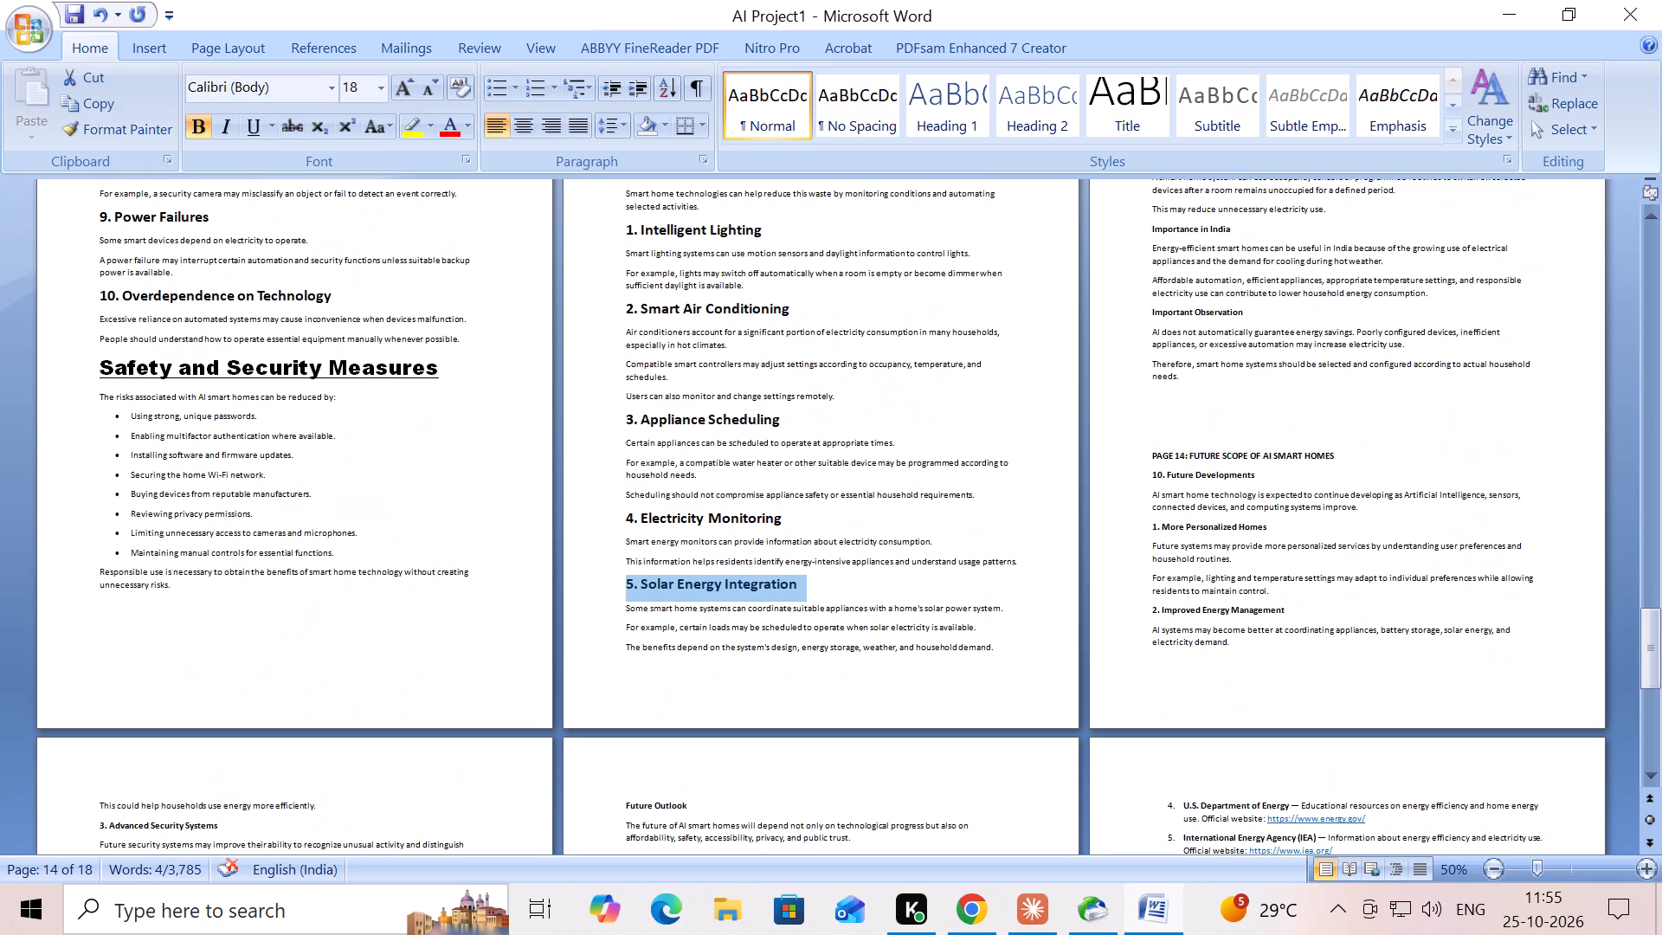
scroll(1211, 588, up, 9)
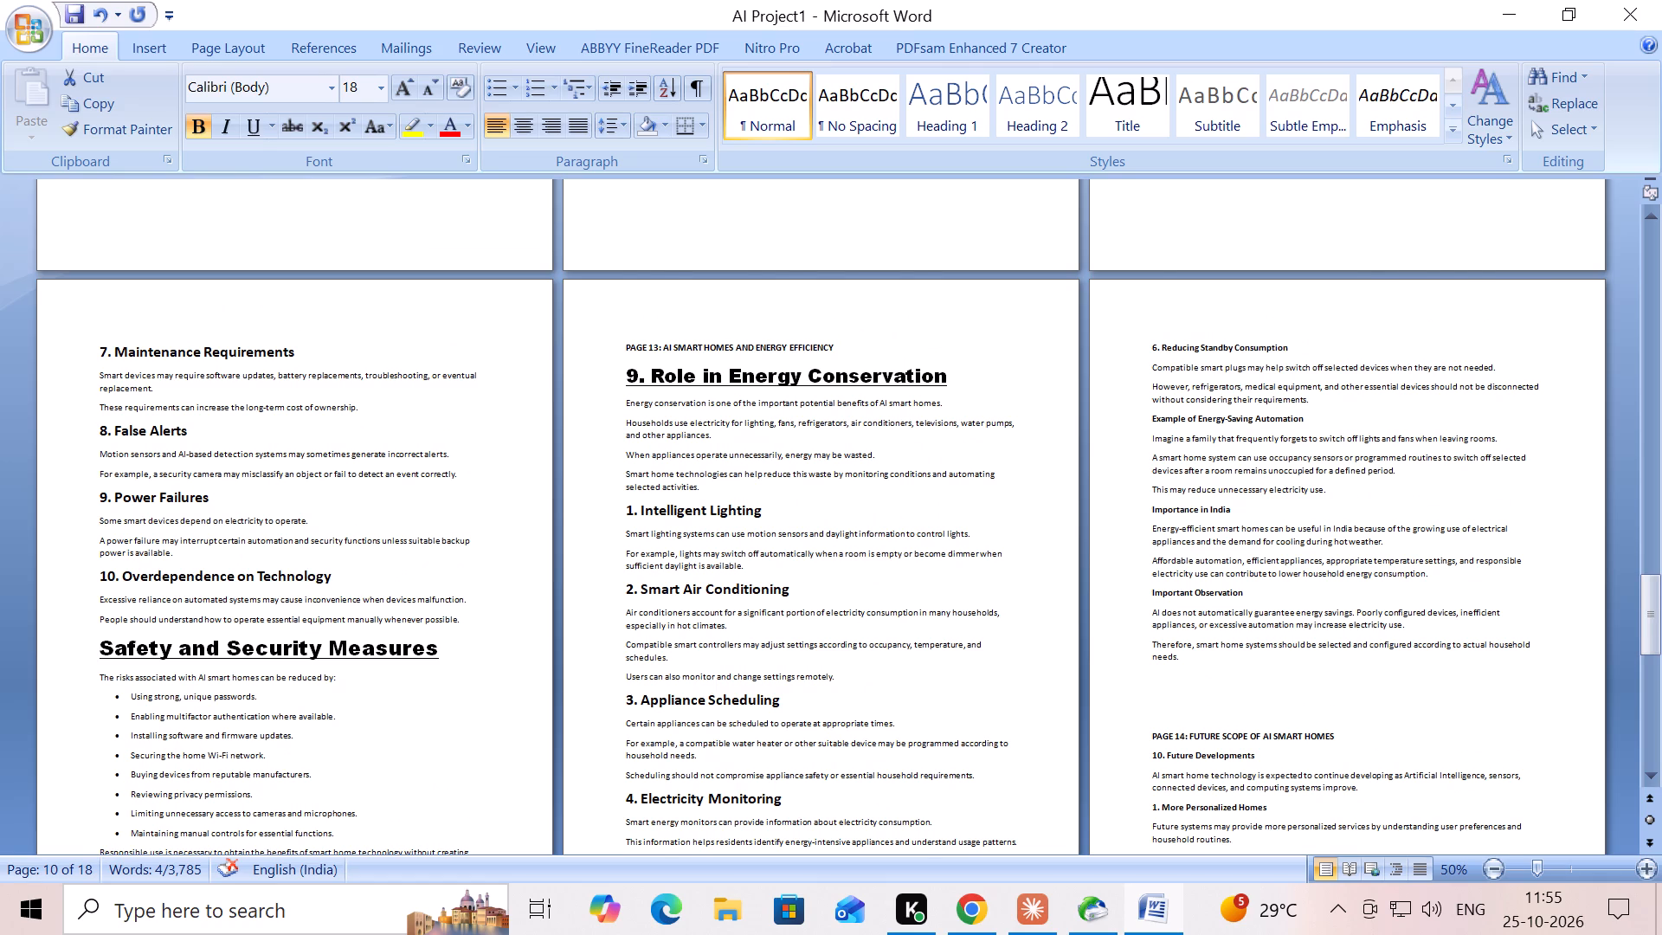
scroll(862, 526, down, 4)
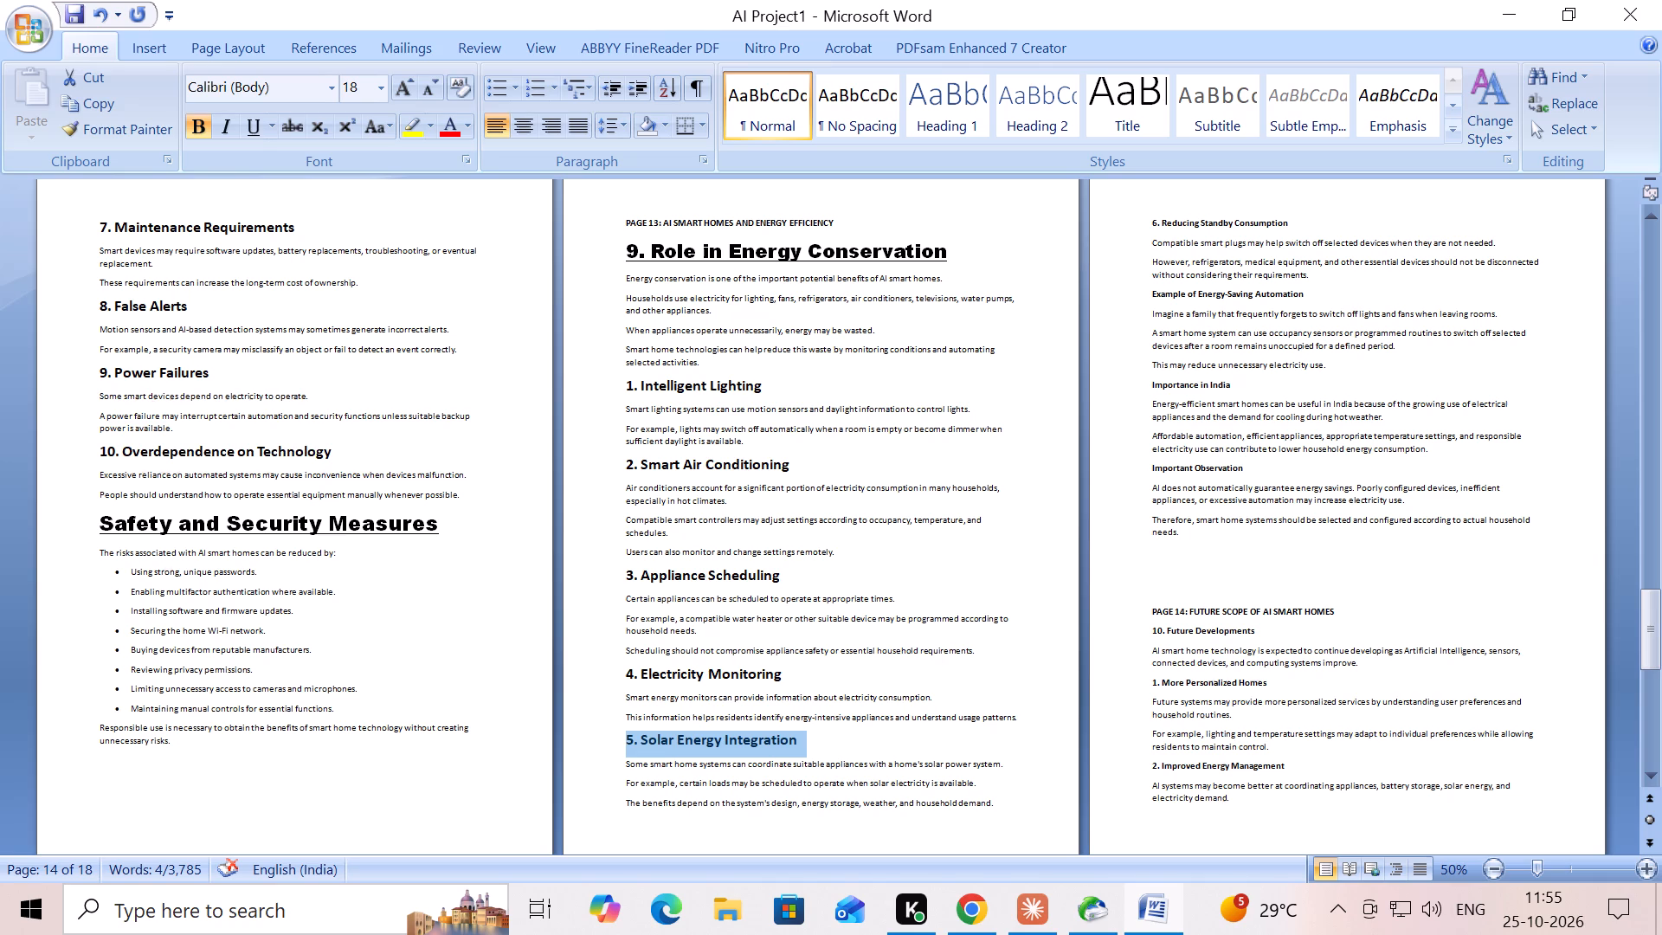
Set the "6. Reducing Standby Consumption" subheading in the energy conservation section to font size 18.
drag(1304, 219, 1296, 219)
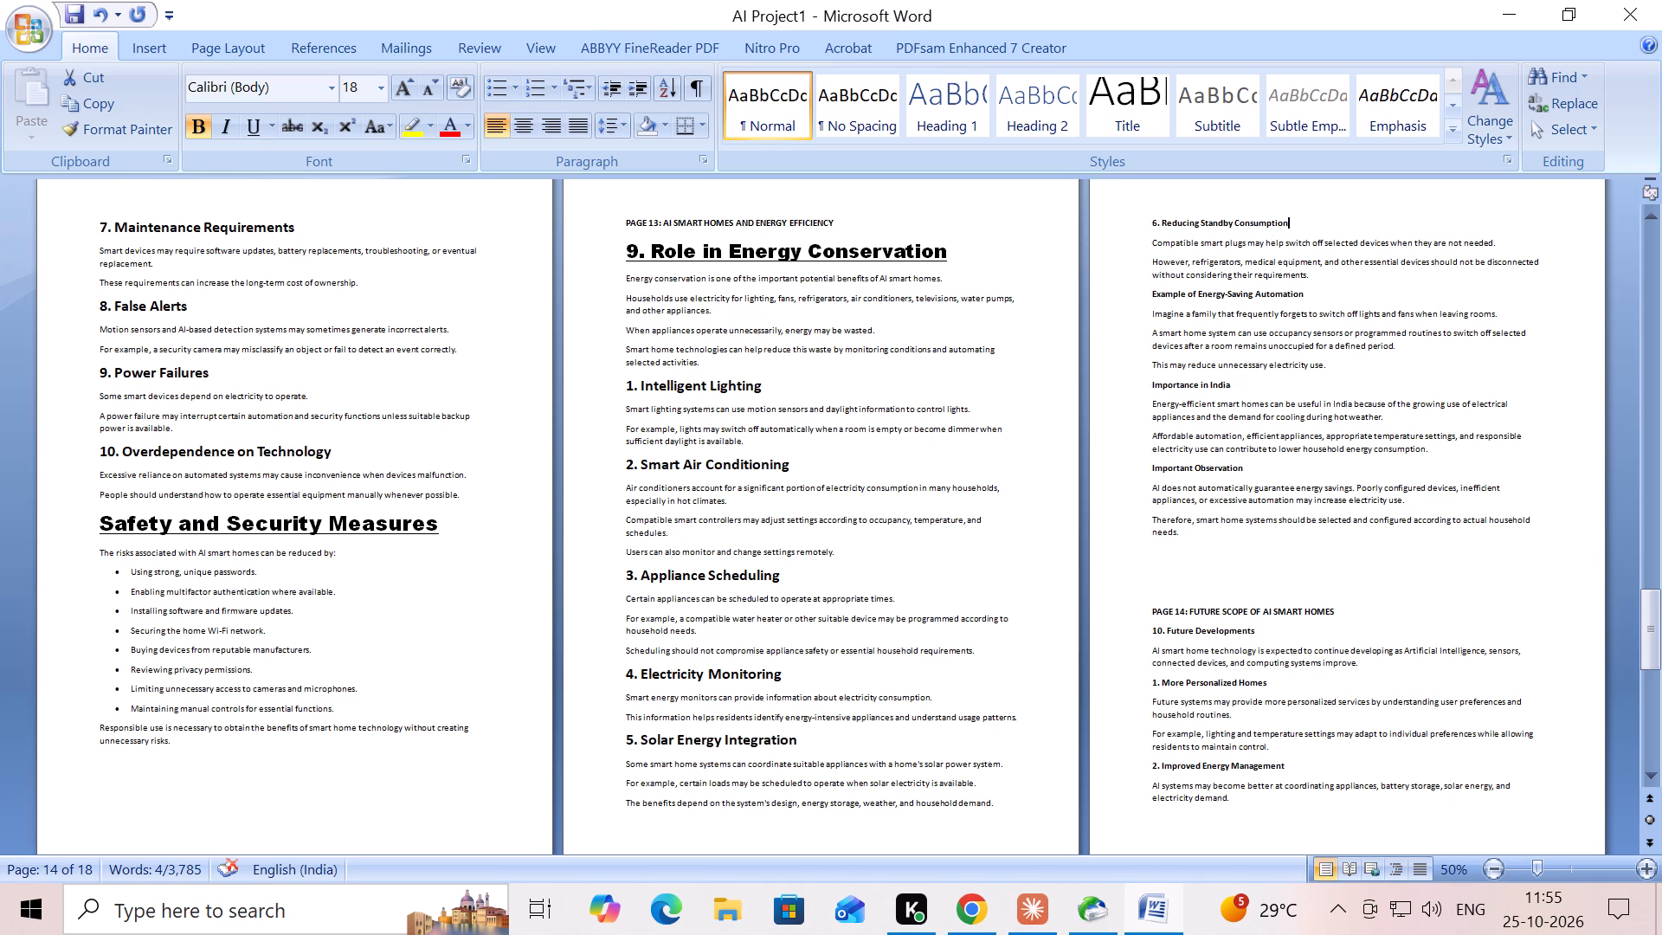
drag(1296, 219, 1150, 226)
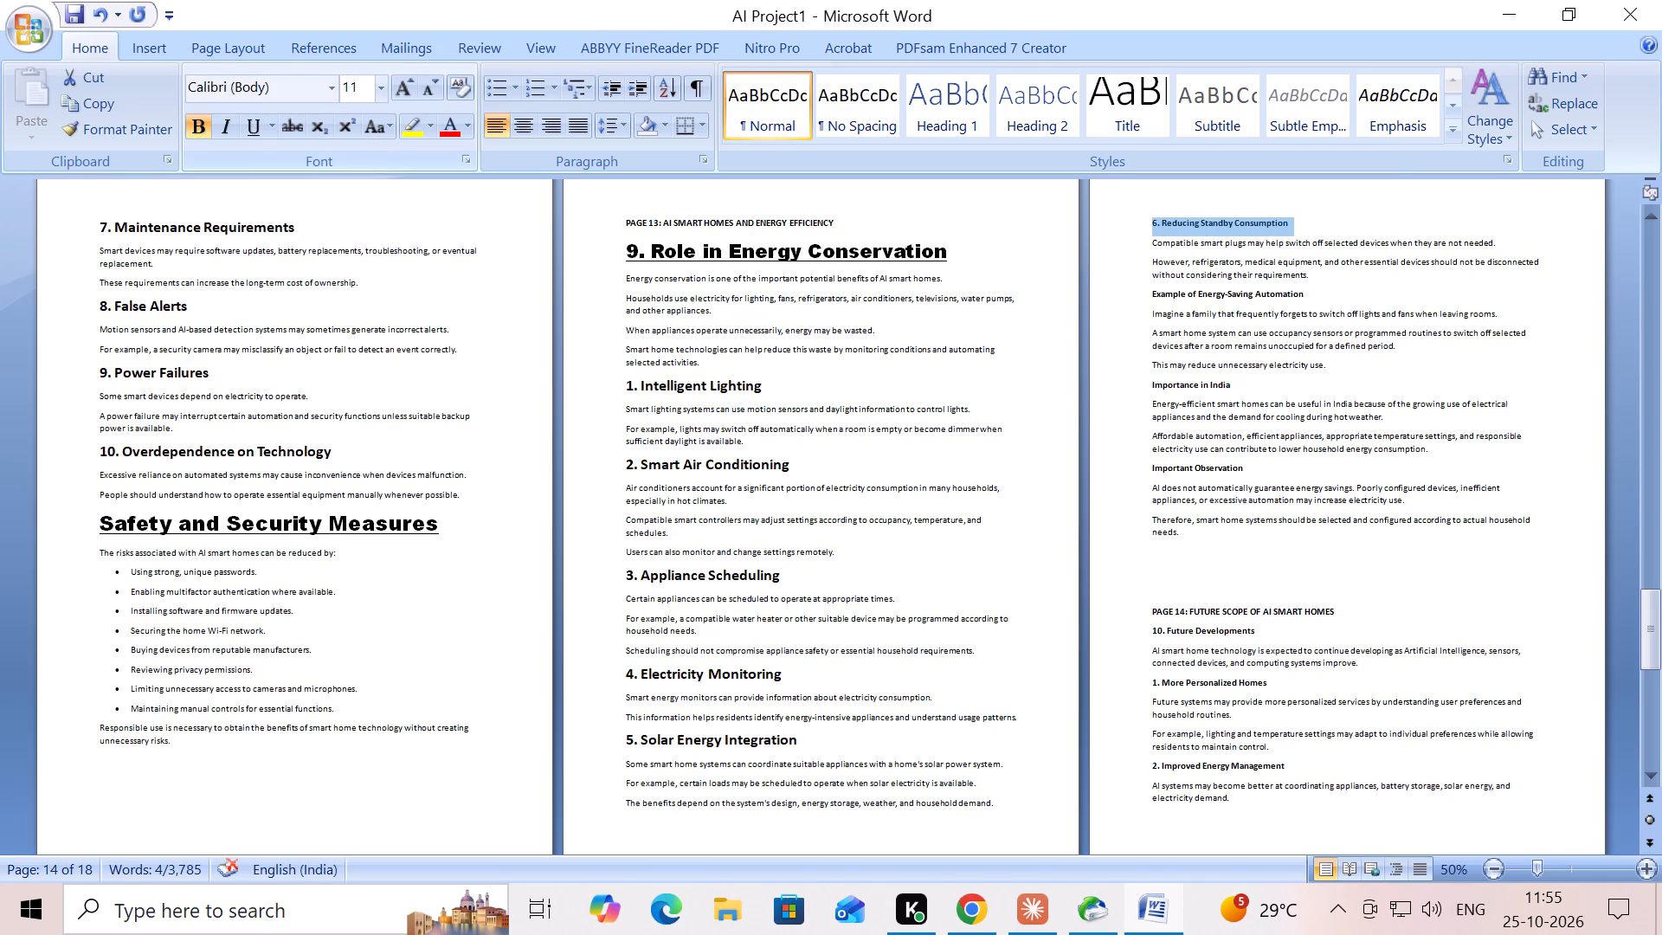
click(377, 84)
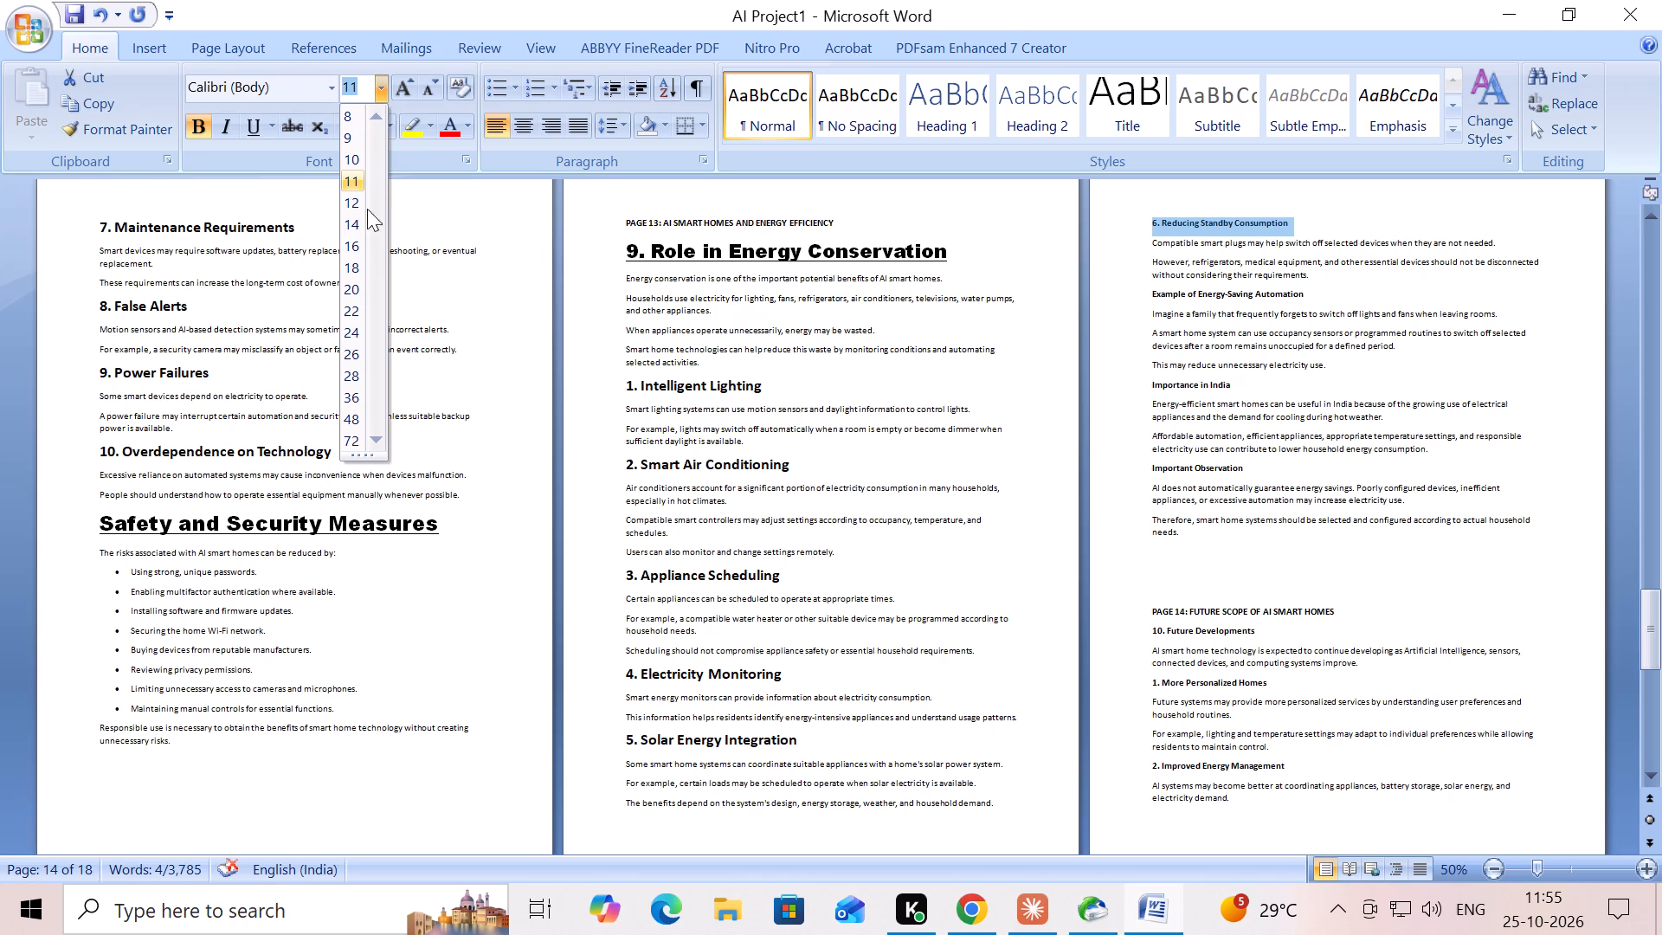
click(353, 266)
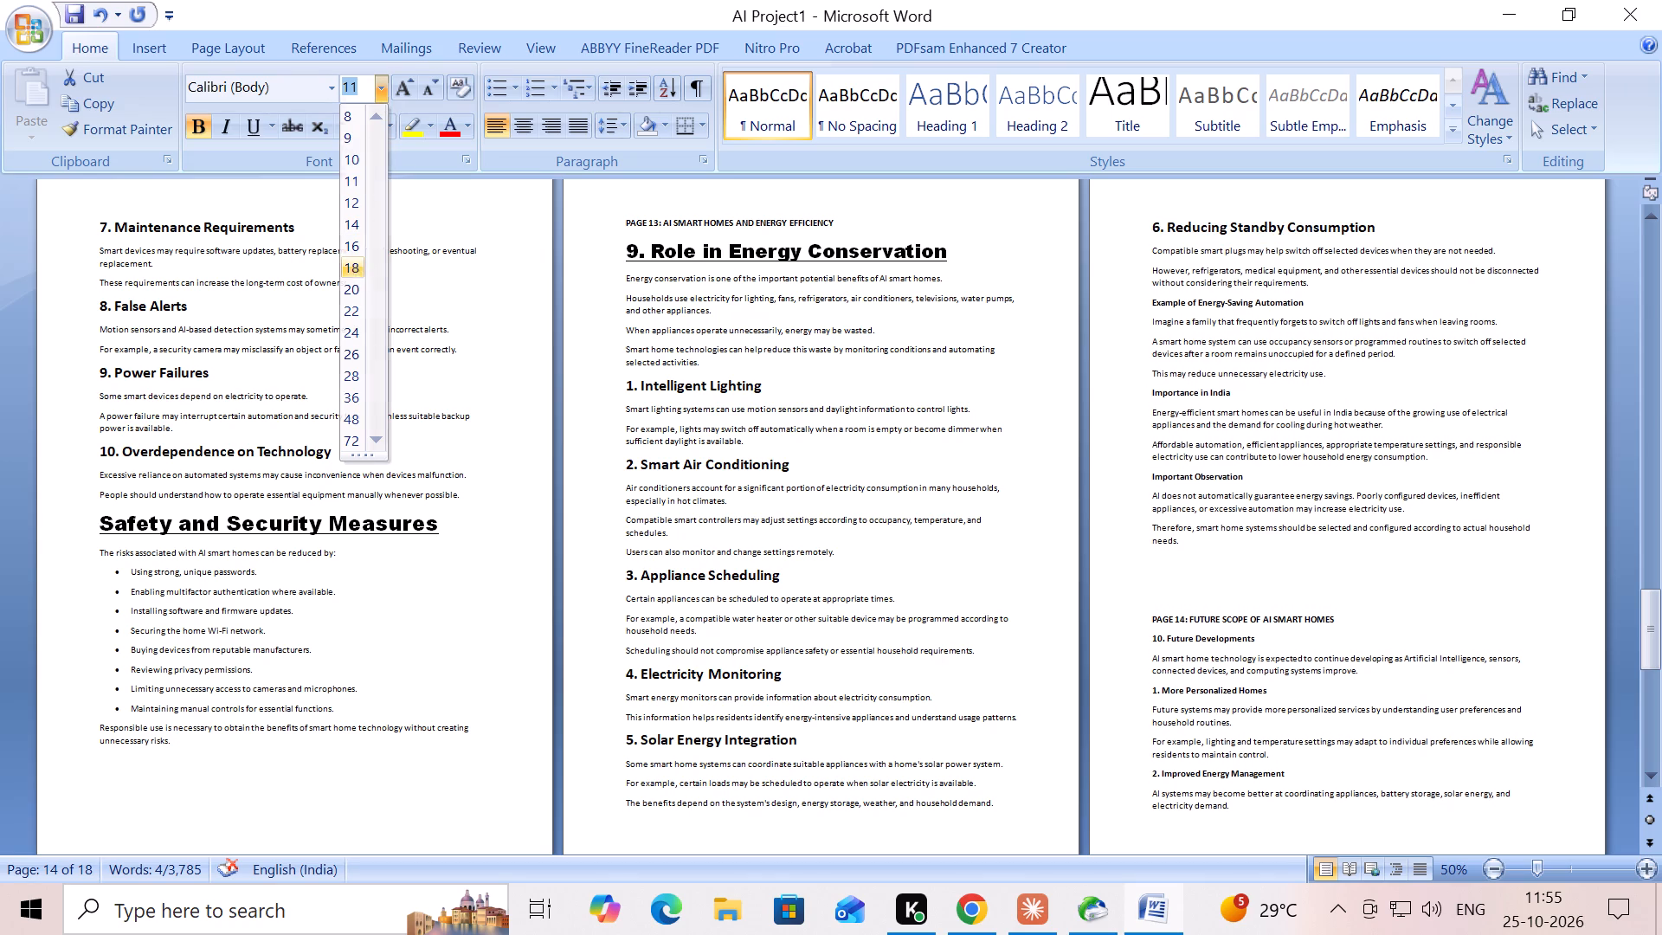
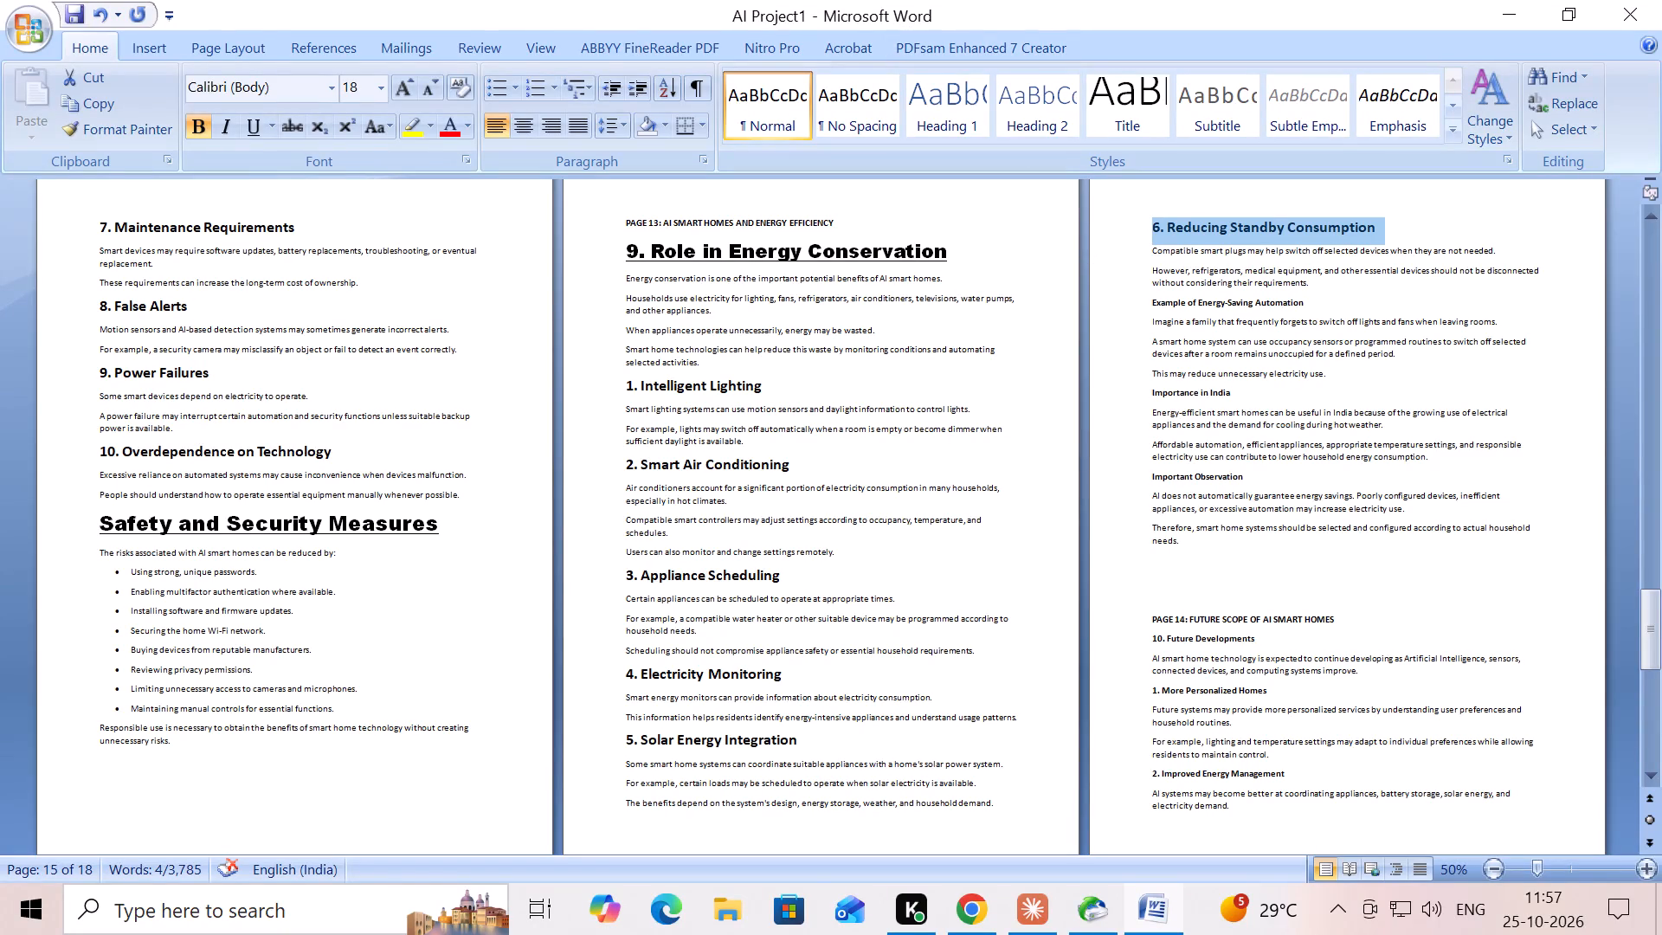
Set the "Example of Energy-Saving Automation" subheading in the energy conservation section to font size 16.
click(1102, 914)
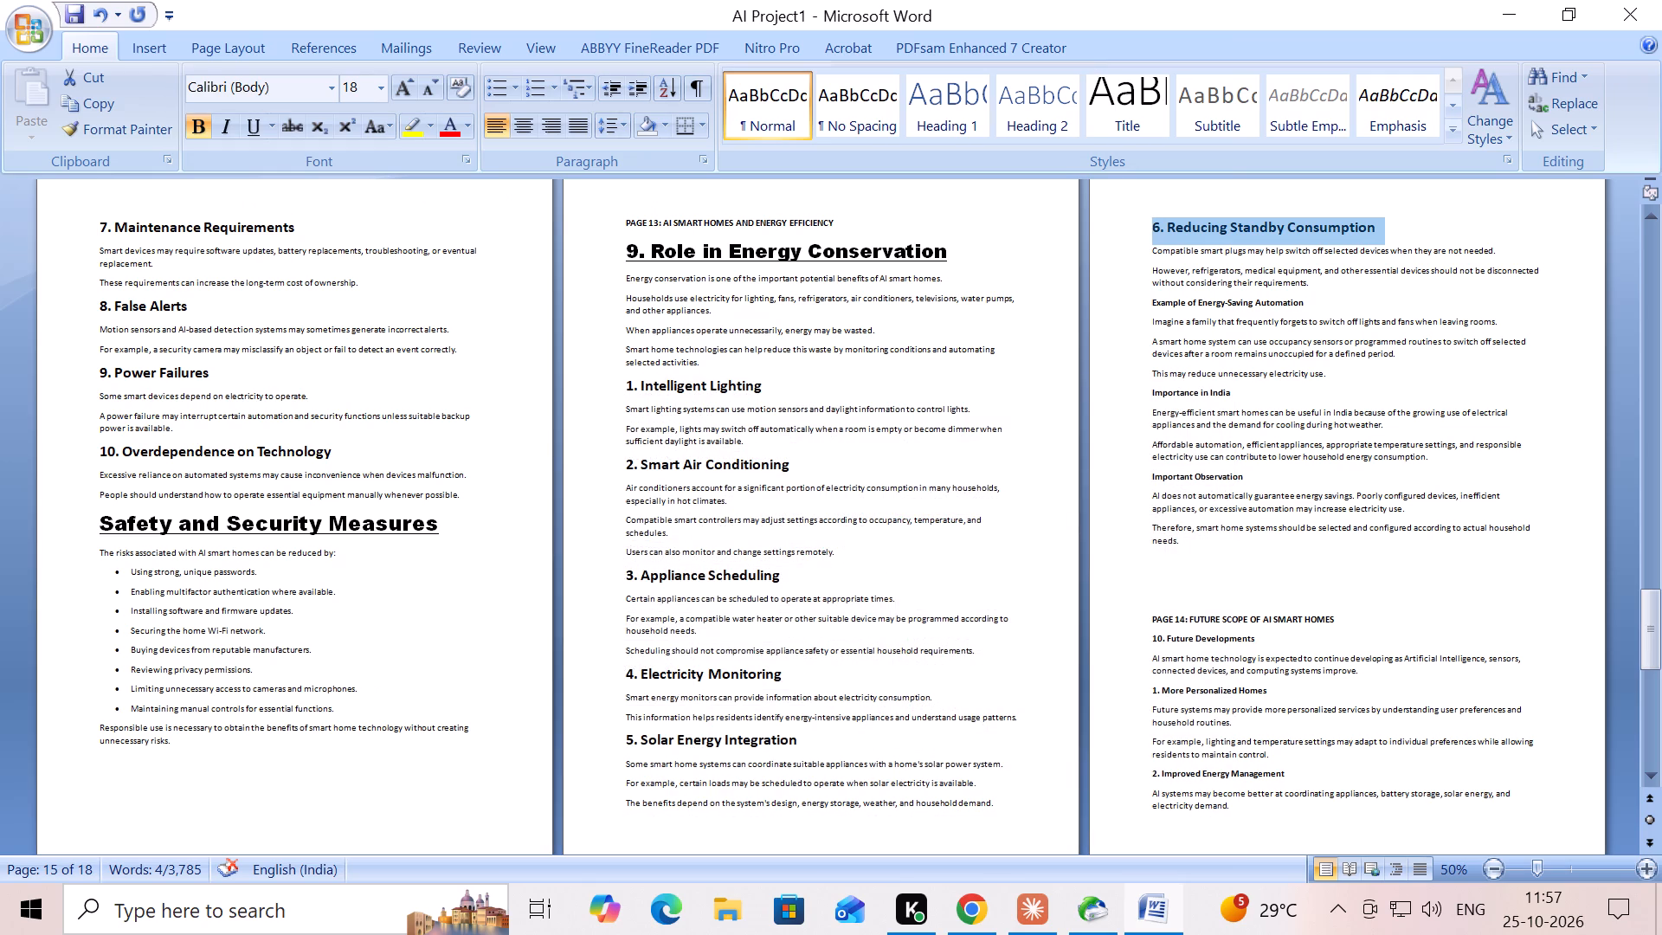
drag(1322, 303, 1151, 306)
click(378, 87)
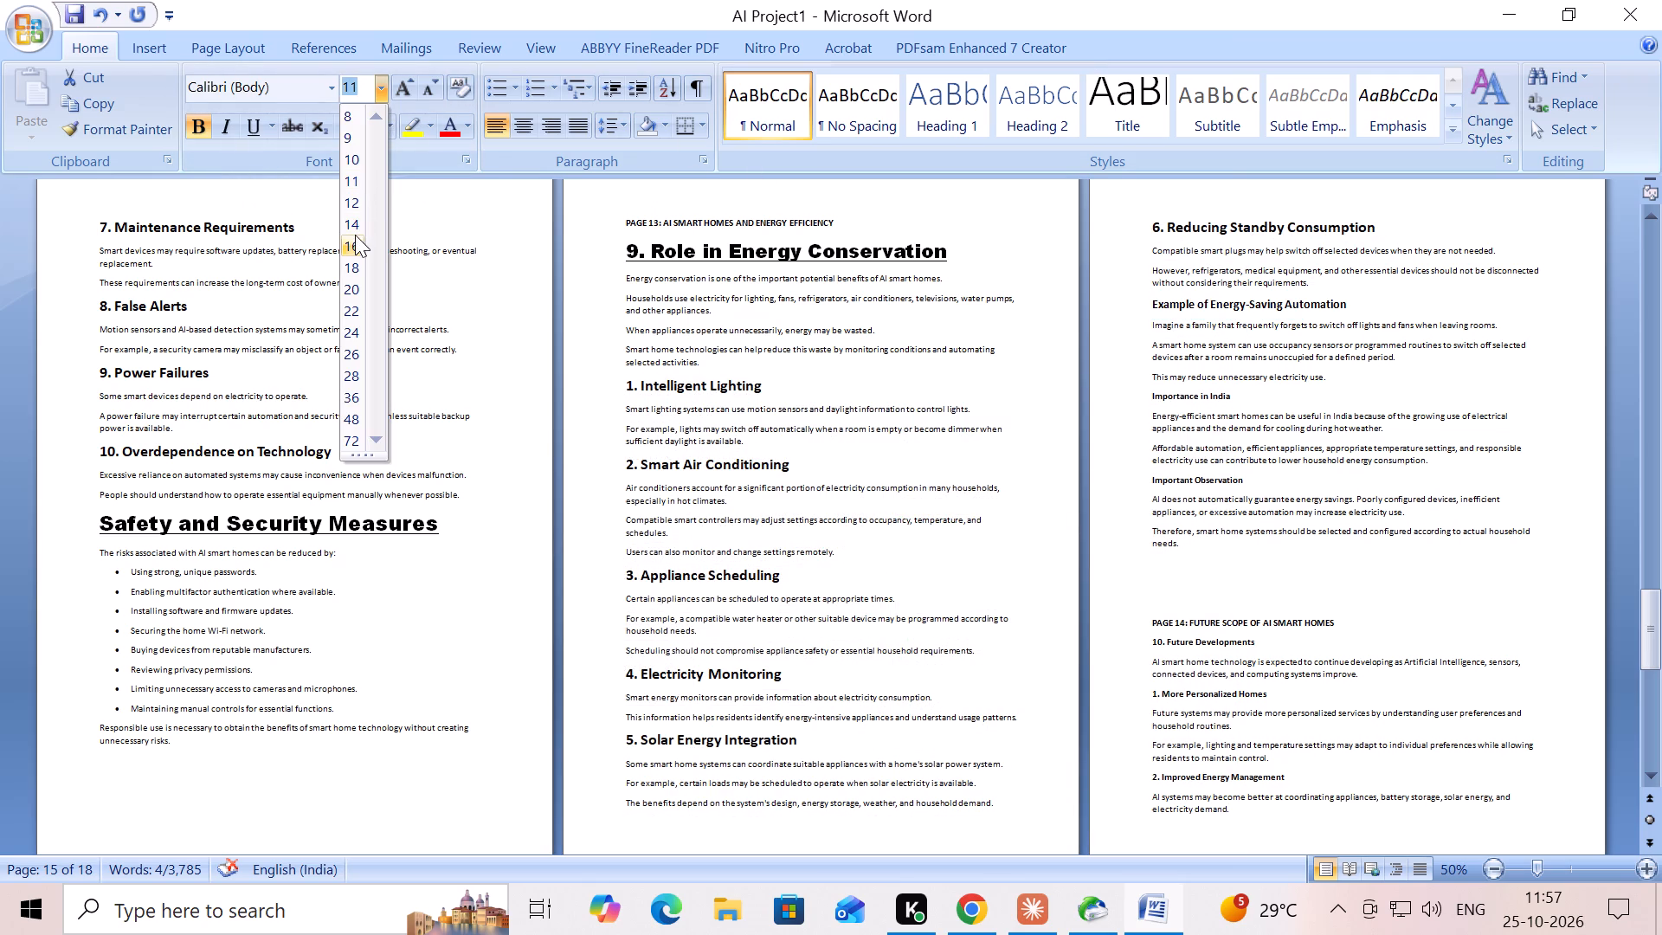
click(353, 240)
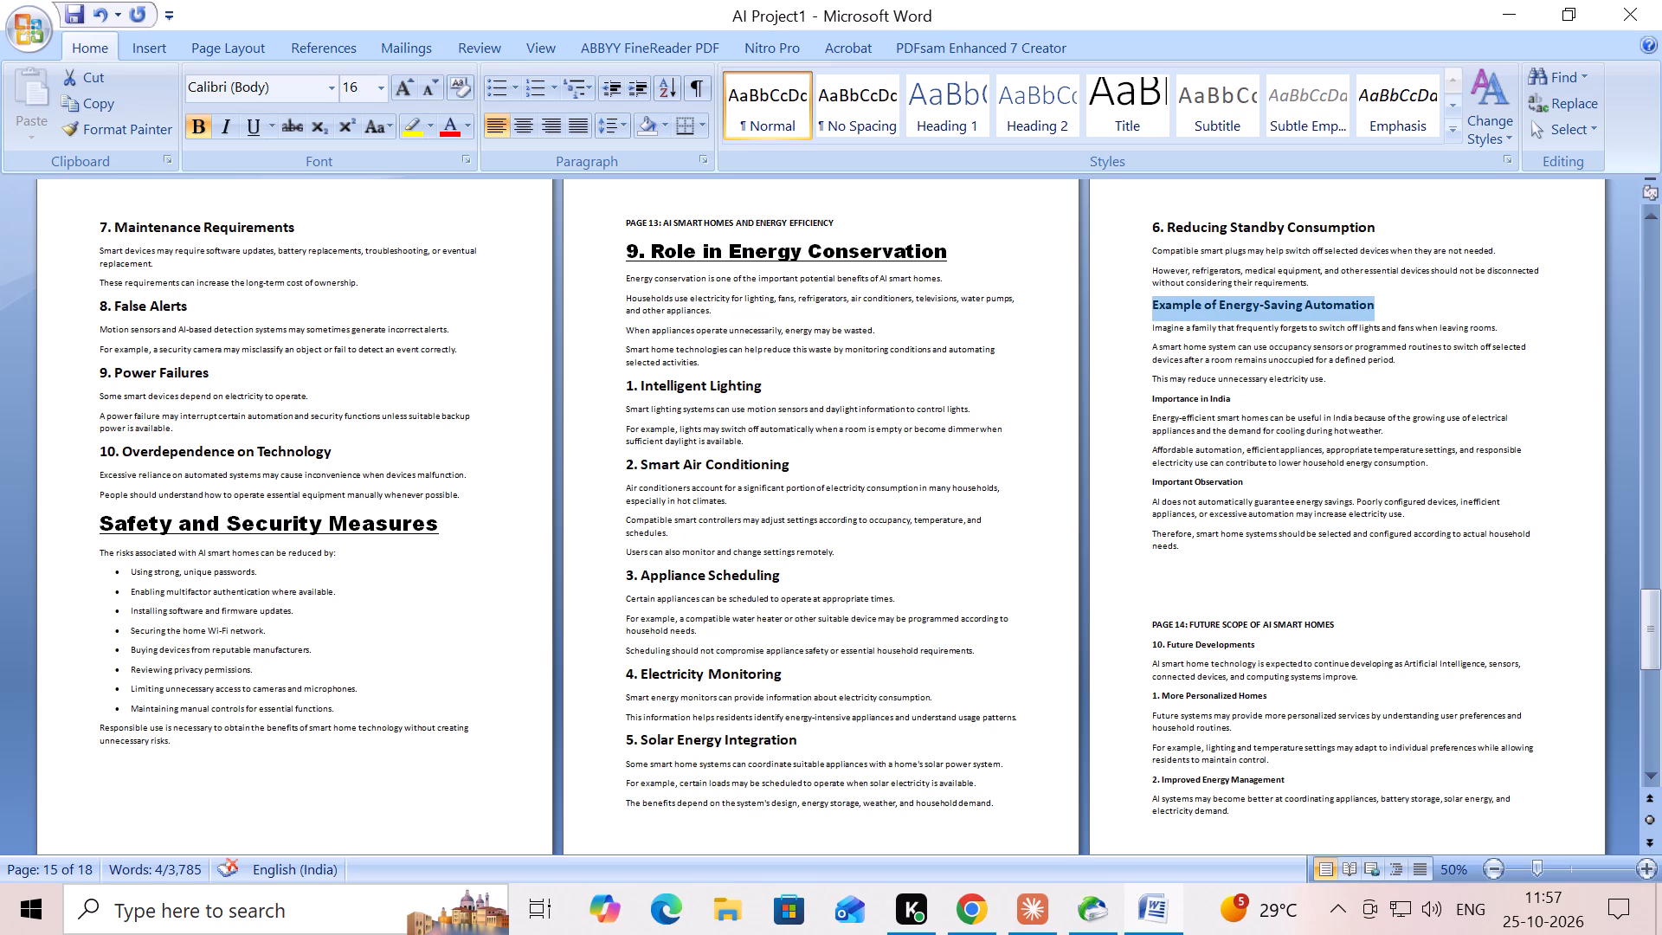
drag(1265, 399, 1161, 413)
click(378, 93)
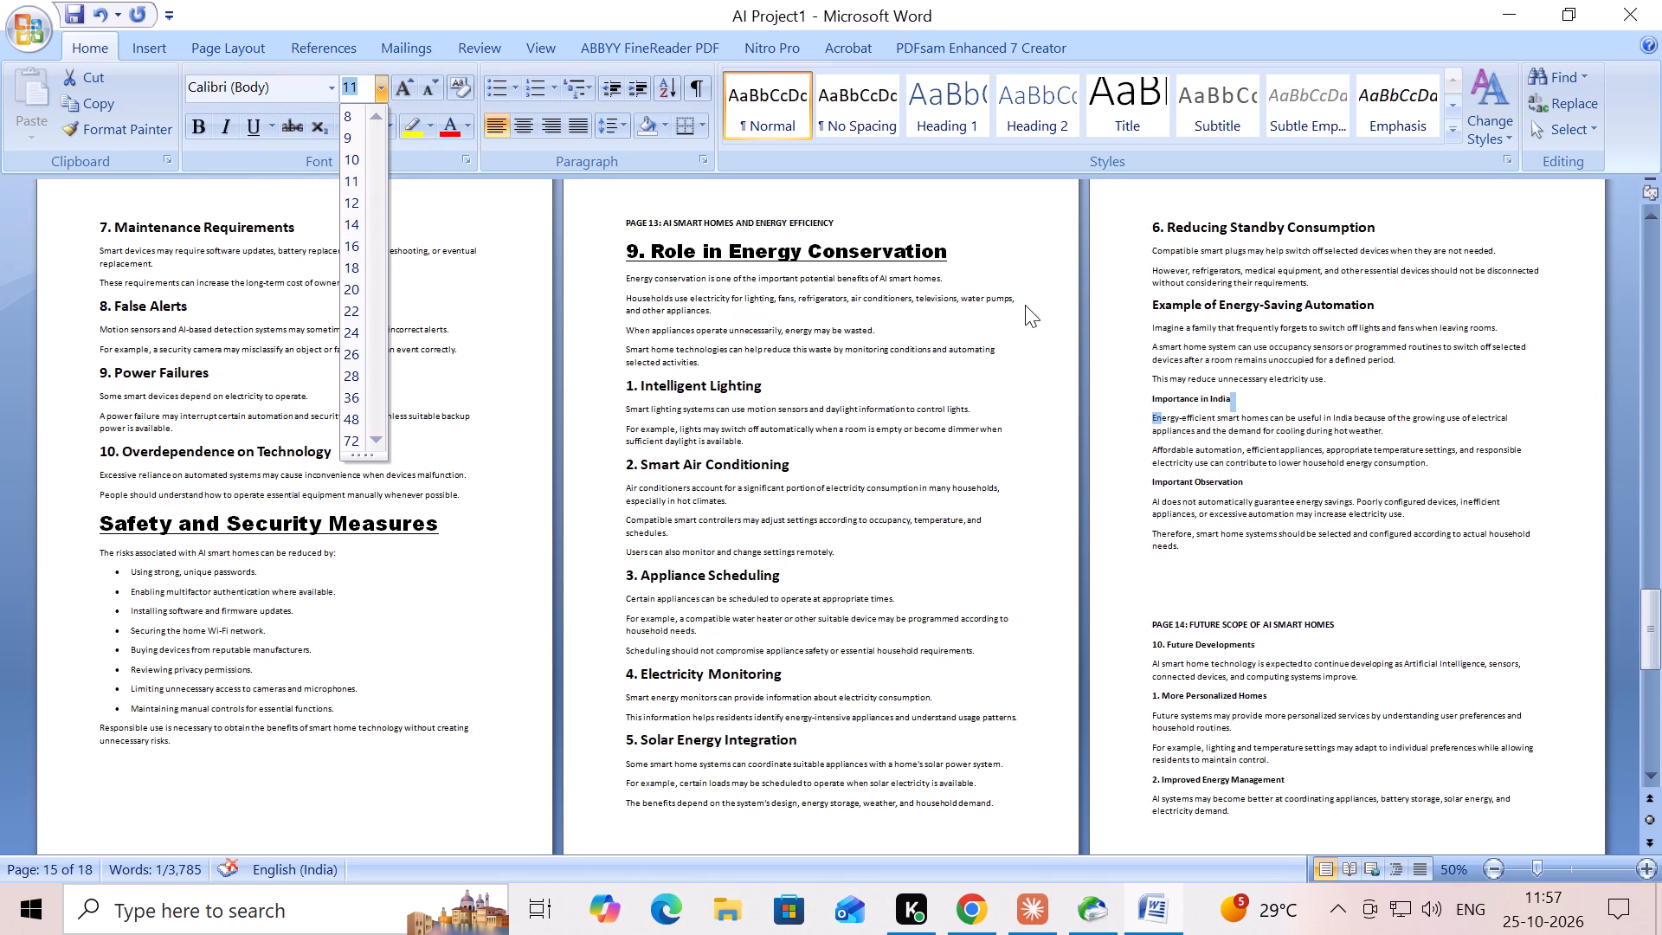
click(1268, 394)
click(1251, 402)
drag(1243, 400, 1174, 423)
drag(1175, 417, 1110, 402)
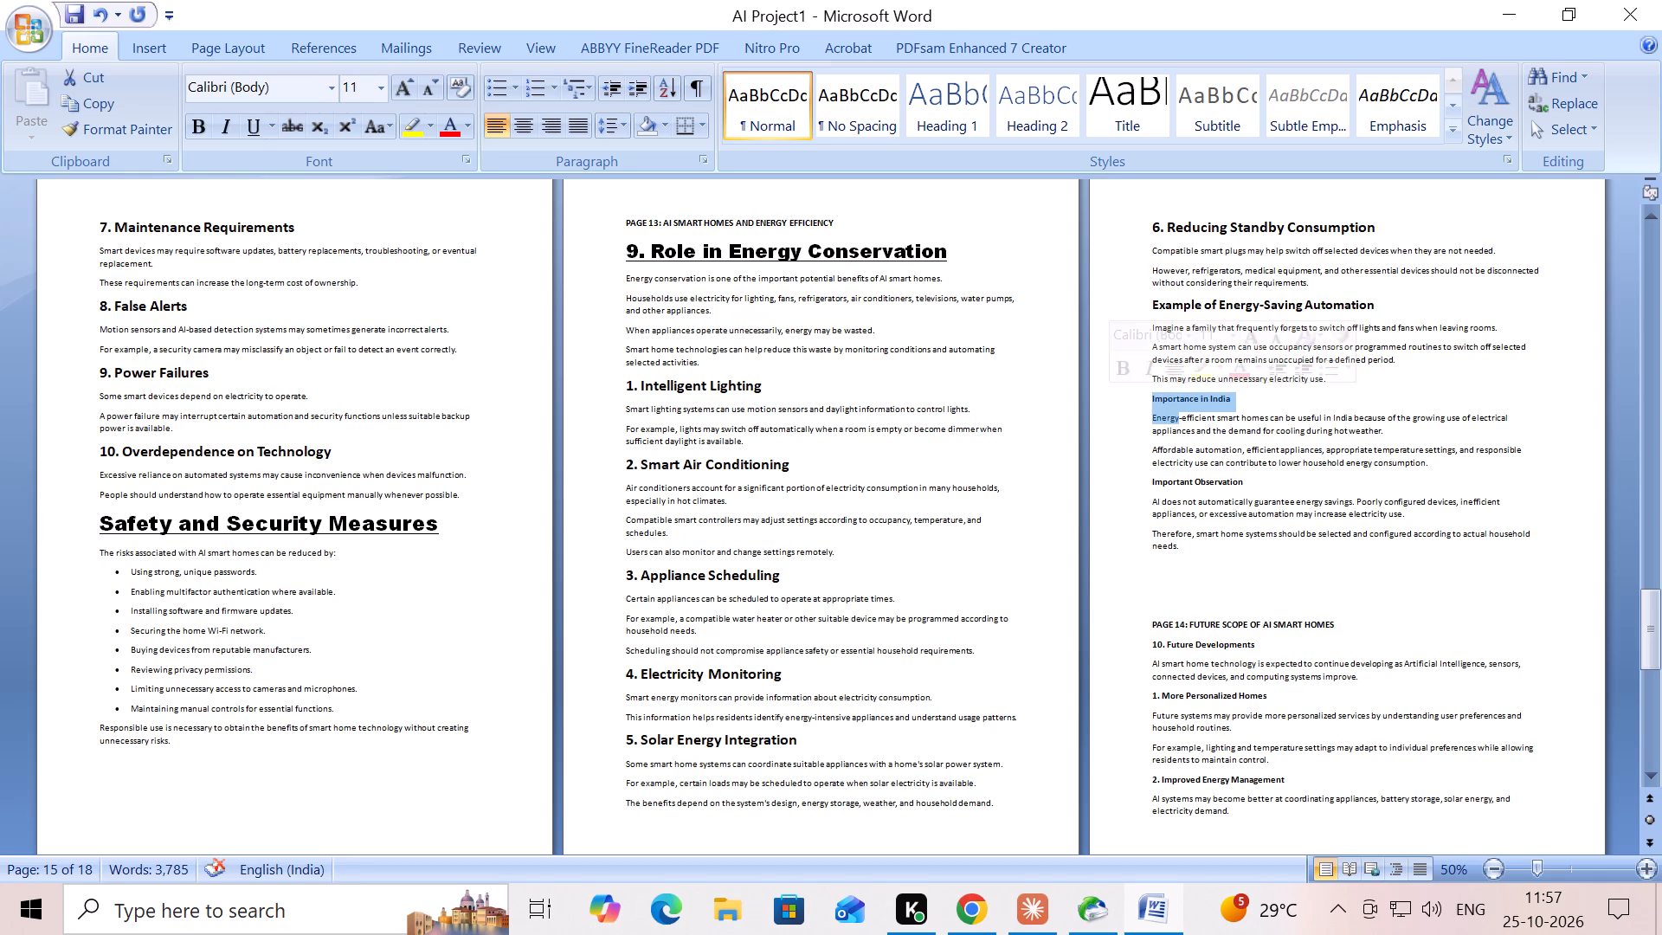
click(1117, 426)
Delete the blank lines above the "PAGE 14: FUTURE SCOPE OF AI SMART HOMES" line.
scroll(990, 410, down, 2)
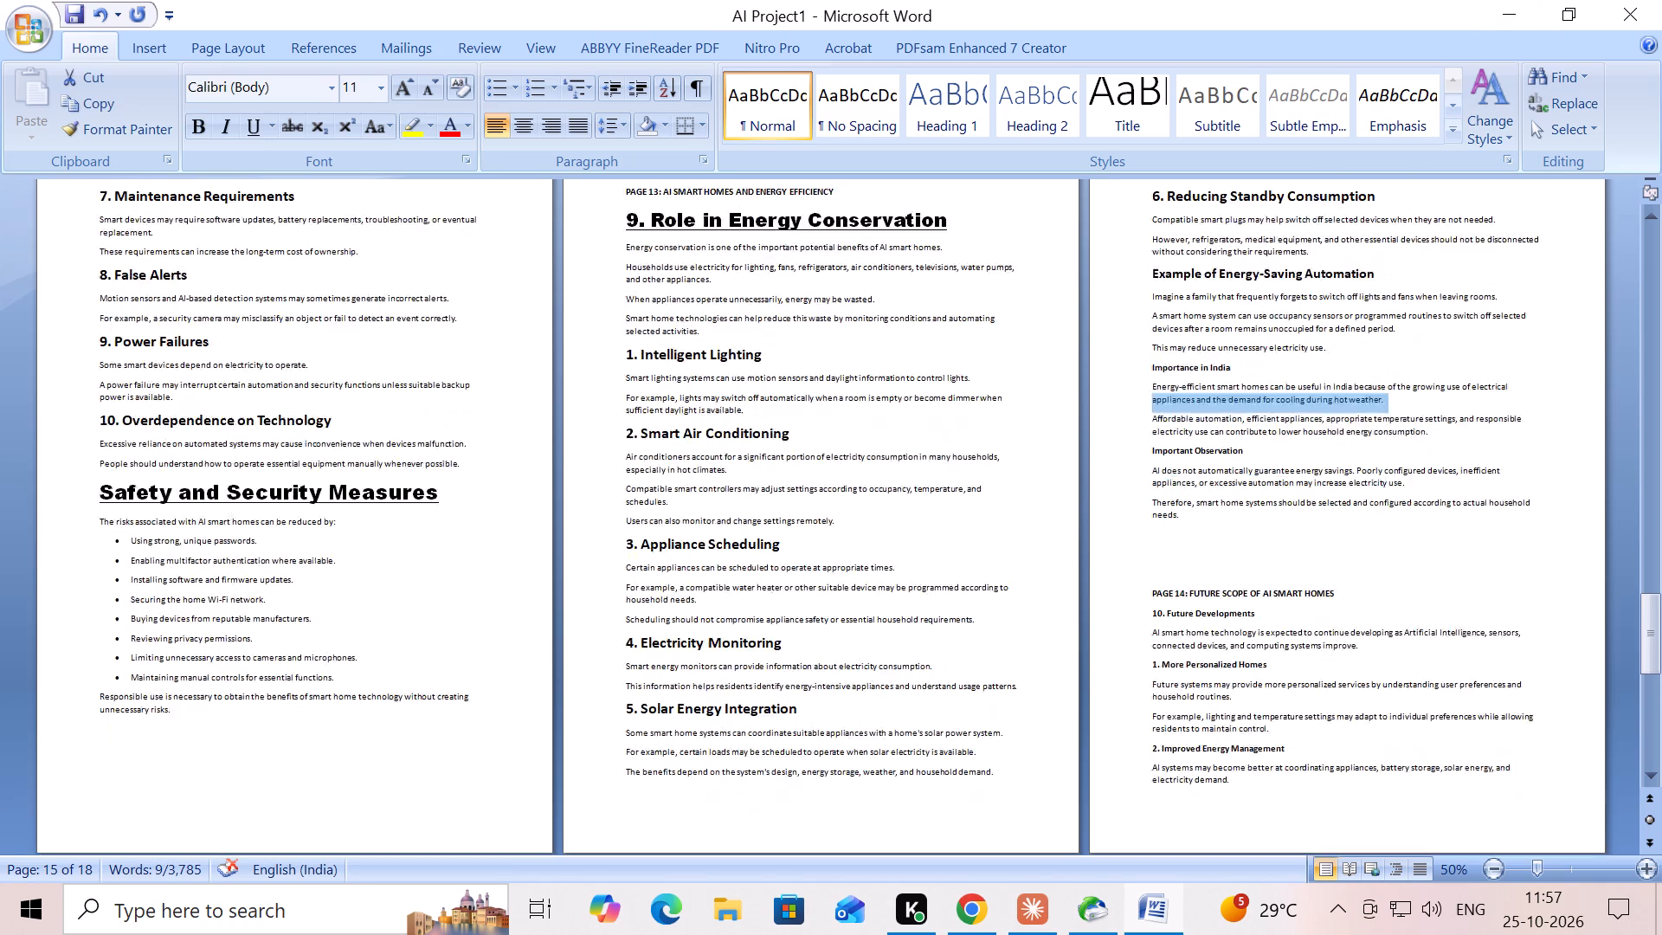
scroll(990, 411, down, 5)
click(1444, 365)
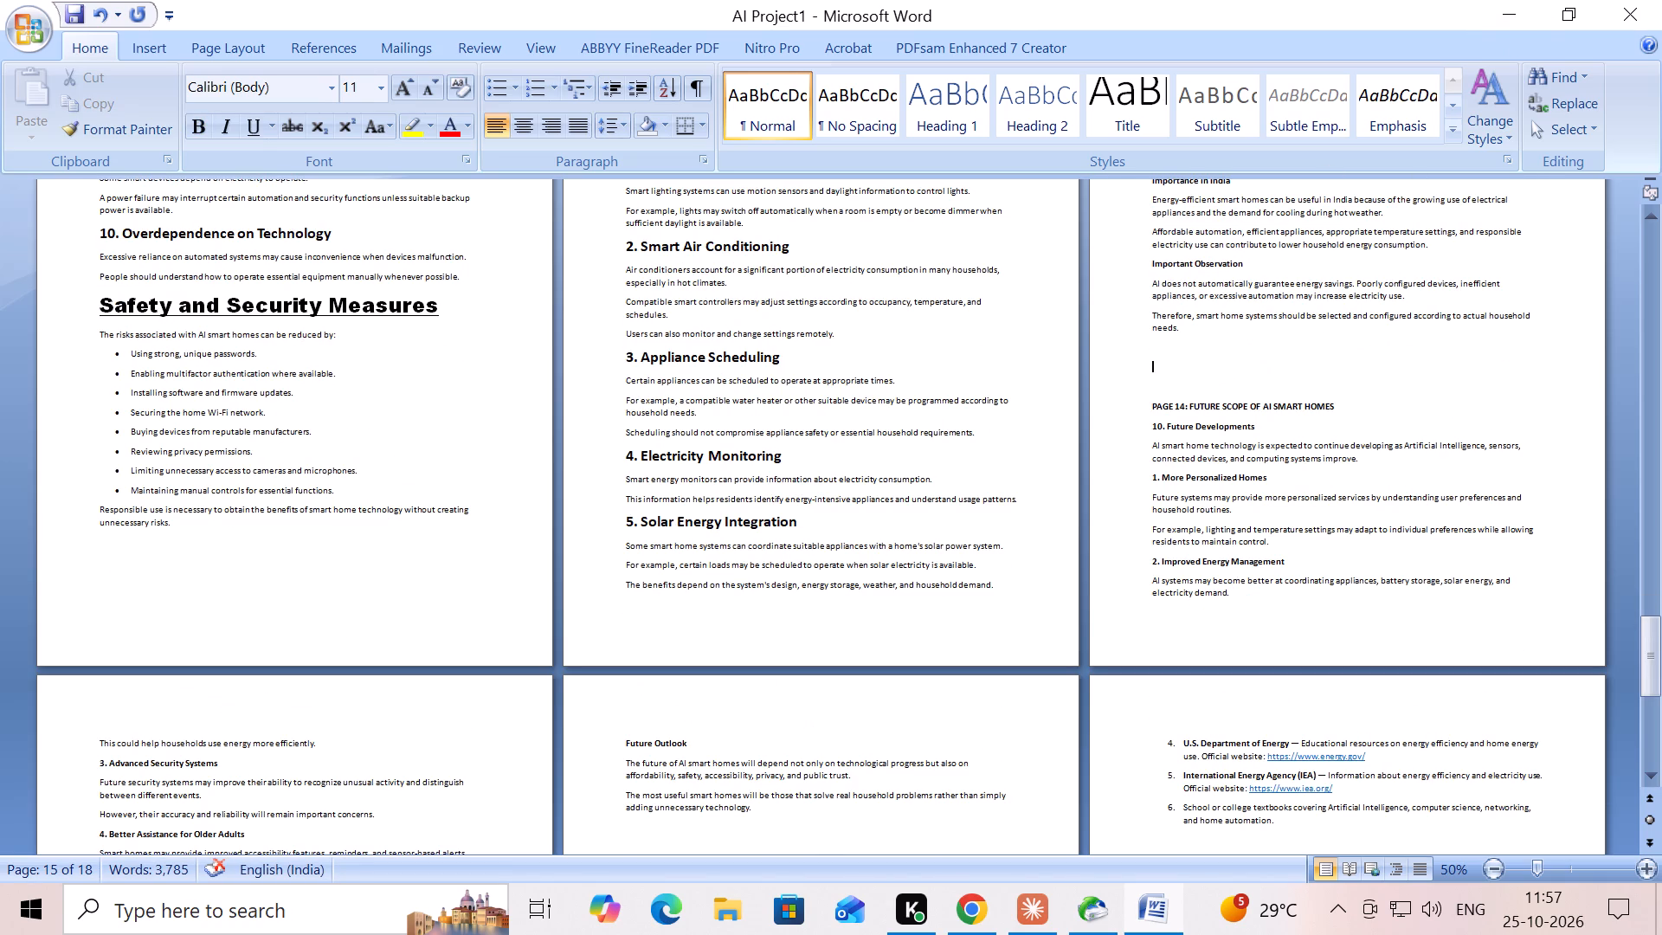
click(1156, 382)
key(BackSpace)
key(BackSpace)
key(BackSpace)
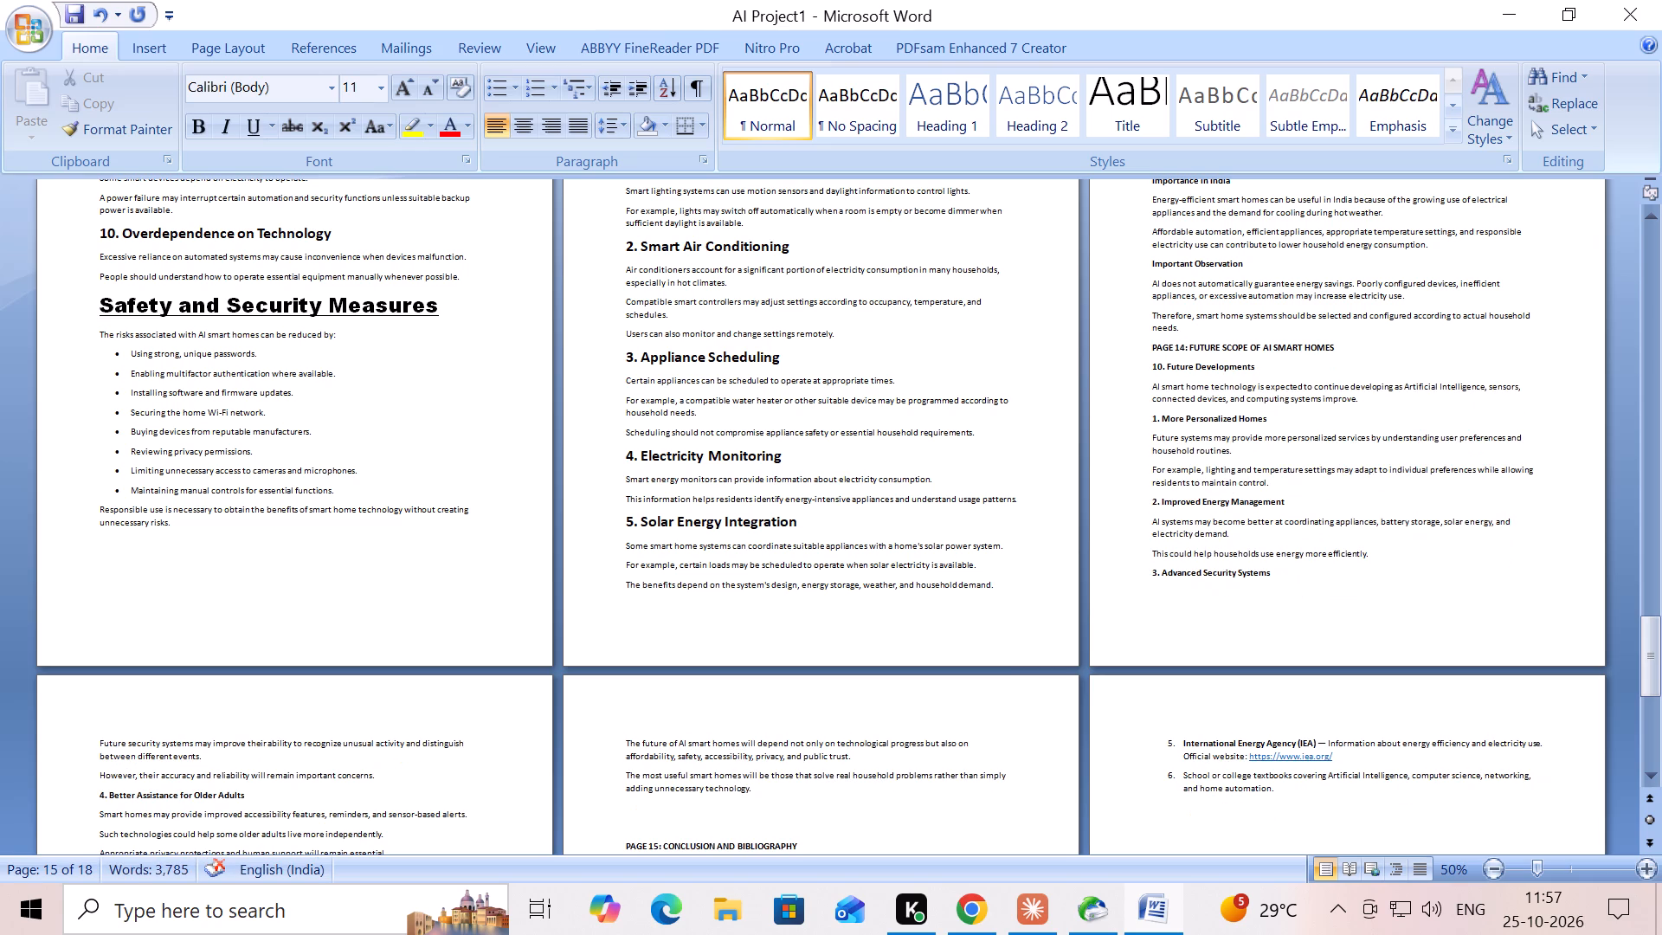
Review the heading formatting and page layout of the earlier sections, from the smart devices pages through energy conservation.
scroll(831, 481, down, 2)
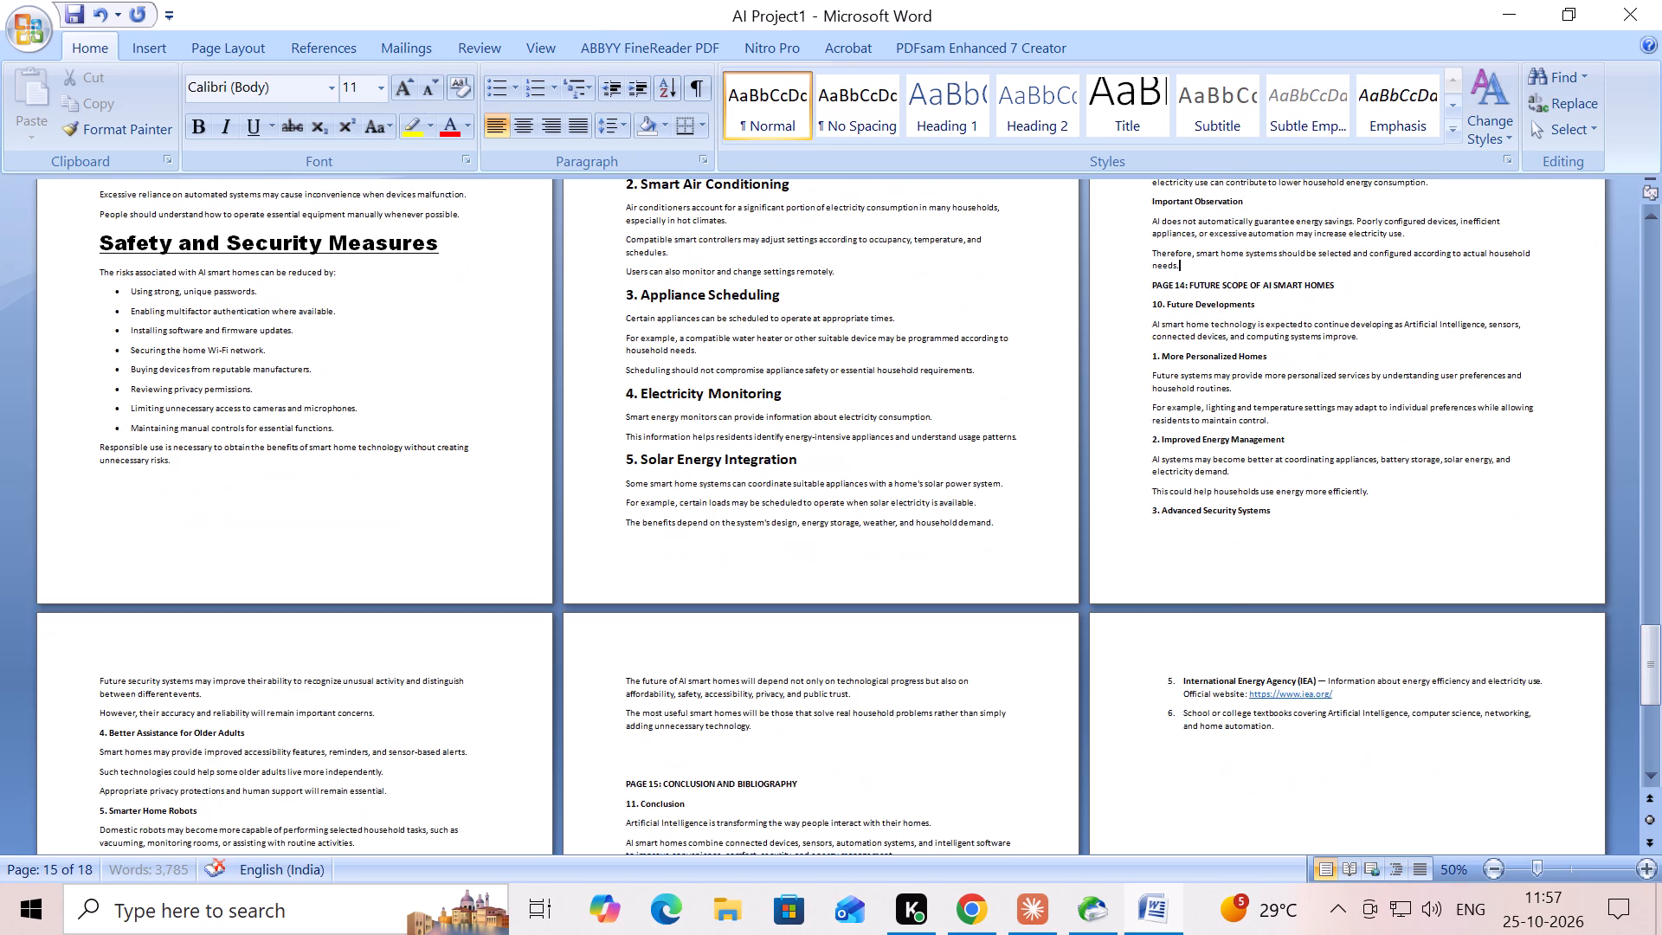
scroll(820, 513, down, 1)
scroll(817, 521, up, 20)
scroll(817, 521, up, 8)
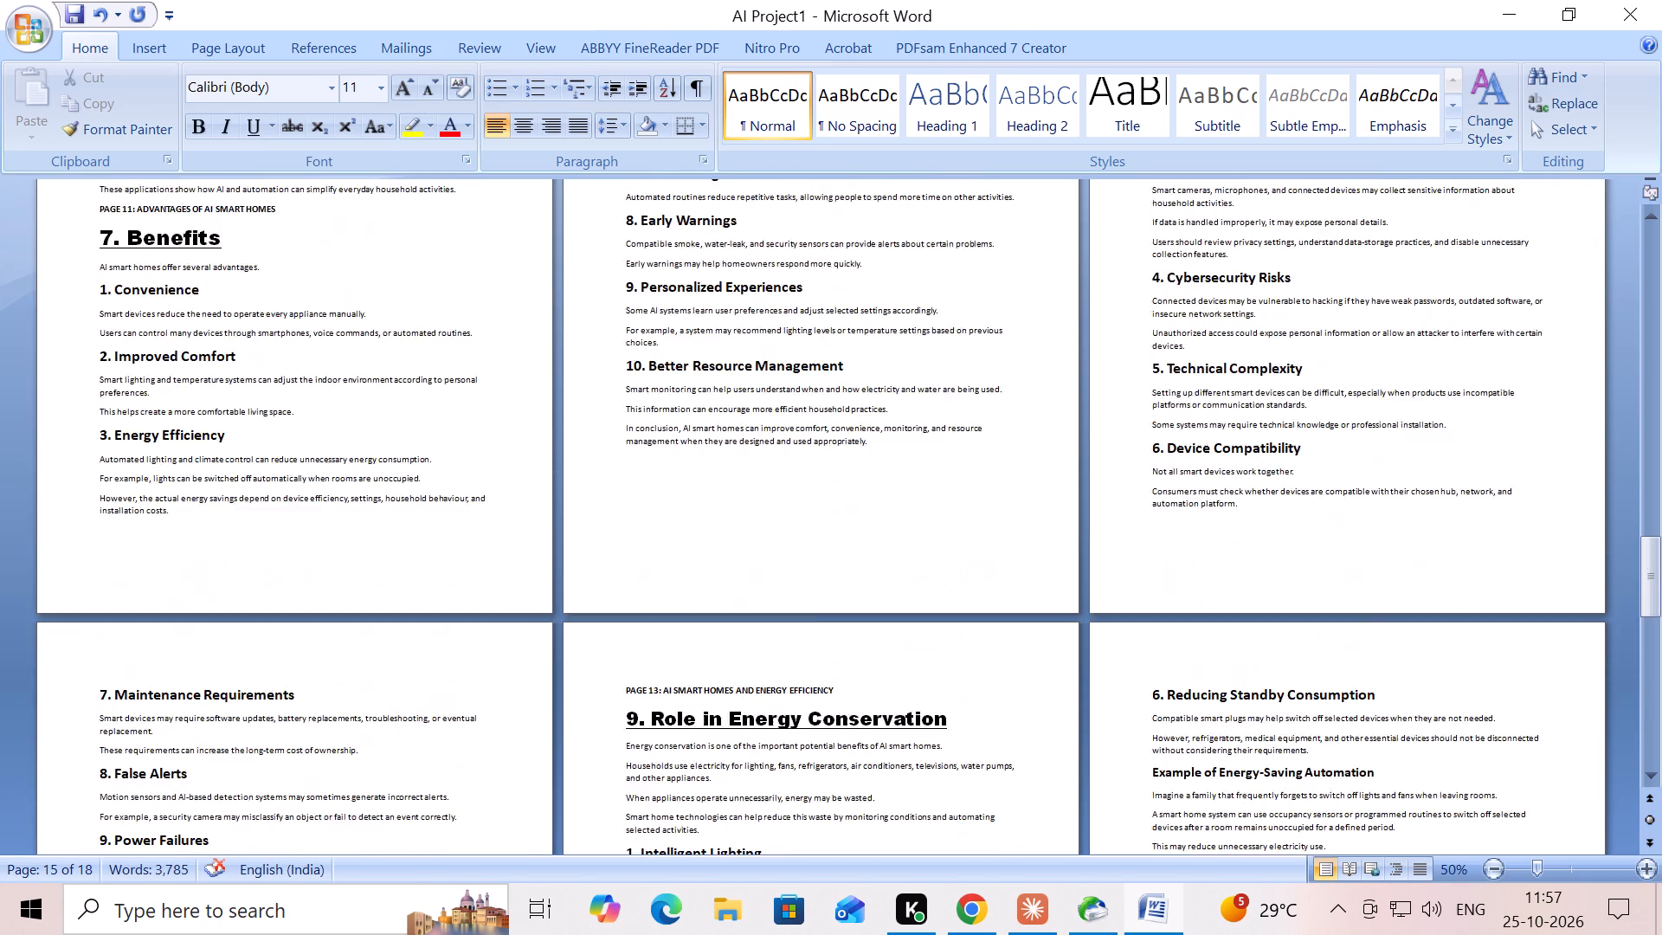
scroll(841, 645, up, 17)
scroll(841, 645, up, 7)
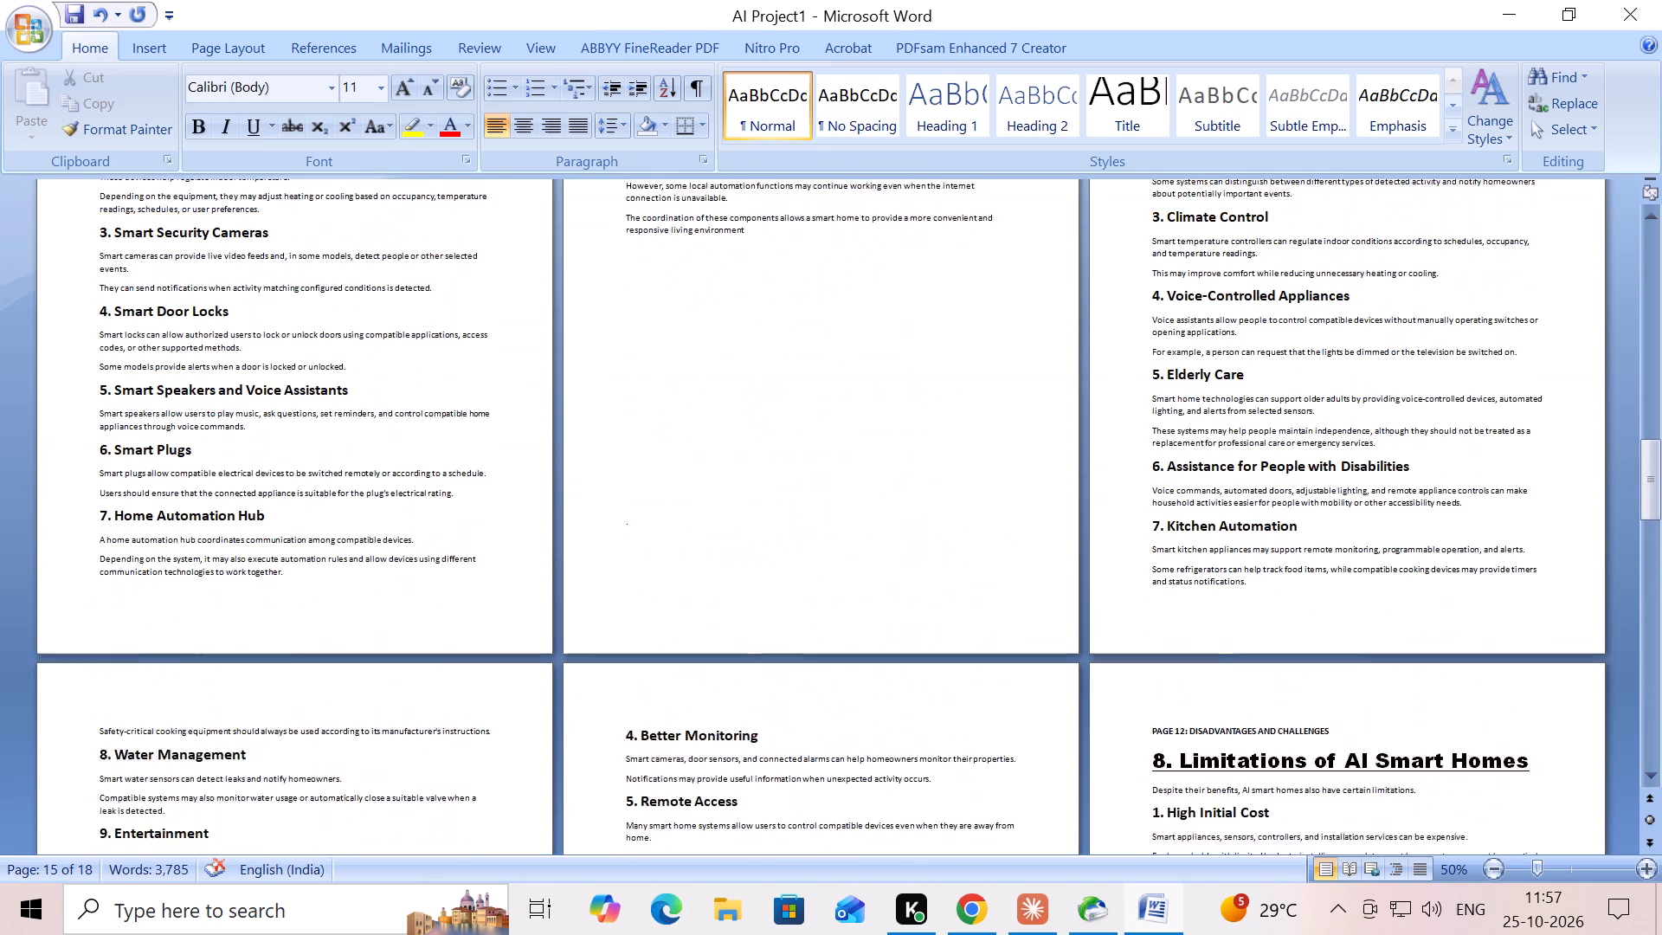
scroll(841, 645, up, 7)
scroll(841, 656, down, 20)
scroll(841, 656, down, 4)
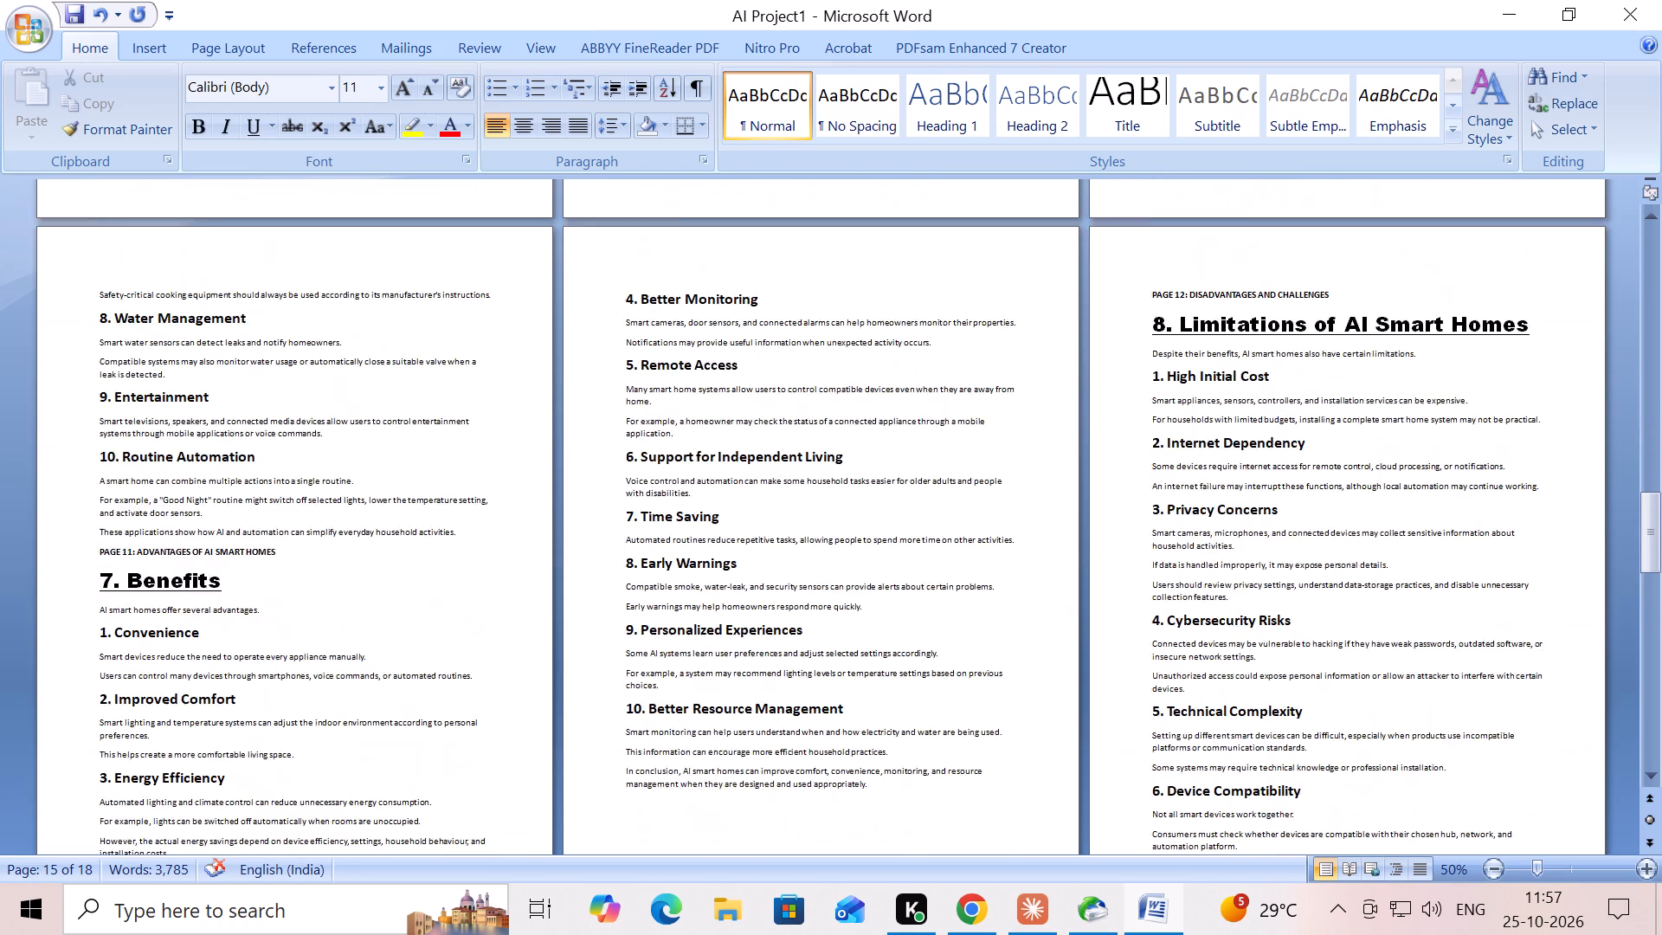
scroll(833, 672, down, 19)
scroll(831, 675, down, 8)
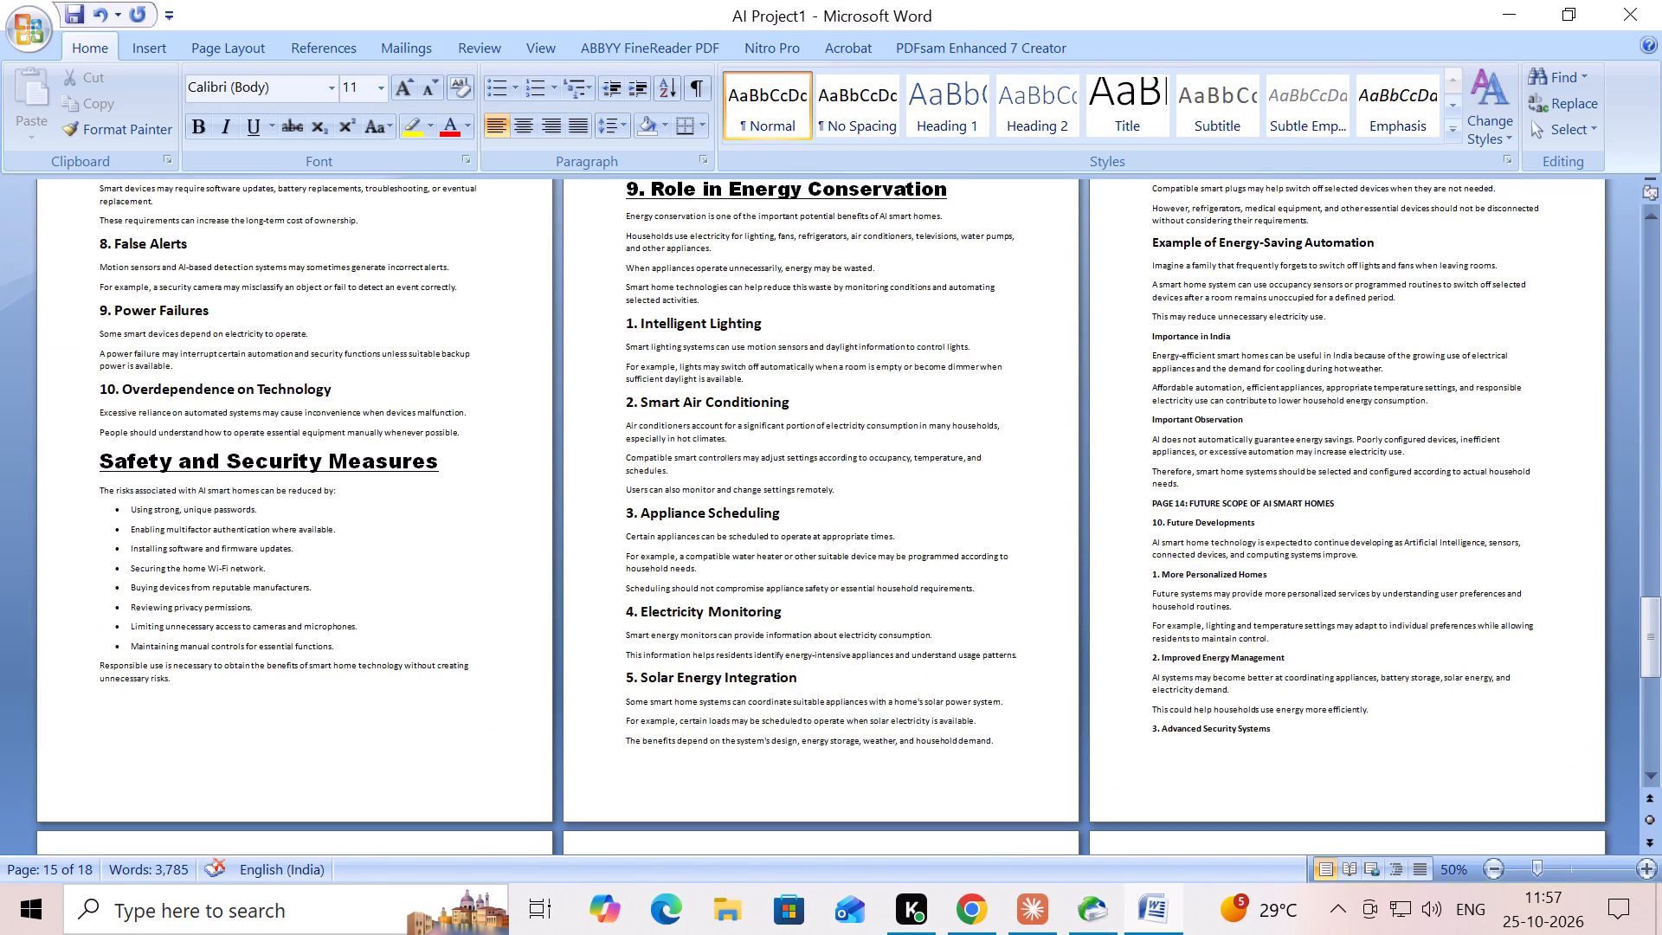
Set the "Importance in India" subheading in the energy conservation section to font size 16.
drag(1233, 333, 1135, 348)
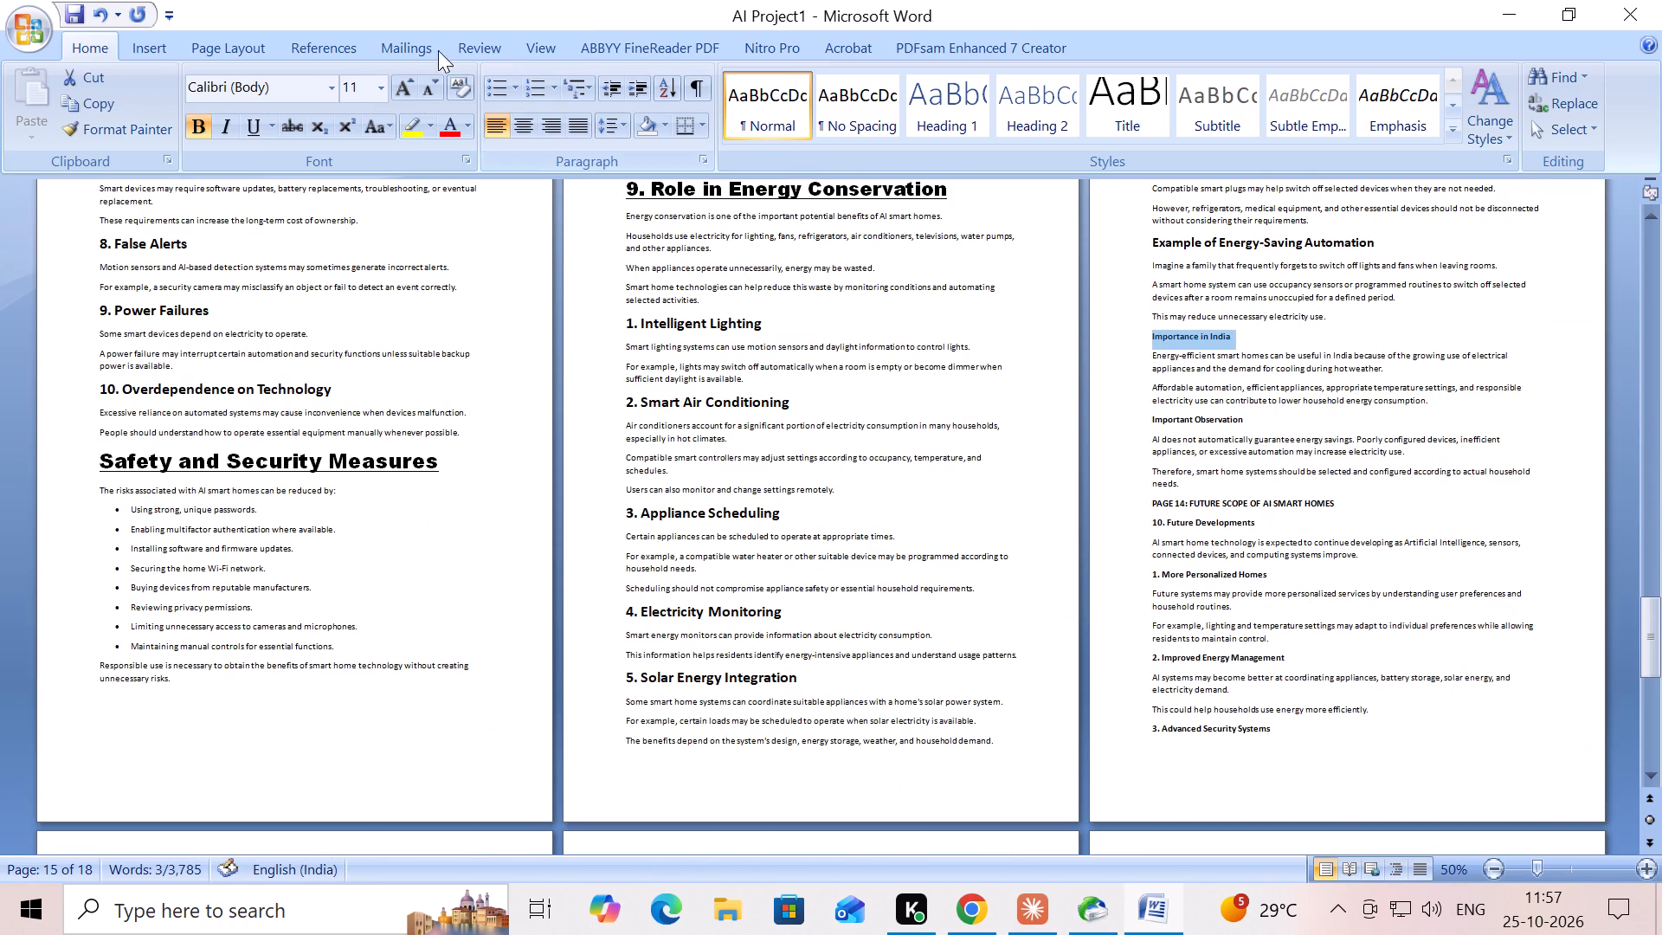
click(385, 75)
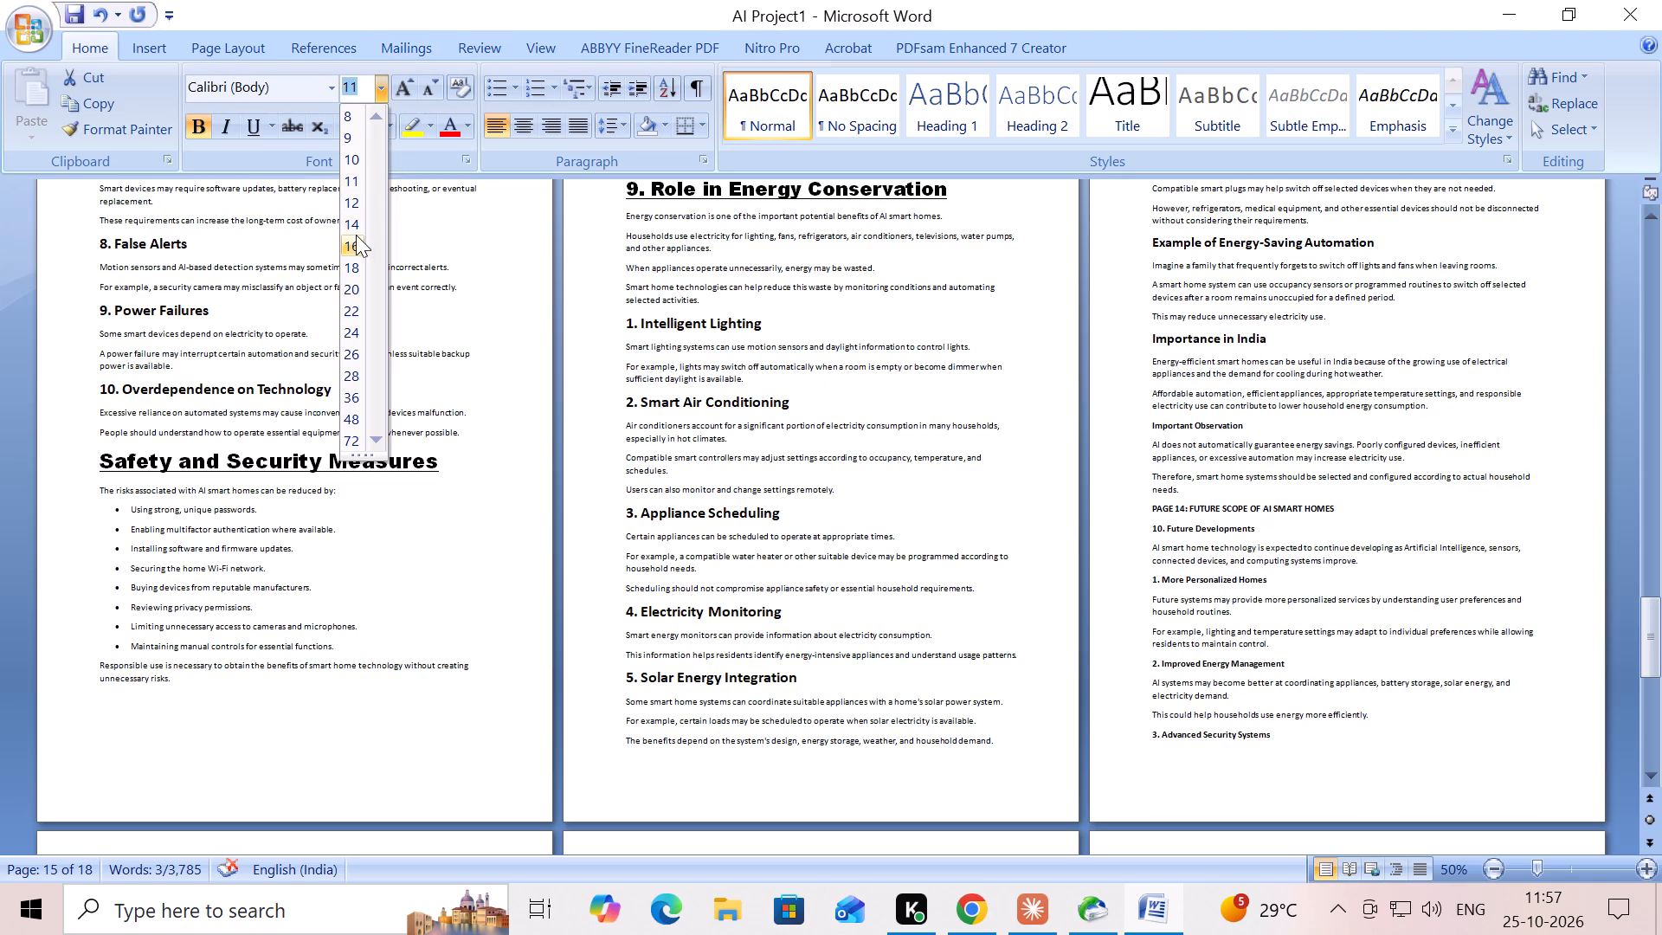
click(356, 235)
Set the "Important Observation" subheading in the energy conservation section to font size 16.
drag(1246, 427, 1216, 426)
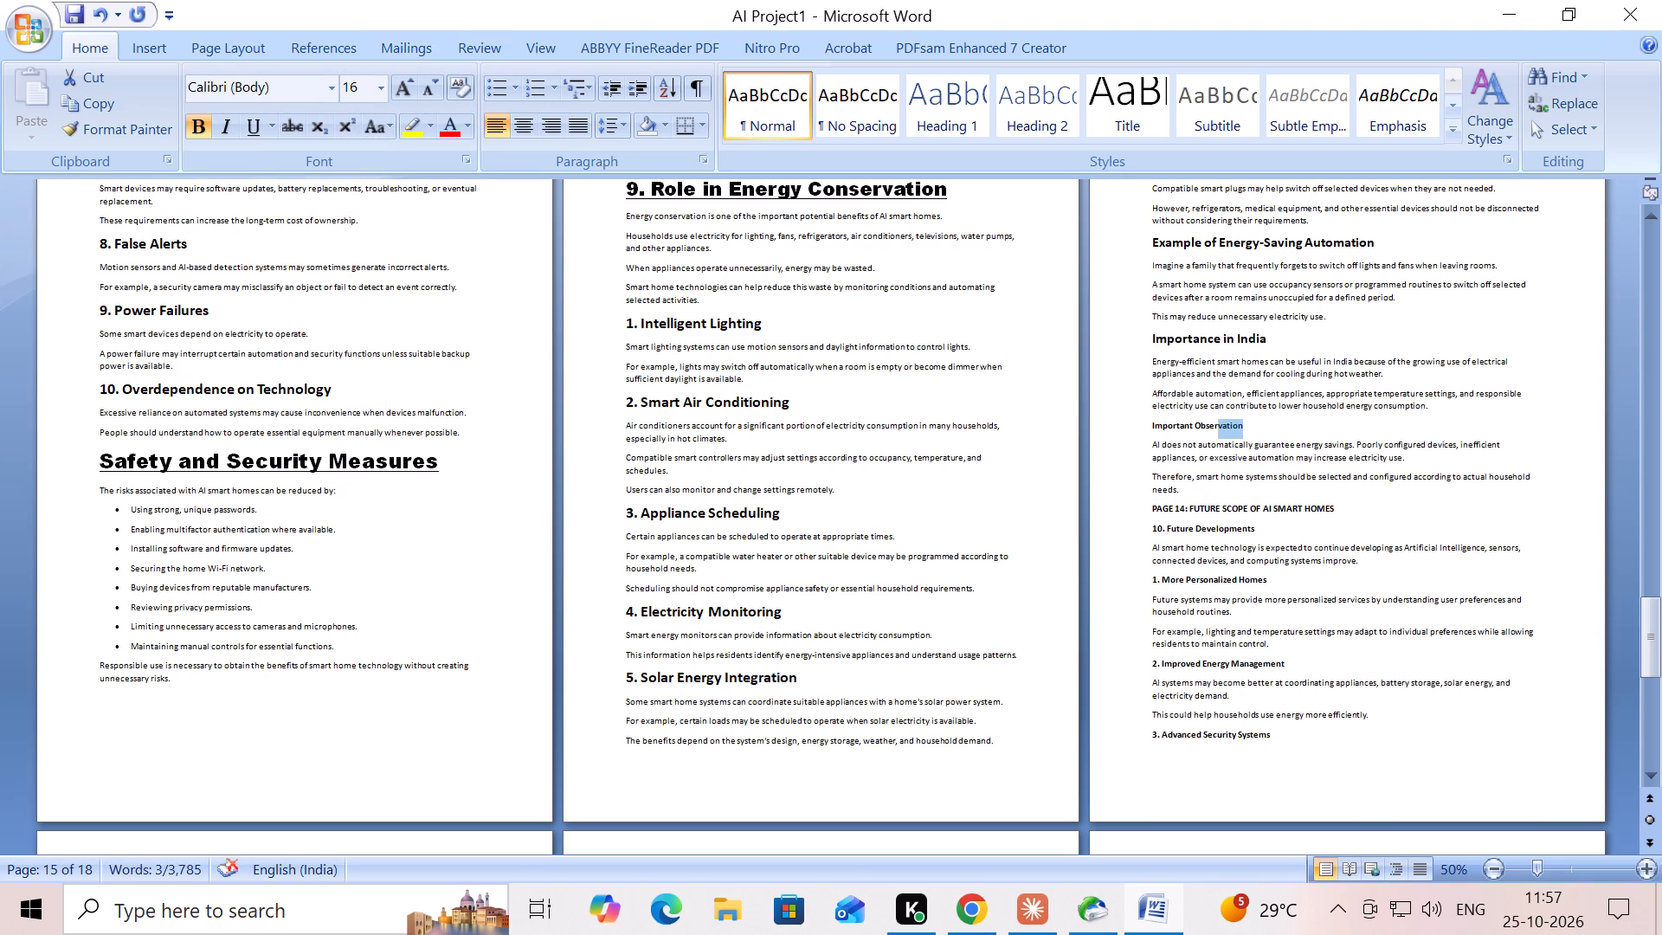
drag(1216, 426, 1146, 433)
click(383, 84)
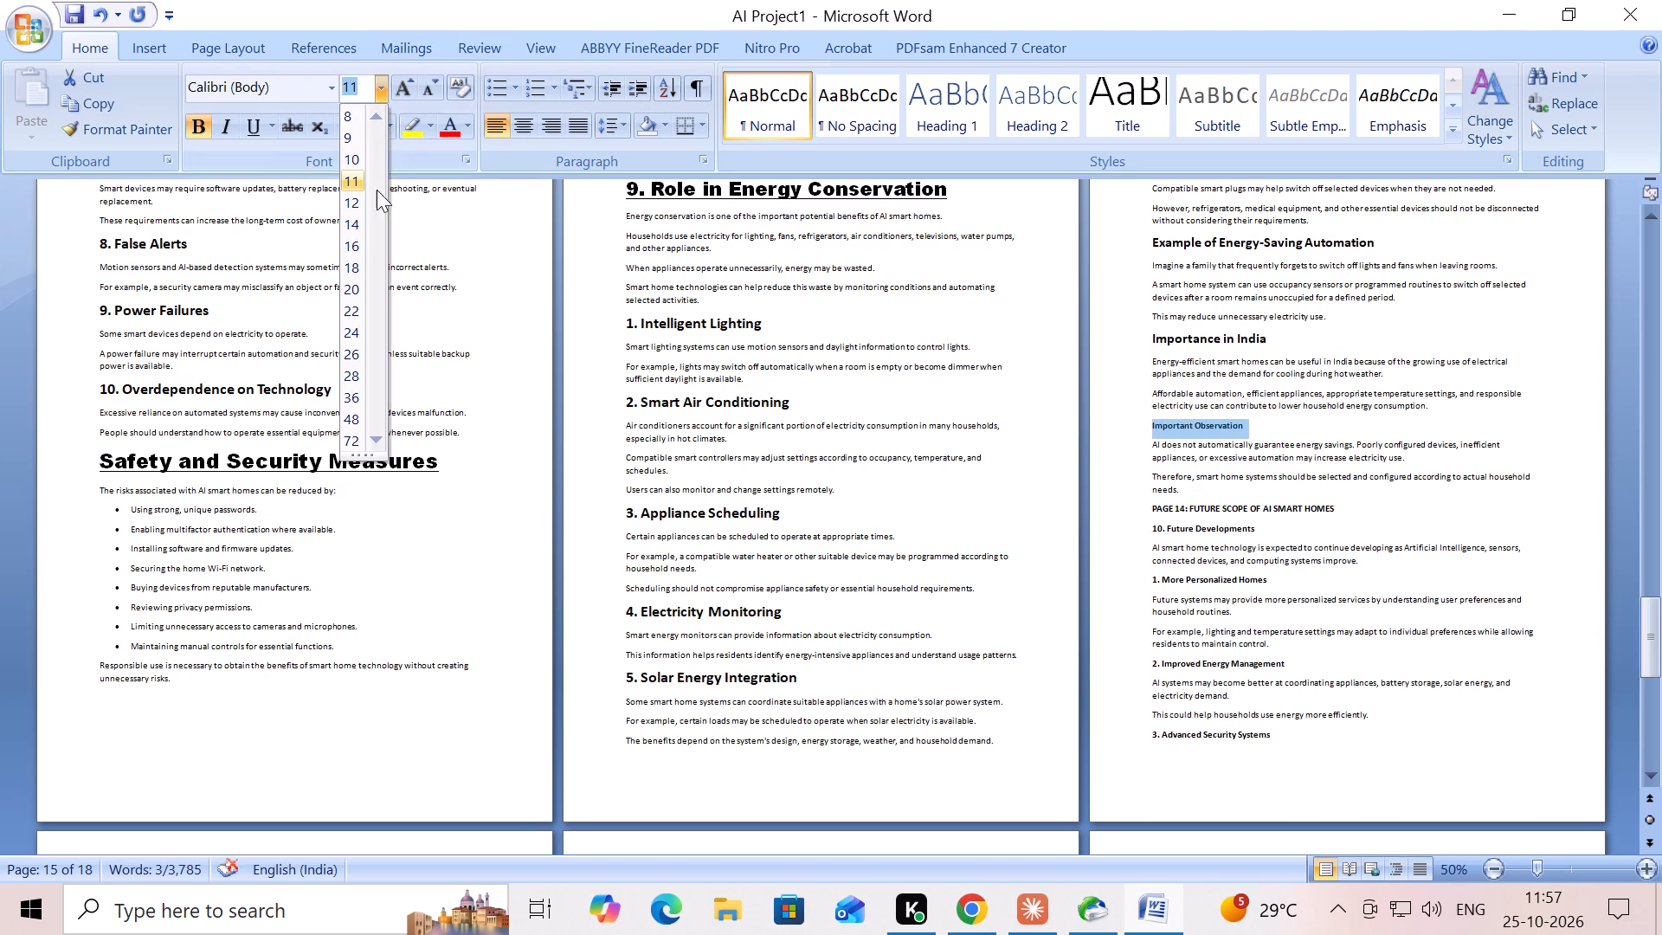
click(347, 254)
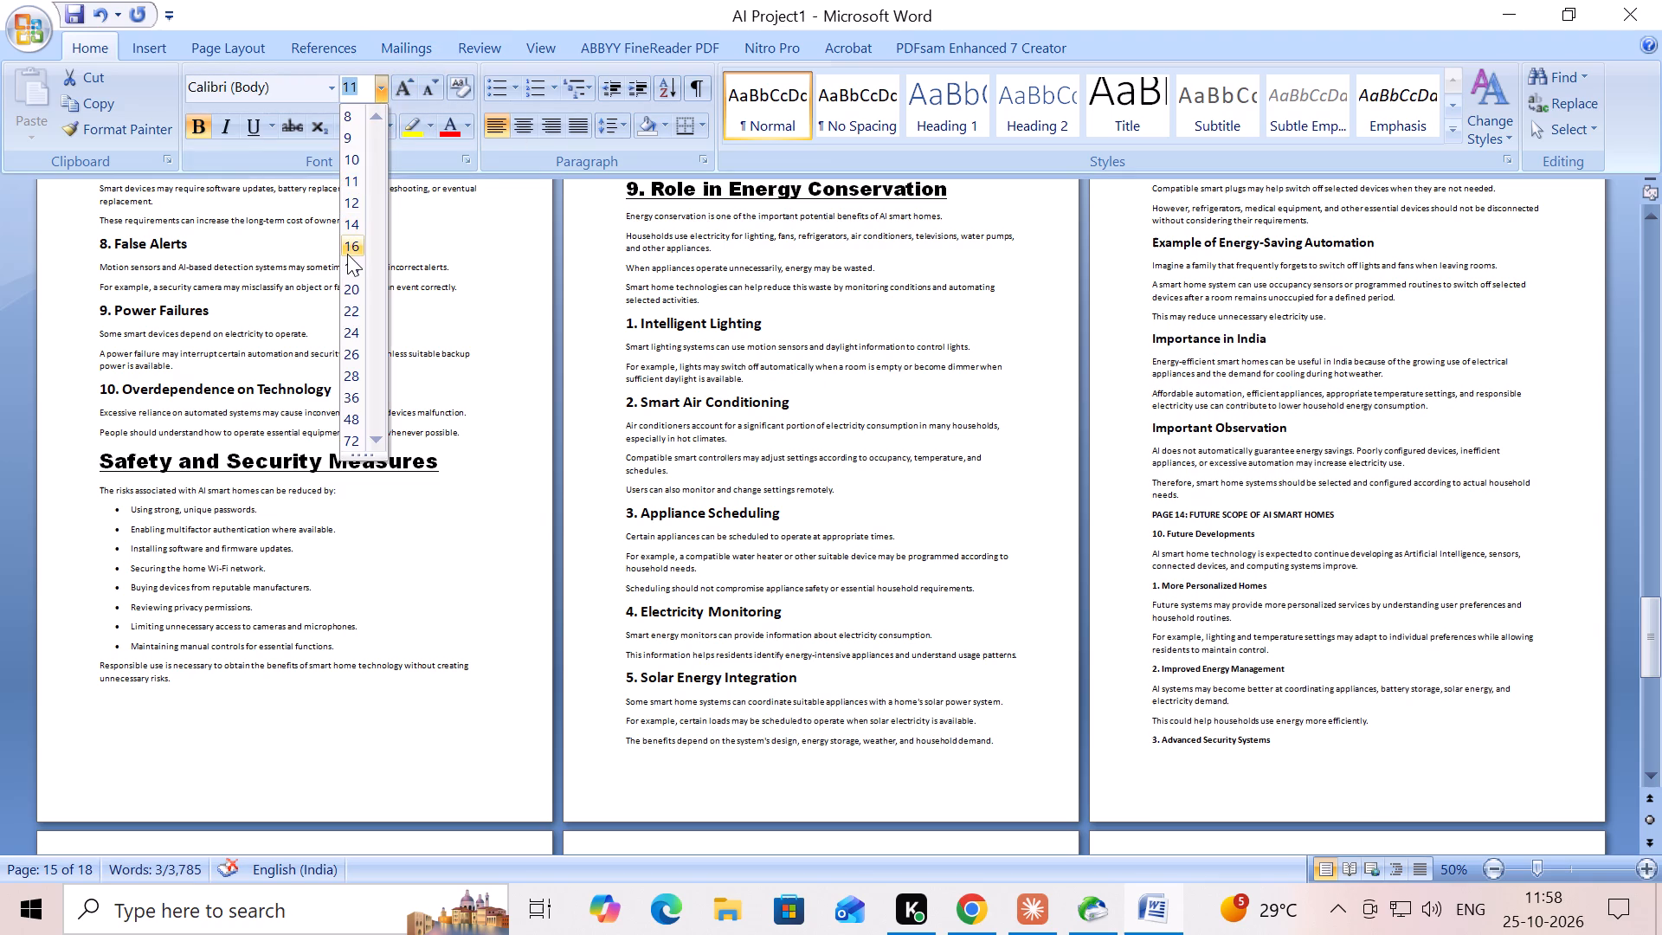
Format the "10. Future Developments" main heading as underlined Arial Black at font size 24.
drag(1339, 513, 1190, 534)
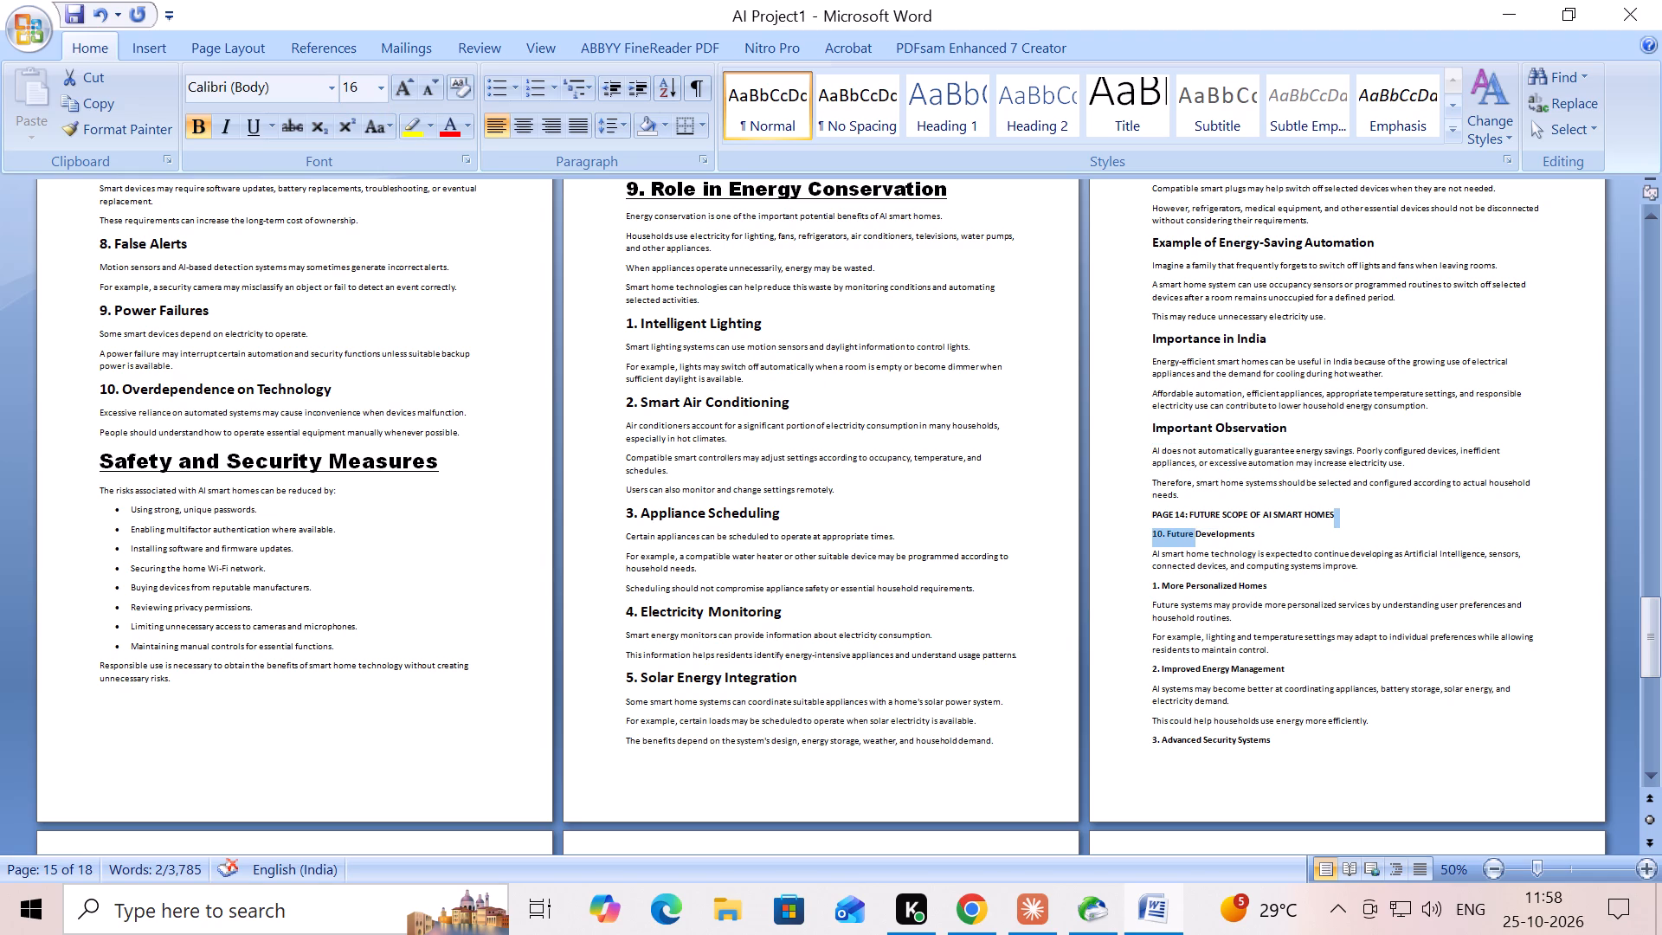
drag(1190, 534, 1239, 540)
click(382, 93)
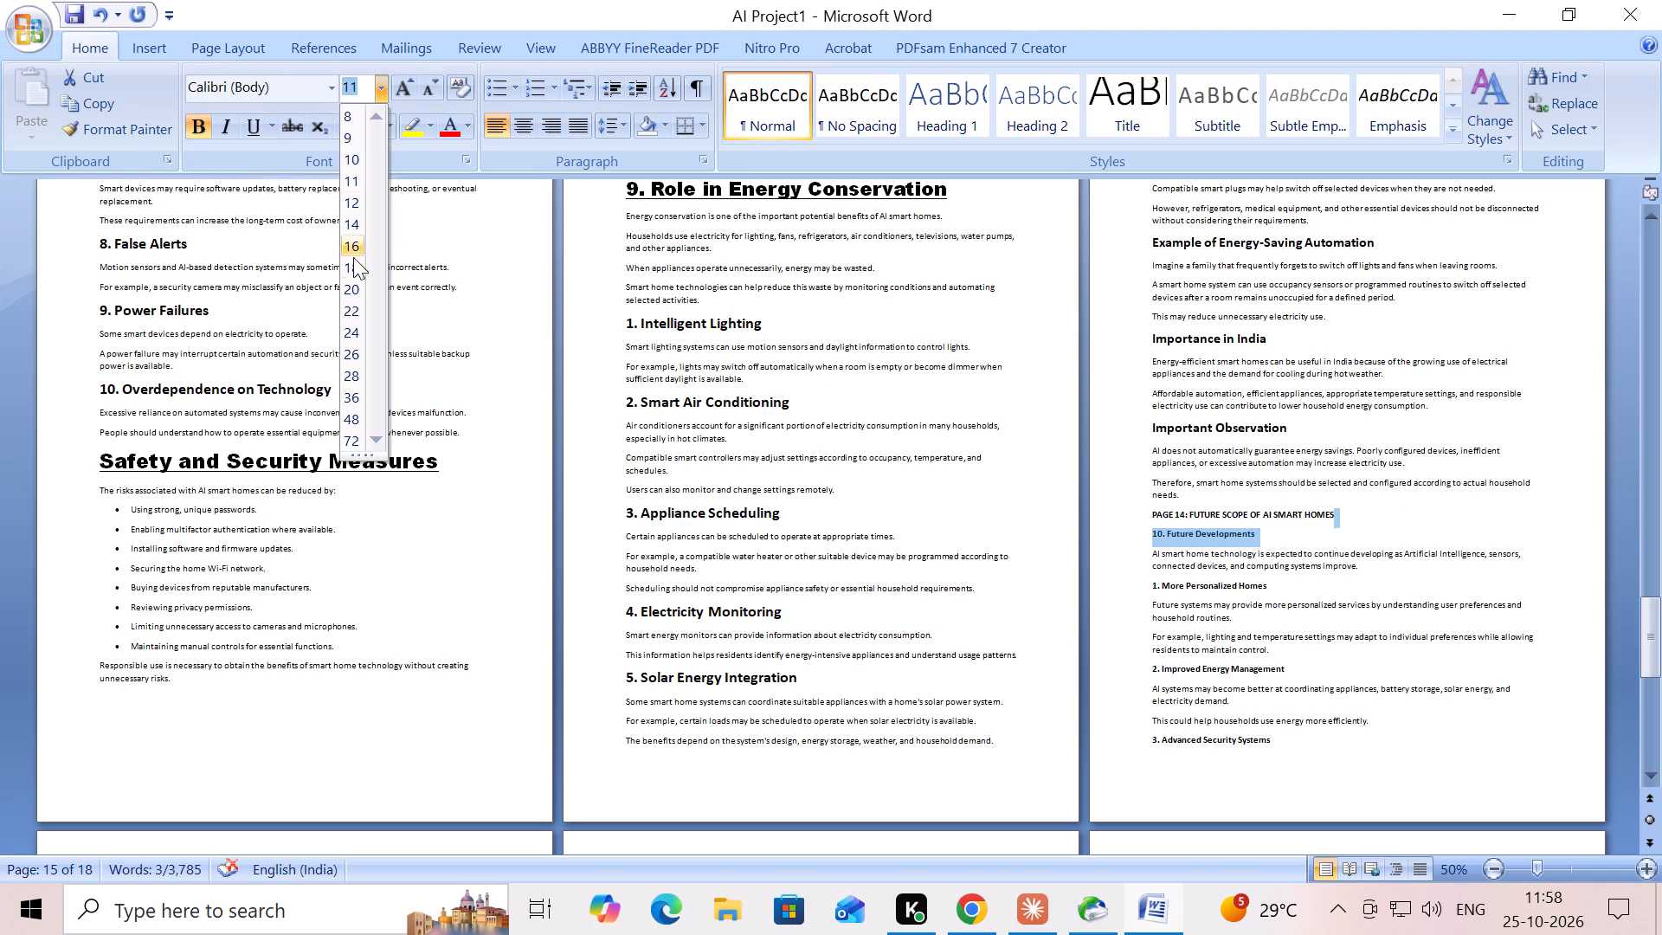
click(358, 332)
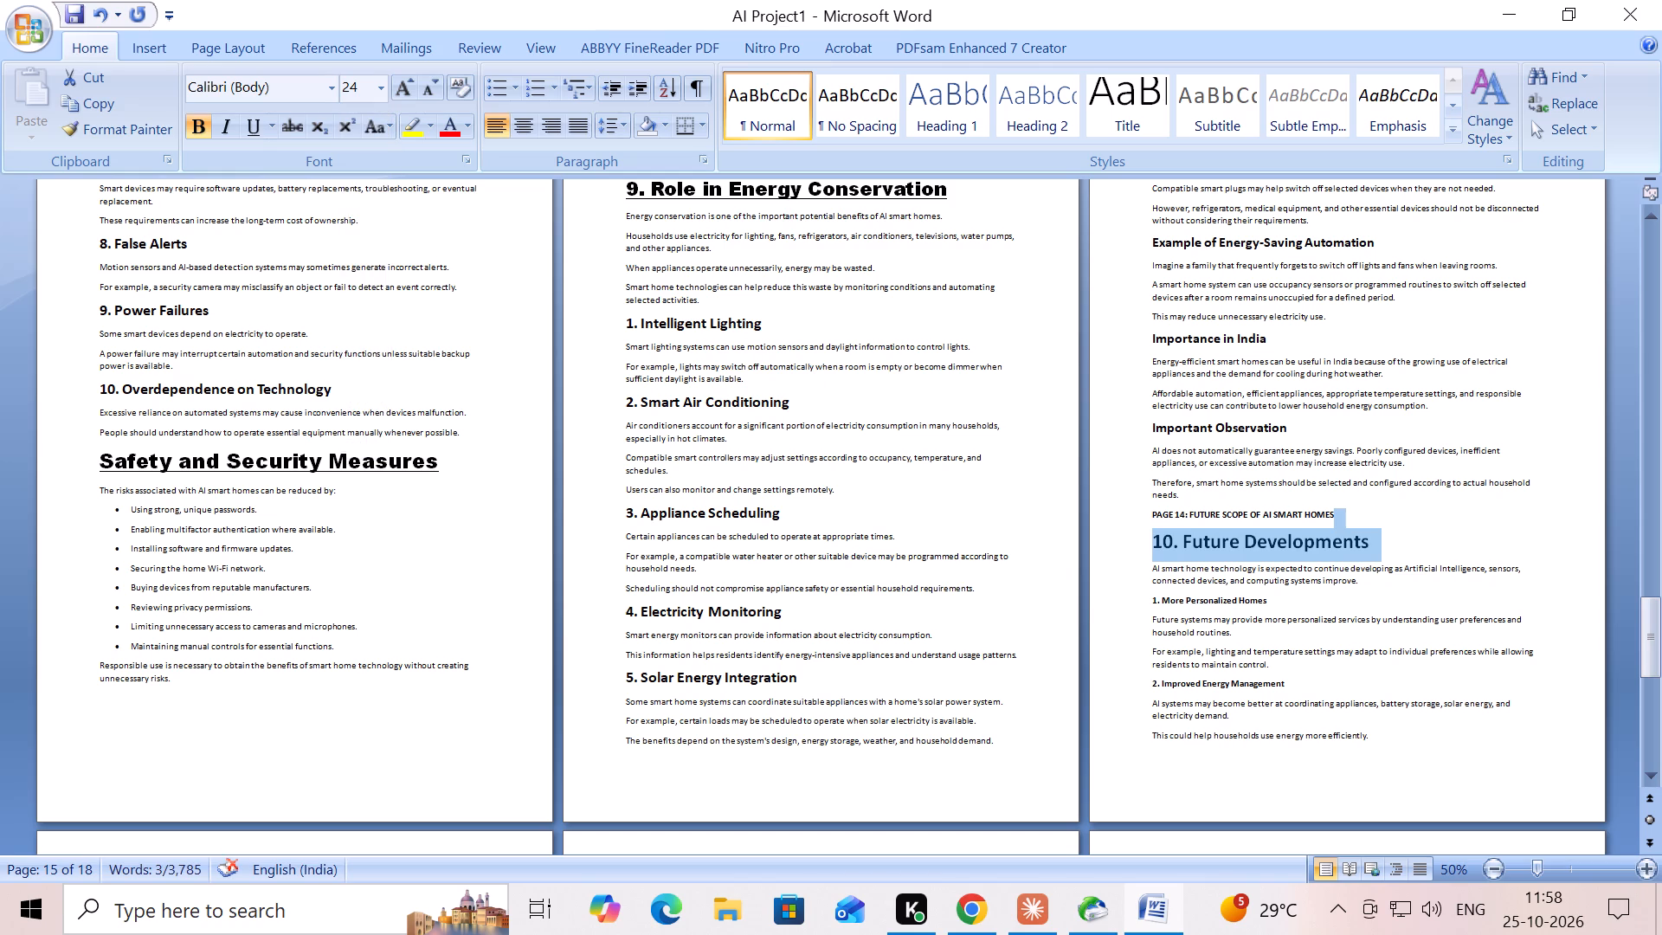
click(329, 93)
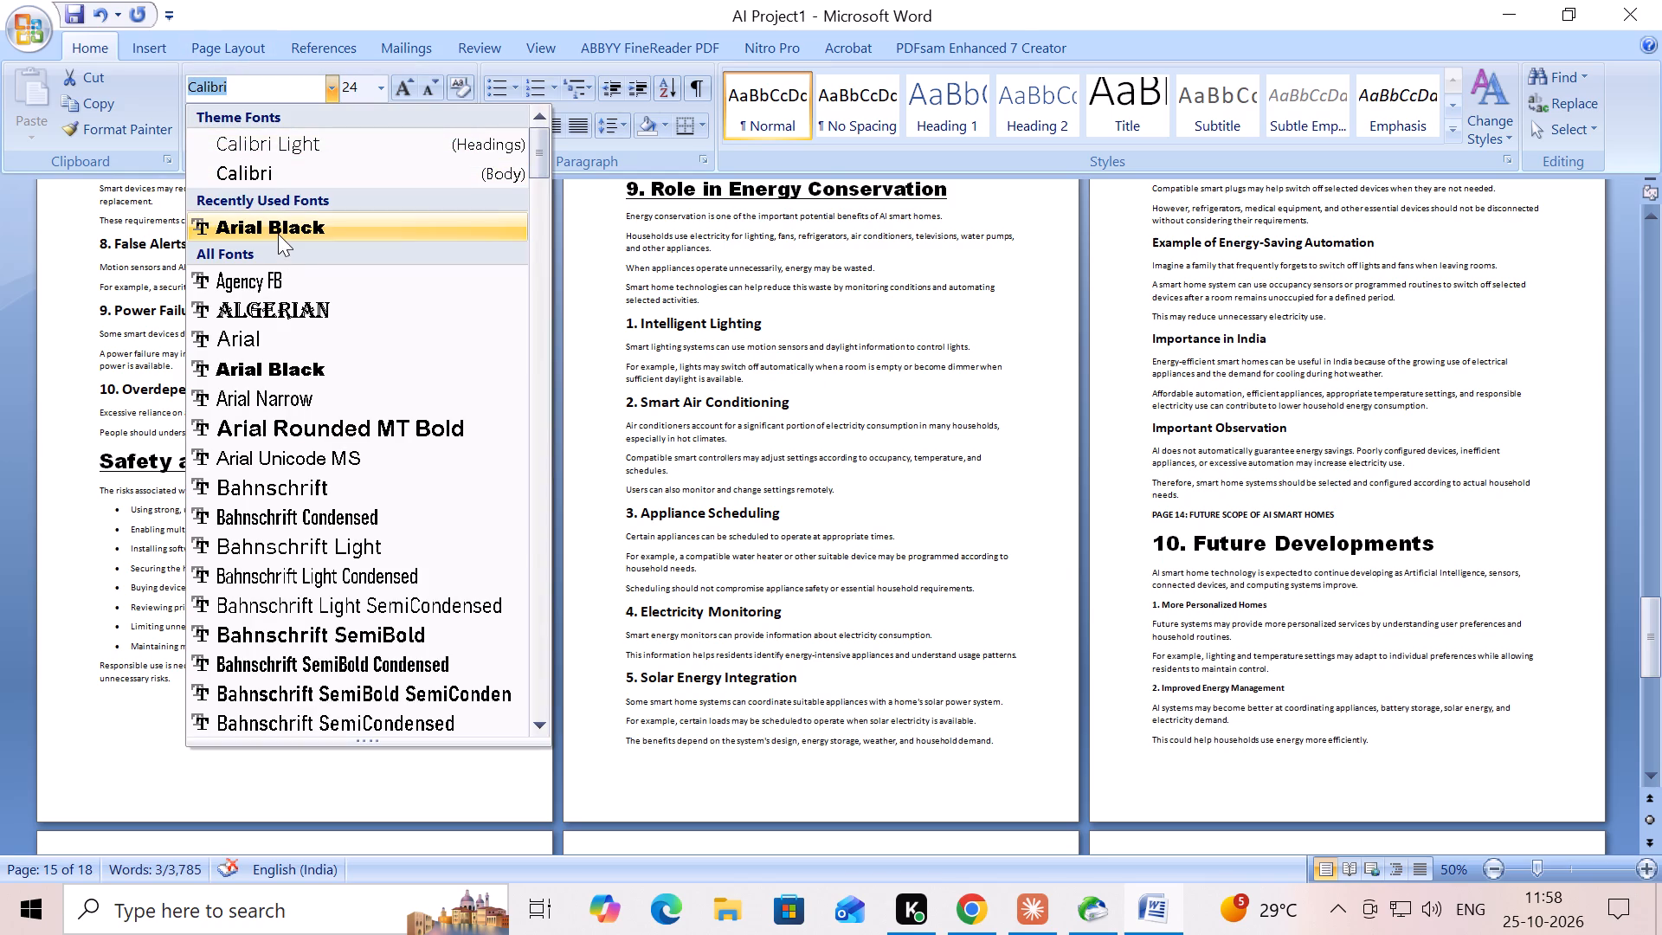
click(278, 234)
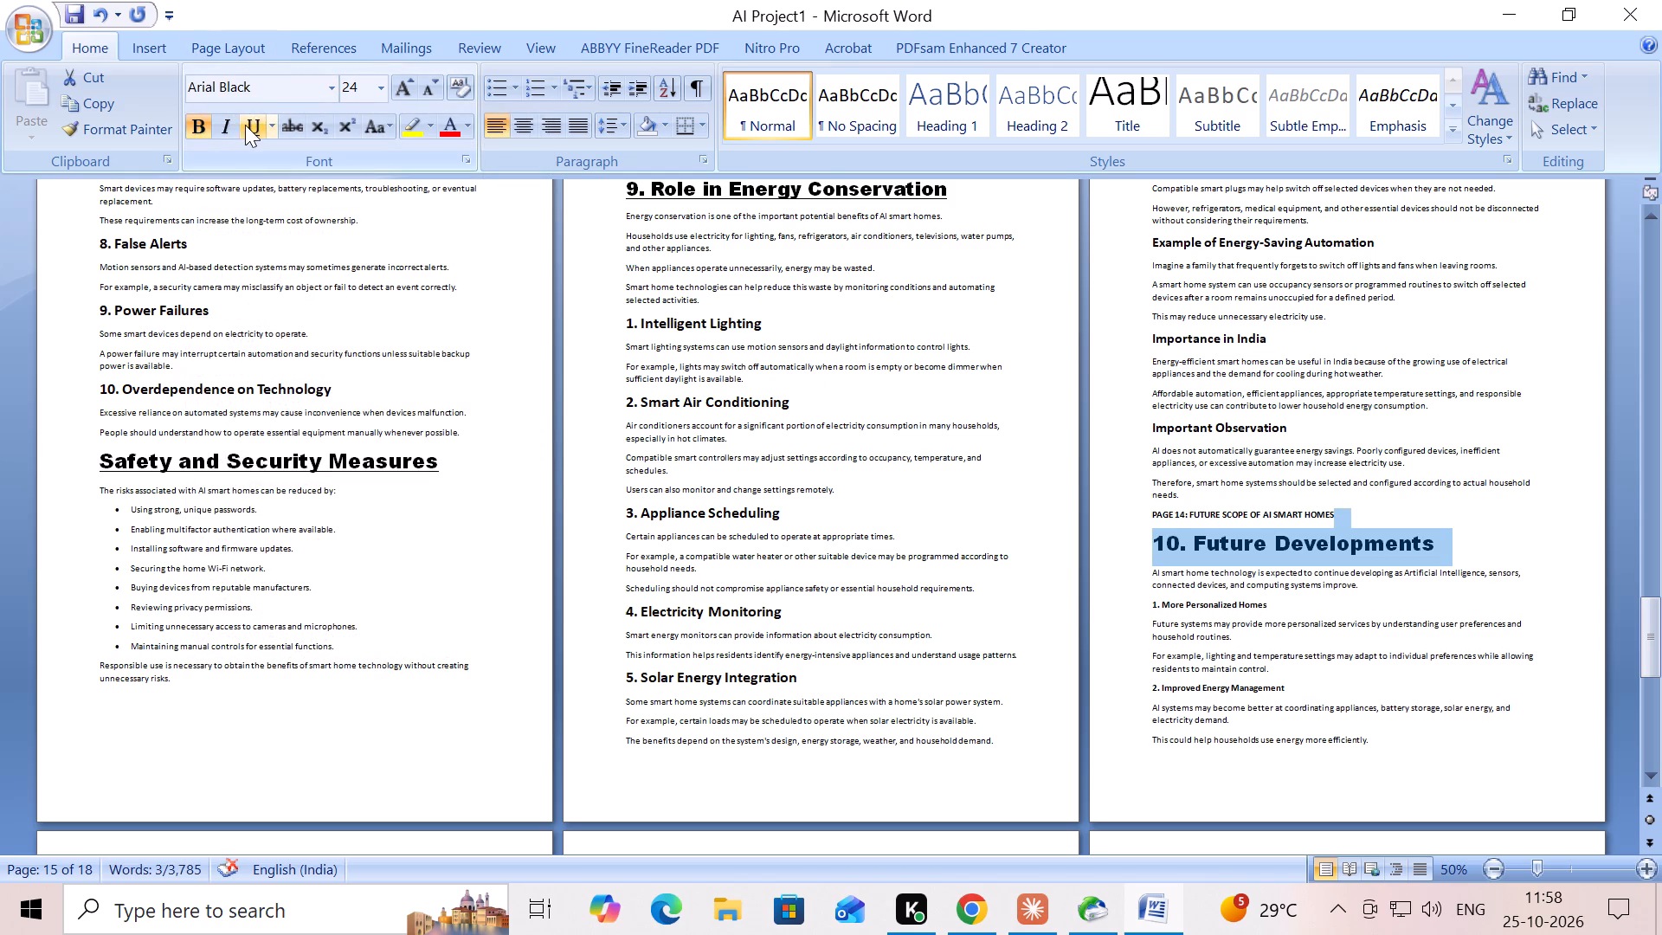
click(245, 125)
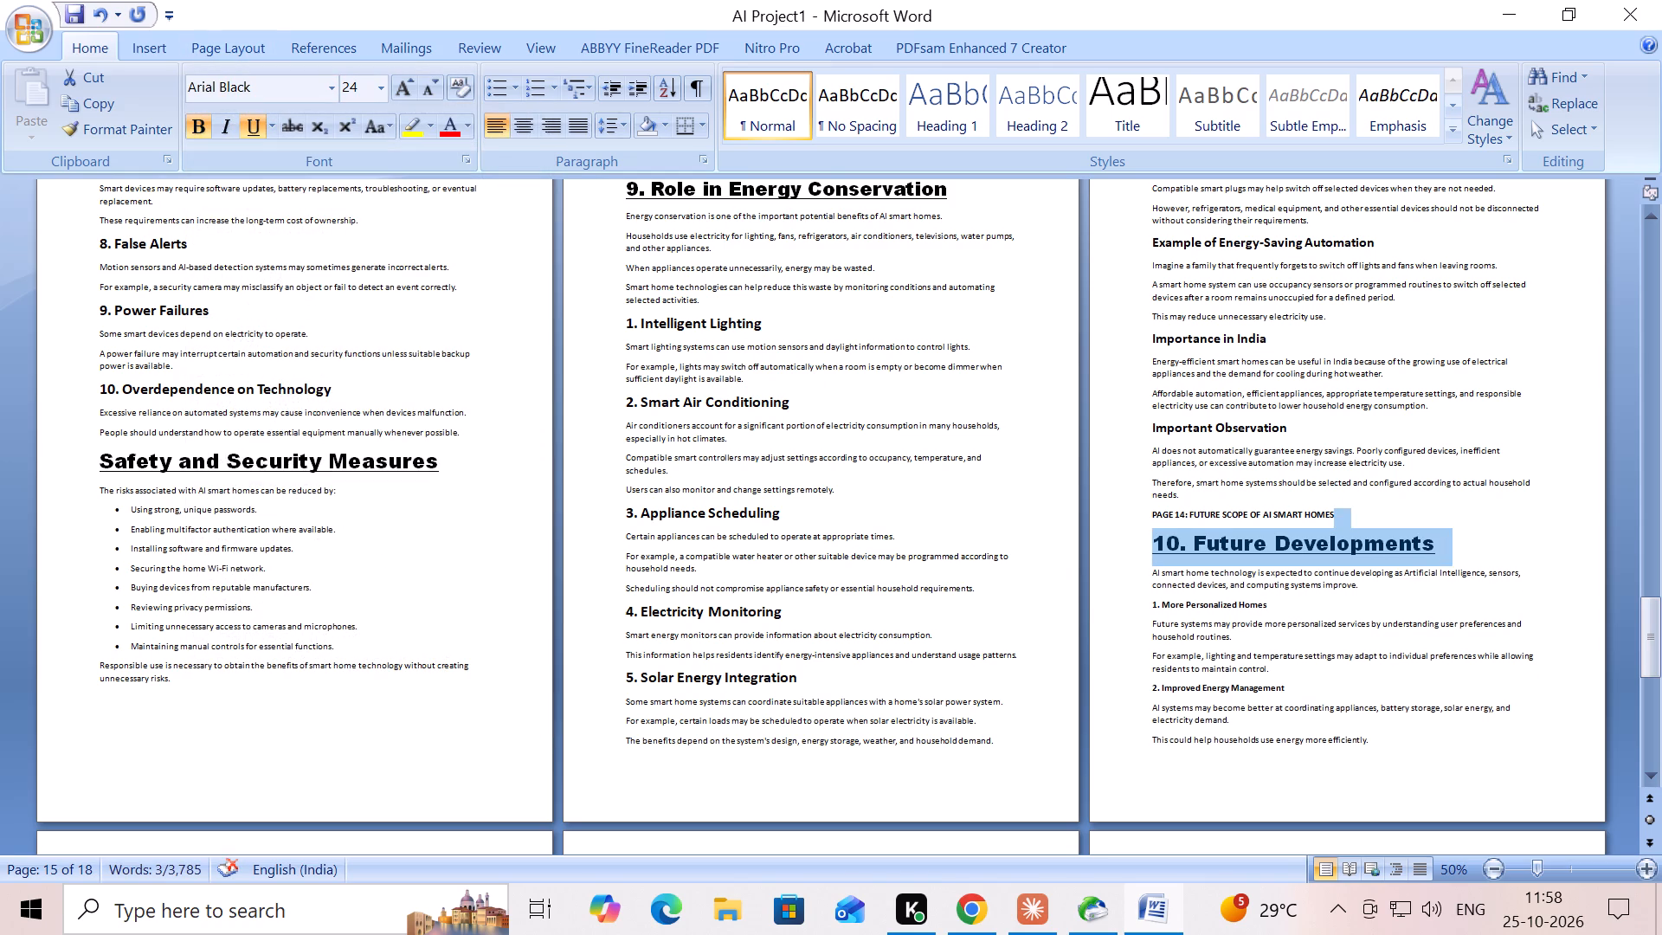
key(Return)
key(BackSpace)
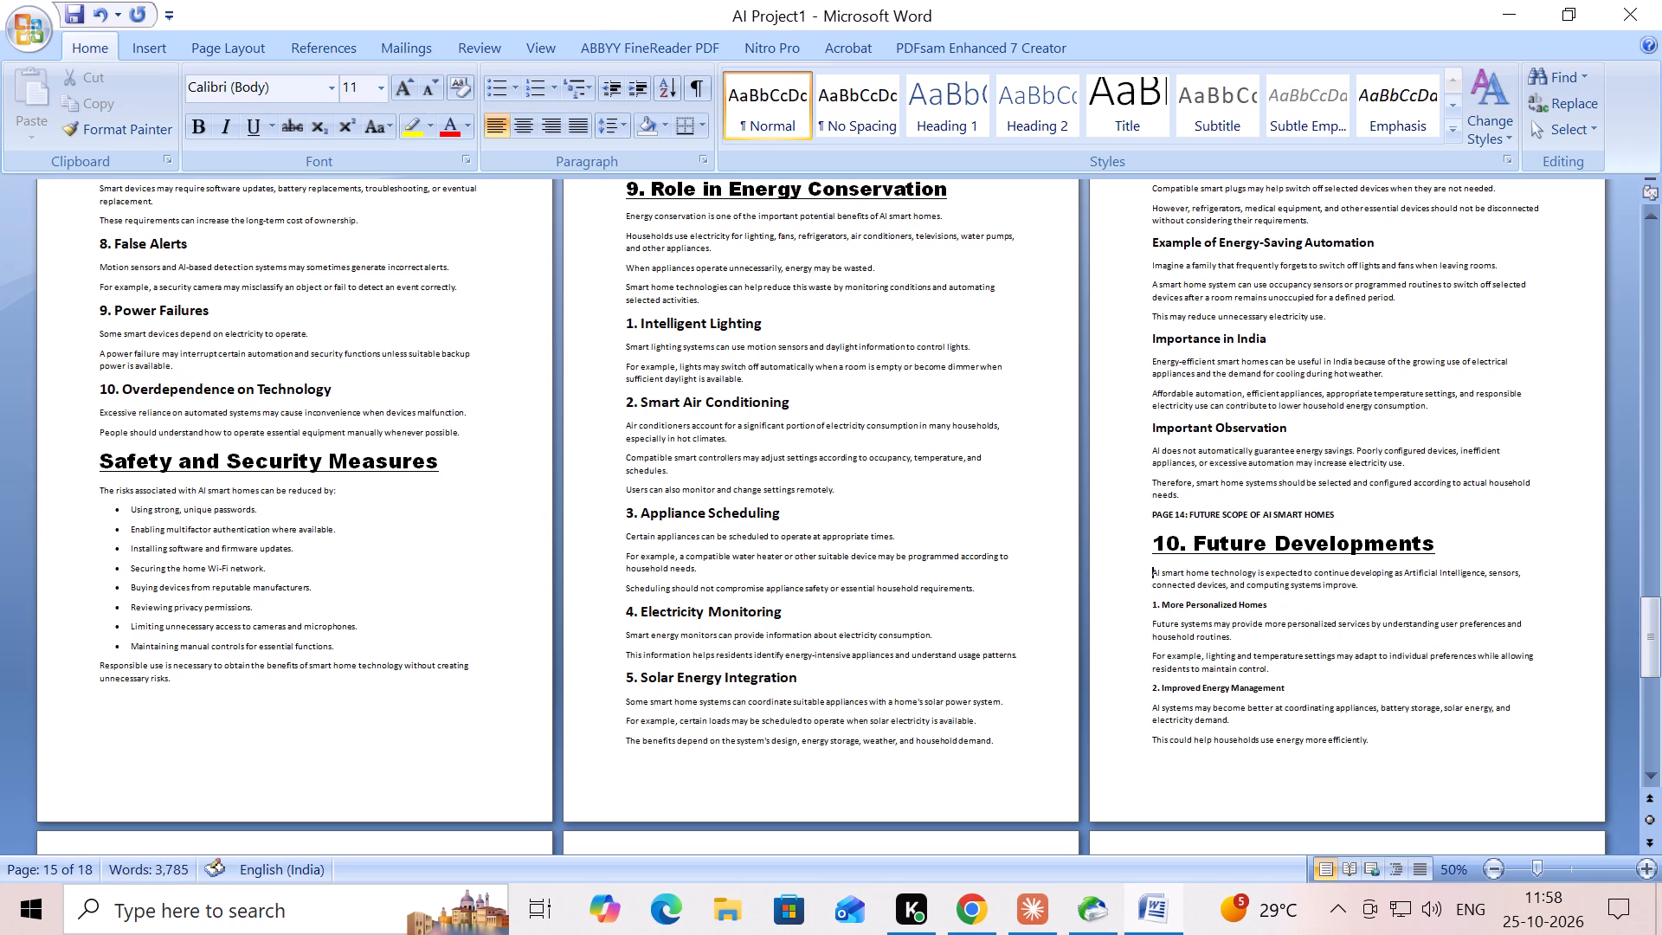
Insert blank lines after the last energy conservation paragraph so "PAGE 14: FUTURE SCOPE OF AI SMART HOMES" starts on a new page.
click(1157, 534)
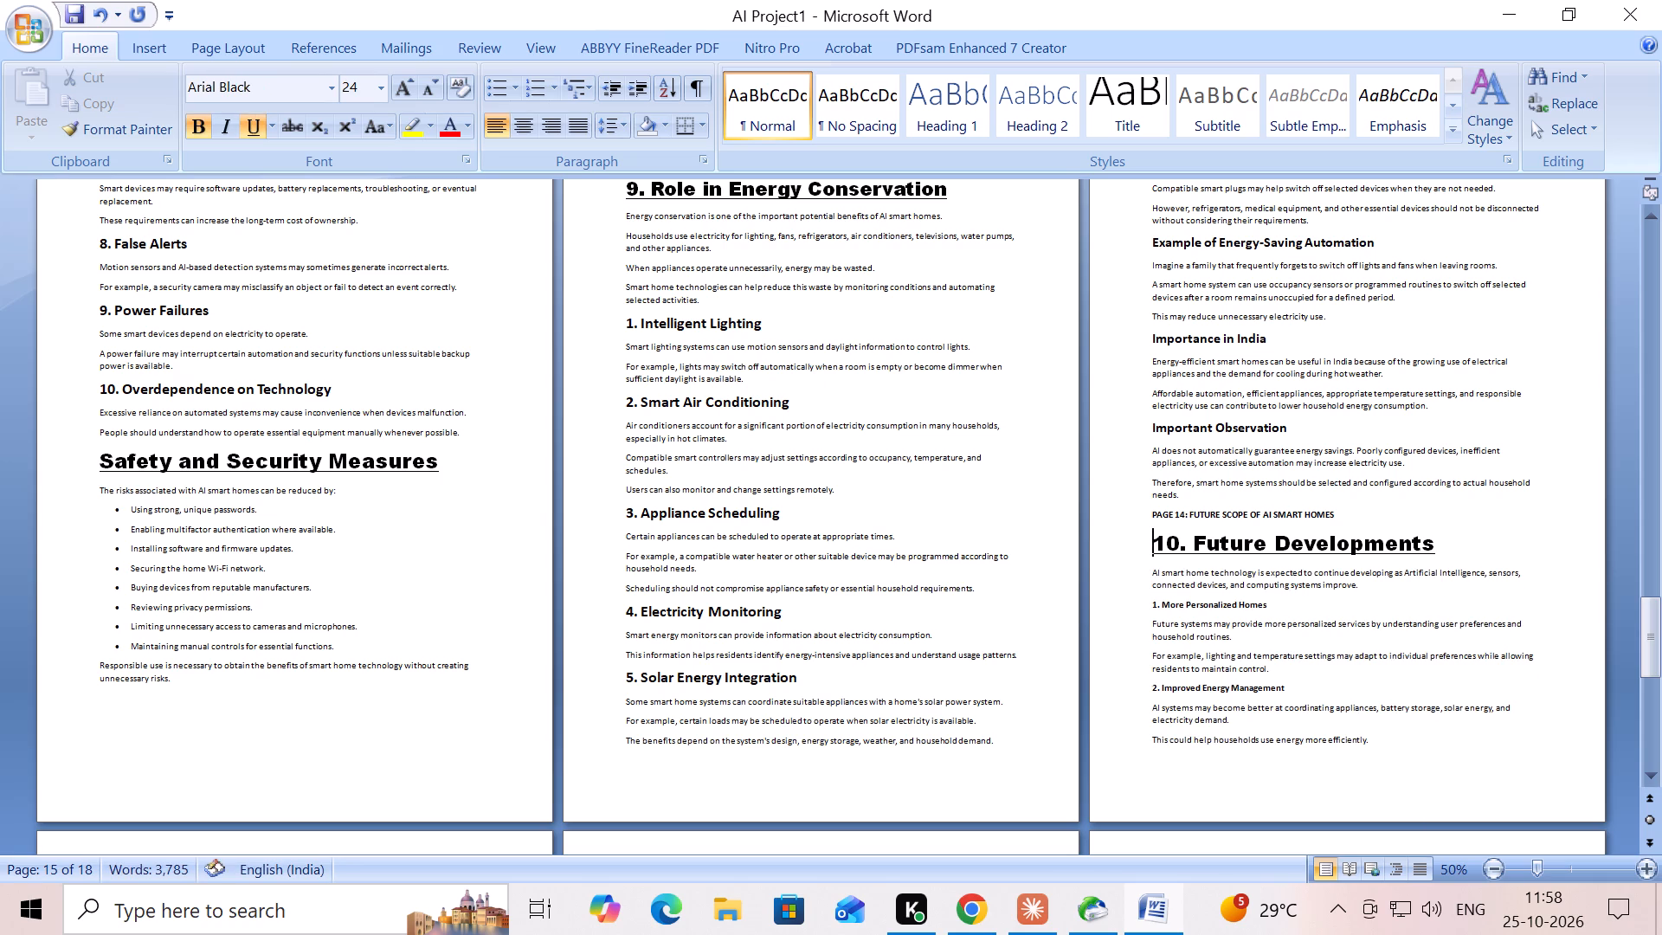
click(1154, 500)
click(1198, 499)
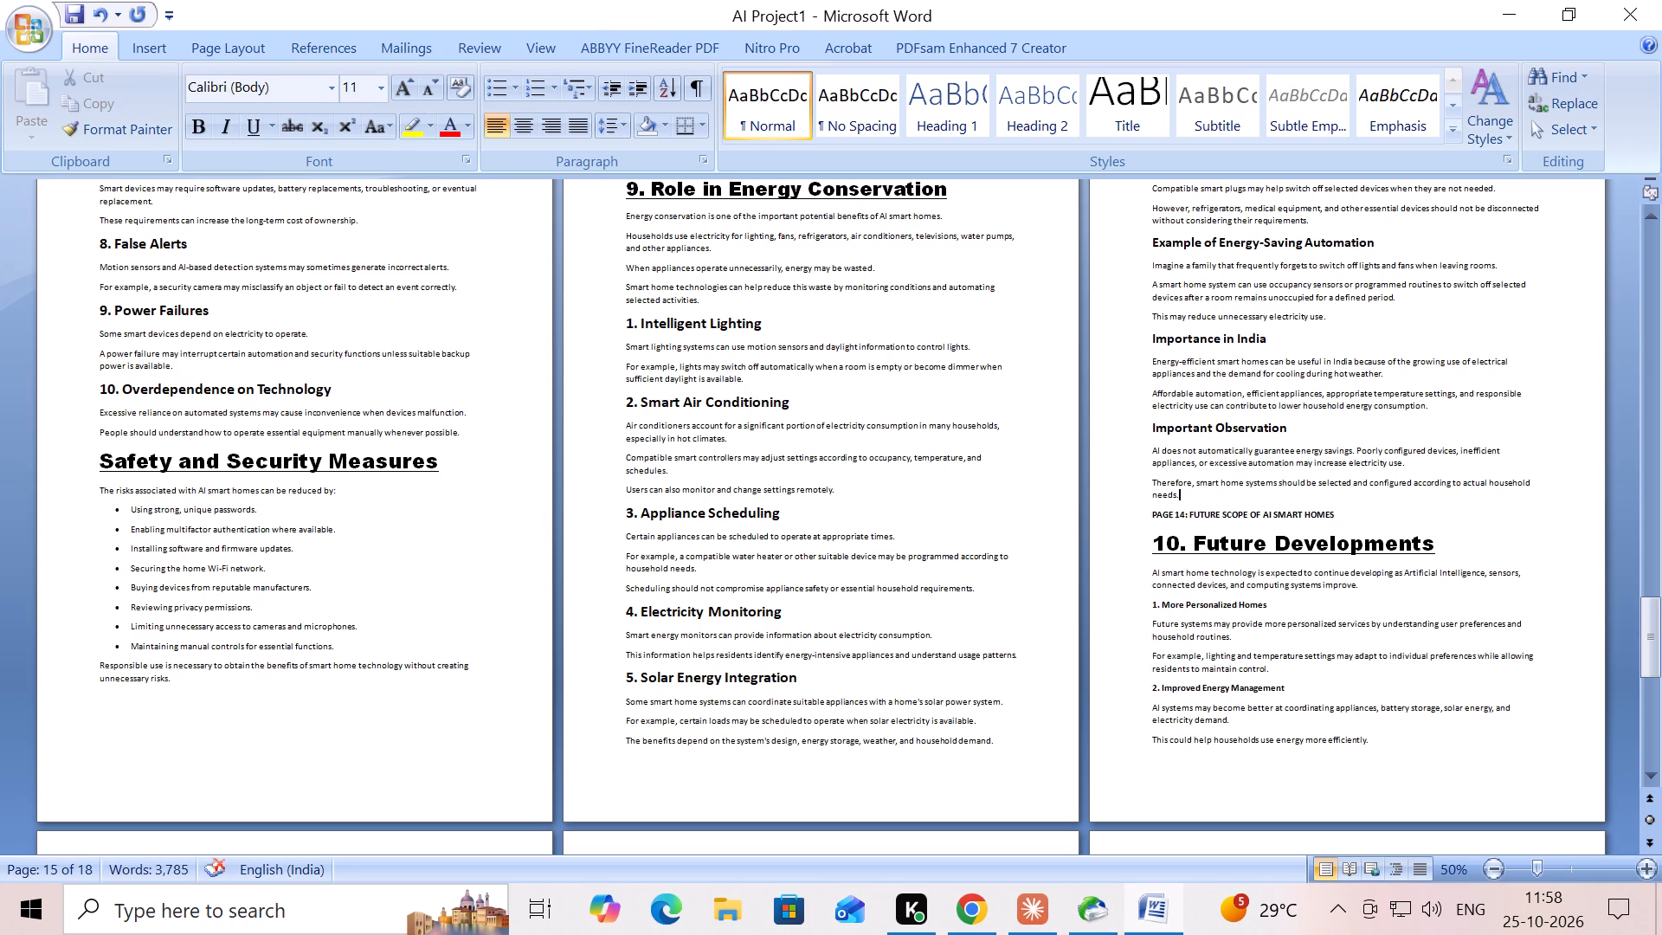
key(Return)
key(Return)
key(Return)
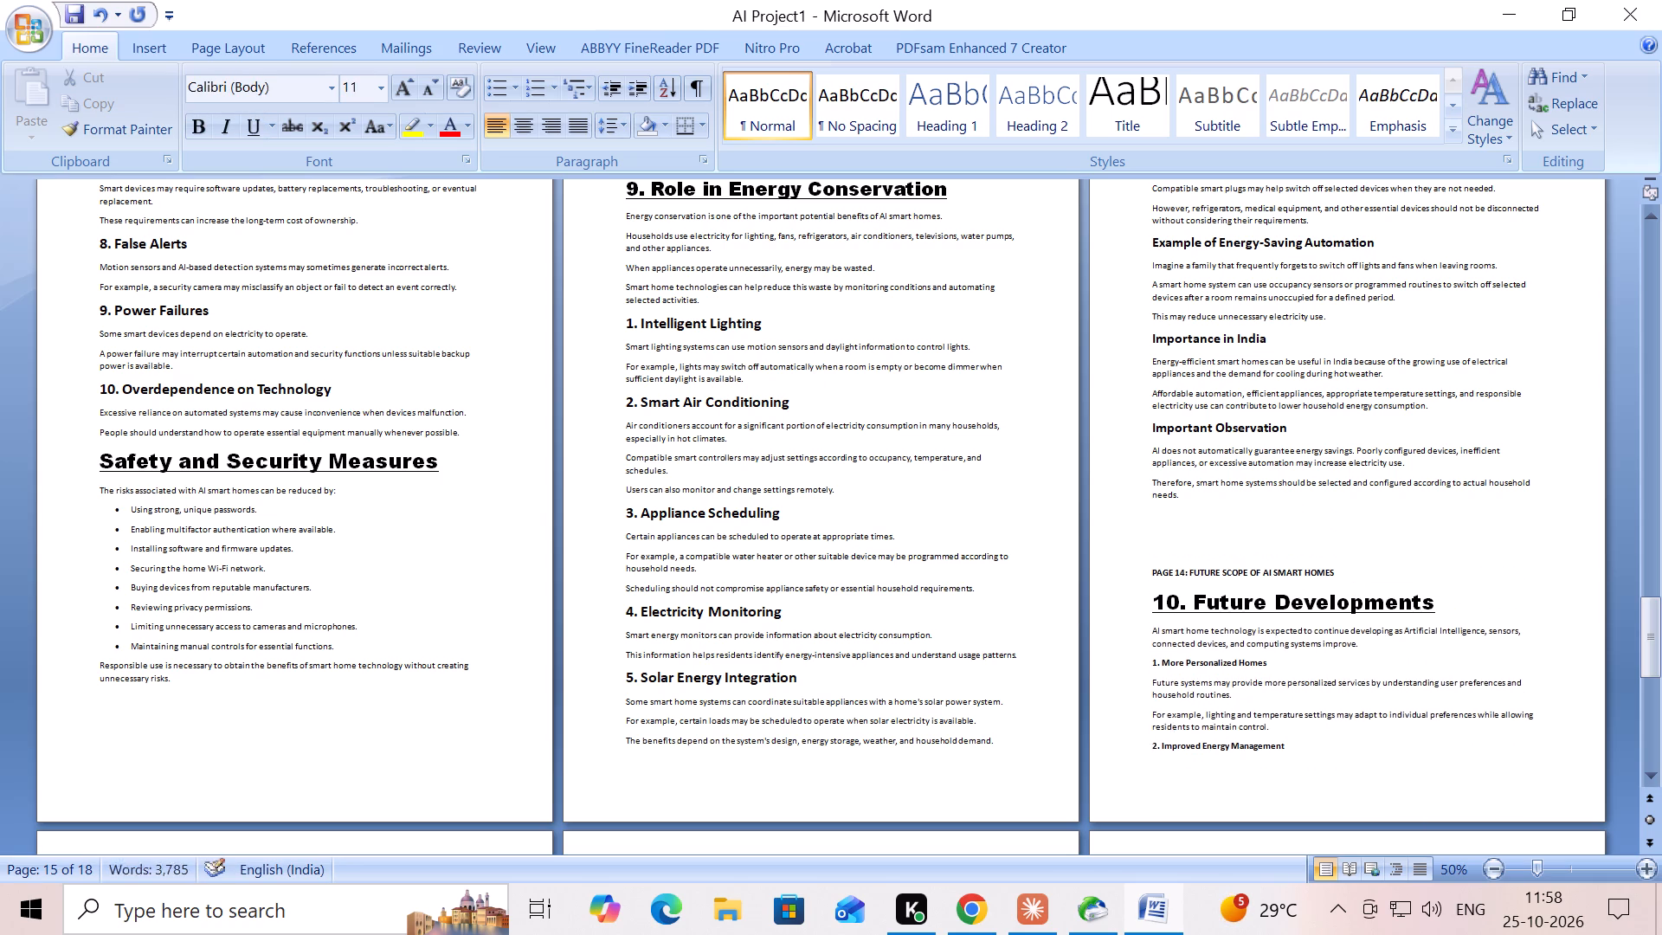
key(Return)
key(Return)
key(Return)
key(Return)
key(Return)
key(Return)
key(Return)
key(Return)
key(Return)
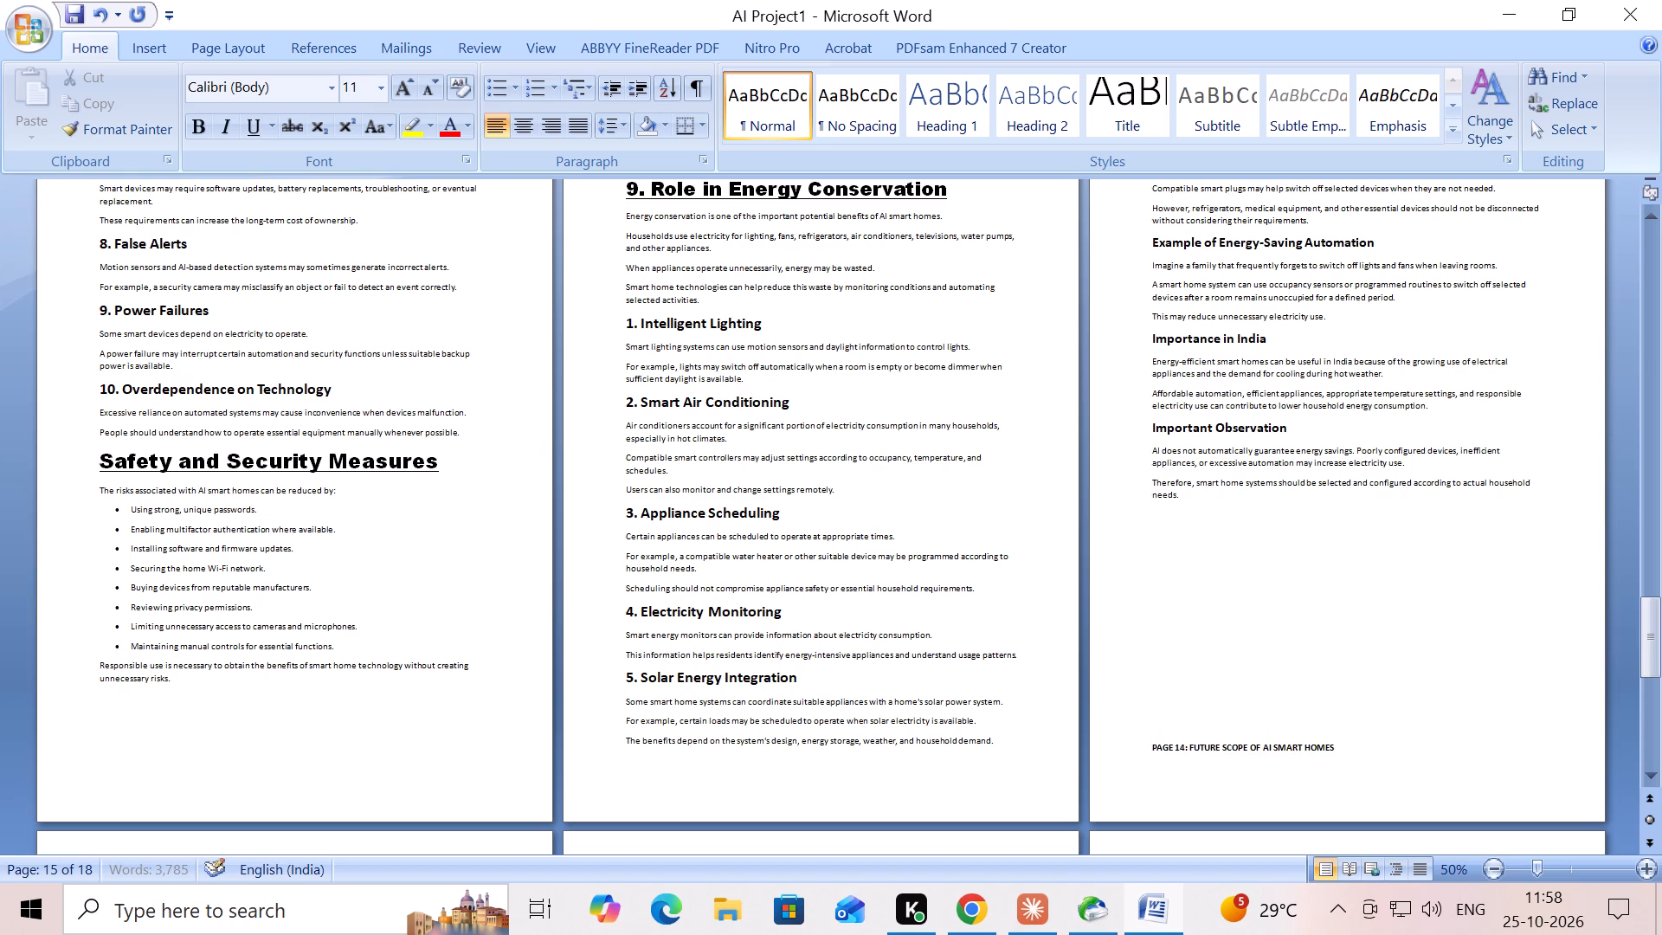
key(Return)
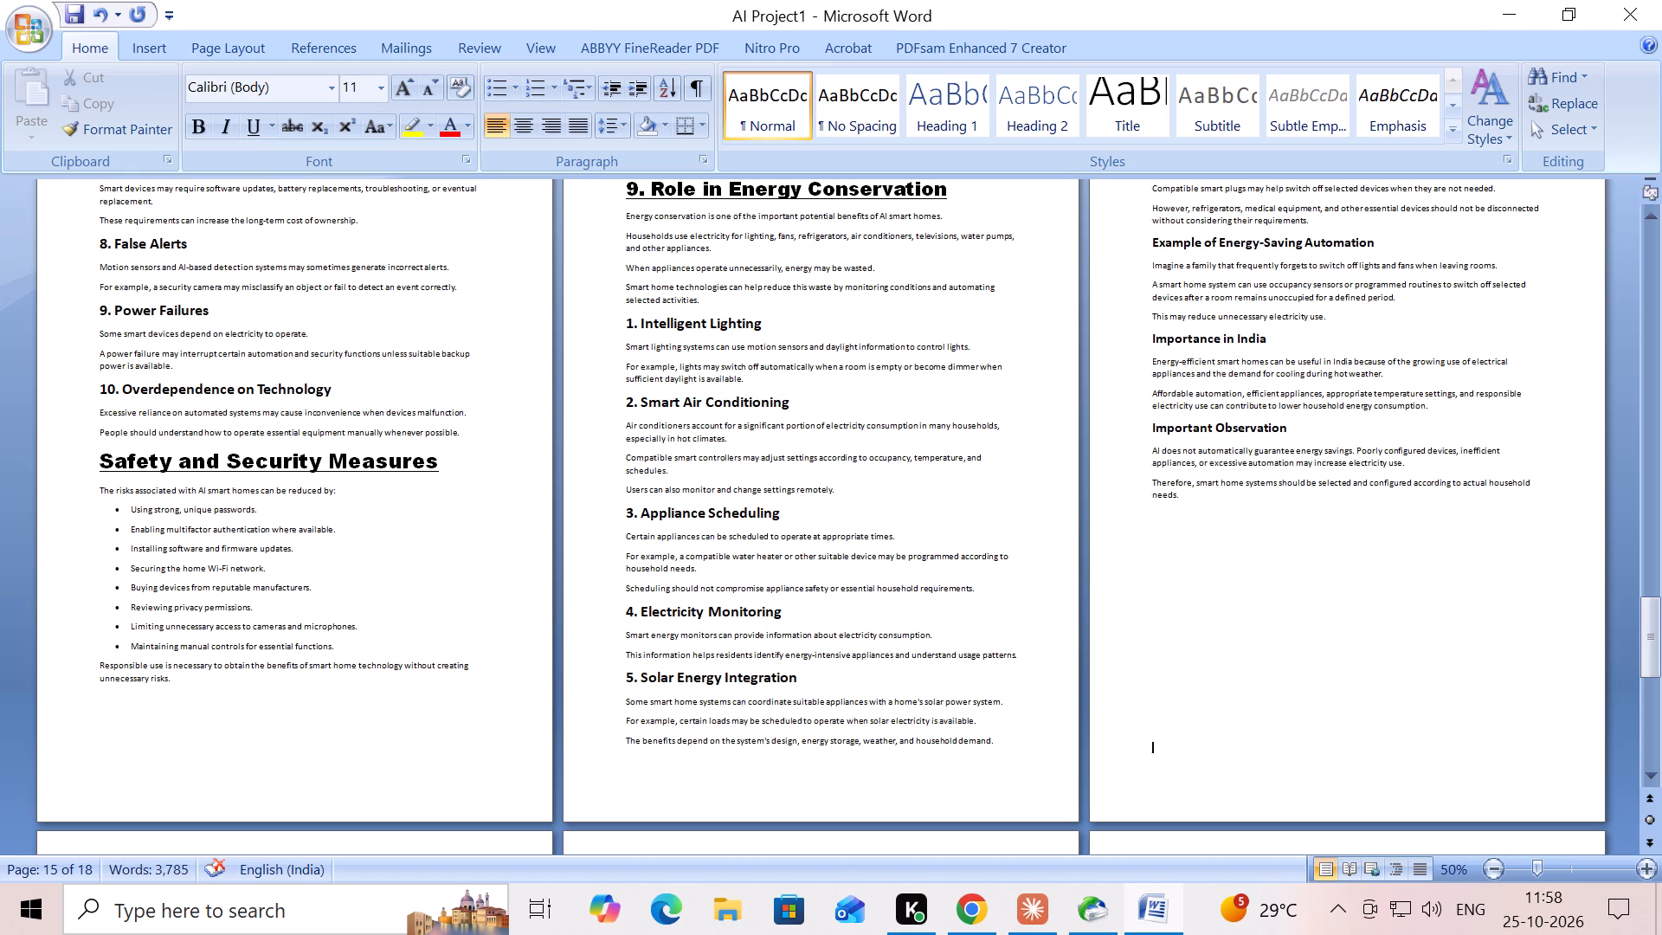
scroll(1187, 621, down, 15)
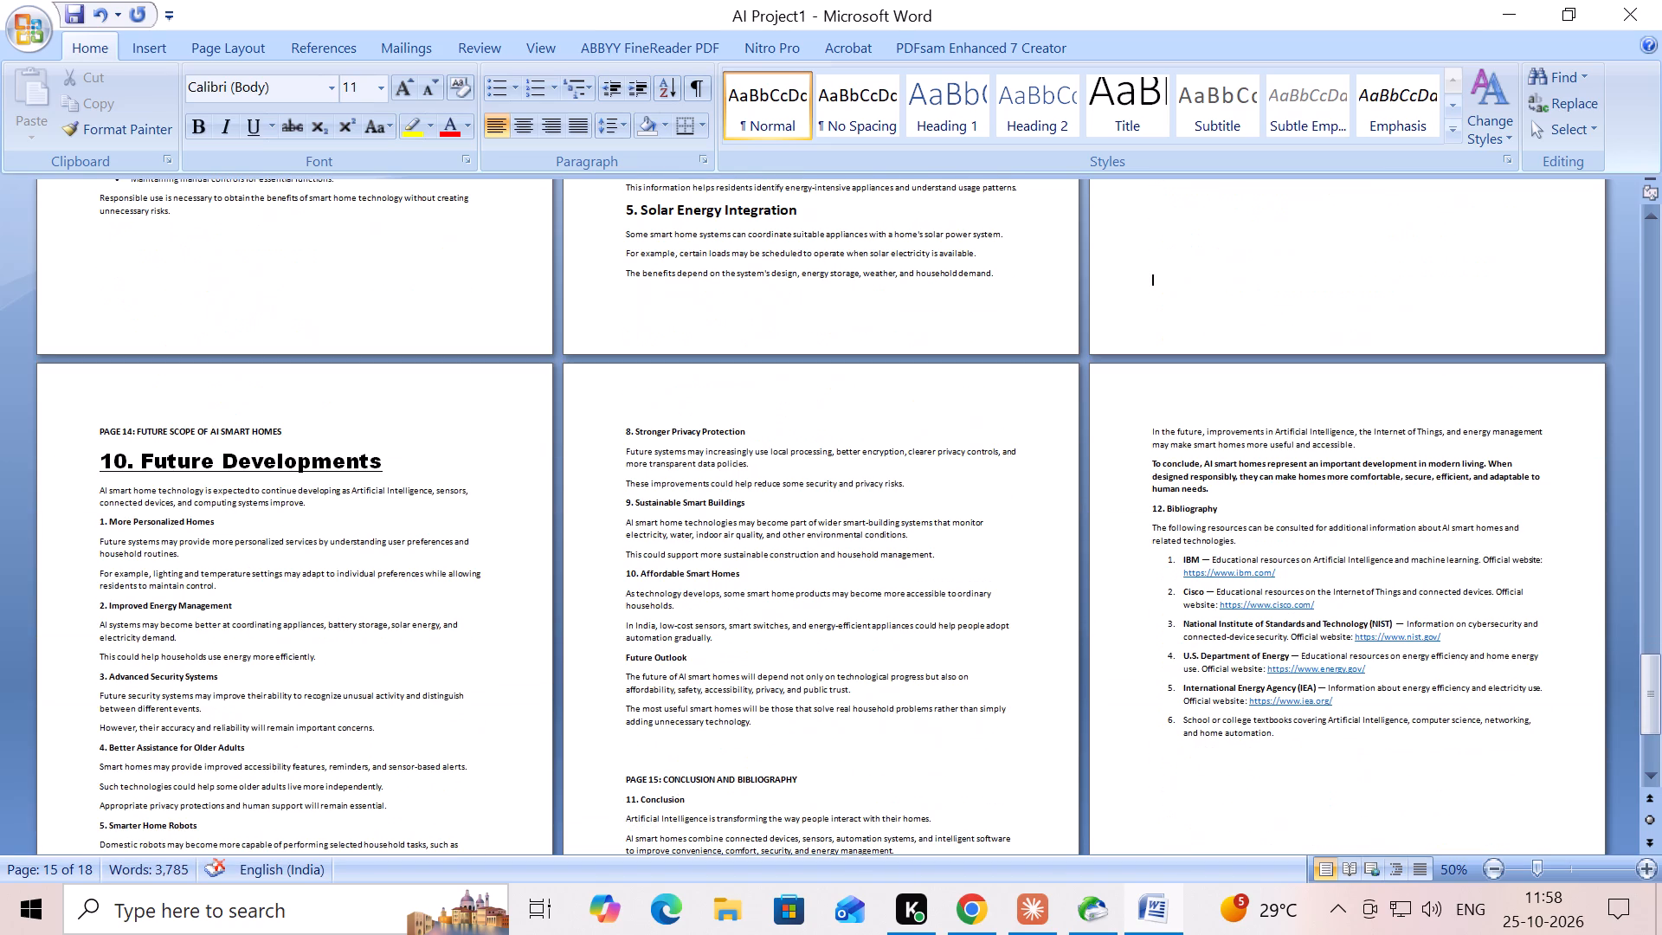
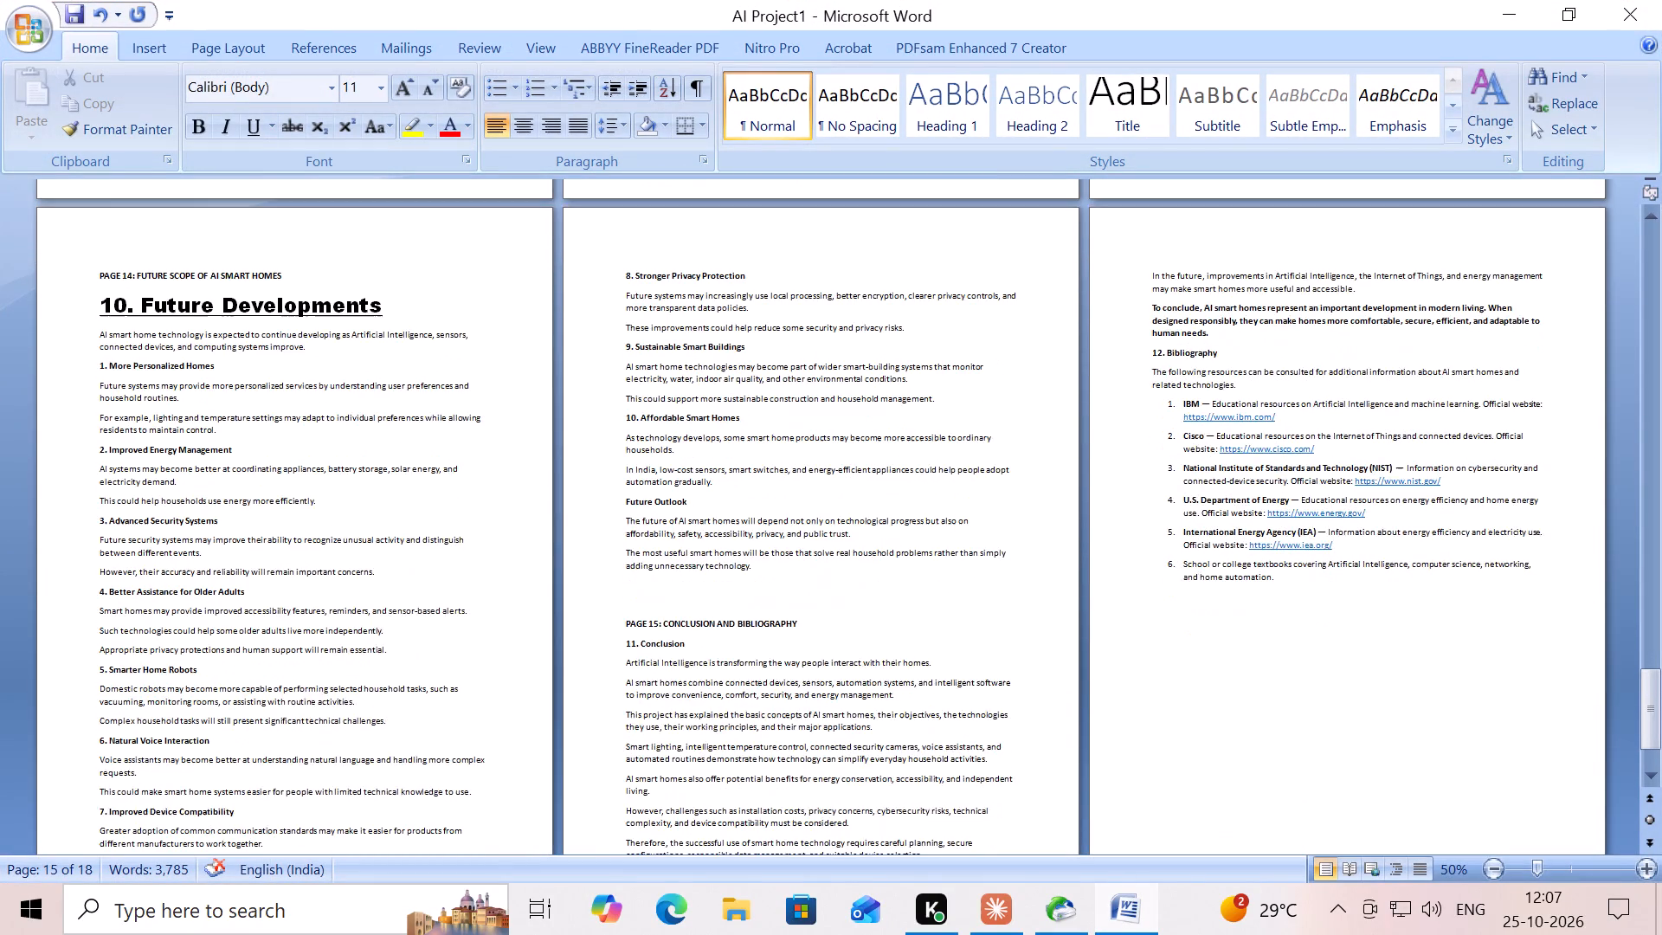
Set the "1. More Personalized Homes" subheading under Future Developments to font size 18.
scroll(699, 541, down, 2)
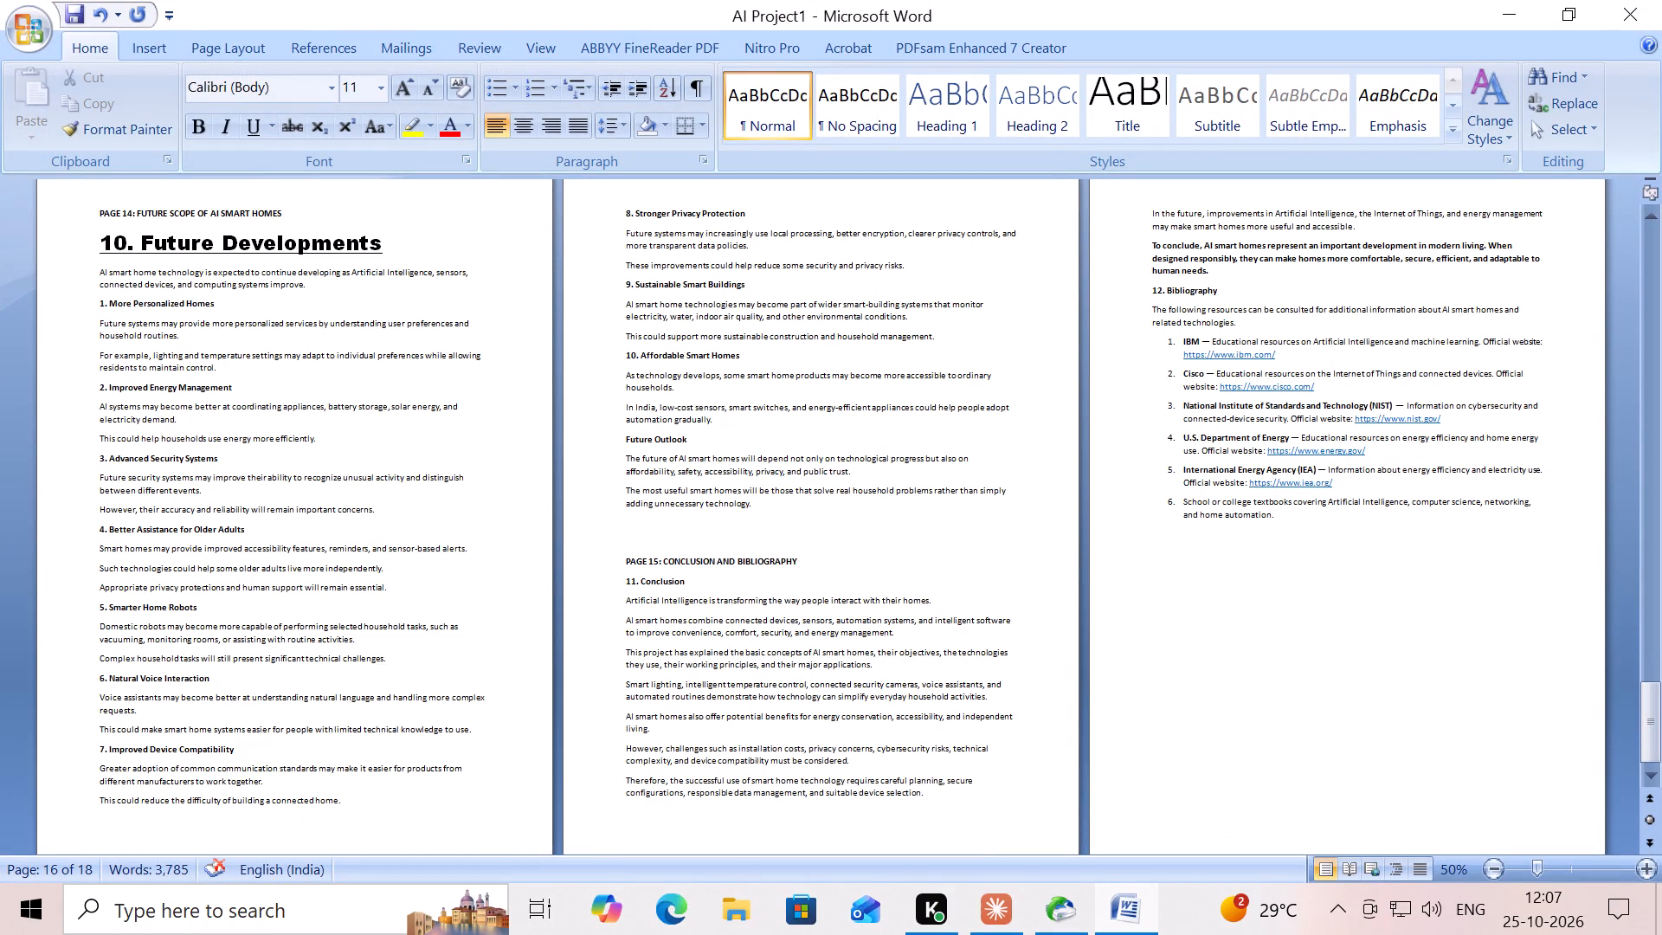
drag(231, 298, 68, 305)
click(379, 87)
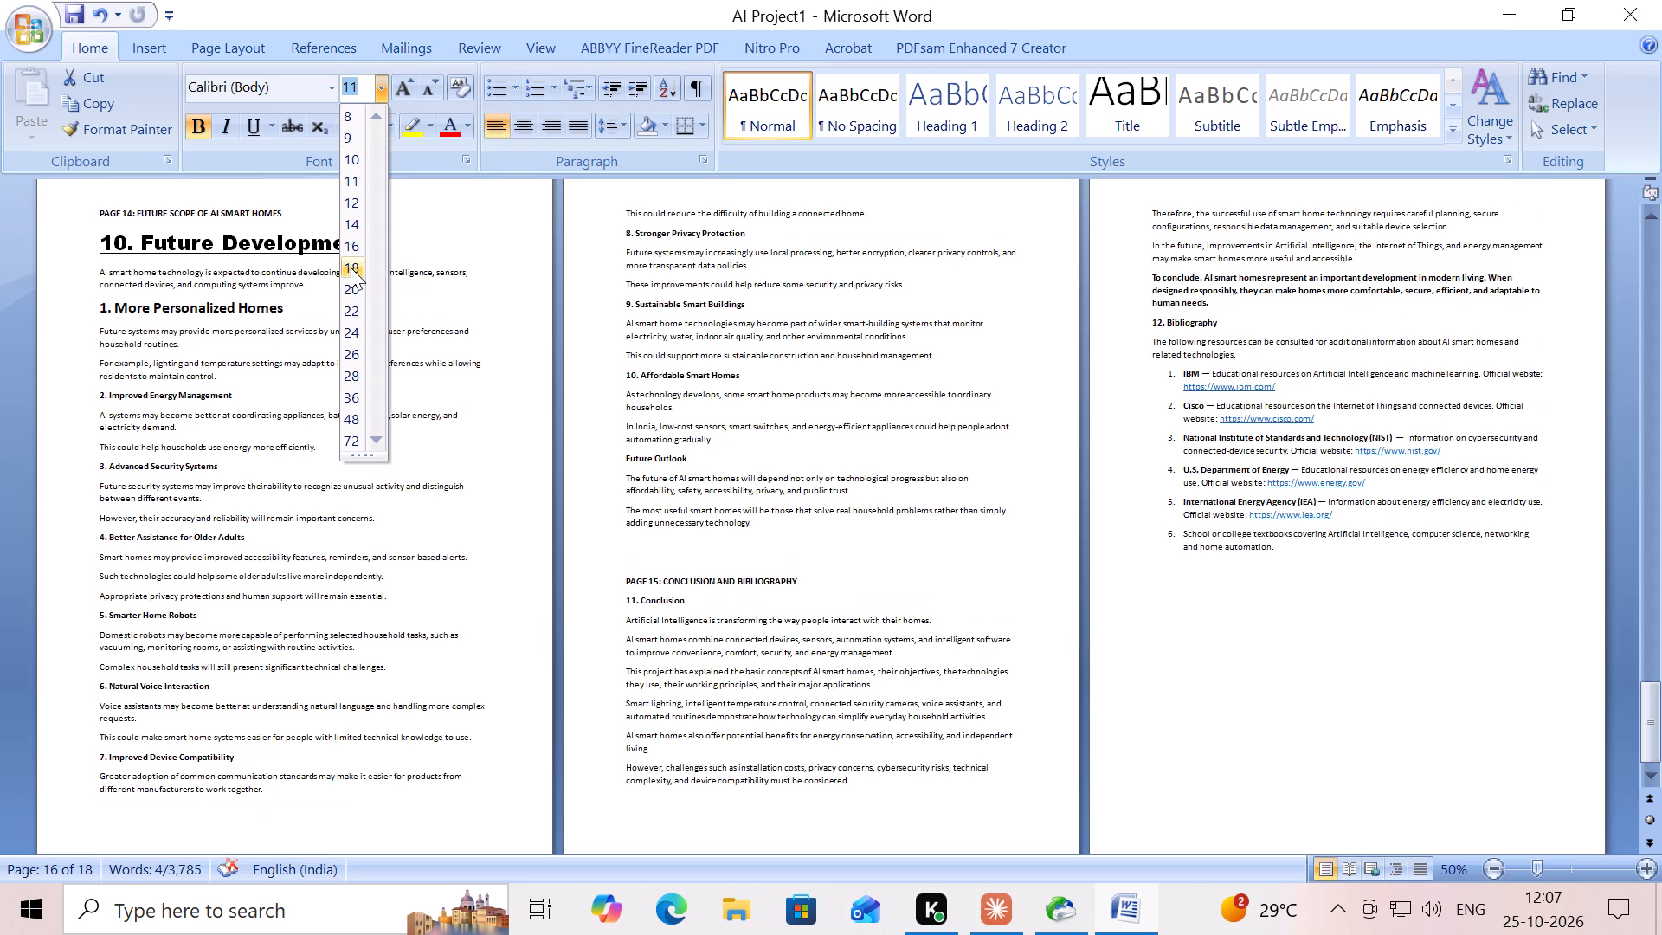
click(351, 268)
Set the "2. Improved Energy Management" subheading under Future Developments to font size 18.
drag(285, 381, 129, 410)
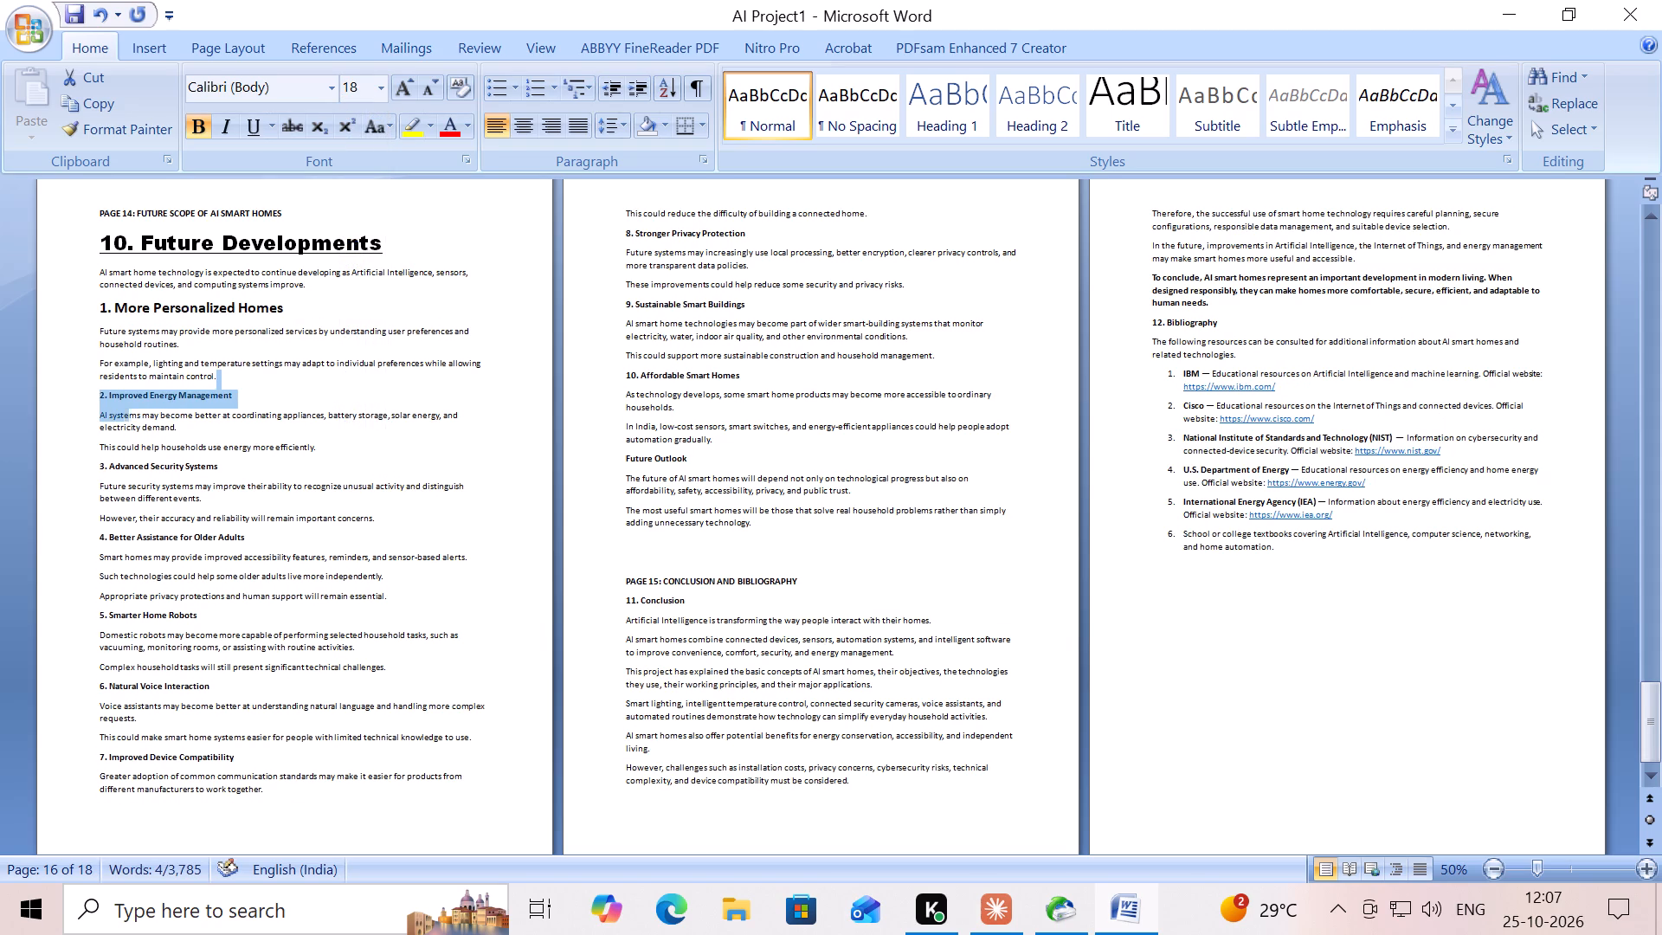
drag(129, 410, 236, 394)
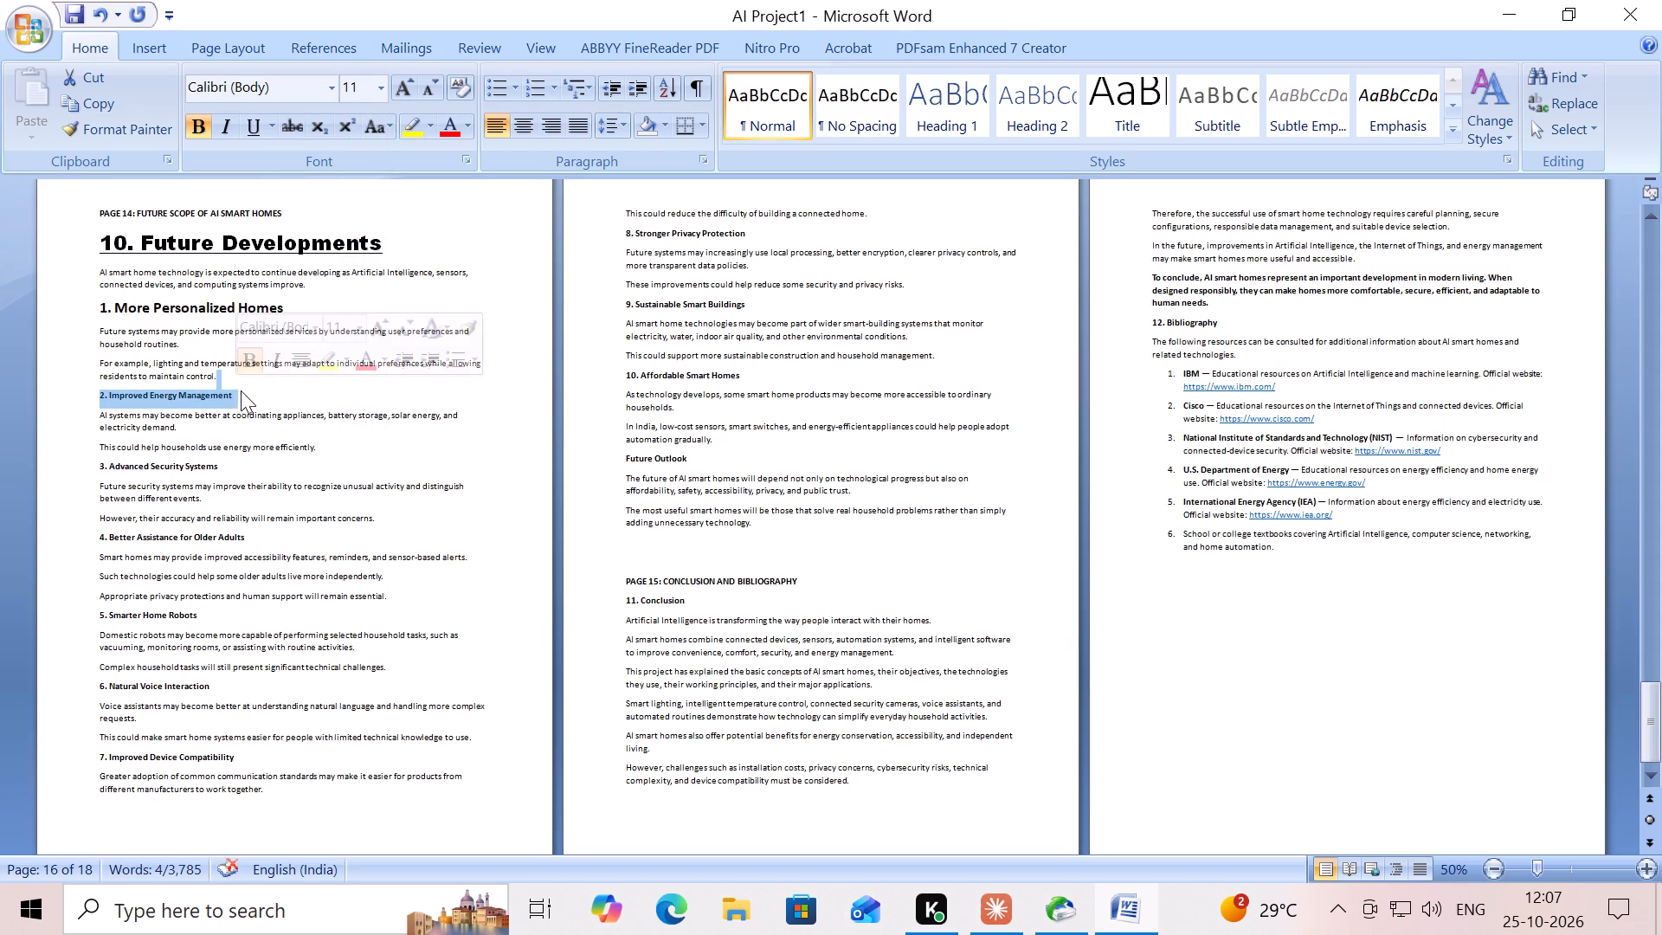
click(248, 387)
click(240, 393)
drag(240, 393, 216, 394)
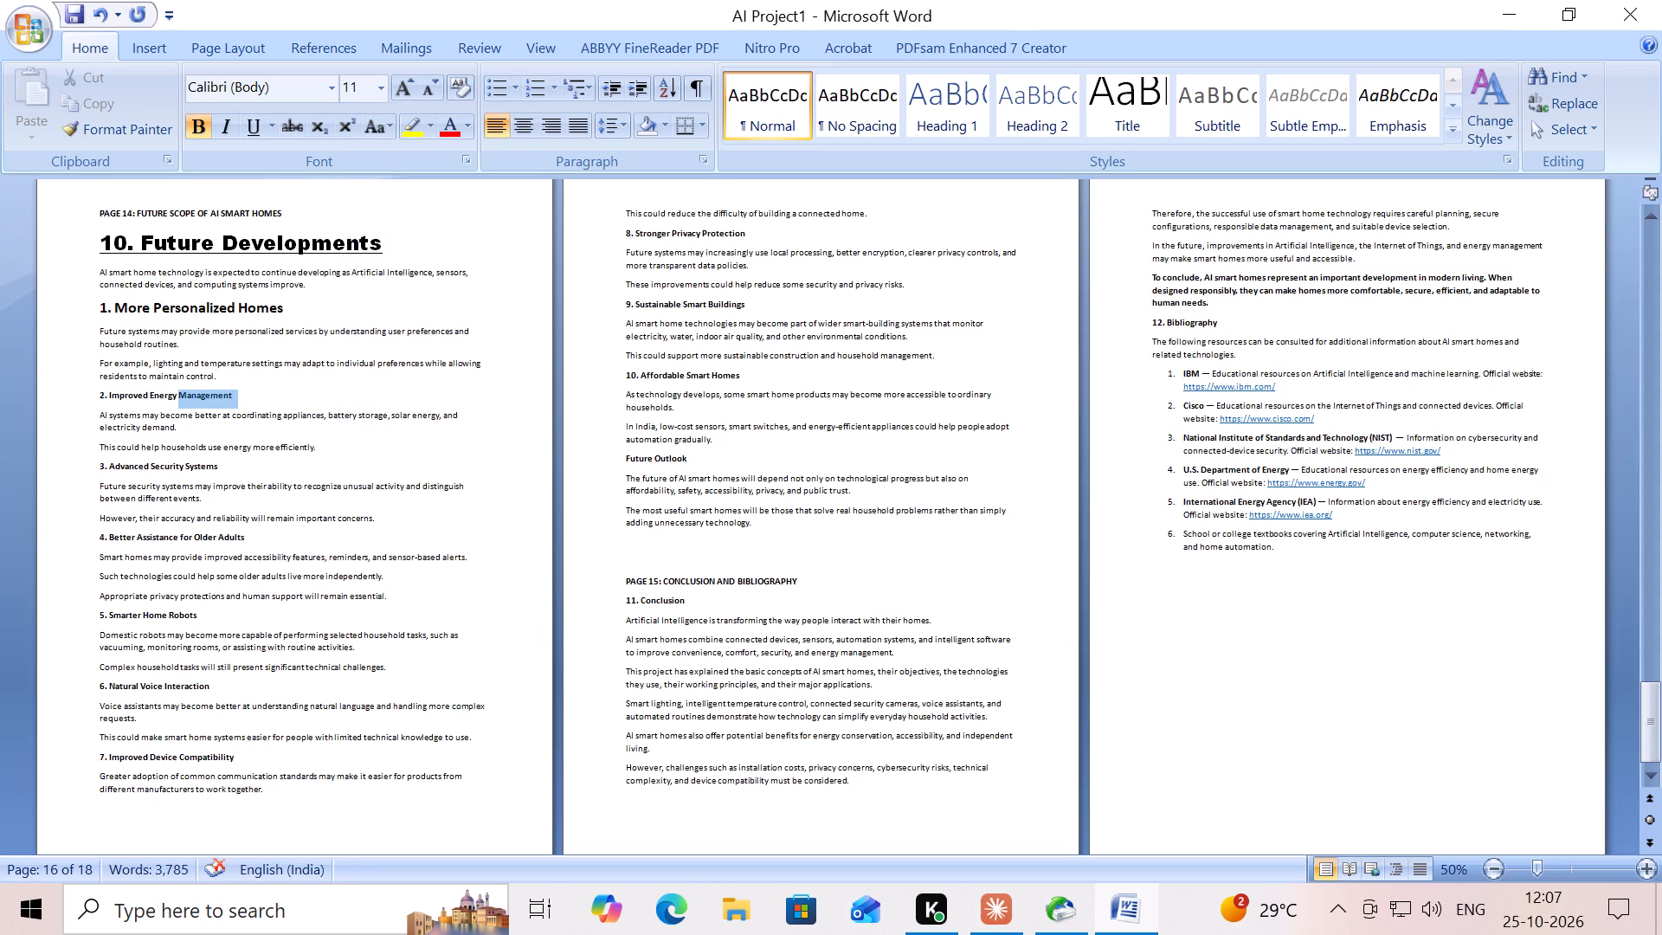
drag(216, 394, 88, 401)
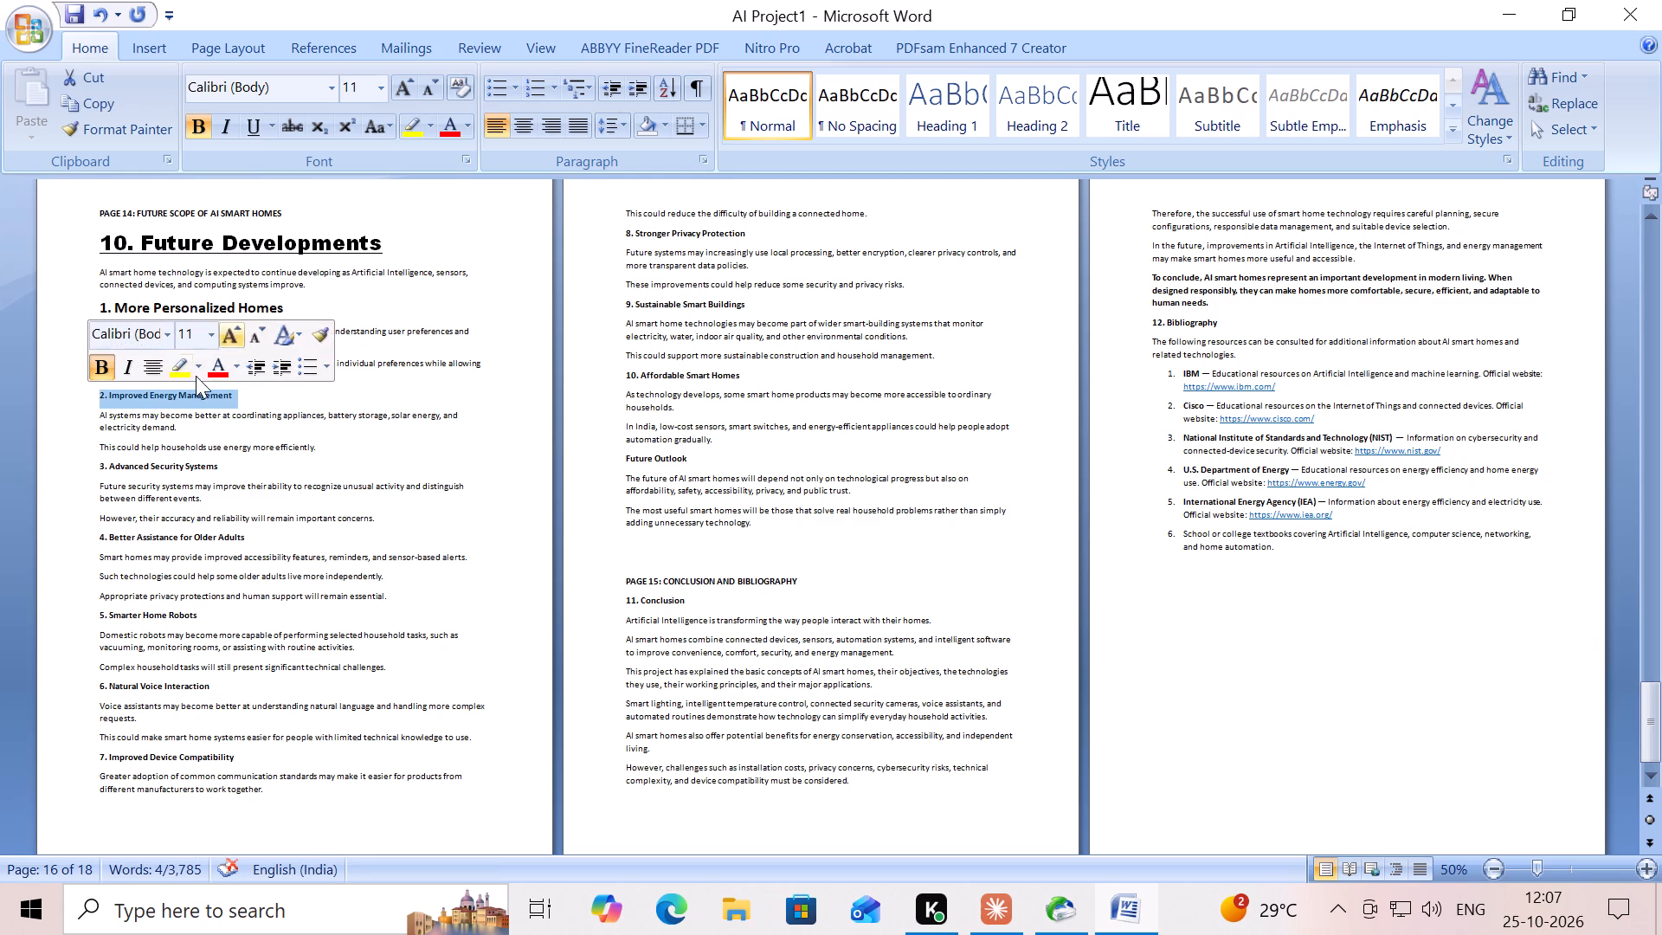
click(210, 332)
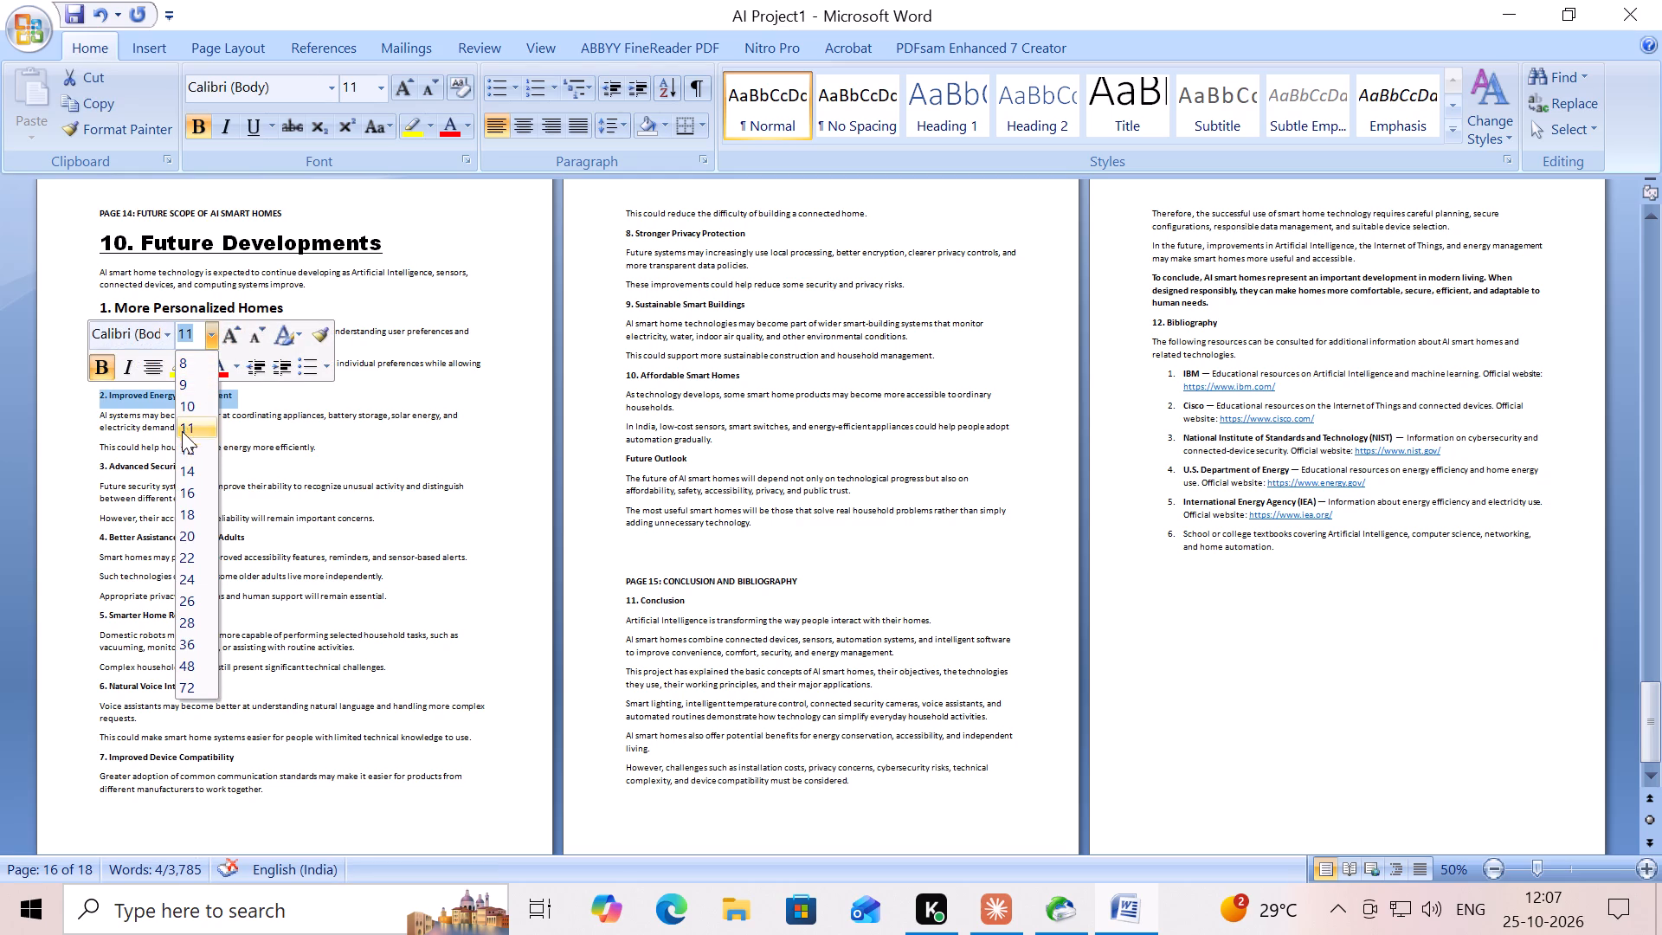
click(185, 513)
click(320, 392)
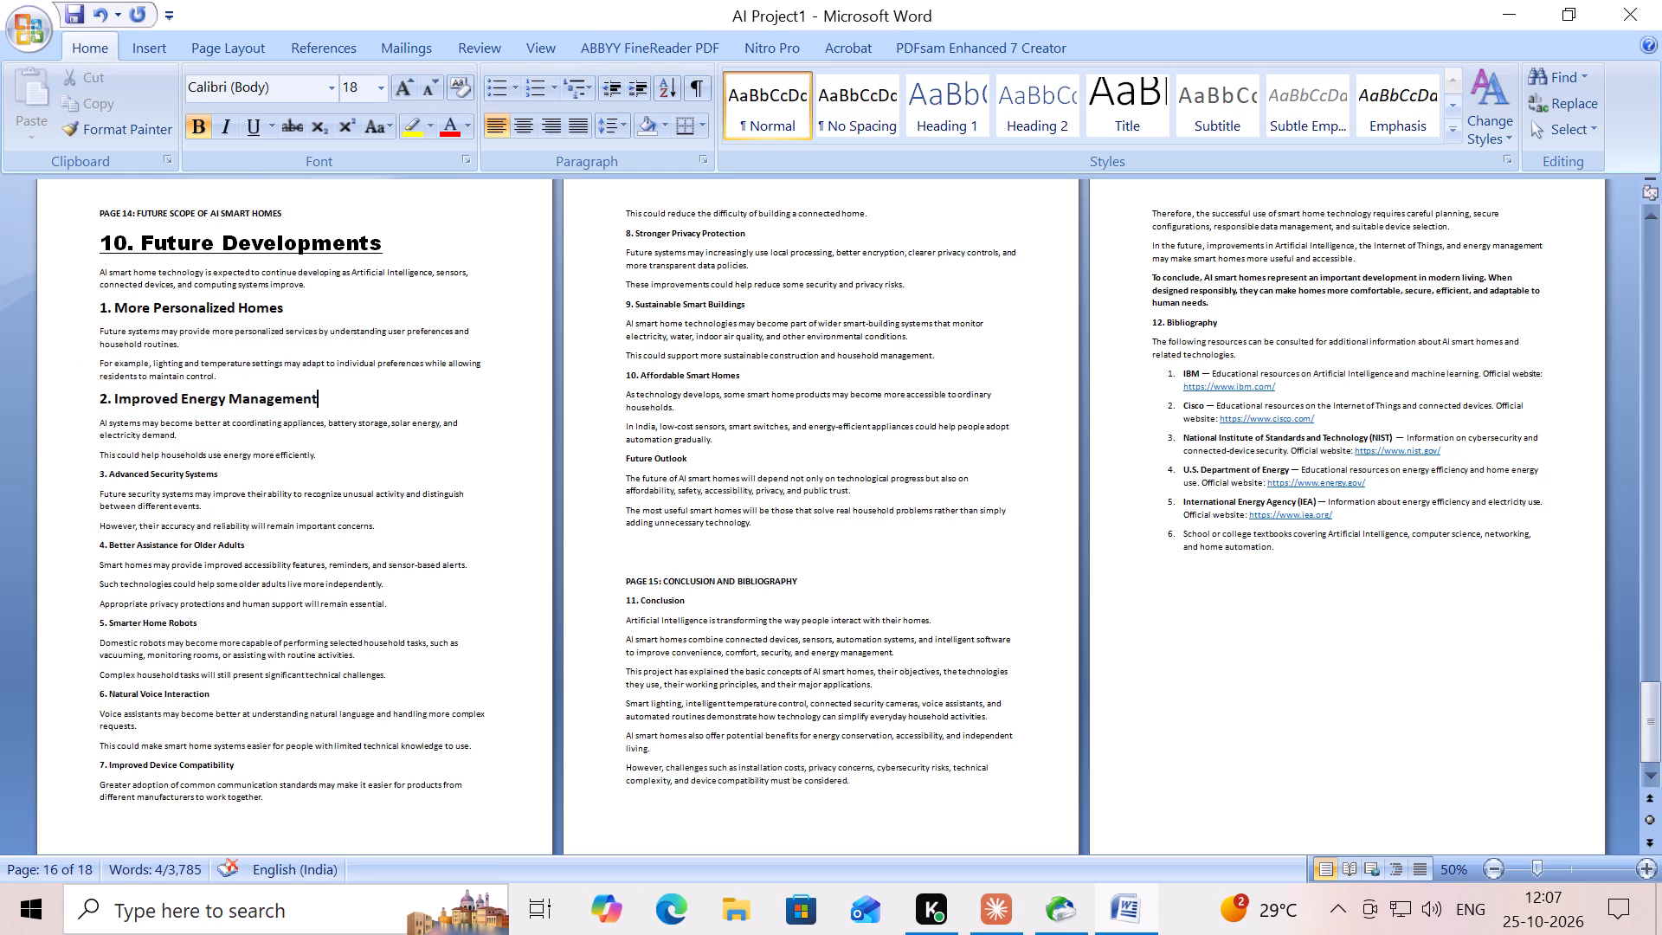
Set the "3. Advanced Security Systems" subheading under Future Developments to font size 18.
drag(244, 476, 102, 474)
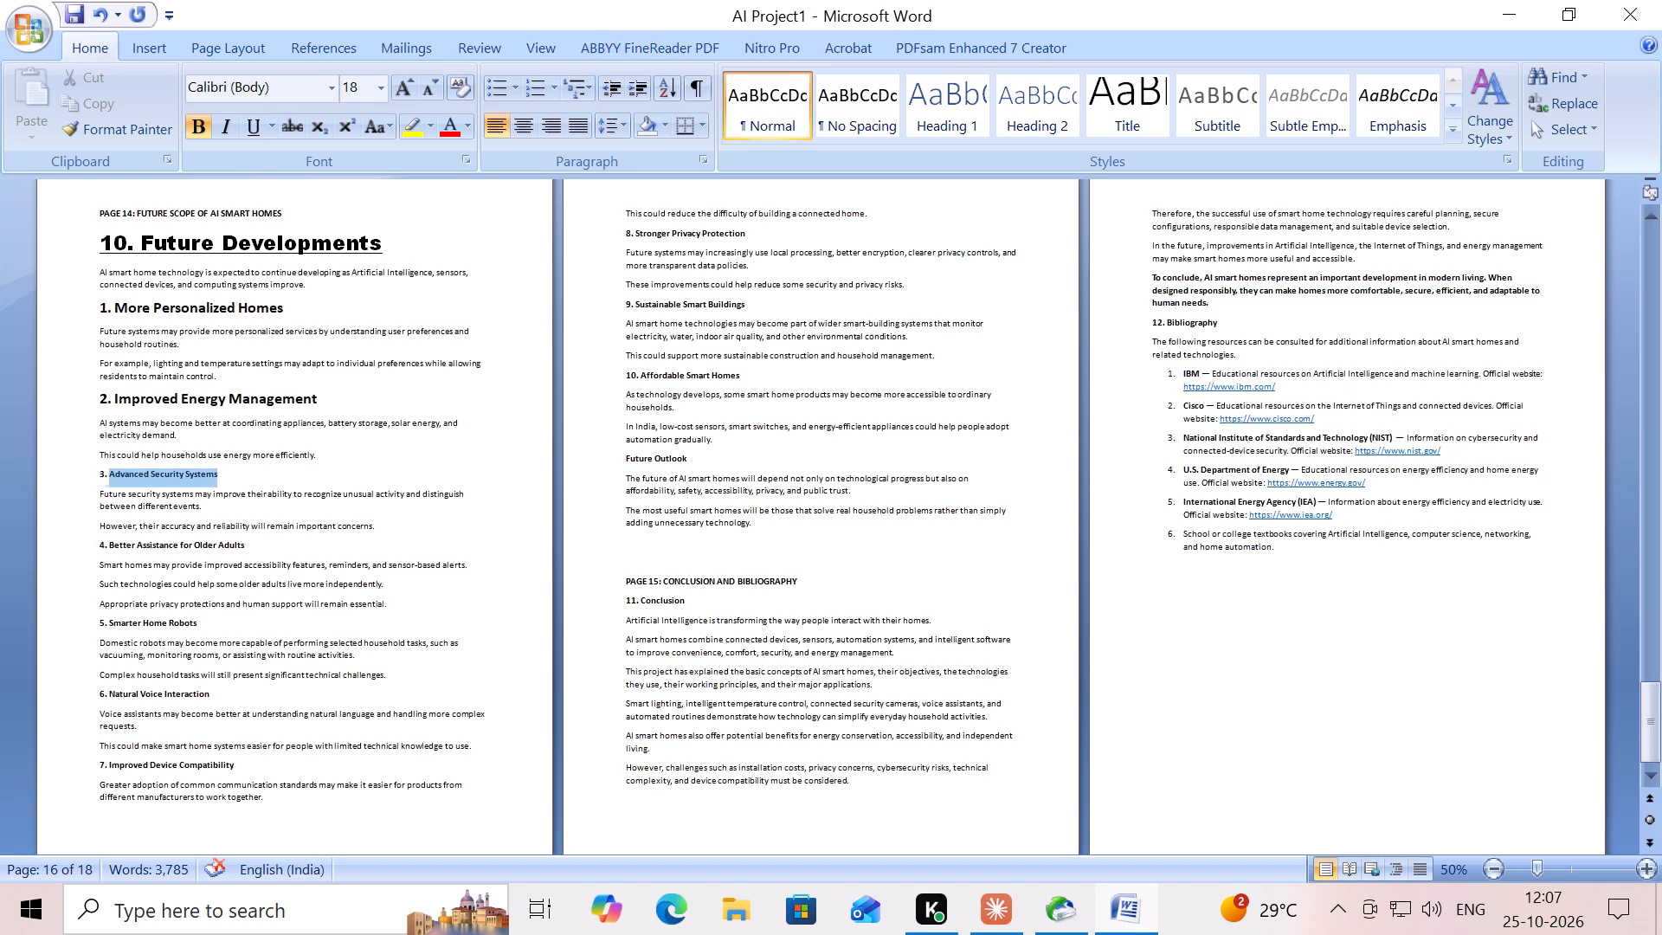
drag(102, 474, 71, 477)
click(377, 88)
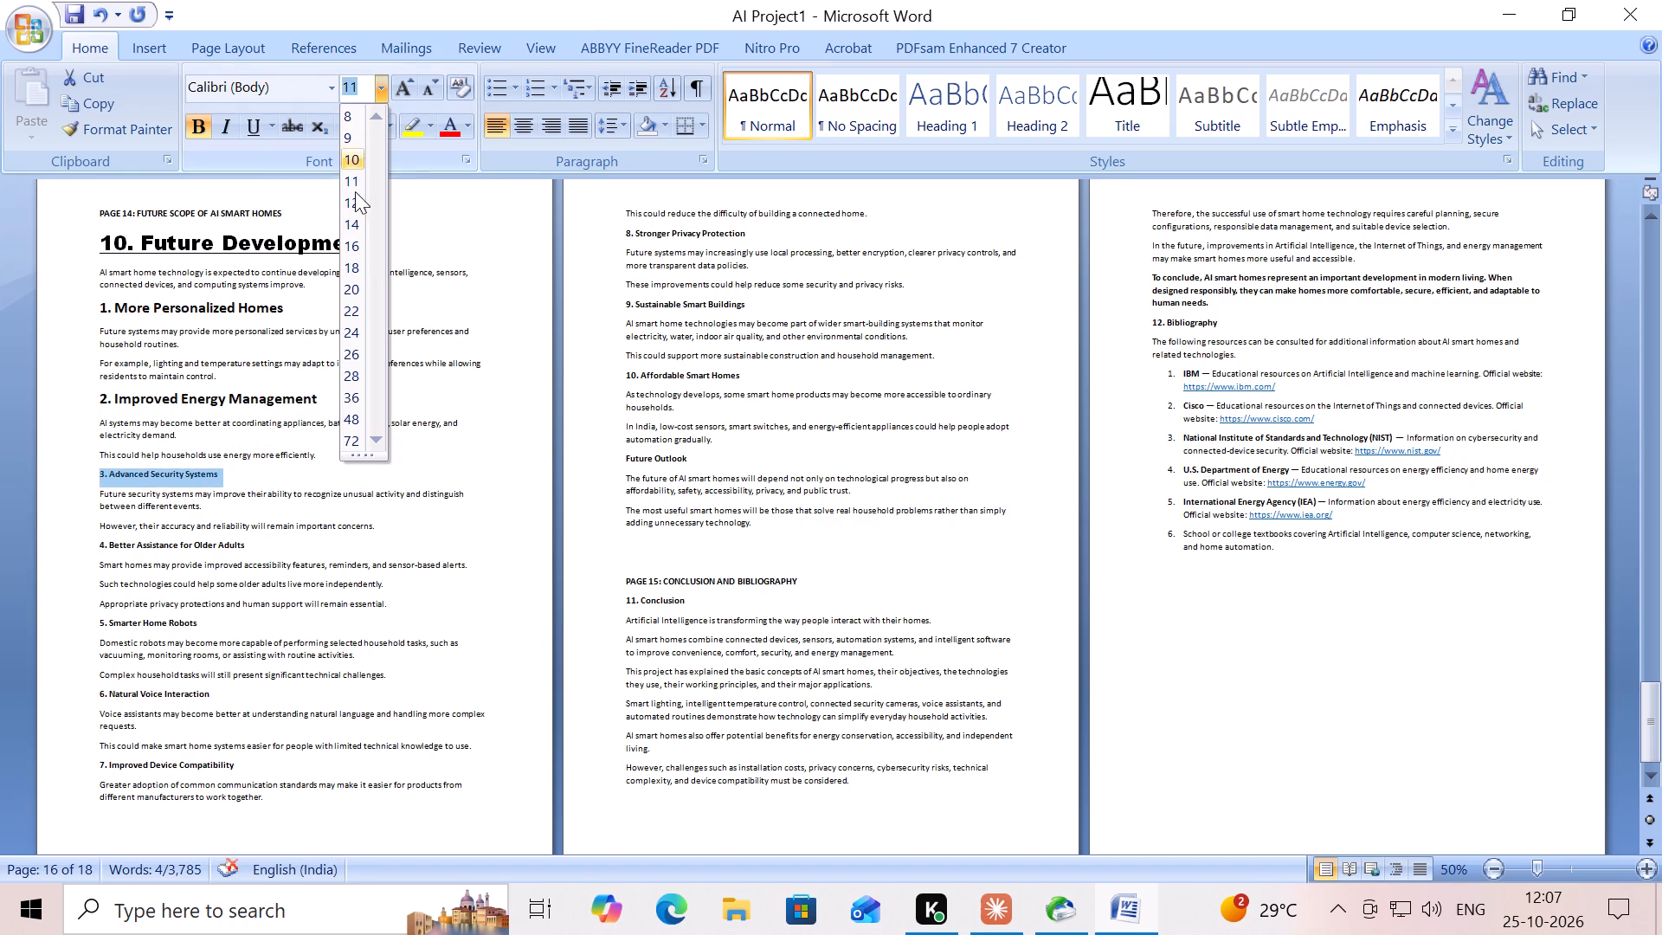
click(351, 263)
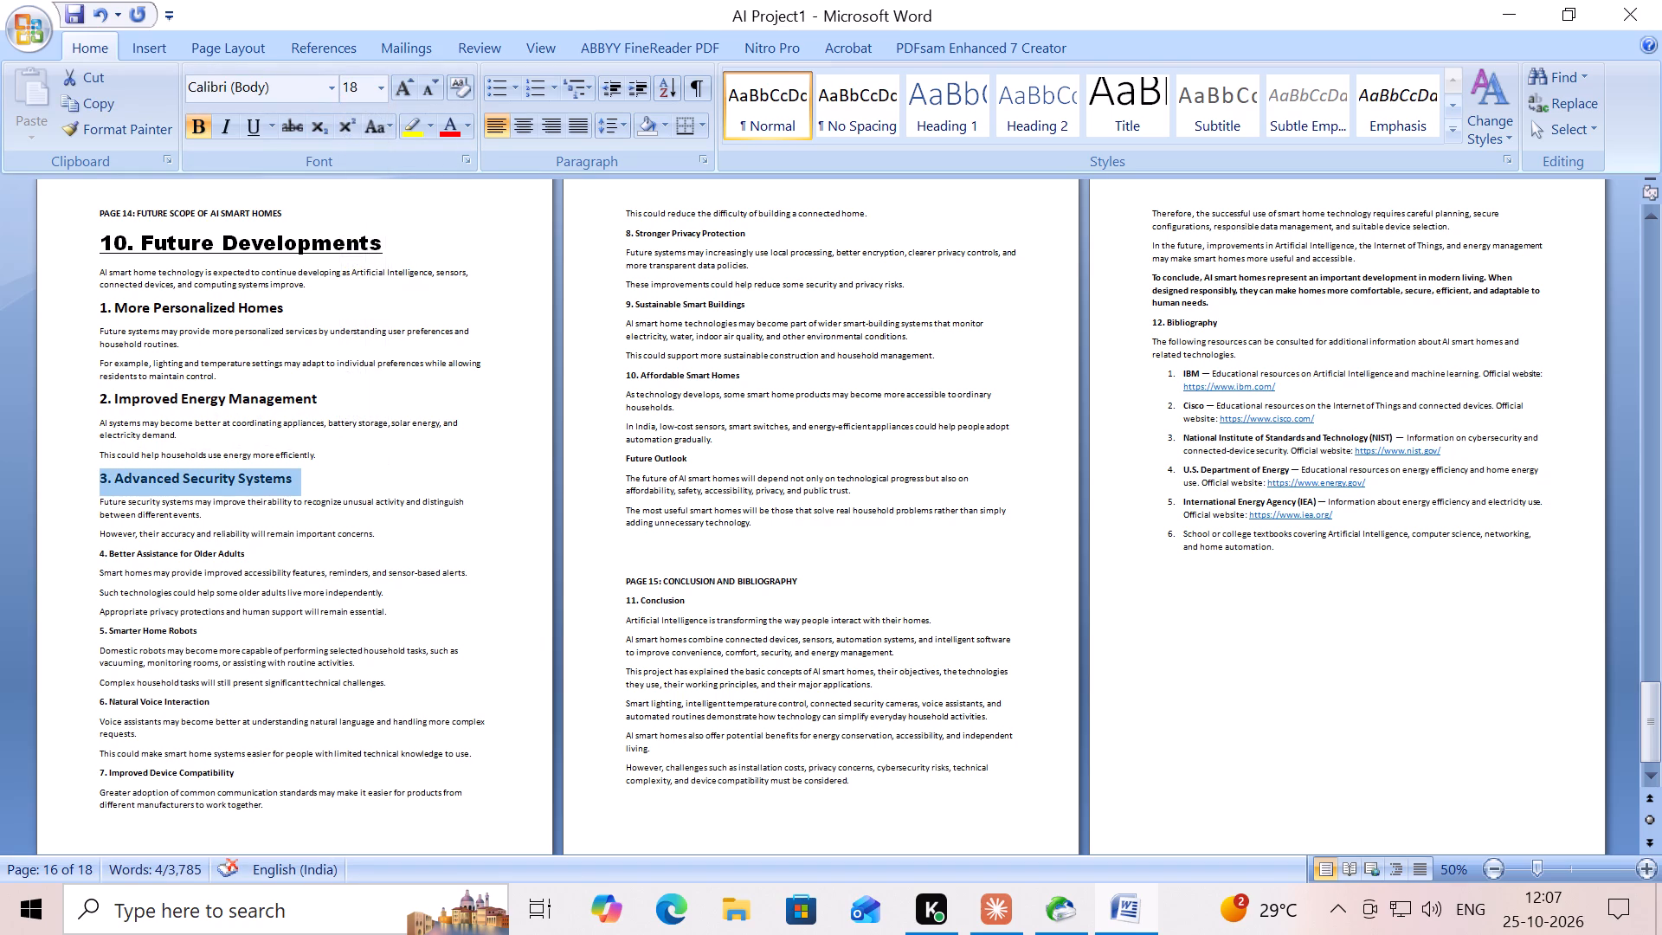
Set the "4. Better Assistance for Older Adults" subheading under Future Developments to font size 18.
click(261, 547)
drag(254, 555, 83, 561)
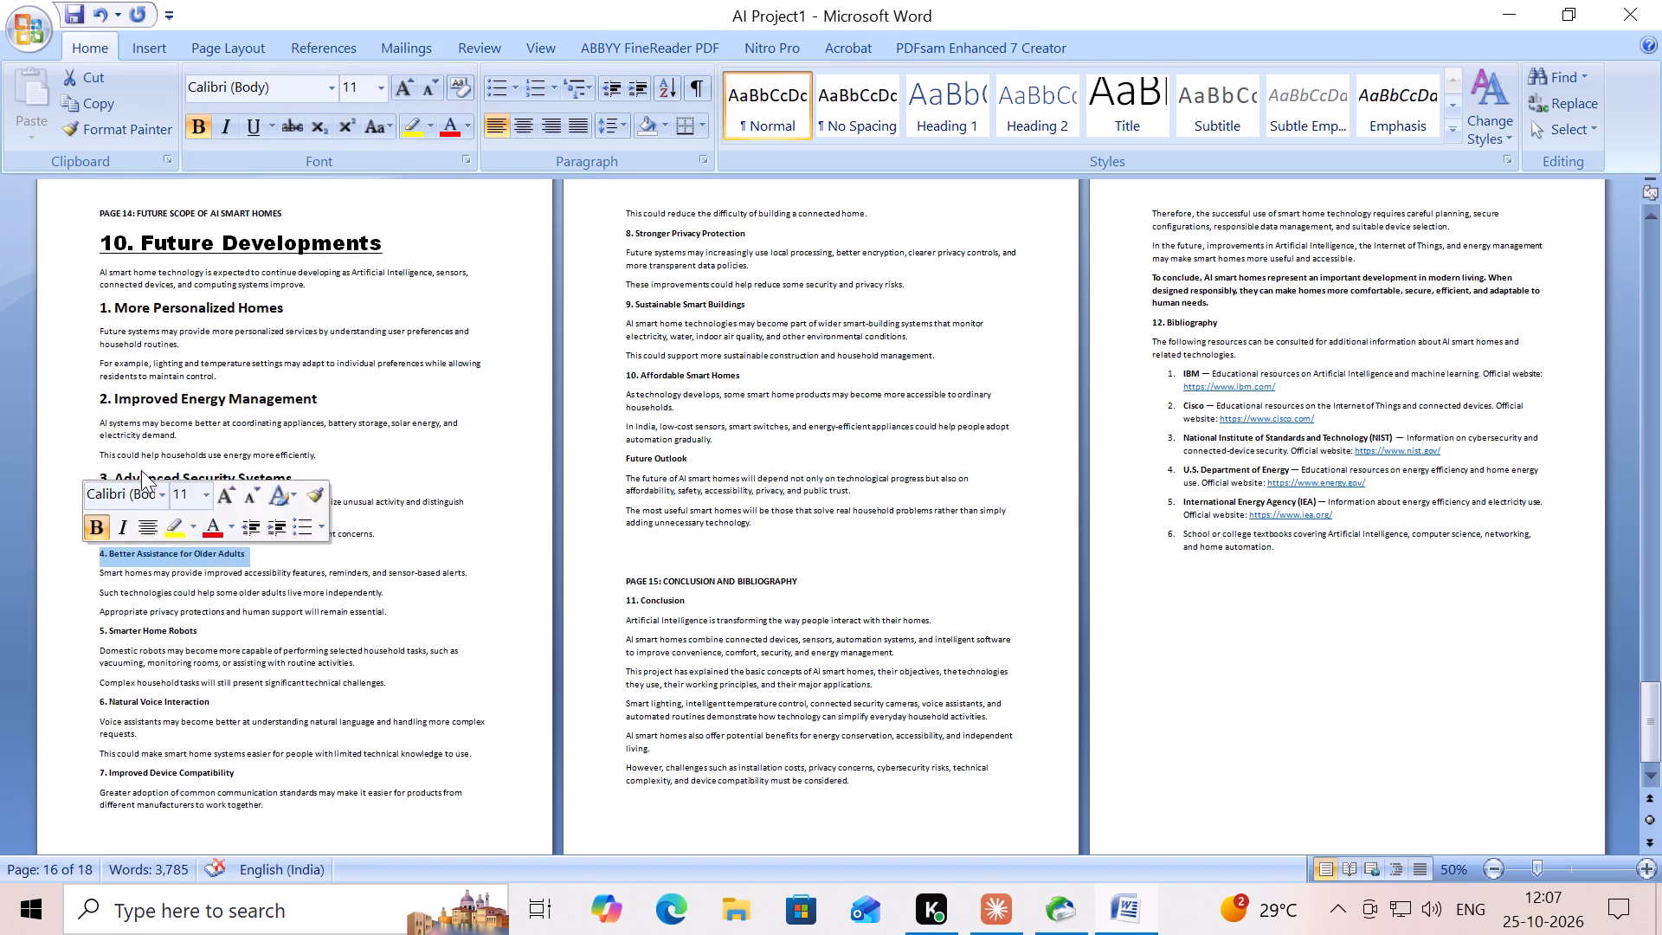
click(385, 89)
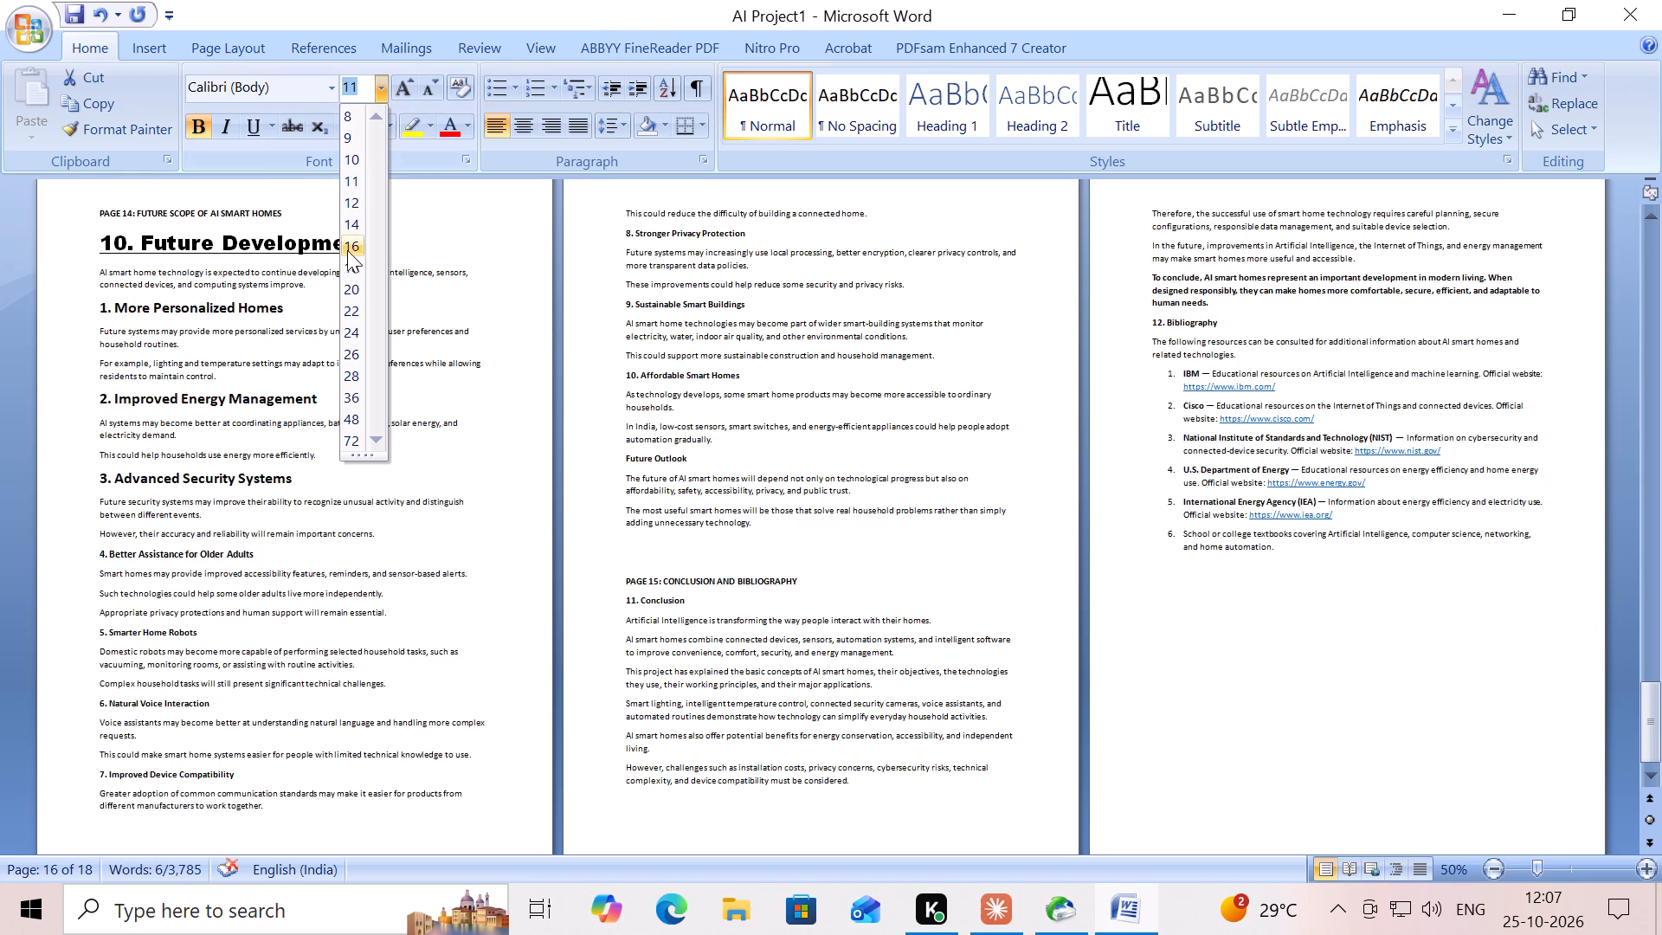
click(347, 264)
Set the "5. Smarter Home Robots" subheading under Future Developments to font size 18.
scroll(292, 452, down, 4)
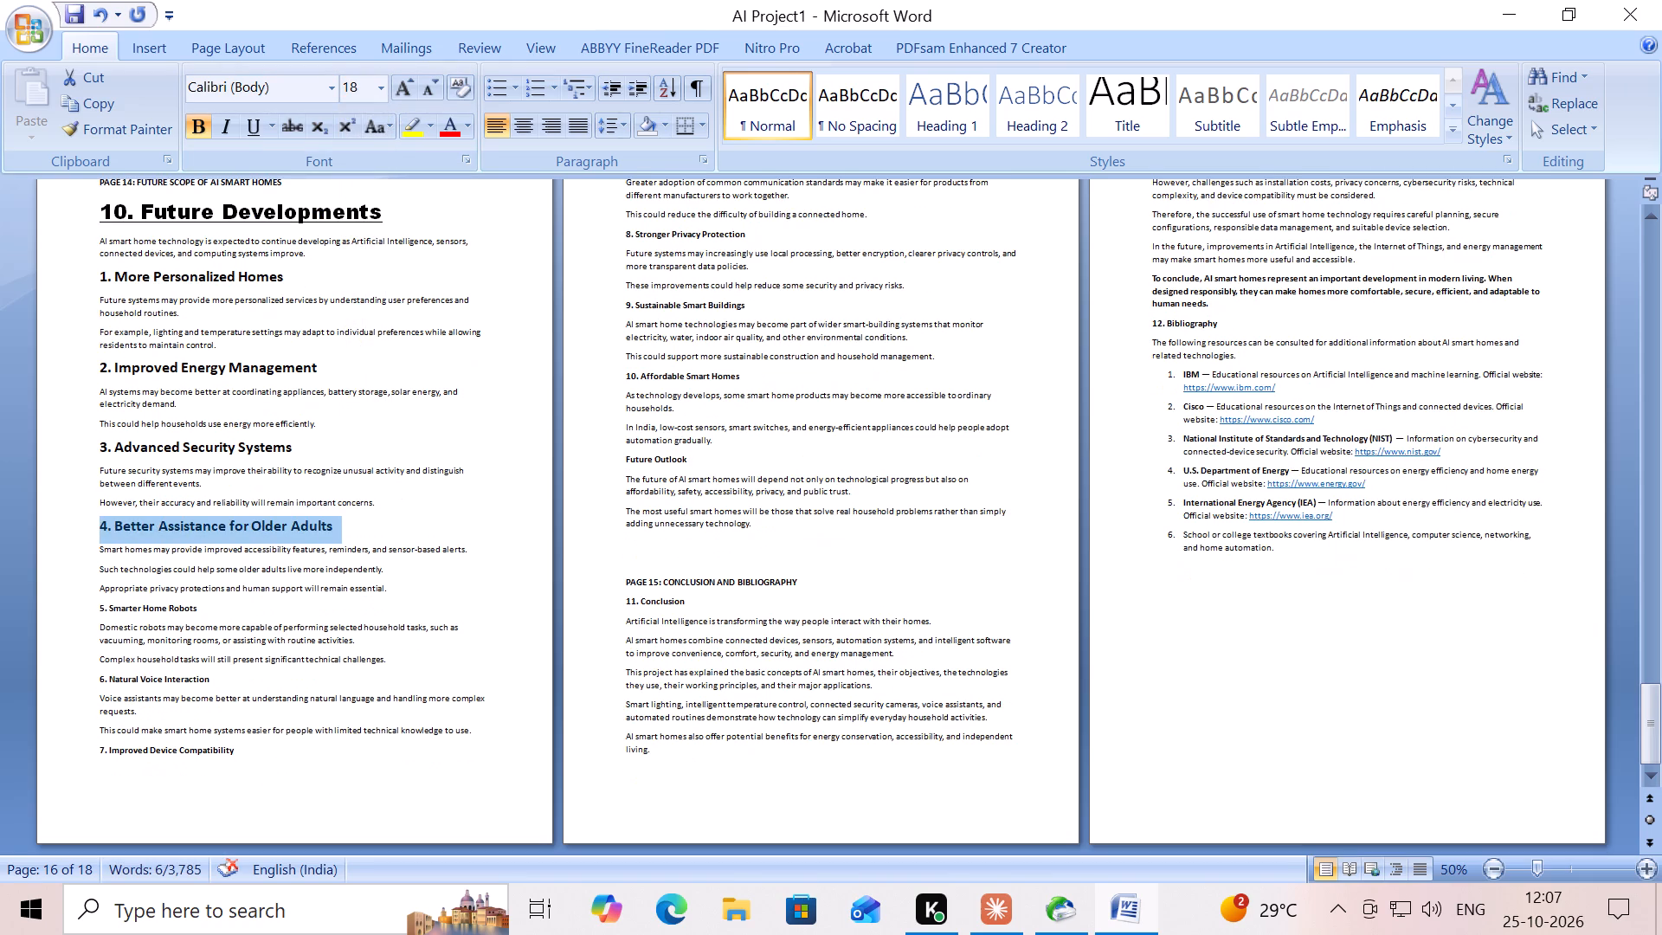
drag(203, 602, 77, 611)
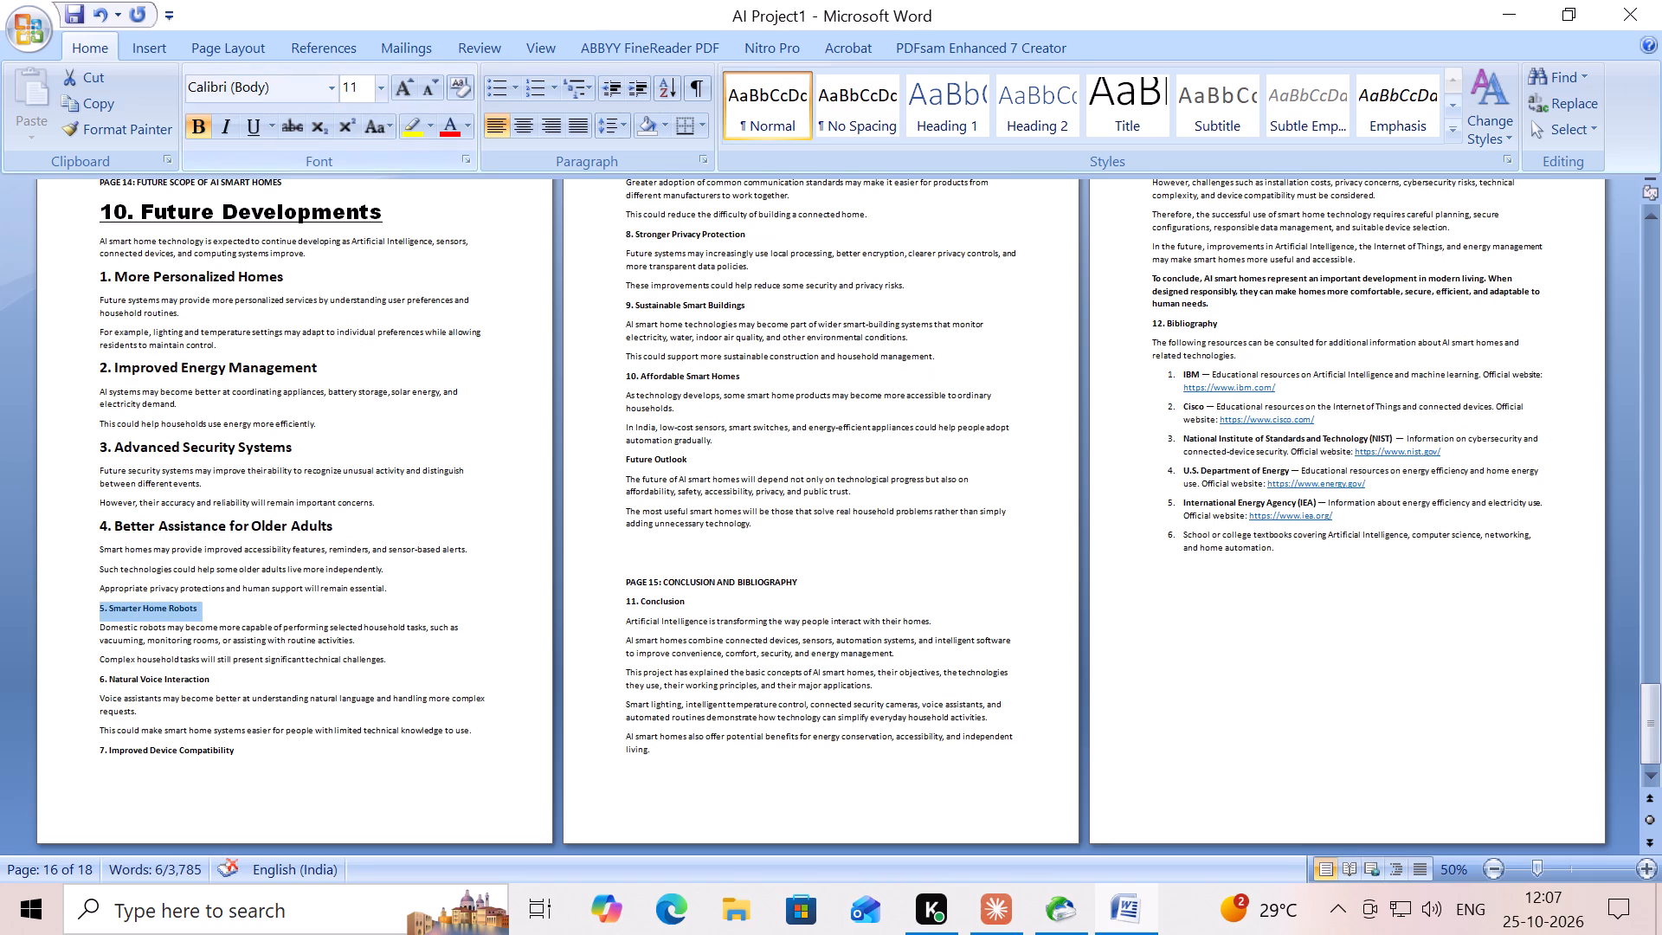
click(376, 90)
click(351, 267)
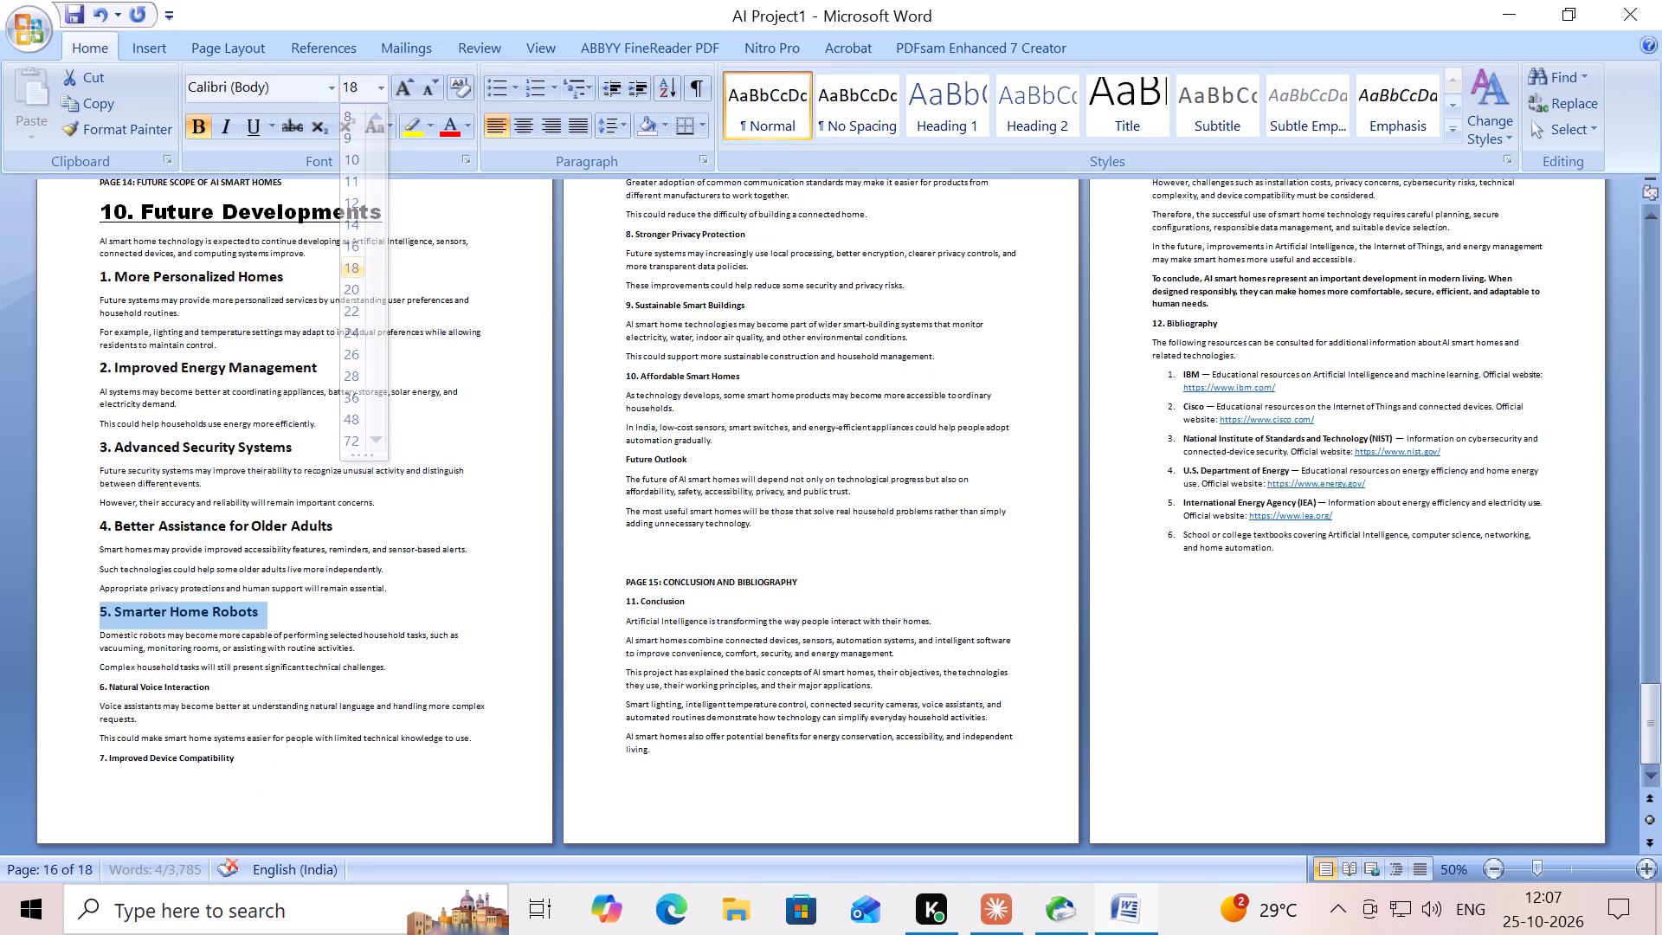
Set the "6. Natural Voice Interaction" subheading under Future Developments to font size 18.
drag(216, 691, 119, 691)
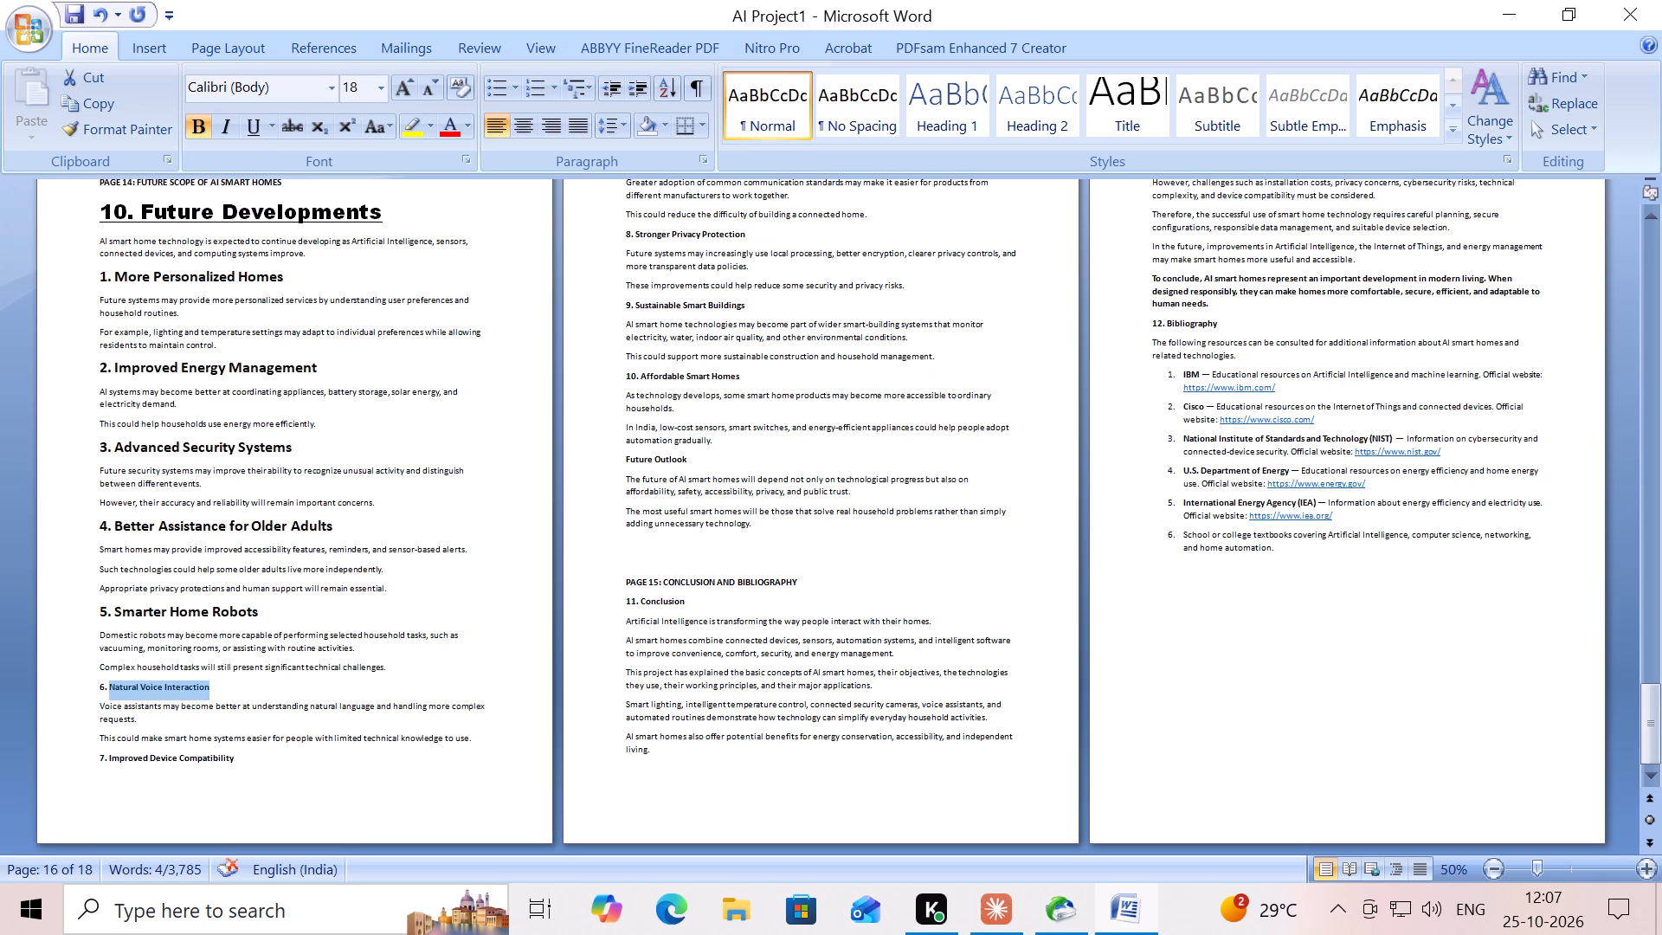
drag(119, 691, 82, 689)
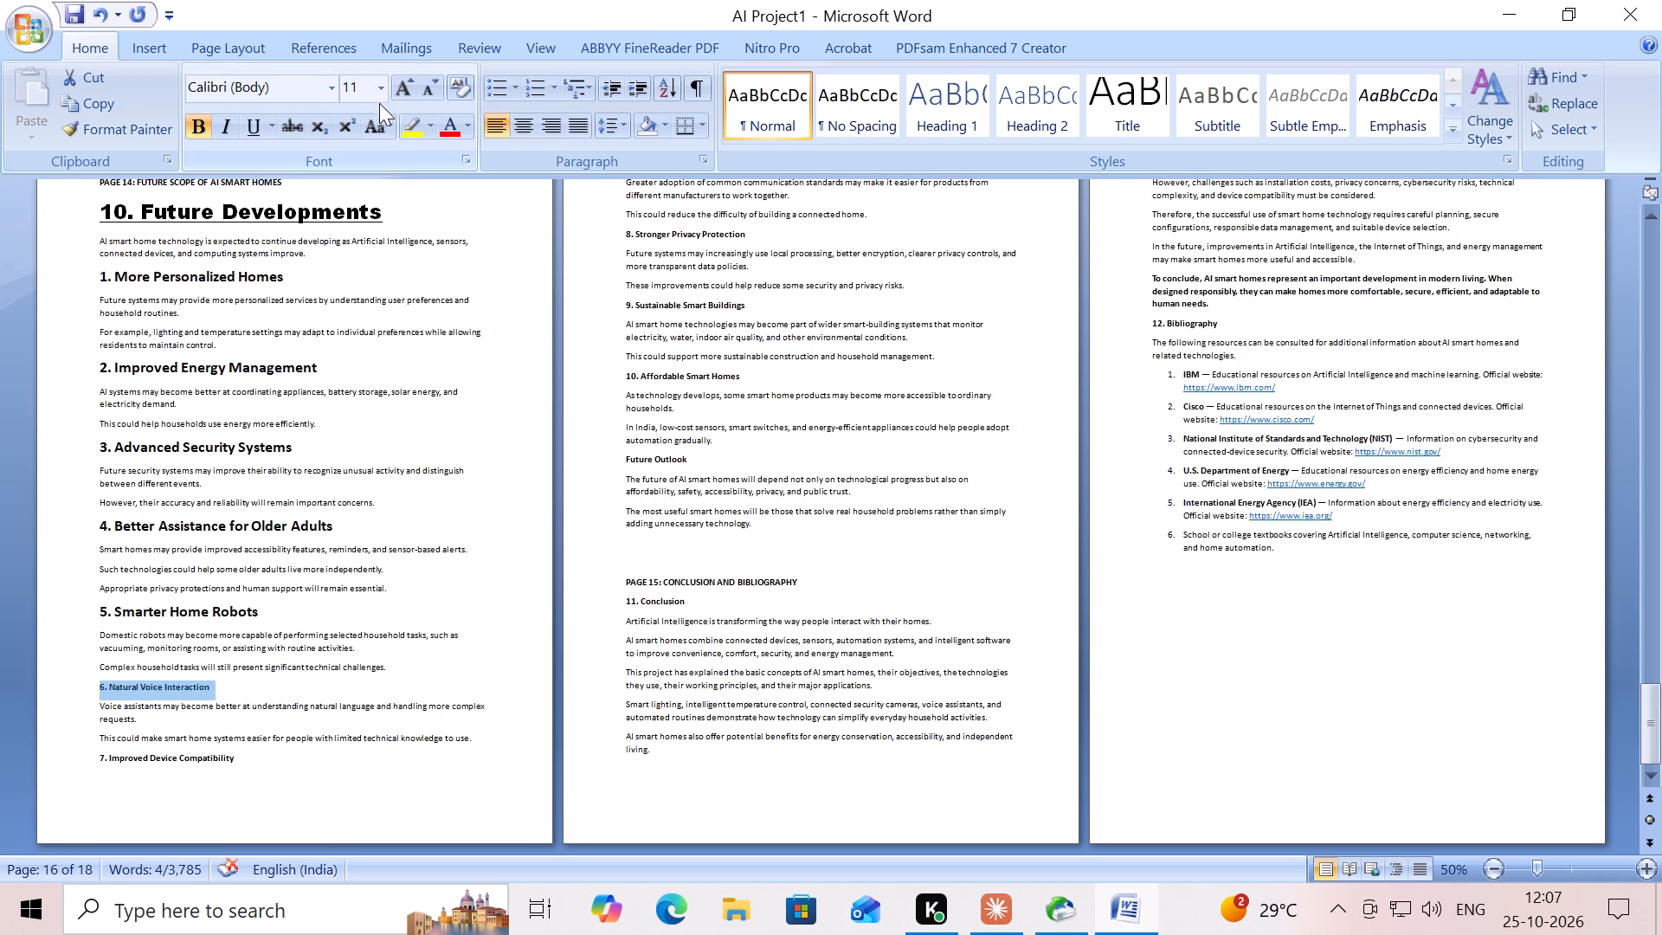
click(383, 96)
click(355, 266)
Set the "7. Improved Device Compatibility" subheading under Future Developments to font size 18.
scroll(146, 596, down, 3)
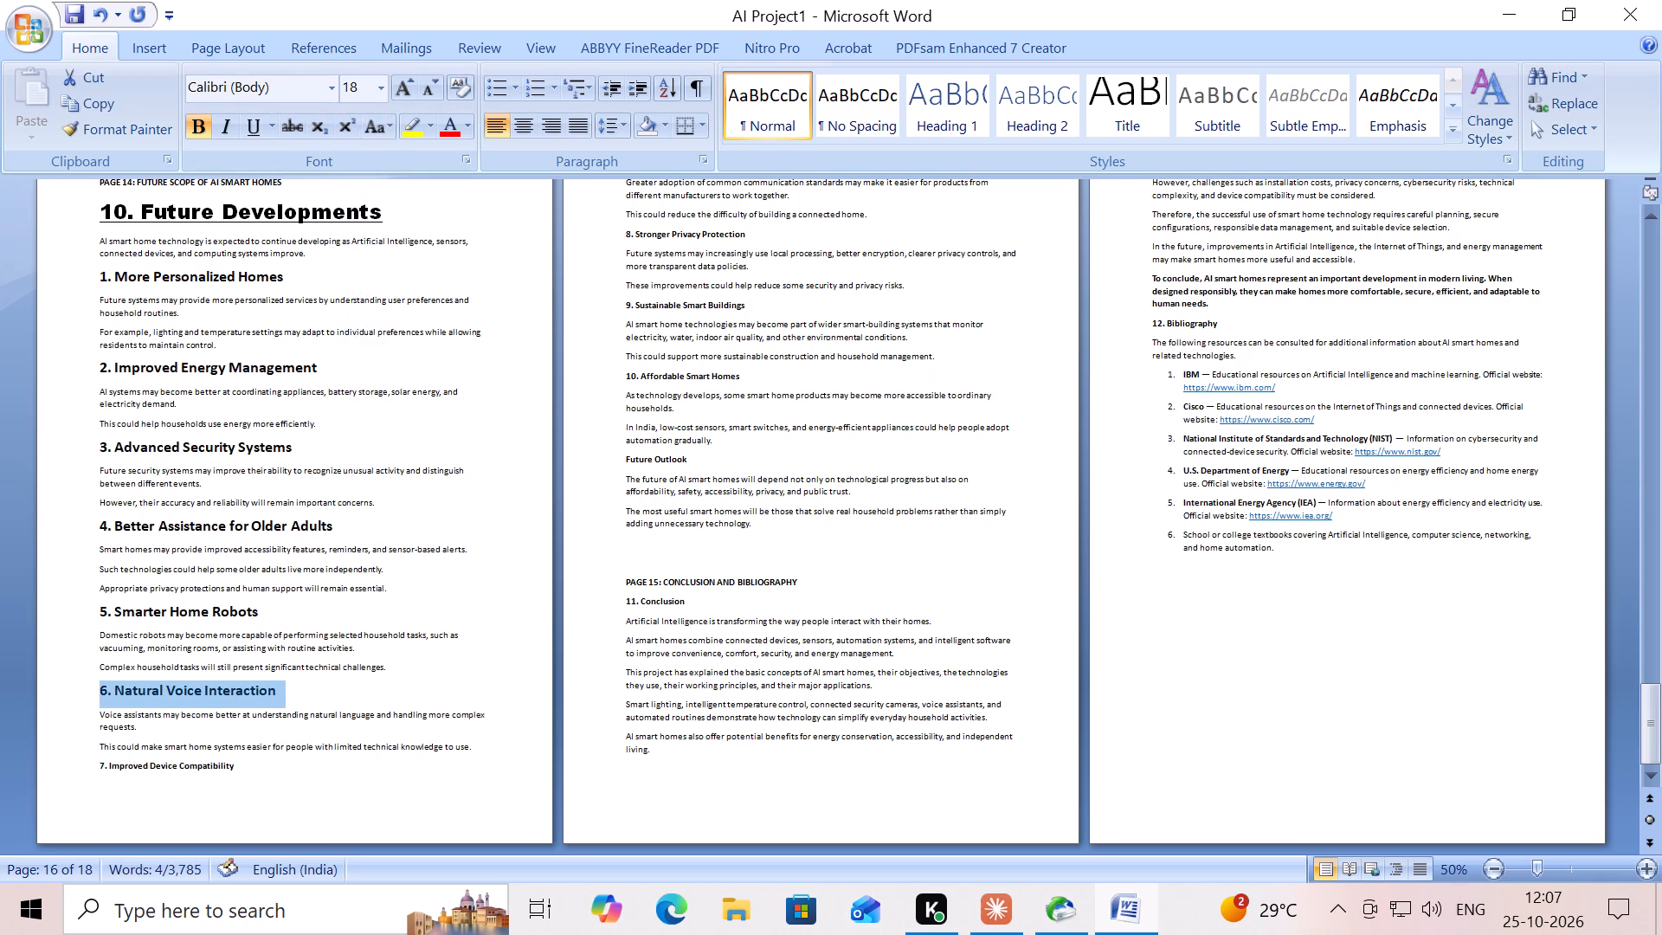
drag(248, 769, 97, 776)
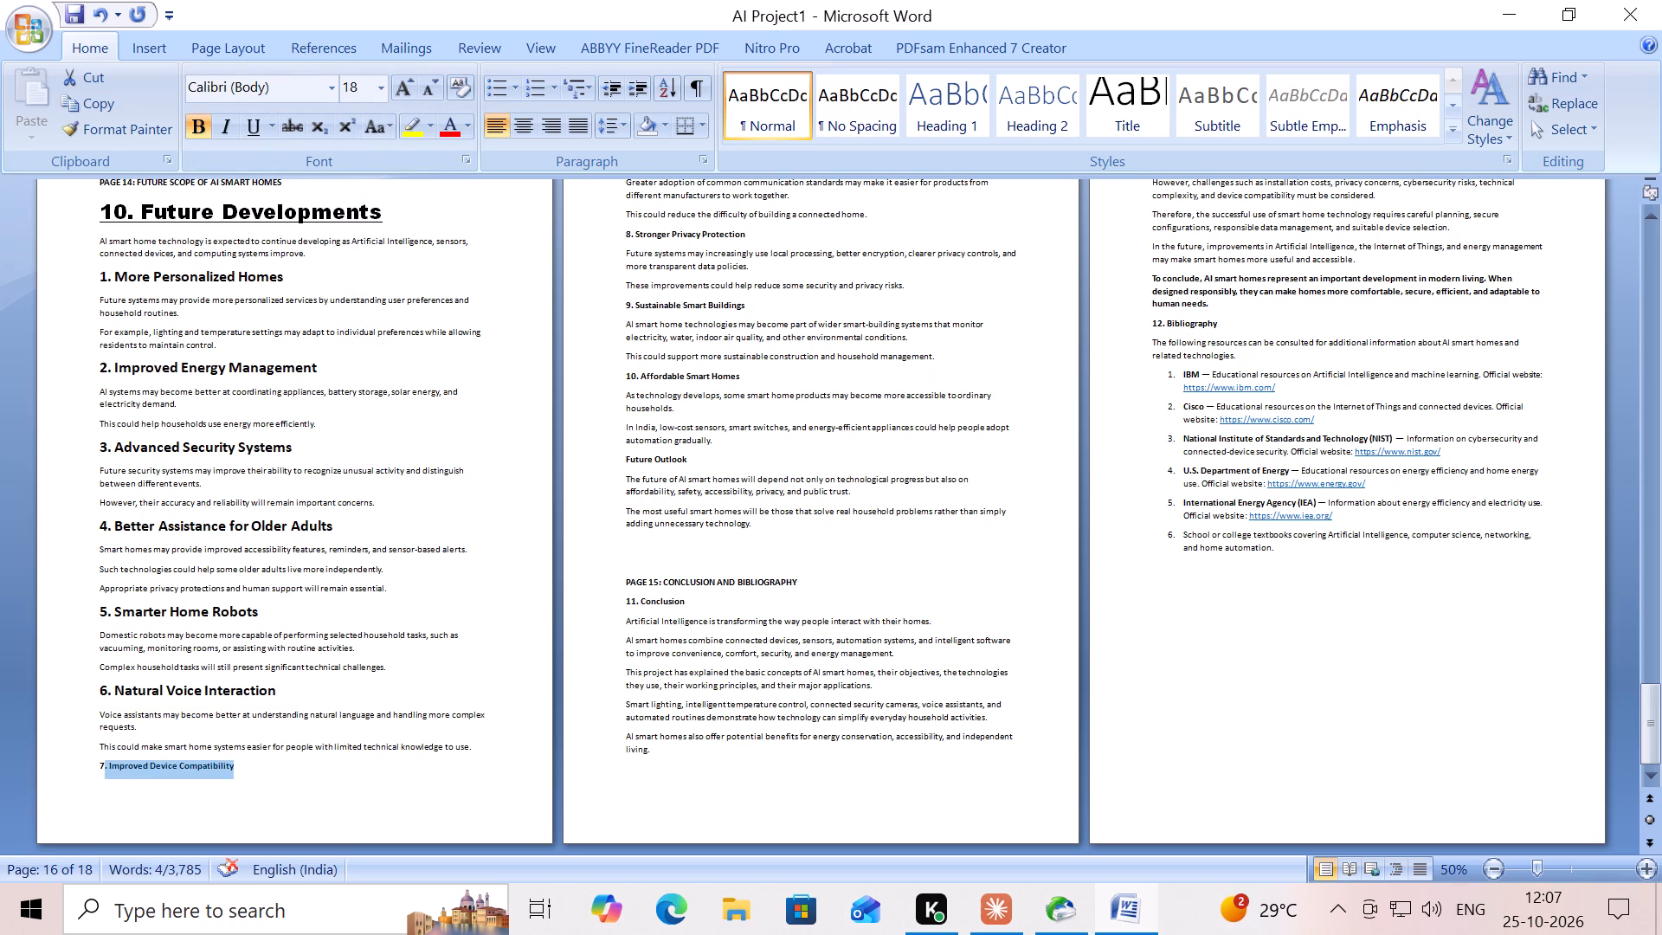
drag(97, 776, 96, 776)
click(378, 76)
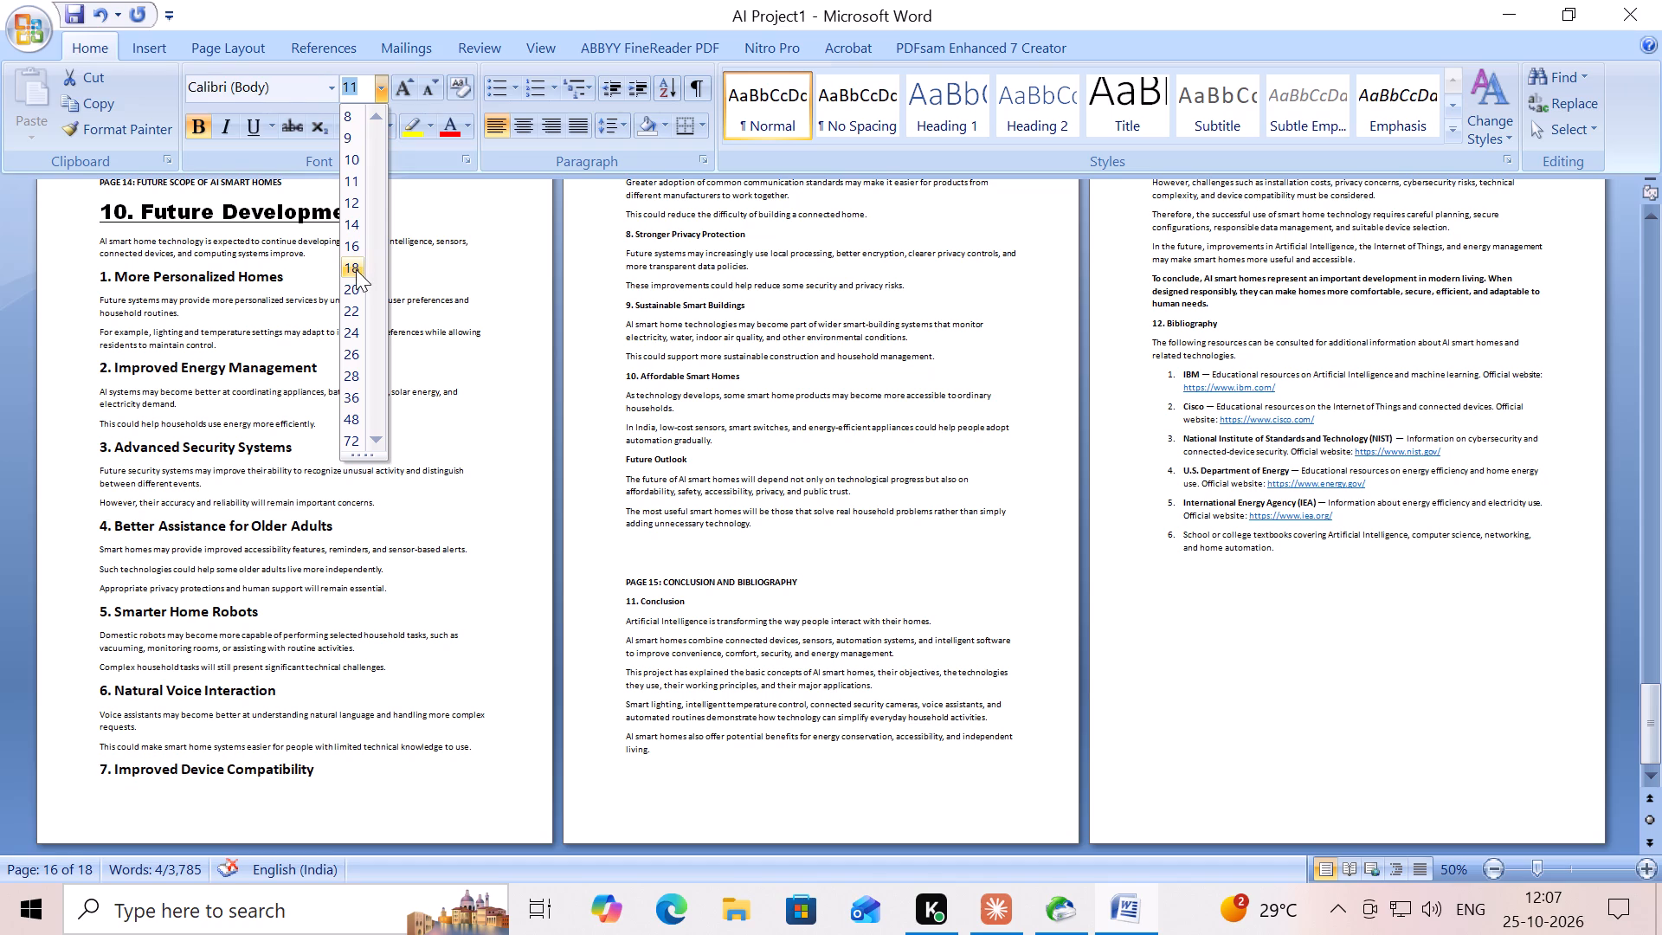
click(356, 269)
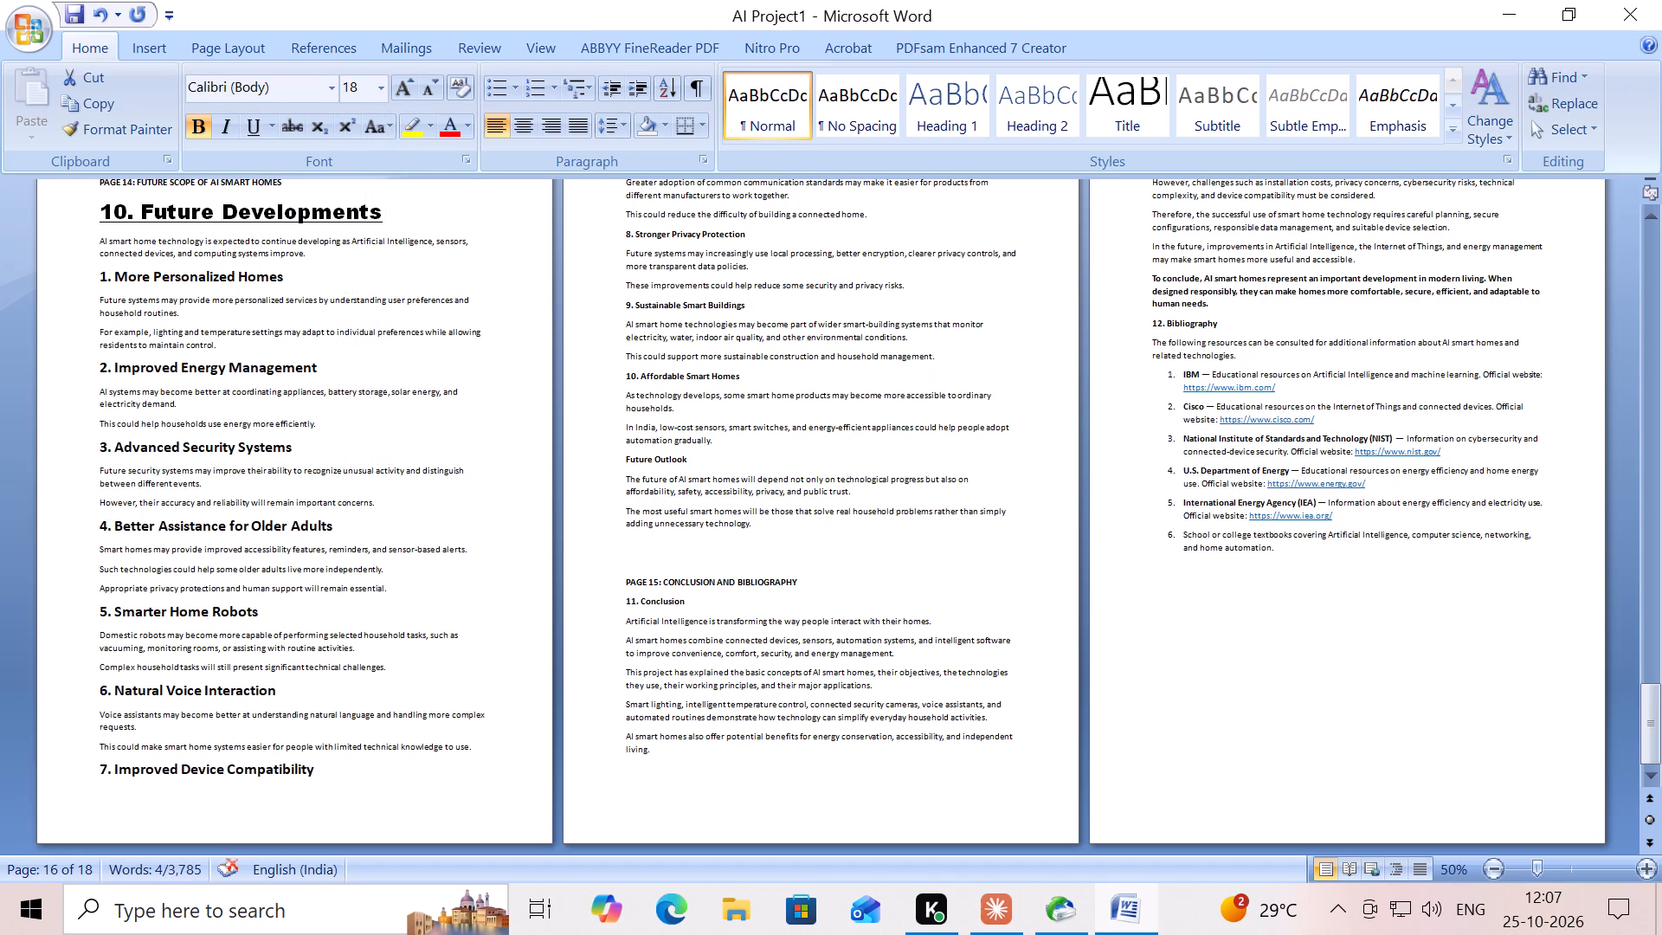
Insert a blank line after the last Natural Voice Interaction paragraph so "7. Improved Device Compatibility" starts on the next page.
click(501, 745)
click(113, 757)
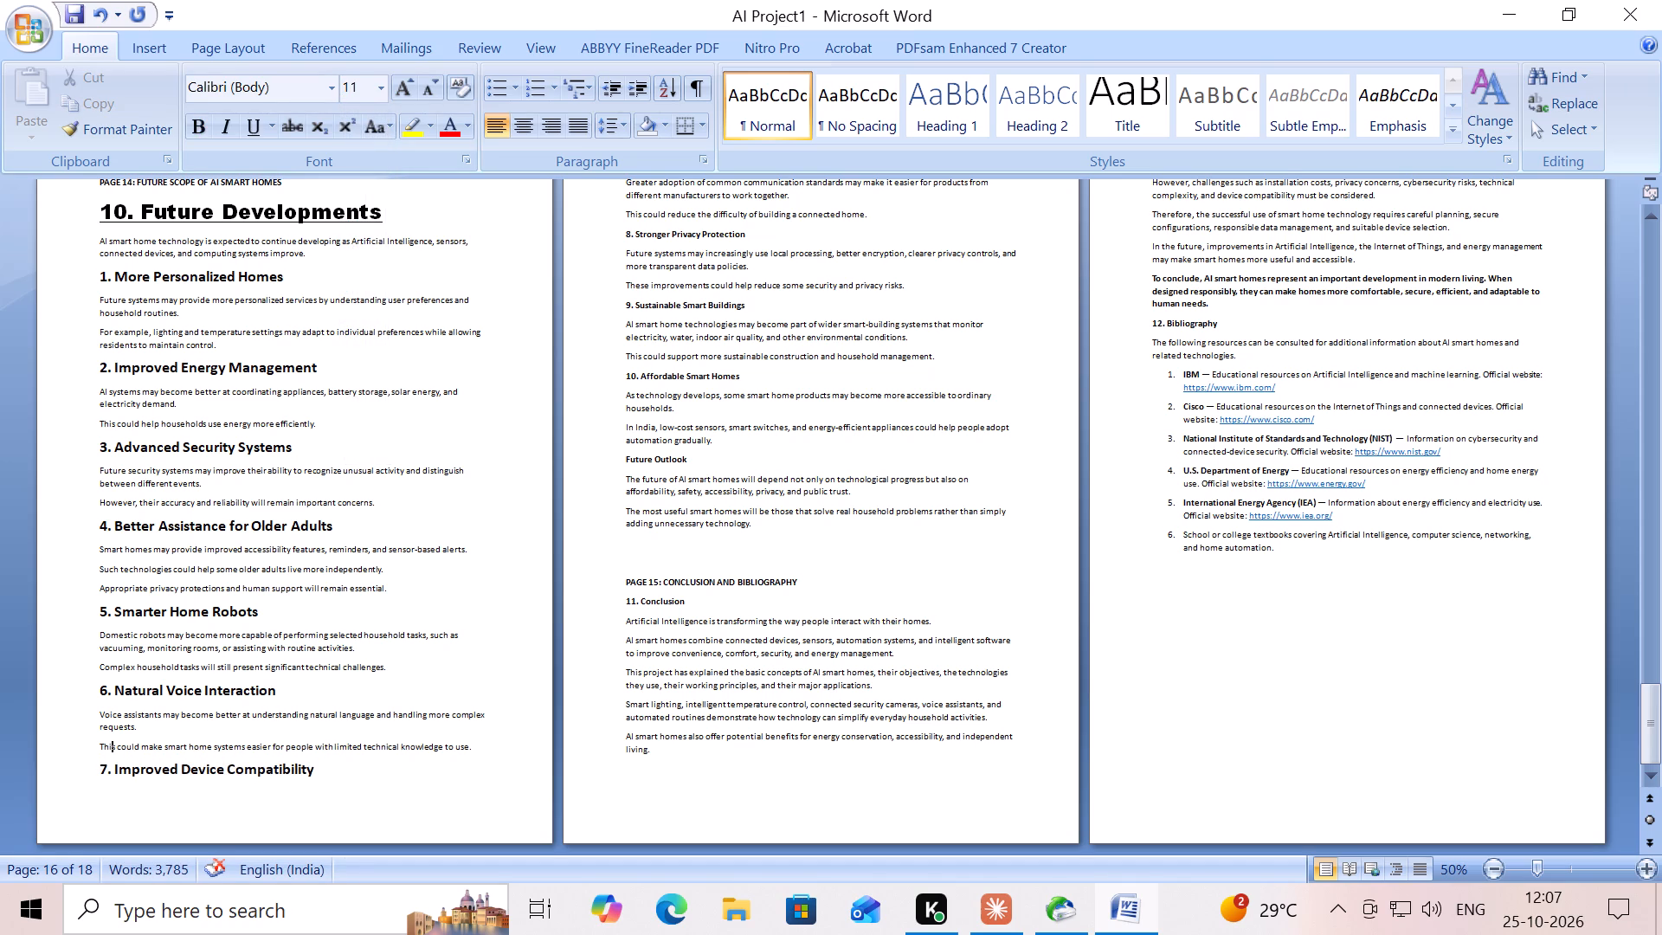
click(497, 744)
key(Return)
Set the "8. Stronger Privacy Protection" subheading under Future Developments to font size 18.
scroll(855, 408, up, 2)
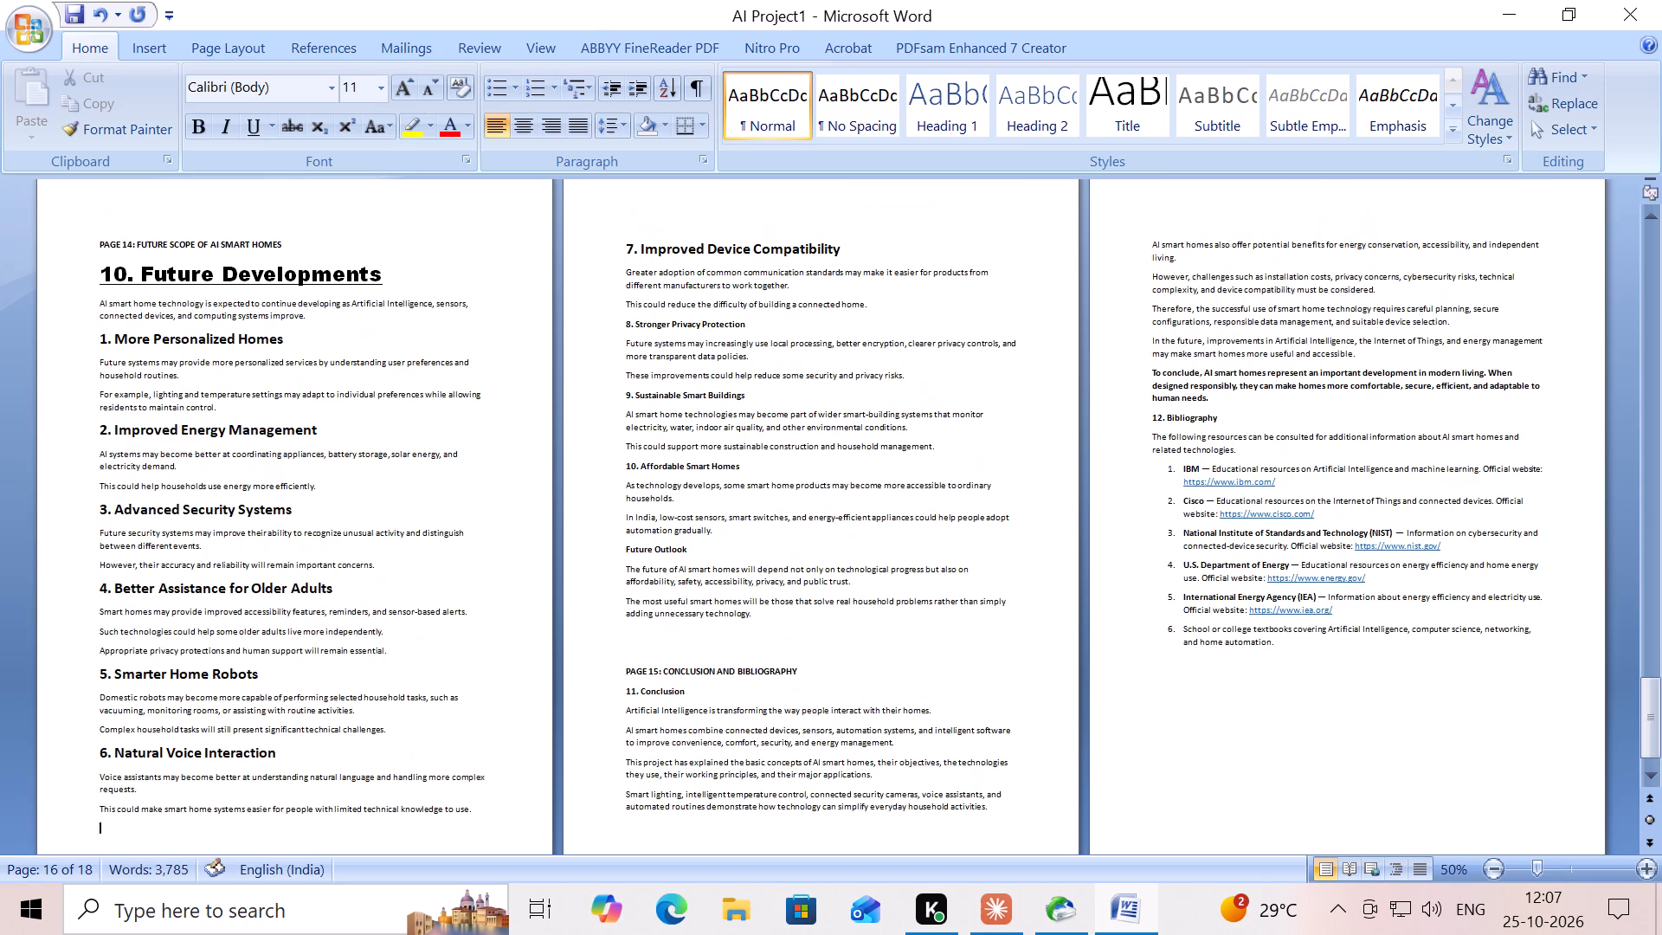
drag(757, 324, 597, 336)
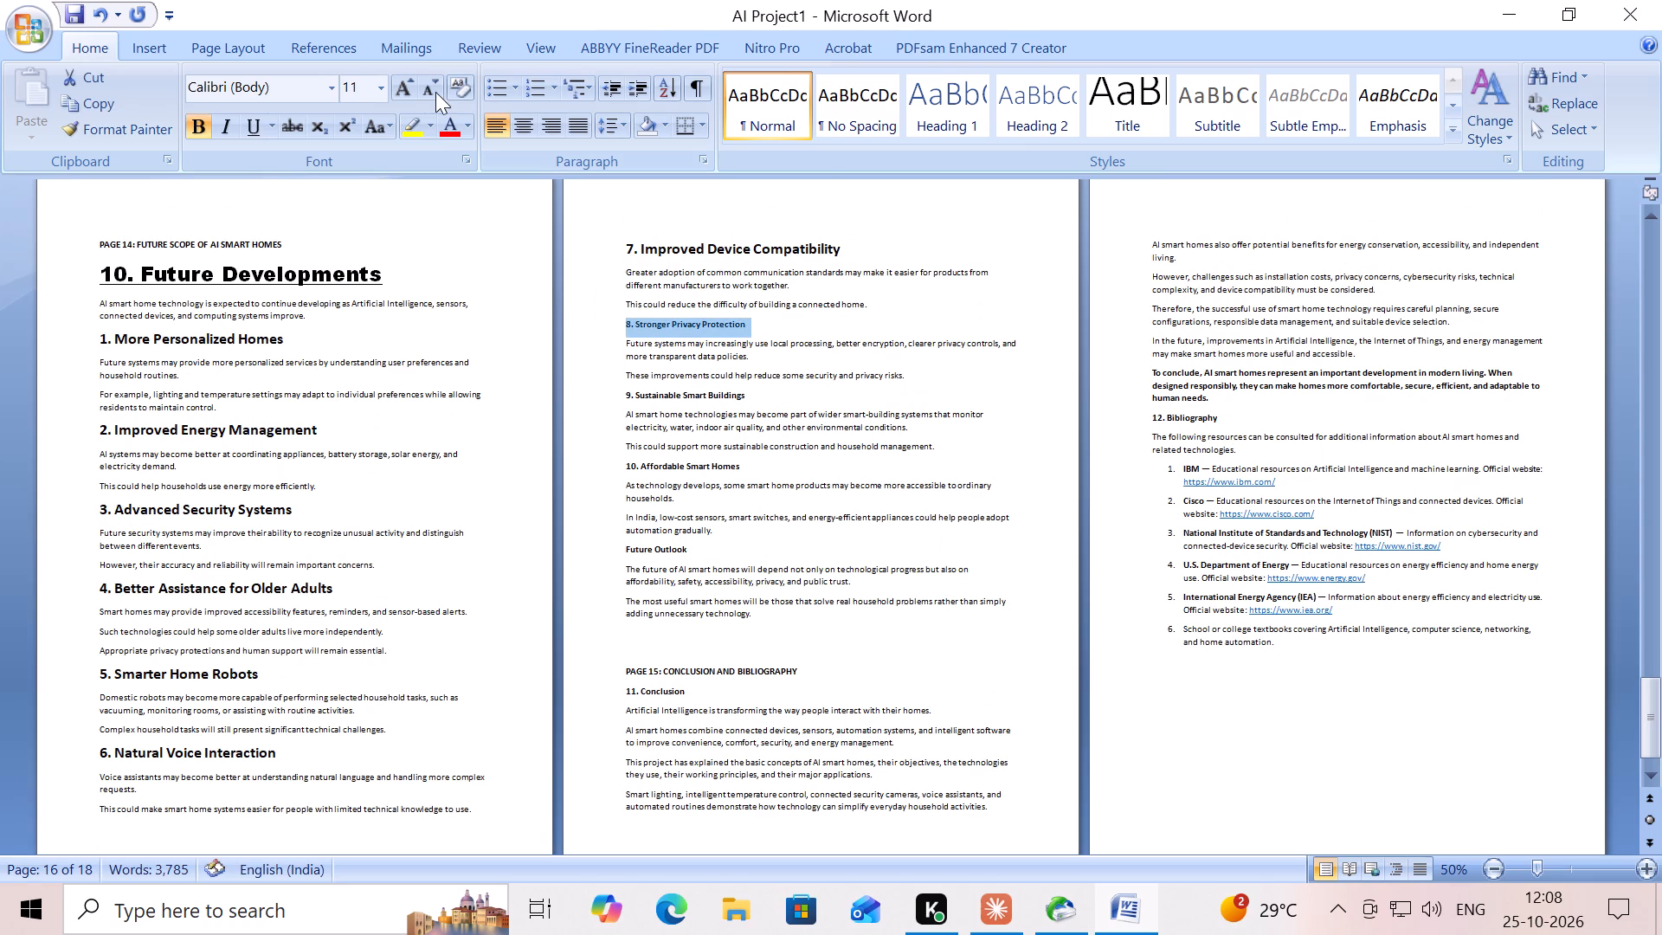
click(381, 94)
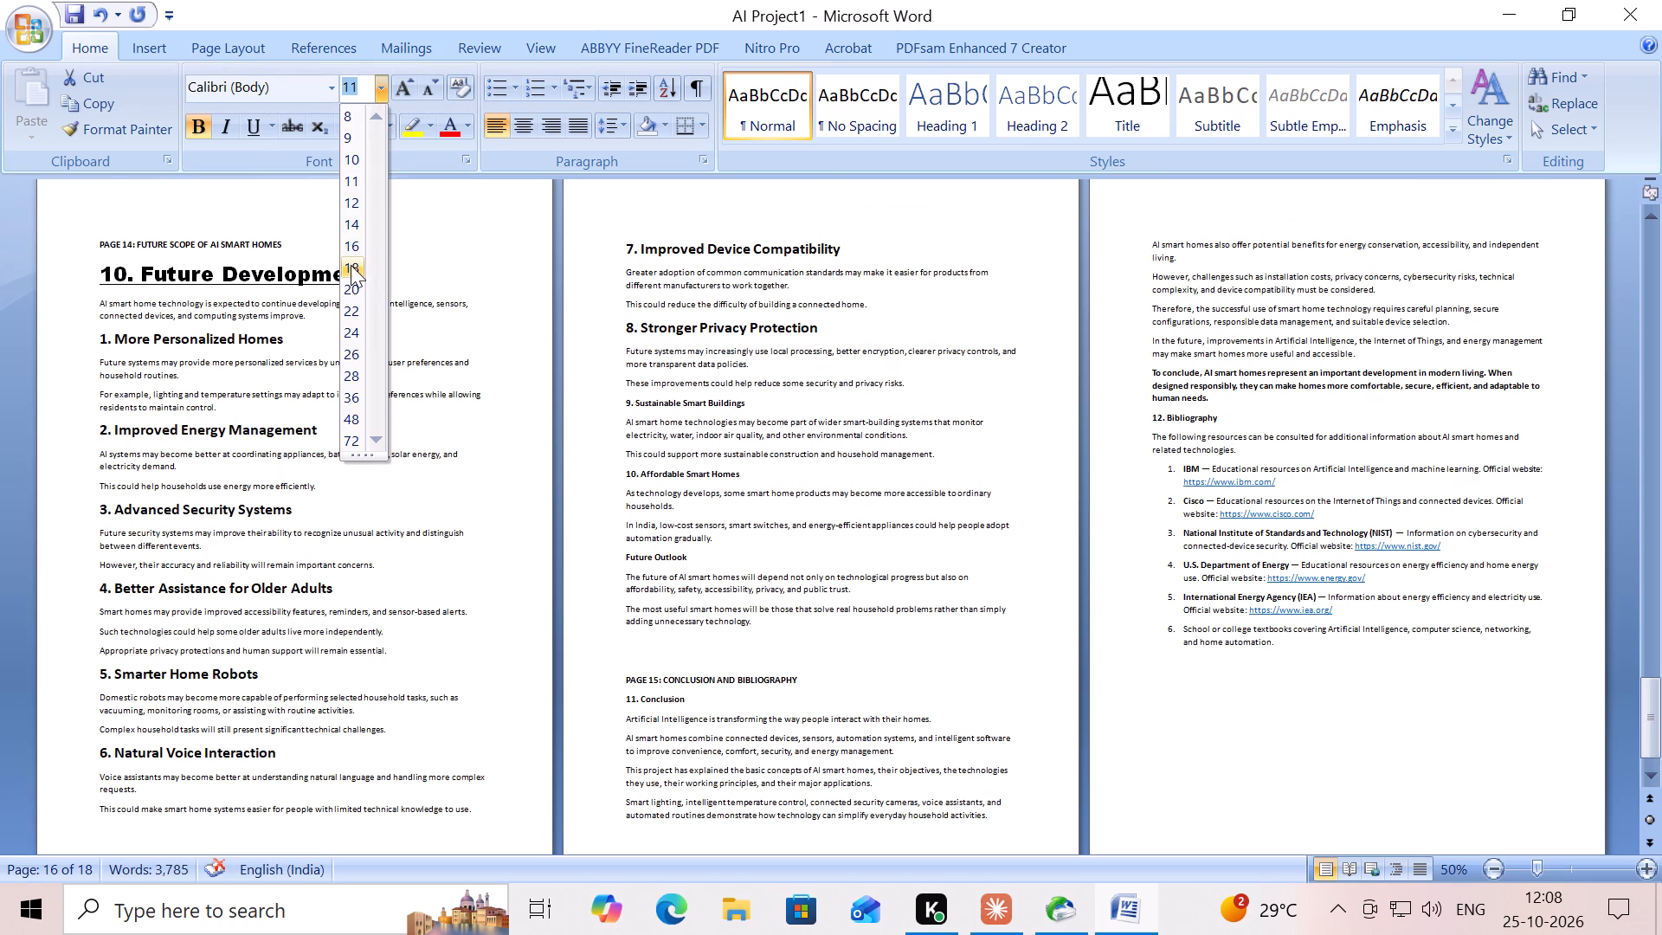
click(350, 265)
Select the "9. Sustainable Smart Buildings" subheading under Future Developments.
drag(750, 403, 748, 403)
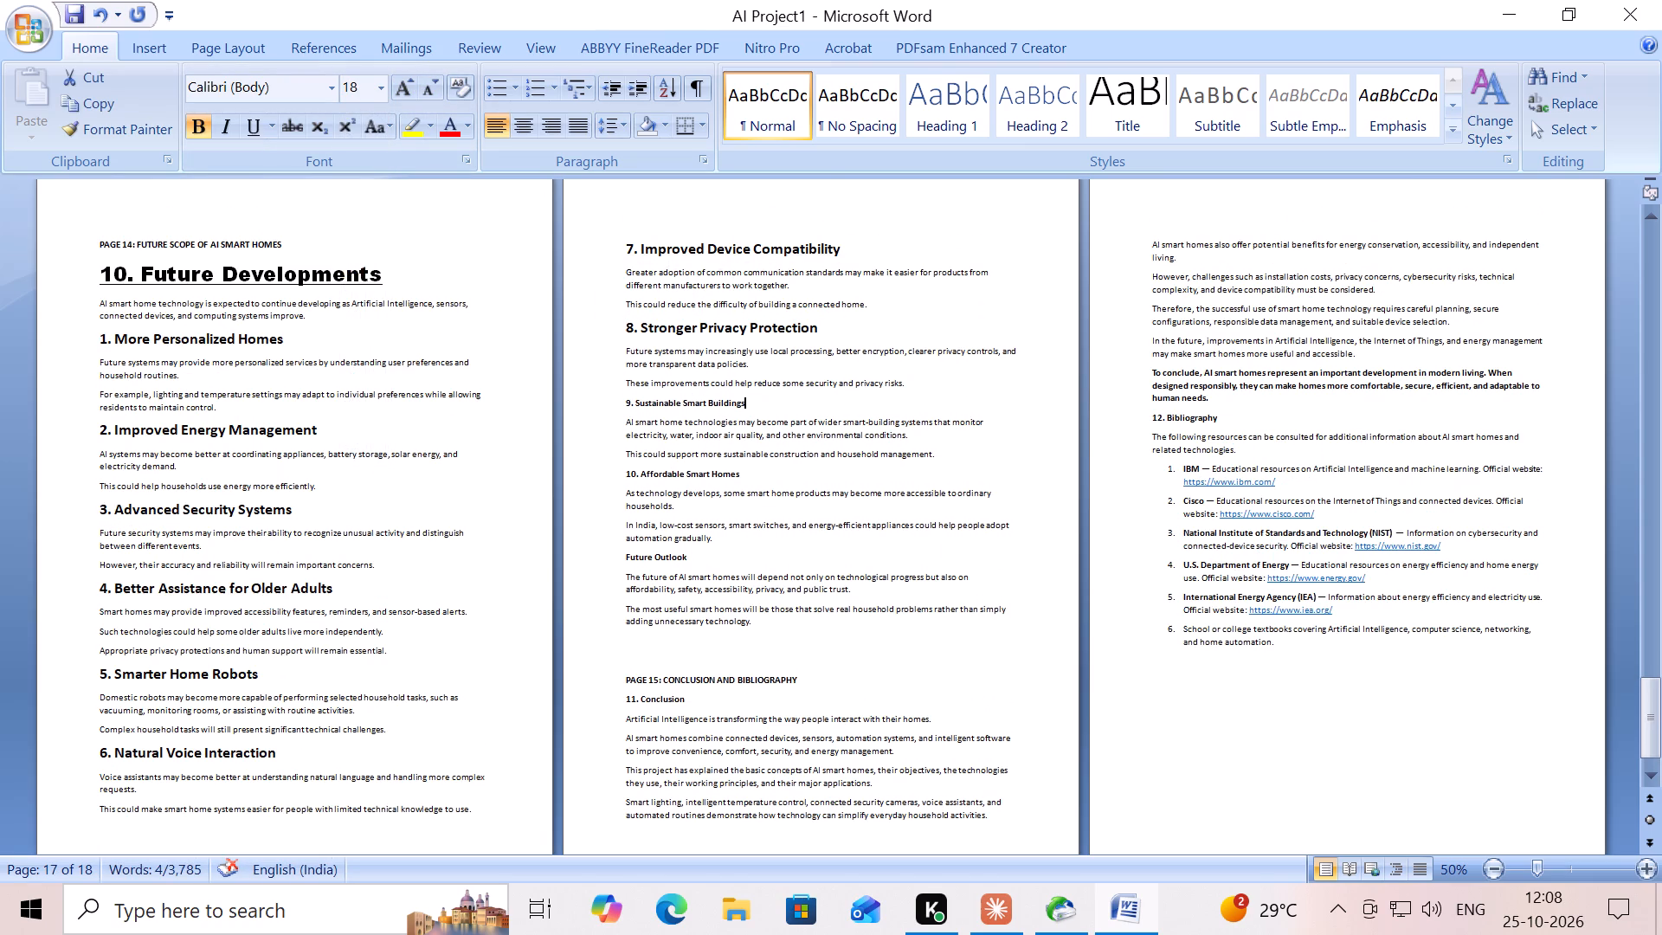
drag(748, 403, 628, 413)
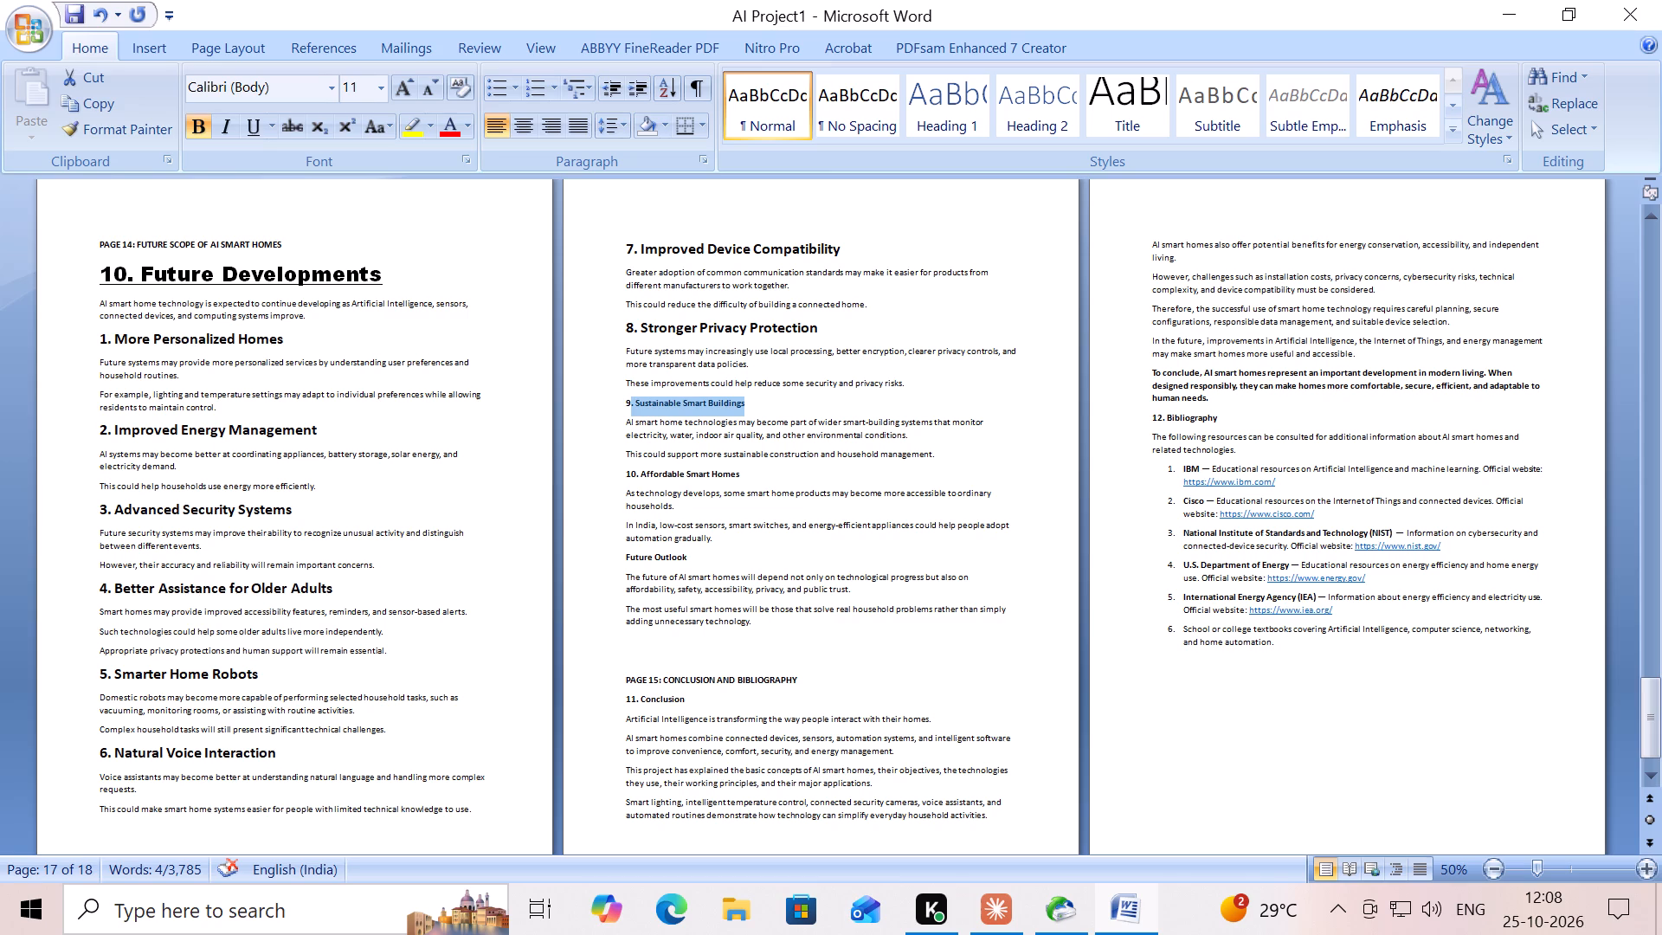
Set the whole "9. Sustainable Smart Buildings" subheading under Future Developments to font size 18.
click(754, 403)
drag(754, 401, 641, 404)
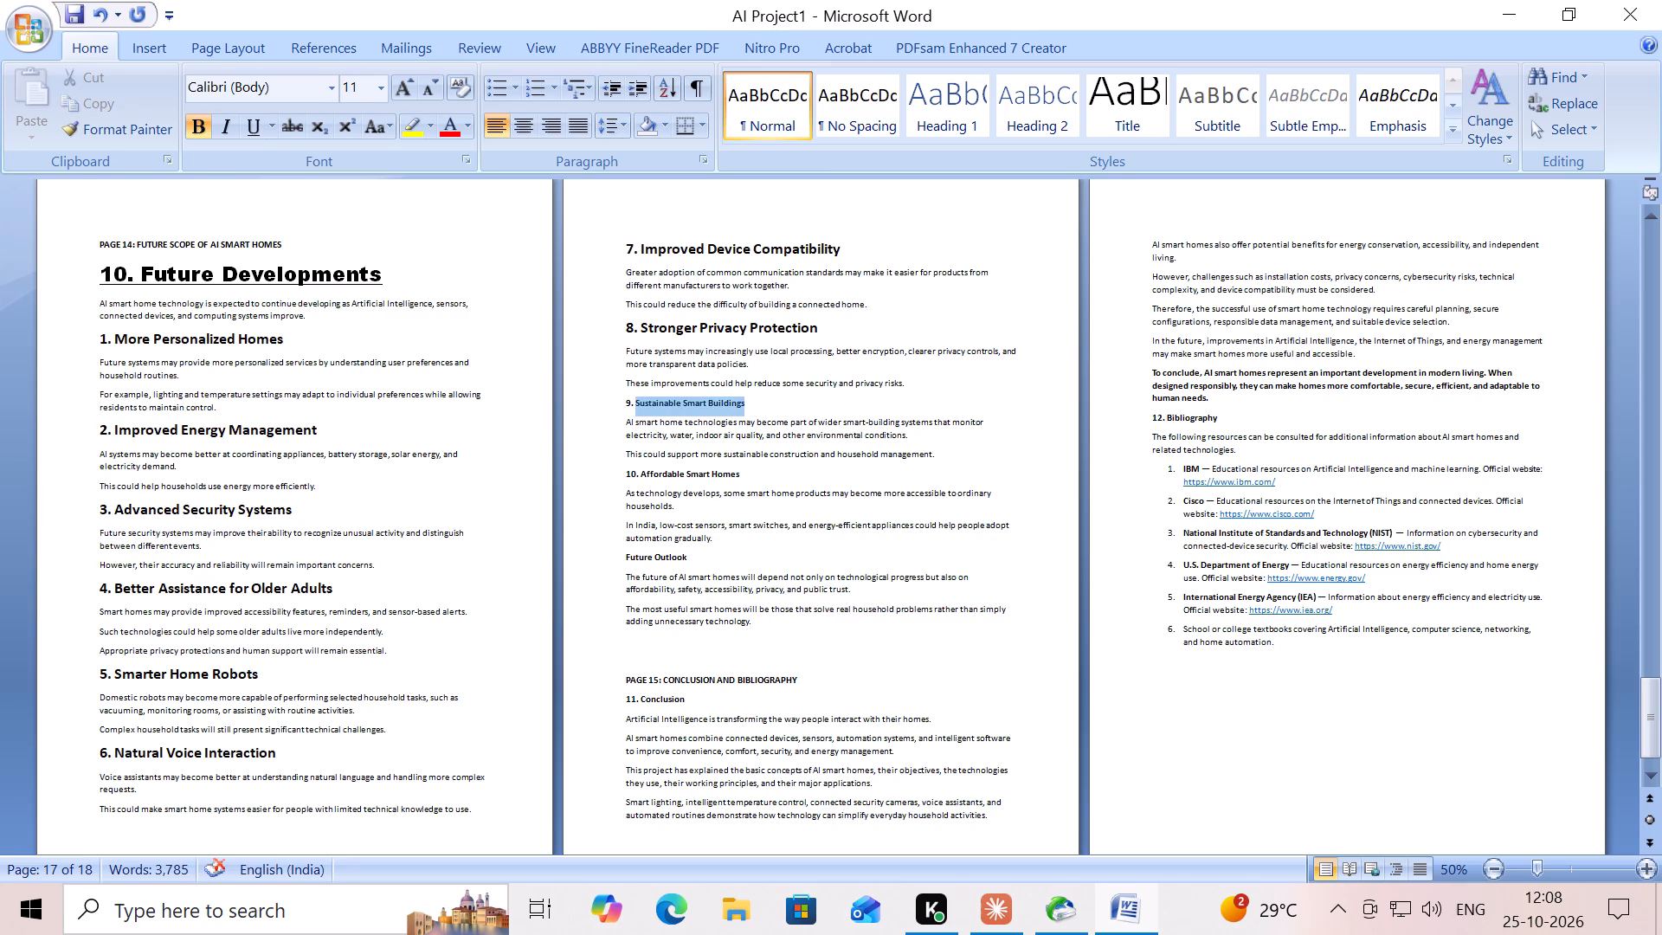
drag(641, 404, 597, 404)
click(381, 79)
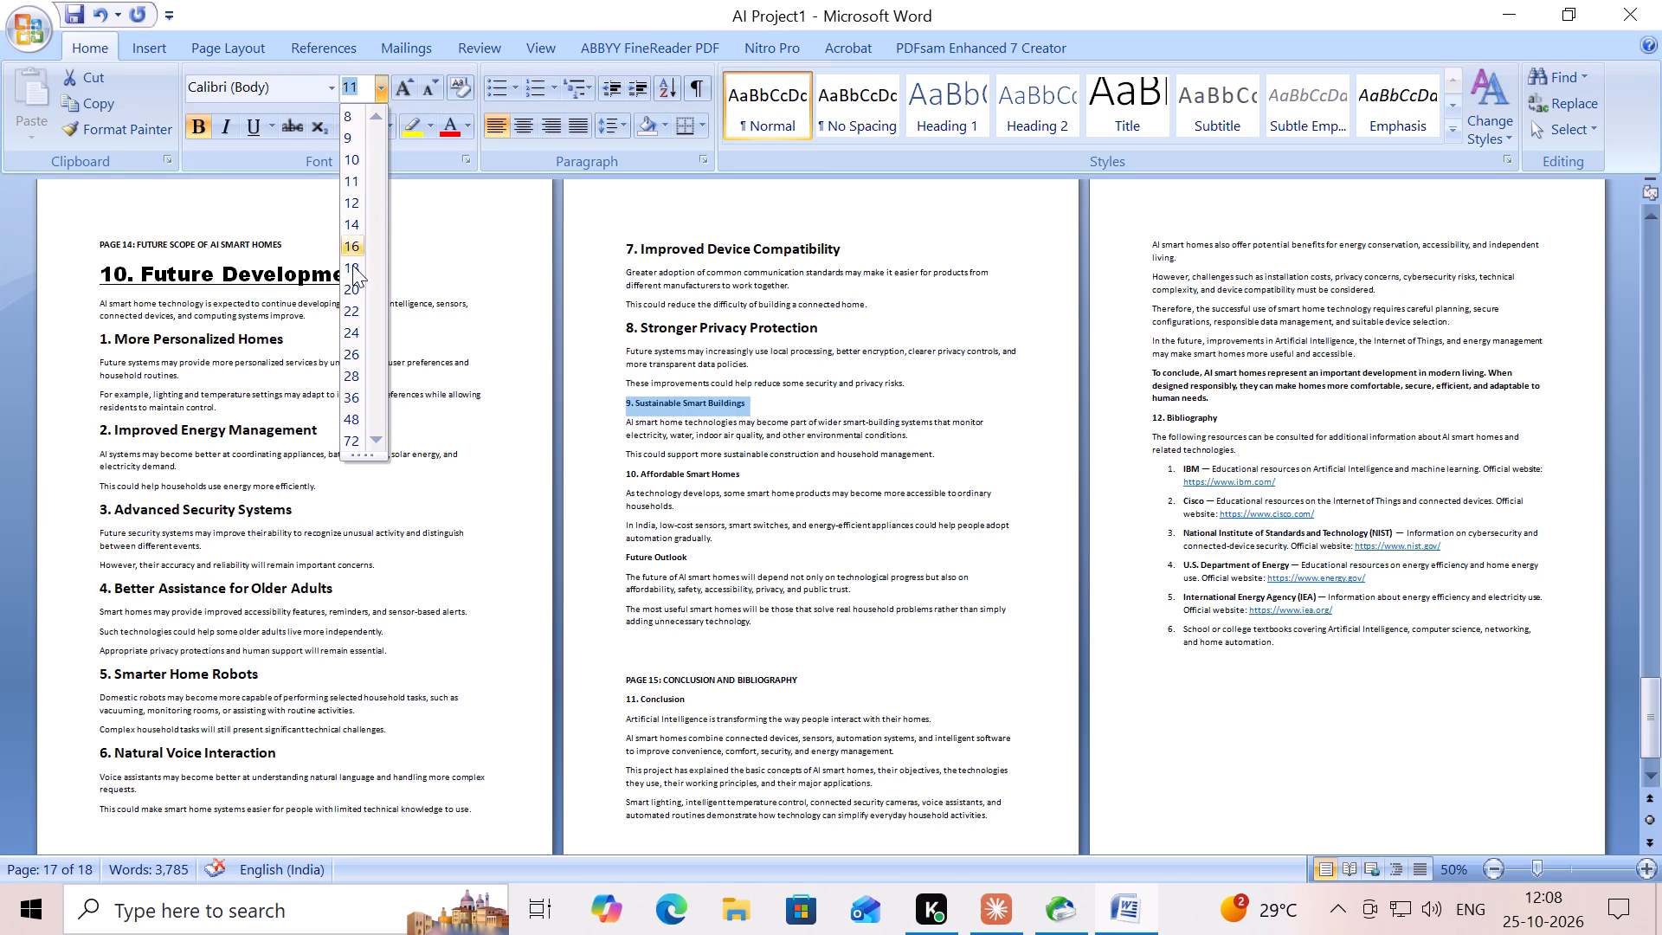
click(350, 267)
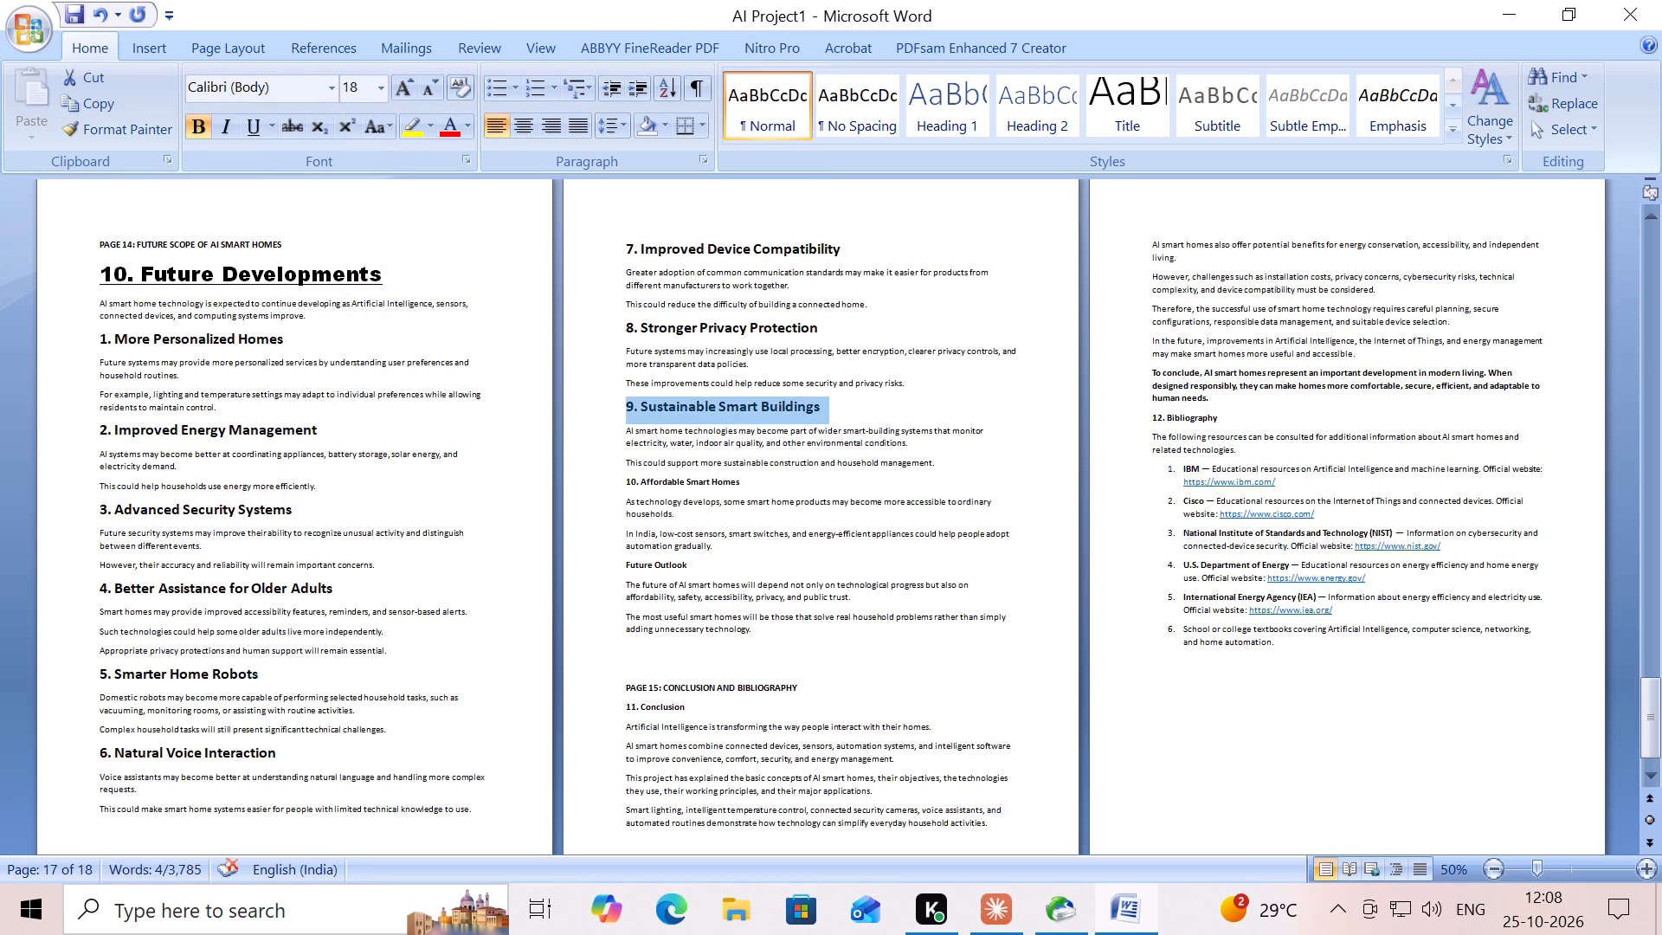
Set the "10. Affordable Smart Homes" subheading under Future Developments to font size 18.
drag(747, 478, 624, 486)
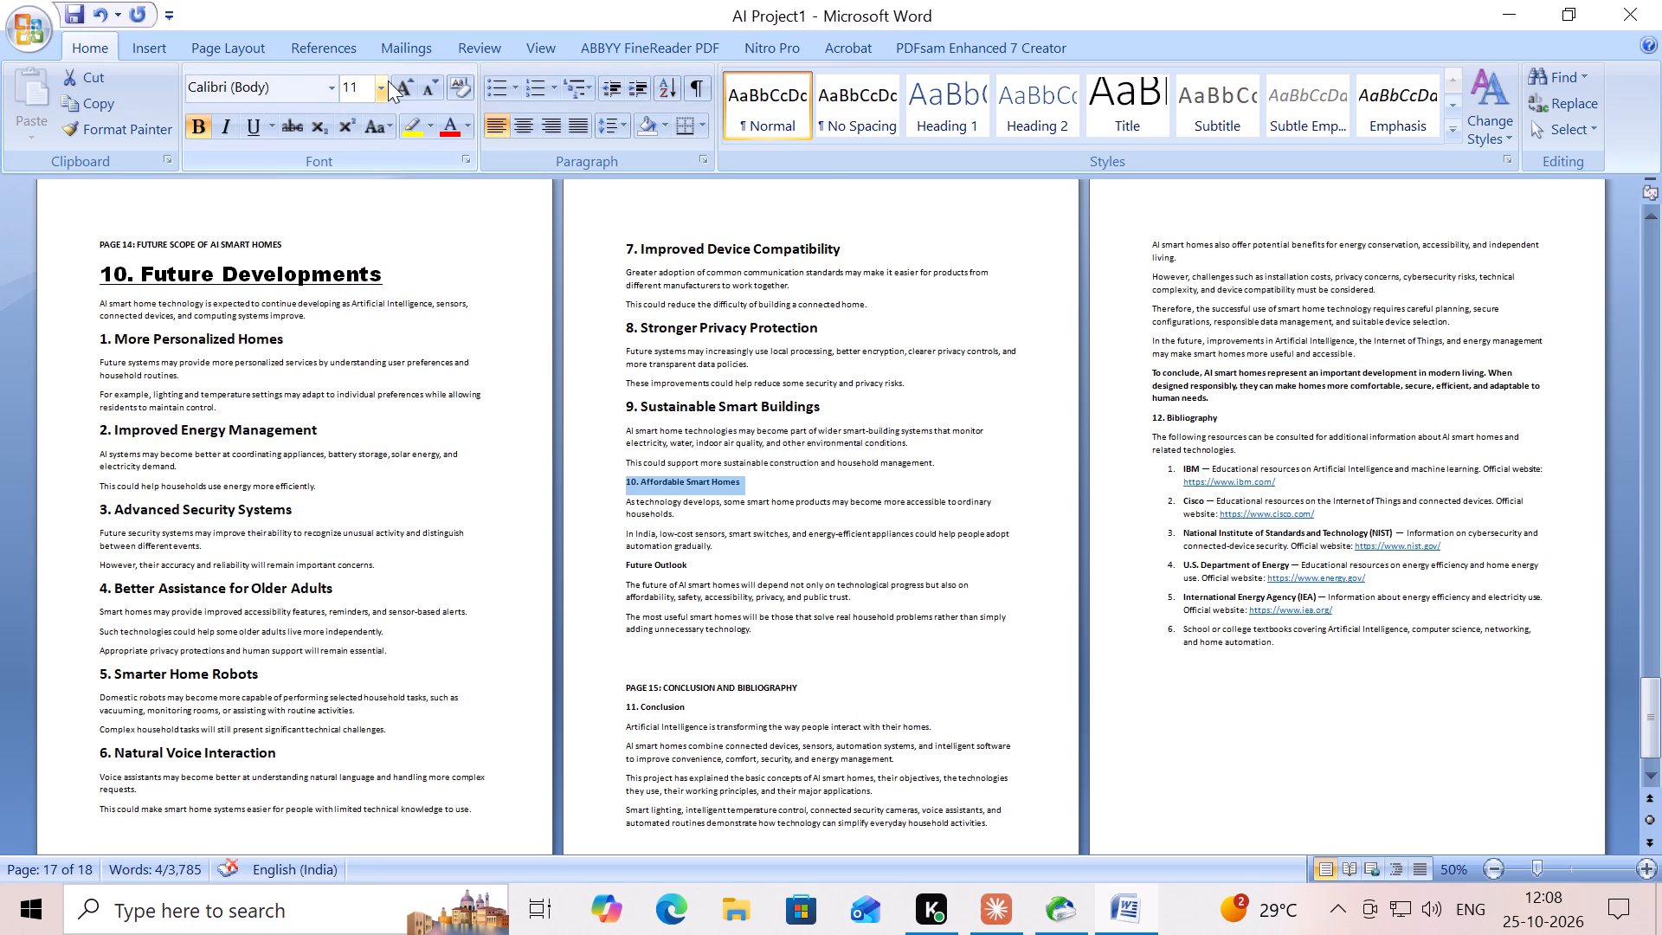
click(383, 82)
click(358, 260)
Set the "Future Outlook" subheading at the end of Future Developments to font size 18.
scroll(700, 403, down, 2)
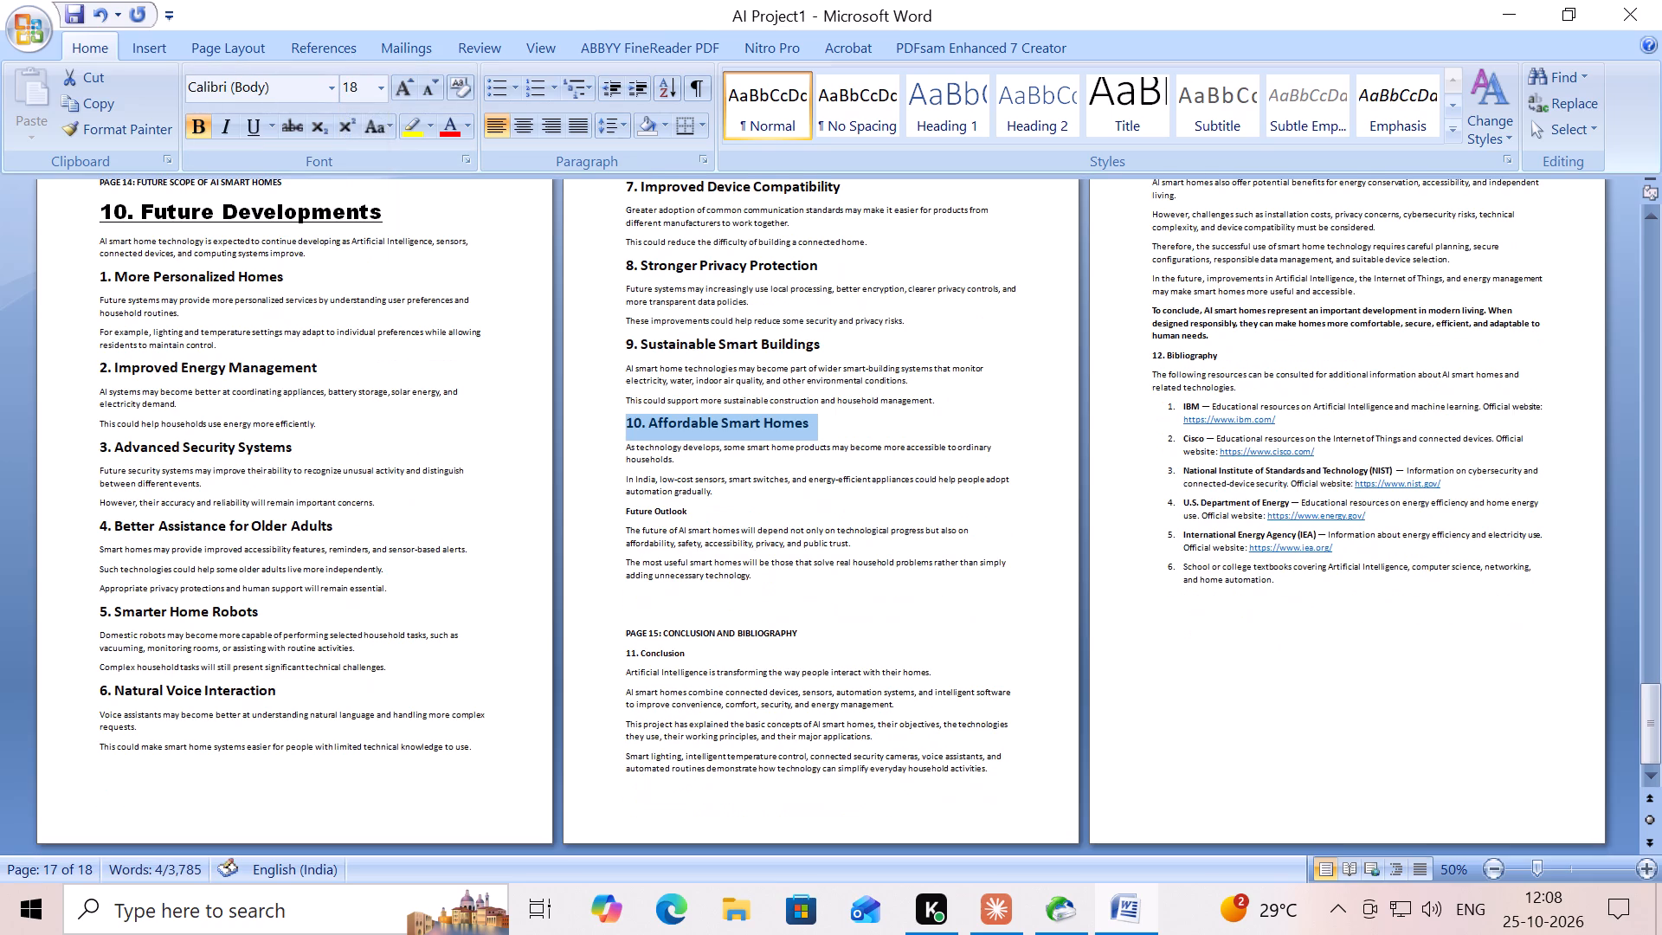
drag(686, 509, 618, 513)
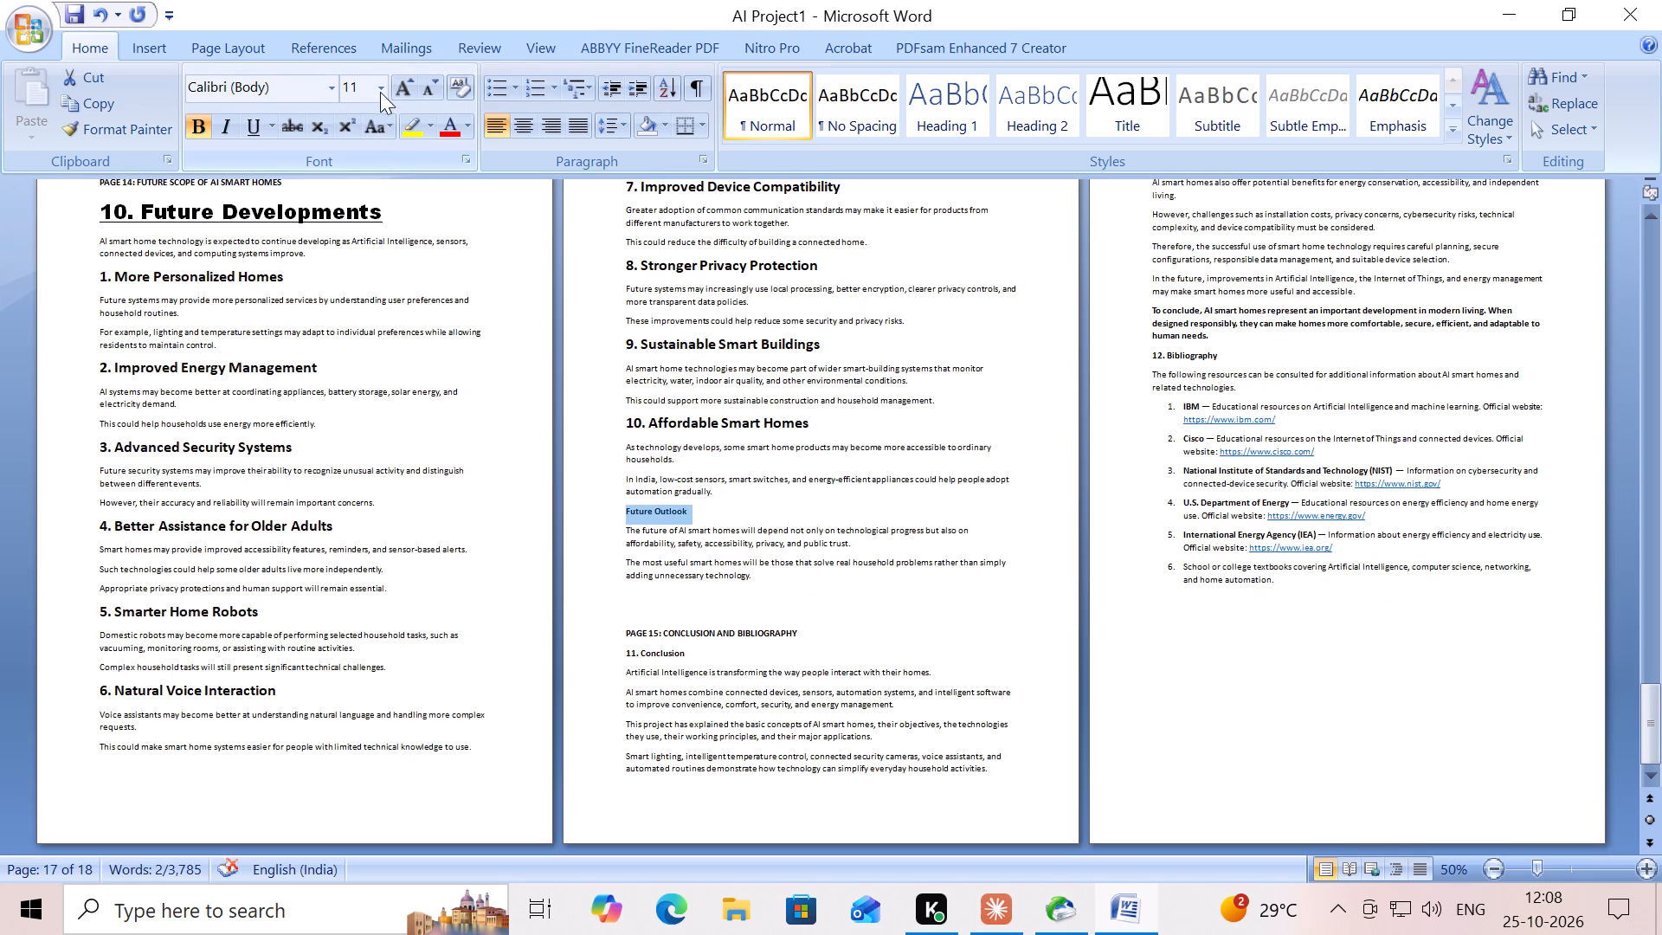
click(380, 92)
click(355, 268)
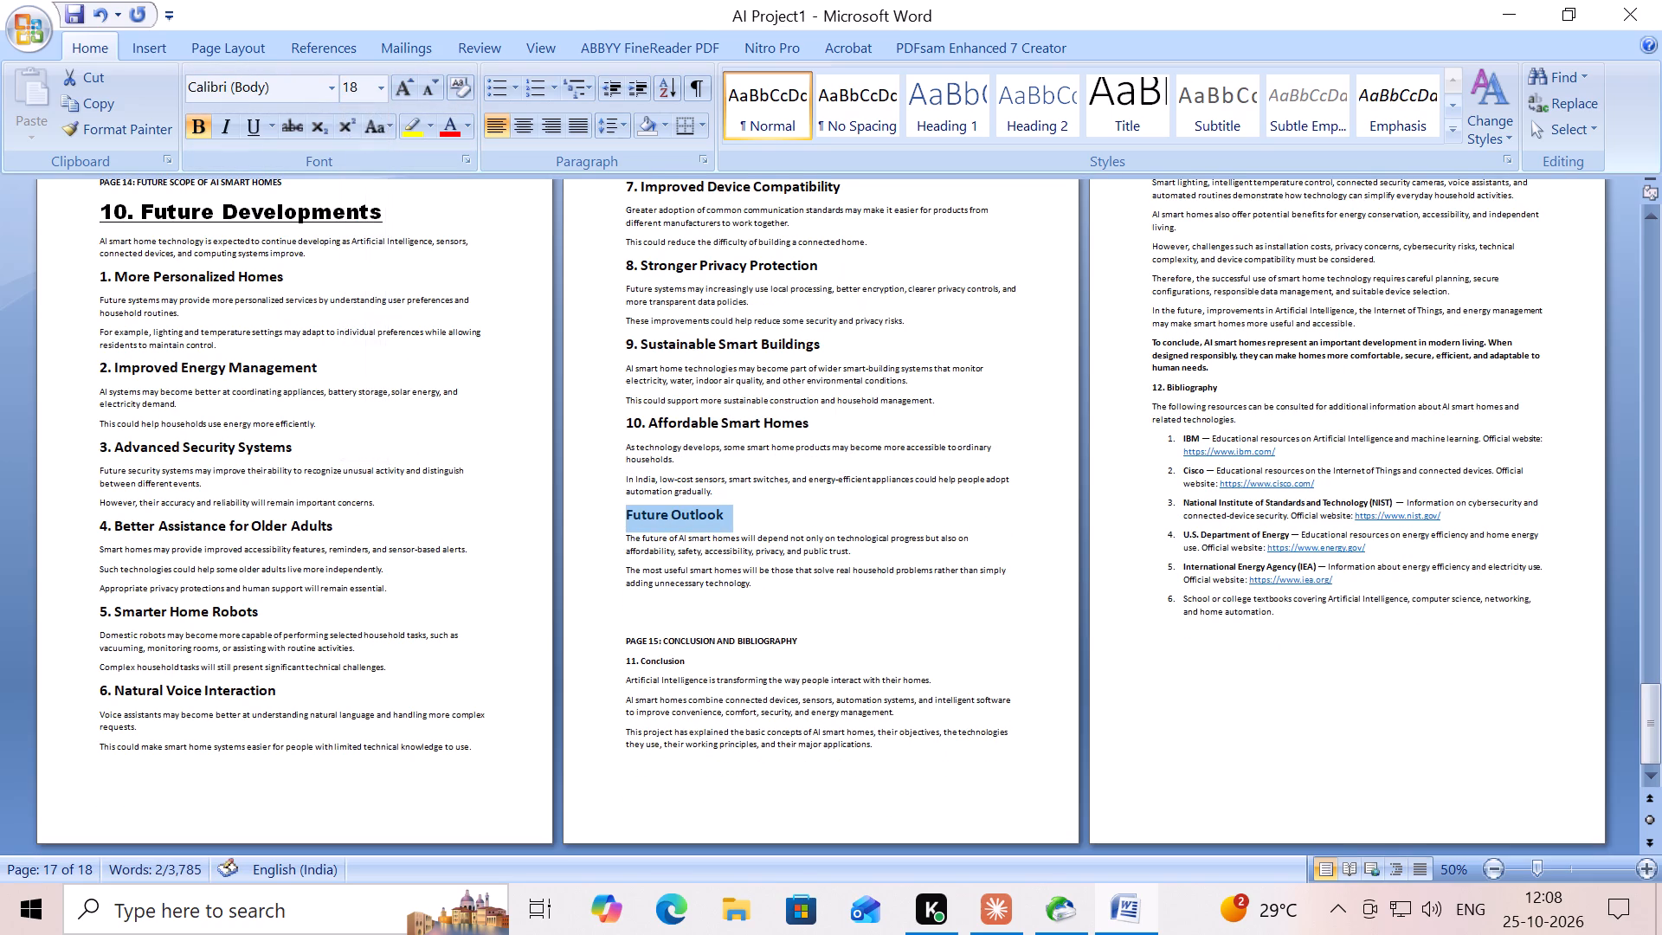
Insert seven blank lines before "PAGE 15: CONCLUSION AND BIBLIOGRAPHY" so the section starts on the next page.
click(622, 627)
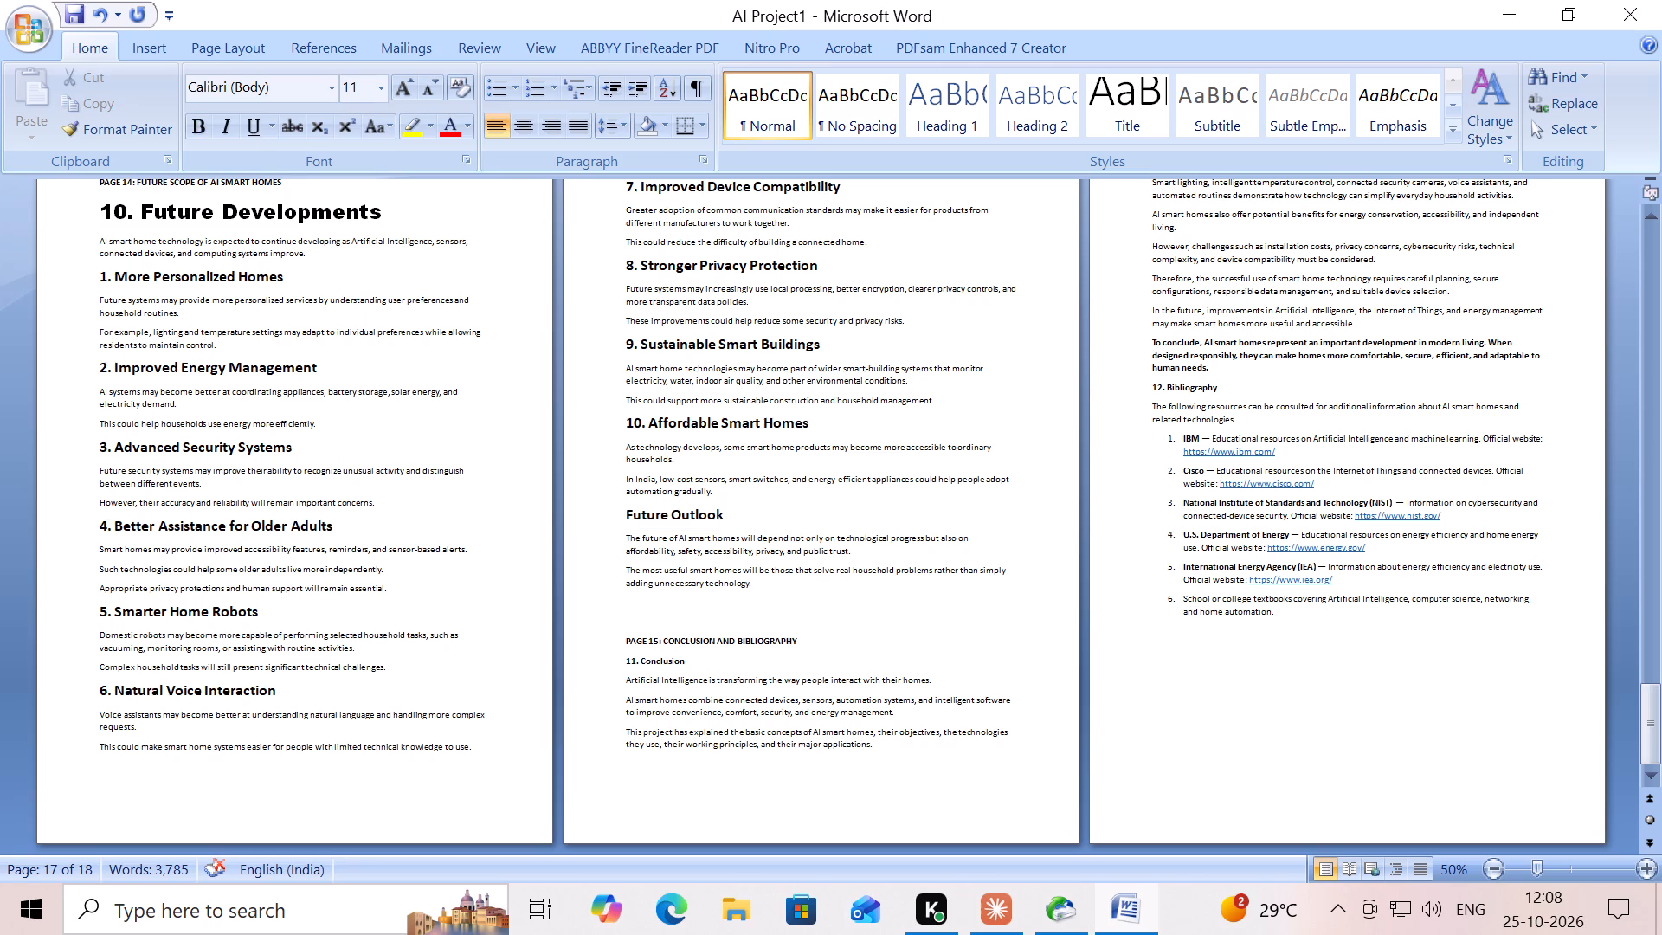
key(Return)
key(Return)
key(Return)
key(Return)
key(Return)
key(Return)
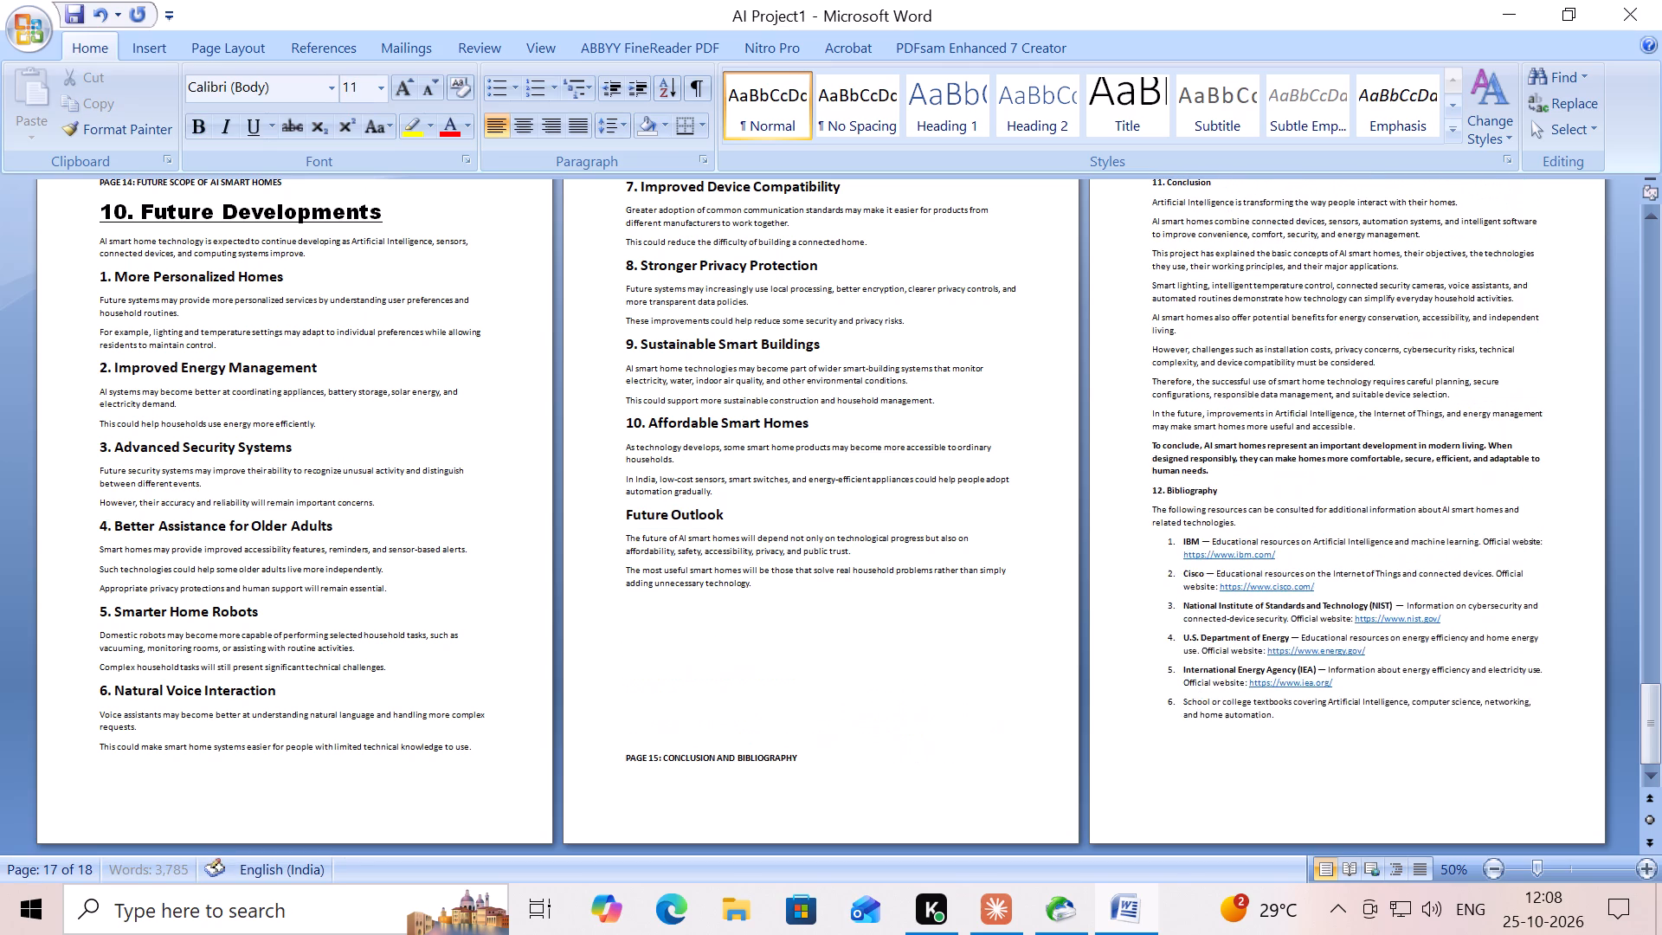
key(Return)
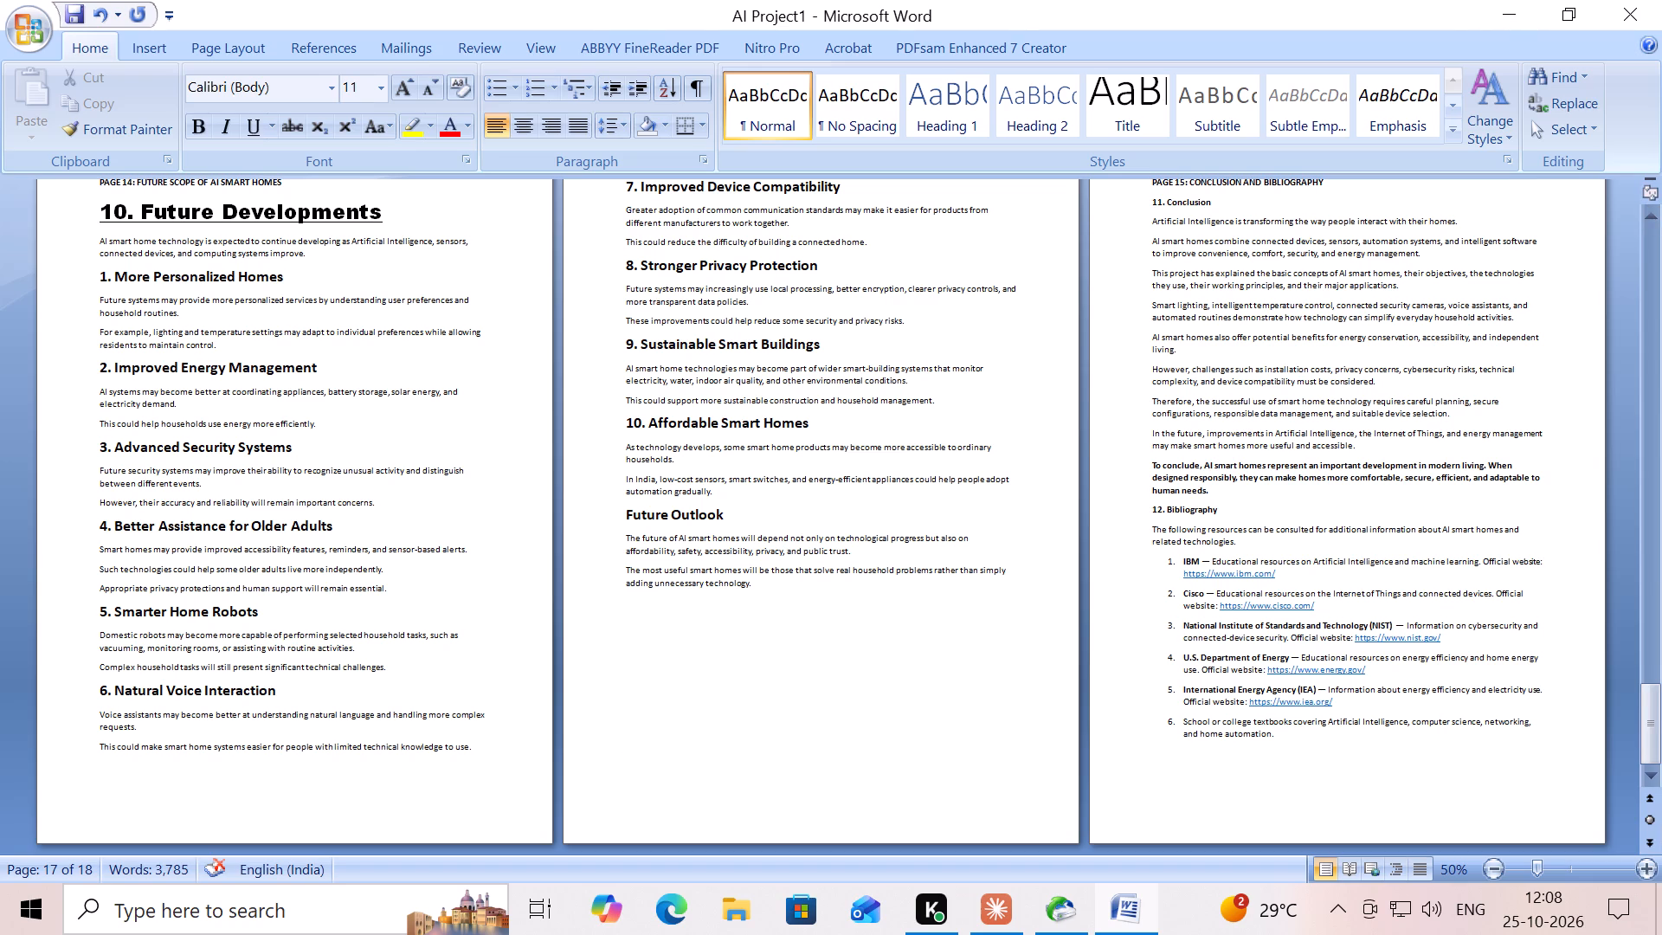
scroll(1360, 526, up, 5)
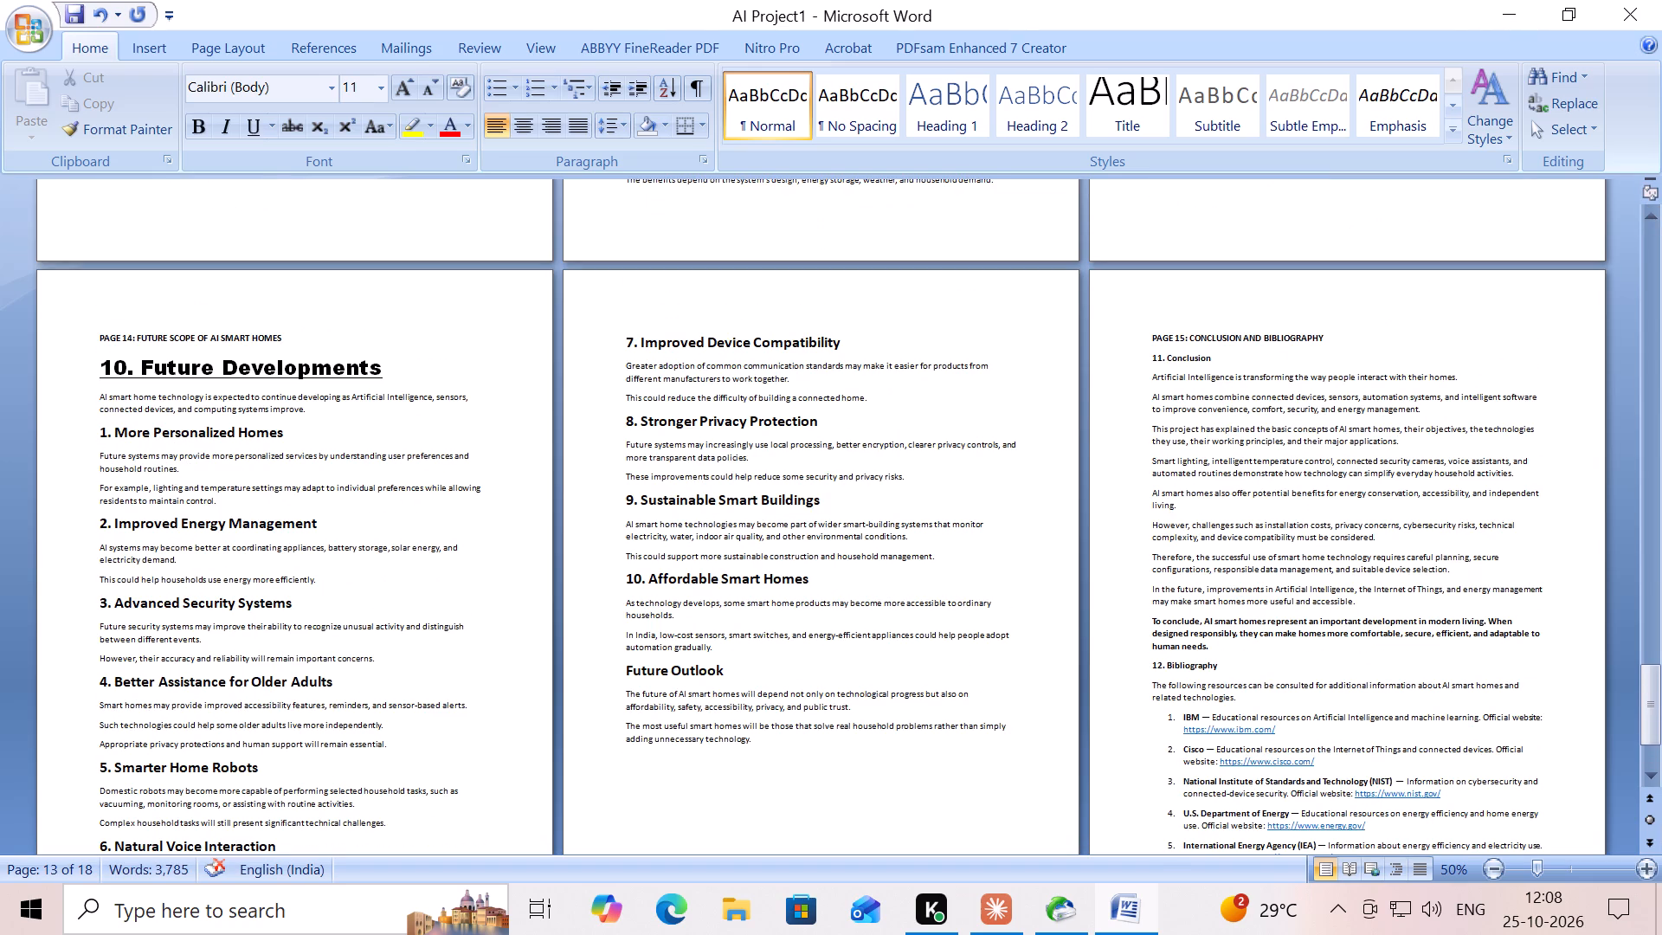
Format the "11. Conclusion" main heading as underlined Arial Black at font size 22.
drag(1221, 356, 1116, 362)
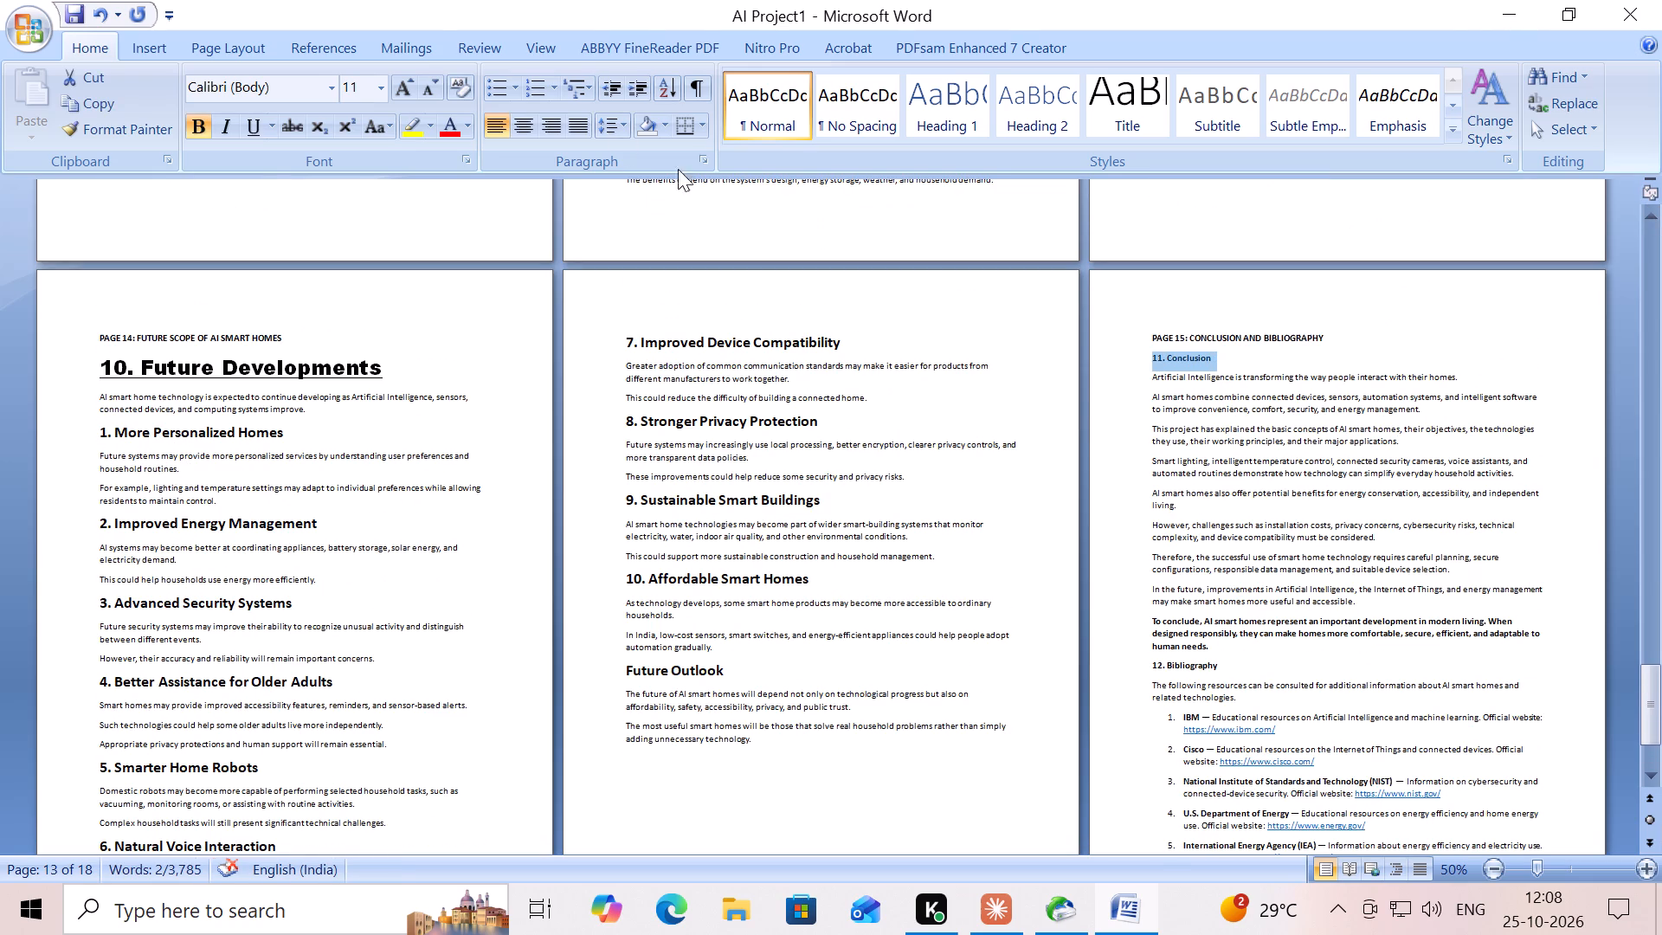
click(380, 84)
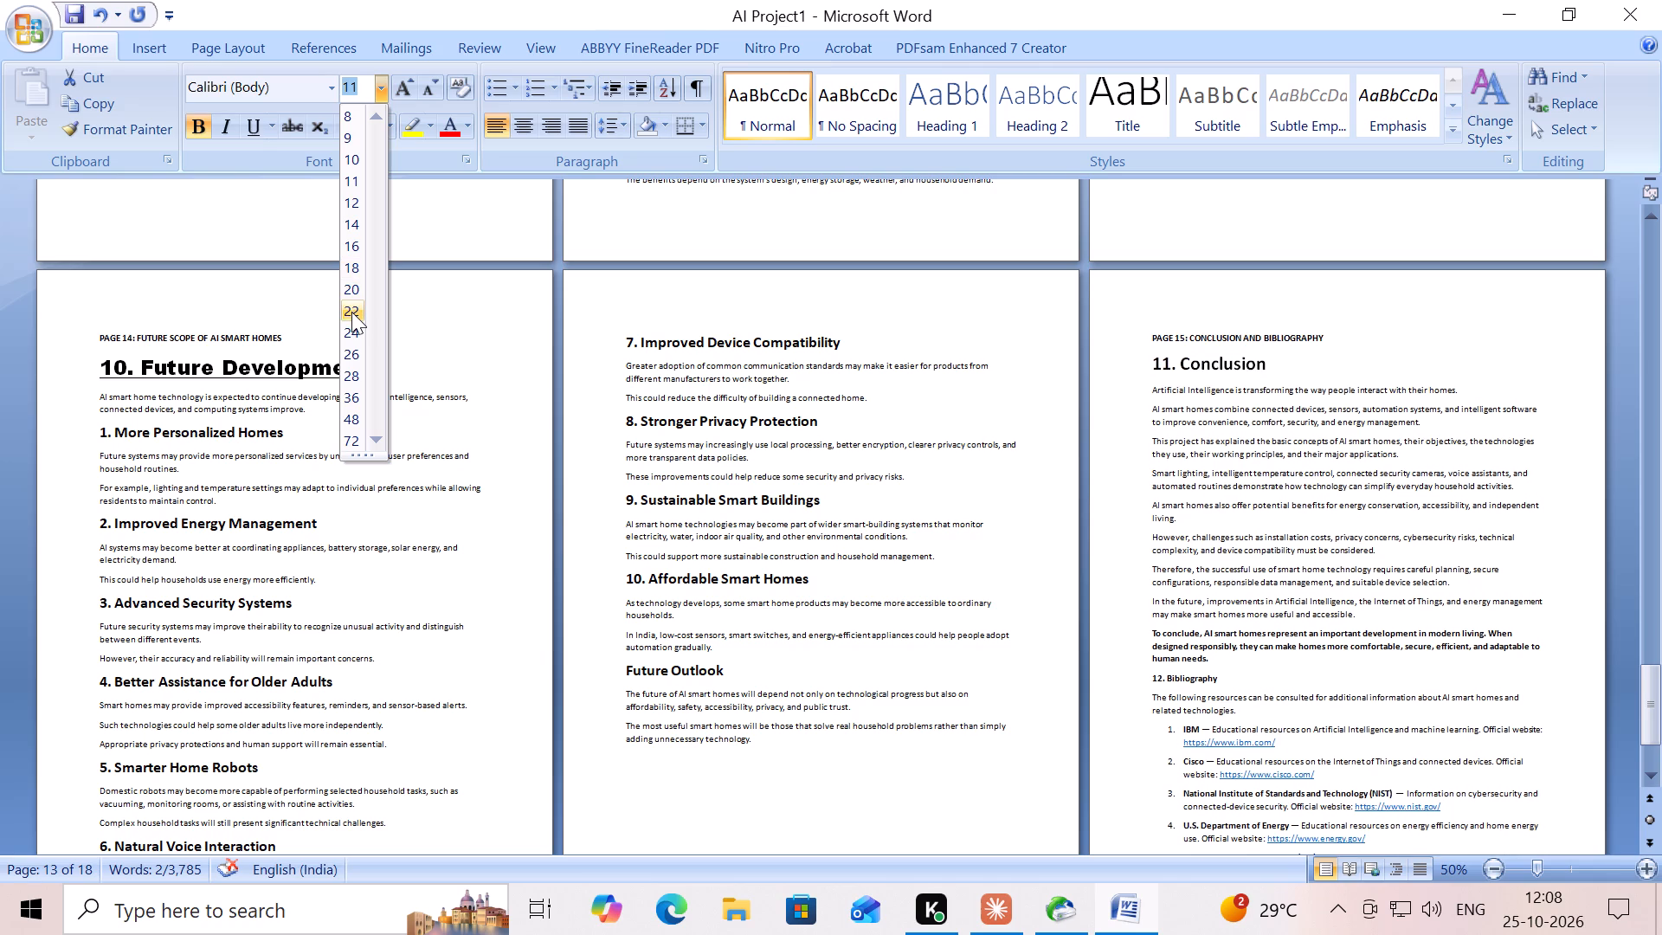
click(351, 312)
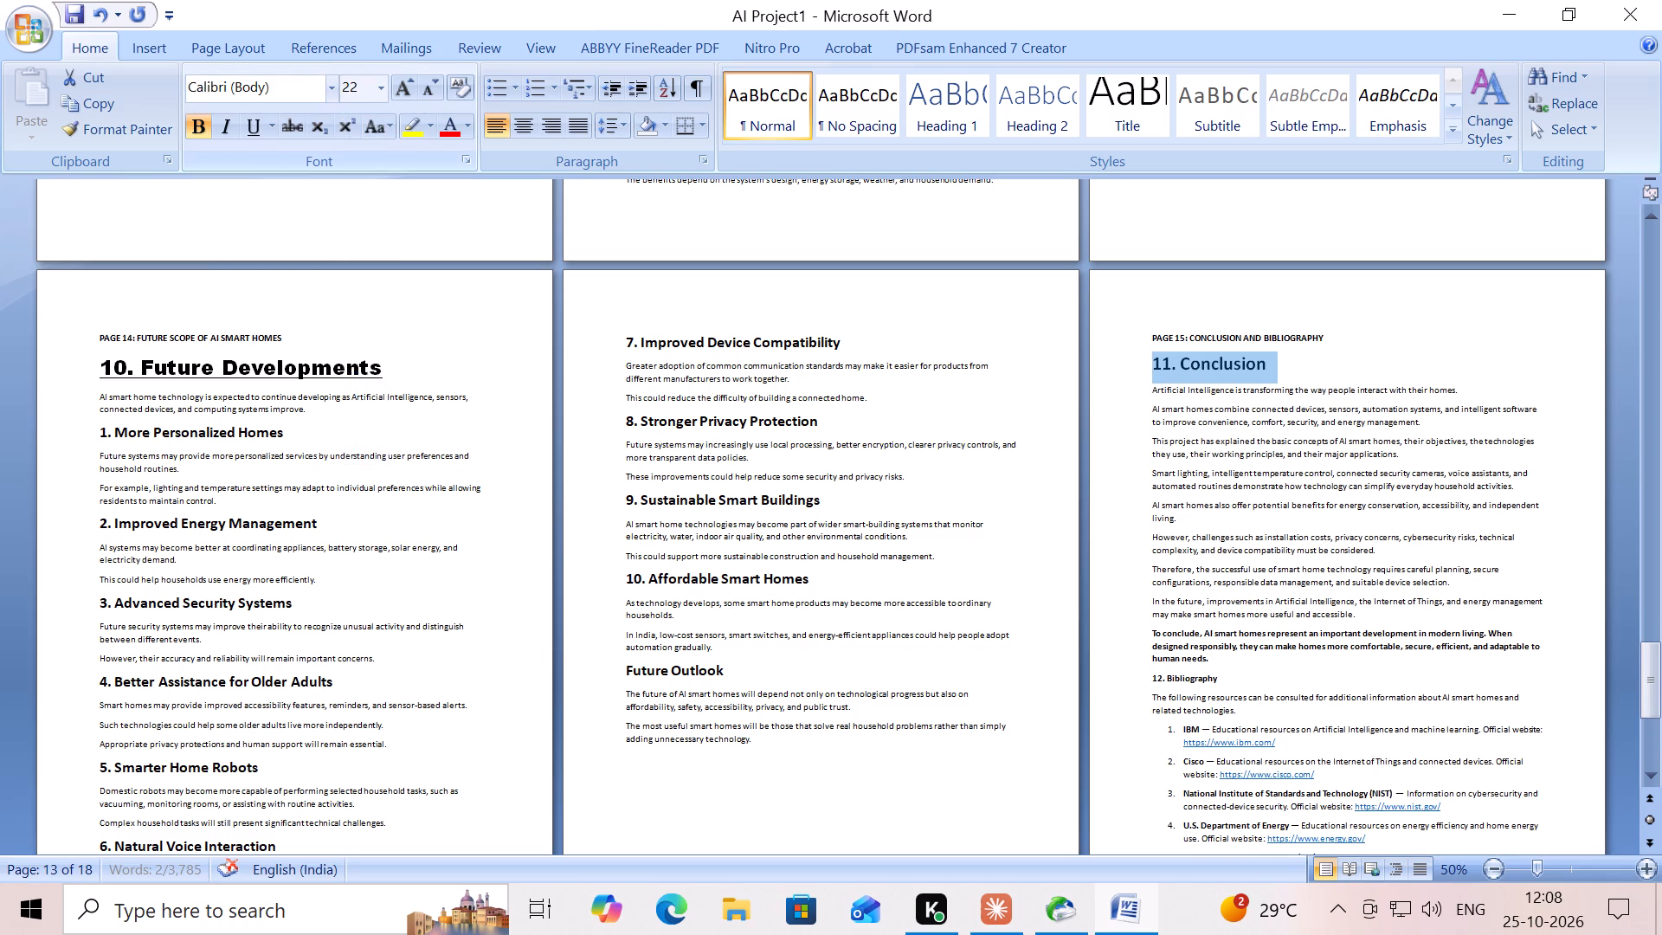
click(333, 97)
click(321, 233)
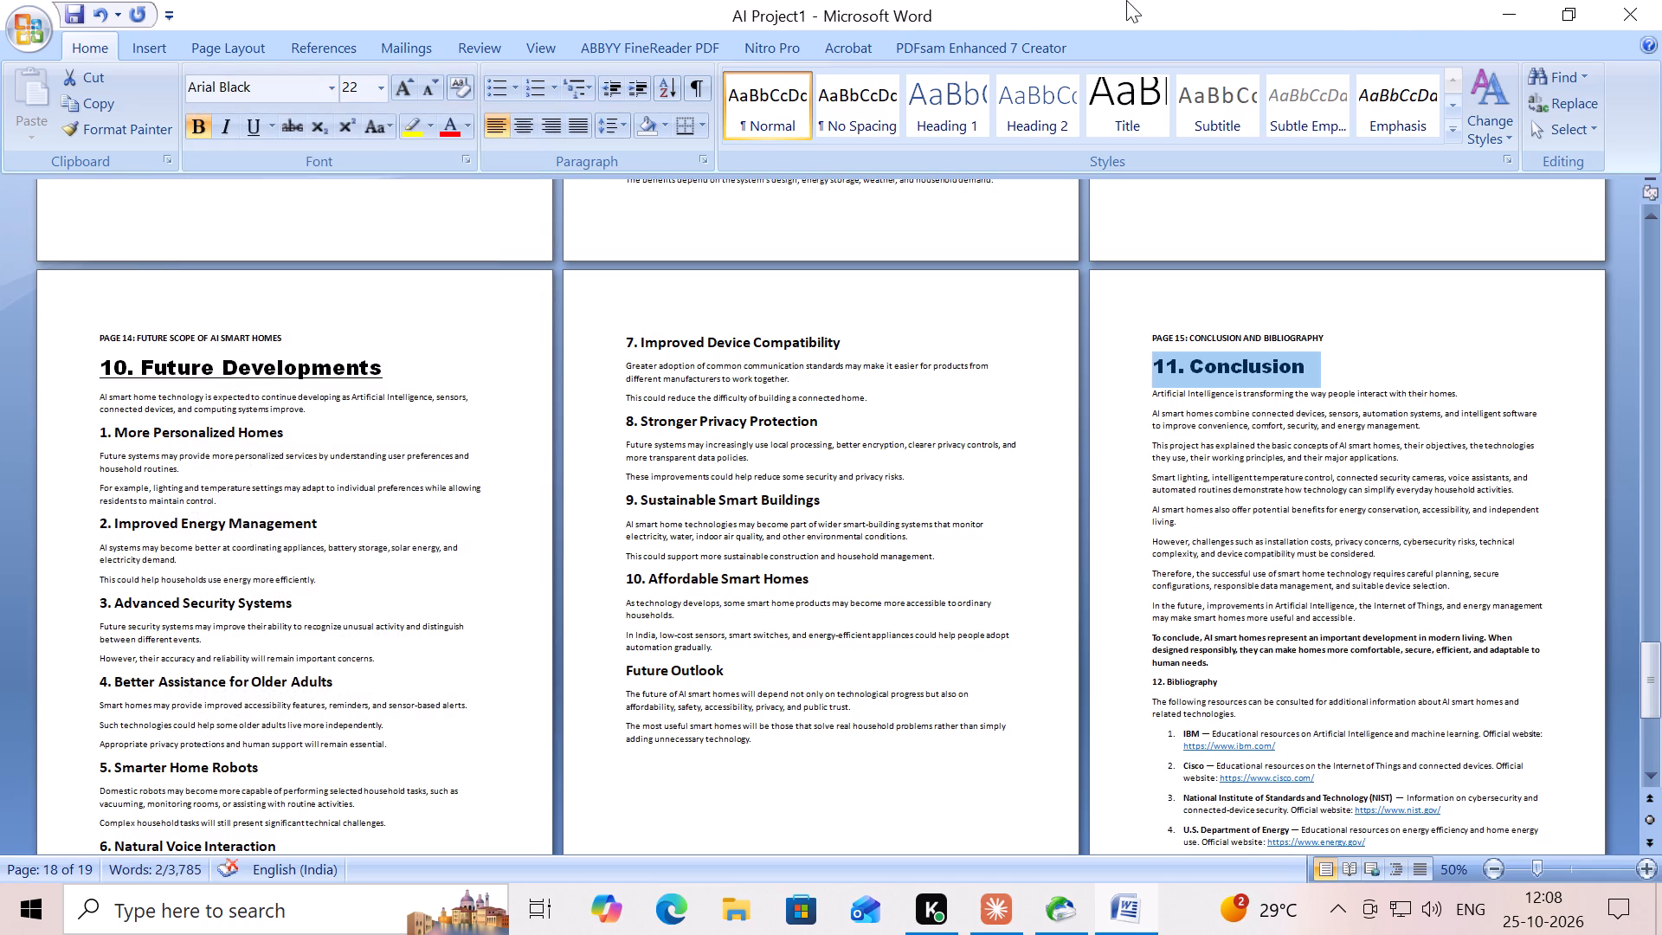
click(249, 136)
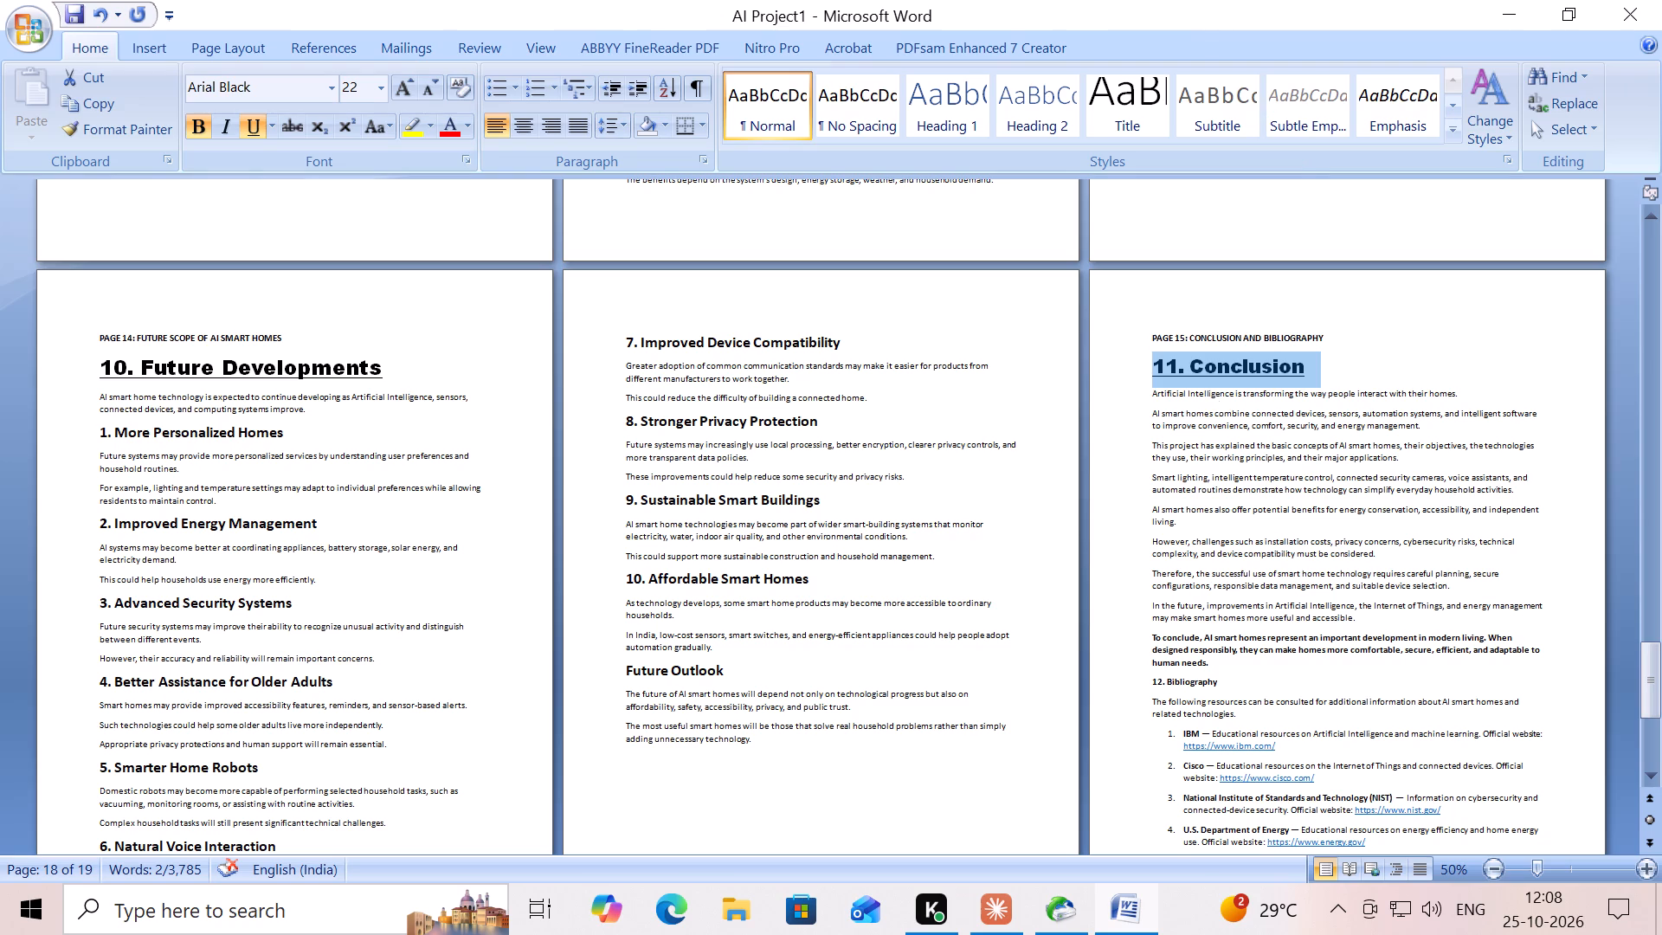
Format the "12. Bibliography" main heading as underlined Arial Black at font size 22.
click(1329, 360)
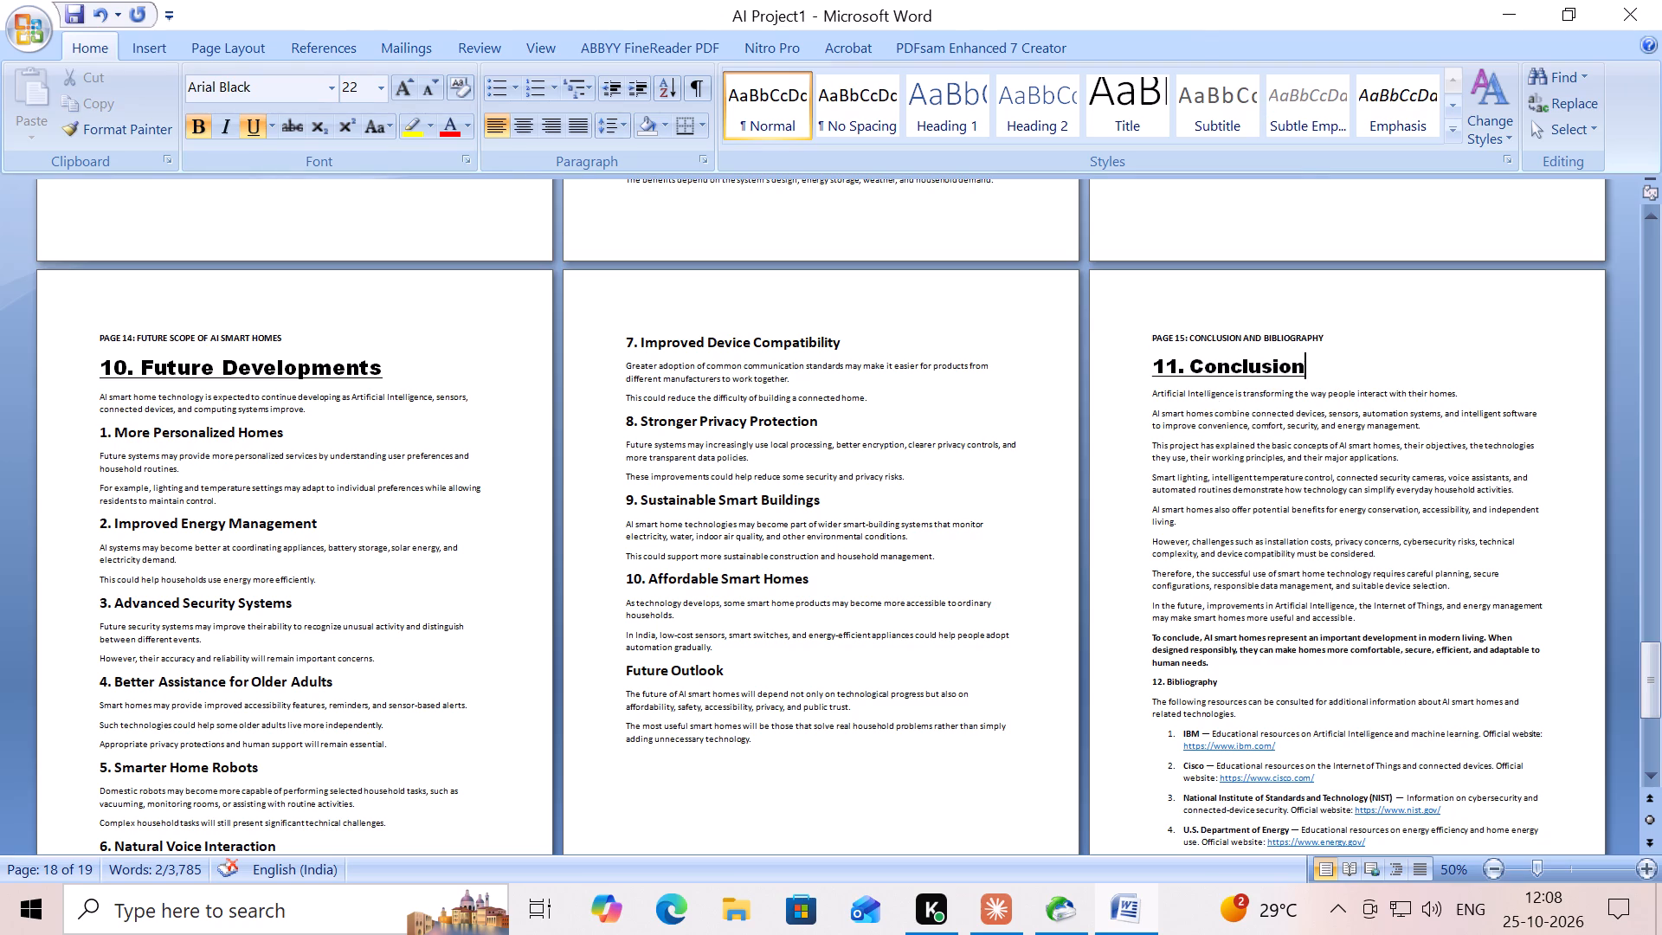
scroll(1343, 416, down, 6)
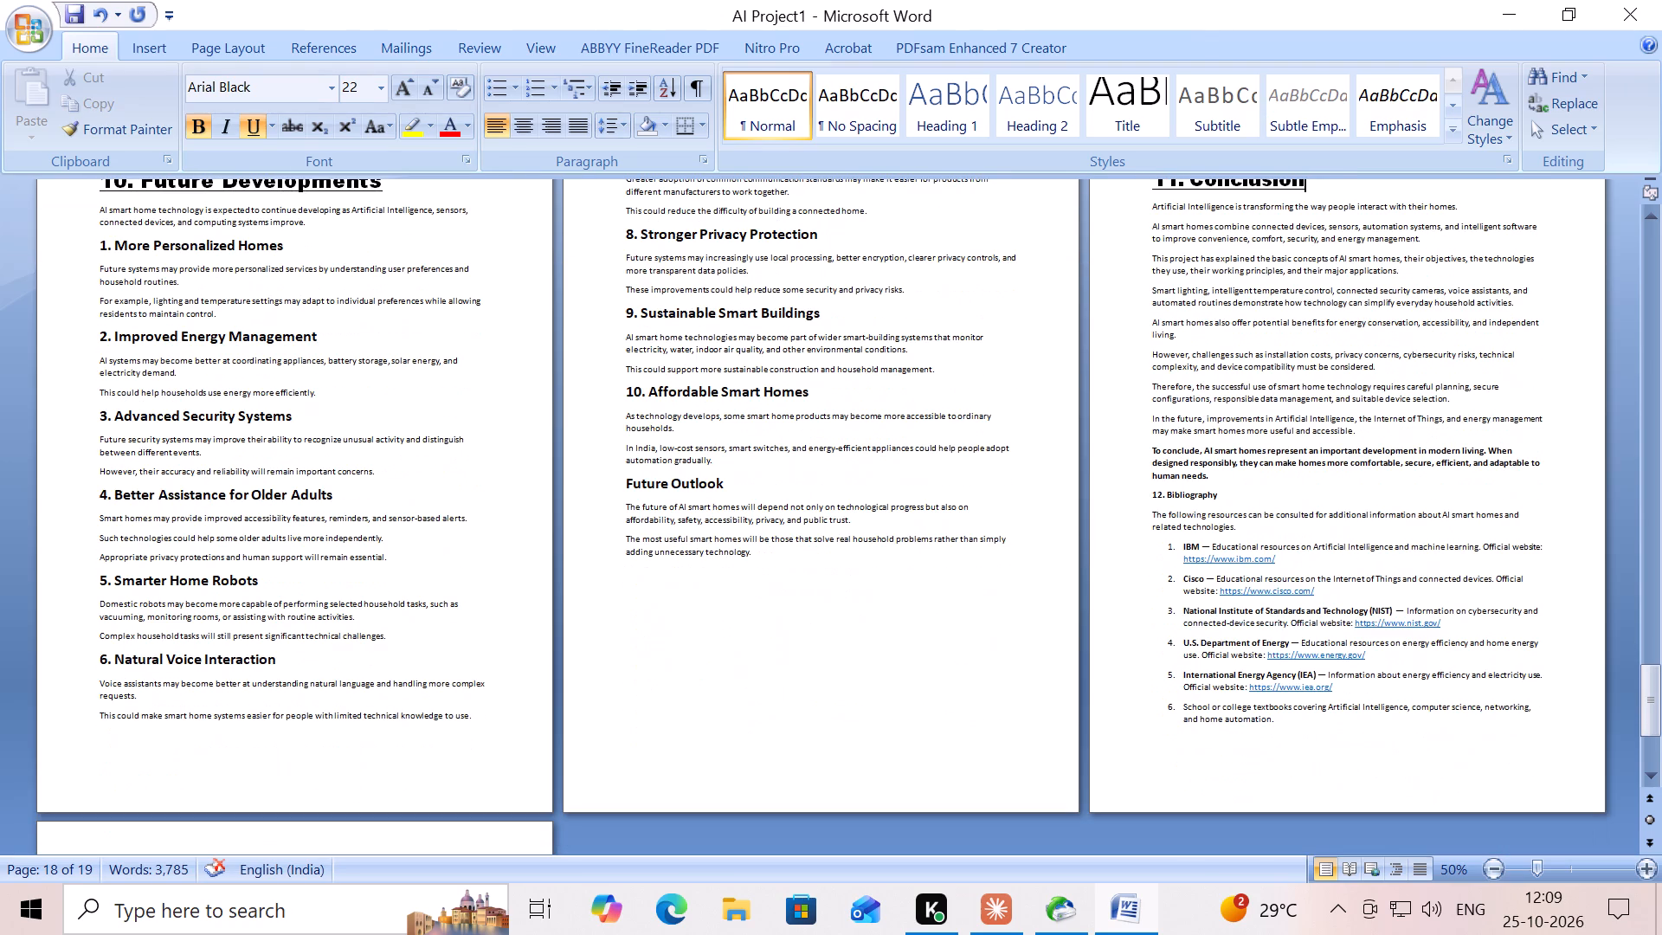
drag(1227, 487, 1141, 532)
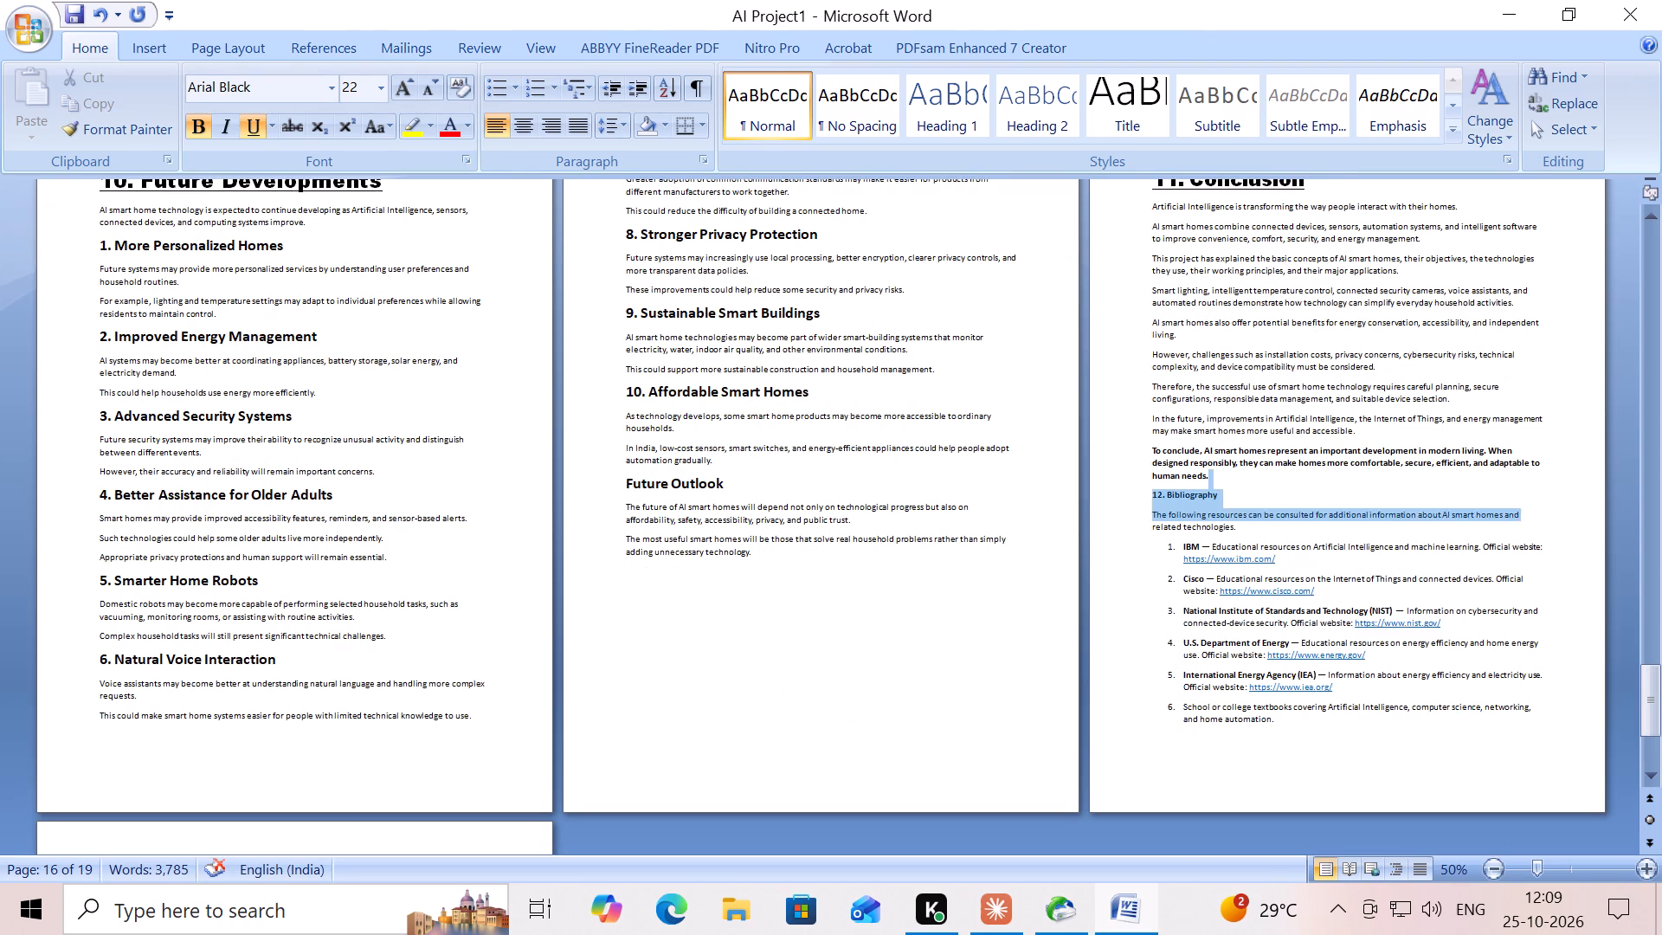
drag(1141, 532, 1139, 532)
click(1139, 532)
drag(1229, 494, 1156, 499)
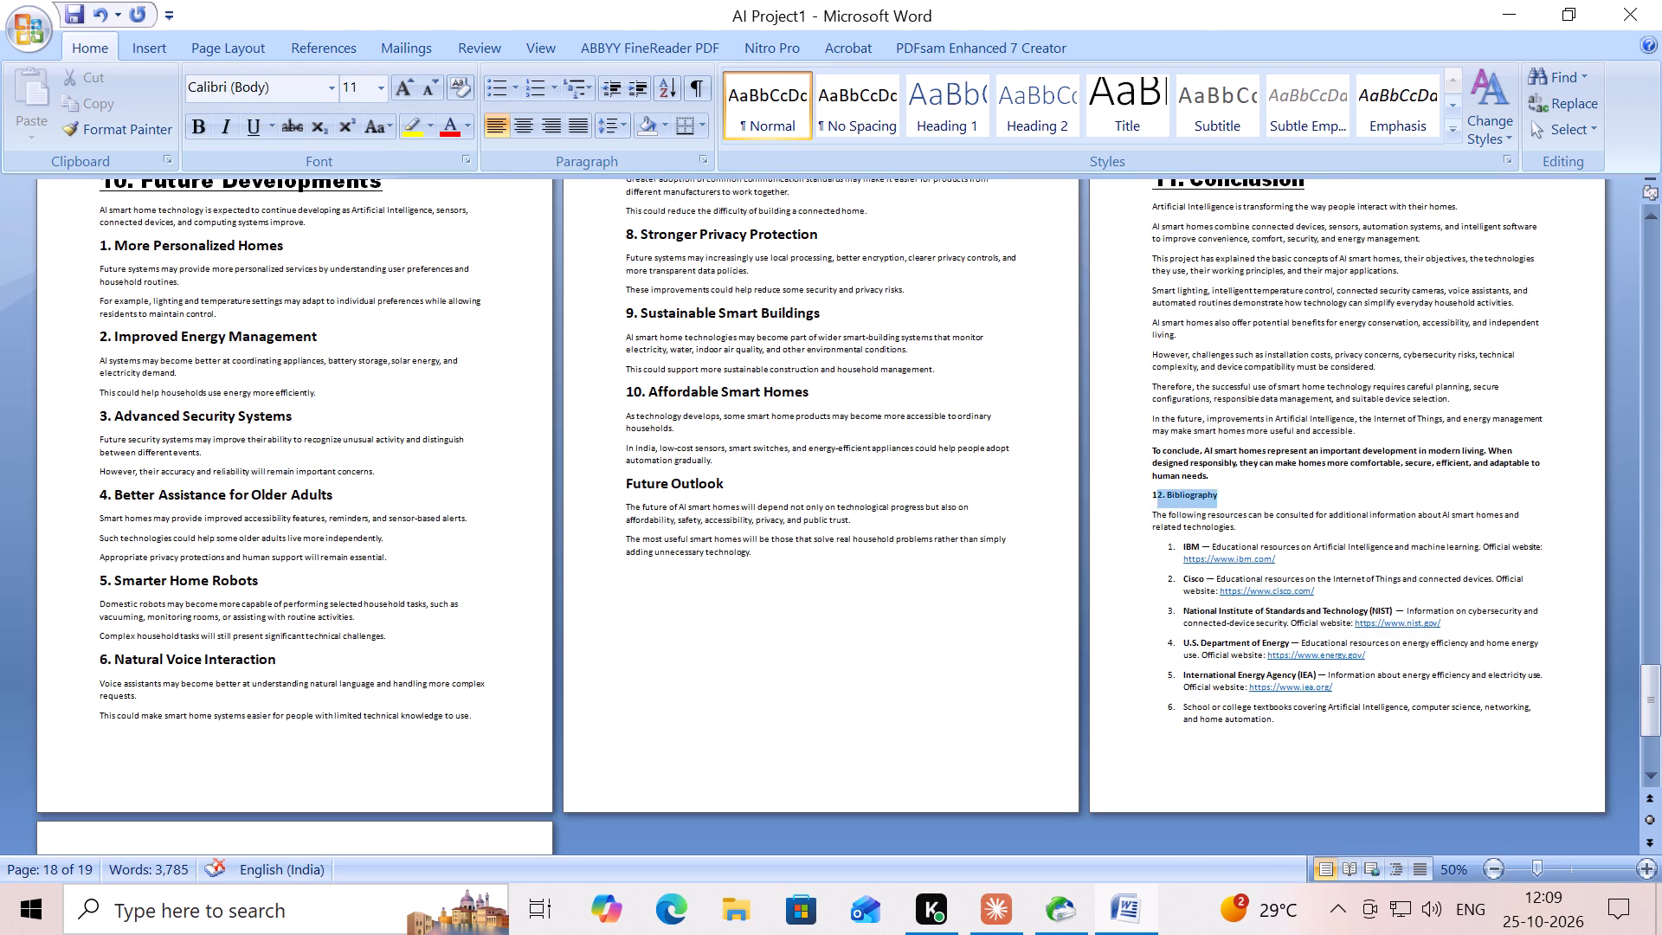
drag(1156, 499, 1141, 494)
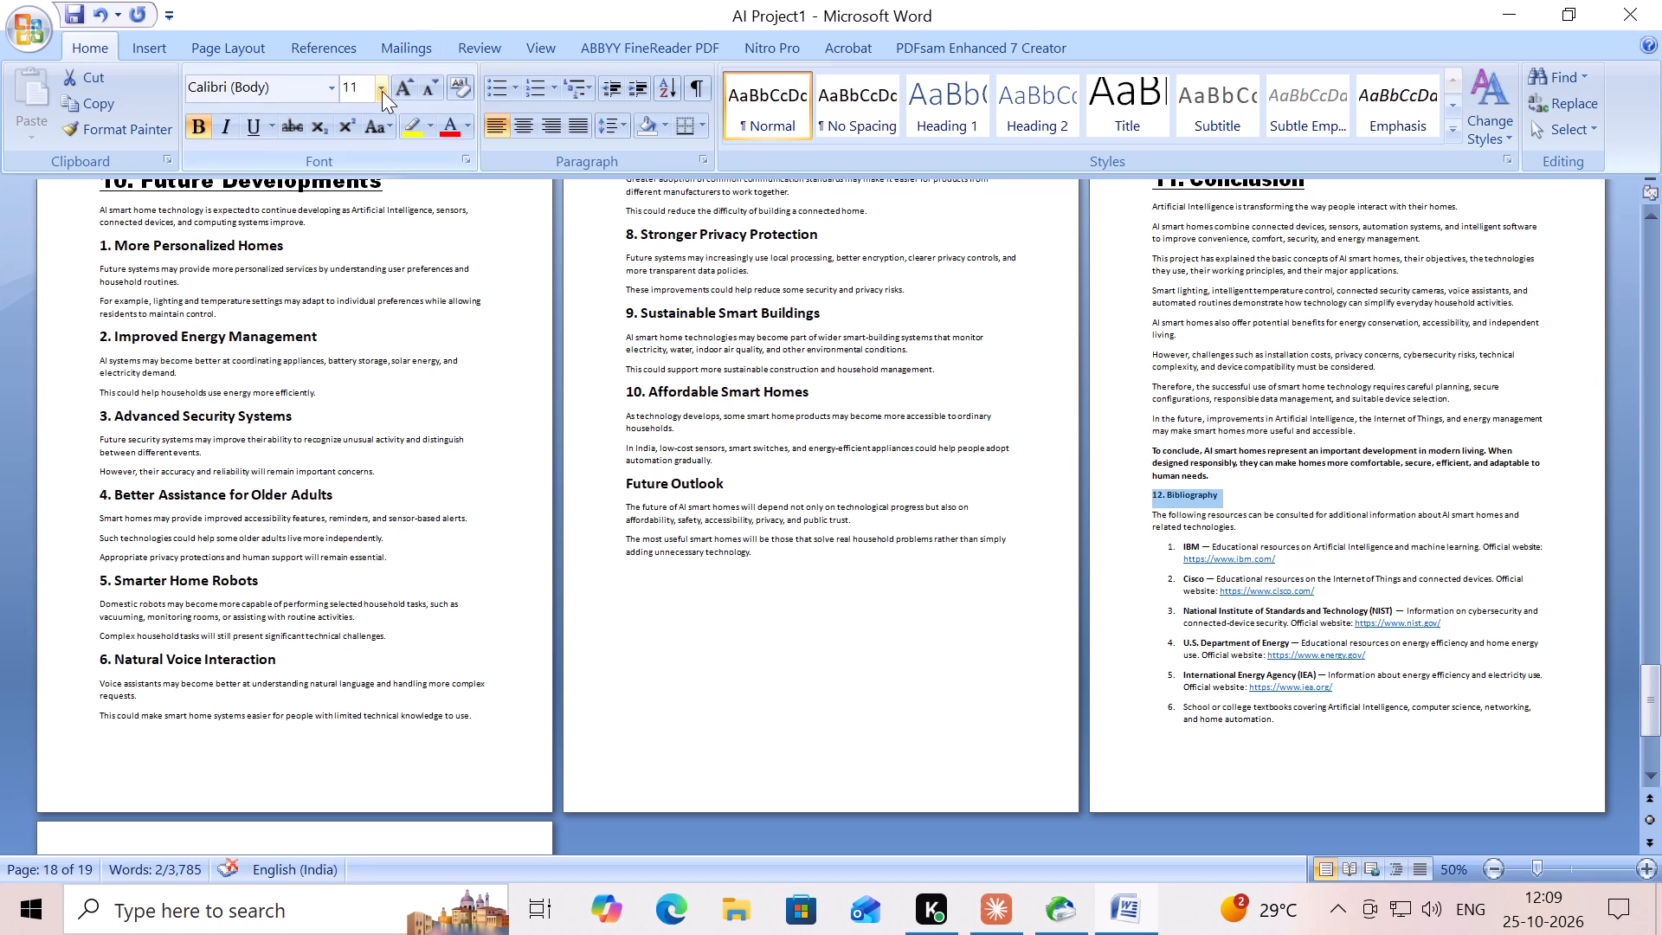
click(382, 91)
click(353, 314)
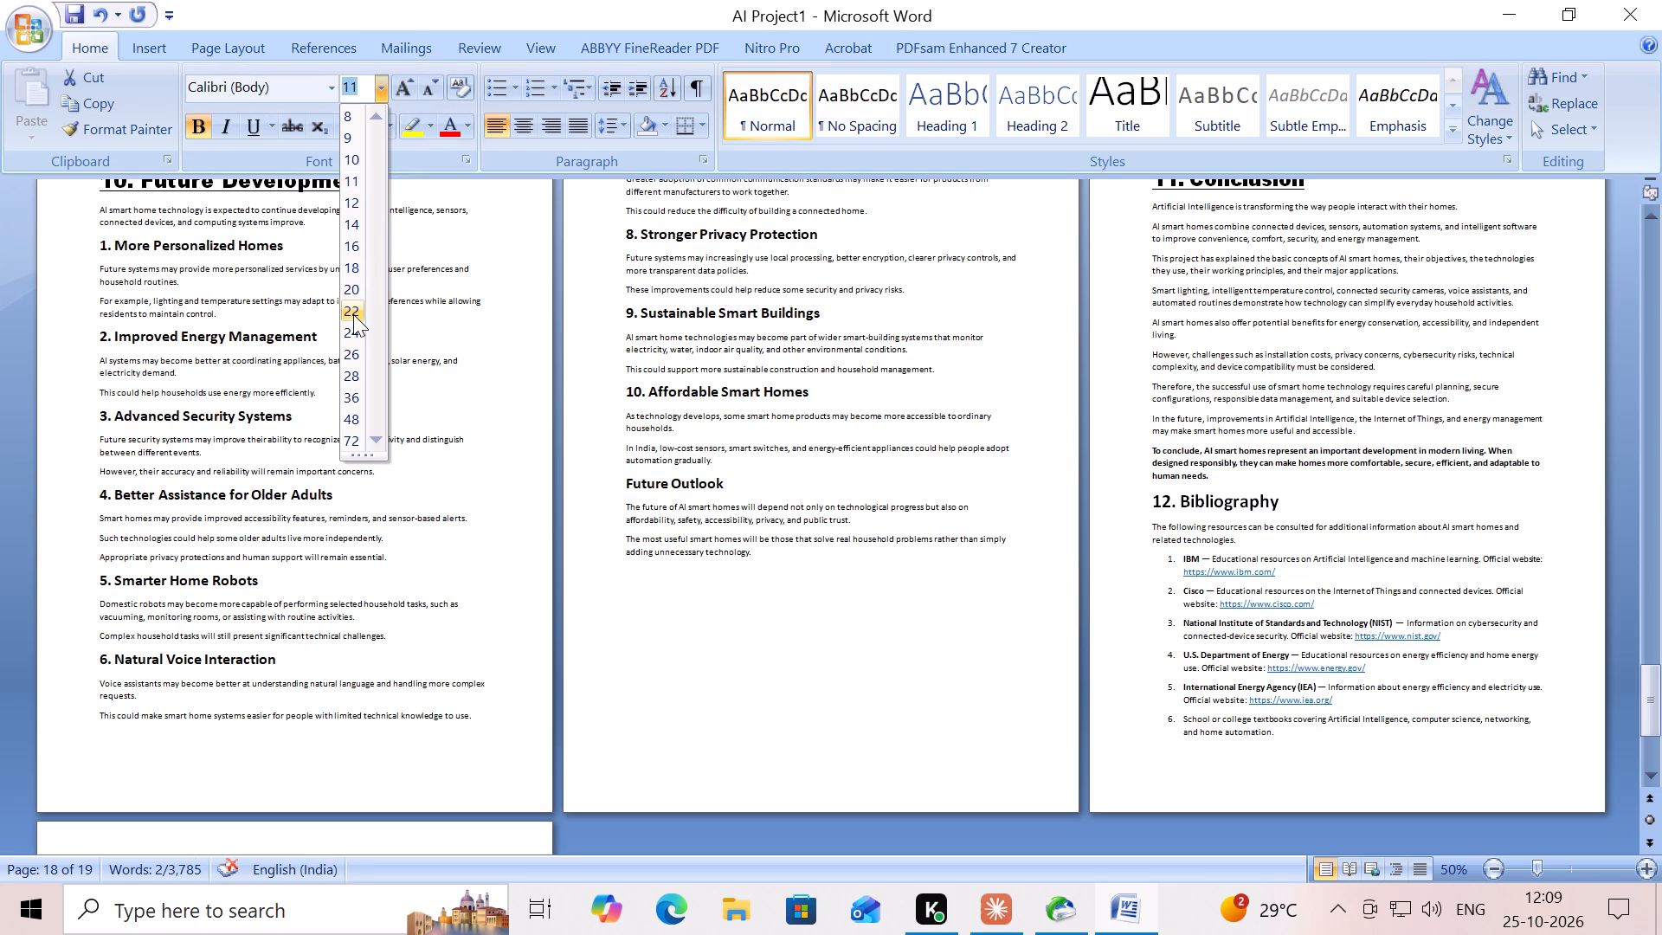
click(327, 82)
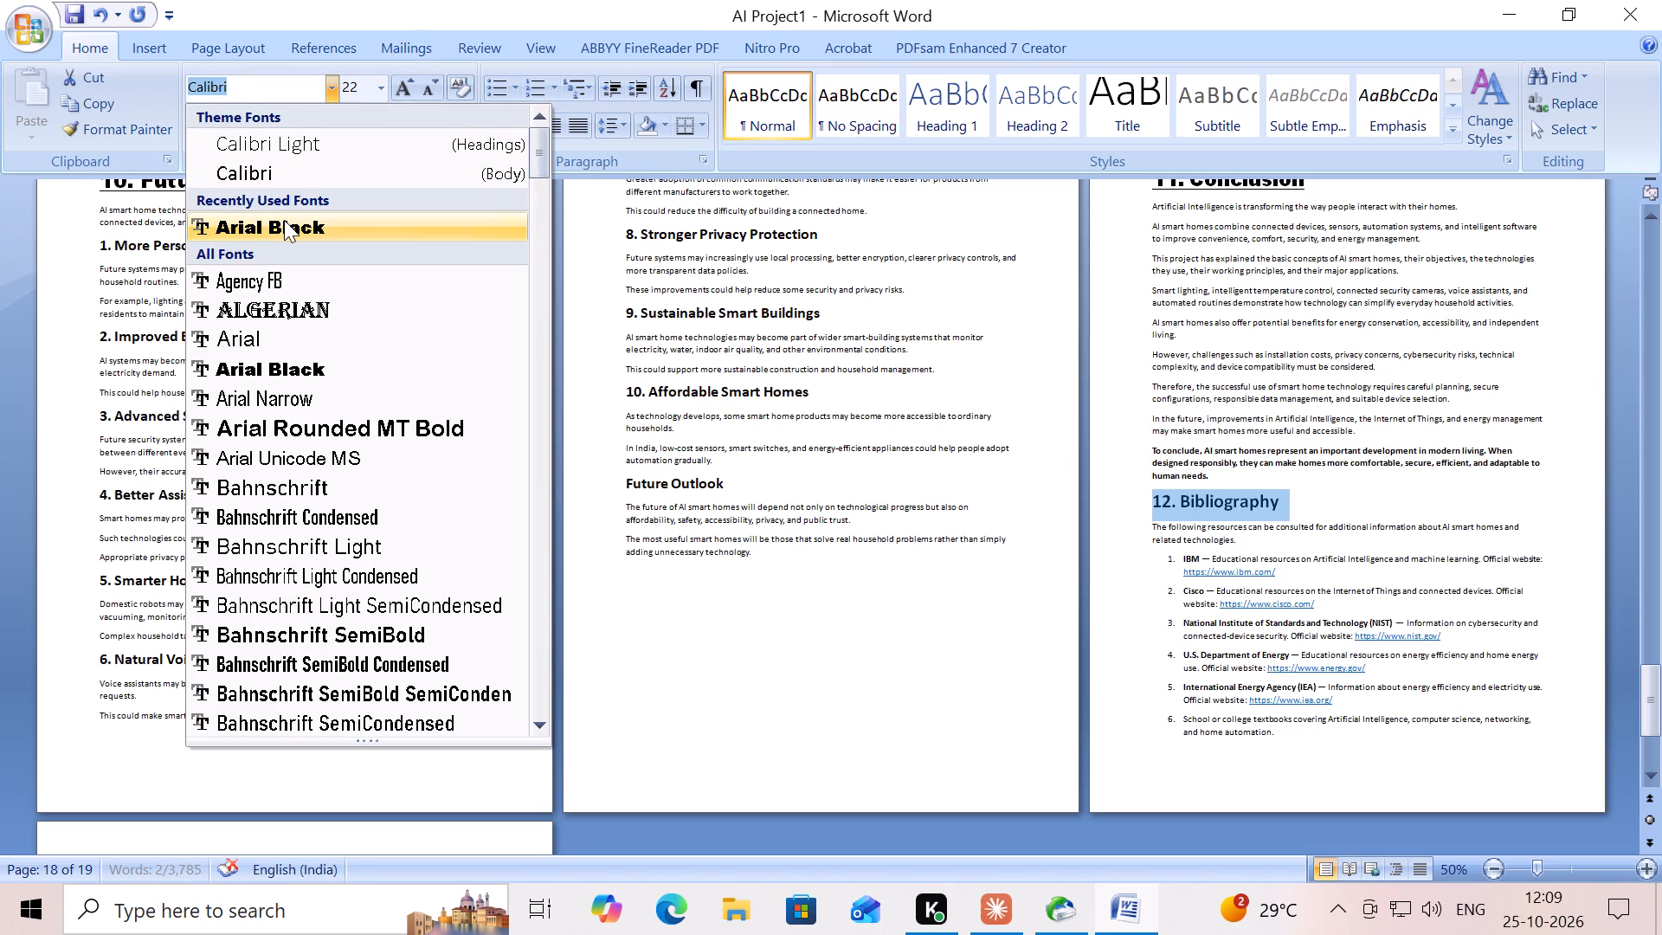
click(284, 220)
click(255, 127)
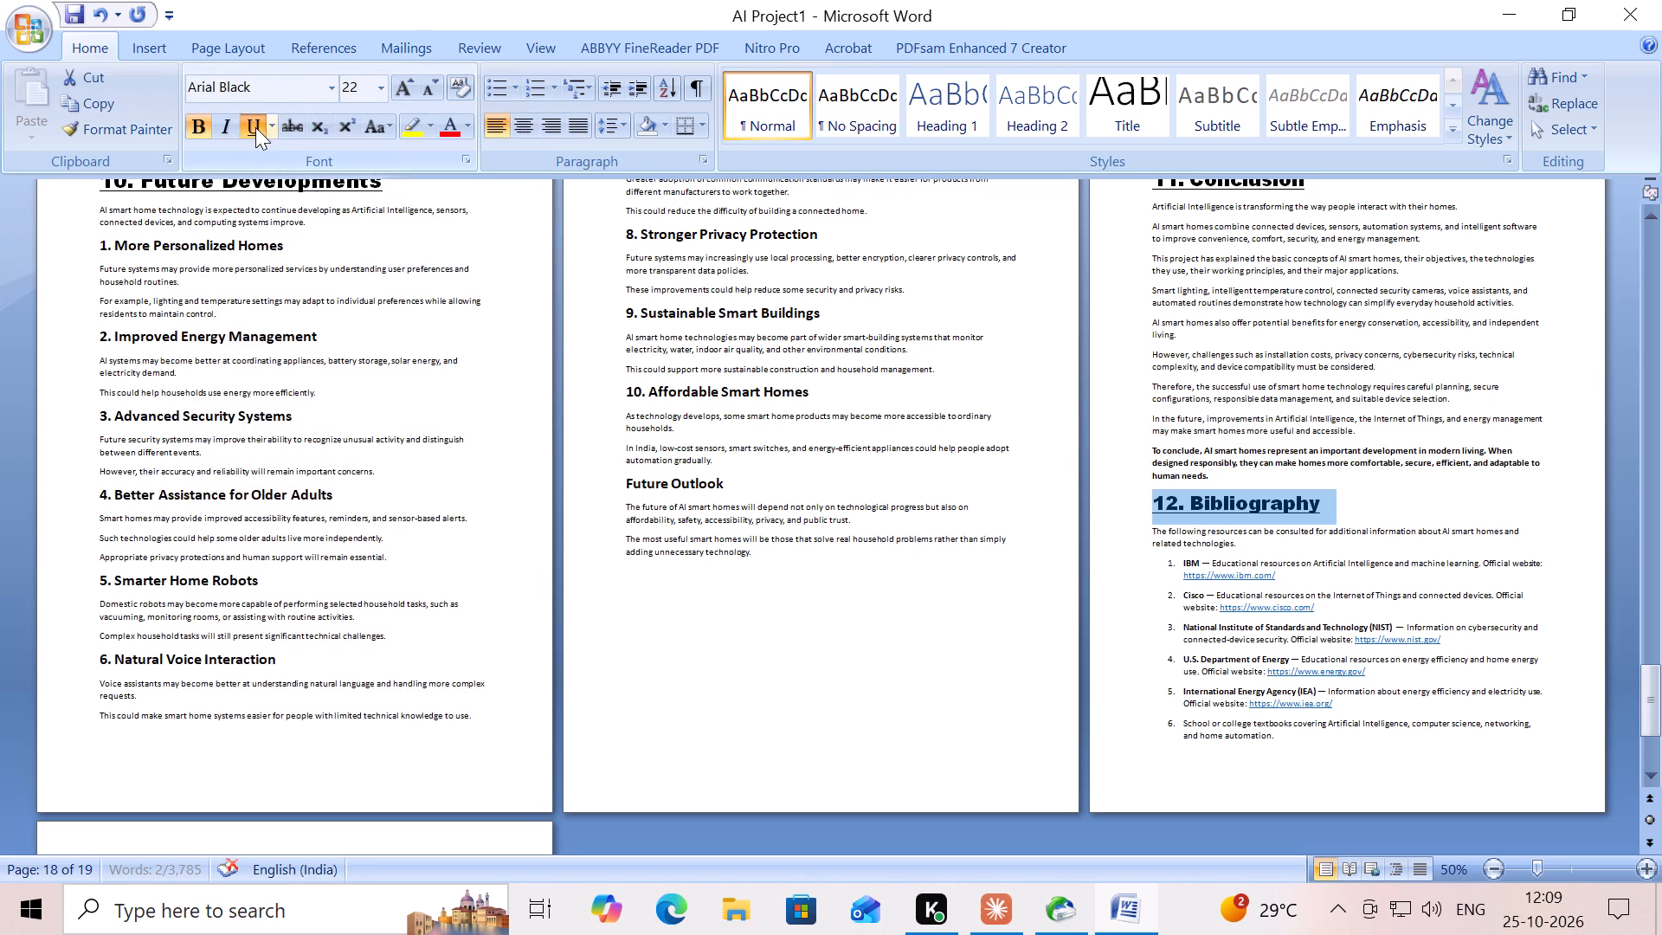
Insert 13 blank lines after the final Conclusion paragraph so "12. Bibliography" starts on the next page.
click(1208, 472)
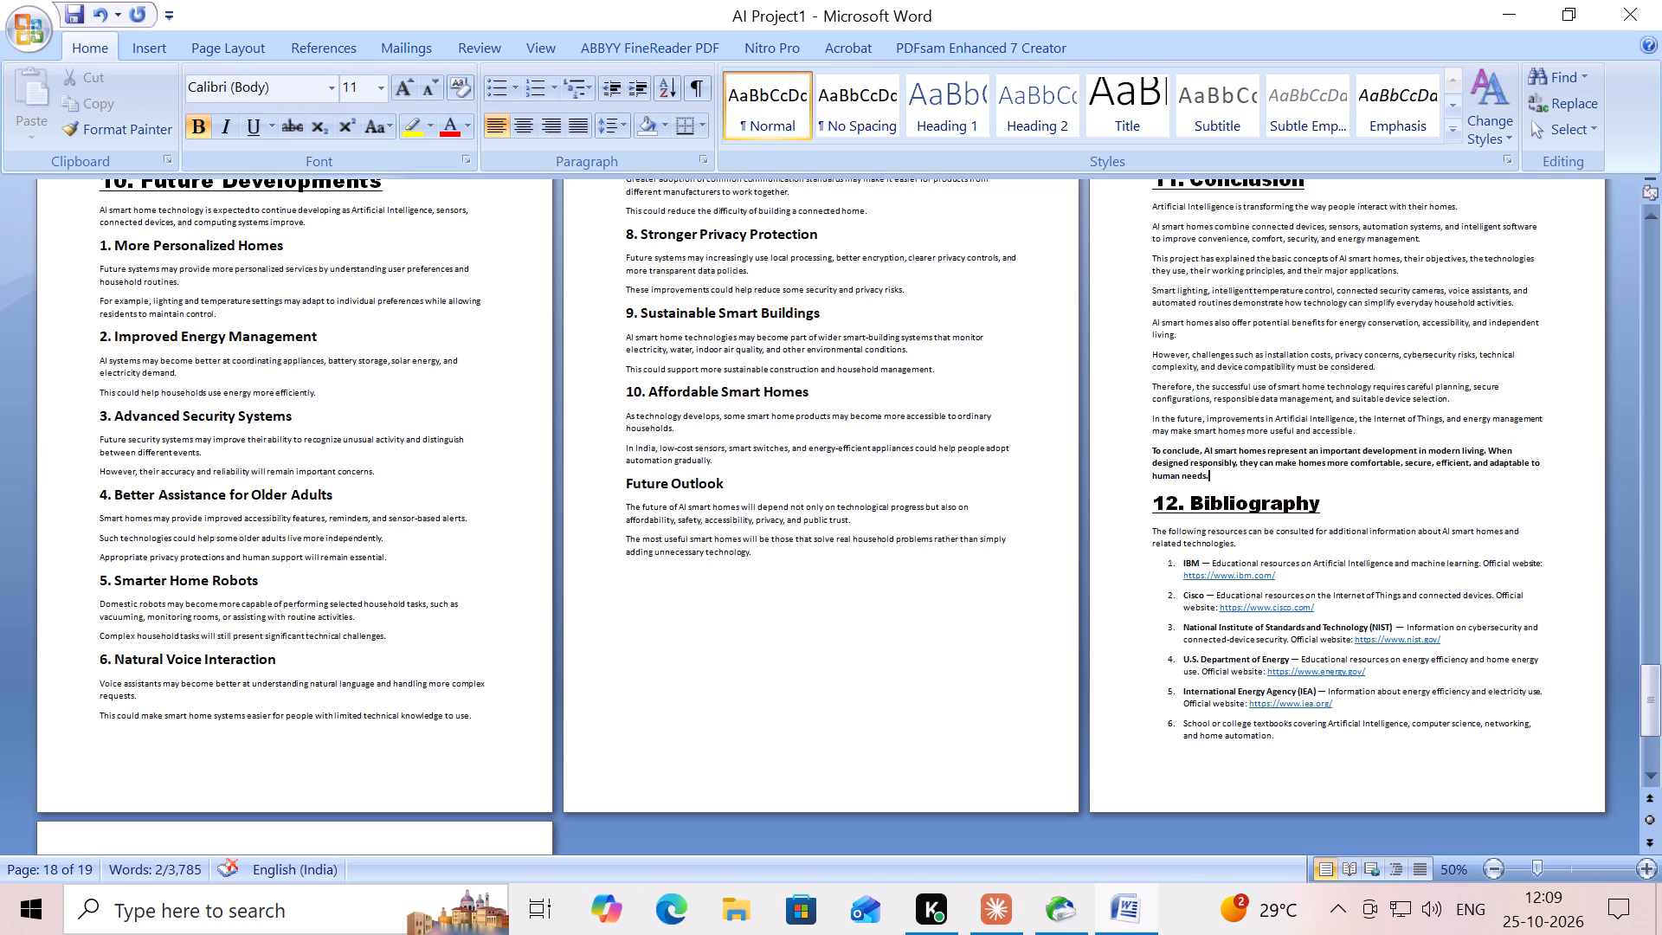
key(Return)
key(Return)
key(Return)
key(Return)
key(Return)
key(Return)
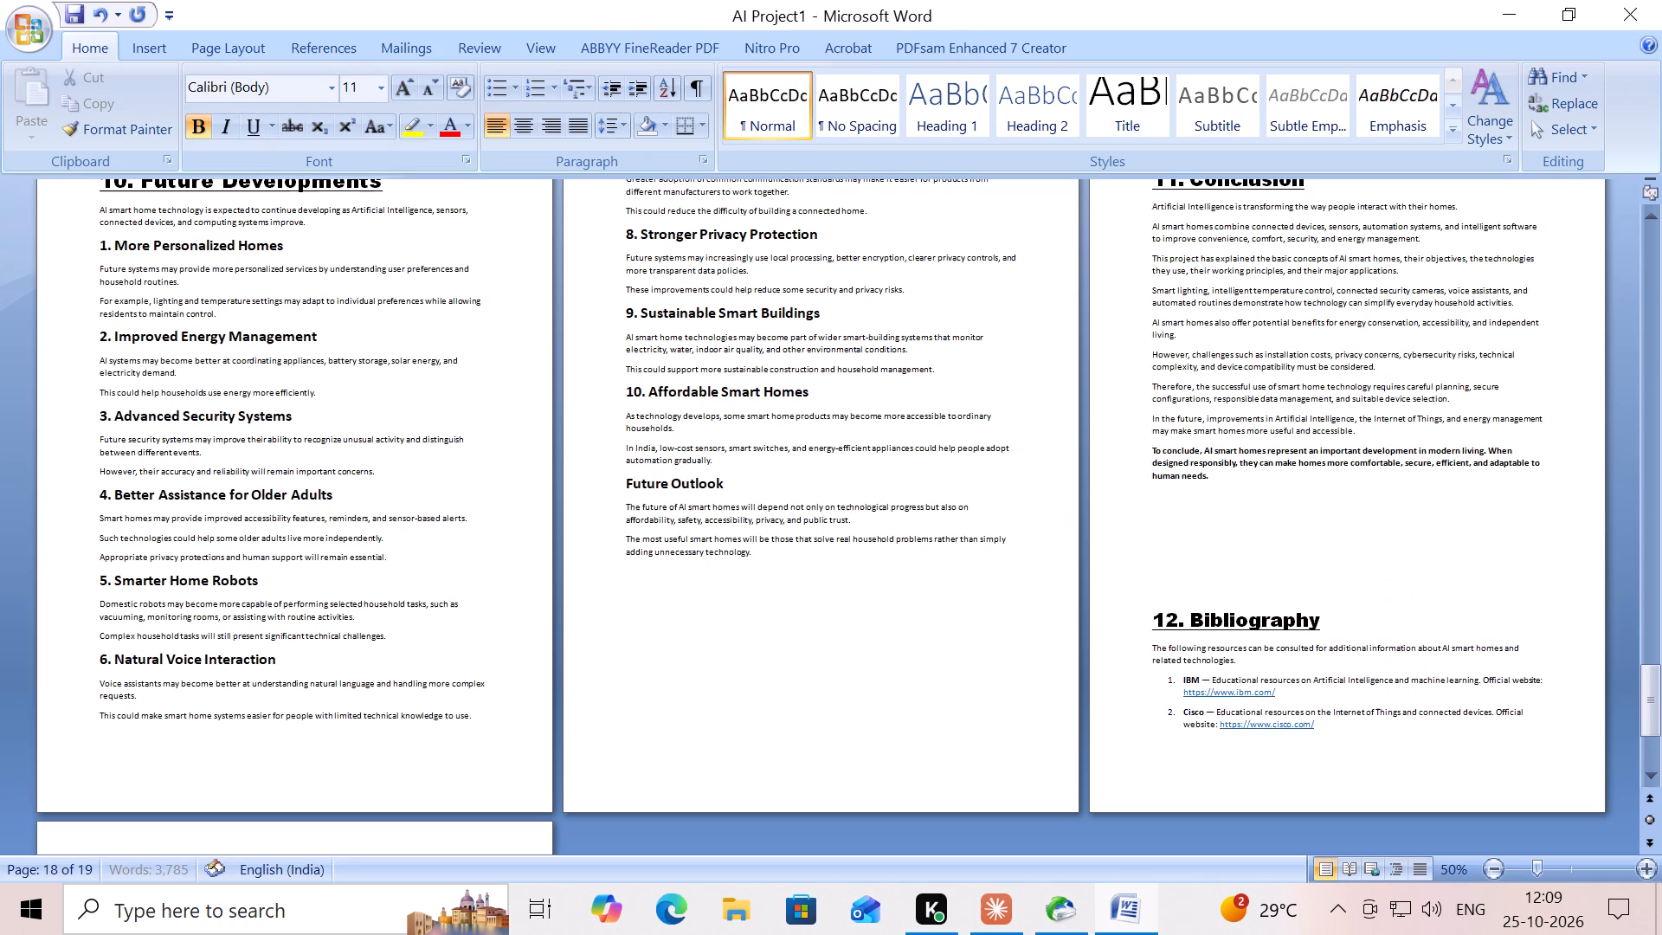
key(Return)
key(Return)
key(Return)
key(Return)
key(Return)
key(Return)
key(Return)
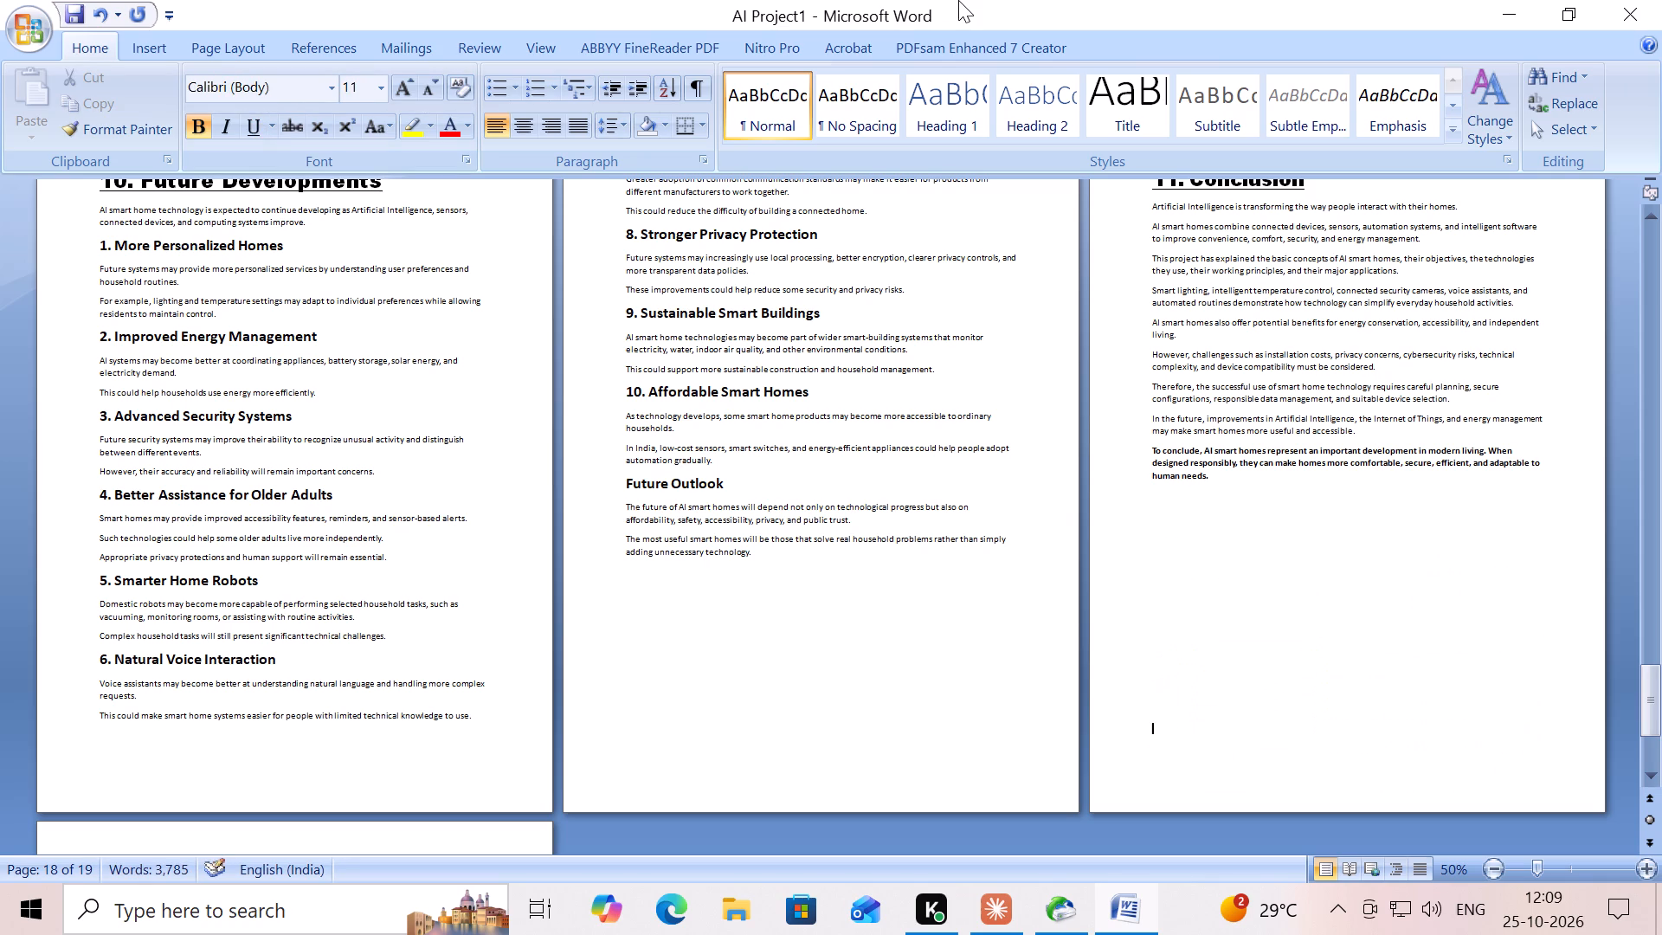
Review the formatting and page starts of the report from the Bibliography back to the Introduction.
scroll(506, 0, down, 4)
scroll(772, 551, down, 11)
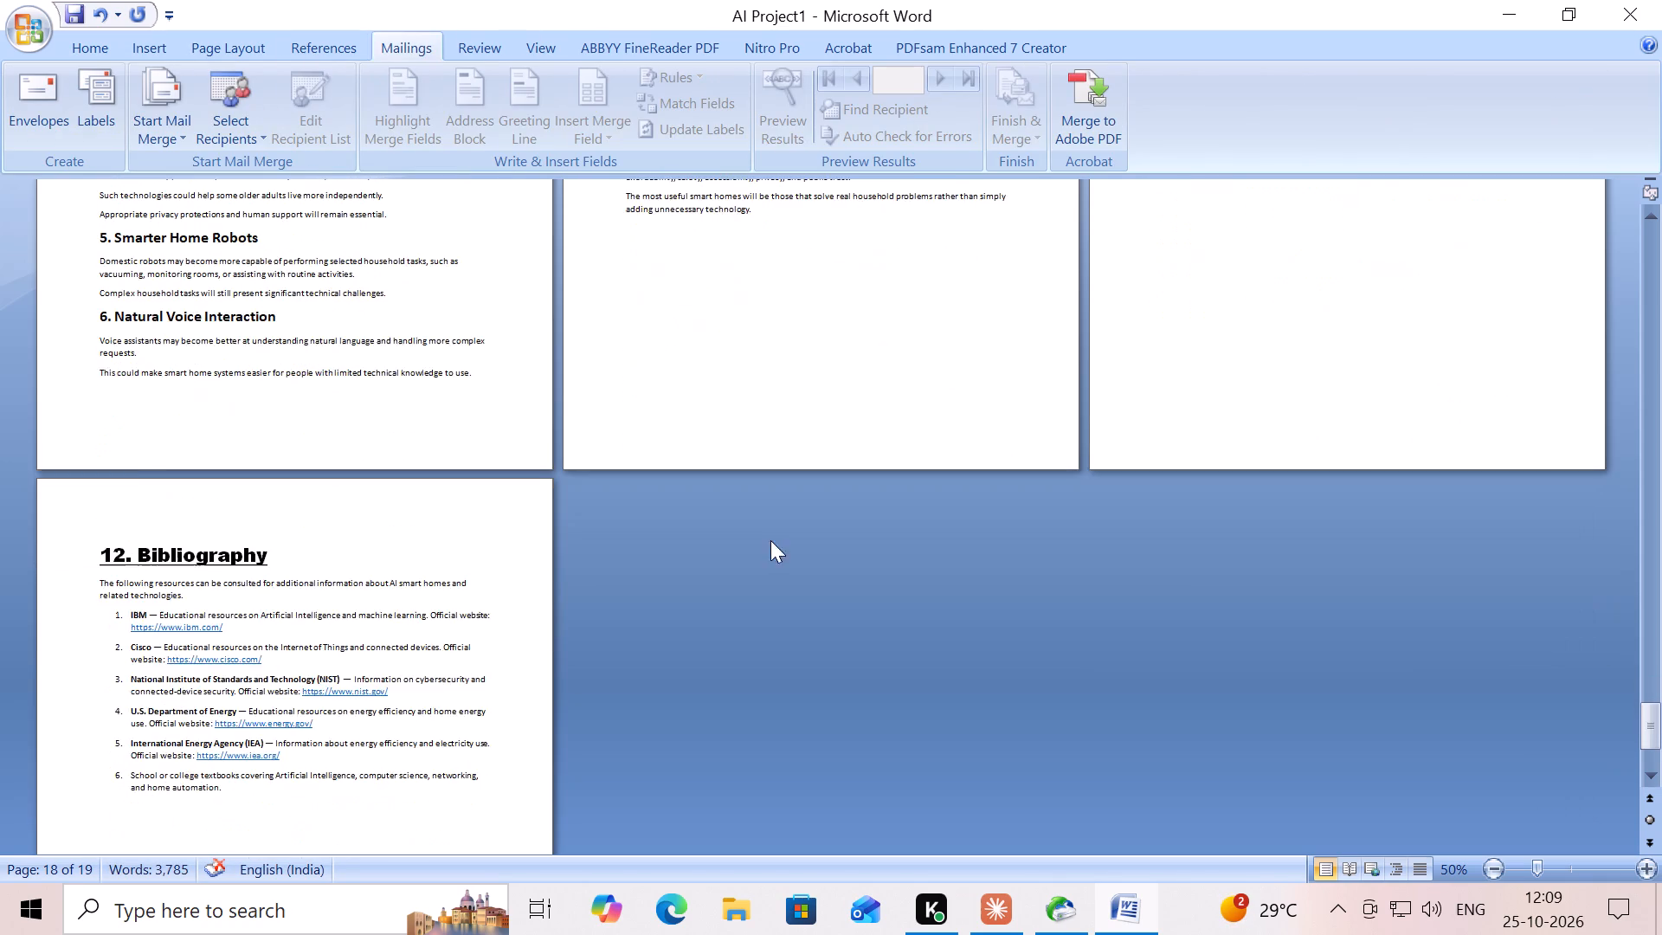
scroll(767, 526, down, 5)
scroll(765, 521, up, 20)
scroll(765, 521, up, 1)
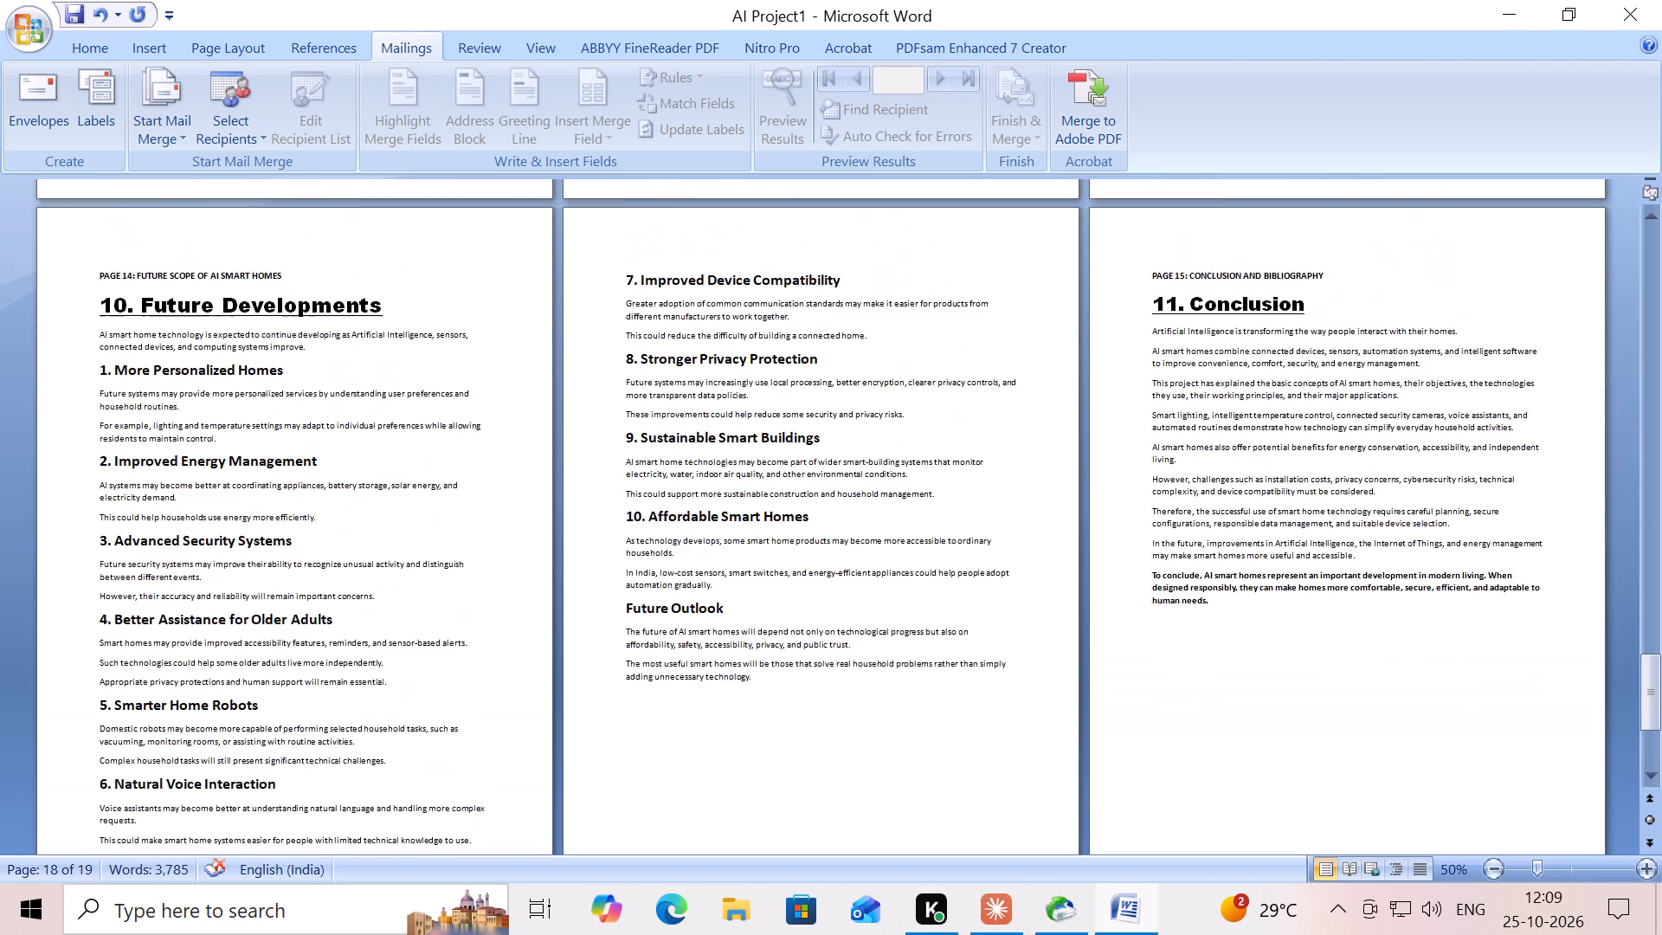
scroll(765, 487, up, 2)
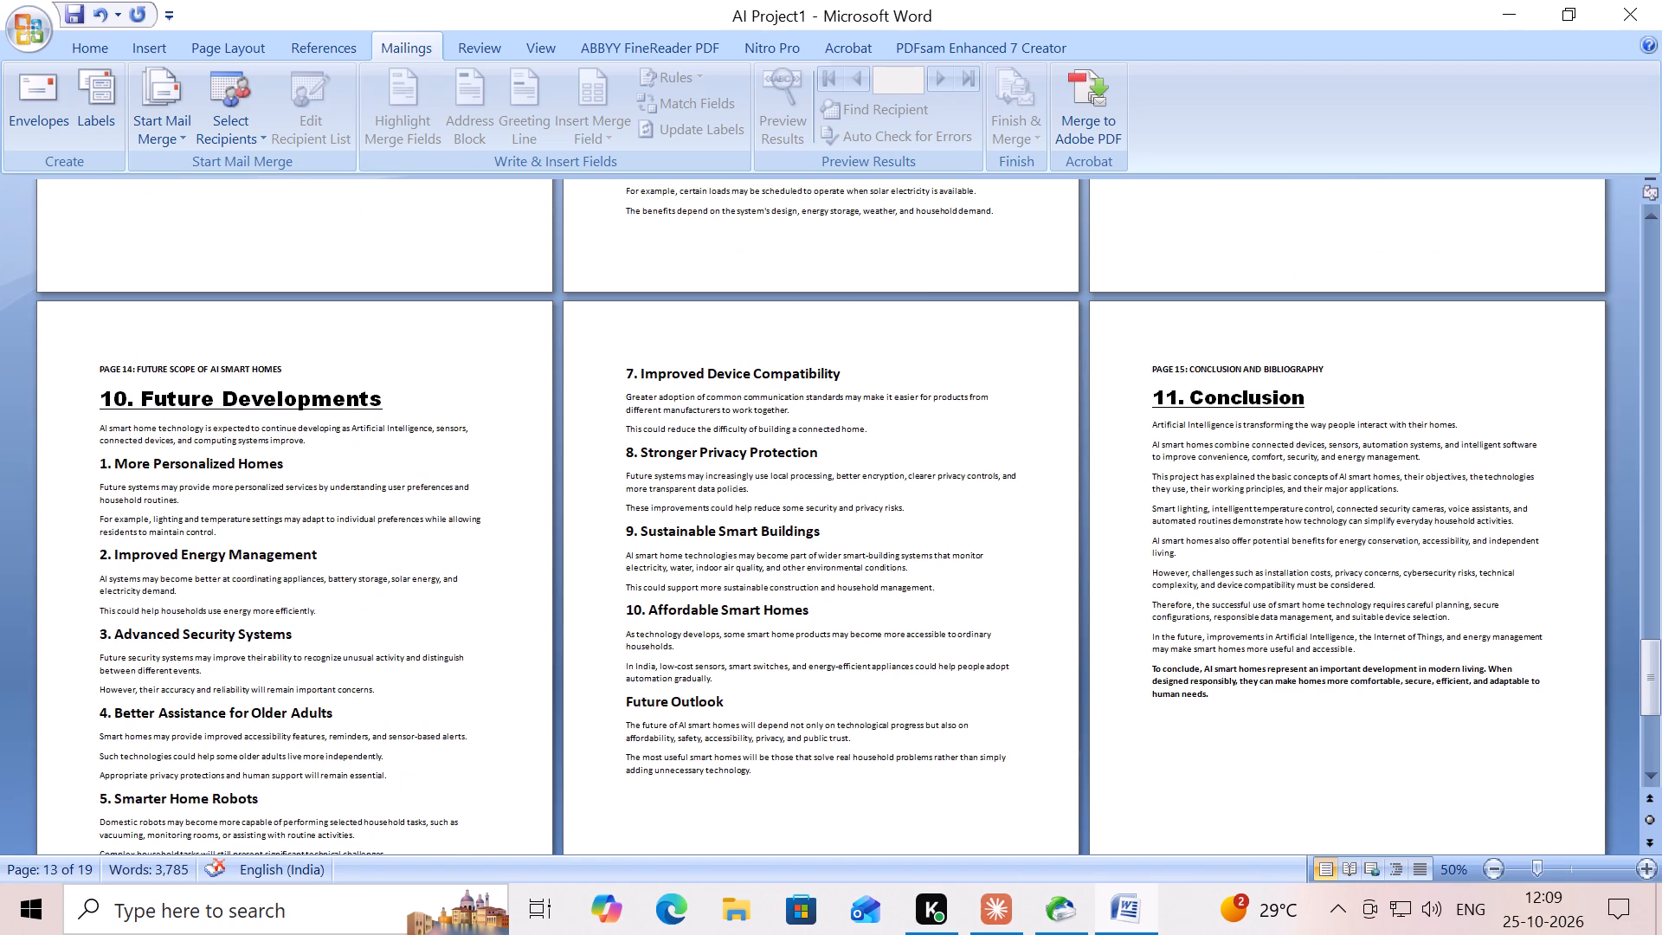
scroll(1043, 632, up, 20)
scroll(1043, 632, up, 5)
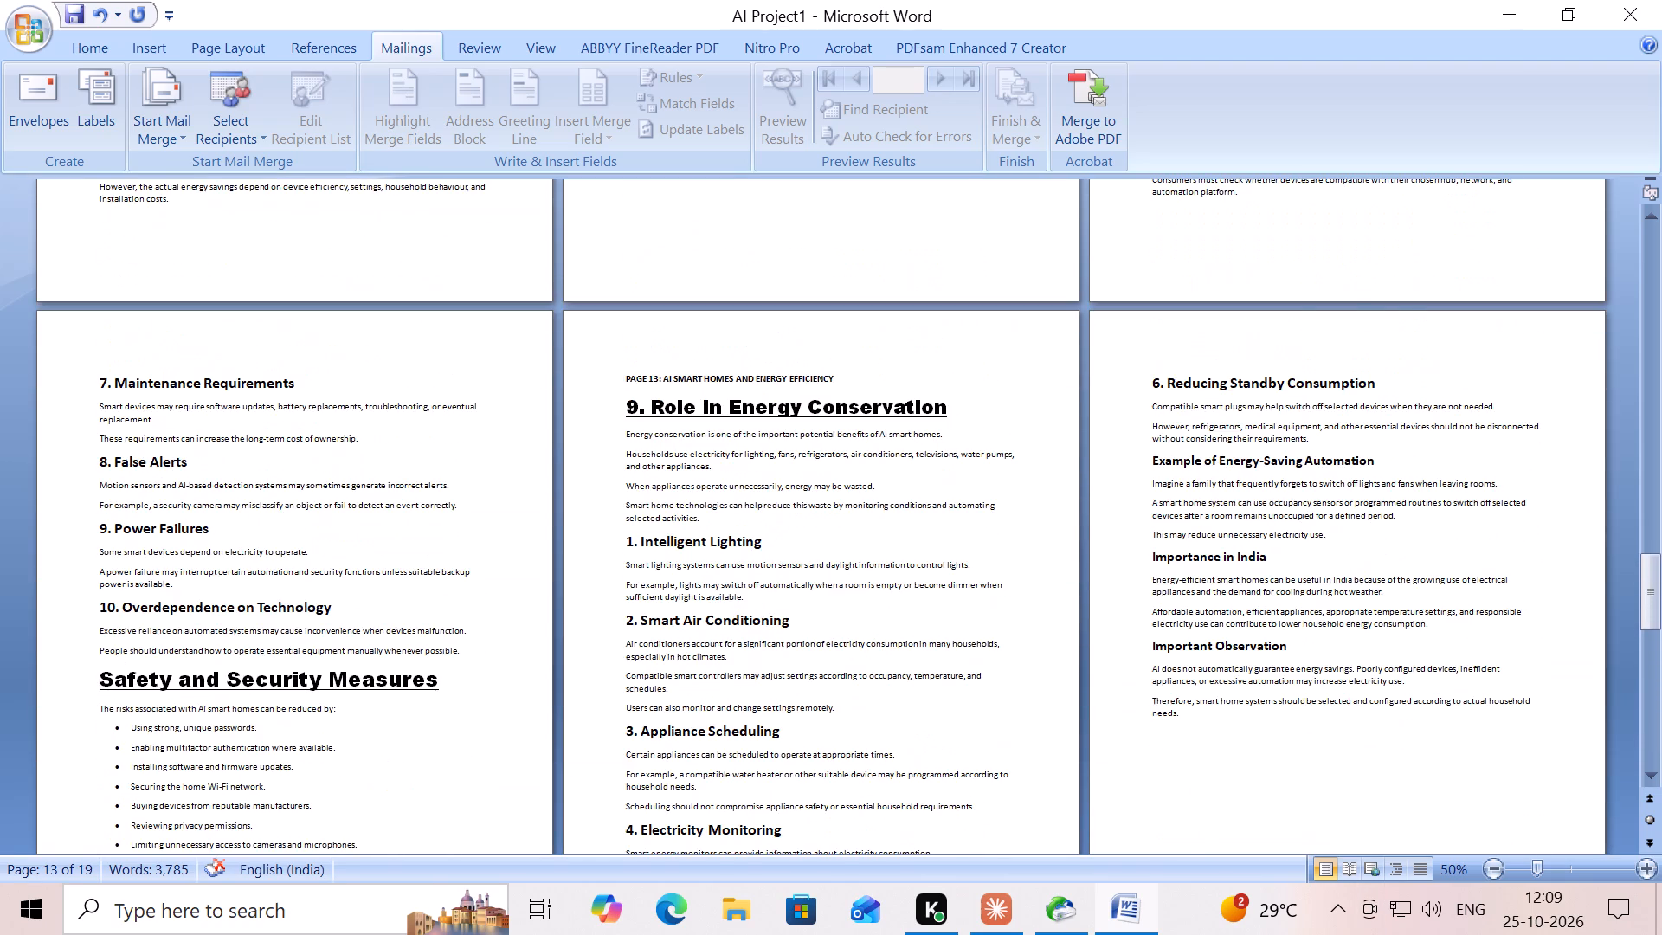
scroll(1023, 702, up, 12)
scroll(1021, 706, up, 11)
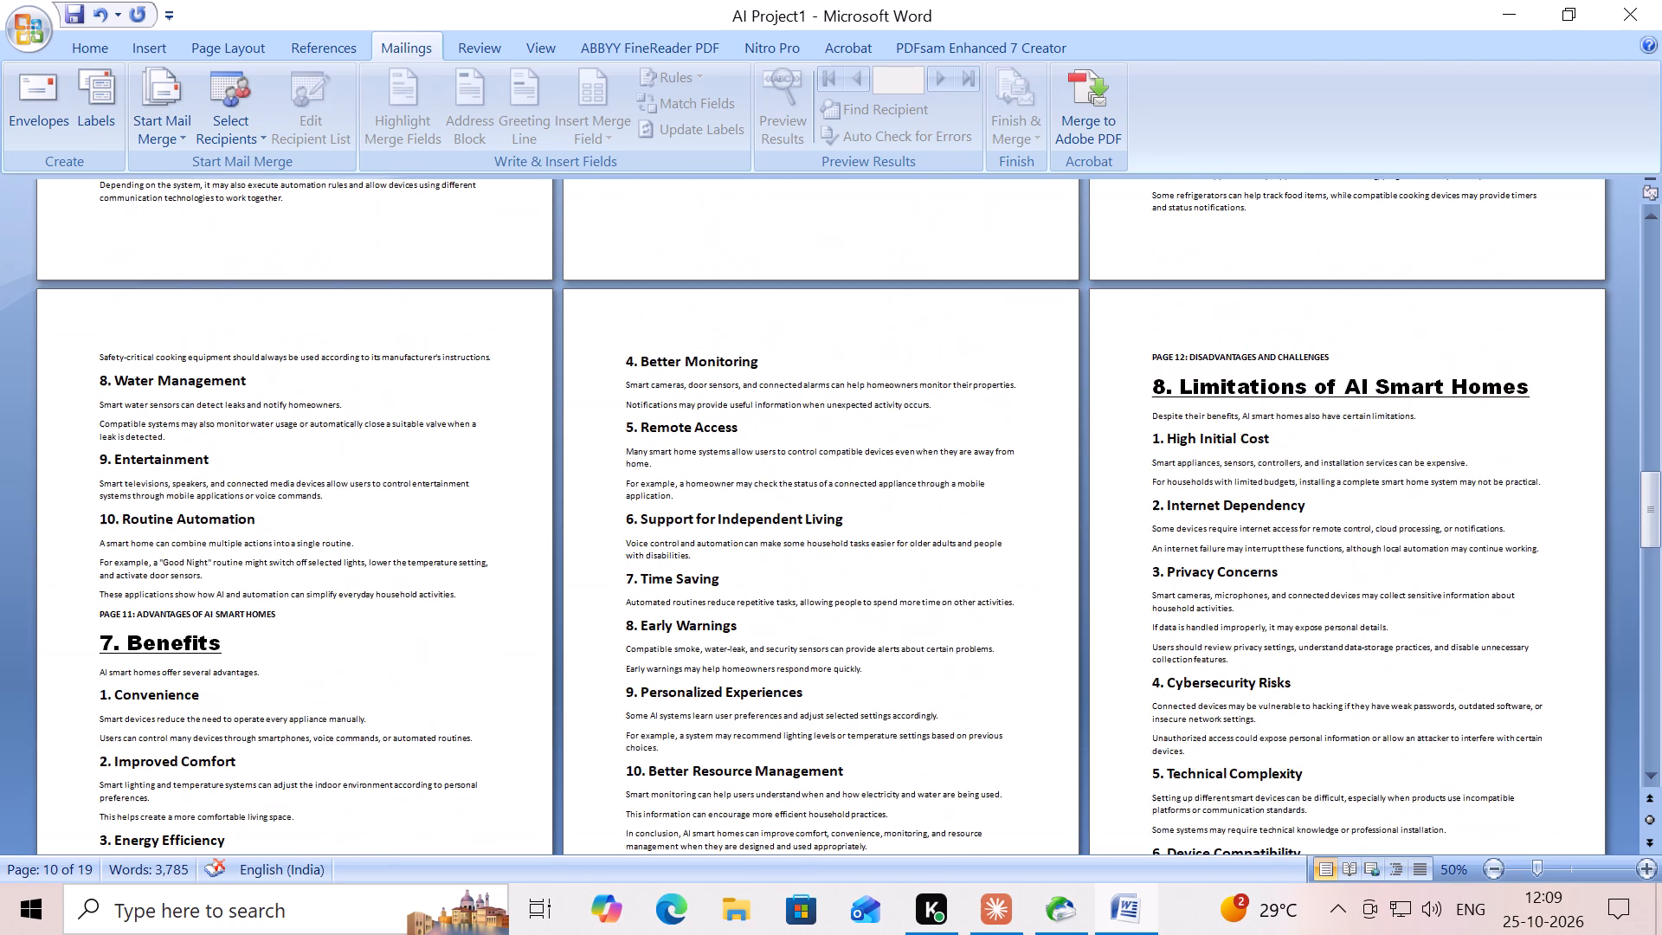
scroll(1021, 706, up, 6)
scroll(1021, 706, up, 20)
scroll(1021, 706, up, 4)
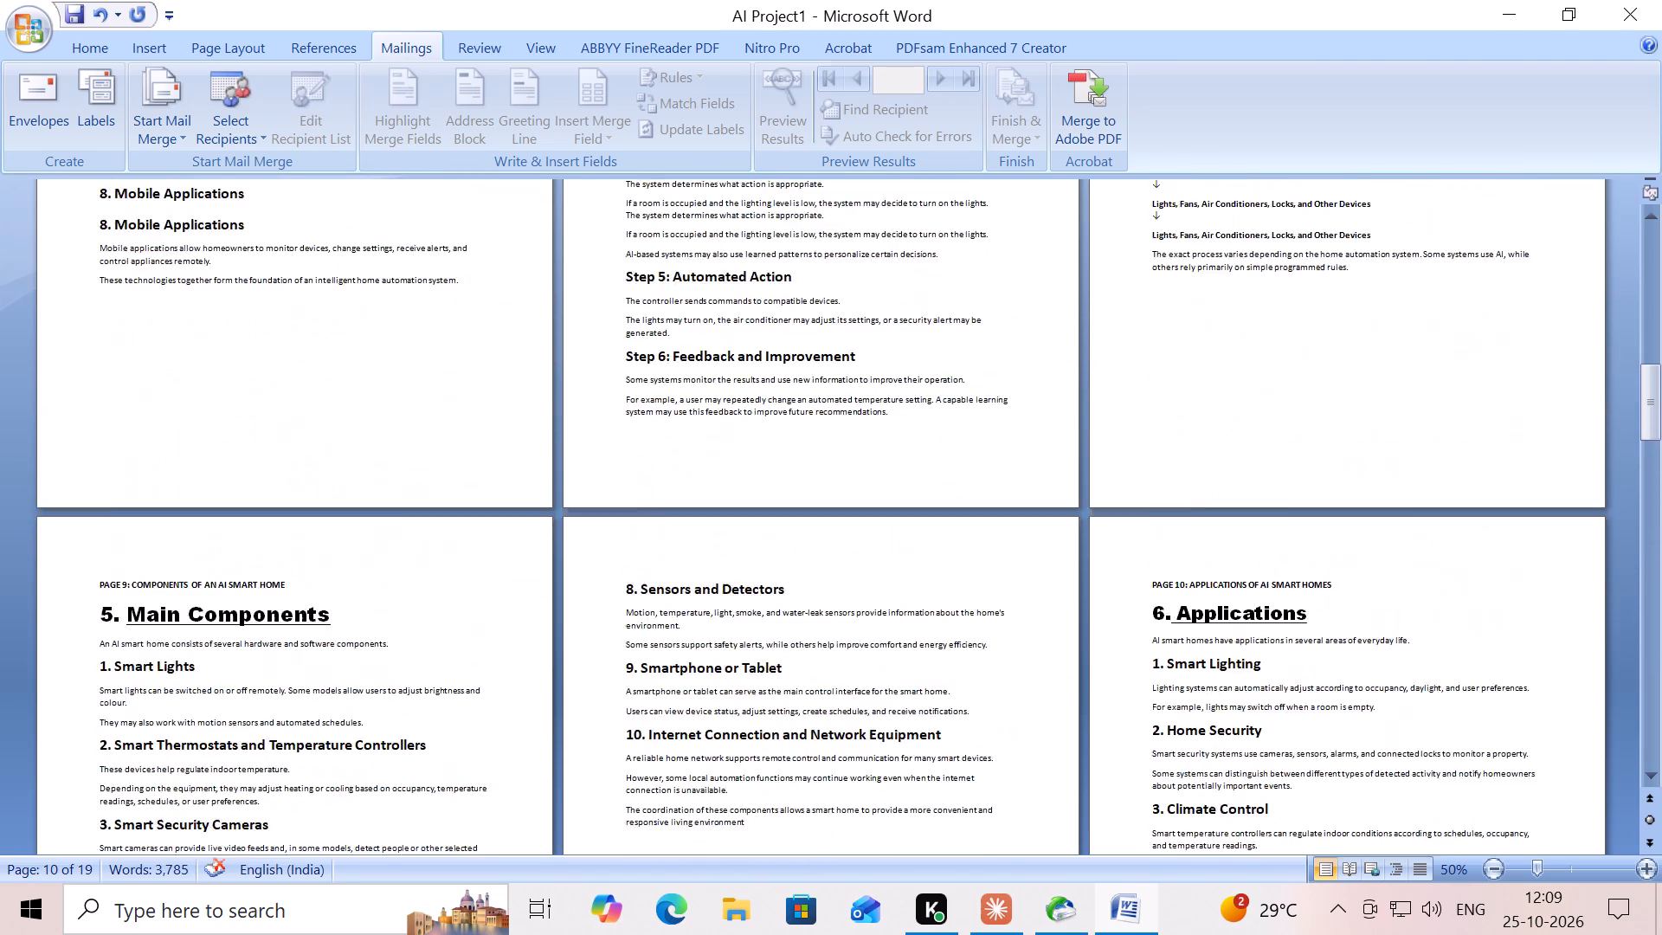
scroll(1021, 706, up, 20)
scroll(1021, 706, up, 19)
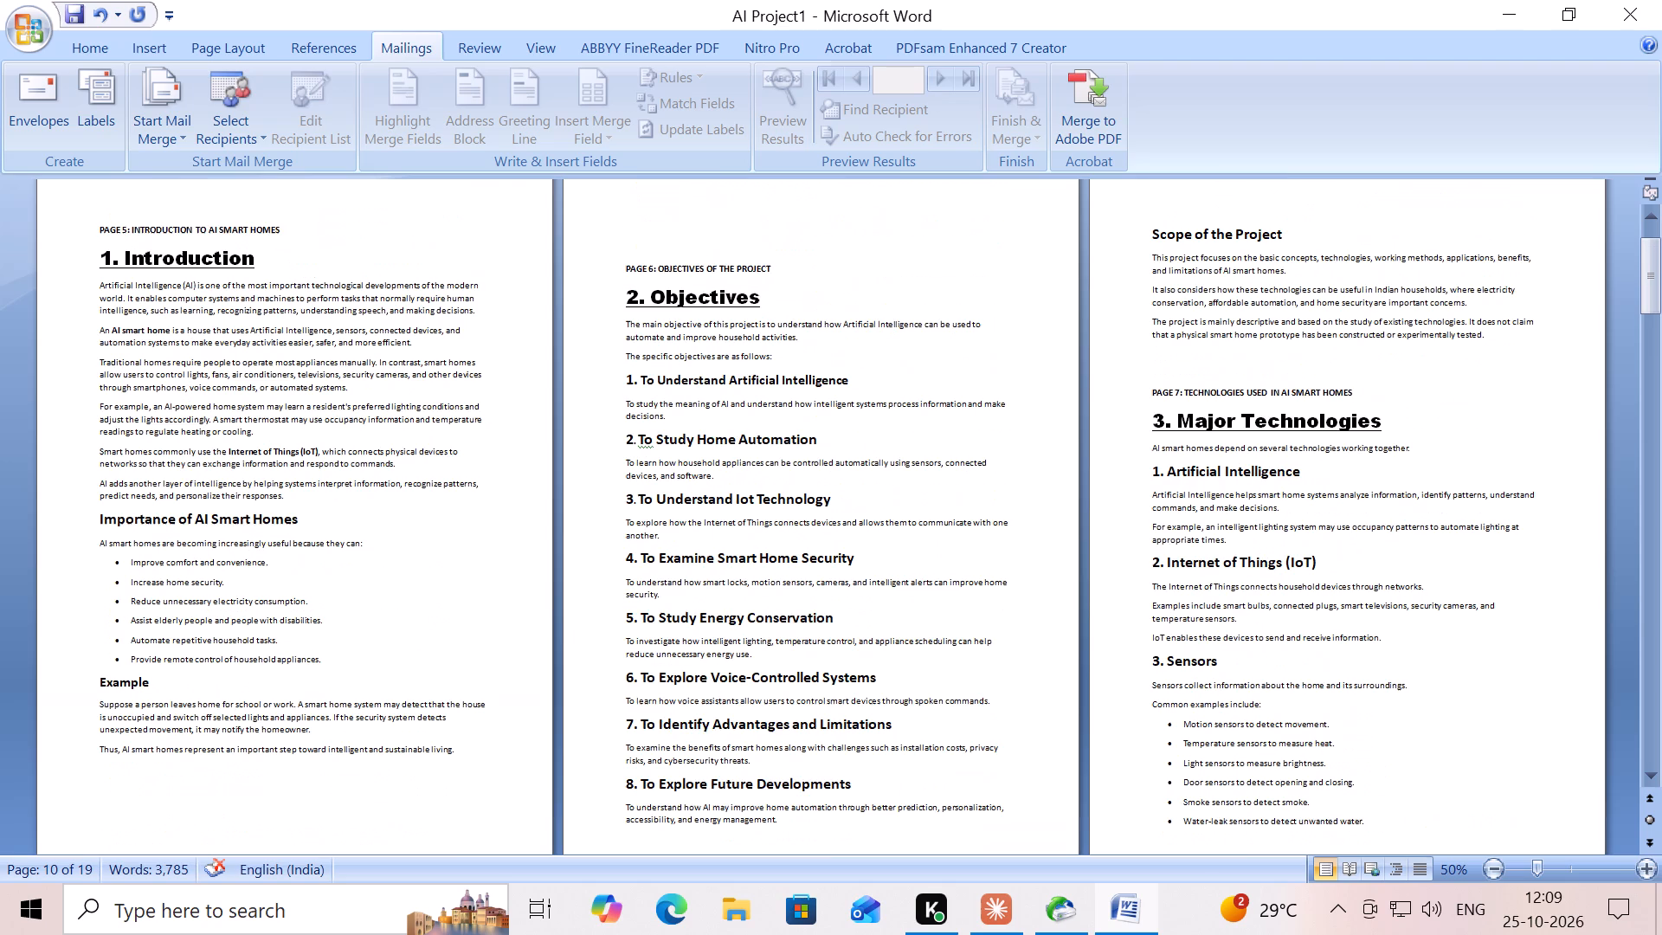
scroll(1021, 702, up, 5)
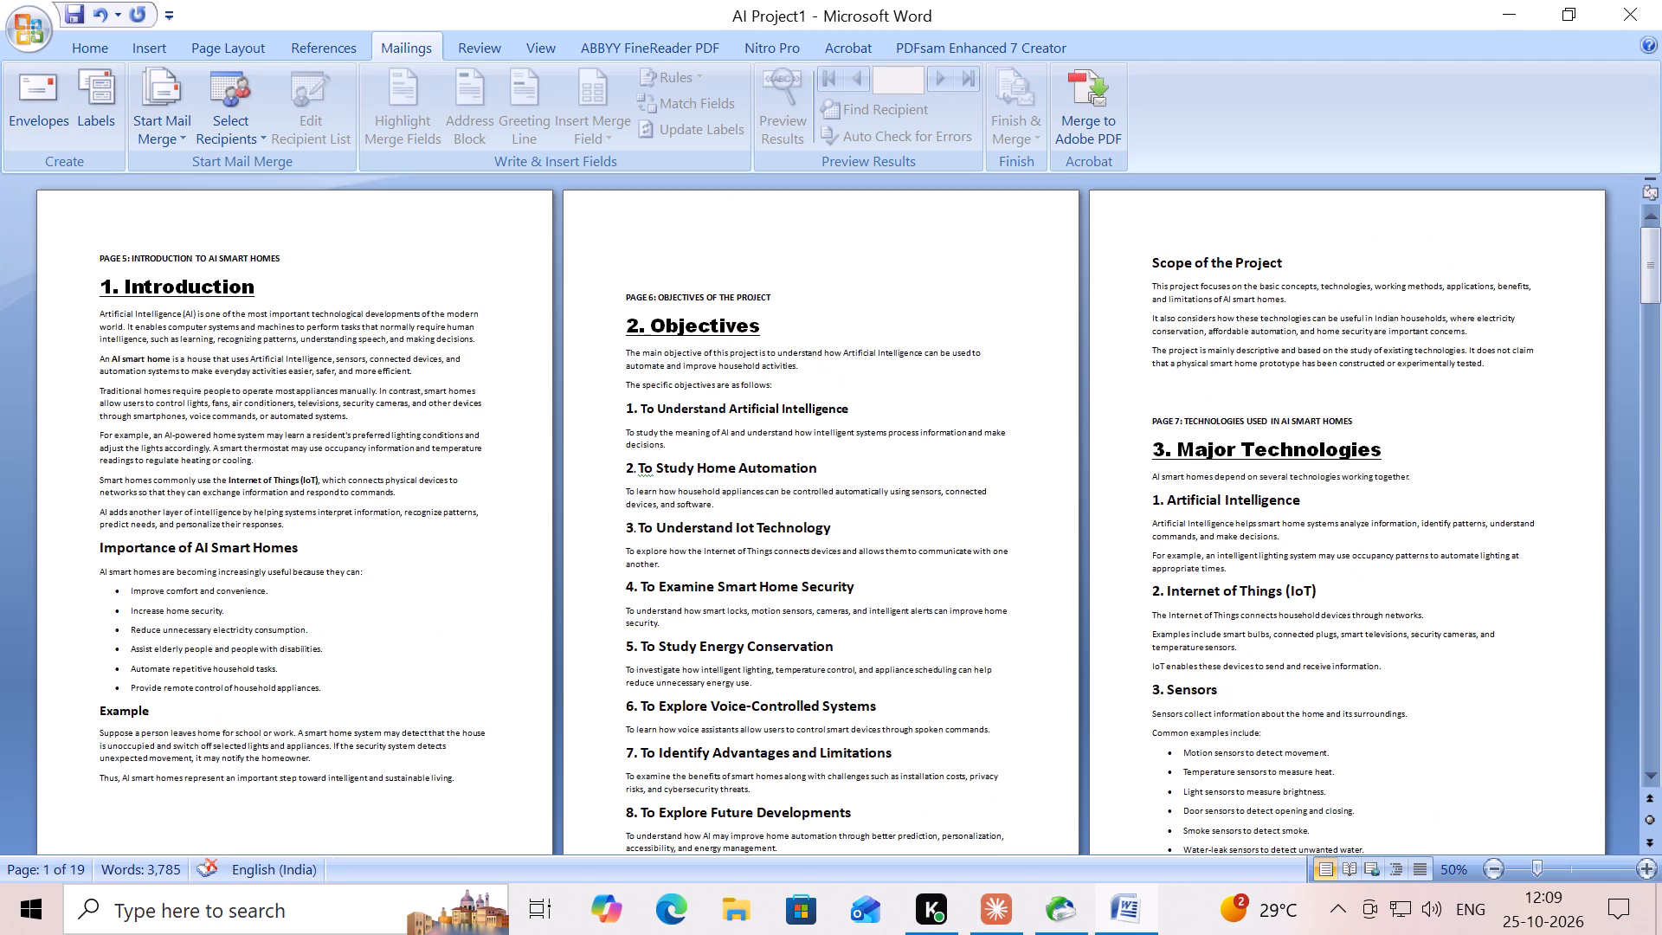
Remove the two blank lines between the Scope of the Project text and the "PAGE 7: TECHNOLOGIES USED IN AI SMART HOMES" line.
click(1157, 414)
key(BackSpace)
key(BackSpace)
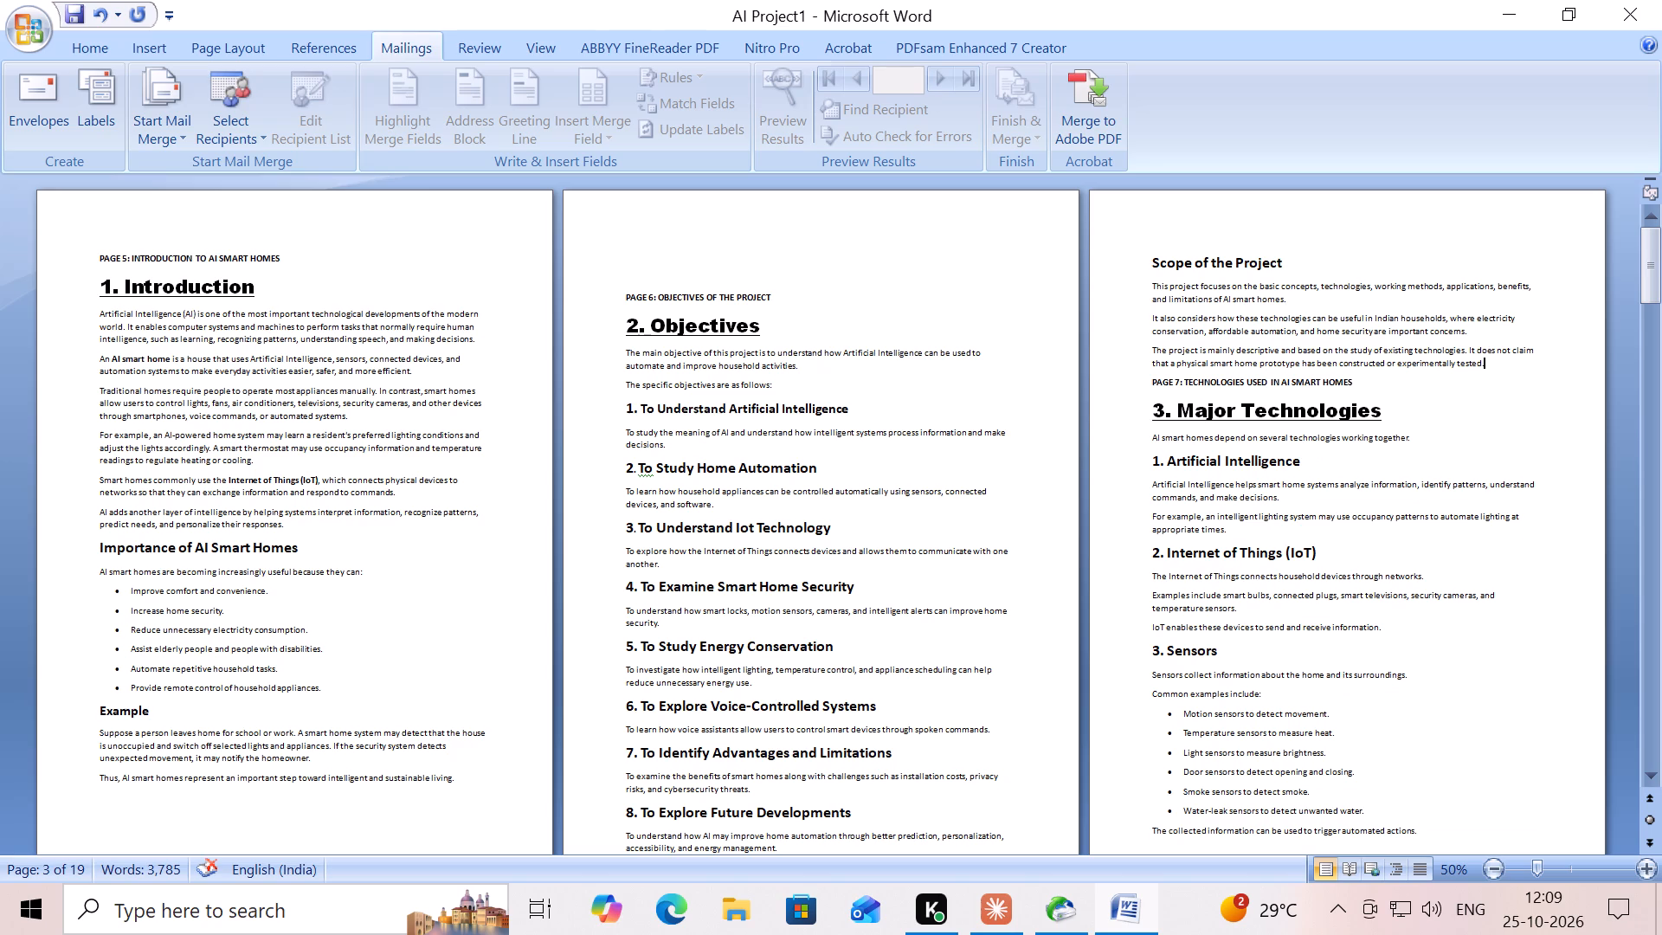
Set the "PAGE 7: TECHNOLOGIES USED IN AI SMART HOMES" line above Major Technologies to font size 14.
drag(1362, 377, 1132, 382)
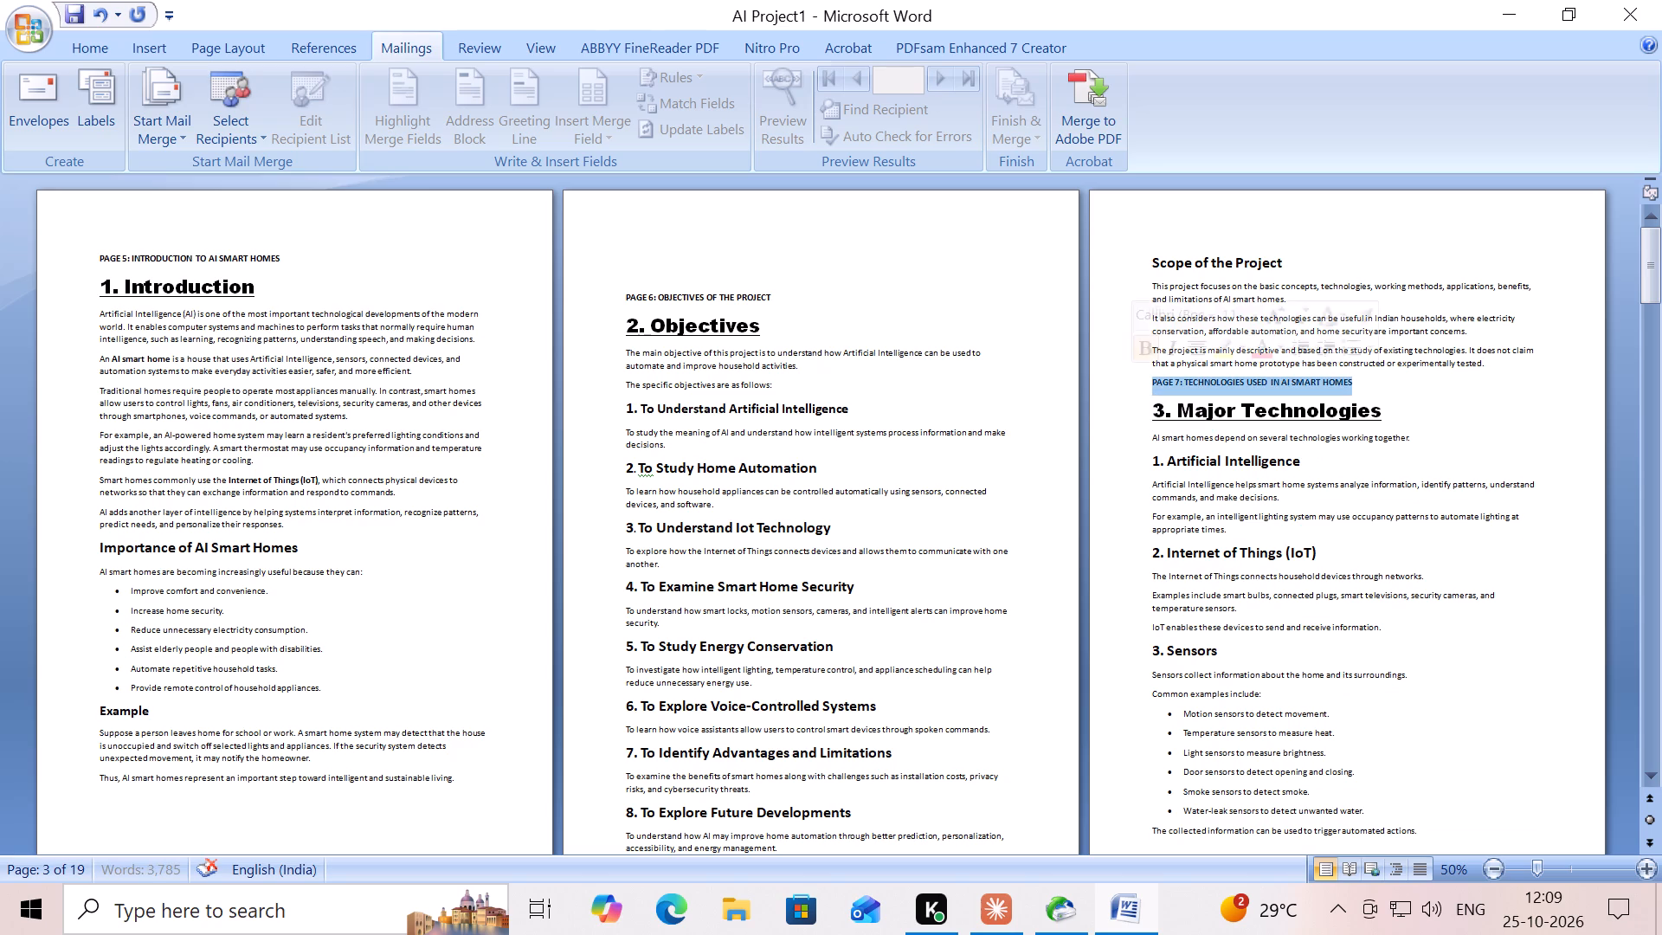
click(108, 44)
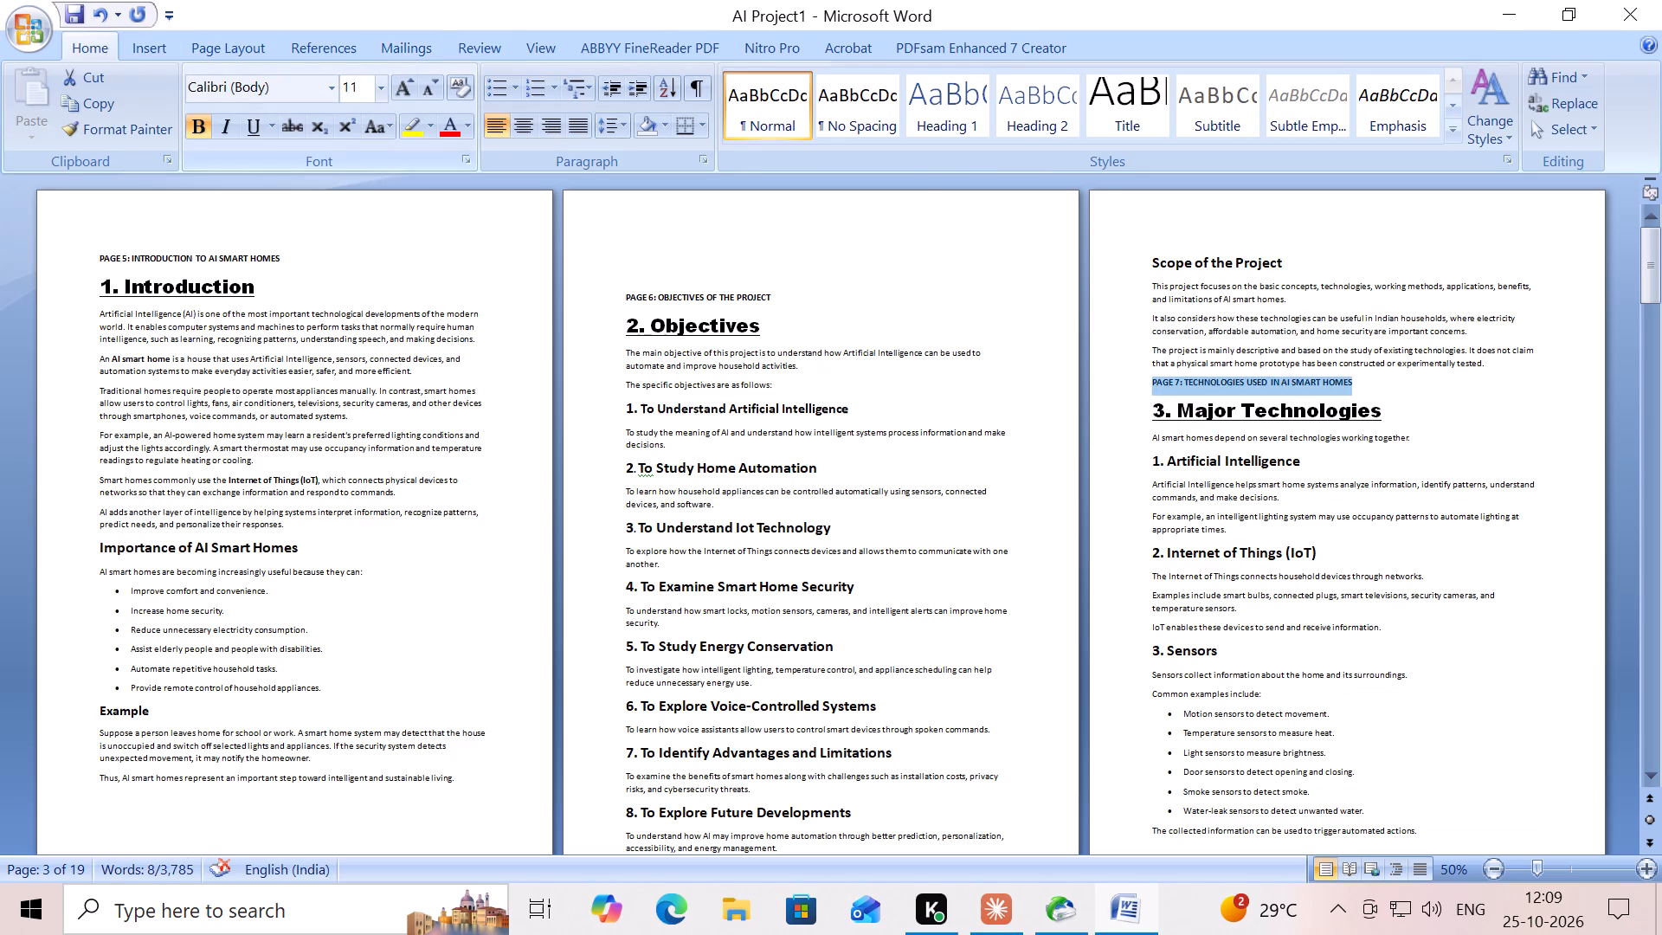
click(377, 90)
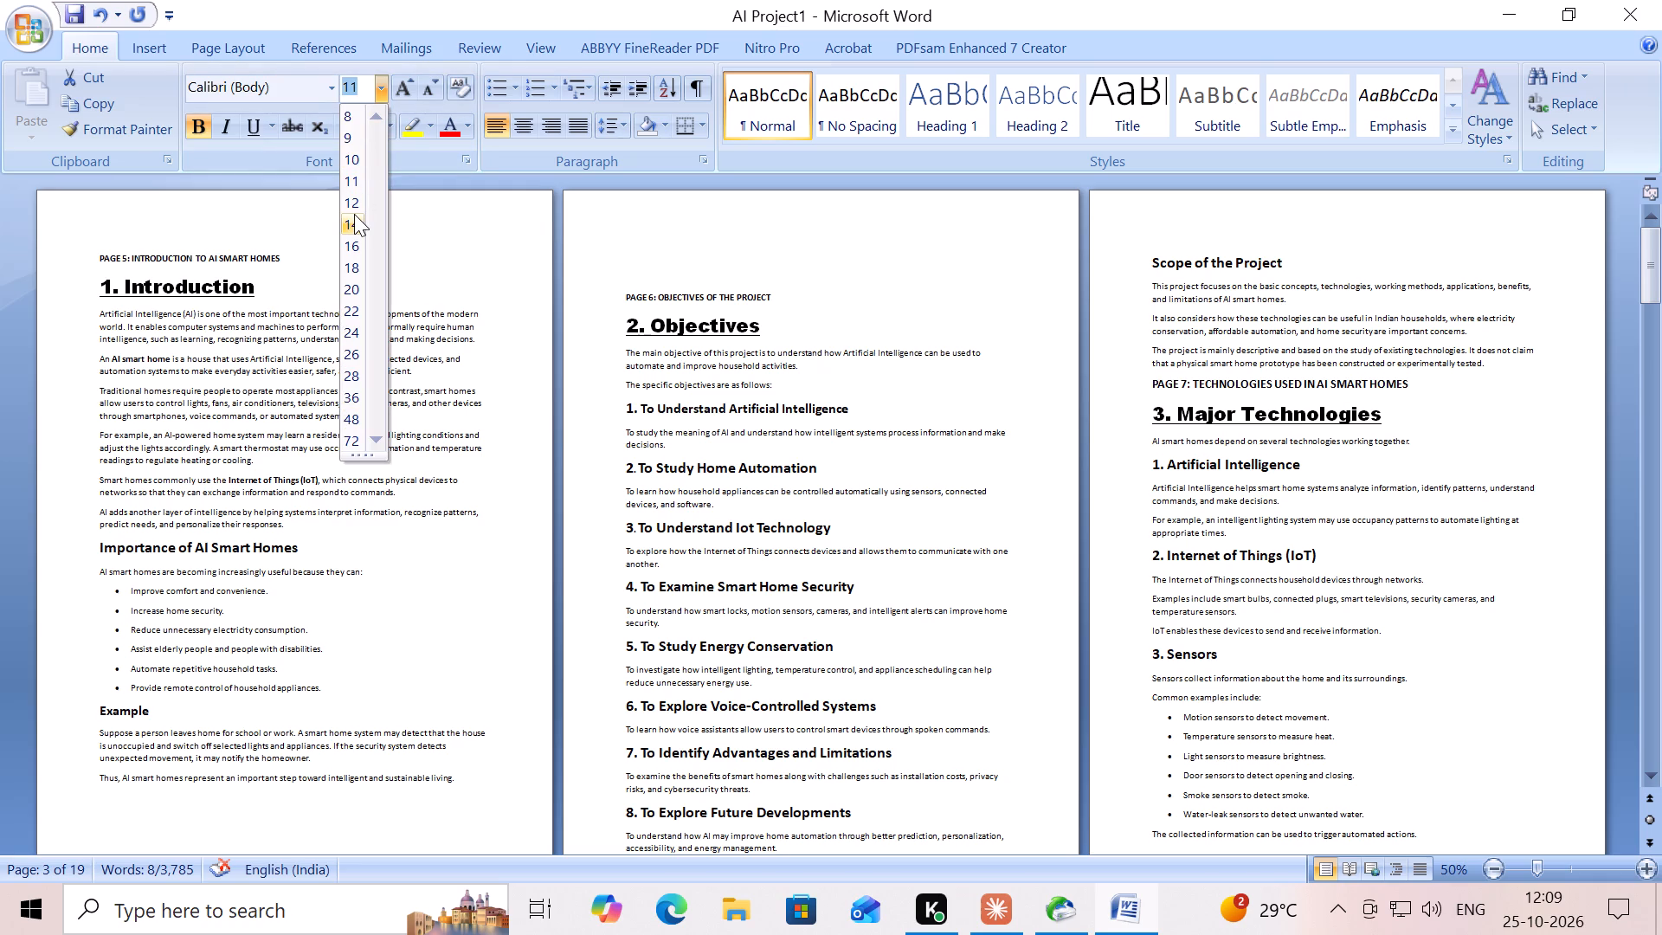
click(354, 214)
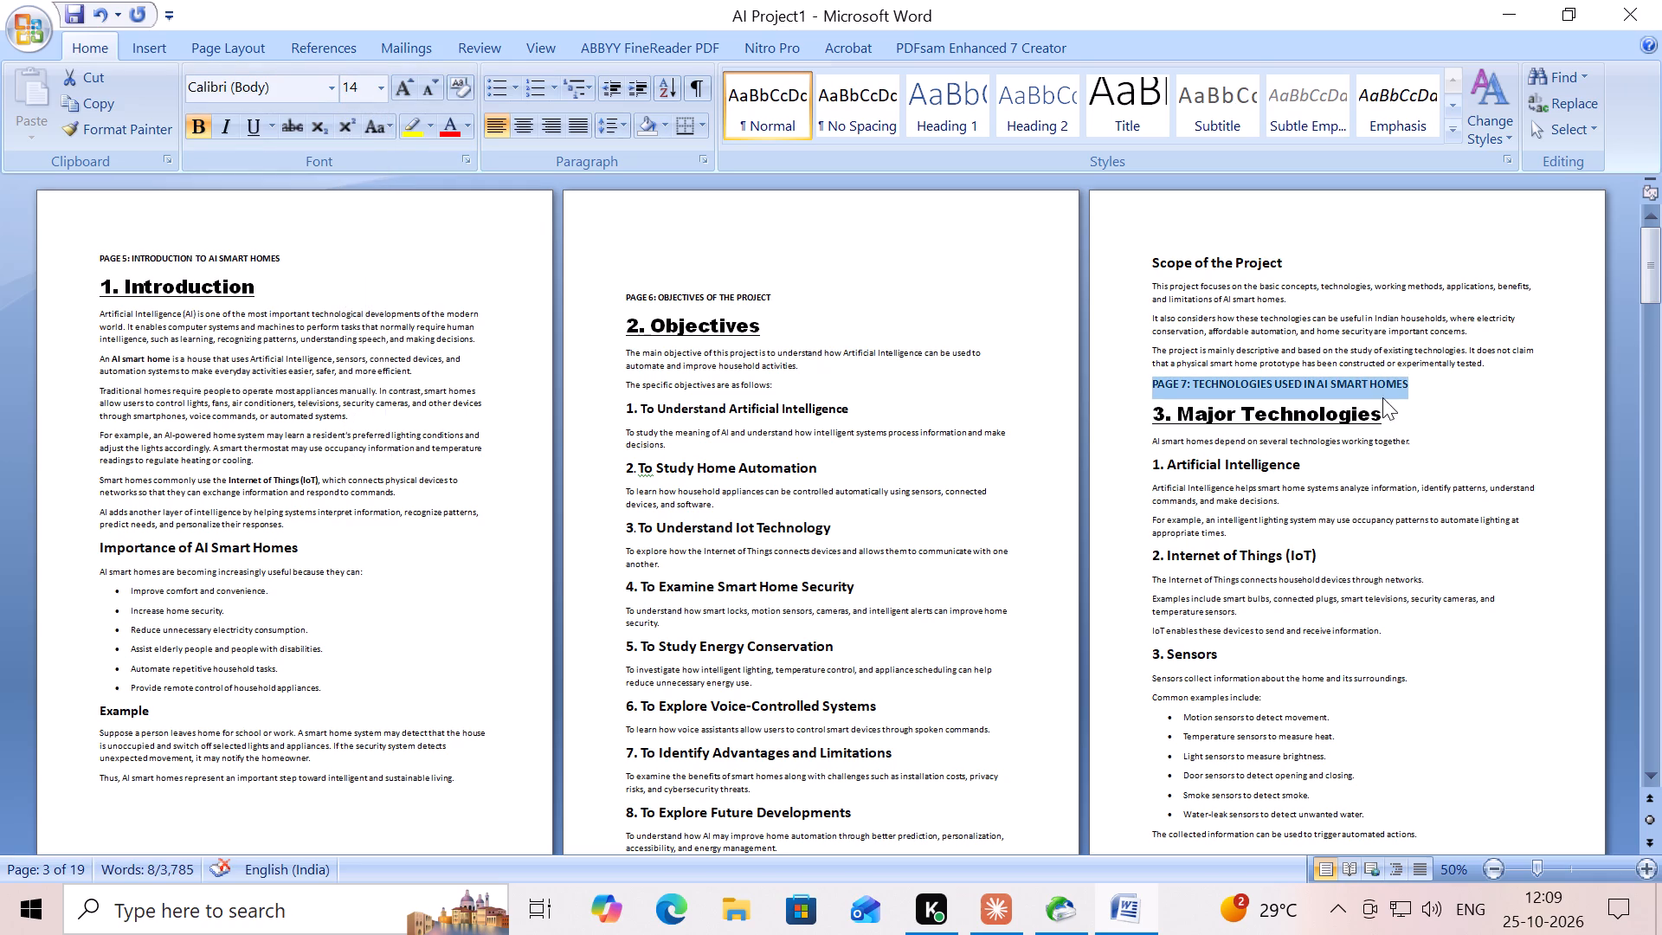
click(1417, 384)
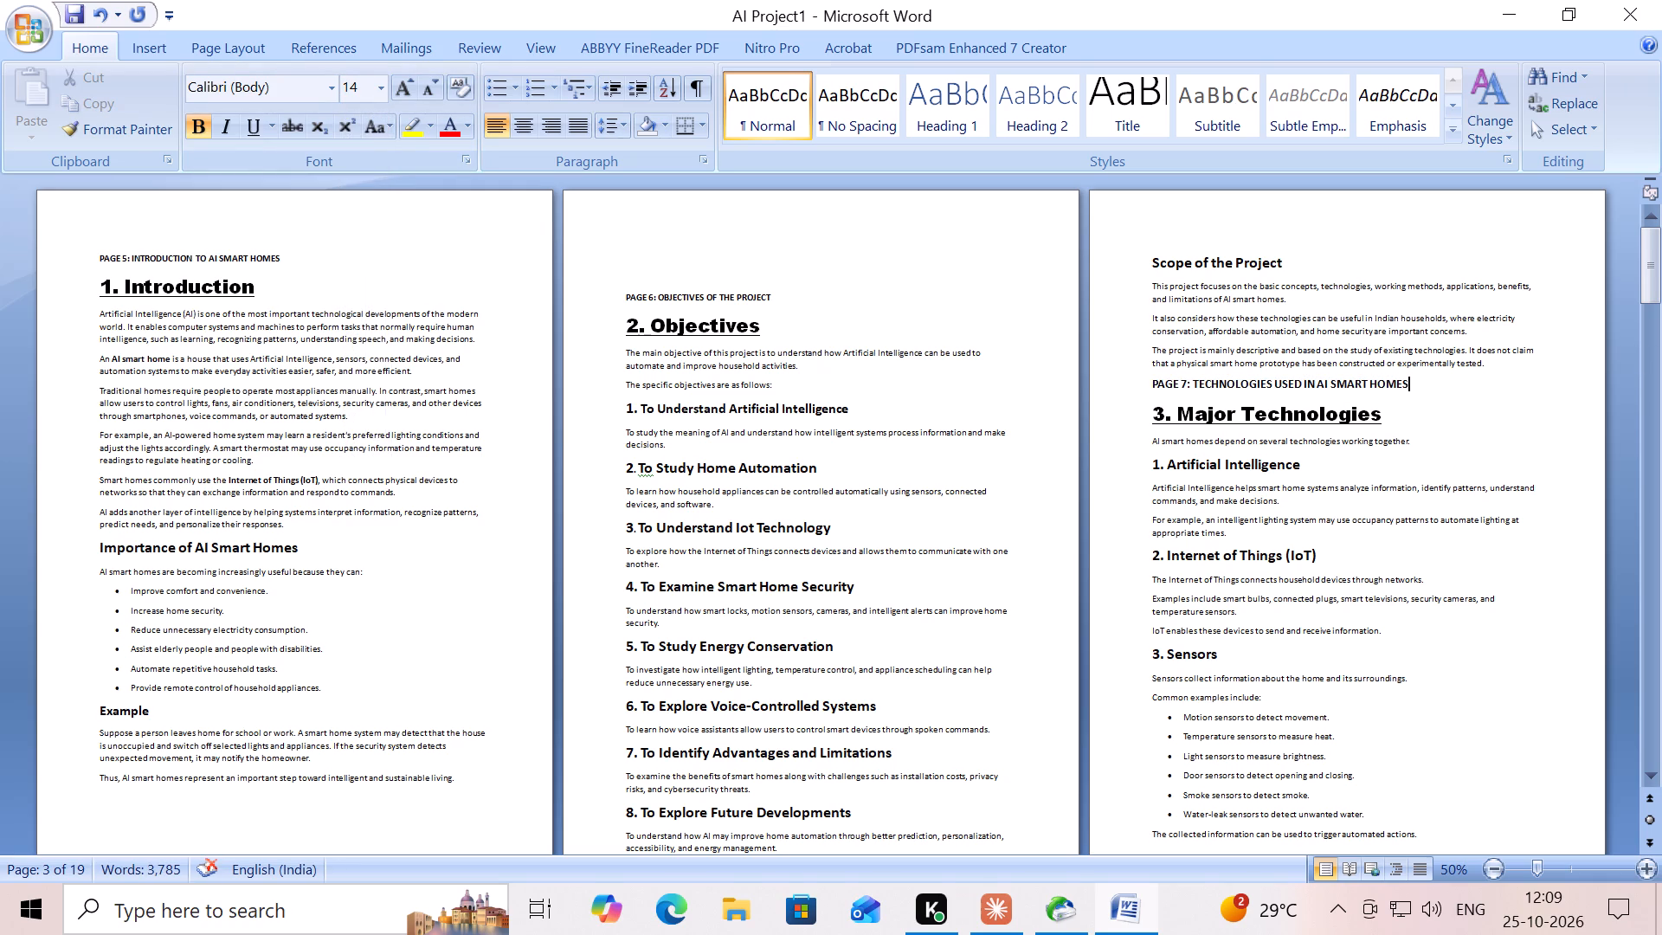
Close the AI Project1 document and save its changes.
click(1600, 0)
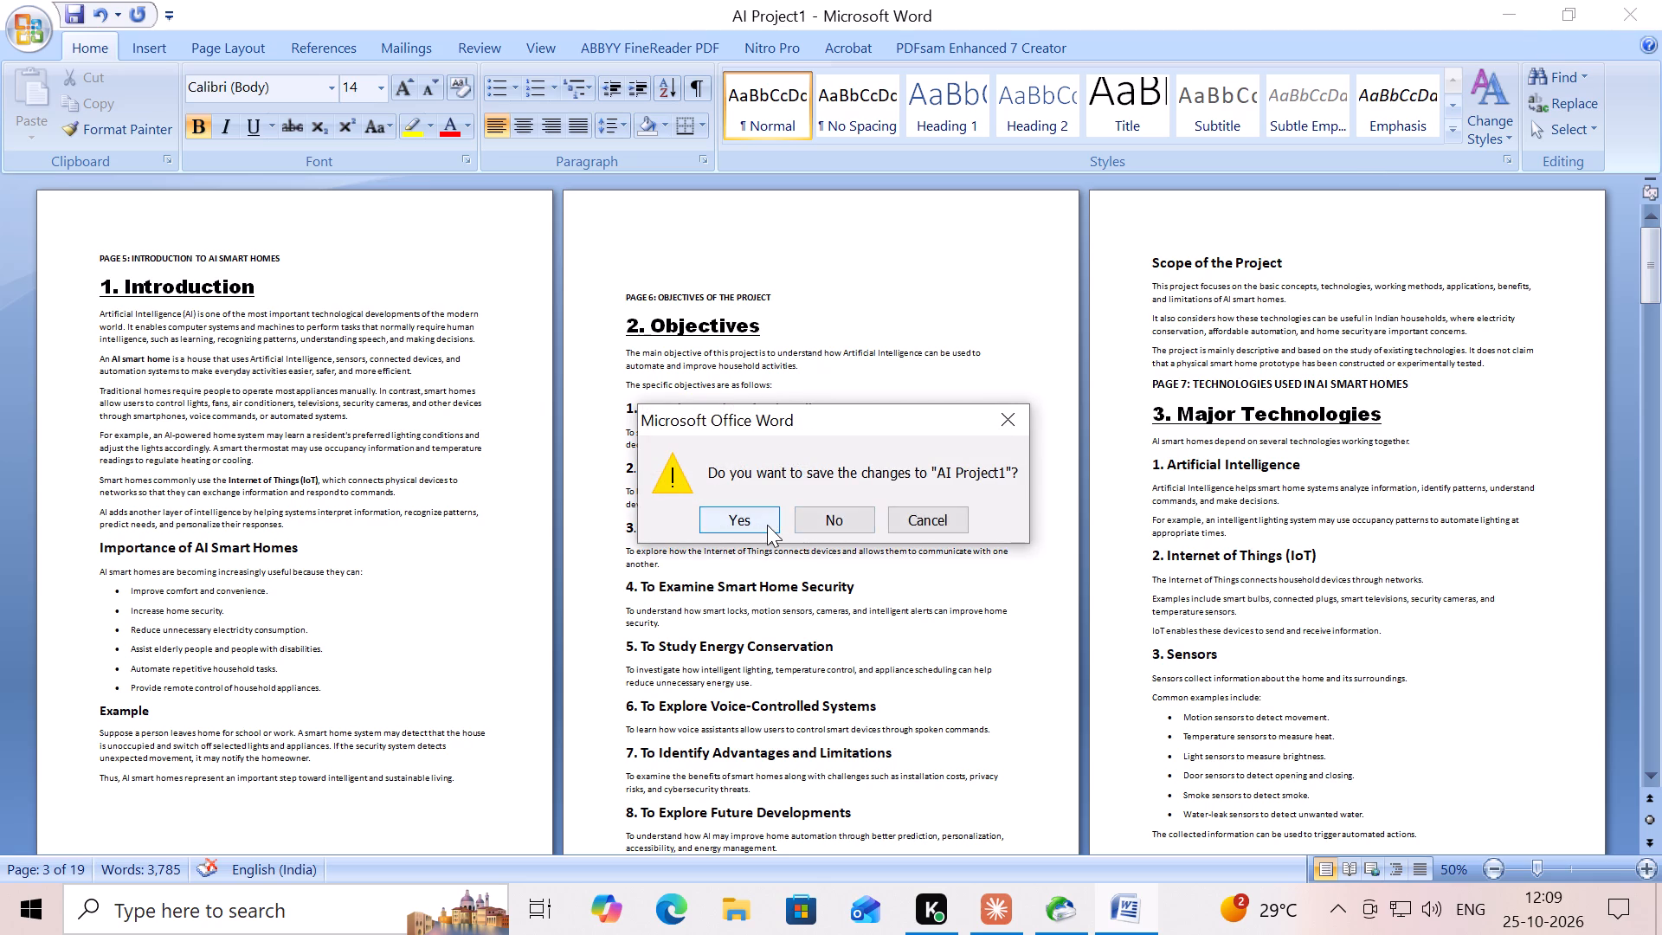
click(767, 525)
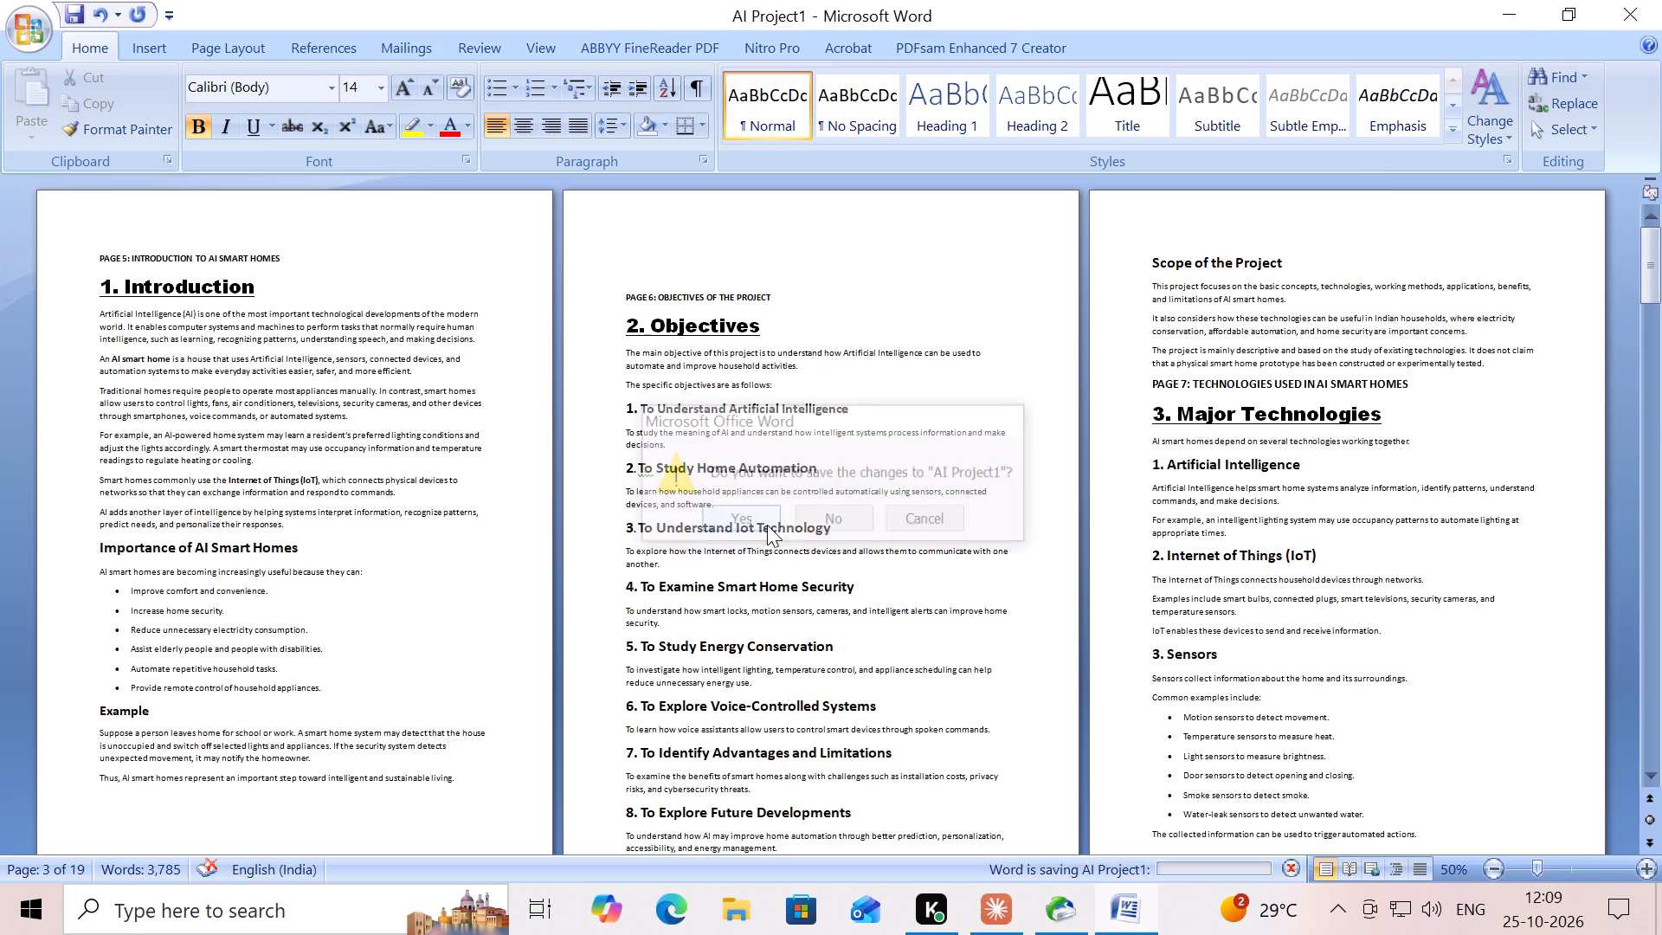